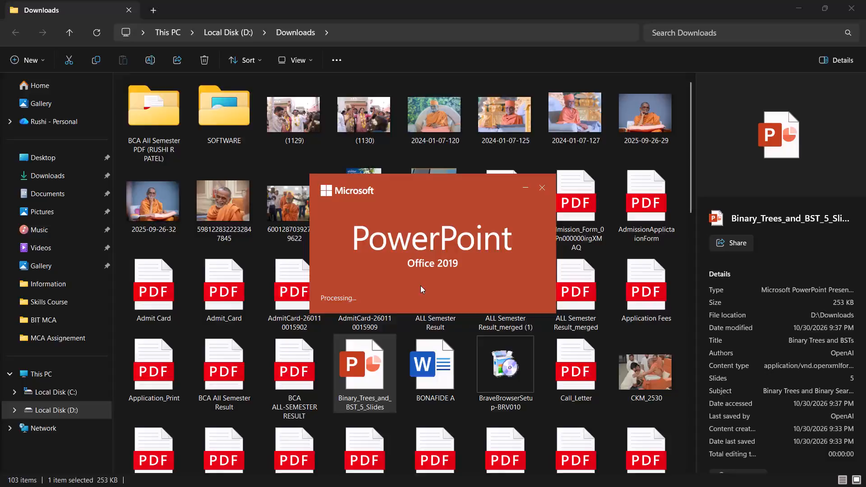
Enable editing for the protected Binary_Trees_and_BST_5_Slides presentation.
{"action": "key", "text": "alt+Tab"}
{"action": "key", "text": "alt+Tab"}
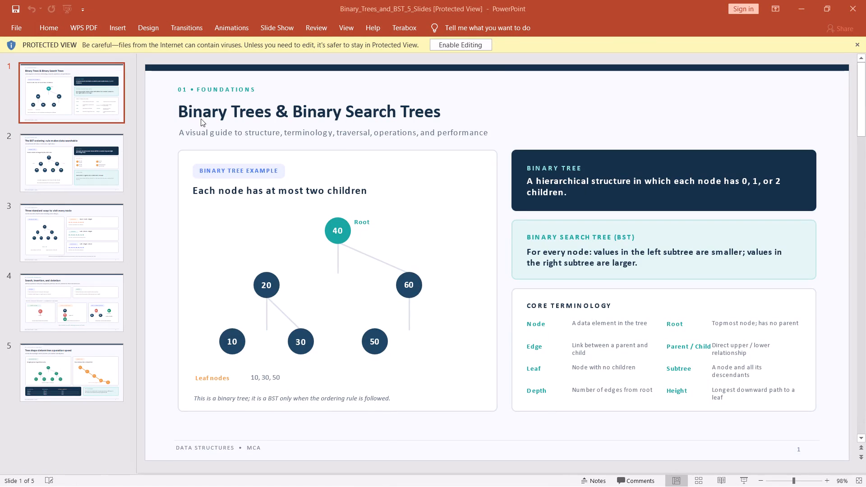
{"action": "left_click", "coordinate": [479, 44]}
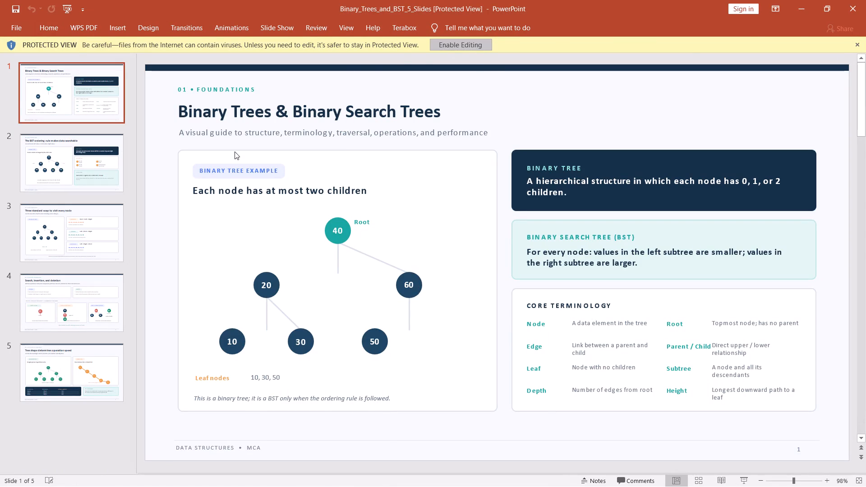
{"action": "left_click_drag", "start_coordinate": [442, 274], "coordinate": [440, 283]}
{"action": "left_click", "coordinate": [440, 283]}
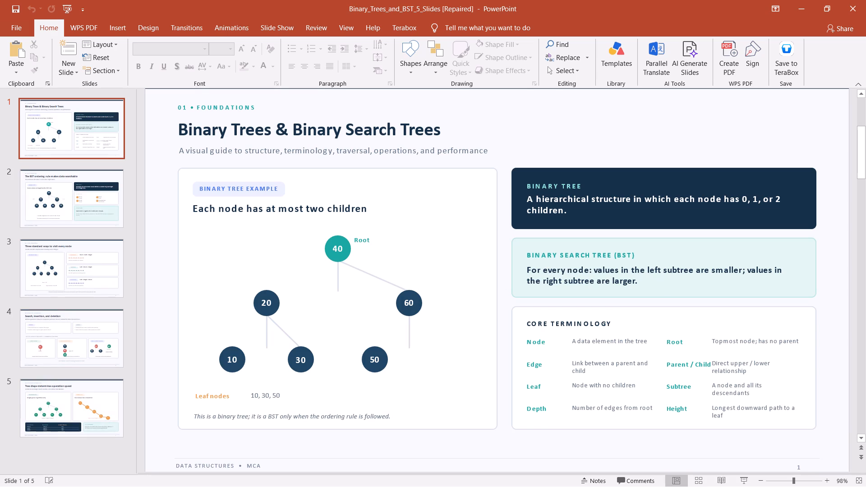
Review the slides of the Binary Trees deck and compare them with the opening slides of the Data_Structure_Assignment presentation.
{"action": "left_click", "coordinate": [87, 200]}
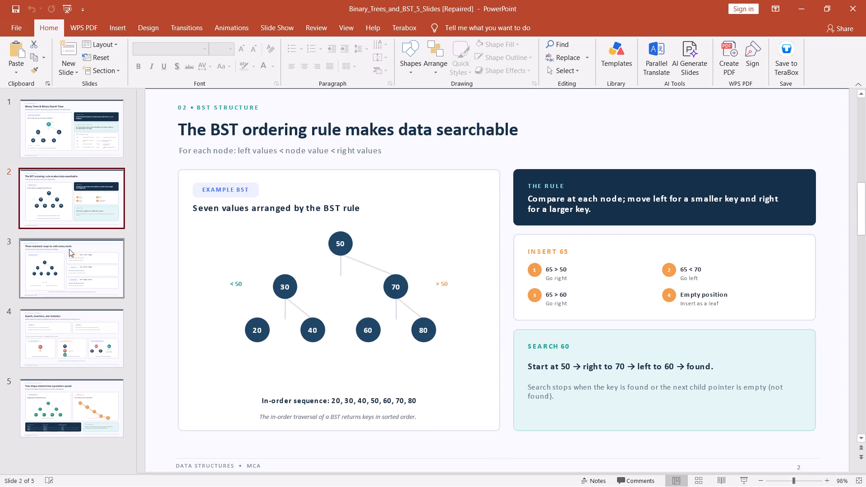
{"action": "left_click", "coordinate": [69, 249]}
{"action": "left_click", "coordinate": [69, 345]}
{"action": "left_click", "coordinate": [66, 385]}
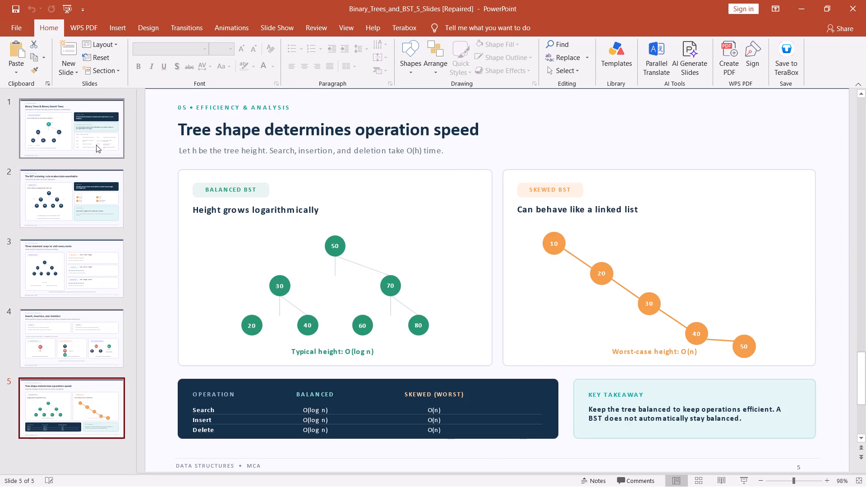
{"action": "left_click", "coordinate": [96, 141]}
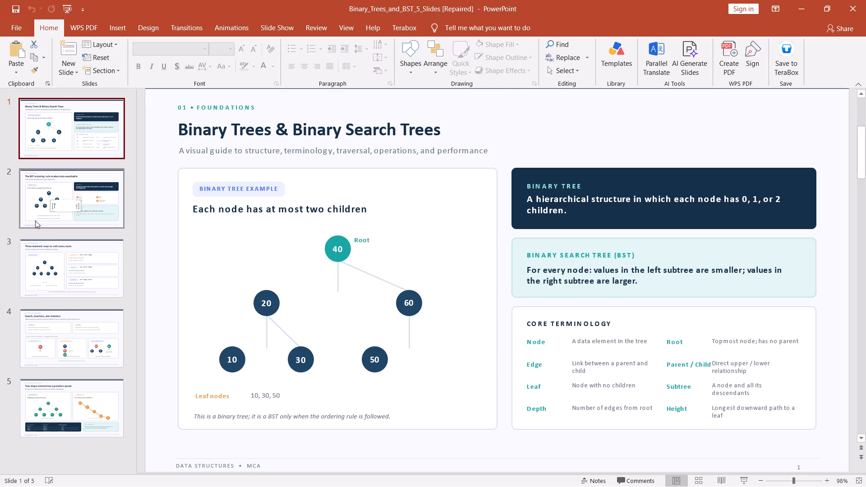
{"action": "left_click", "coordinate": [51, 215]}
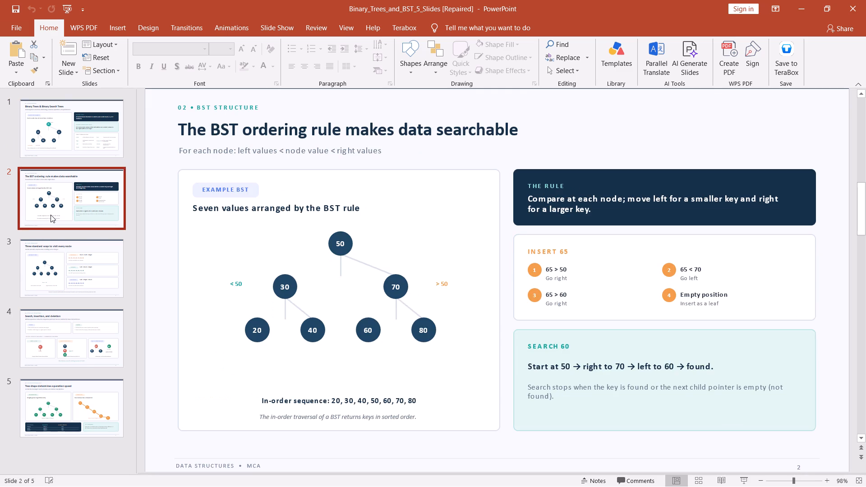
{"action": "left_click", "coordinate": [58, 122]}
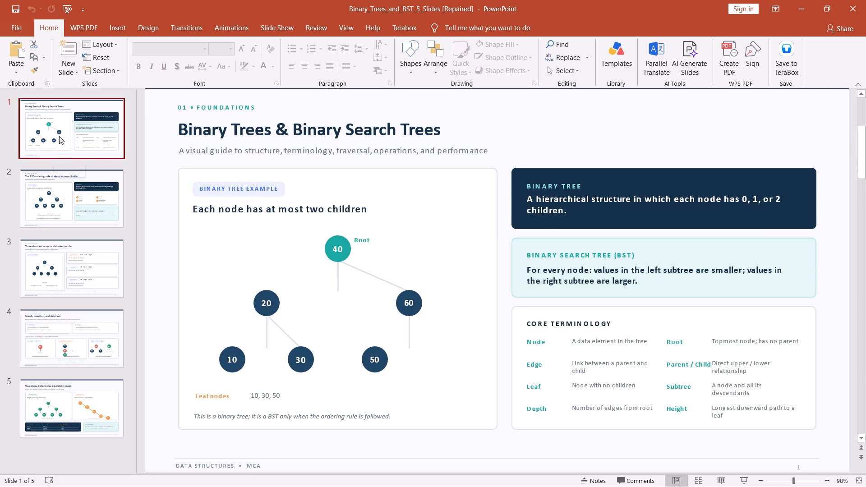
{"action": "left_click", "coordinate": [59, 136]}
{"action": "left_click", "coordinate": [55, 199]}
{"action": "left_click", "coordinate": [53, 265]}
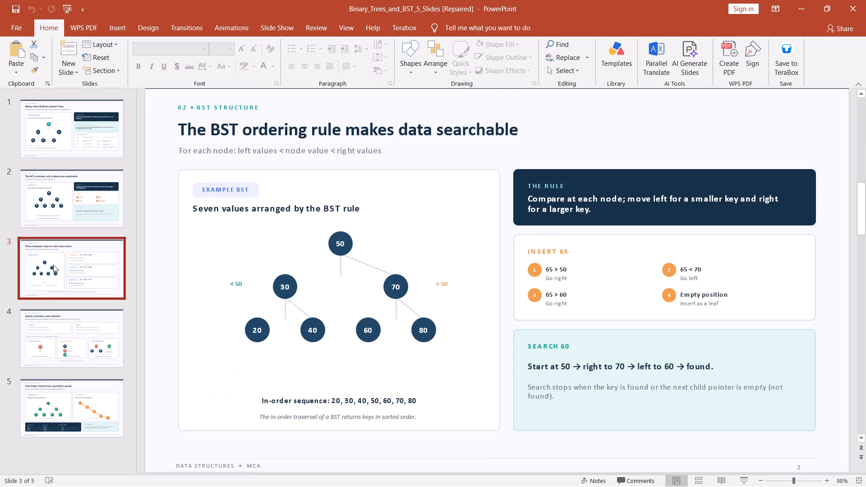
{"action": "left_click", "coordinate": [63, 119]}
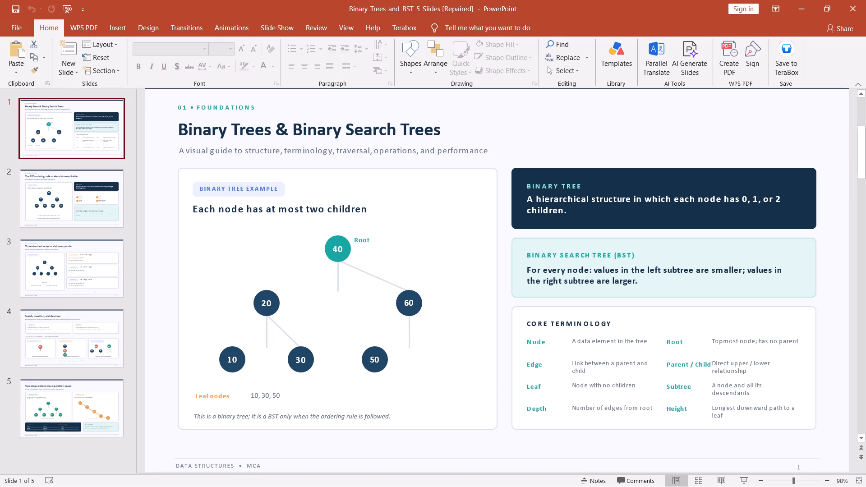
{"action": "left_click", "coordinate": [526, 344]}
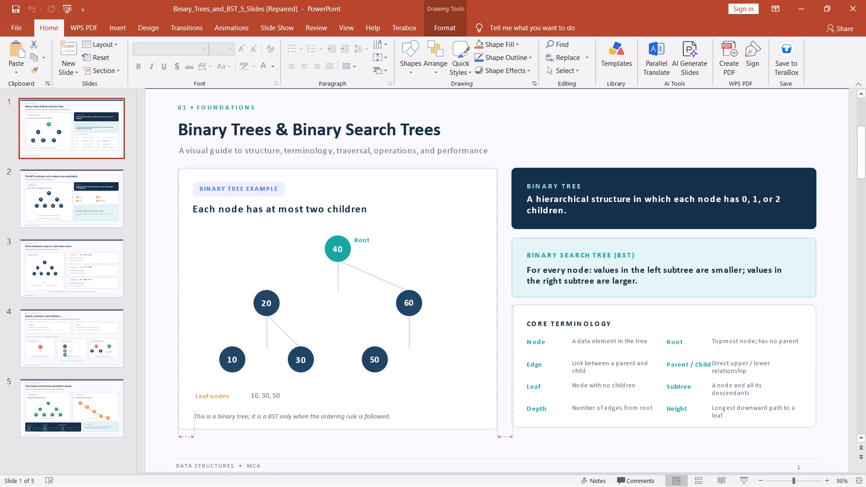
{"action": "left_click", "coordinate": [603, 124]}
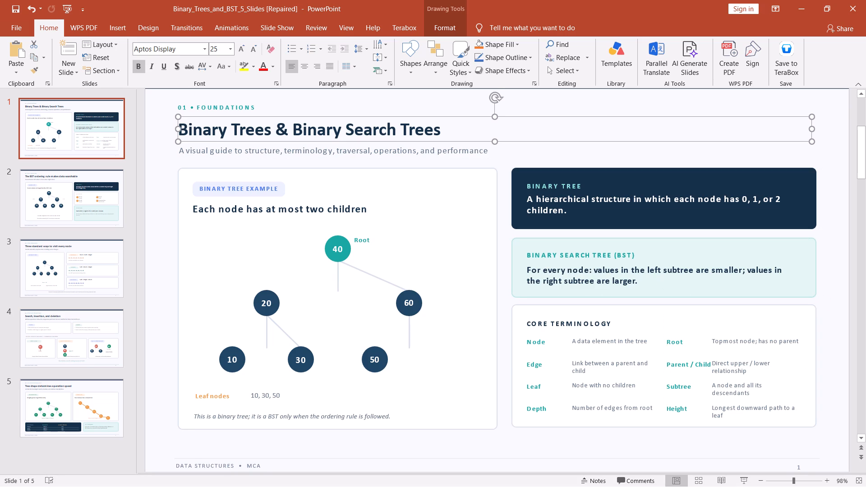
{"action": "left_click", "coordinate": [599, 108]}
{"action": "key", "text": "alt+Tab"}
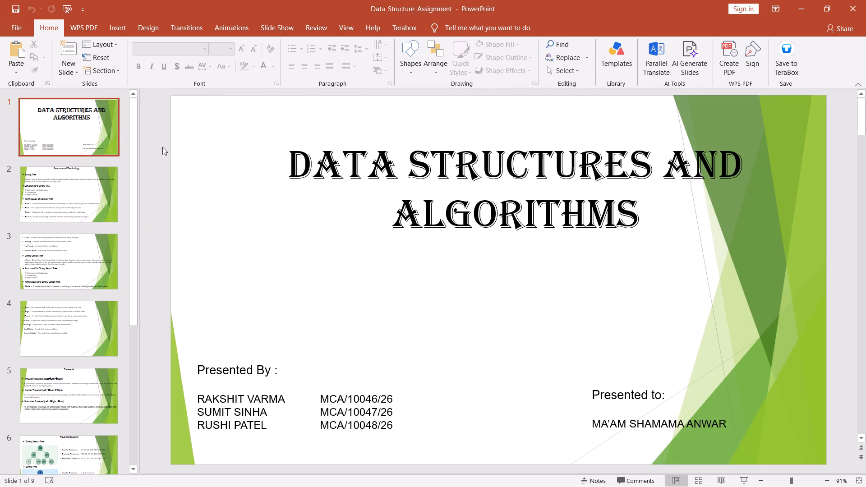
{"action": "left_click", "coordinate": [95, 193]}
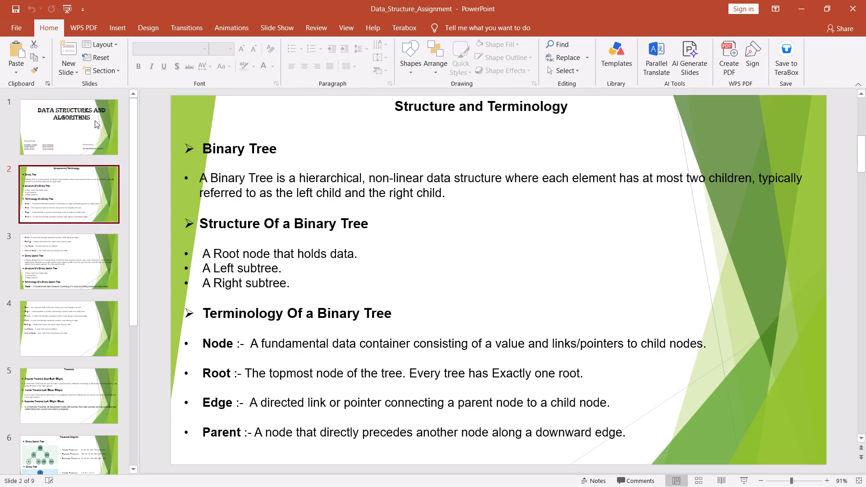
{"action": "left_click", "coordinate": [95, 120]}
{"action": "key", "text": "alt+Tab"}
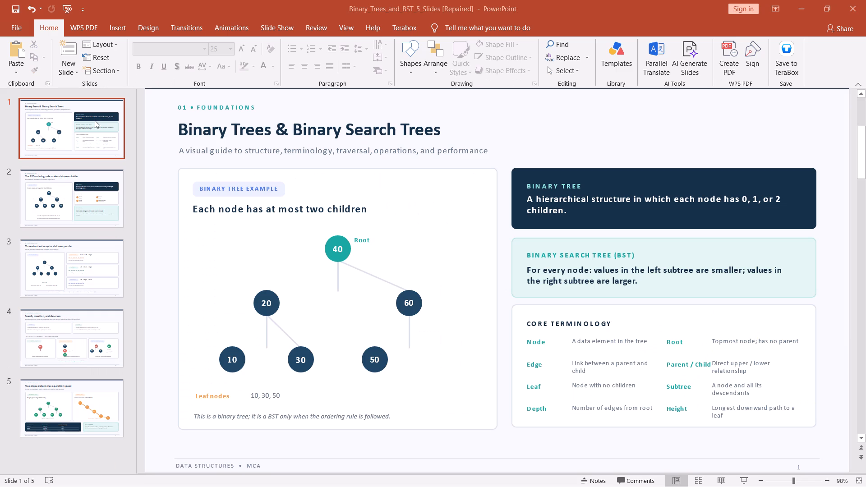
Switch to the Data_Structure_Assignment presentation and delete the body text, Binary Tree heading and title from slide 2.
{"action": "key", "text": "alt+Tab"}
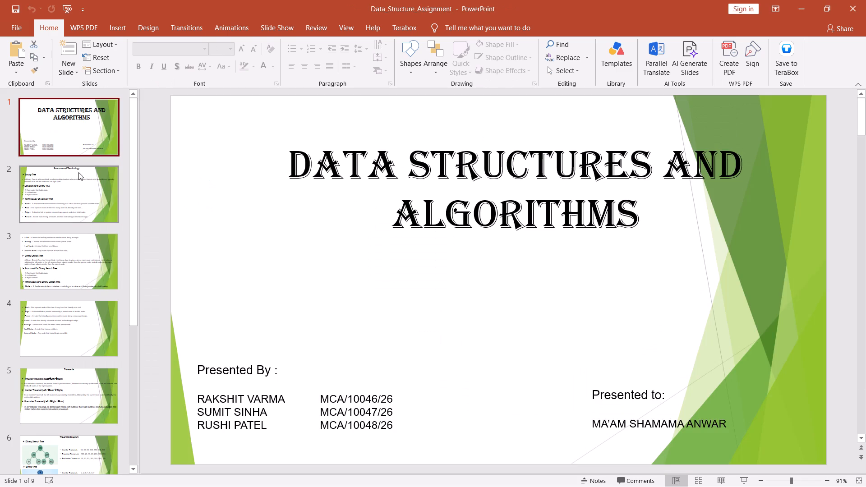
{"action": "left_click", "coordinate": [78, 175]}
{"action": "left_click", "coordinate": [287, 196]}
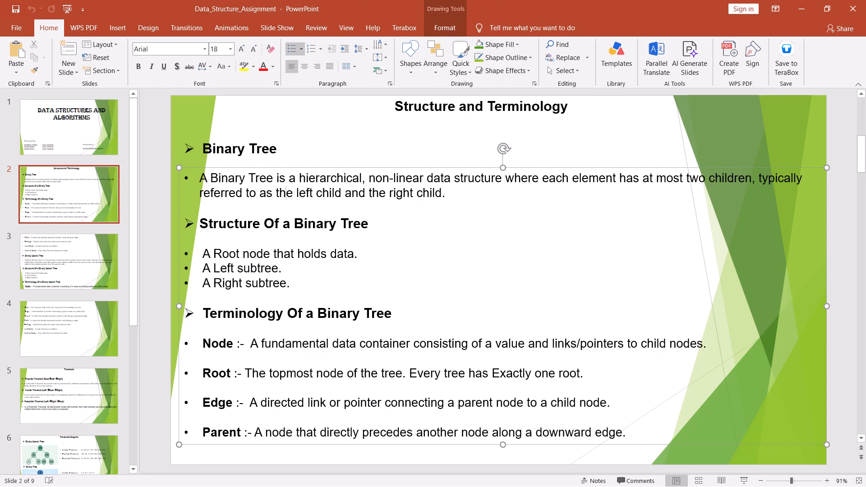
{"action": "left_click", "coordinate": [294, 168]}
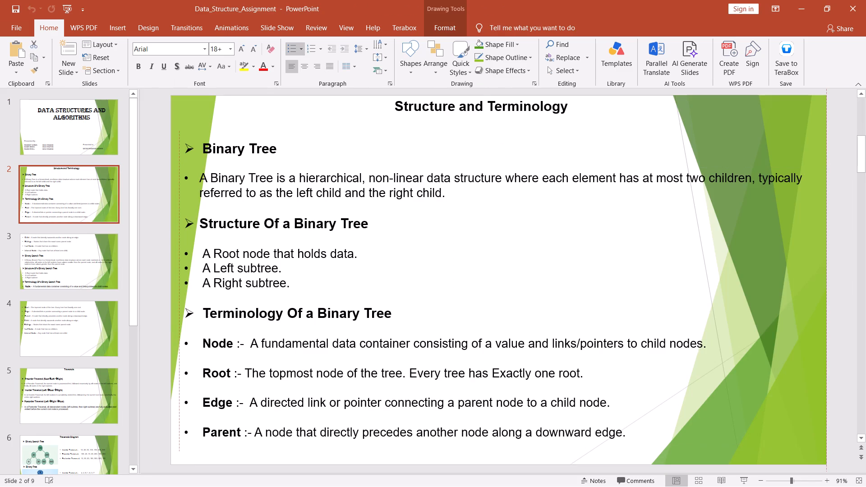
{"action": "key", "text": "Delete"}
{"action": "left_click", "coordinate": [251, 144]}
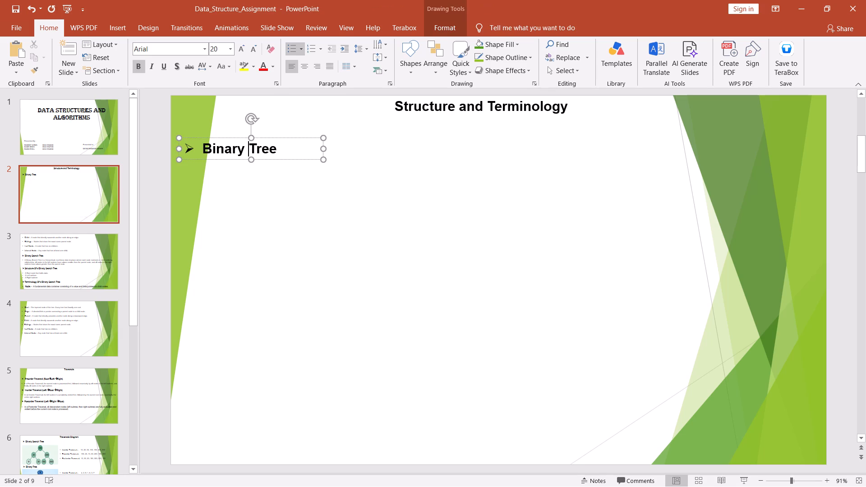
{"action": "left_click", "coordinate": [256, 135]}
{"action": "key", "text": "Delete"}
{"action": "left_click", "coordinate": [431, 110]}
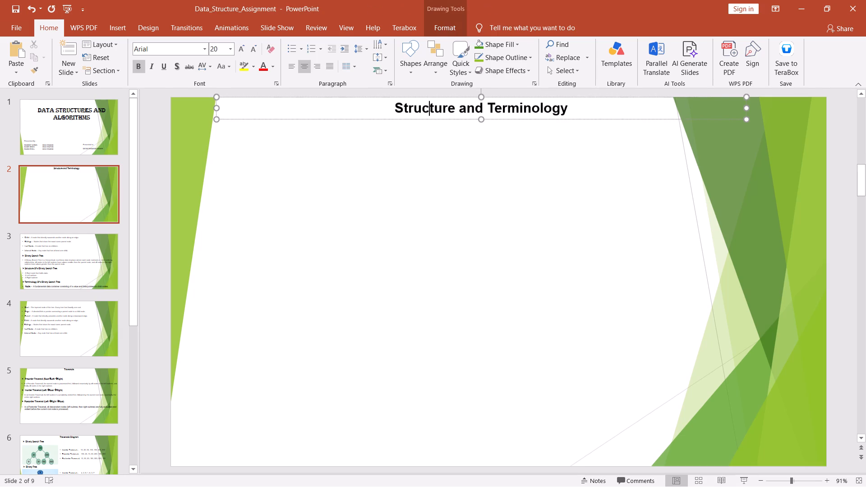
{"action": "left_click", "coordinate": [432, 121]}
{"action": "key", "text": "Delete"}
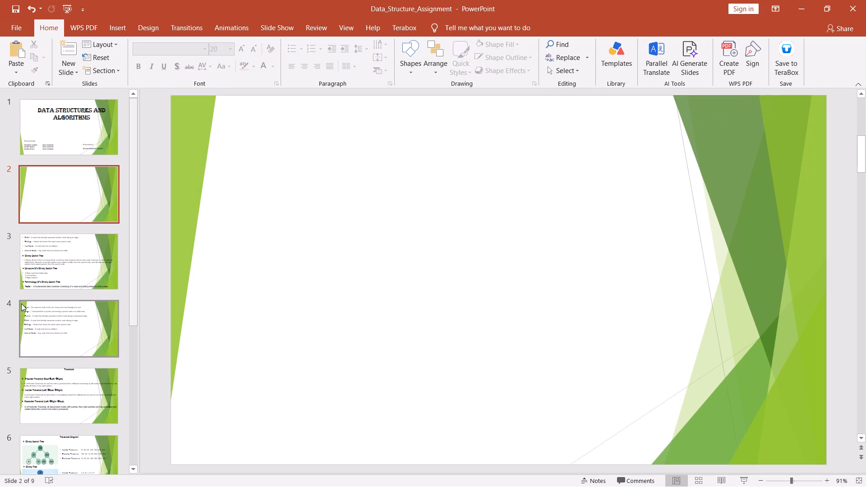
Delete every text box on slide 3, from the Child and Siblings terms through the Binary Search Tree structure and terminology text.
{"action": "left_click", "coordinate": [83, 269]}
{"action": "left_click", "coordinate": [281, 112]}
{"action": "key", "text": "Delete"}
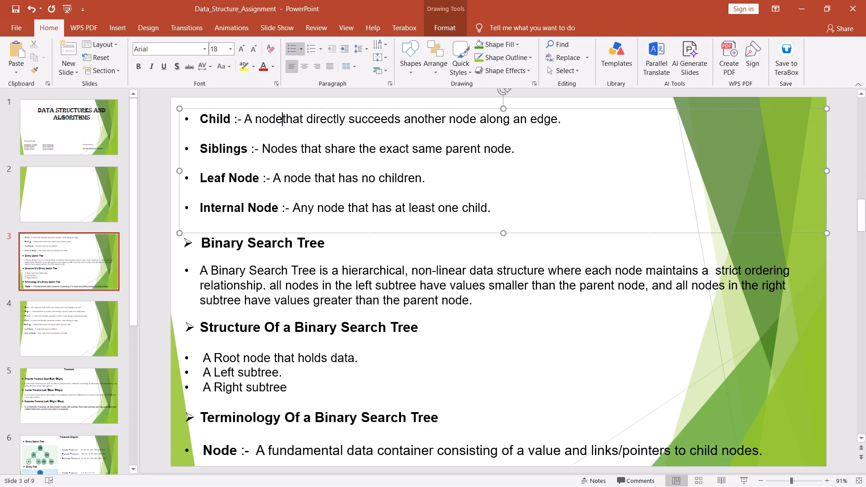
{"action": "left_click", "coordinate": [290, 108]}
{"action": "key", "text": "Delete"}
{"action": "left_click", "coordinate": [316, 244]}
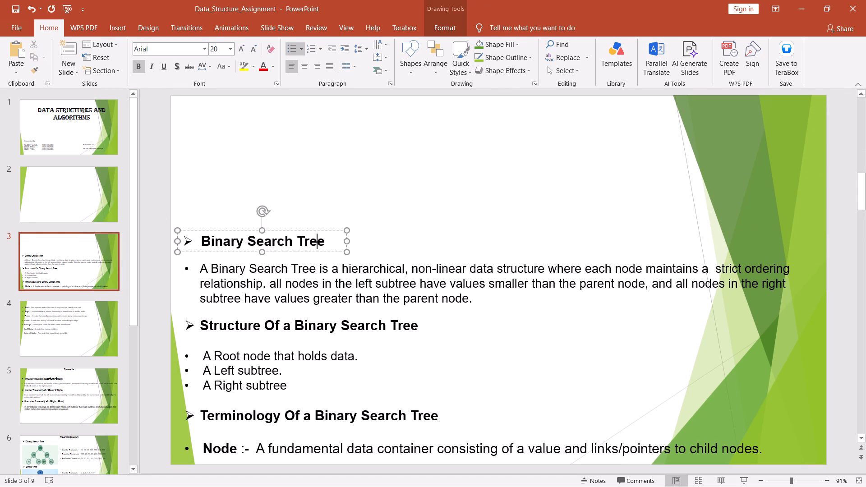
{"action": "left_click", "coordinate": [317, 228]}
{"action": "key", "text": "Delete"}
{"action": "left_click", "coordinate": [317, 267]}
{"action": "left_click", "coordinate": [319, 259]}
{"action": "key", "text": "Delete"}
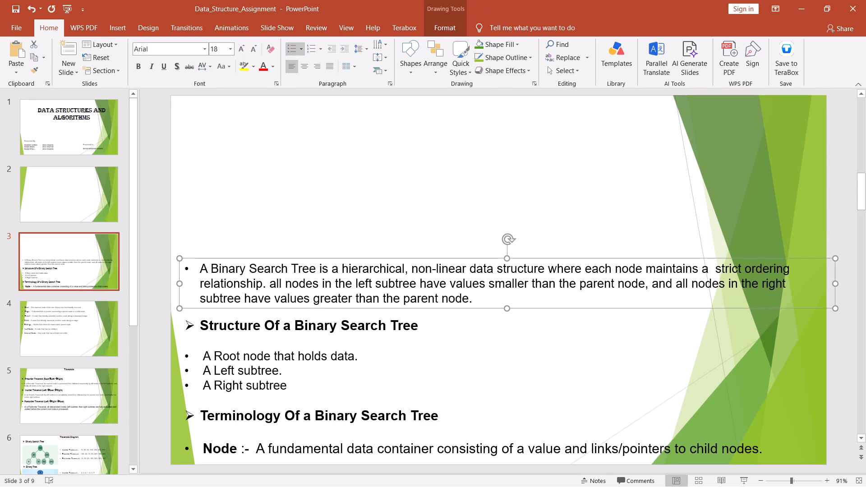
{"action": "left_click", "coordinate": [311, 323]}
{"action": "key", "text": "Delete"}
{"action": "left_click", "coordinate": [315, 312]}
{"action": "key", "text": "Delete"}
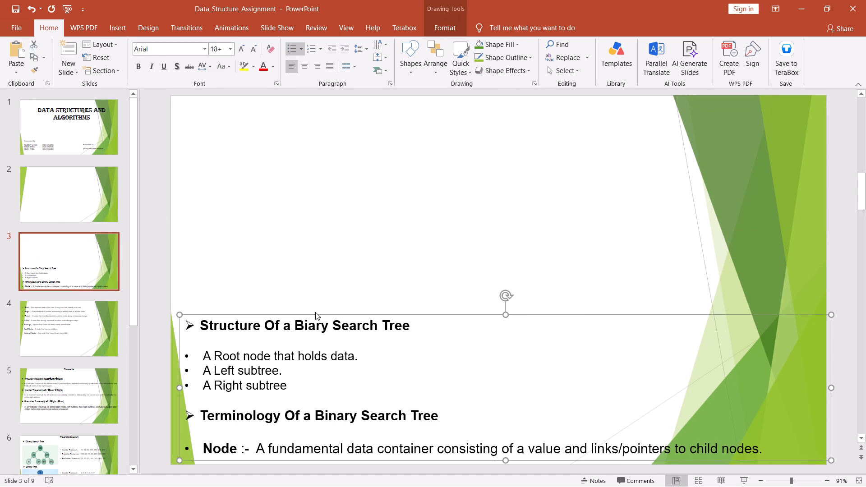
Delete the text box with the Root-to-Internal Node definitions from slide 4.
{"action": "left_click", "coordinate": [55, 322]}
{"action": "left_click", "coordinate": [232, 248]}
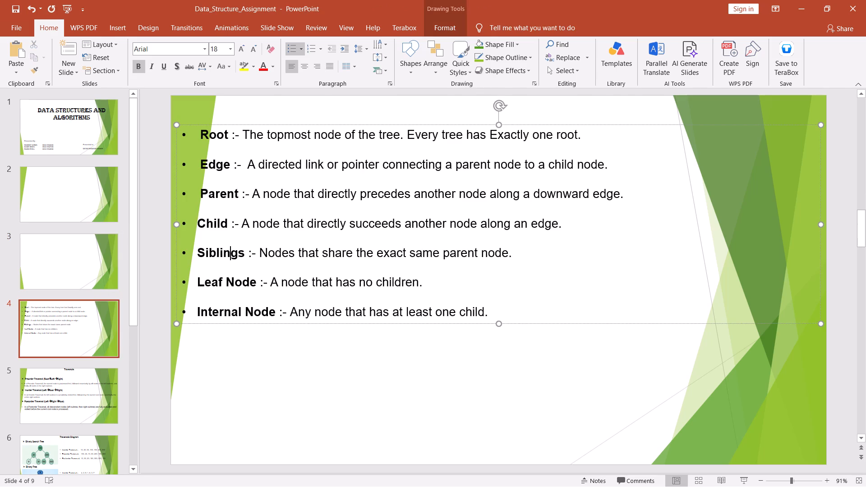
{"action": "left_click", "coordinate": [262, 321]}
{"action": "key", "text": "Delete"}
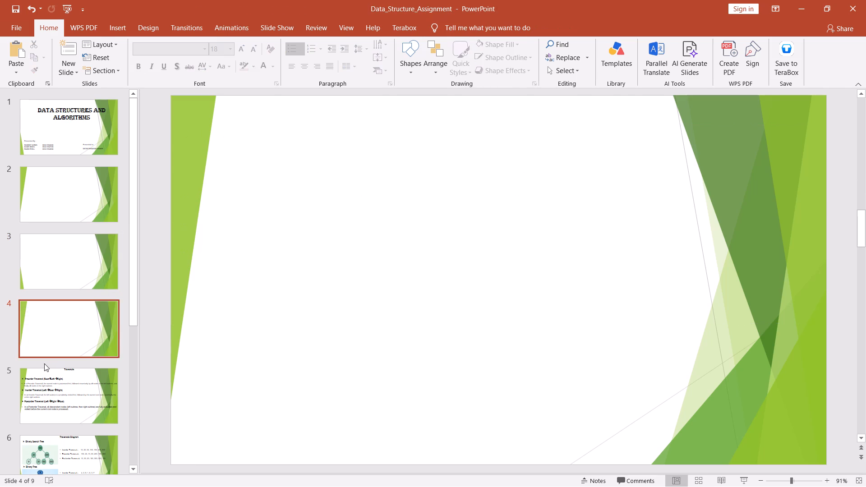
Delete the traversal descriptions and the Traversals title from slide 5.
{"action": "left_click", "coordinate": [41, 390]}
{"action": "left_click", "coordinate": [314, 307]}
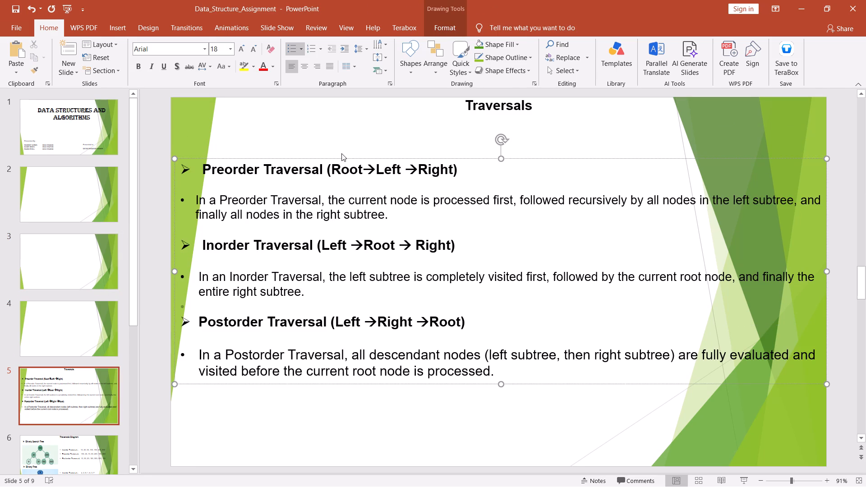
{"action": "left_click", "coordinate": [341, 157]}
{"action": "key", "text": "Delete"}
{"action": "left_click", "coordinate": [456, 118]}
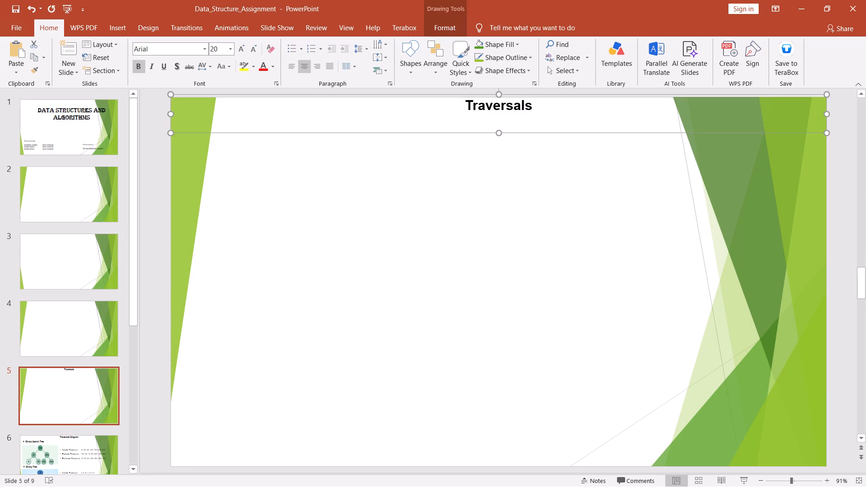
{"action": "left_click", "coordinate": [456, 132]}
{"action": "key", "text": "Delete"}
Delete both tree diagrams and their Binary Search Tree and Binary Tree headings from slide 6.
{"action": "scroll", "coordinate": [164, 384], "scroll_direction": "down", "scroll_amount": 5}
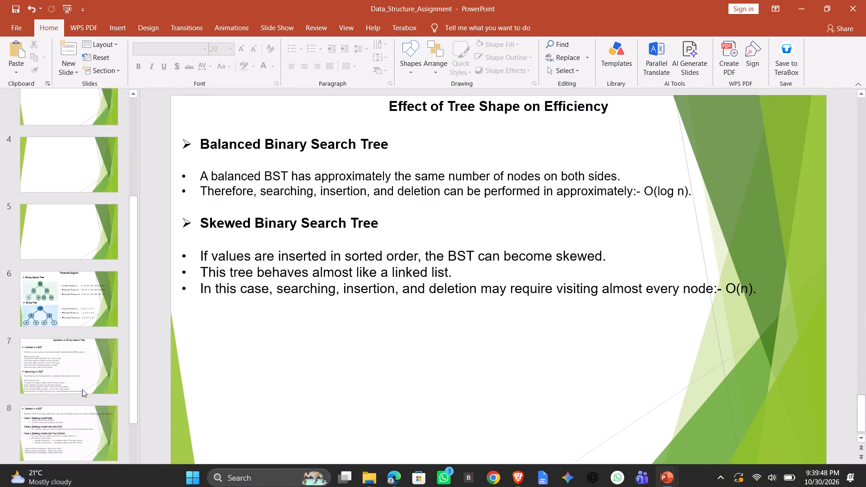
{"action": "left_click", "coordinate": [65, 235]}
{"action": "left_click", "coordinate": [257, 170]}
{"action": "key", "text": "Delete"}
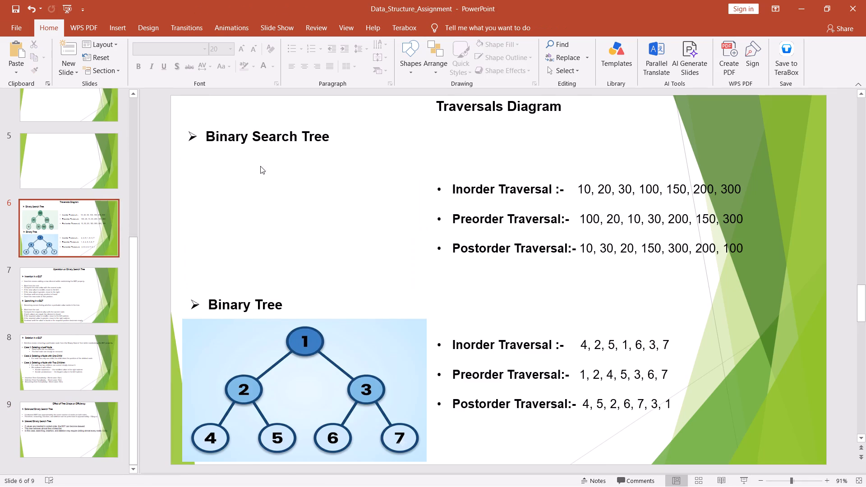
{"action": "left_click", "coordinate": [266, 138]}
{"action": "left_click", "coordinate": [272, 122]}
{"action": "key", "text": "Delete"}
{"action": "left_click", "coordinate": [271, 309]}
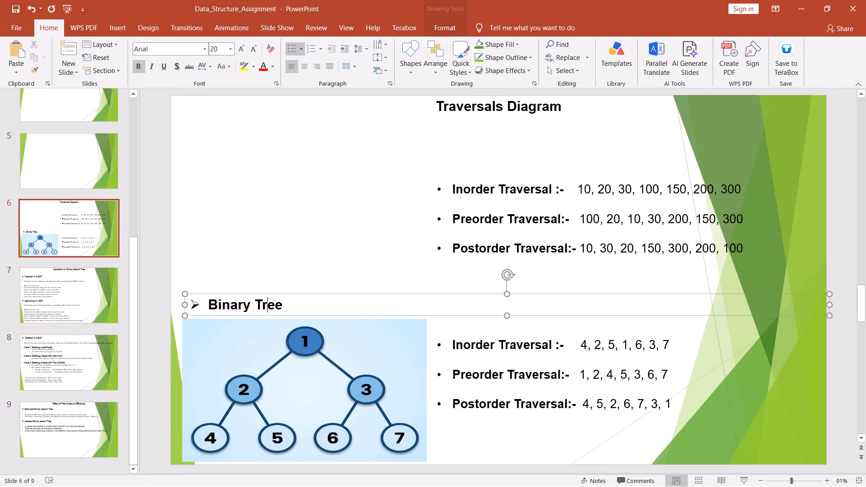
{"action": "left_click", "coordinate": [274, 297]}
{"action": "left_click", "coordinate": [276, 292]}
{"action": "key", "text": "Delete"}
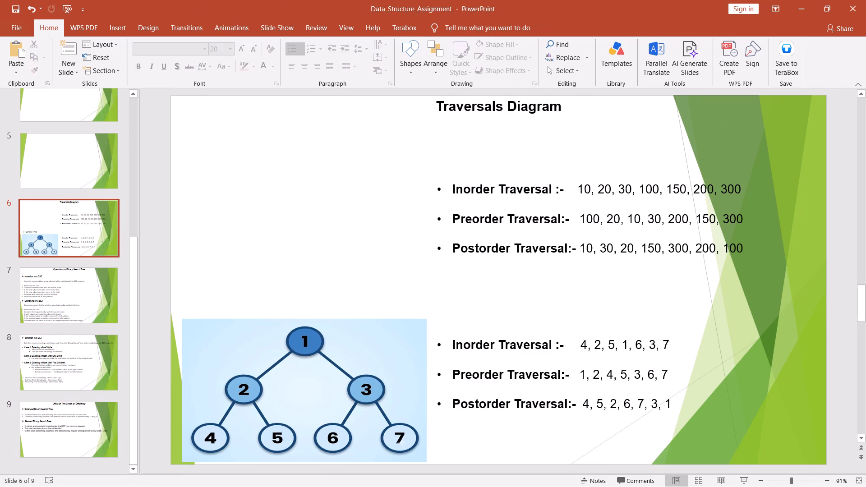
{"action": "left_click", "coordinate": [282, 346]}
{"action": "key", "text": "Delete"}
Delete the Traversals Diagram title and both lists of inorder, preorder and postorder results from slide 6.
{"action": "left_click", "coordinate": [495, 173]}
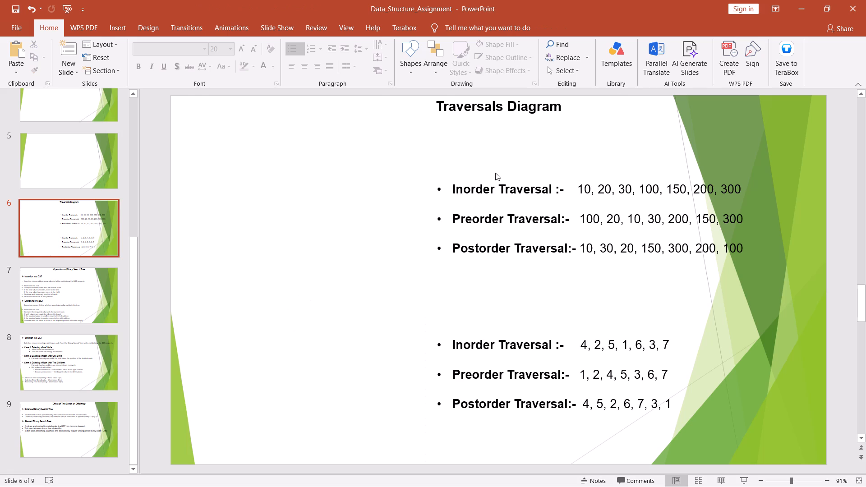
{"action": "left_click", "coordinate": [489, 188]}
{"action": "left_click", "coordinate": [491, 178]}
{"action": "key", "text": "Delete"}
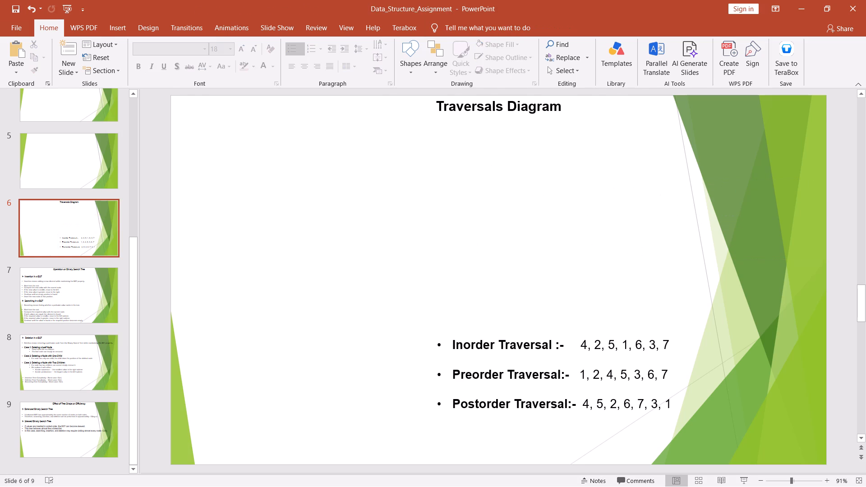
{"action": "left_click", "coordinate": [495, 113]}
{"action": "left_click", "coordinate": [488, 120]}
{"action": "key", "text": "Delete"}
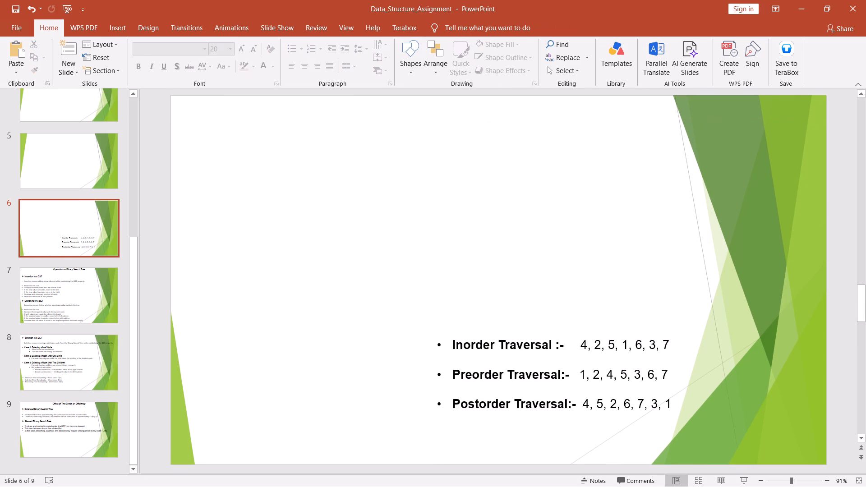
{"action": "left_click", "coordinate": [459, 356]}
{"action": "left_click", "coordinate": [467, 336]}
{"action": "key", "text": "Delete"}
Delete the Insertion and Searching in a BST text and the Operation on Binary Search Tree title from slide 7.
{"action": "left_click", "coordinate": [71, 285]}
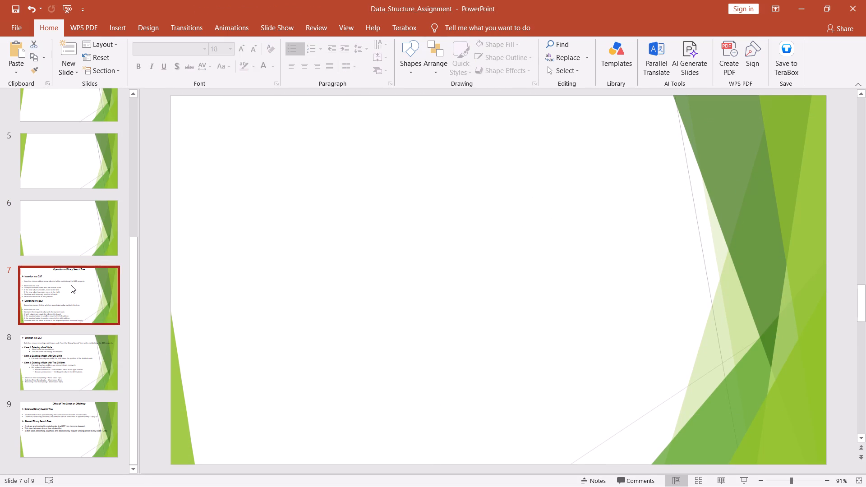
{"action": "left_click", "coordinate": [251, 277]}
{"action": "key", "text": "Delete"}
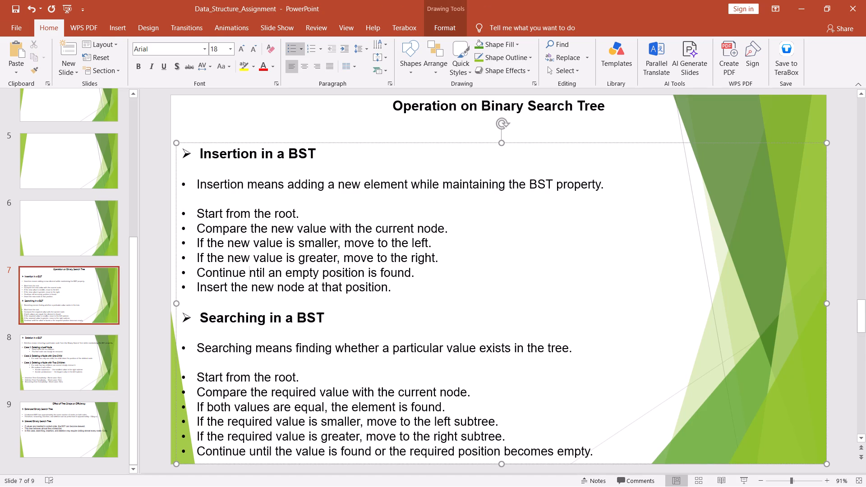
{"action": "left_click", "coordinate": [285, 143]}
{"action": "key", "text": "Delete"}
{"action": "left_click", "coordinate": [405, 111]}
{"action": "left_click", "coordinate": [402, 122]}
{"action": "key", "text": "Delete"}
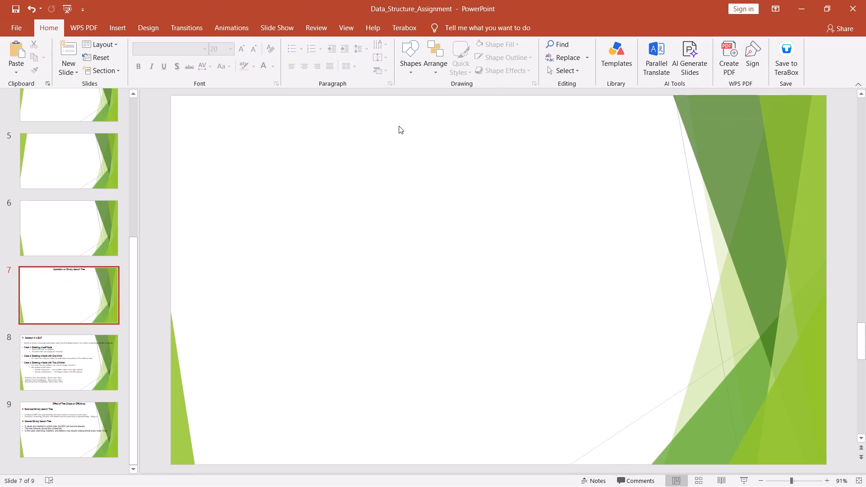
Delete the Deletion in a BST text box and the time complexity list from slide 8.
{"action": "left_click", "coordinate": [84, 364]}
{"action": "left_click", "coordinate": [272, 228]}
{"action": "key", "text": "Delete"}
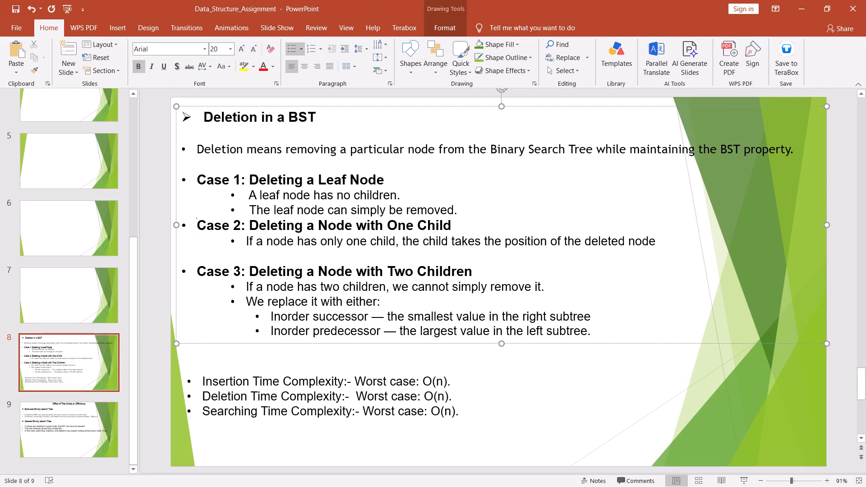
{"action": "left_click", "coordinate": [291, 343]}
{"action": "key", "text": "Delete"}
{"action": "left_click_drag", "start_coordinate": [284, 382], "coordinate": [290, 377]}
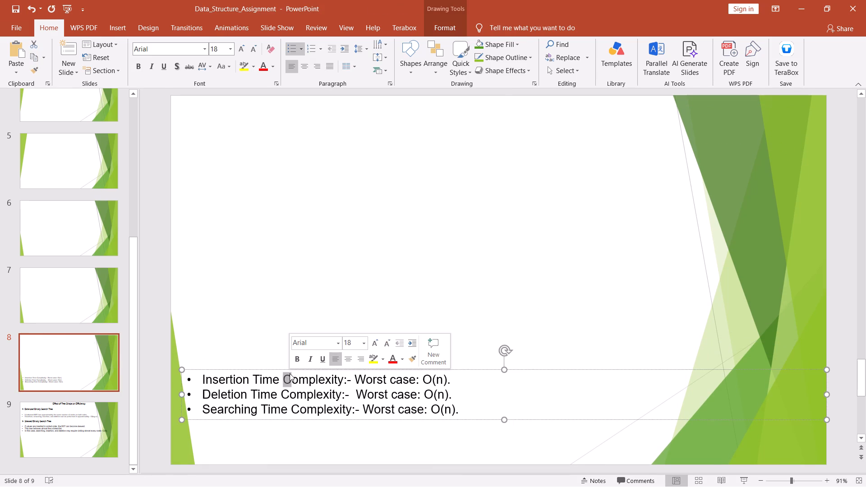
{"action": "left_click", "coordinate": [258, 369]}
{"action": "key", "text": "Delete"}
Delete the Balanced and Skewed Binary Search Tree text and the Effect of Tree Shape on Efficiency title from slide 9, and save.
{"action": "left_click", "coordinate": [76, 435]}
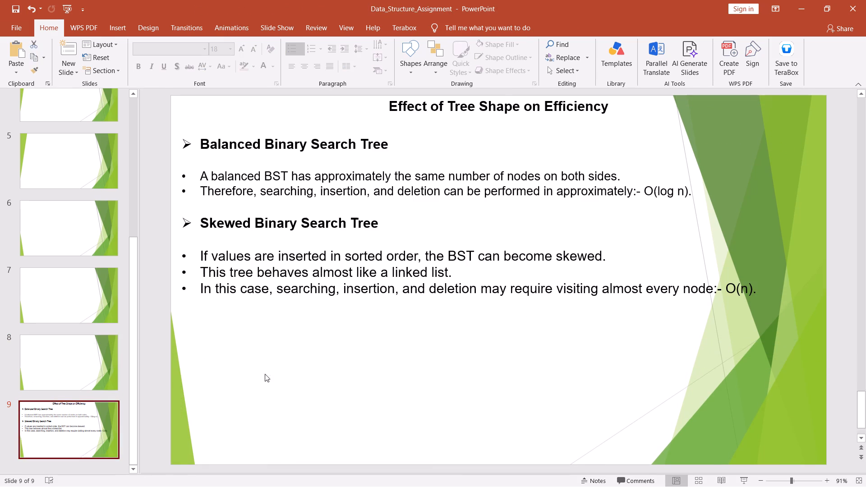
{"action": "left_click", "coordinate": [313, 363]}
{"action": "left_click", "coordinate": [316, 323]}
{"action": "left_click", "coordinate": [319, 286]}
{"action": "left_click", "coordinate": [323, 300]}
{"action": "key", "text": "Delete"}
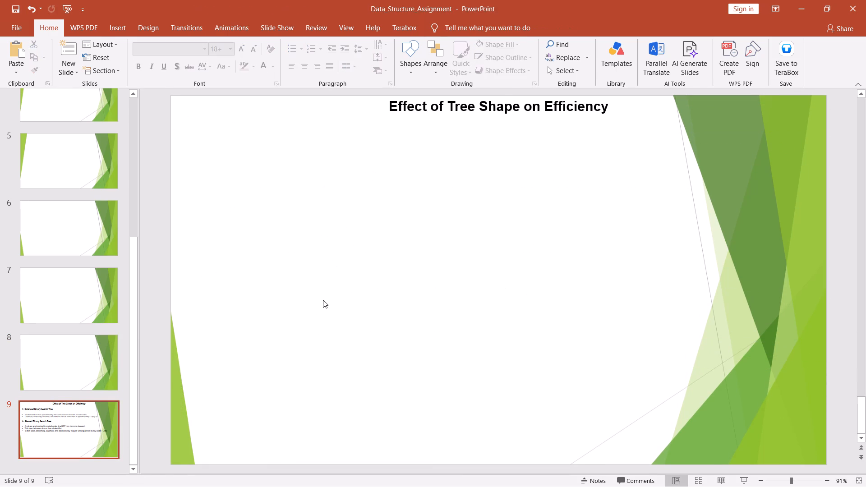
{"action": "left_click", "coordinate": [428, 109]}
{"action": "left_click", "coordinate": [420, 118]}
{"action": "key", "text": "Delete"}
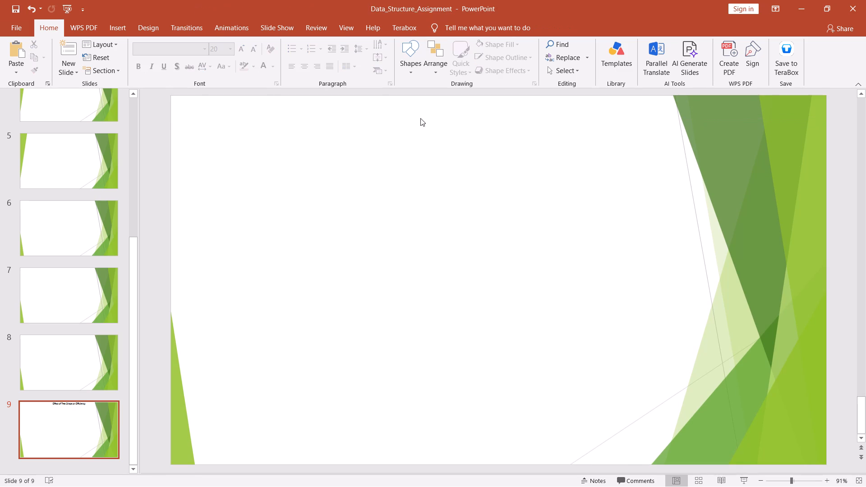
{"action": "key", "text": "ctrl+s"}
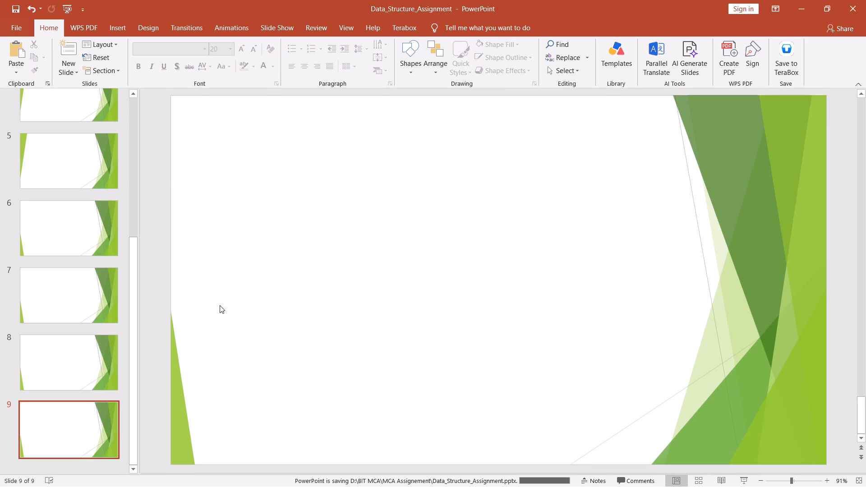
Add a text box along the top edge of slide 2, starting at its left corner, with the heading "Binary Tree".
{"action": "scroll", "coordinate": [76, 328], "scroll_direction": "up", "scroll_amount": 12}
{"action": "left_click", "coordinate": [101, 170]}
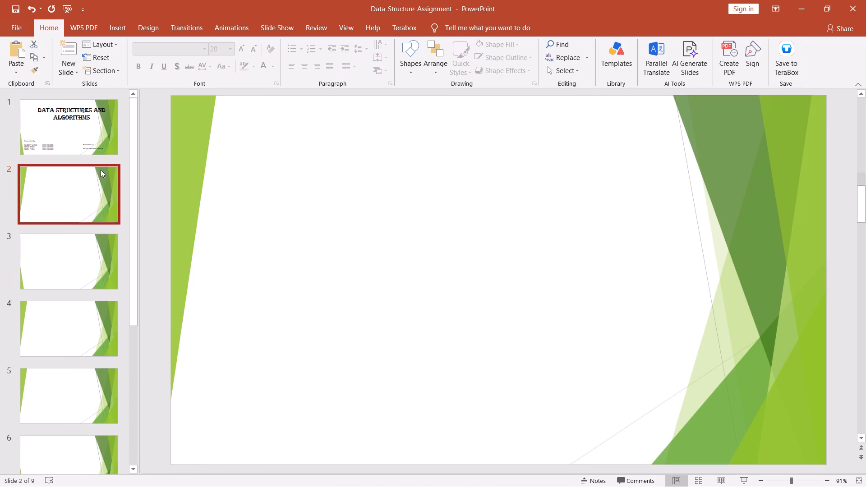
{"action": "key", "text": "alt+Tab"}
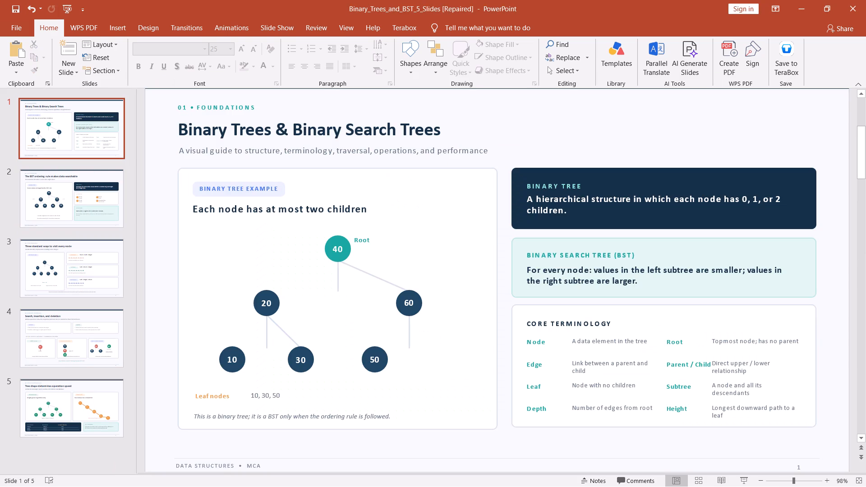
{"action": "left_click", "coordinate": [86, 195]}
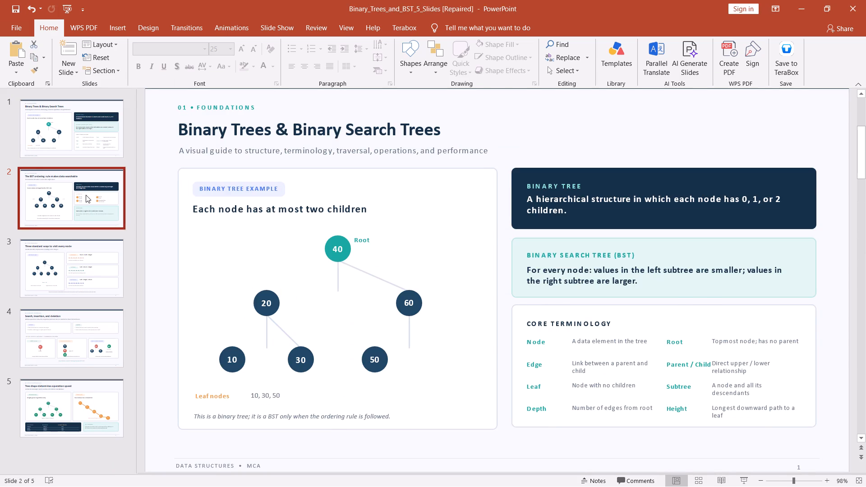
{"action": "left_click", "coordinate": [88, 129]}
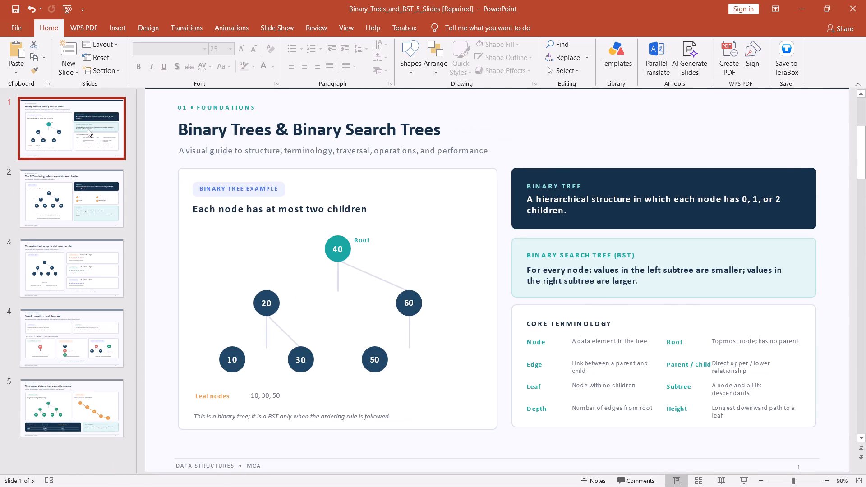
{"action": "key", "text": "alt+Tab"}
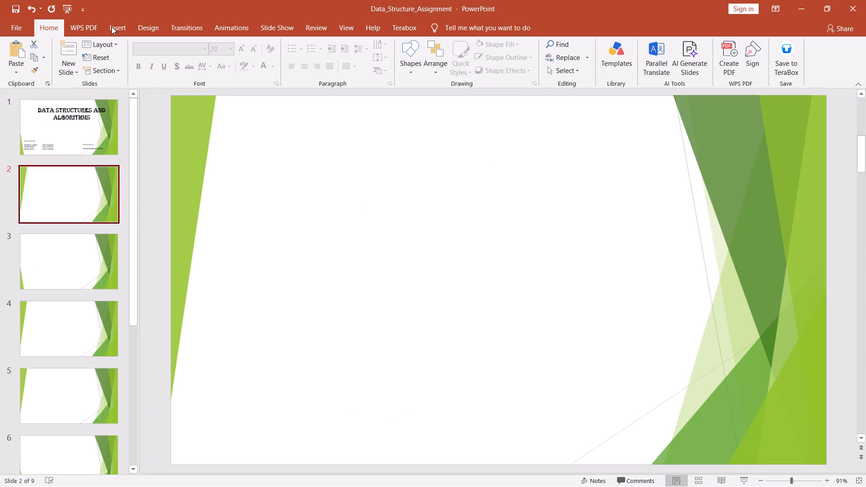
{"action": "left_click", "coordinate": [112, 27]}
{"action": "left_click", "coordinate": [174, 53]}
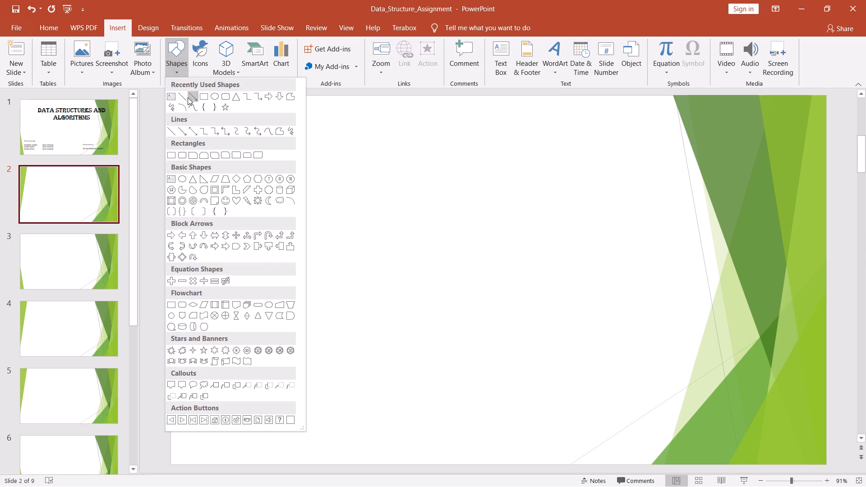
{"action": "left_click", "coordinate": [169, 95]}
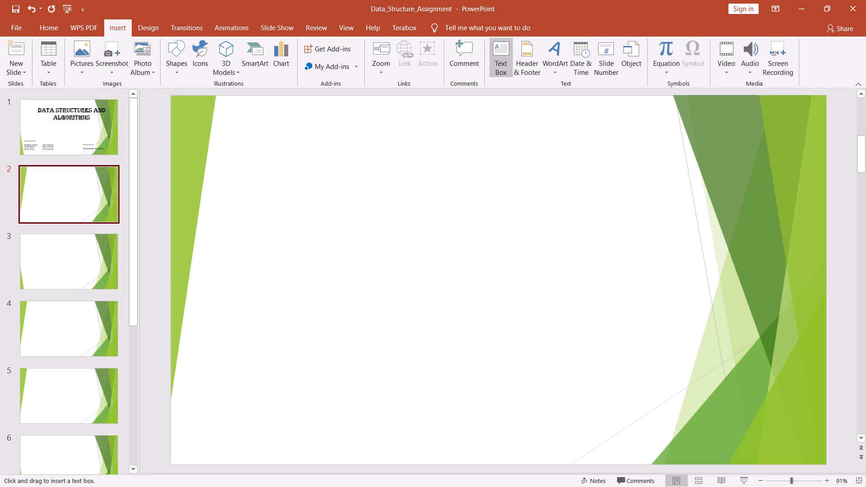
{"action": "left_click_drag", "start_coordinate": [171, 95], "coordinate": [528, 124]}
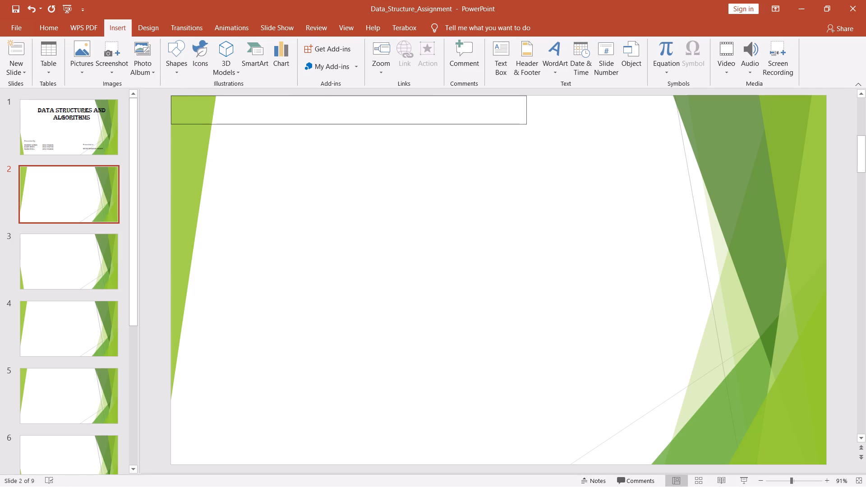
{"action": "left_click_drag", "start_coordinate": [528, 124], "coordinate": [454, 115]}
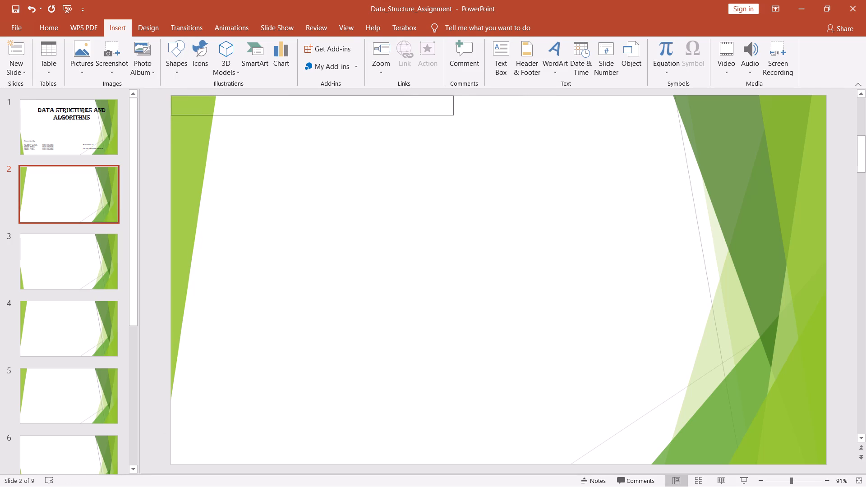
{"action": "left_click_drag", "start_coordinate": [454, 115], "coordinate": [454, 120]}
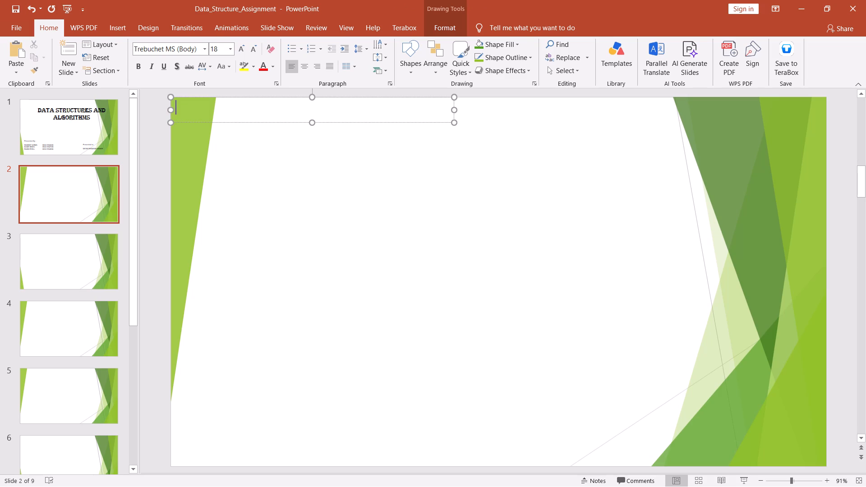
{"action": "key", "text": "shift+b"}
{"action": "type", "text": "inary Tree"}
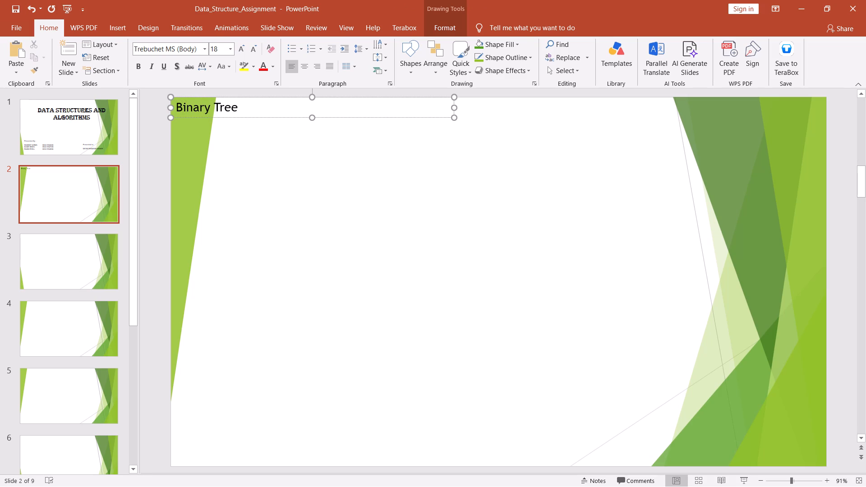
Format the Binary Tree heading in Arial at size 20 and save the presentation.
{"action": "key", "text": "ctrl+a"}
{"action": "left_click", "coordinate": [207, 50]}
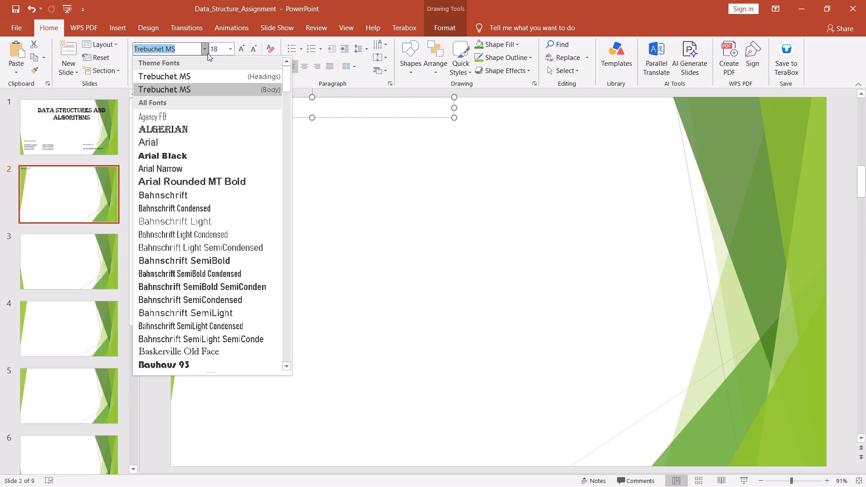
{"action": "left_click", "coordinate": [173, 141]}
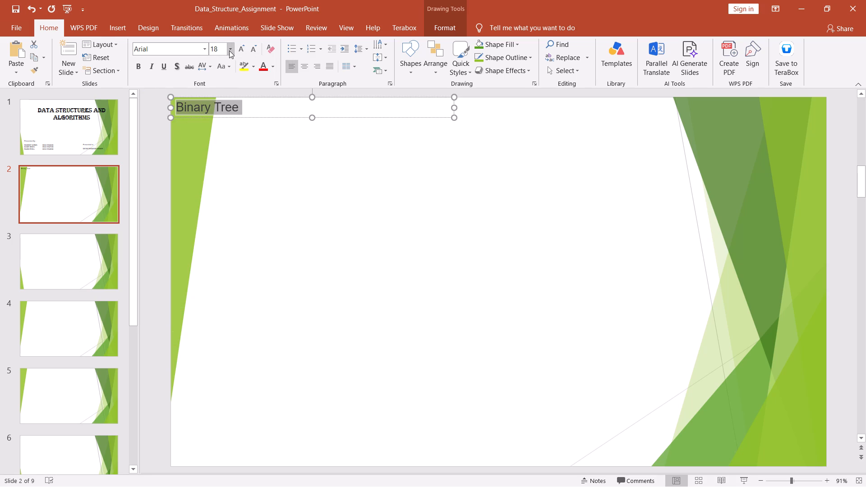
{"action": "left_click", "coordinate": [230, 48]}
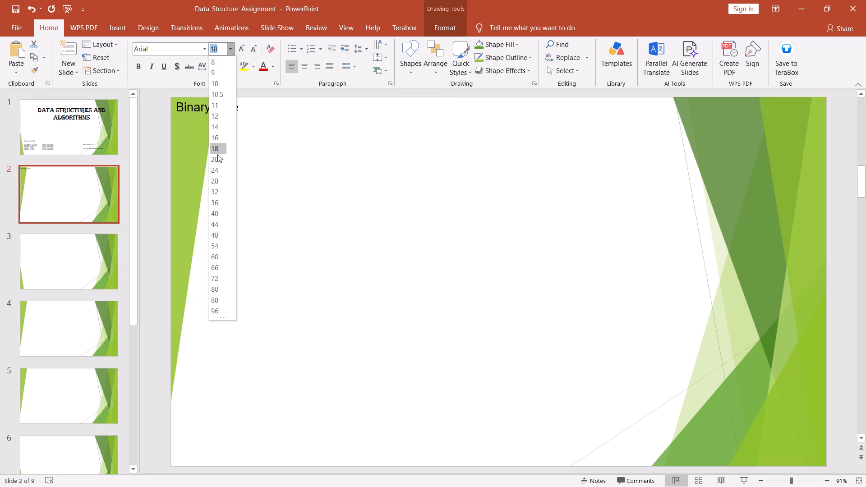
{"action": "left_click", "coordinate": [218, 161]}
{"action": "left_click", "coordinate": [243, 247]}
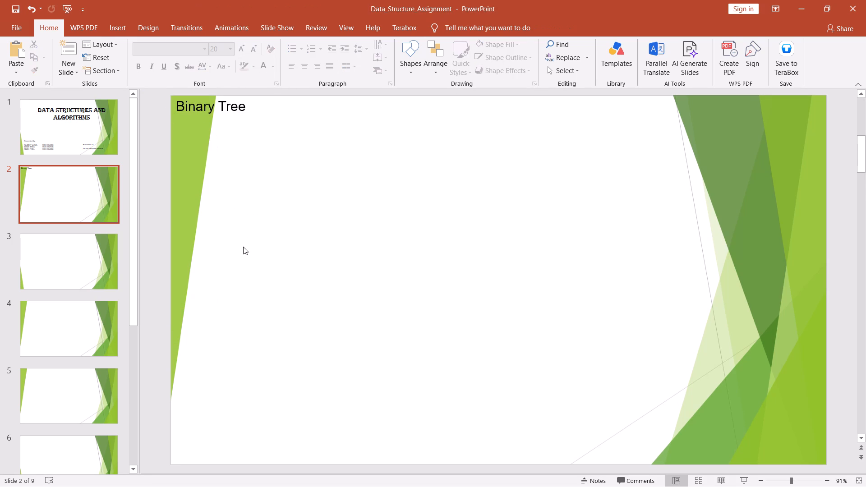
{"action": "key", "text": "ctrl+s"}
Compare the heading area of the Binary_Trees_and_BST_5_Slides deck's first slide with slide 2 of Data_Structure_Assignment.
{"action": "key", "text": "alt+Tab"}
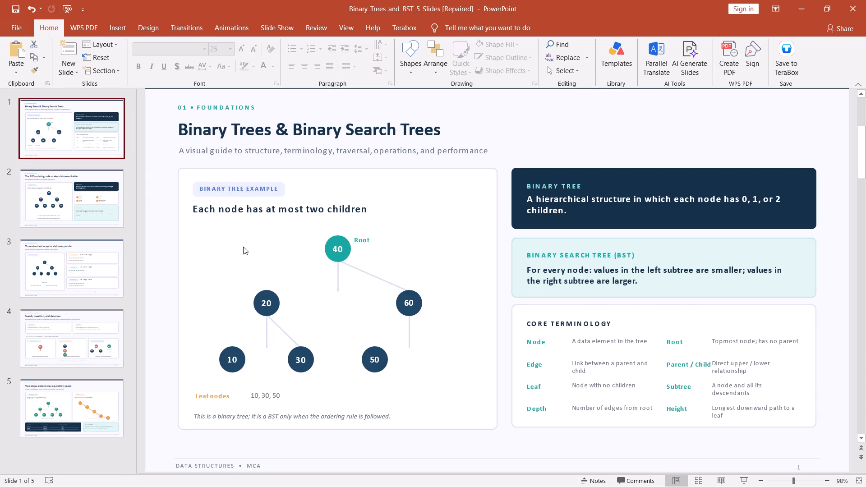
{"action": "key", "text": "alt+Tab"}
{"action": "left_click", "coordinate": [233, 103]}
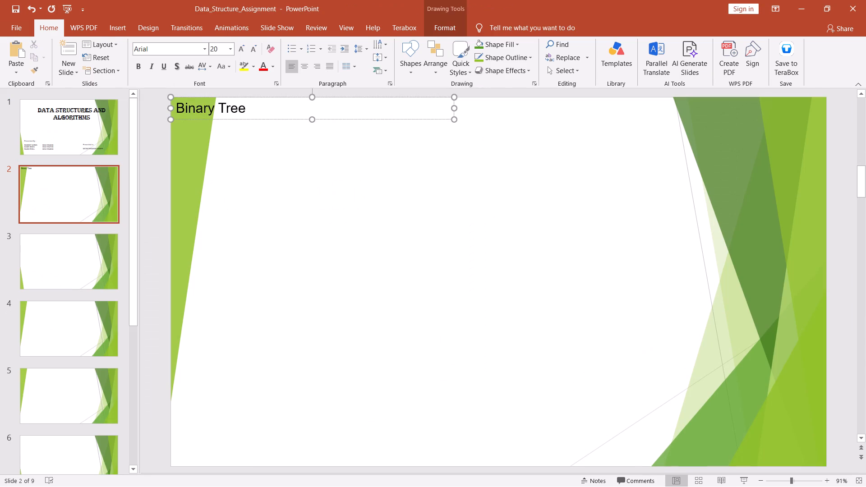
{"action": "key", "text": "alt+Tab"}
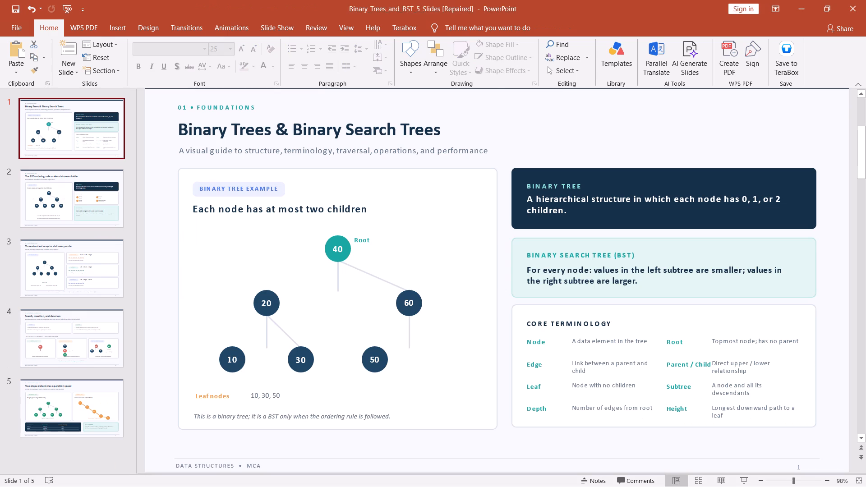
{"action": "left_click", "coordinate": [332, 138]}
{"action": "key", "text": "alt+Tab"}
{"action": "left_click", "coordinate": [332, 138]}
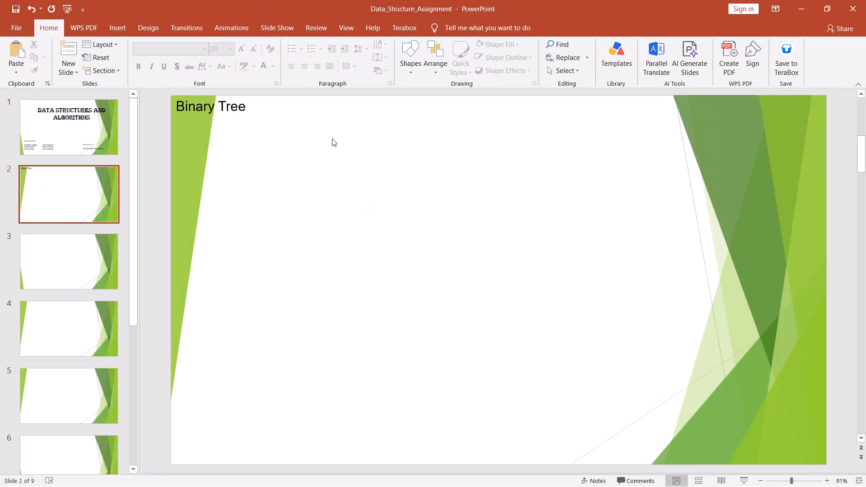
{"action": "key", "text": "alt+Tab"}
{"action": "left_click", "coordinate": [338, 100]}
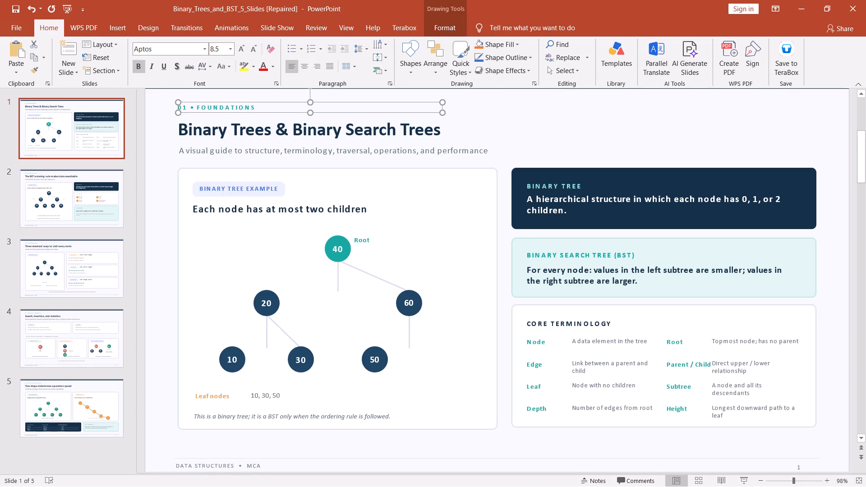
{"action": "left_click", "coordinate": [160, 126]}
{"action": "key", "text": "alt+Tab"}
Widen the Binary Tree heading's text box on slide 2 to span the full slide width.
{"action": "left_click", "coordinate": [258, 112]}
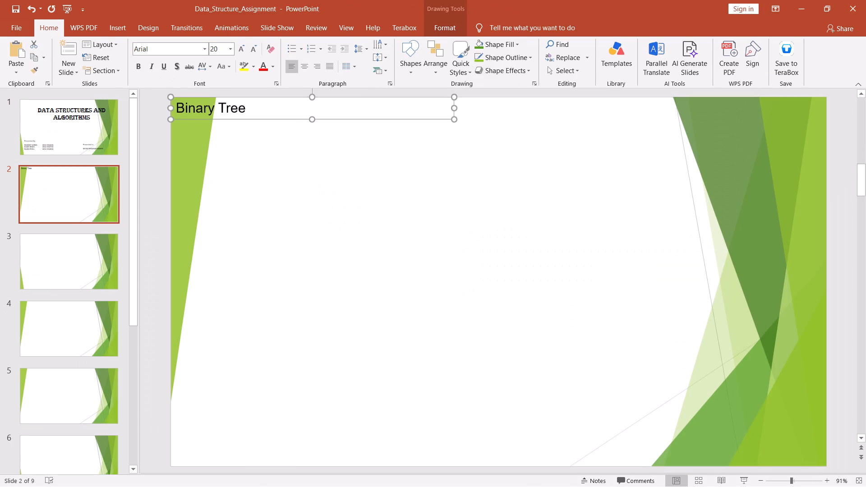
{"action": "left_click_drag", "start_coordinate": [451, 109], "coordinate": [759, 113]}
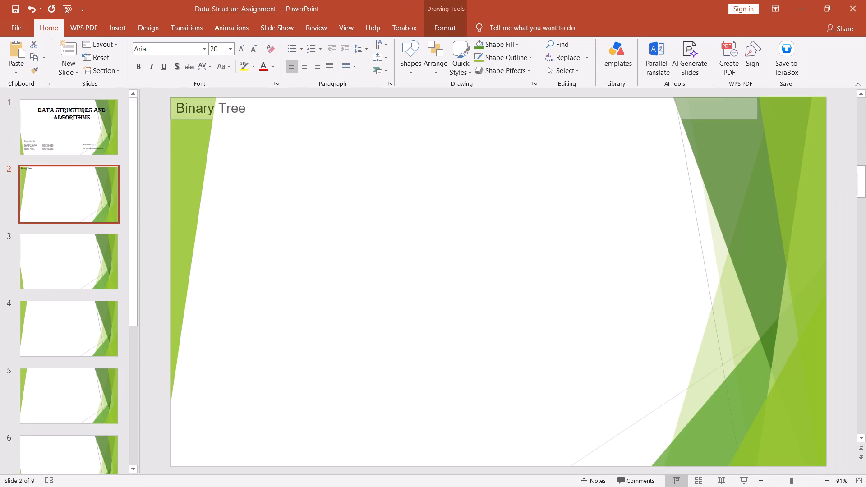
{"action": "left_click_drag", "start_coordinate": [759, 113], "coordinate": [826, 113]}
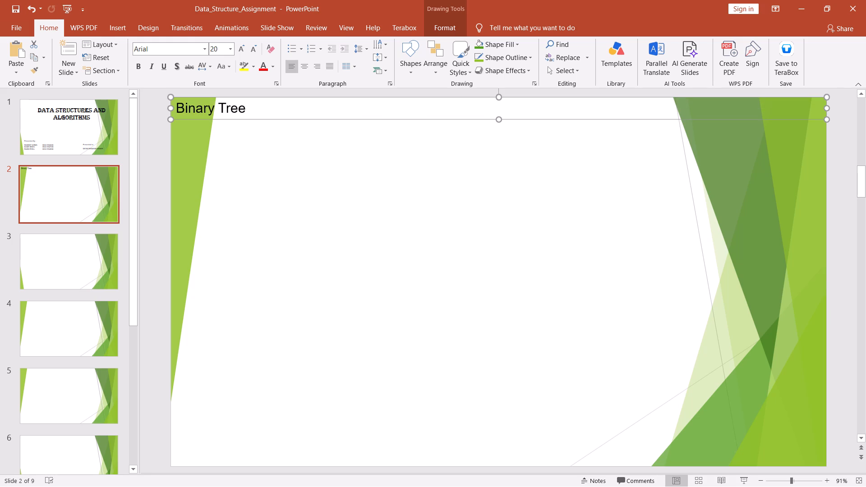
Move the Binary Tree heading's text box on slide 2 slightly down from the slide's top edge.
{"action": "left_click_drag", "start_coordinate": [327, 98], "coordinate": [326, 110]}
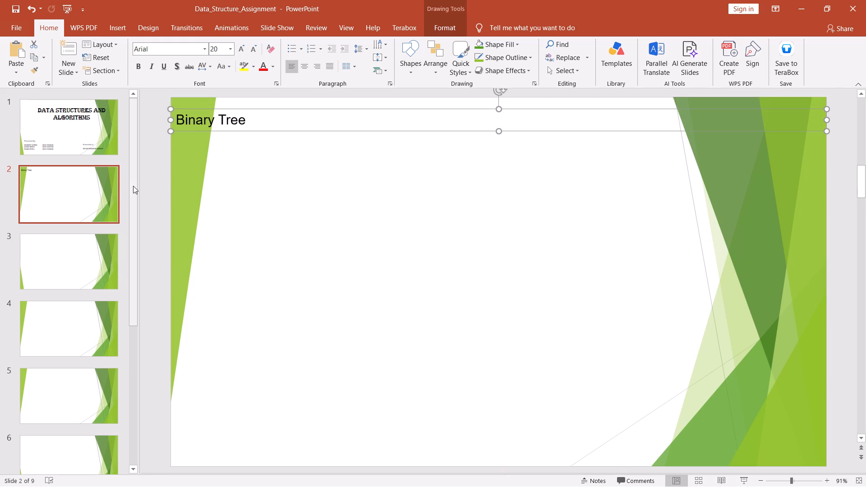
{"action": "left_click", "coordinate": [157, 176]}
Make the Binary Tree heading on slide 2 bold and save the presentation.
{"action": "key", "text": "alt+Tab"}
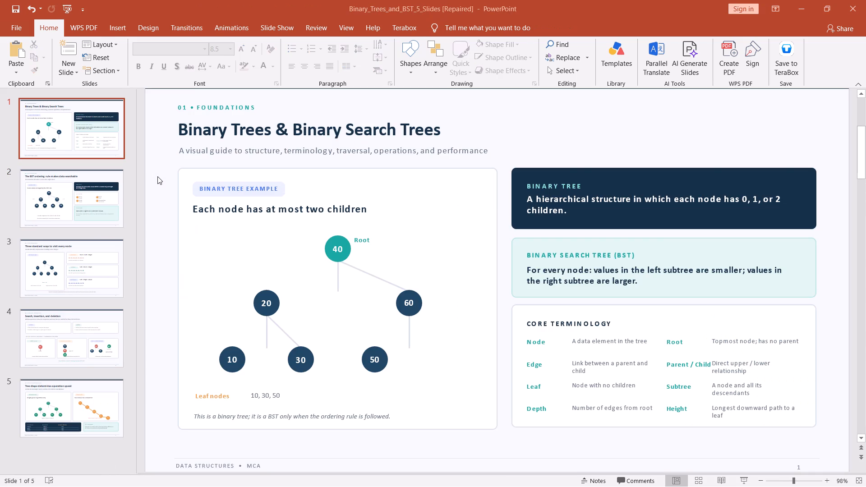
{"action": "key", "text": "alt+Tab"}
{"action": "key", "text": "alt+Tab"}
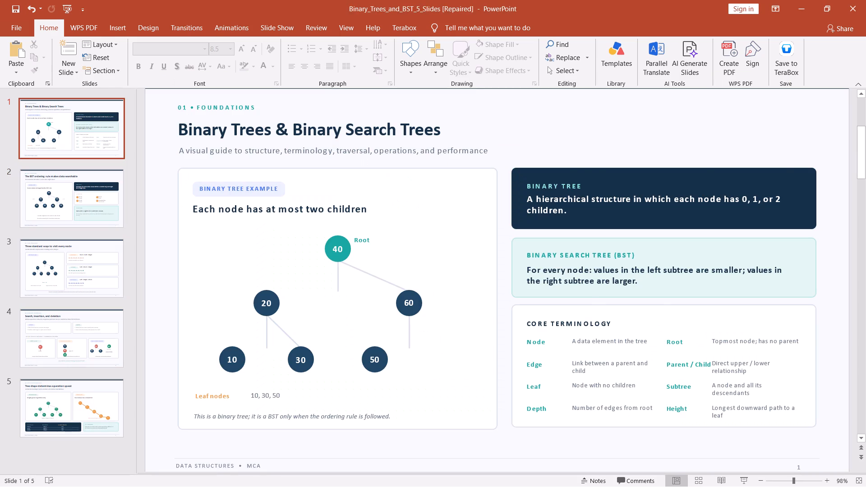
{"action": "key", "text": "alt+Tab"}
{"action": "left_click", "coordinate": [212, 116]}
{"action": "key", "text": "ctrl+a"}
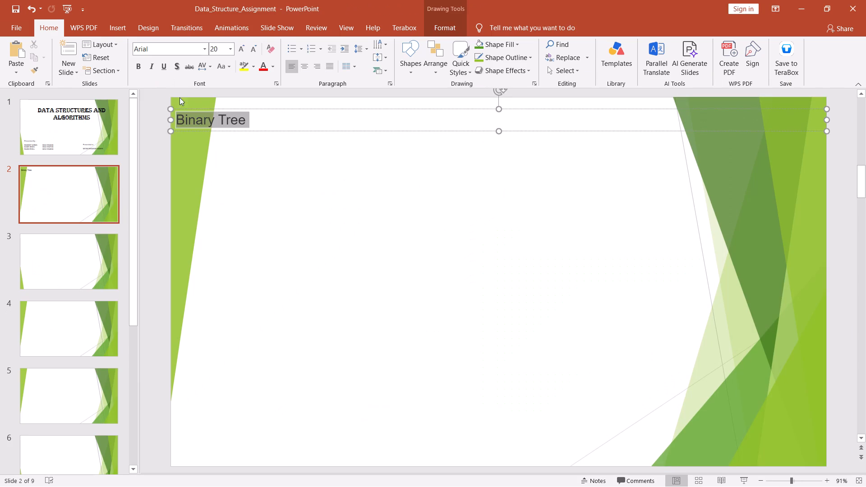
{"action": "left_click", "coordinate": [142, 71]}
{"action": "left_click", "coordinate": [155, 219]}
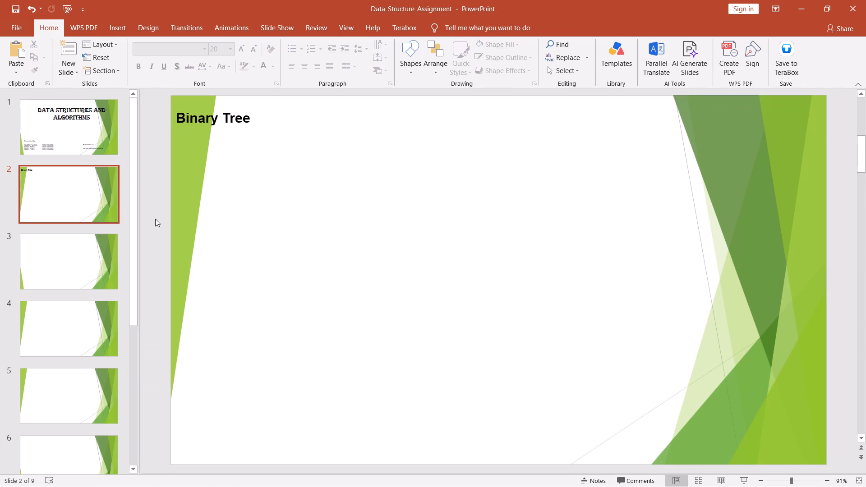
{"action": "key", "text": "ctrl+s"}
Examine the first two slides of the Binary_Trees_and_BST_5_Slides deck for content to use, and return to Data_Structure_Assignment.
{"action": "key", "text": "alt+Tab"}
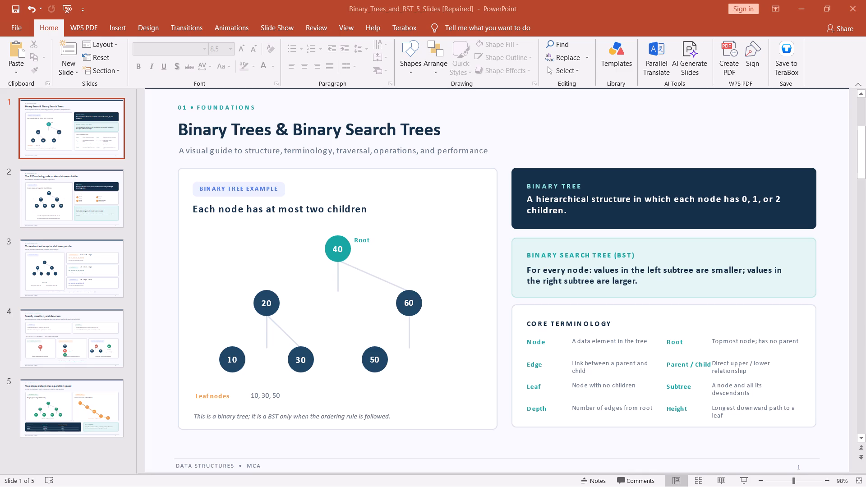
{"action": "left_click", "coordinate": [86, 197]}
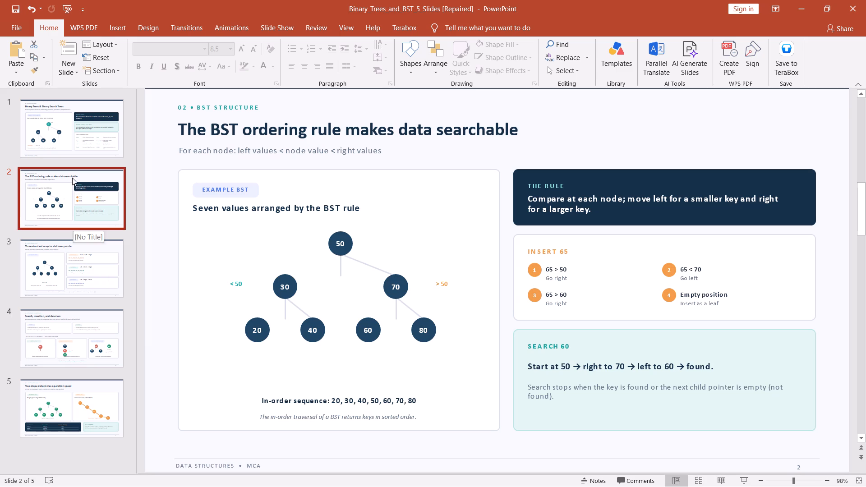
{"action": "left_click", "coordinate": [76, 133]}
{"action": "left_click", "coordinate": [71, 133]}
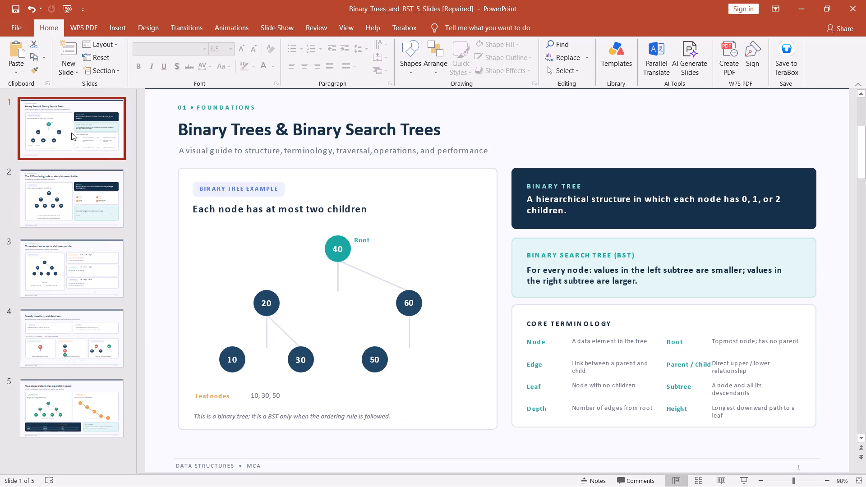
{"action": "left_click", "coordinate": [64, 204]}
{"action": "left_click", "coordinate": [64, 129]}
{"action": "key", "text": "alt+Tab"}
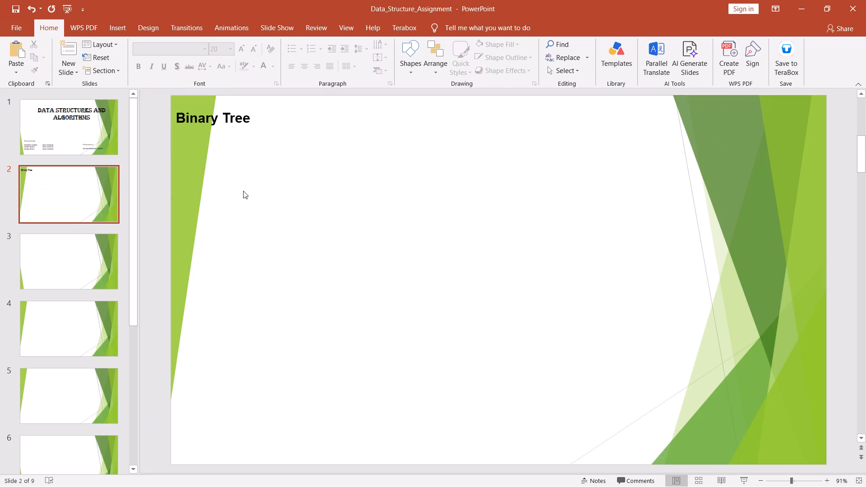
{"action": "left_click", "coordinate": [243, 191]}
Narrow the Binary Tree heading's text box to about the left third of slide 2.
{"action": "left_click", "coordinate": [349, 108]}
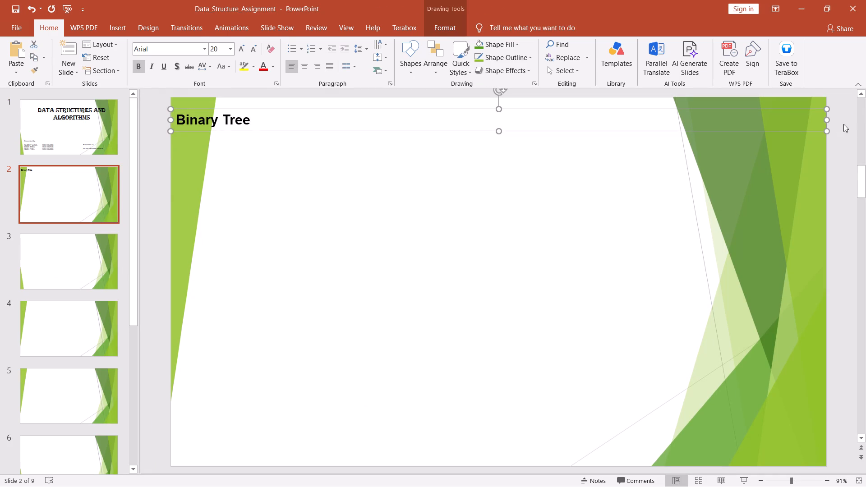
{"action": "left_click_drag", "start_coordinate": [828, 119], "coordinate": [366, 113]}
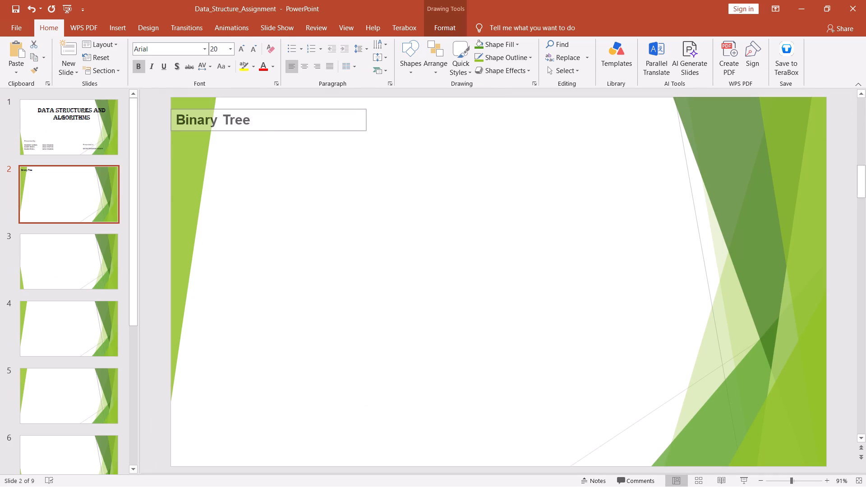
{"action": "left_click", "coordinate": [304, 156]}
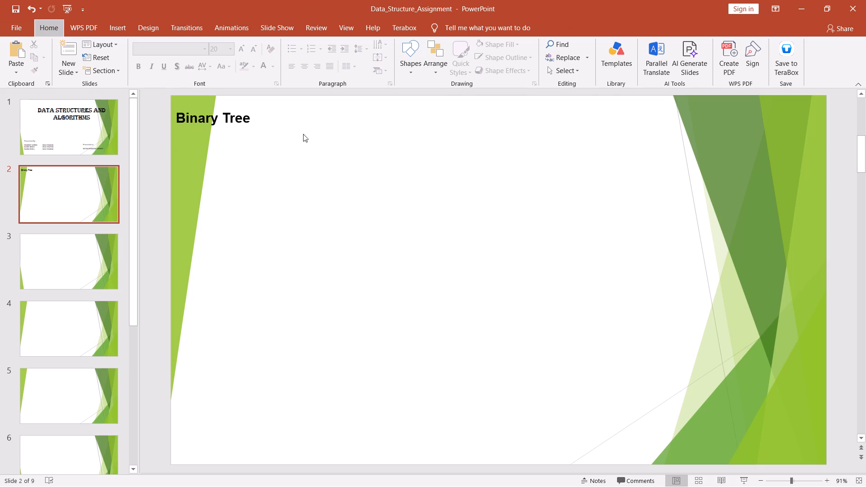
{"action": "left_click", "coordinate": [303, 119]}
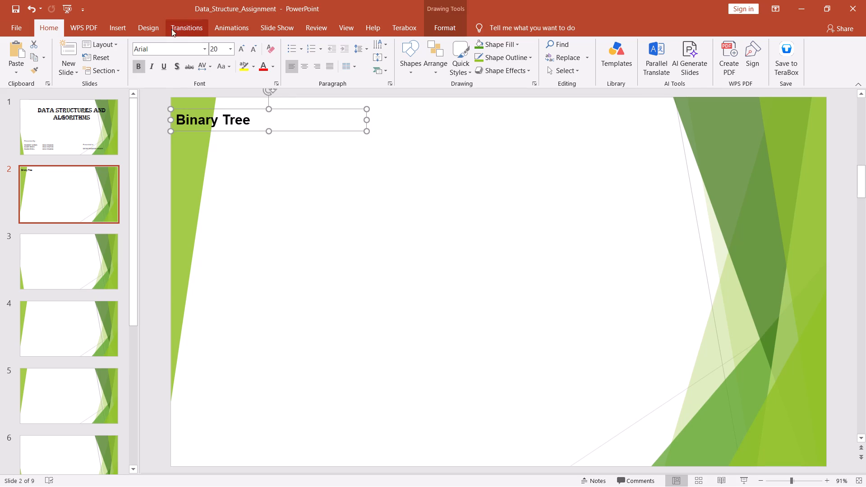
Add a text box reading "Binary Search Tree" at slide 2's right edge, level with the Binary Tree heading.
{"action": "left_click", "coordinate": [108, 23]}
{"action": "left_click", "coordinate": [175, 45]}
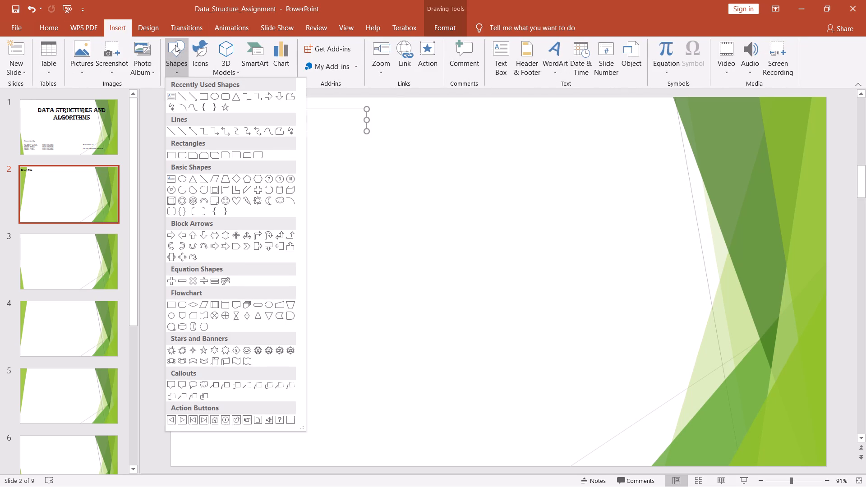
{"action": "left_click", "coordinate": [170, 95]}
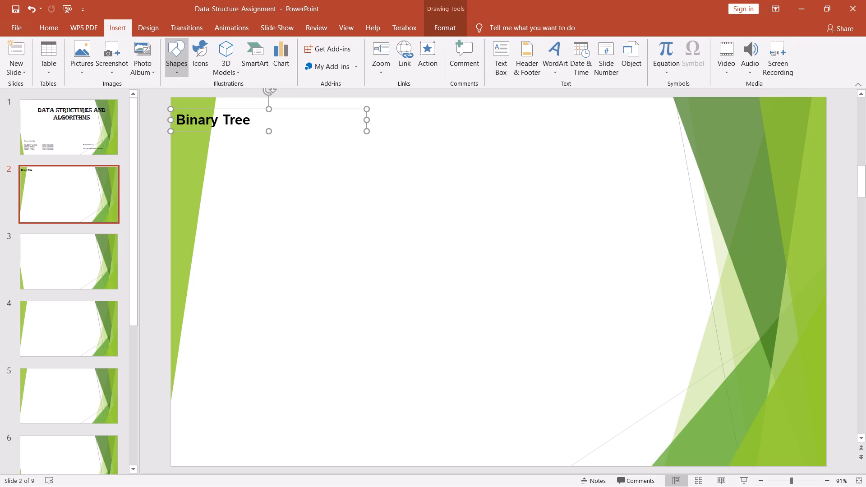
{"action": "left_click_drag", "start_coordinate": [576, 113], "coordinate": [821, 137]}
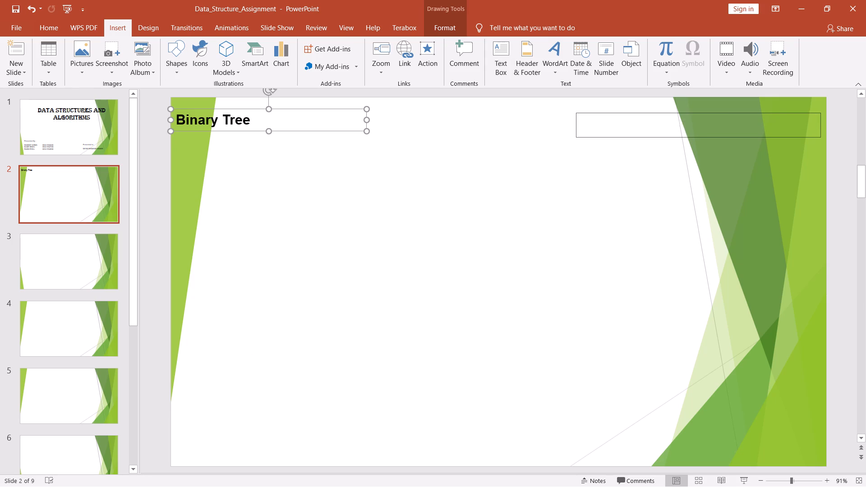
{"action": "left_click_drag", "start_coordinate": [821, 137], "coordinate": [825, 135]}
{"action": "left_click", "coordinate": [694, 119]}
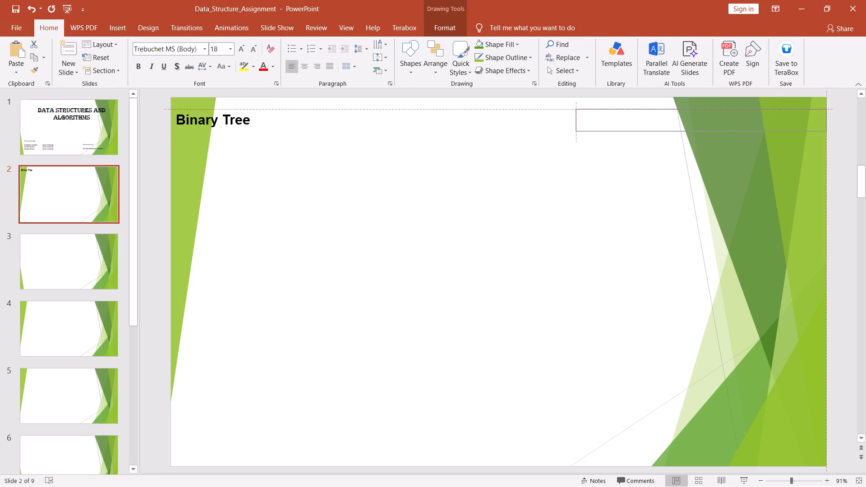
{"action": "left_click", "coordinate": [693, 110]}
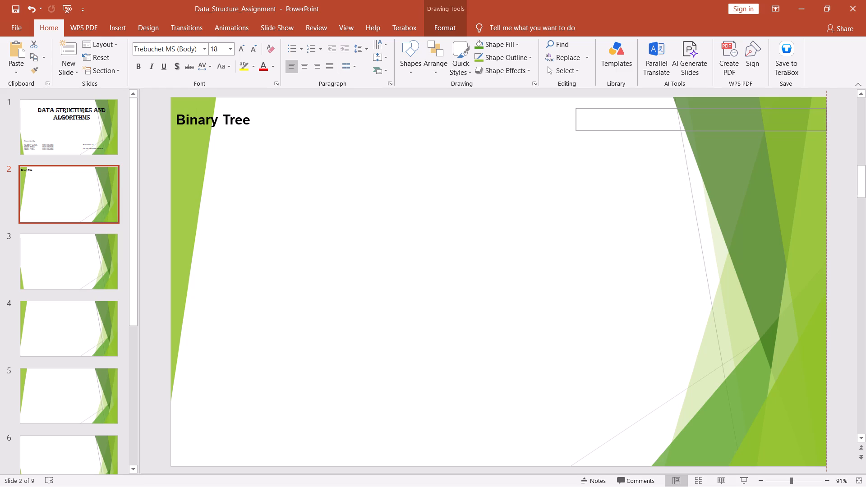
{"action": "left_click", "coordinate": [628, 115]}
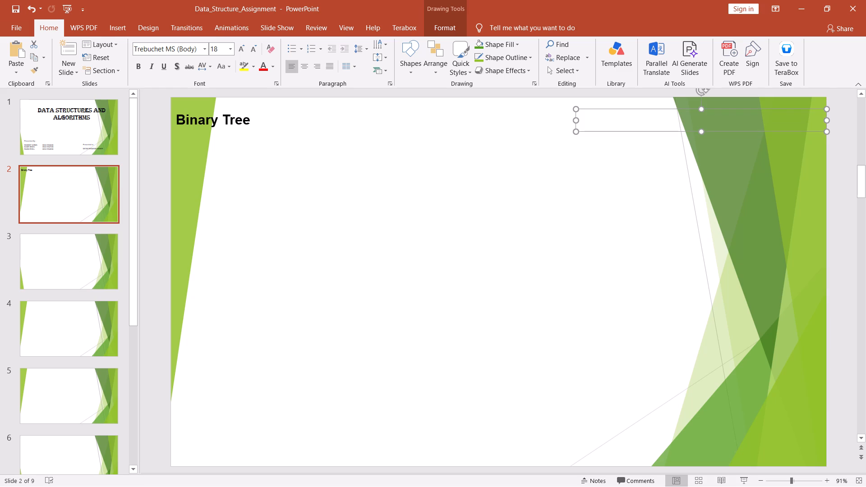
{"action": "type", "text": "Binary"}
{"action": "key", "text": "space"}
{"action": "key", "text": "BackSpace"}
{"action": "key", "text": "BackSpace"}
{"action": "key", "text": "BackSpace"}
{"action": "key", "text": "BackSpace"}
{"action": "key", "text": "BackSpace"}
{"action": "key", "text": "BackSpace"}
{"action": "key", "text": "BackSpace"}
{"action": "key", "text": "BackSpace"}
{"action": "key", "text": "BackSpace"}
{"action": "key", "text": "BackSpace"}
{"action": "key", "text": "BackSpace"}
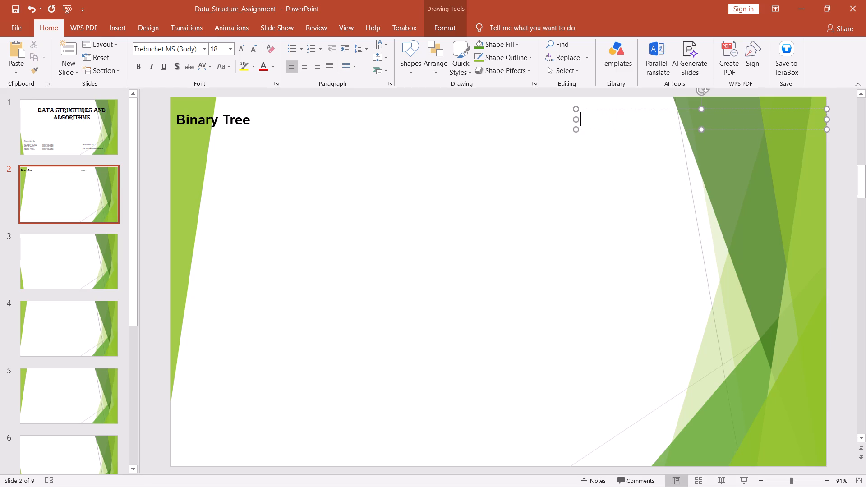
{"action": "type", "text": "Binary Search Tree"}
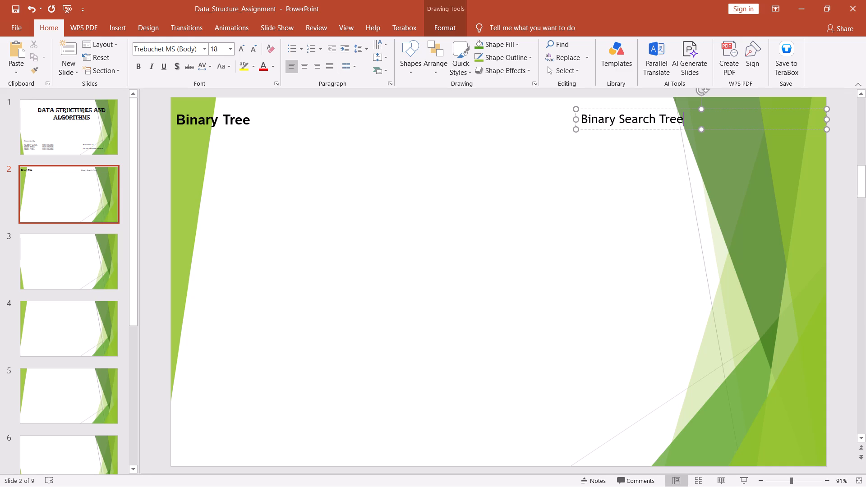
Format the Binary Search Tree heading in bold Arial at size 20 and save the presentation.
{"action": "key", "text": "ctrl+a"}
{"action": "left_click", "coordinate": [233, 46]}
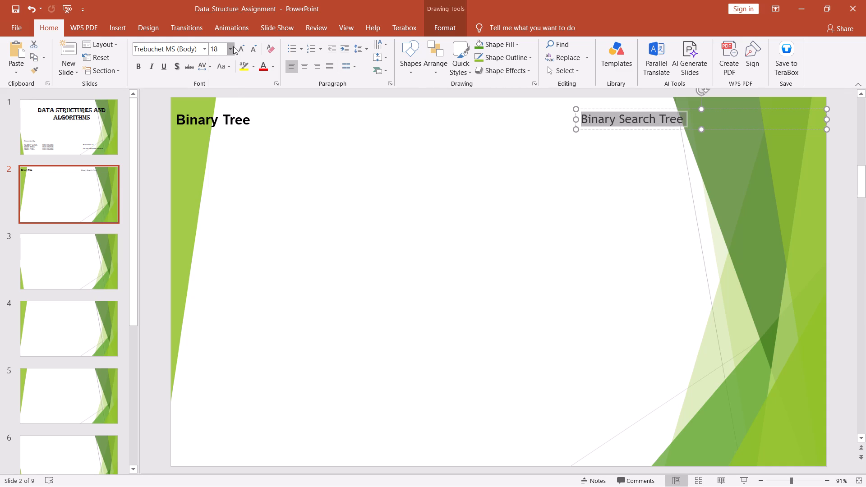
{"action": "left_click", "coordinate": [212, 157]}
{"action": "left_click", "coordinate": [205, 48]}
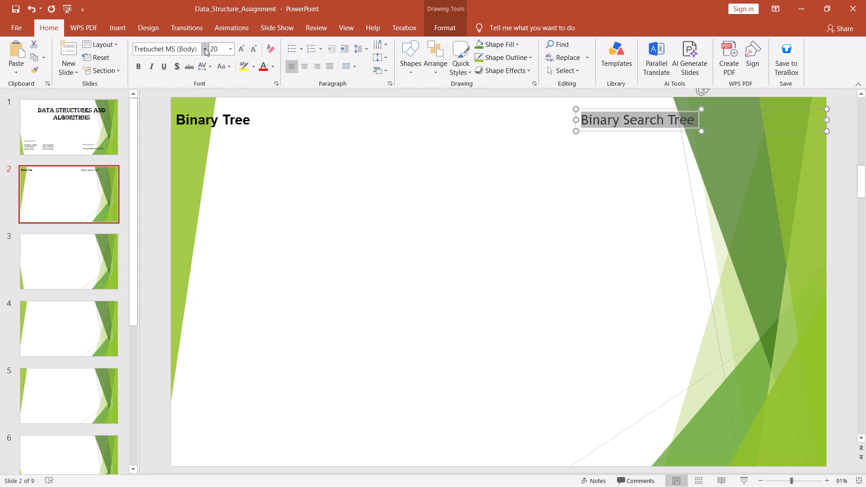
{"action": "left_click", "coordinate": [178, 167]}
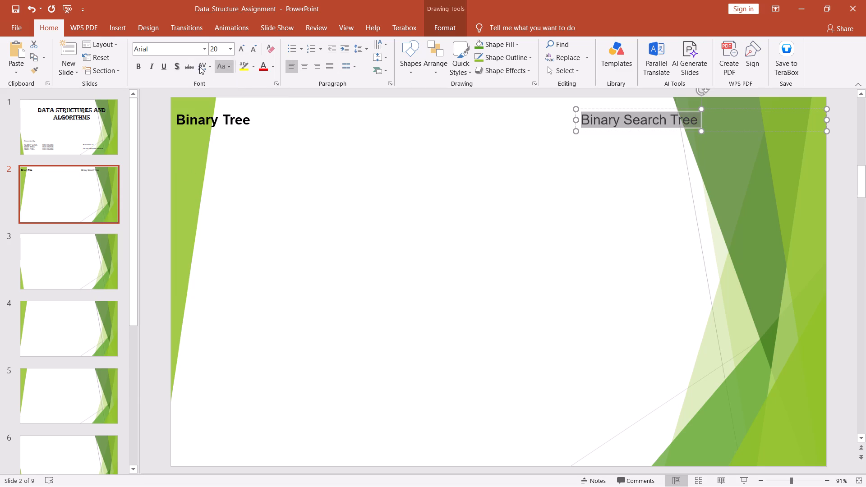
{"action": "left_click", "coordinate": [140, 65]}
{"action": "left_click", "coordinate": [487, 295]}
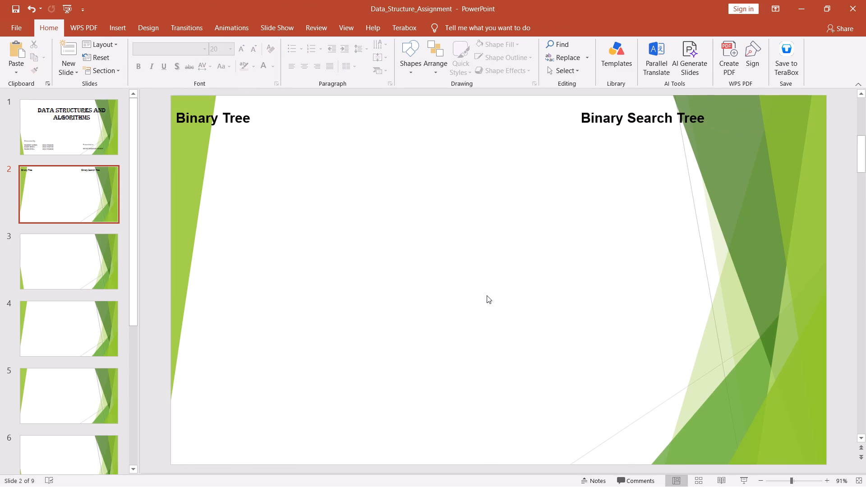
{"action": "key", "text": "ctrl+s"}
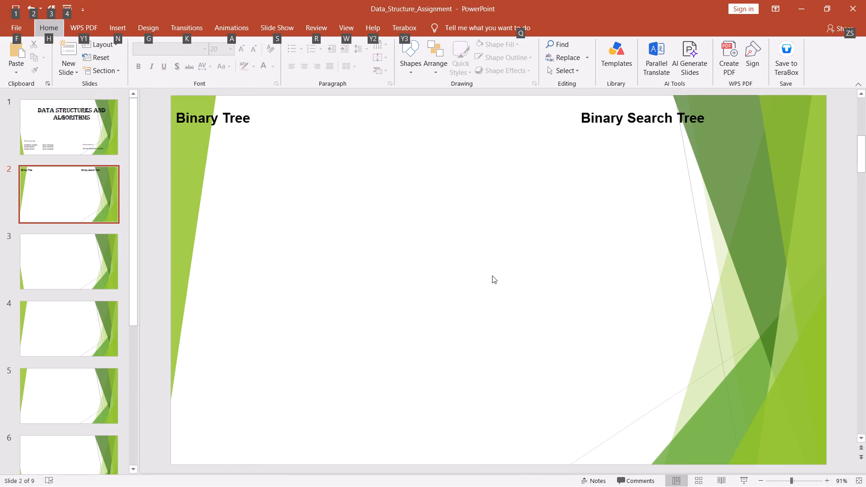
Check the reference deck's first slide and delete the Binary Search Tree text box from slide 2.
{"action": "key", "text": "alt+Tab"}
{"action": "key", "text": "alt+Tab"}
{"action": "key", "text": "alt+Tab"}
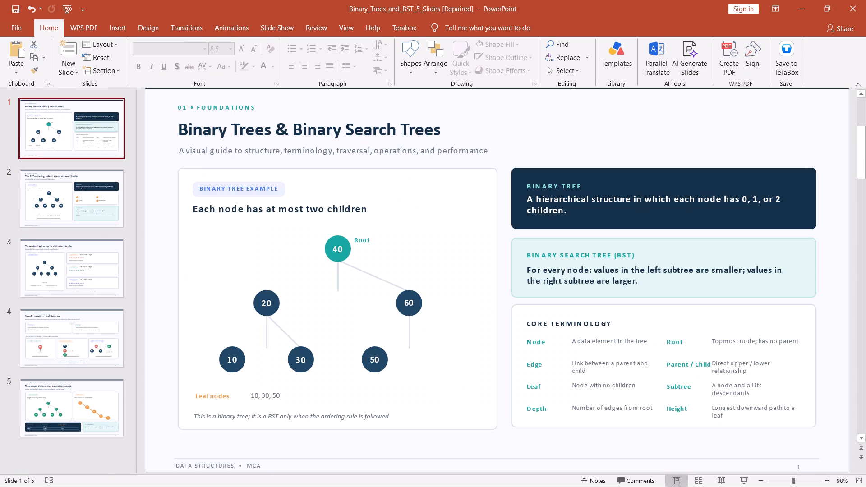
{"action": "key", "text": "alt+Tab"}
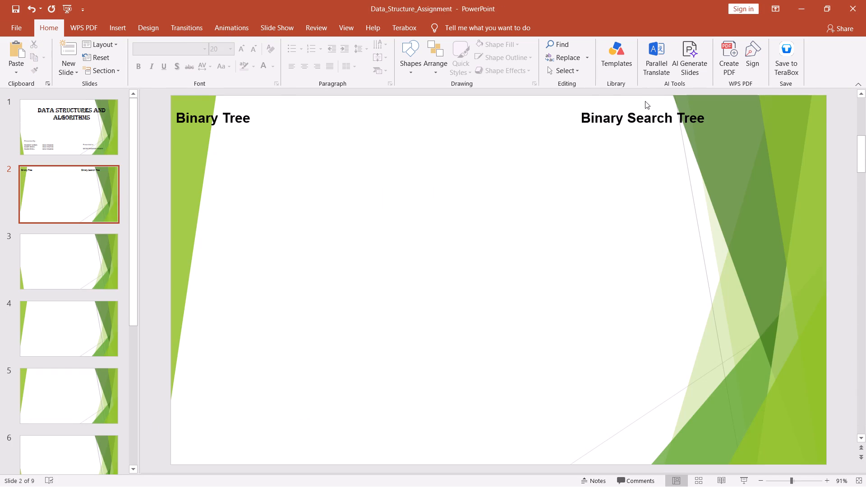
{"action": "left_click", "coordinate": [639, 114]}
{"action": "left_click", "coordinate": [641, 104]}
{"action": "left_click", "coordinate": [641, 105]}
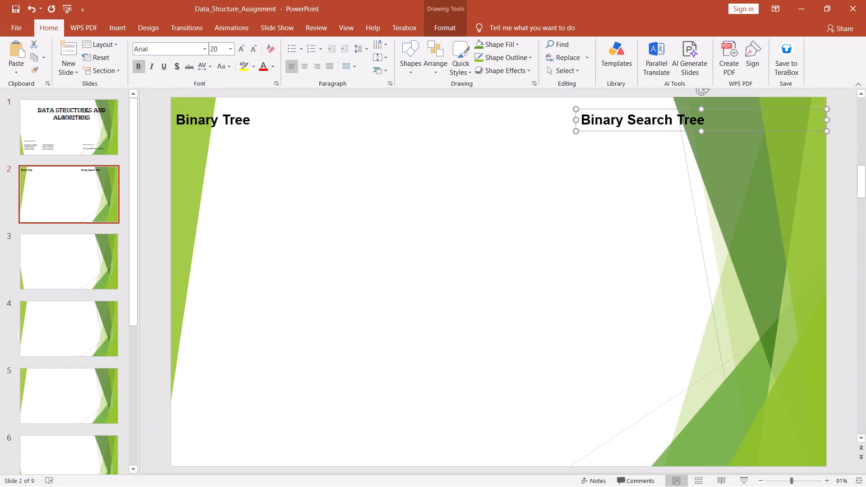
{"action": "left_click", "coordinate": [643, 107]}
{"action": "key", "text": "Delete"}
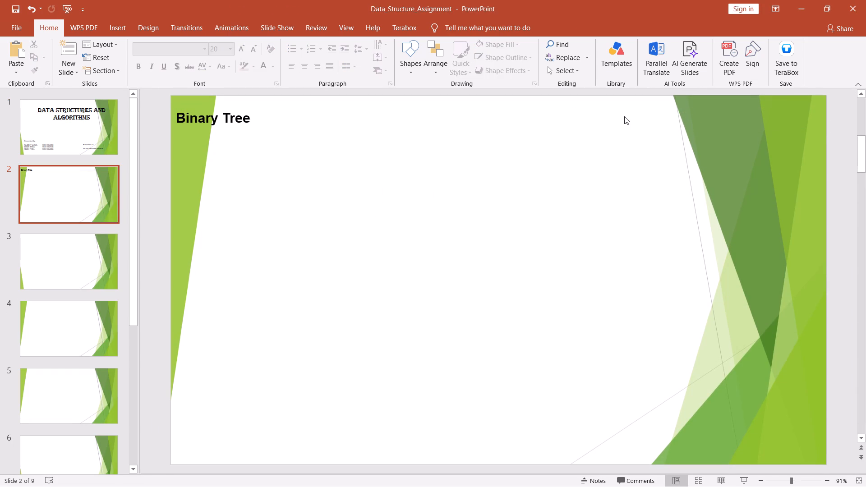
Close the File Explorer window showing Downloads and switch to the Binary_Trees_and_BST_5_Slides deck.
{"action": "key", "text": "alt+Tab"}
{"action": "key", "text": "alt+Tab"}
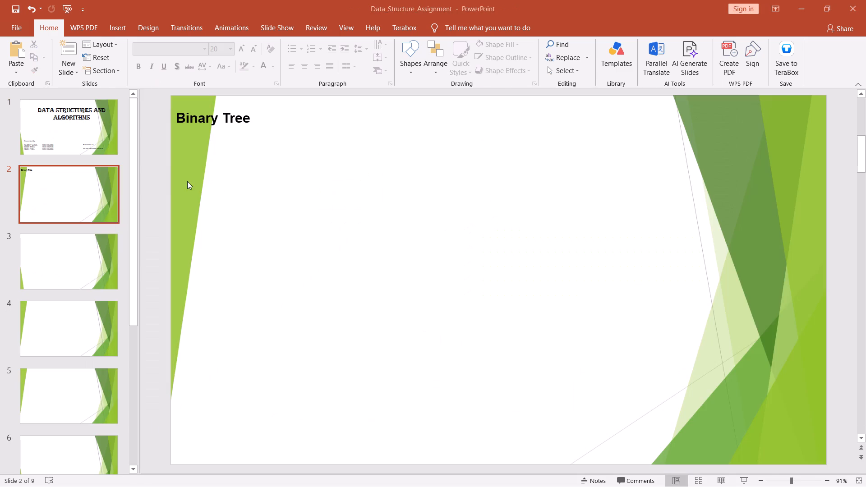
{"action": "key", "text": "alt+Tab"}
{"action": "key", "text": "alt+Tab"}
{"action": "left_click", "coordinate": [854, 0]}
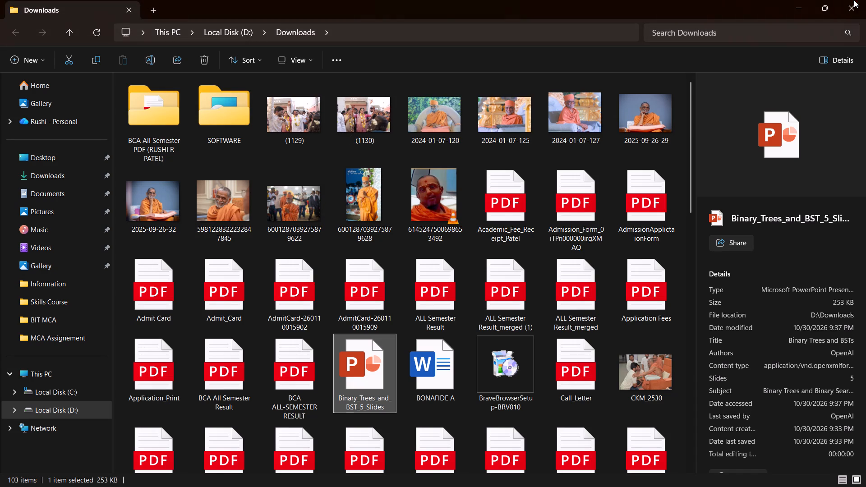
{"action": "key", "text": "alt+Tab"}
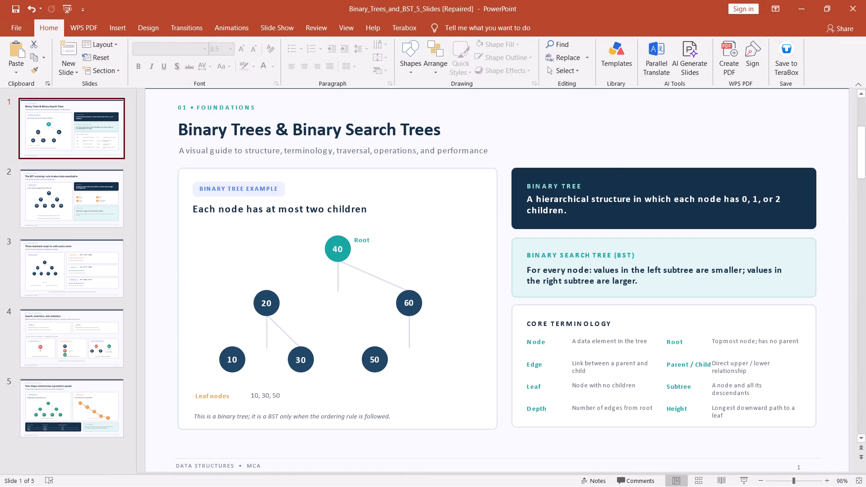
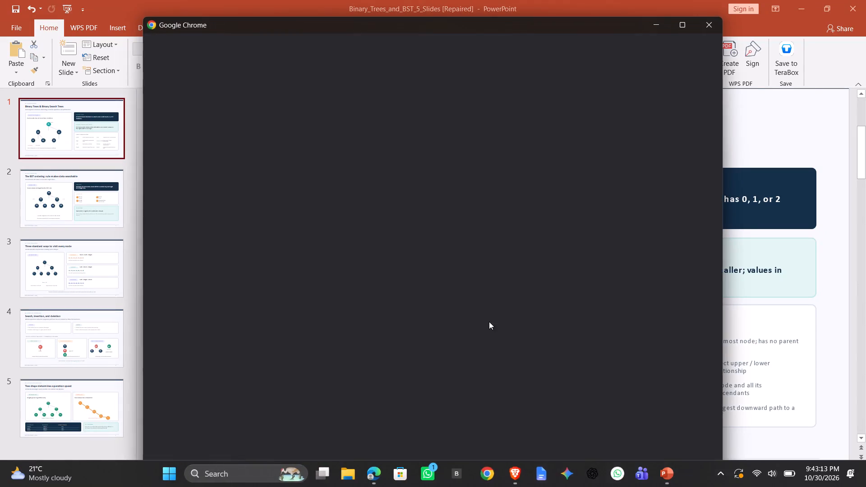
Switch to Chrome and search Google for "Binary Tree diagram".
{"action": "left_click", "coordinate": [489, 317]}
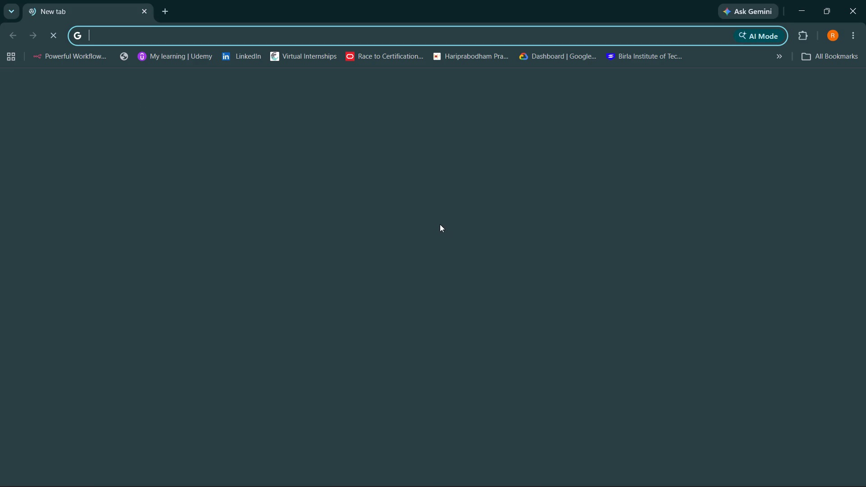
{"action": "left_click", "coordinate": [435, 212]}
{"action": "left_click", "coordinate": [430, 221]}
{"action": "key", "text": "alt+Tab"}
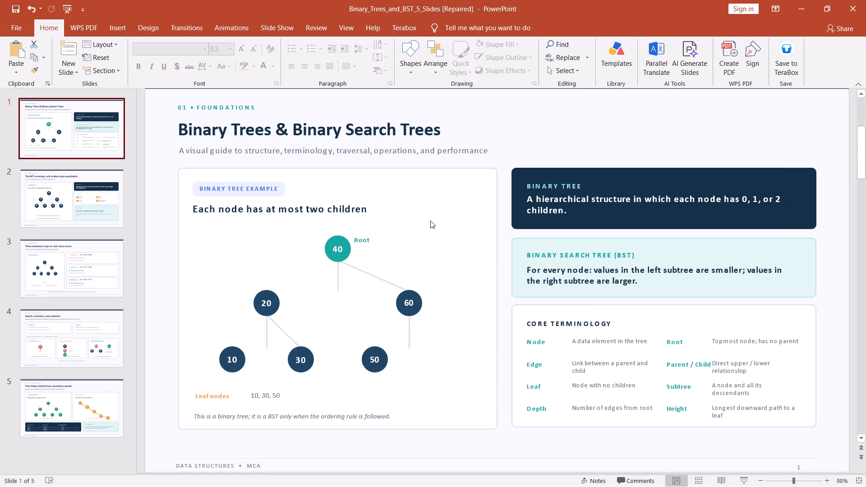
{"action": "key", "text": "alt+Tab"}
{"action": "type", "text": "Binary"}
{"action": "key", "text": "space"}
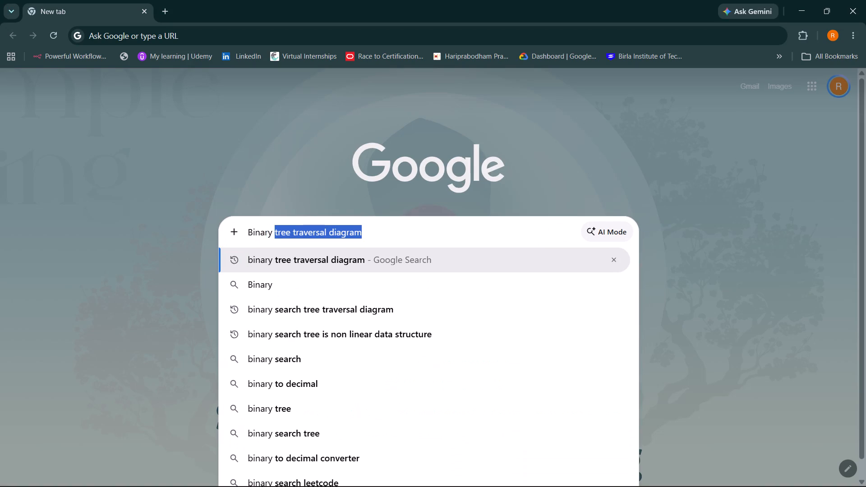
{"action": "type", "text": "Tree diagram"}
{"action": "key", "text": "Return"}
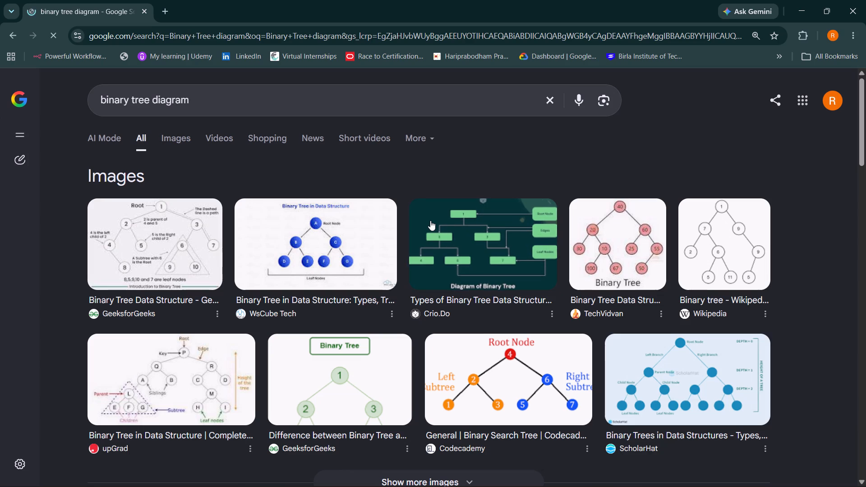
Browse the image results for binary tree diagrams, comparing them with the reference deck's first slide.
{"action": "left_click", "coordinate": [346, 261]}
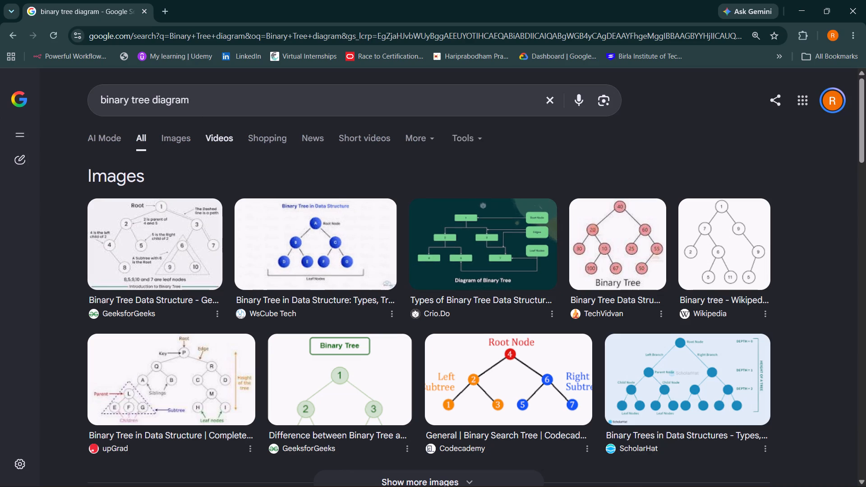
{"action": "left_click", "coordinate": [166, 133]}
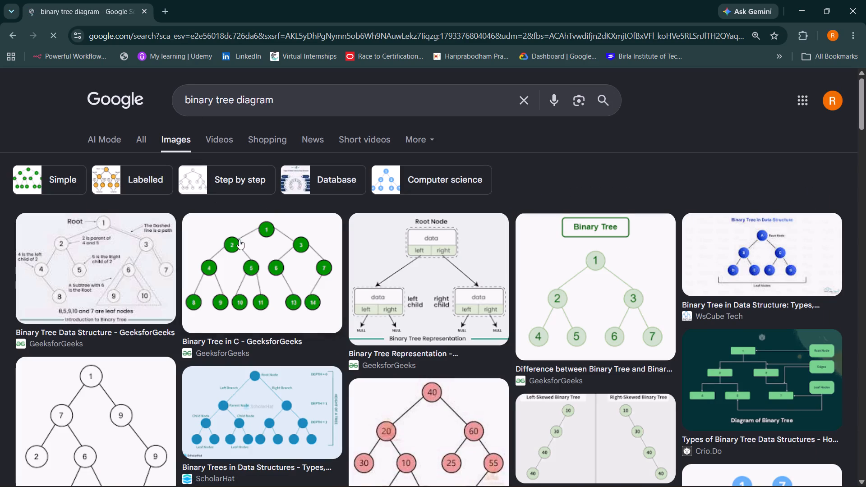
{"action": "scroll", "coordinate": [239, 253], "scroll_direction": "down", "scroll_amount": 5}
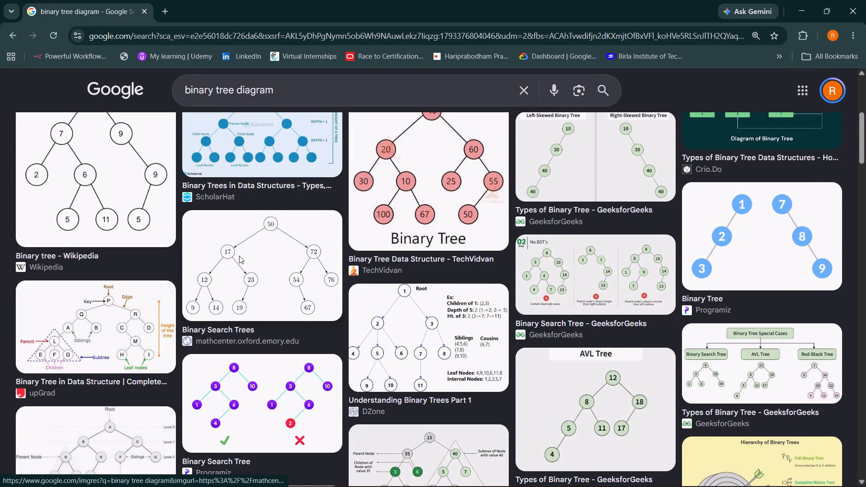
{"action": "scroll", "coordinate": [240, 256], "scroll_direction": "down", "scroll_amount": 1}
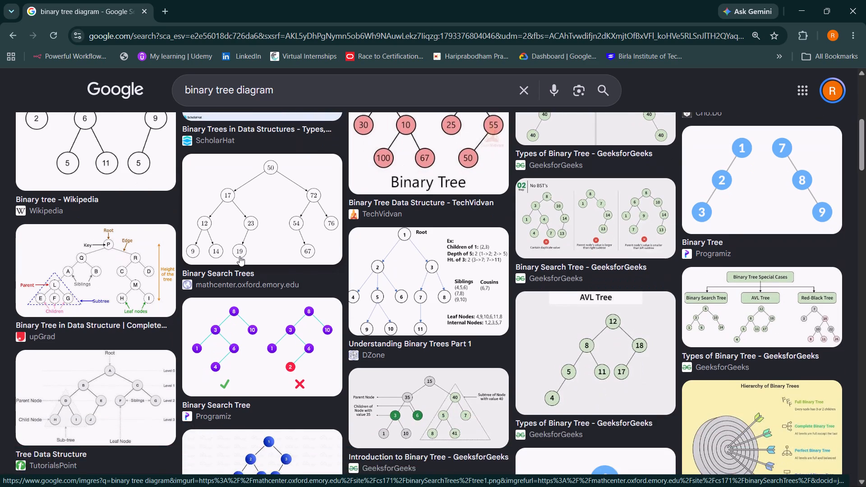
{"action": "scroll", "coordinate": [240, 256], "scroll_direction": "down", "scroll_amount": 5}
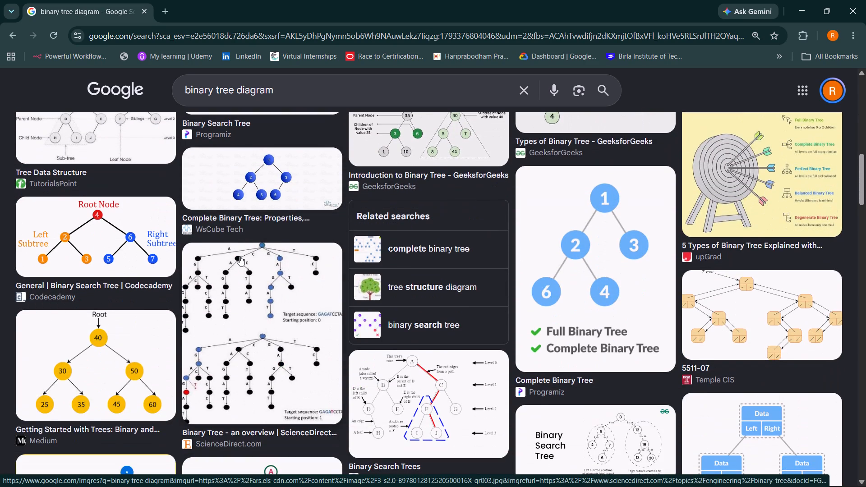
{"action": "scroll", "coordinate": [240, 256], "scroll_direction": "down", "scroll_amount": 5}
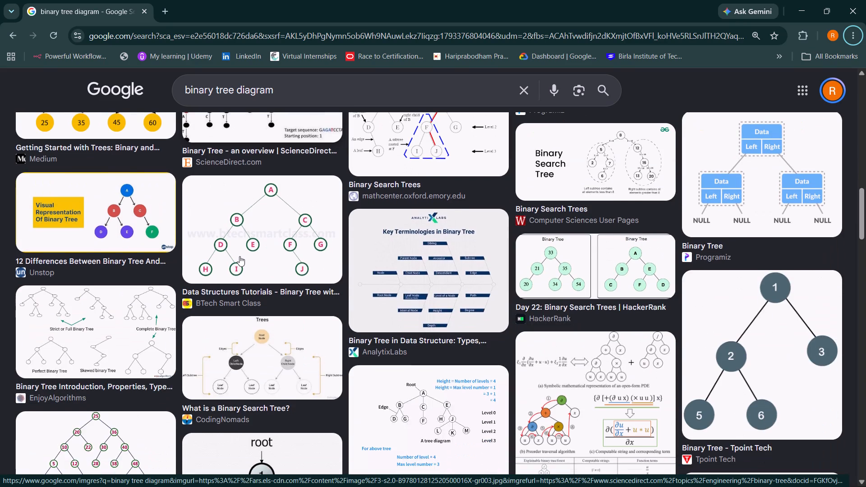
{"action": "scroll", "coordinate": [240, 256], "scroll_direction": "down", "scroll_amount": 3}
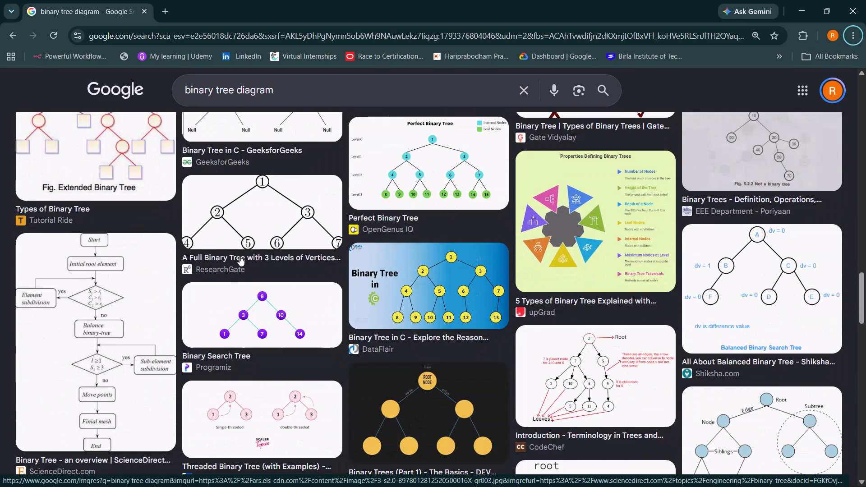
{"action": "scroll", "coordinate": [240, 256], "scroll_direction": "up", "scroll_amount": 7}
{"action": "key", "text": "alt+Tab"}
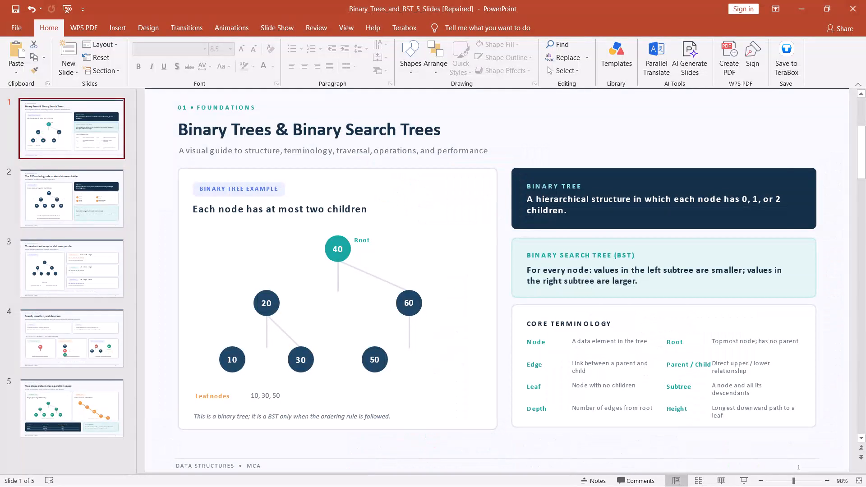
{"action": "key", "text": "alt+Tab"}
{"action": "scroll", "coordinate": [240, 256], "scroll_direction": "down", "scroll_amount": 2}
{"action": "scroll", "coordinate": [240, 256], "scroll_direction": "up", "scroll_amount": 10}
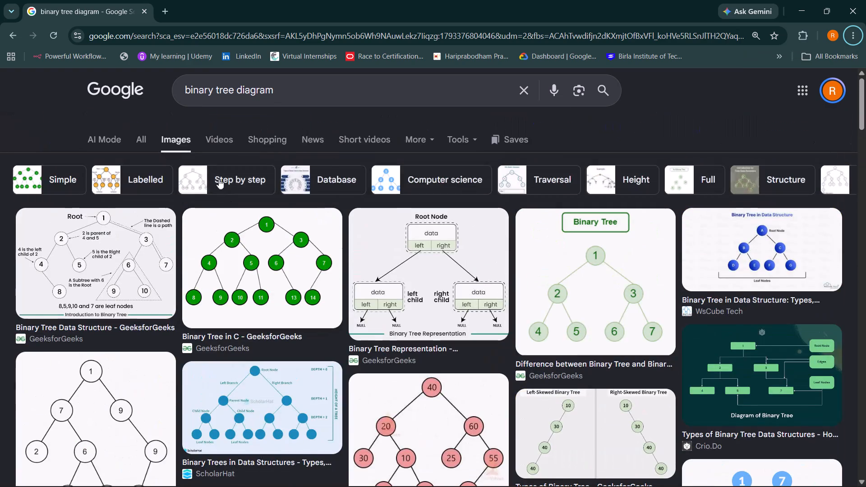
Return to the general search results and look through the GeeksforGeeks article "Binary Tree Data Structure".
{"action": "left_click", "coordinate": [130, 134]}
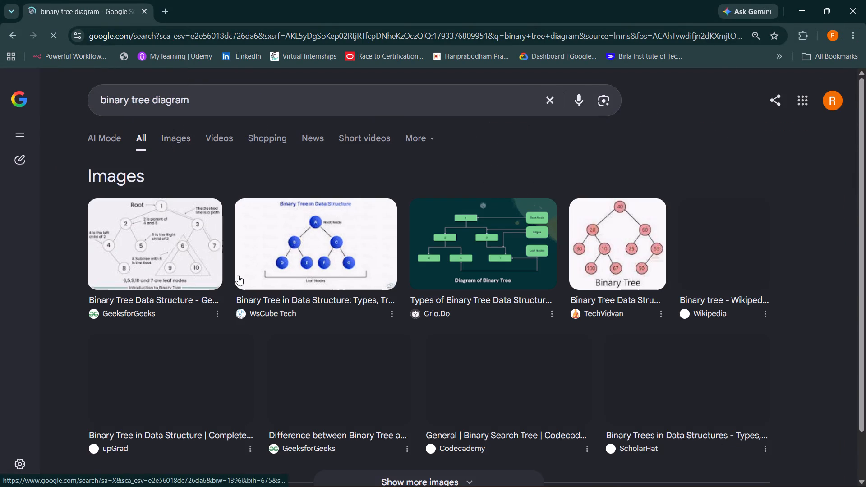
{"action": "scroll", "coordinate": [239, 276], "scroll_direction": "down", "scroll_amount": 11}
{"action": "left_click", "coordinate": [218, 266]}
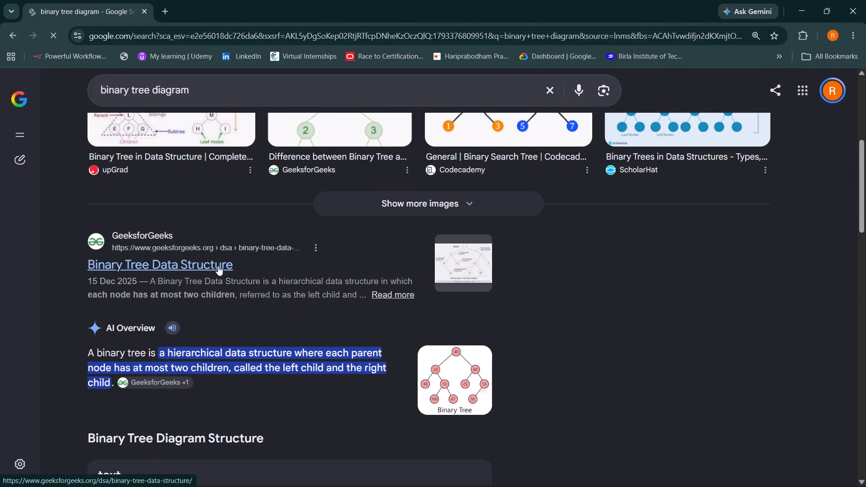
{"action": "scroll", "coordinate": [504, 315], "scroll_direction": "down", "scroll_amount": 2}
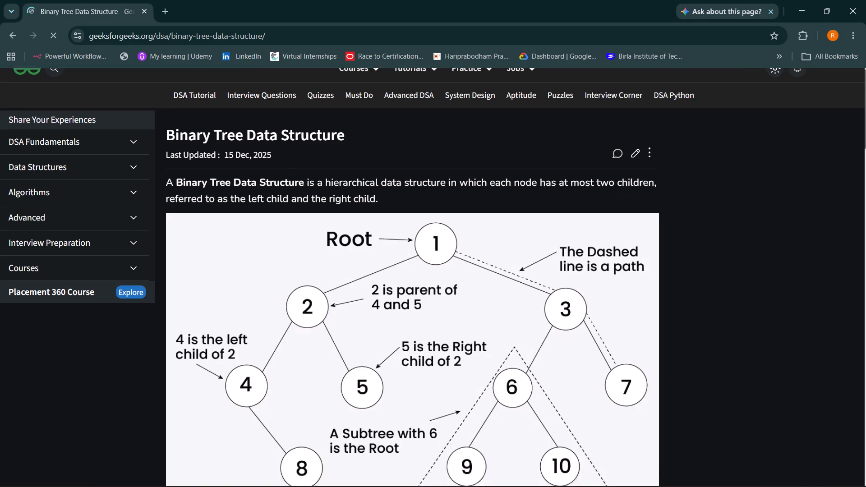
{"action": "scroll", "coordinate": [504, 315], "scroll_direction": "down", "scroll_amount": 14}
{"action": "scroll", "coordinate": [504, 315], "scroll_direction": "down", "scroll_amount": 10}
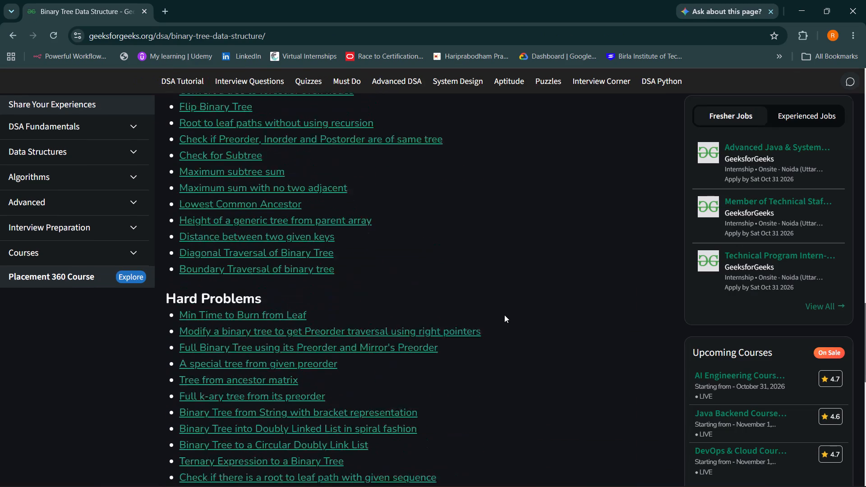
{"action": "scroll", "coordinate": [504, 315], "scroll_direction": "down", "scroll_amount": 10}
{"action": "scroll", "coordinate": [504, 316], "scroll_direction": "up", "scroll_amount": 2}
{"action": "scroll", "coordinate": [504, 316], "scroll_direction": "down", "scroll_amount": 8}
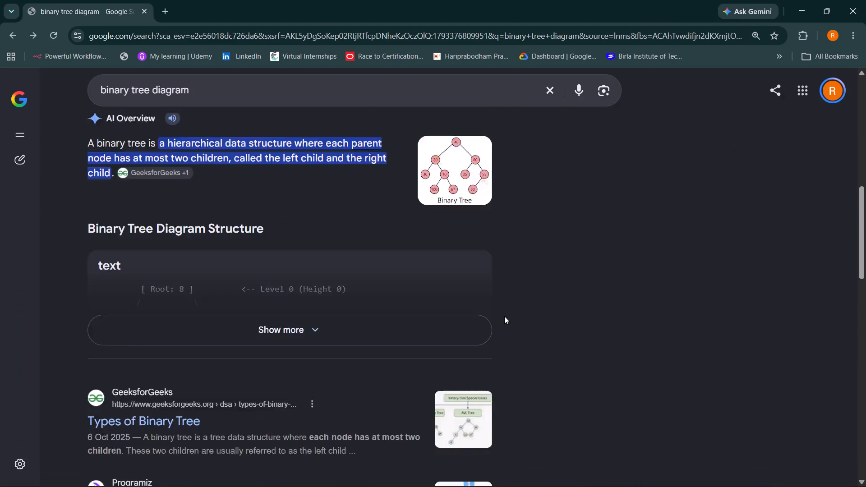
Open the GeeksforGeeks article "Types of Binary Tree" from the search results and examine its tree diagrams and explanations.
{"action": "scroll", "coordinate": [504, 316], "scroll_direction": "up", "scroll_amount": 2}
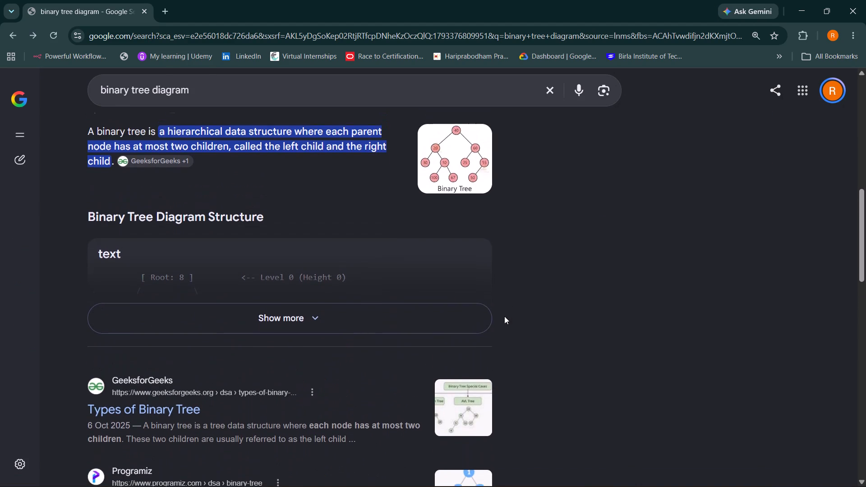
{"action": "left_click", "coordinate": [138, 415]}
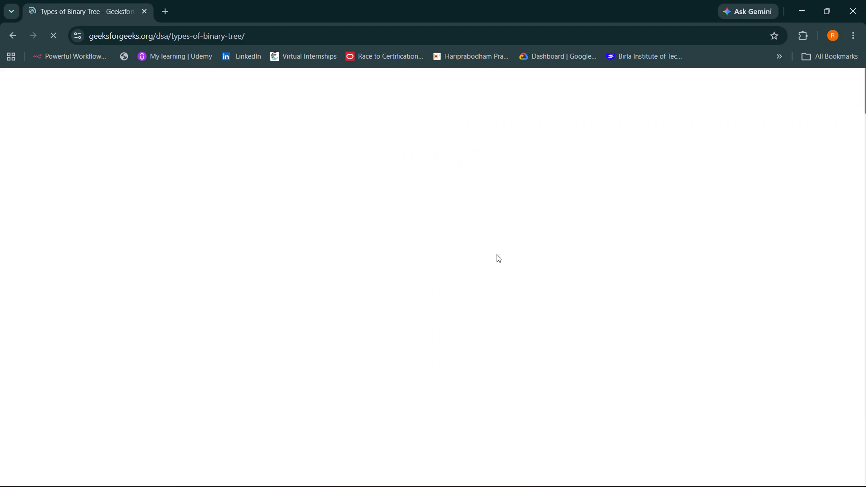
{"action": "scroll", "coordinate": [453, 278], "scroll_direction": "down", "scroll_amount": 9}
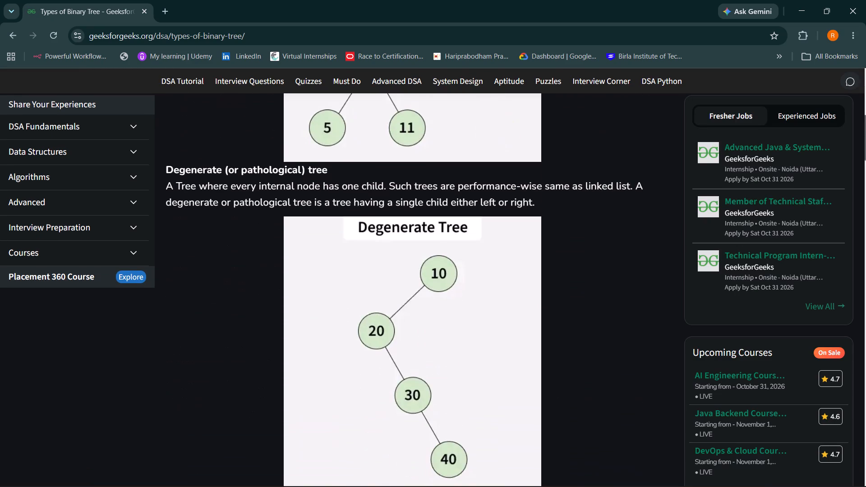
{"action": "scroll", "coordinate": [451, 283], "scroll_direction": "down", "scroll_amount": 17}
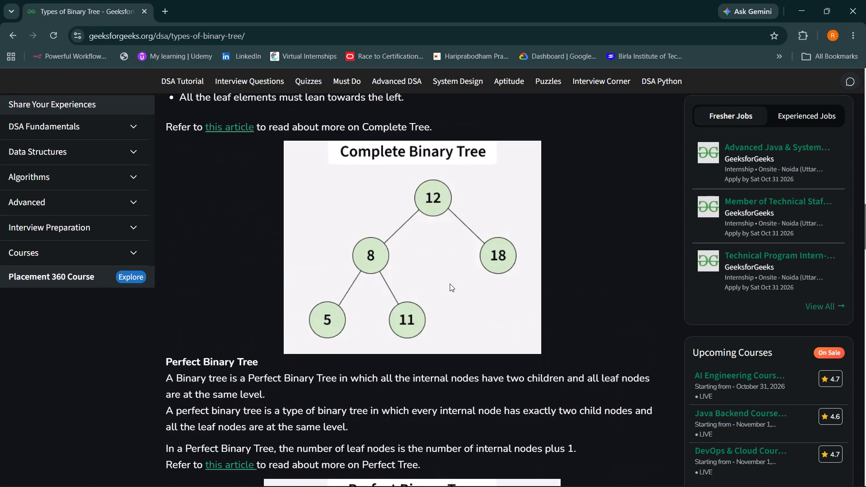
{"action": "scroll", "coordinate": [450, 284], "scroll_direction": "down", "scroll_amount": 10}
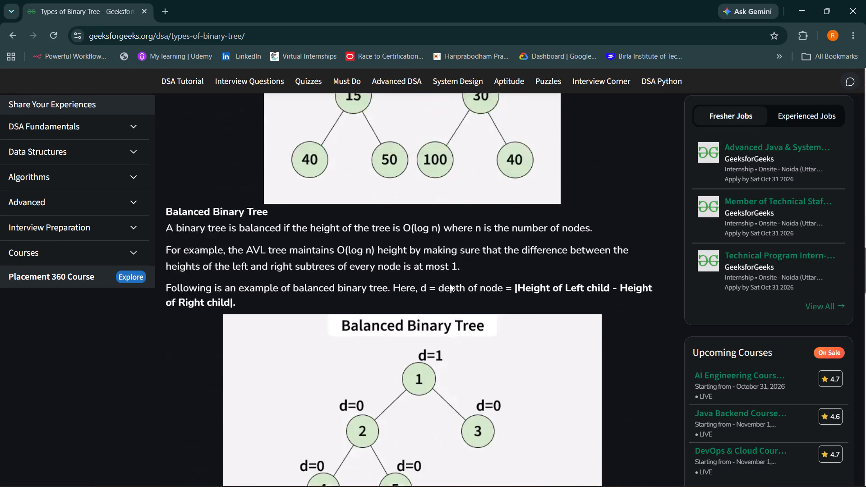
{"action": "scroll", "coordinate": [450, 284], "scroll_direction": "down", "scroll_amount": 8}
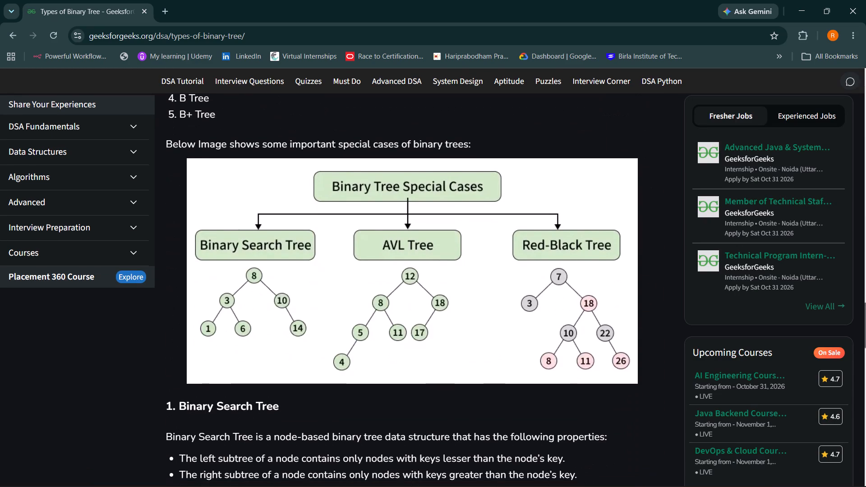
{"action": "scroll", "coordinate": [450, 284], "scroll_direction": "down", "scroll_amount": 8}
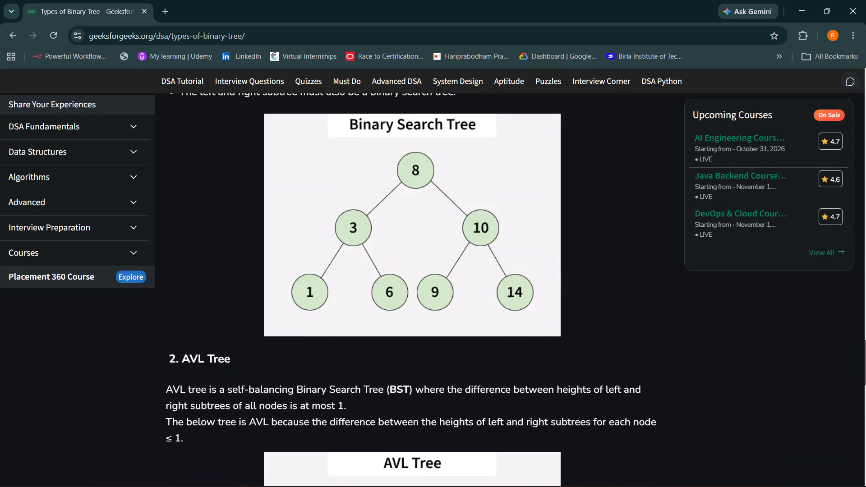
{"action": "scroll", "coordinate": [450, 284], "scroll_direction": "down", "scroll_amount": 7}
{"action": "scroll", "coordinate": [450, 284], "scroll_direction": "up", "scroll_amount": 11}
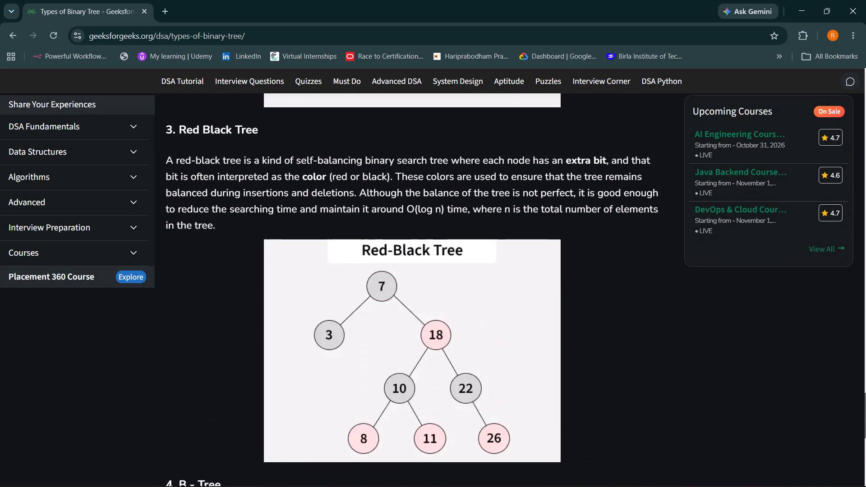
{"action": "scroll", "coordinate": [450, 284], "scroll_direction": "up", "scroll_amount": 16}
{"action": "scroll", "coordinate": [450, 284], "scroll_direction": "down", "scroll_amount": 2}
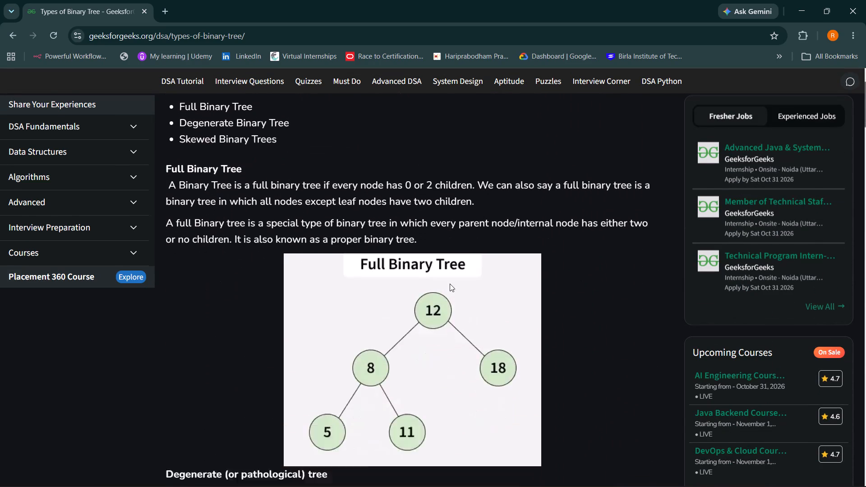
{"action": "scroll", "coordinate": [450, 284], "scroll_direction": "down", "scroll_amount": 2}
{"action": "scroll", "coordinate": [450, 284], "scroll_direction": "up", "scroll_amount": 2}
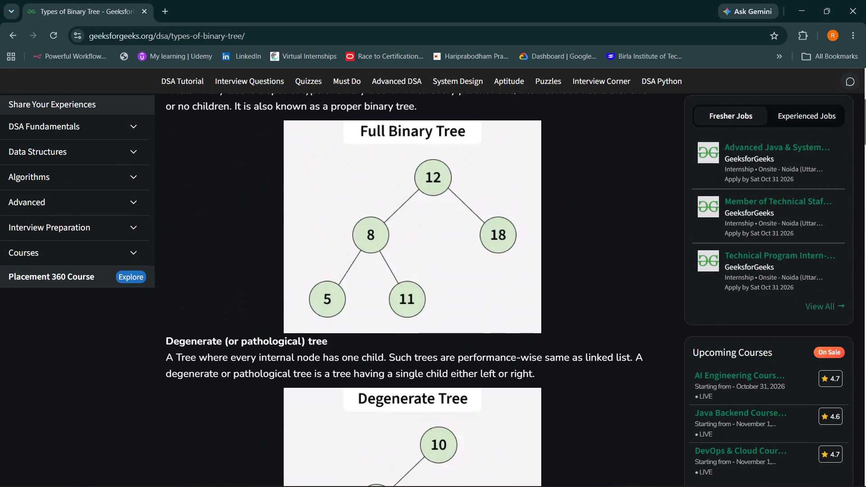
{"action": "key", "text": "alt+Tab"}
{"action": "key", "text": "alt+Tab"}
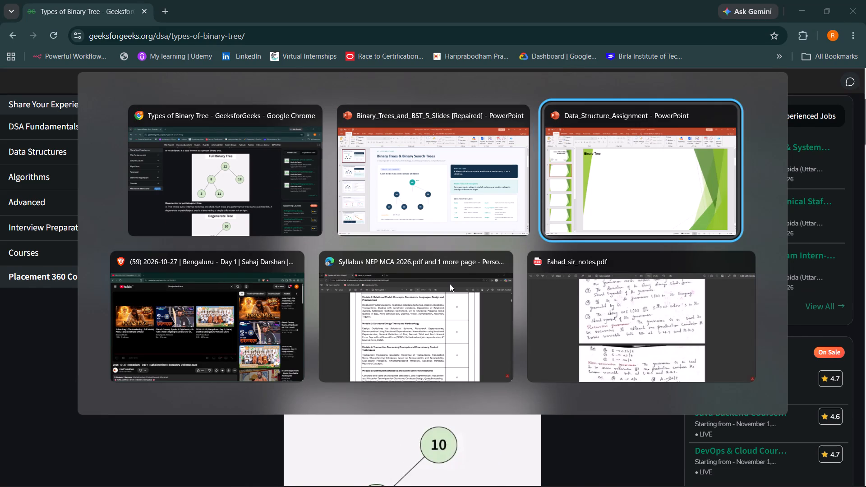
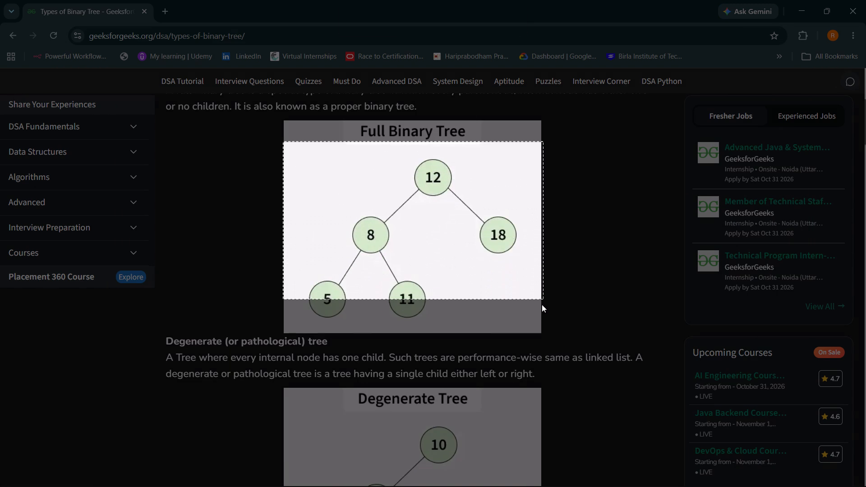
Capture a screen snip of the Full Binary Tree diagram, without its title, from the GeeksforGeeks article.
{"action": "left_click_drag", "start_coordinate": [542, 304], "coordinate": [541, 332]}
Switch from the GeeksforGeeks article to the Google Gemini window.
{"action": "key", "text": "alt+Tab"}
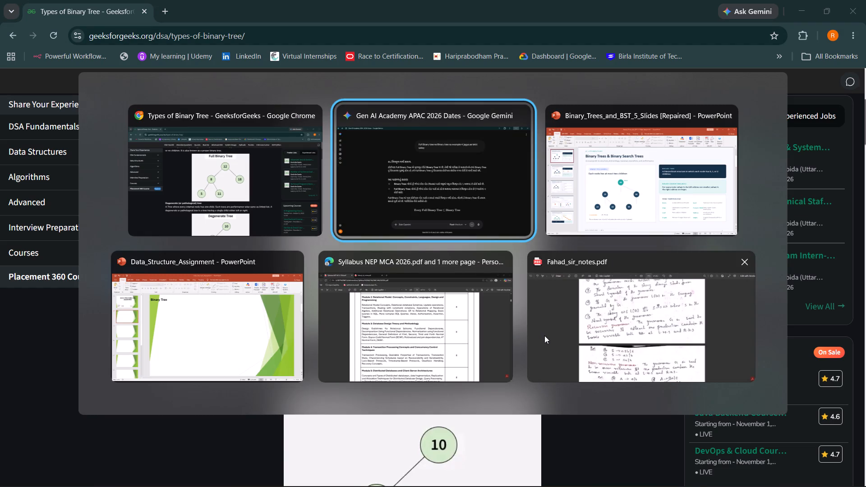
Paste the copied Full Binary Tree diagram onto slide 2 of Data_Structure_Assignment, shrink it to about 2.69" by 3.64", and place it beneath the title.
{"action": "key", "text": "alt+Tab"}
{"action": "key", "text": "alt+Tab"}
{"action": "left_click", "coordinate": [200, 183]}
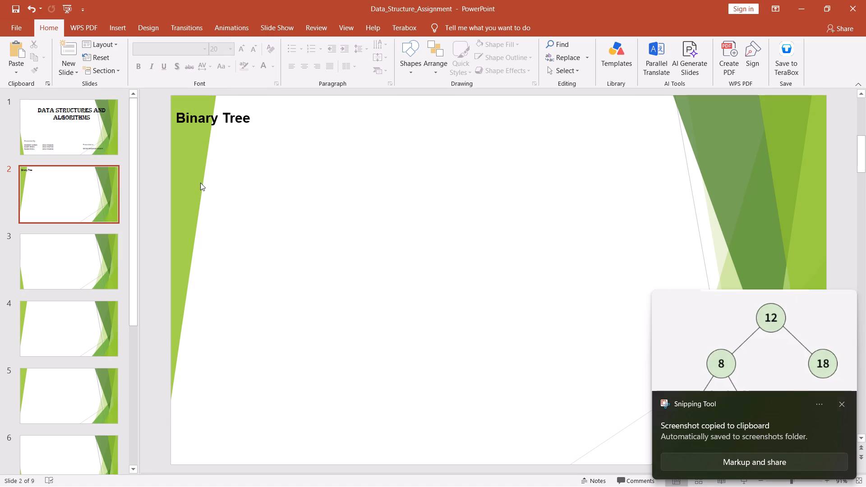
{"action": "key", "text": "ctrl+v"}
{"action": "left_click_drag", "start_coordinate": [470, 197], "coordinate": [256, 131]}
{"action": "left_click_drag", "start_coordinate": [402, 300], "coordinate": [304, 261]}
{"action": "left_click", "coordinate": [288, 300]}
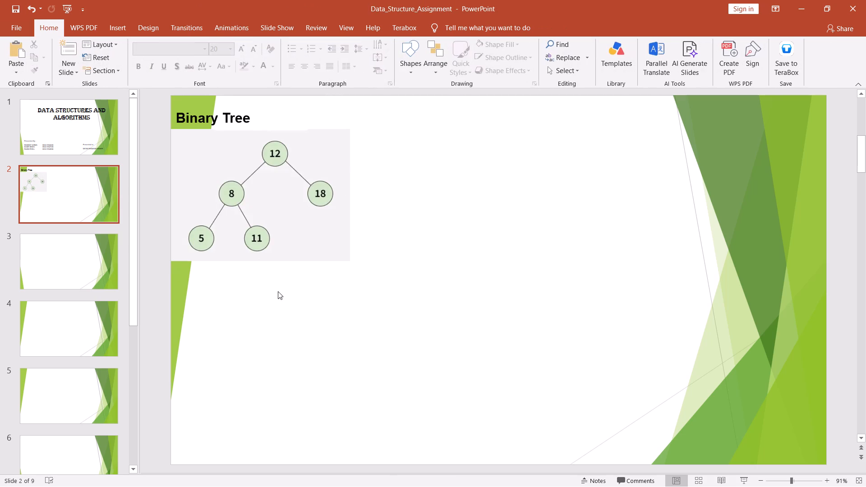
{"action": "left_click_drag", "start_coordinate": [257, 190], "coordinate": [257, 193]}
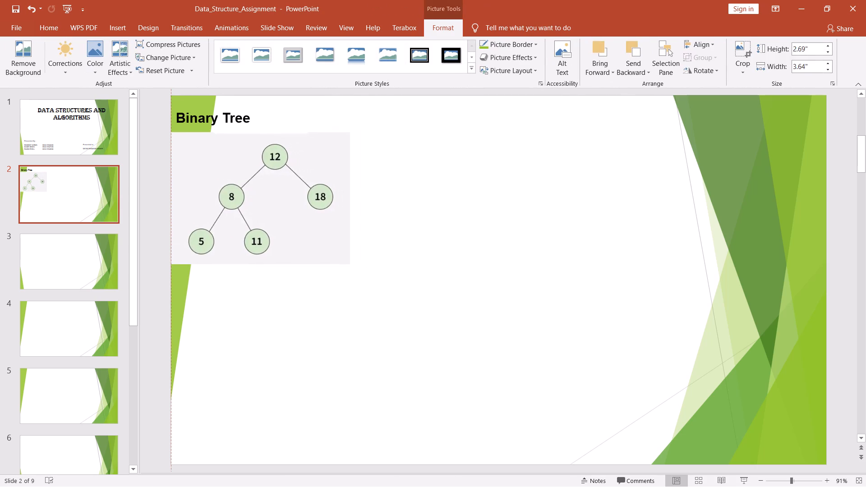
{"action": "left_click_drag", "start_coordinate": [257, 193], "coordinate": [264, 196]}
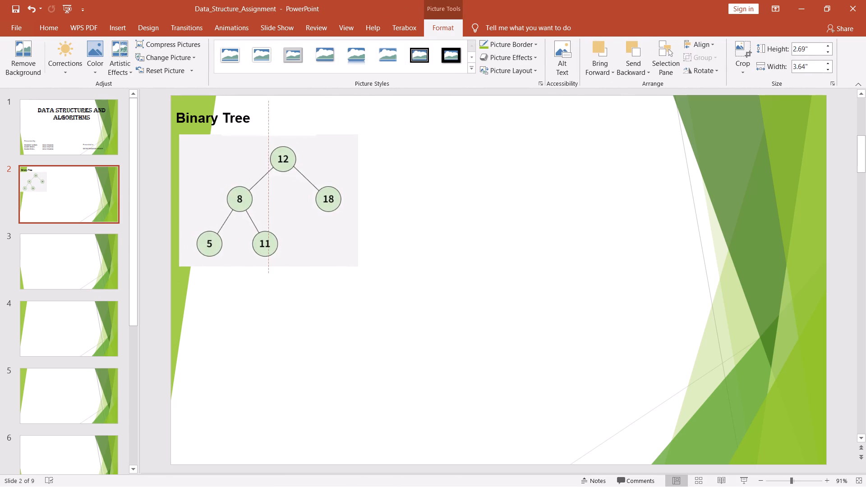
{"action": "left_click_drag", "start_coordinate": [264, 196], "coordinate": [261, 196]}
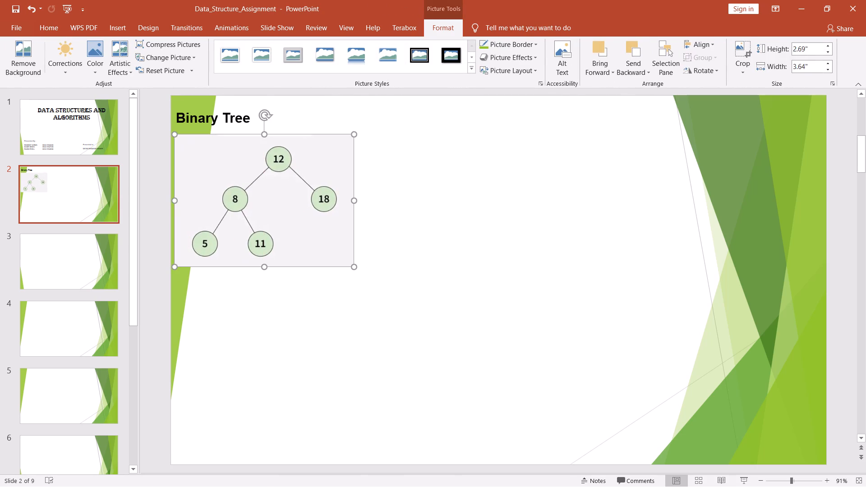
Align the Binary Tree title box with the left edge of the tree diagram.
{"action": "left_click", "coordinate": [238, 108]}
{"action": "left_click", "coordinate": [309, 107]}
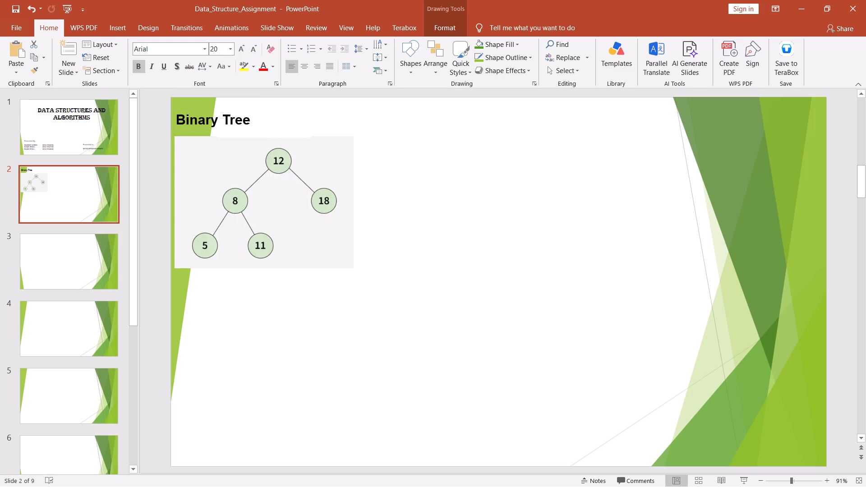
{"action": "left_click", "coordinate": [253, 367]}
Examine the slides of the Binary_Trees_and_BST_5_Slides deck for content to use on the Binary Tree slide, especially the foundations slide.
{"action": "key", "text": "alt+Tab"}
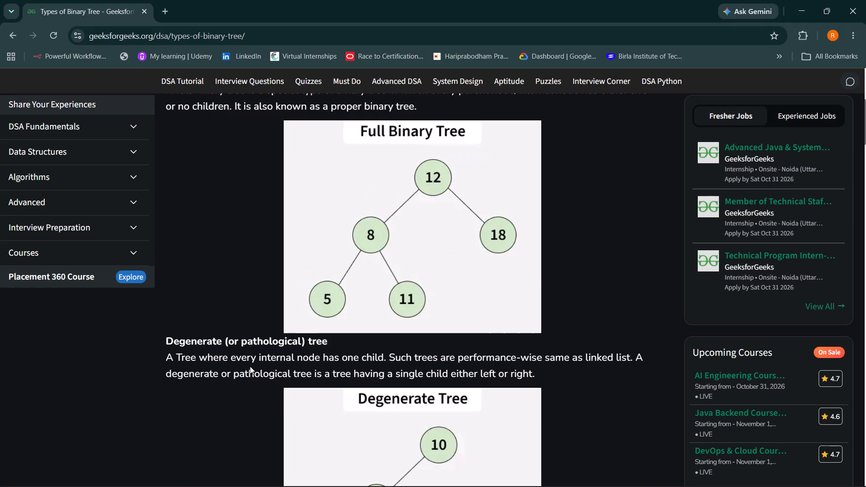
{"action": "key", "text": "alt+Tab"}
{"action": "key", "text": "alt+Tab"}
{"action": "key", "text": "alt+Tab"}
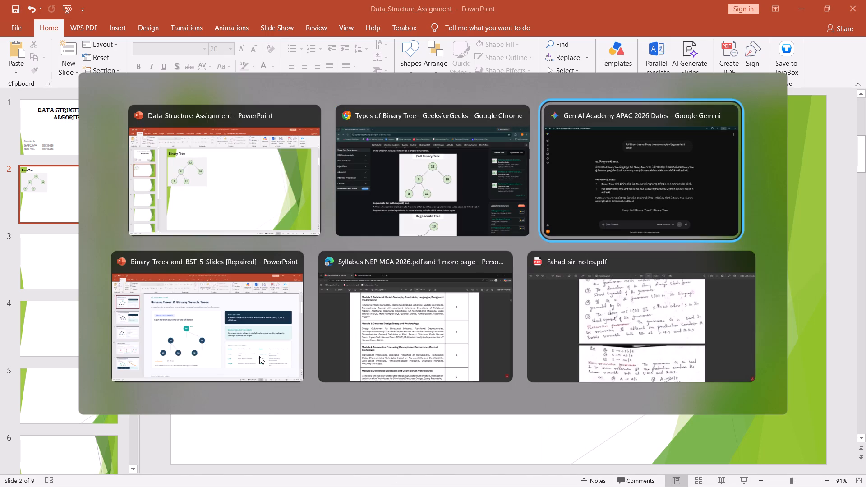
{"action": "key", "text": "alt+Tab"}
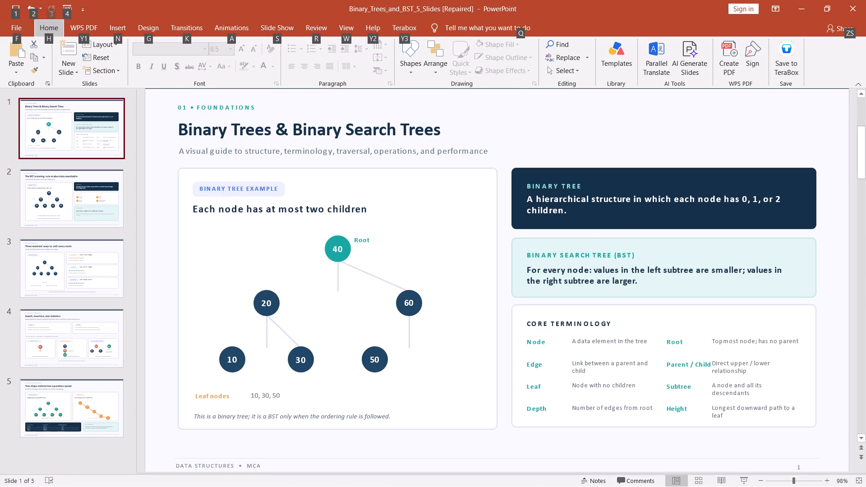
{"action": "key", "text": "alt+Tab"}
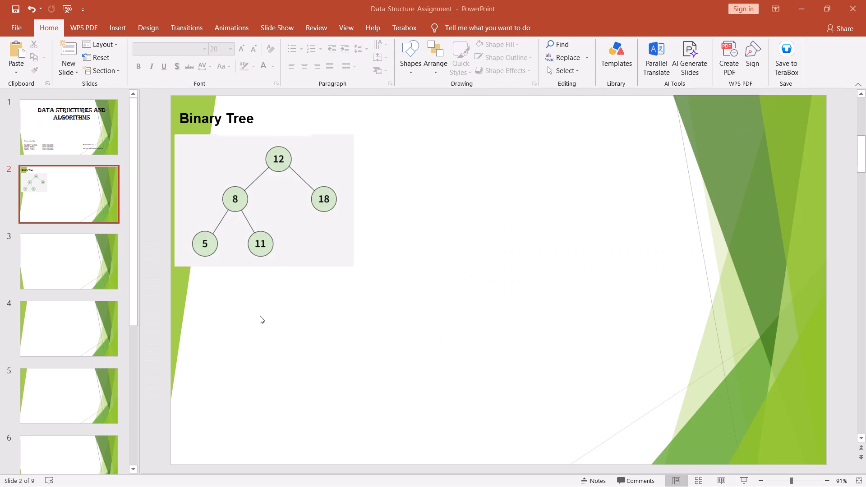
{"action": "key", "text": "alt+Tab"}
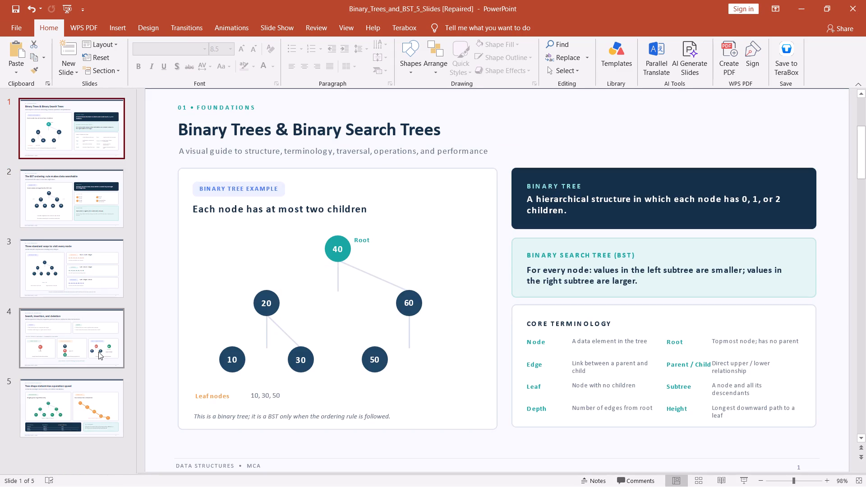
{"action": "scroll", "coordinate": [98, 352], "scroll_direction": "down", "scroll_amount": 5}
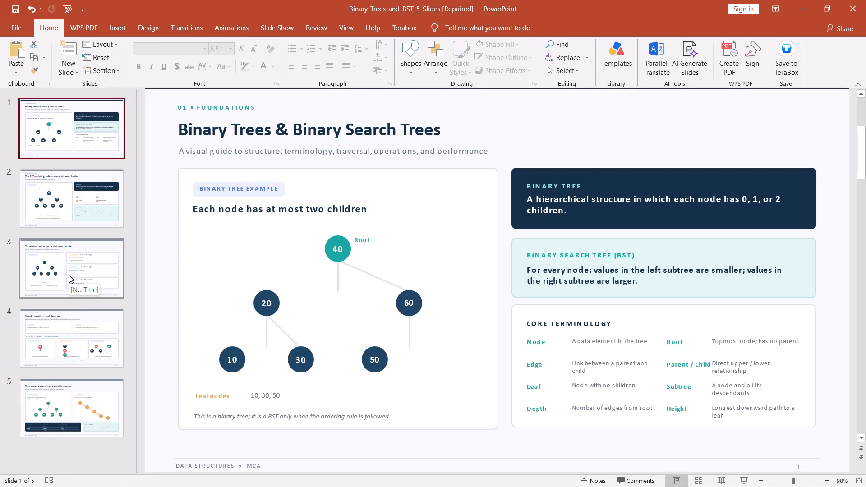
{"action": "left_click", "coordinate": [74, 261]}
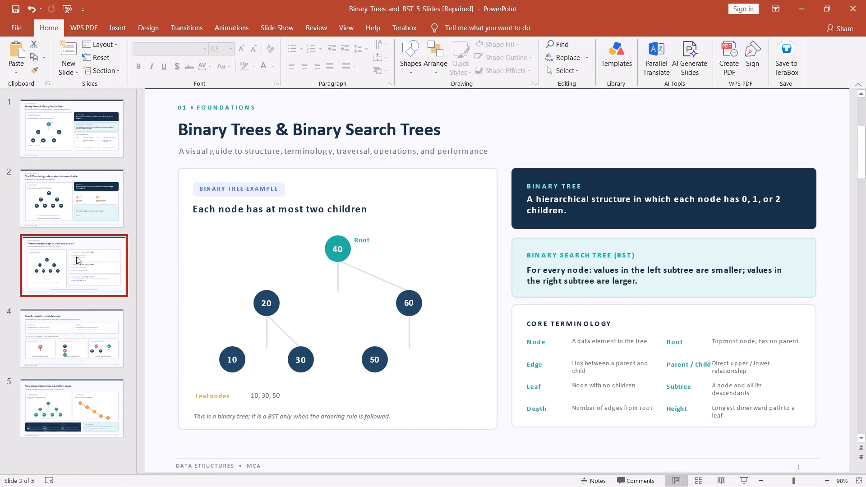
{"action": "left_click", "coordinate": [65, 323]}
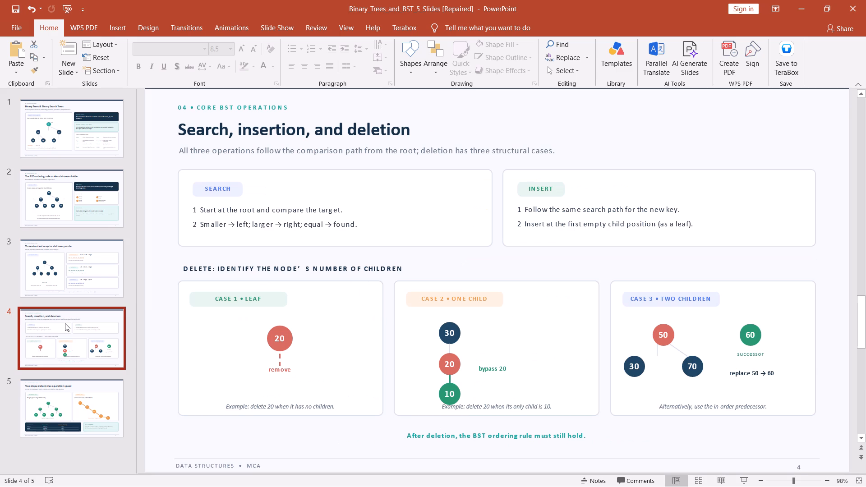
{"action": "left_click_drag", "start_coordinate": [74, 358], "coordinate": [76, 364]}
{"action": "left_click", "coordinate": [75, 262]}
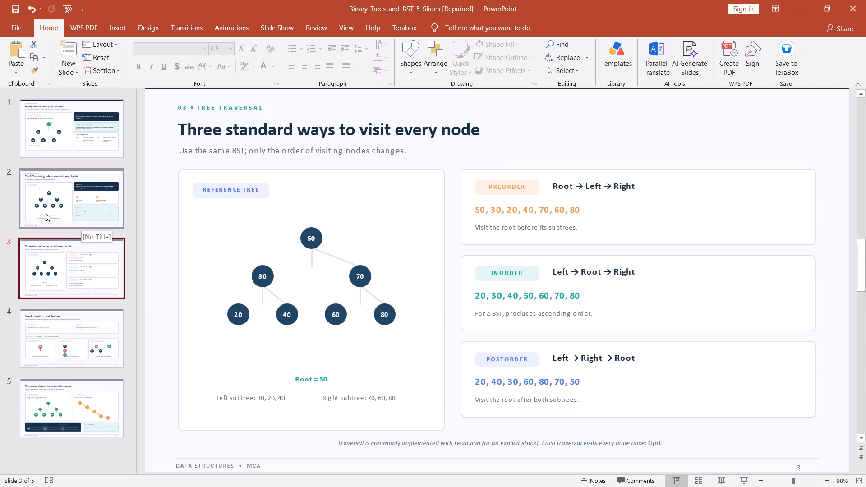
{"action": "left_click", "coordinate": [46, 176]}
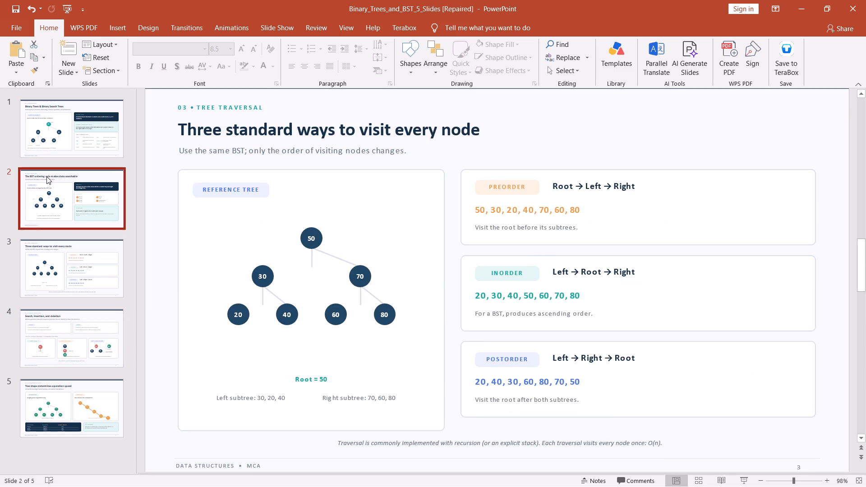
{"action": "left_click", "coordinate": [49, 130]}
{"action": "key", "text": "alt+Tab"}
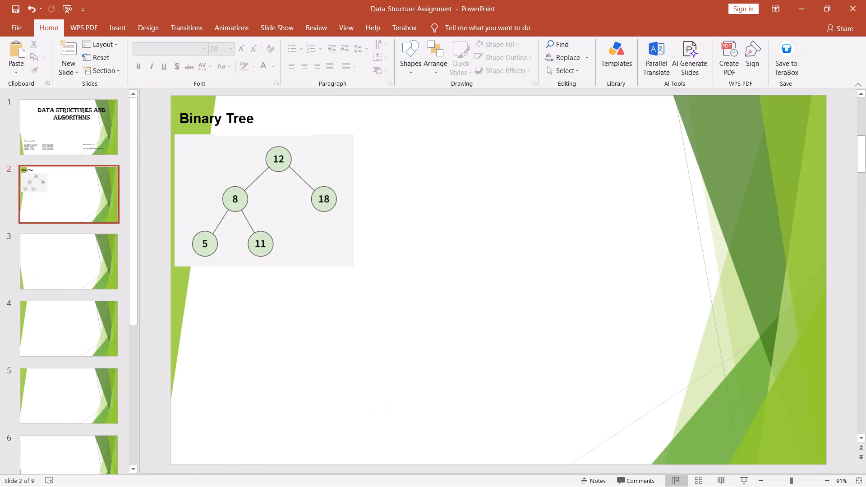
{"action": "key", "text": "alt+Tab"}
{"action": "key", "text": "alt+Tab"}
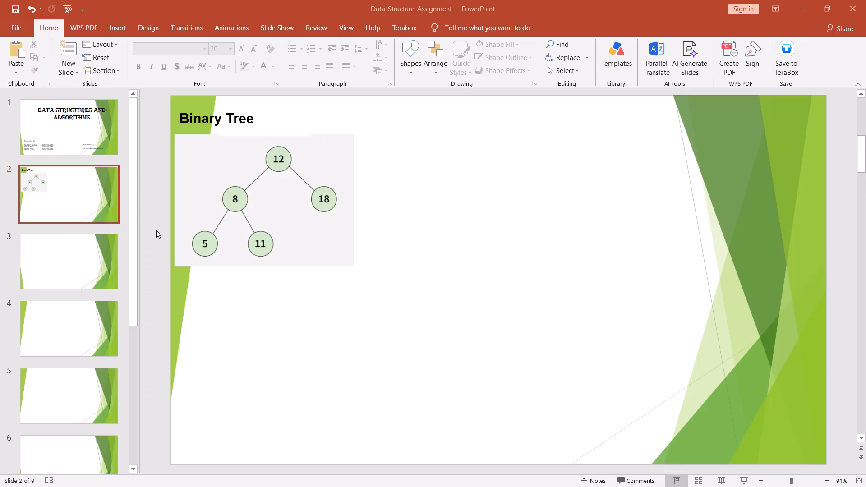
{"action": "key", "text": "alt+Tab"}
{"action": "left_click", "coordinate": [513, 135]}
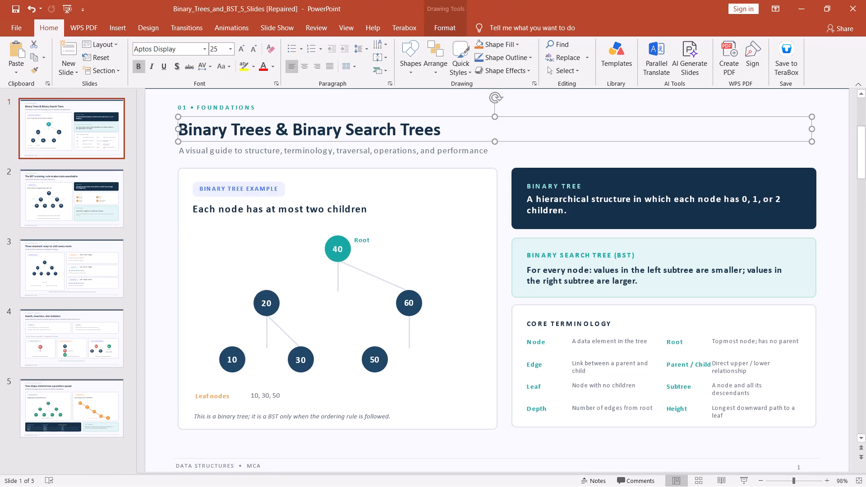
{"action": "left_click", "coordinate": [506, 167]}
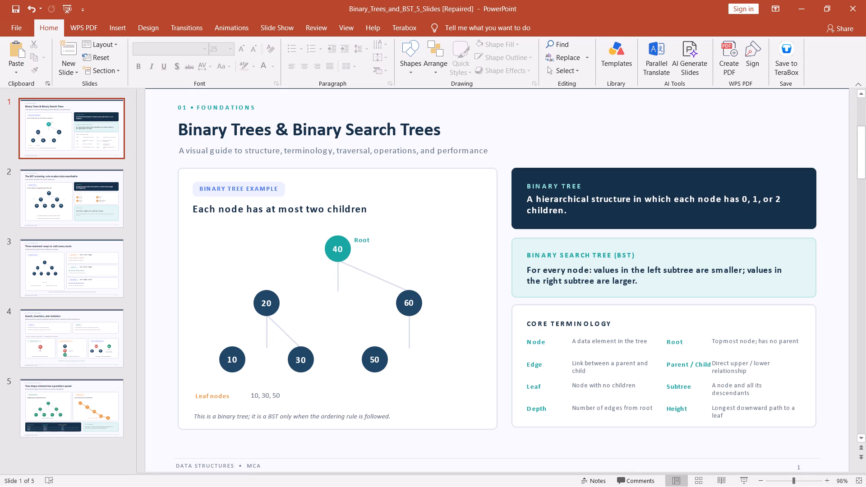
{"action": "left_click", "coordinate": [504, 121]}
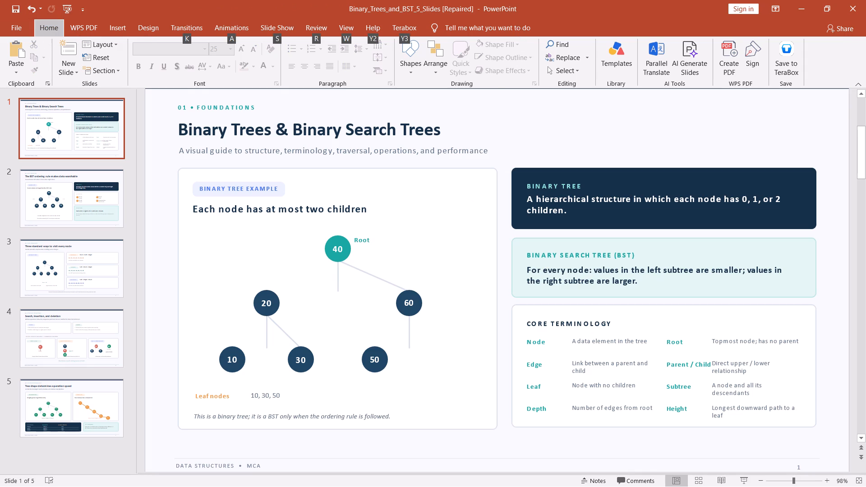
{"action": "left_click", "coordinate": [508, 102]}
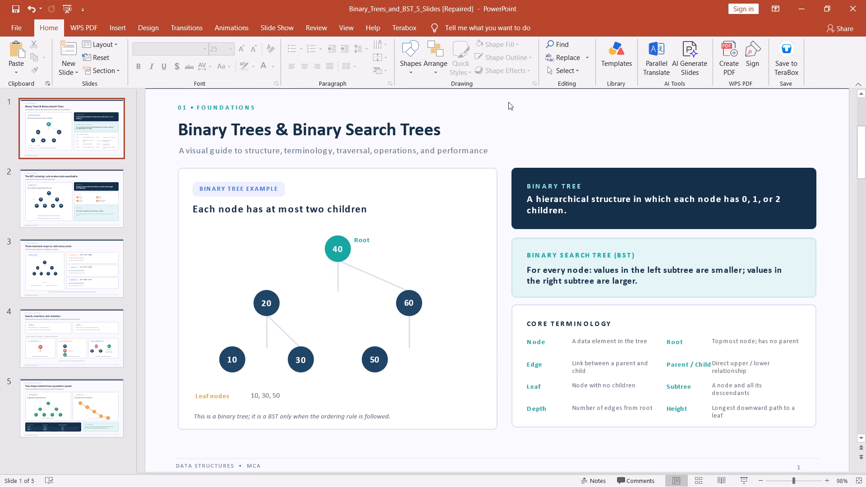
In Data_Structure_Assignment, move the tree diagram lower on slide 2 to leave room beneath the Binary Tree title.
{"action": "key", "text": "alt+Tab"}
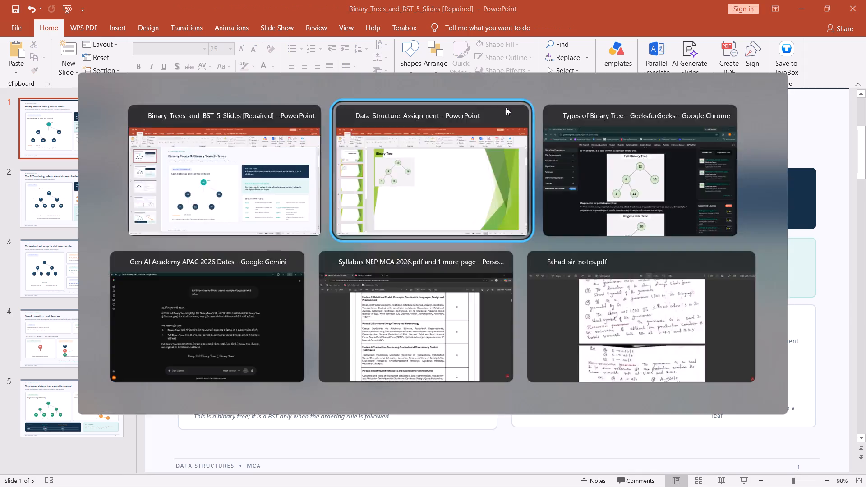
{"action": "left_click", "coordinate": [248, 138]}
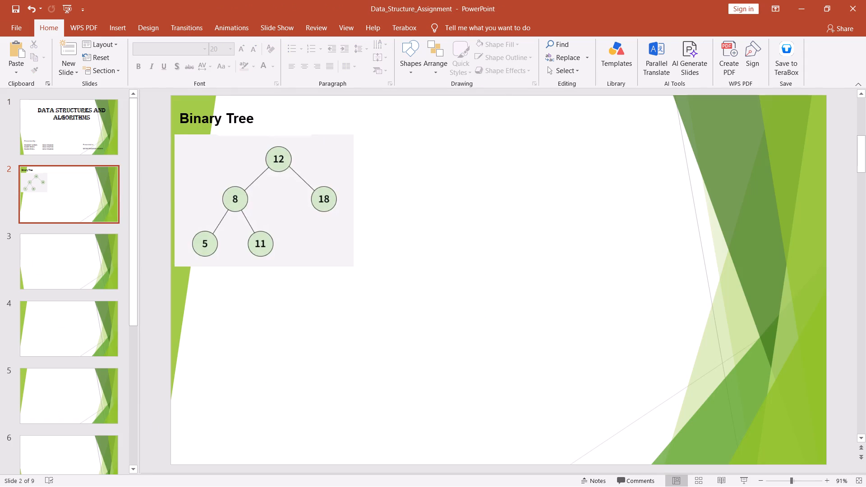
{"action": "left_click_drag", "start_coordinate": [248, 138], "coordinate": [245, 207]}
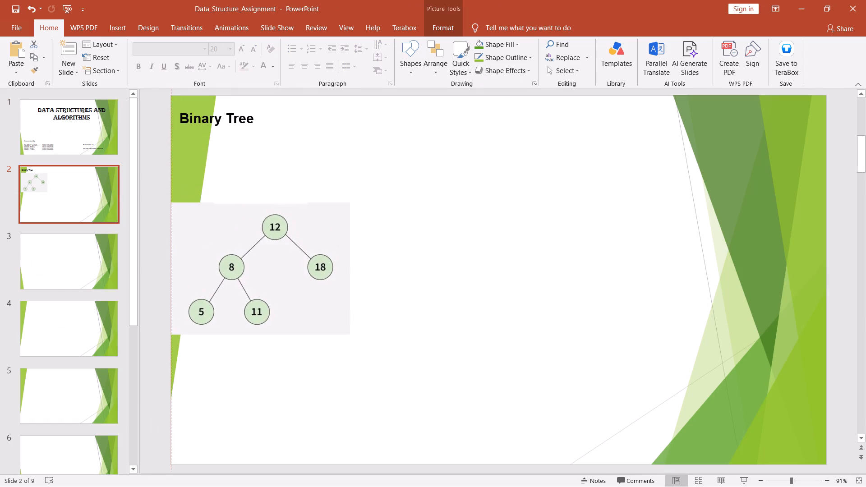
{"action": "left_click_drag", "start_coordinate": [245, 207], "coordinate": [248, 212]}
{"action": "left_click", "coordinate": [247, 129]}
{"action": "left_click", "coordinate": [185, 120]}
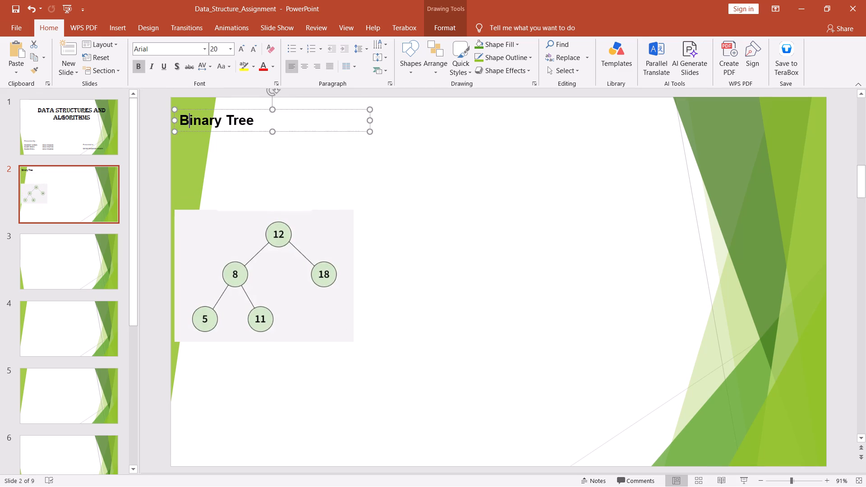
{"action": "left_click", "coordinate": [177, 121]}
{"action": "left_click", "coordinate": [194, 142]}
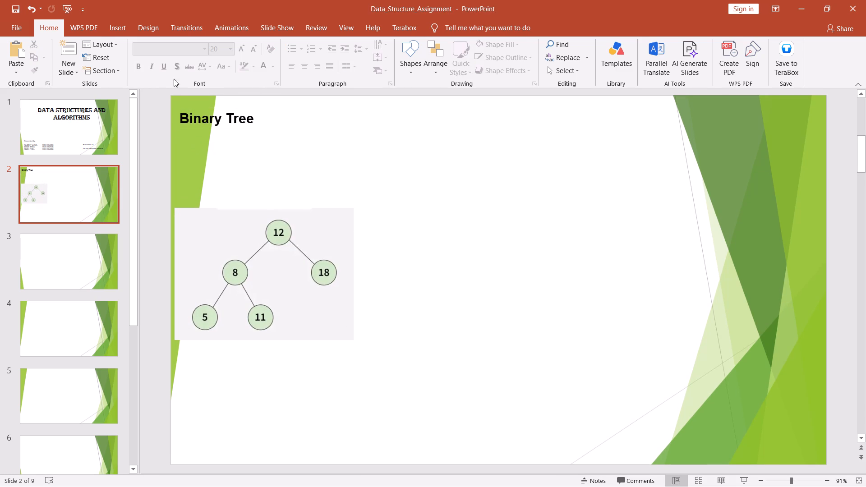
Add a text box between title and diagram, containing "A hierarchical structure in which each node has 0, 1, or 2 children" copied from the BST deck.
{"action": "left_click", "coordinate": [112, 32]}
{"action": "left_click", "coordinate": [167, 51]}
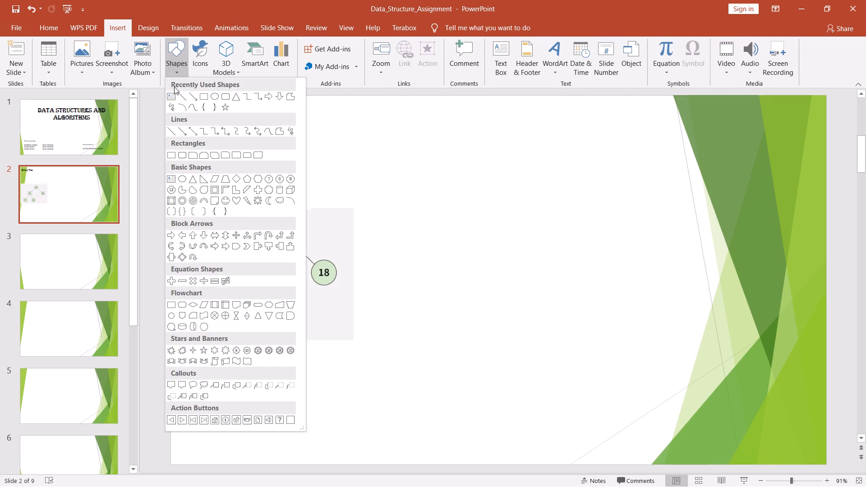
{"action": "left_click", "coordinate": [175, 98]}
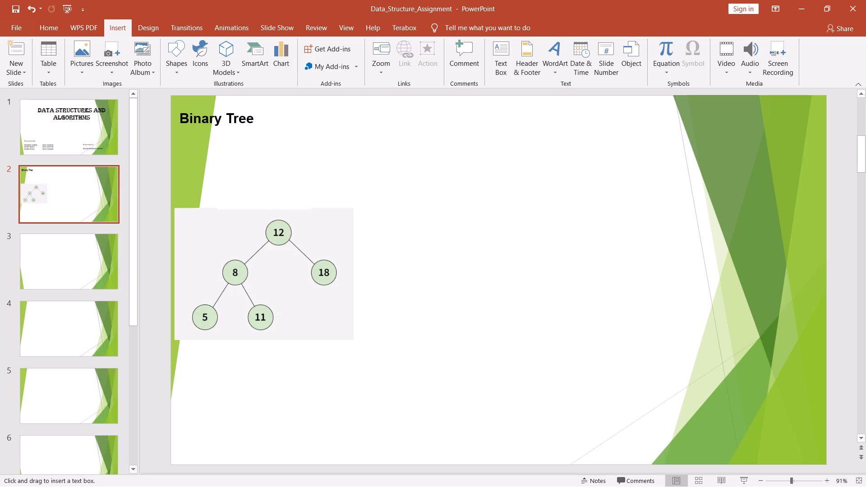
{"action": "left_click_drag", "start_coordinate": [174, 140], "coordinate": [463, 185]}
{"action": "key", "text": "alt+Tab"}
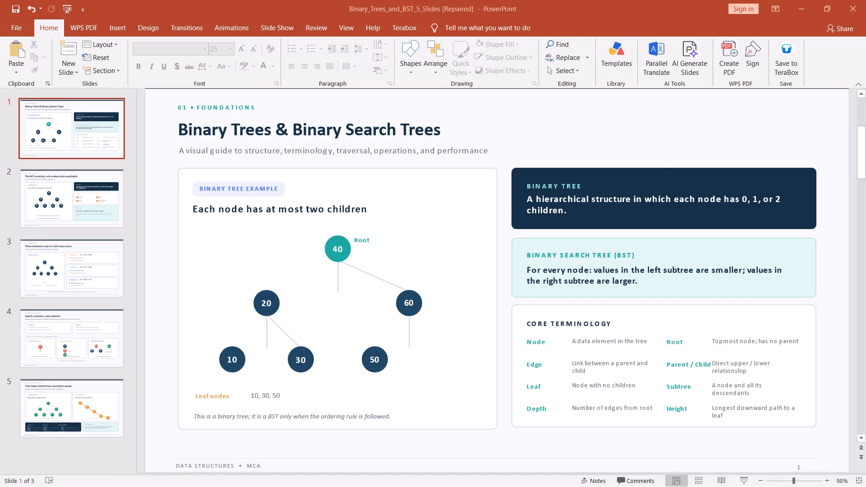
{"action": "left_click_drag", "start_coordinate": [528, 198], "coordinate": [556, 209]}
{"action": "key", "text": "ctrl+c"}
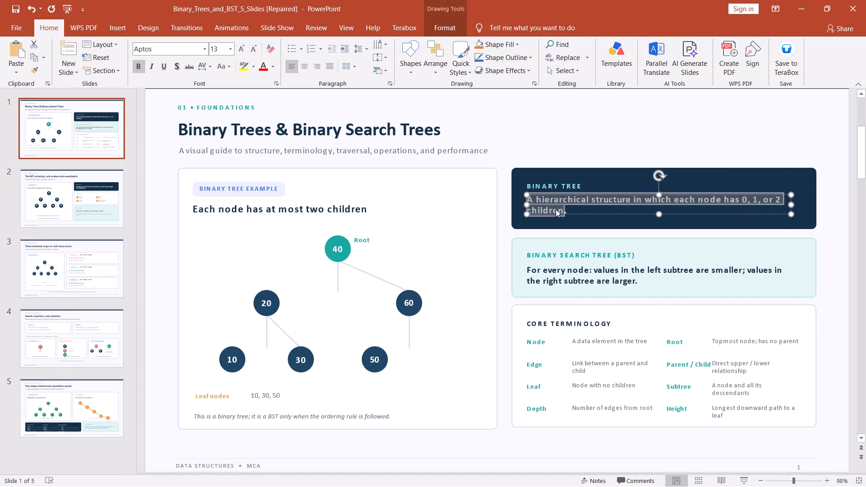
{"action": "key", "text": "alt+Tab"}
{"action": "key", "text": "ctrl+v"}
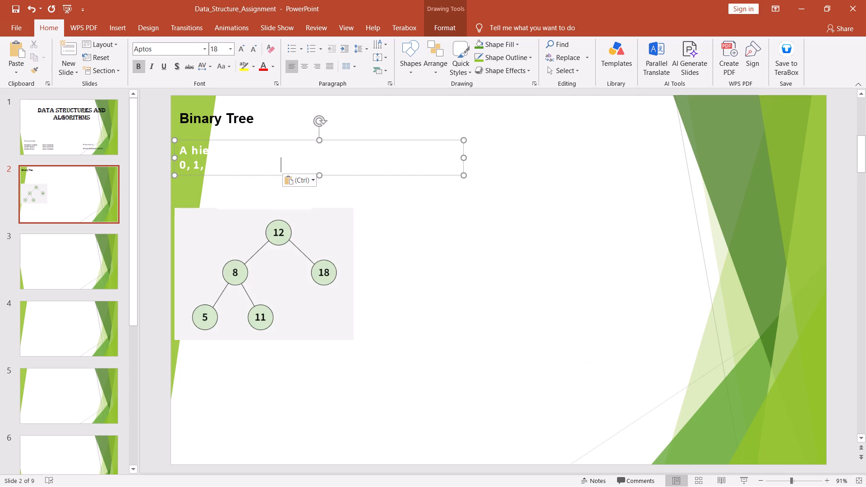
Change the font colour of the whole pasted definition to black.
{"action": "key", "text": "ctrl+a"}
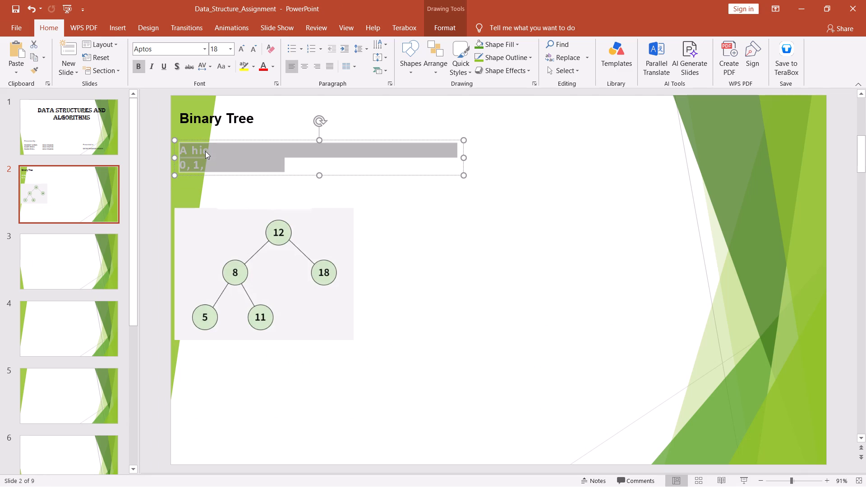
{"action": "left_click", "coordinate": [272, 68]}
{"action": "left_click", "coordinate": [272, 91]}
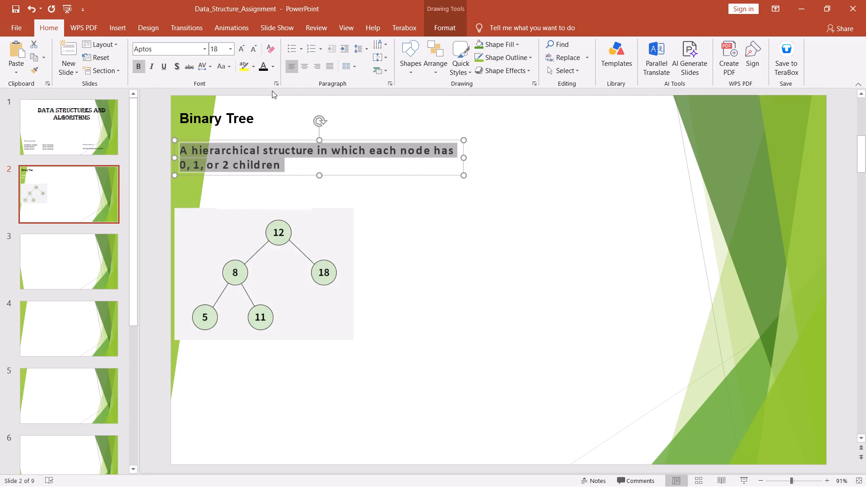
Remove the bold formatting from the pasted Binary Tree definition and change its font to Arial.
{"action": "left_click", "coordinate": [137, 64]}
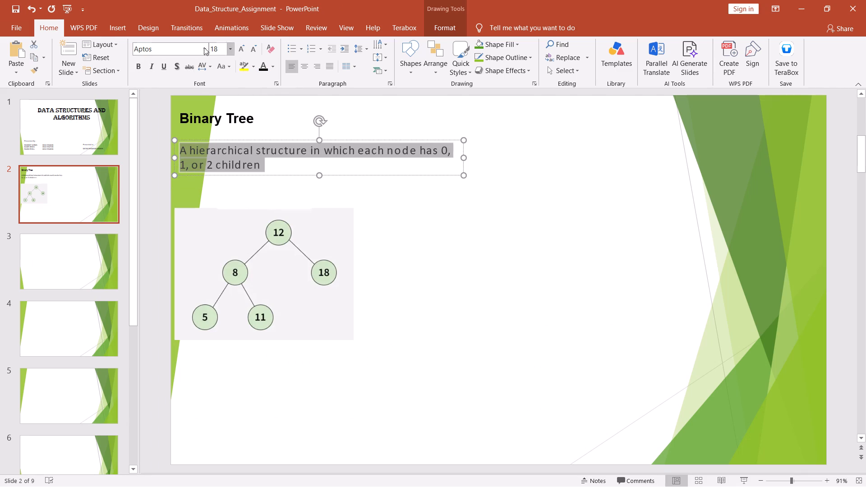
{"action": "left_click", "coordinate": [200, 47]}
{"action": "left_click", "coordinate": [205, 49]}
{"action": "left_click", "coordinate": [183, 120]}
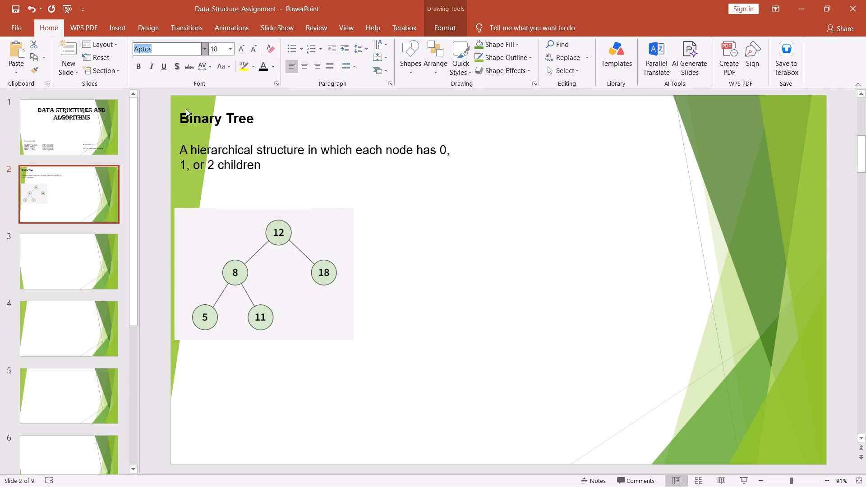
{"action": "left_click", "coordinate": [422, 230]}
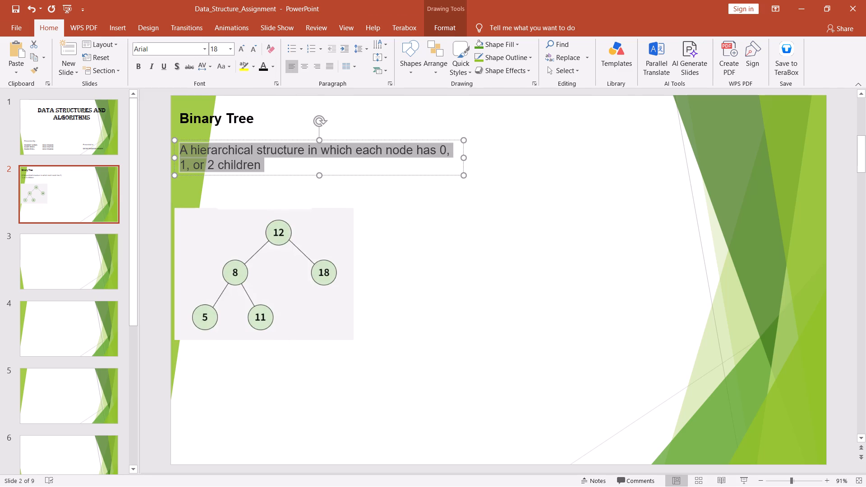
Nudge the definition text box slightly closer to the Binary Tree title and end its sentence with a period.
{"action": "left_click", "coordinate": [244, 162]}
{"action": "left_click_drag", "start_coordinate": [252, 138], "coordinate": [252, 133]}
{"action": "left_click", "coordinate": [248, 121]}
{"action": "left_click", "coordinate": [243, 149]}
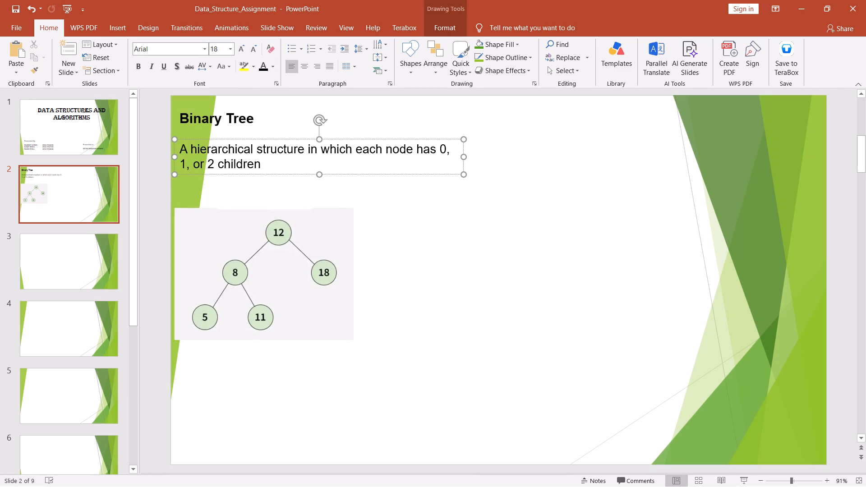
{"action": "left_click", "coordinate": [275, 163]}
{"action": "key", "text": "period"}
Narrow the definition text box so that "0, 1, or 2 children." stays together on the second line.
{"action": "left_click_drag", "start_coordinate": [463, 158], "coordinate": [452, 159]}
{"action": "left_click_drag", "start_coordinate": [452, 159], "coordinate": [447, 159]}
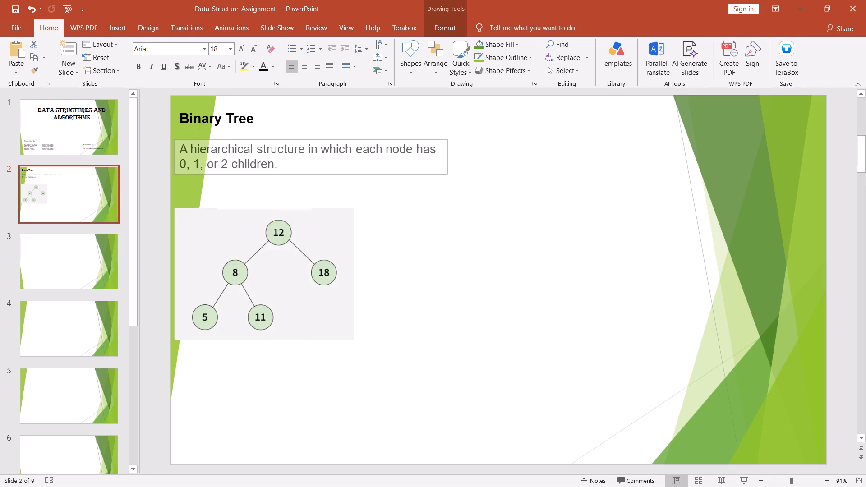
{"action": "left_click_drag", "start_coordinate": [447, 159], "coordinate": [443, 160]}
{"action": "left_click", "coordinate": [443, 160]}
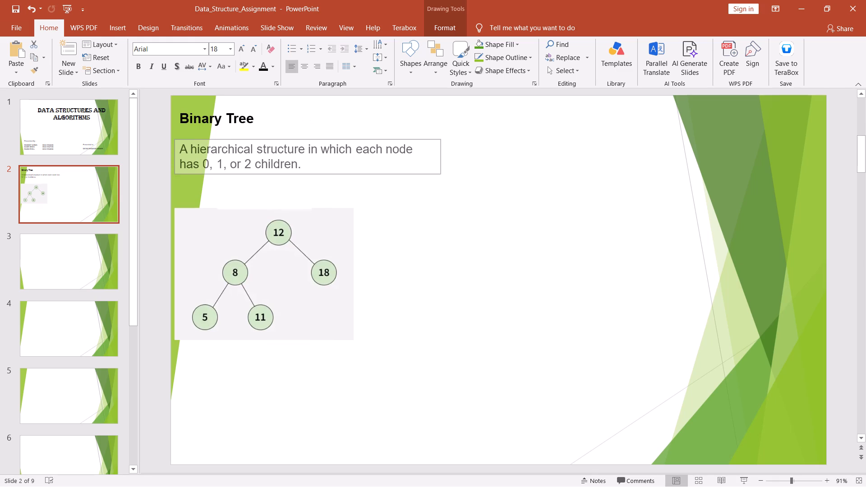
{"action": "left_click", "coordinate": [417, 207]}
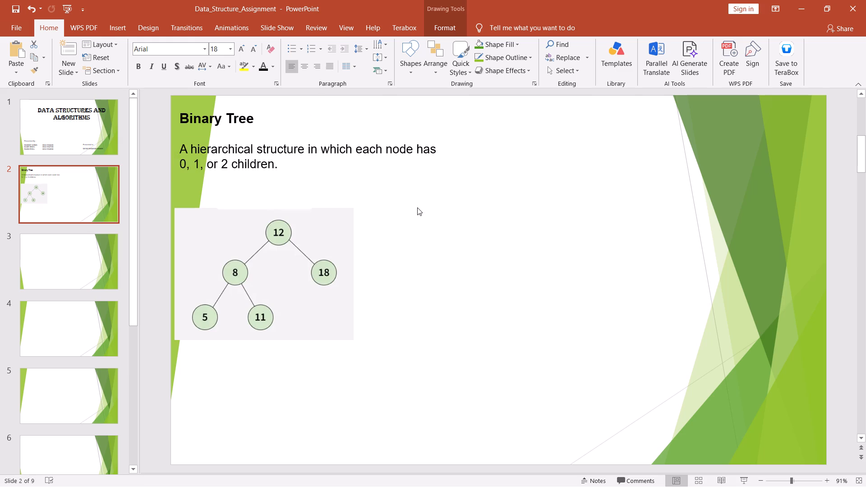
Examine the binary tree example and its heading on the foundations slide of the Binary_Trees_and_BST_5_Slides deck.
{"action": "key", "text": "alt+Tab"}
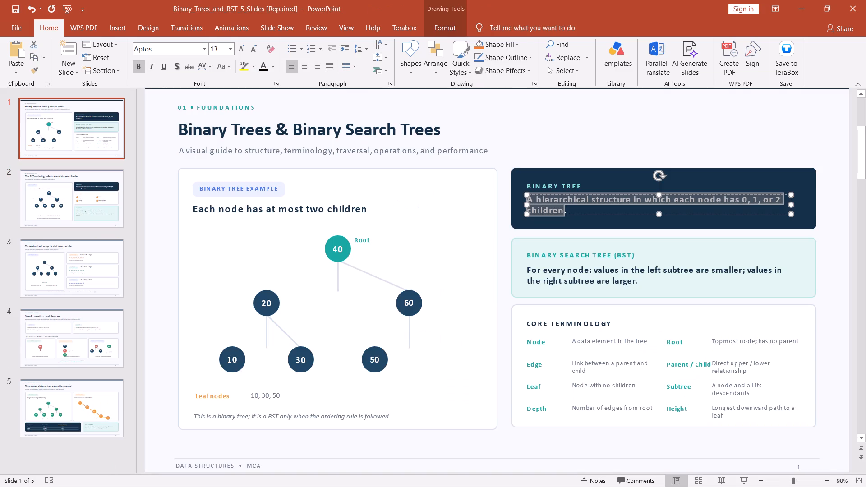
{"action": "left_click", "coordinate": [571, 132]}
{"action": "left_click", "coordinate": [569, 106]}
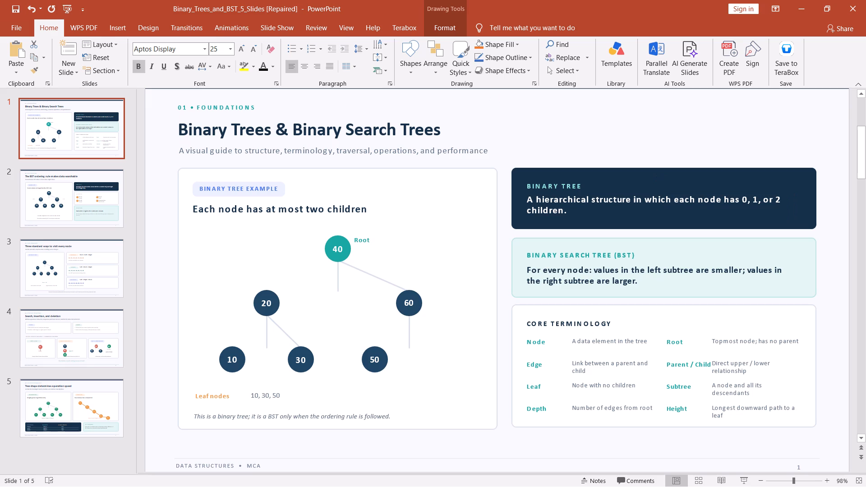
{"action": "left_click", "coordinate": [382, 286]}
{"action": "left_click", "coordinate": [193, 207]}
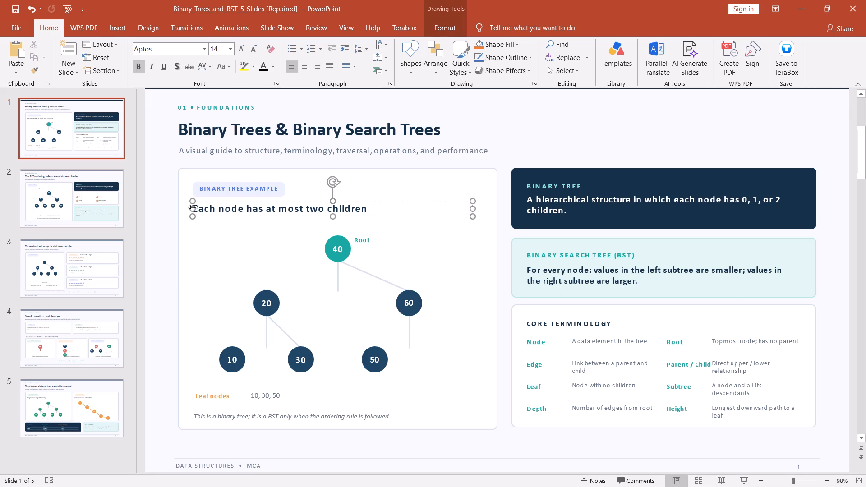
{"action": "left_click", "coordinate": [194, 238]}
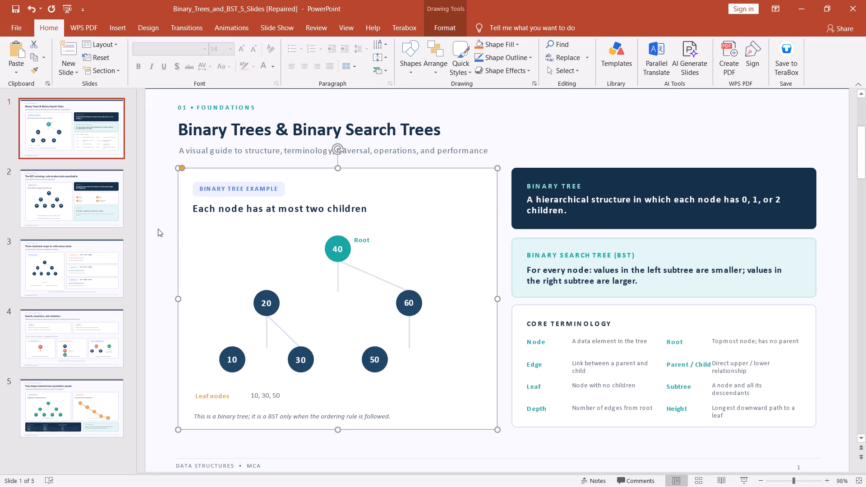
{"action": "left_click", "coordinate": [158, 229]}
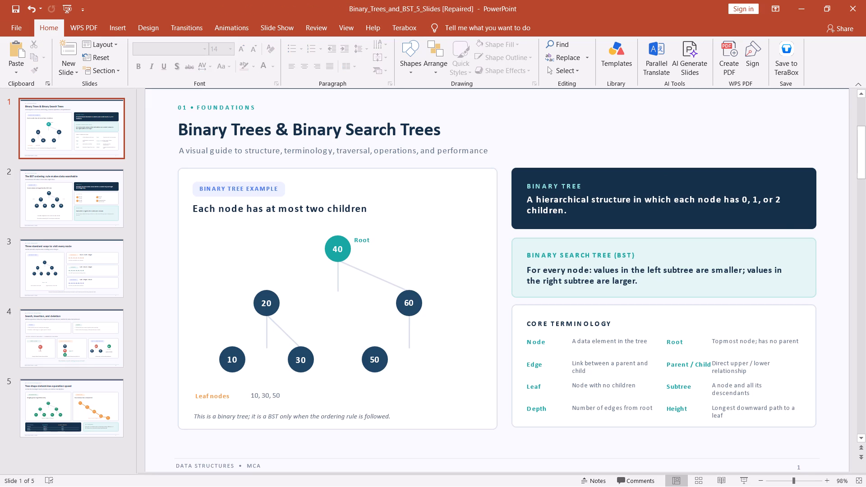
{"action": "key", "text": "alt+Tab"}
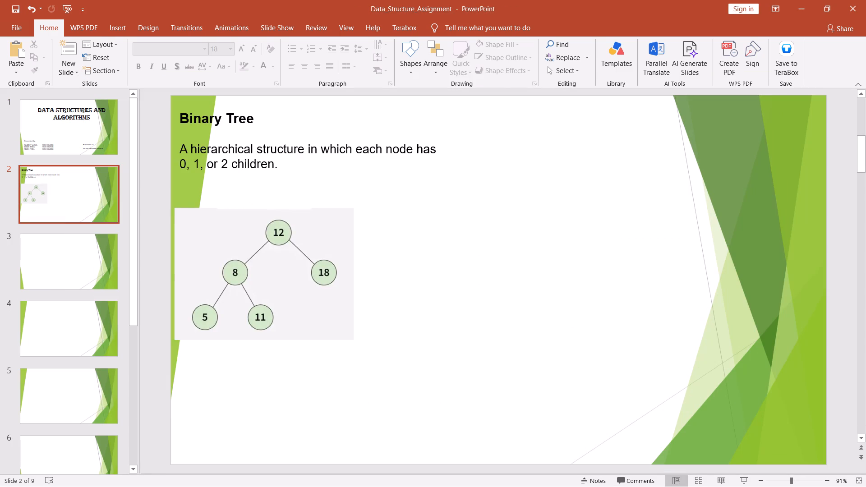
In Data_Structure_Assignment, move the tree diagram on slide 2 slightly upward toward the definition.
{"action": "left_click", "coordinate": [262, 284]}
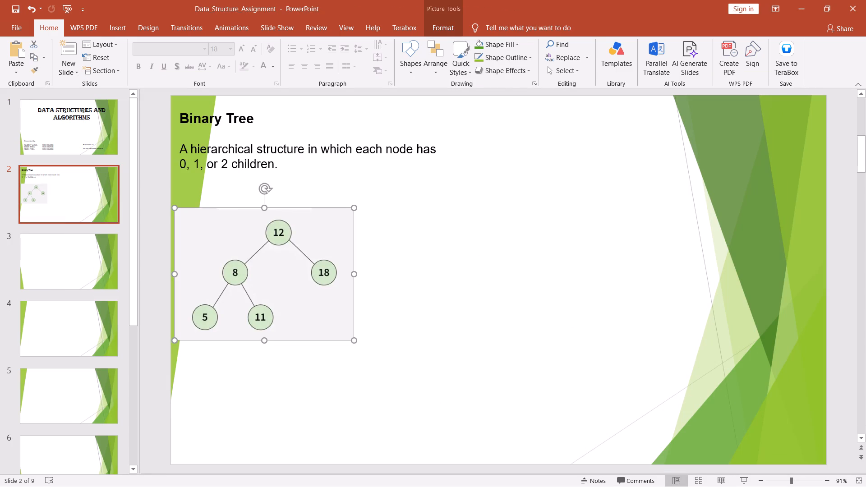
{"action": "left_click", "coordinate": [288, 202]}
{"action": "left_click", "coordinate": [289, 218]}
{"action": "left_click_drag", "start_coordinate": [288, 207], "coordinate": [289, 207]}
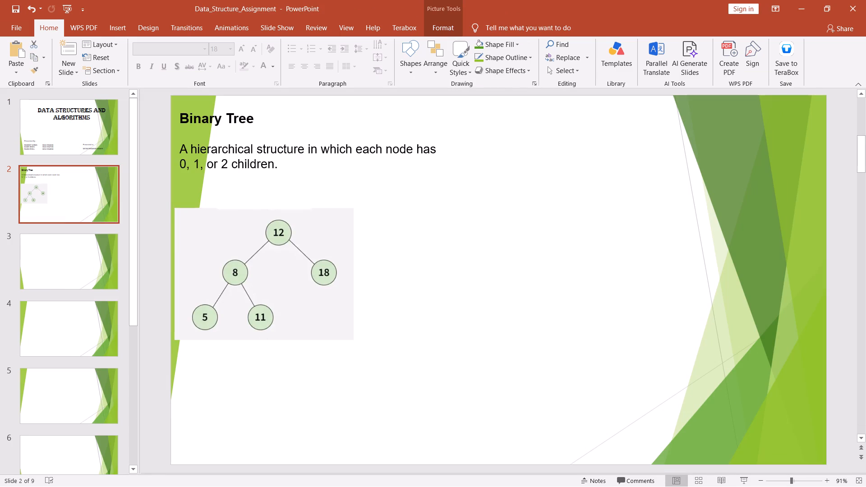
{"action": "left_click_drag", "start_coordinate": [289, 207], "coordinate": [289, 202]}
Review the BST structure slide and the foundations slide of the Binary_Trees_and_BST_5_Slides deck for further content.
{"action": "key", "text": "alt+Tab"}
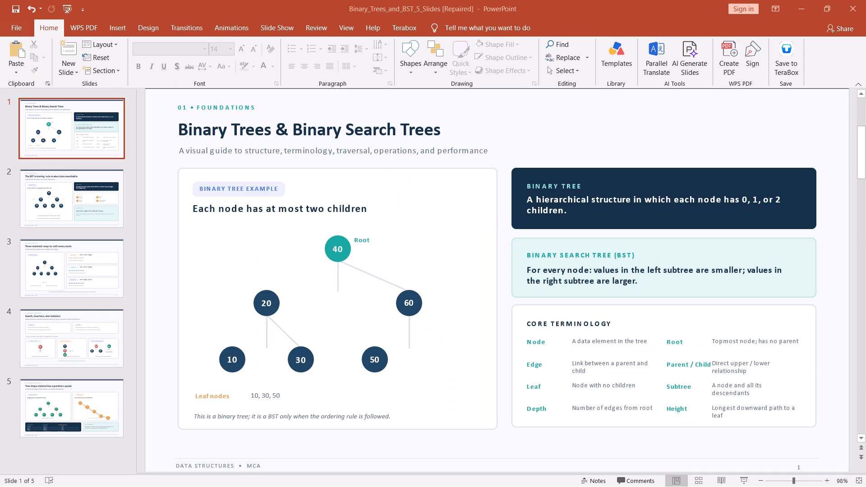
{"action": "left_click", "coordinate": [120, 195]}
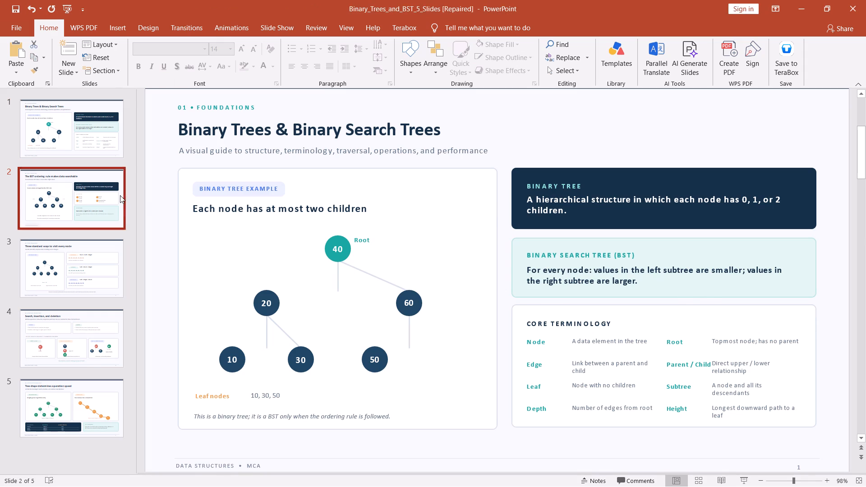
{"action": "left_click", "coordinate": [537, 269]}
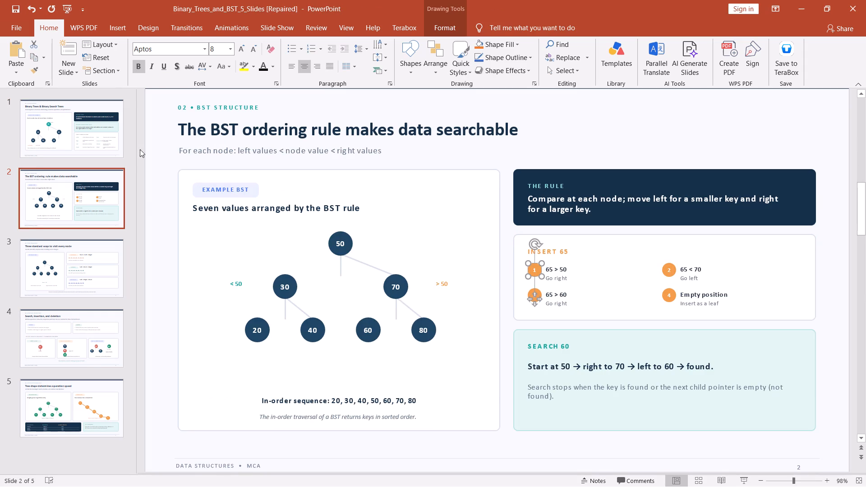
{"action": "left_click", "coordinate": [95, 134]}
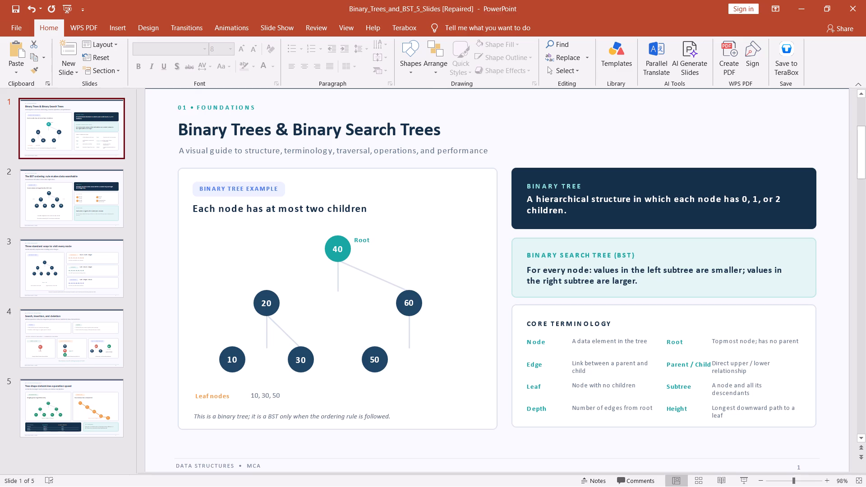
{"action": "left_click", "coordinate": [442, 105]}
{"action": "left_click", "coordinate": [448, 94]}
{"action": "key", "text": "alt+Tab"}
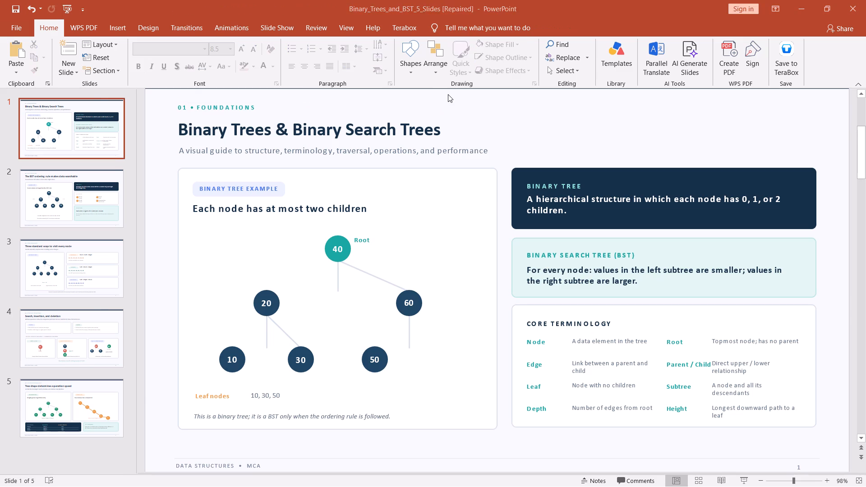
In Data_Structure_Assignment, move the tree diagram up to just beneath the definition, left-aligned with the definition's text box.
{"action": "left_click", "coordinate": [439, 211]}
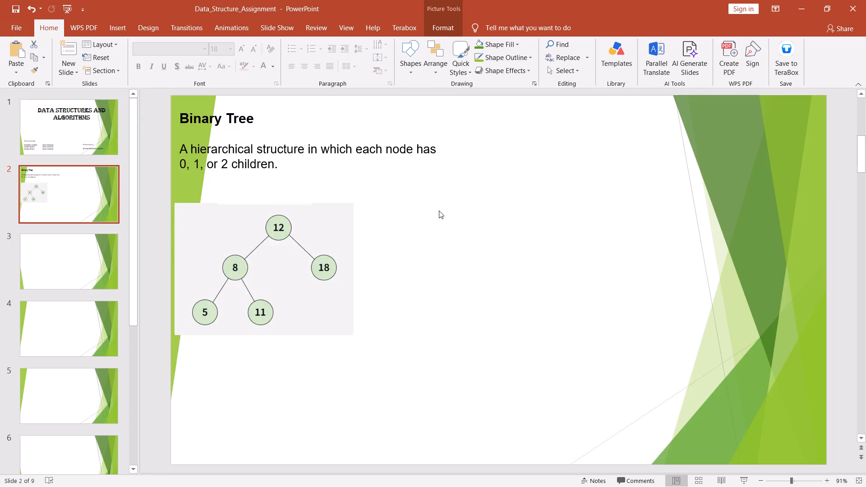
{"action": "left_click", "coordinate": [251, 246]}
{"action": "left_click_drag", "start_coordinate": [212, 202], "coordinate": [212, 197]}
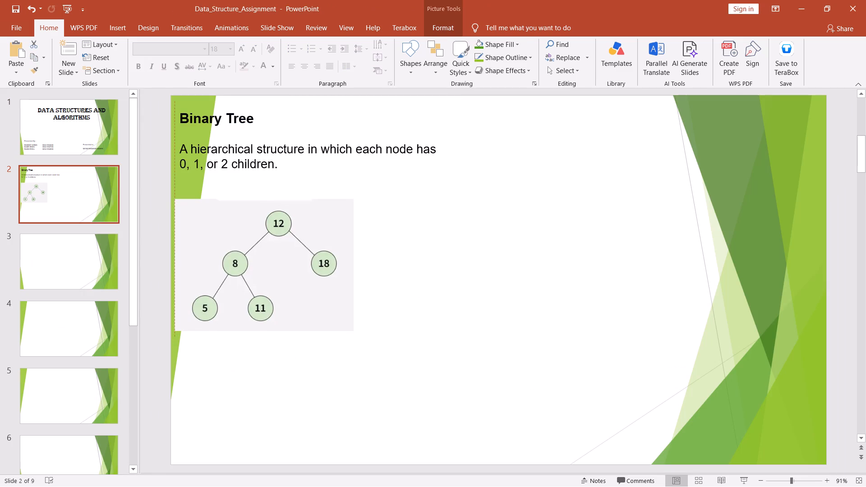
{"action": "left_click_drag", "start_coordinate": [212, 197], "coordinate": [211, 185]}
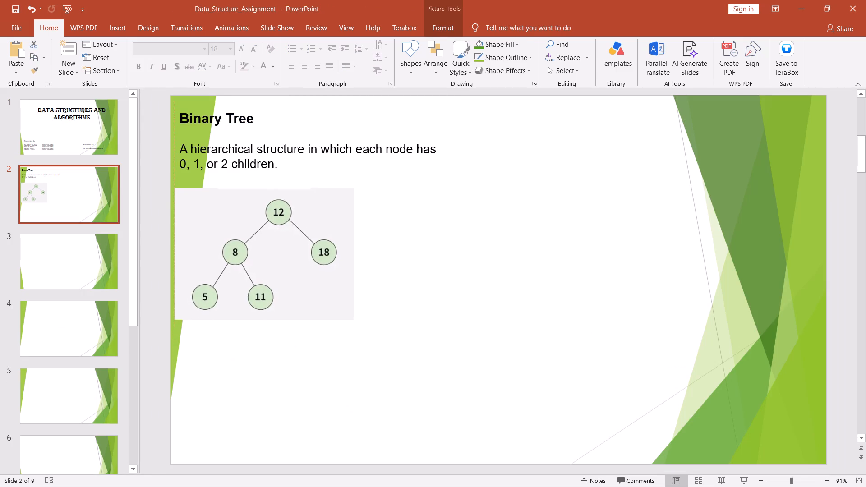
{"action": "left_click_drag", "start_coordinate": [211, 185], "coordinate": [209, 181]}
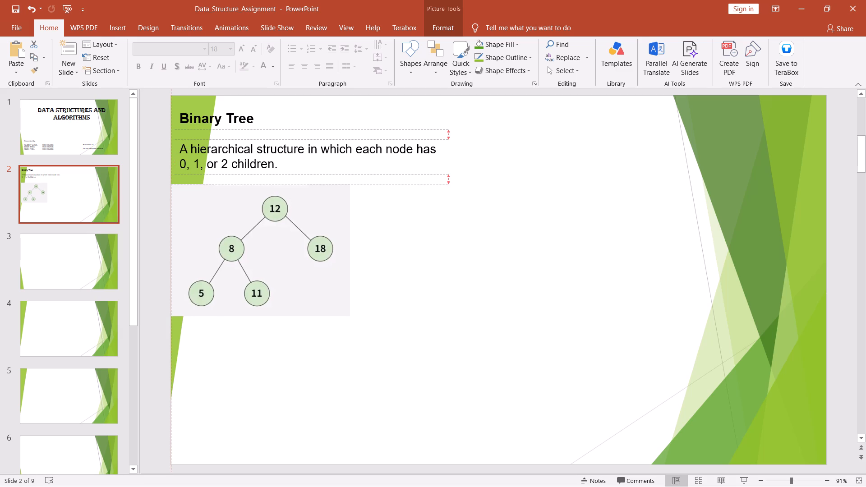
{"action": "left_click_drag", "start_coordinate": [209, 181], "coordinate": [215, 182]}
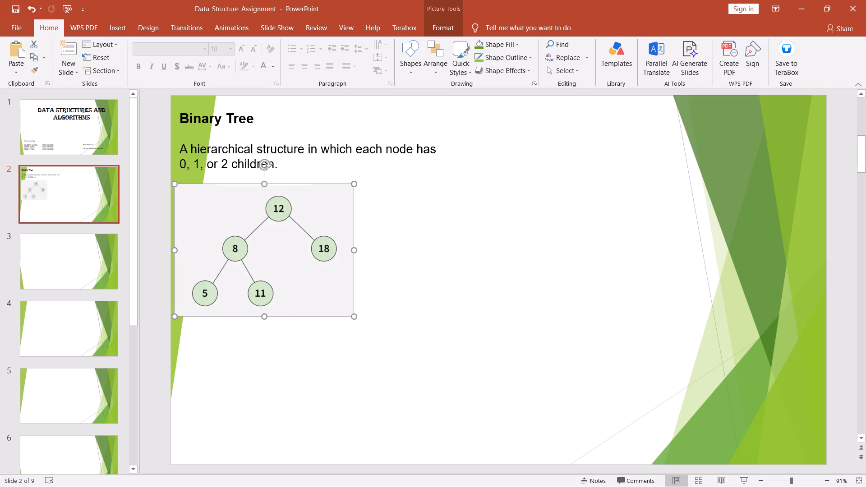
{"action": "left_click", "coordinate": [437, 207]}
Compare the Binary Tree slide with the BST deck's foundations slide to decide what content to add.
{"action": "key", "text": "alt+Tab"}
{"action": "key", "text": "alt+Tab"}
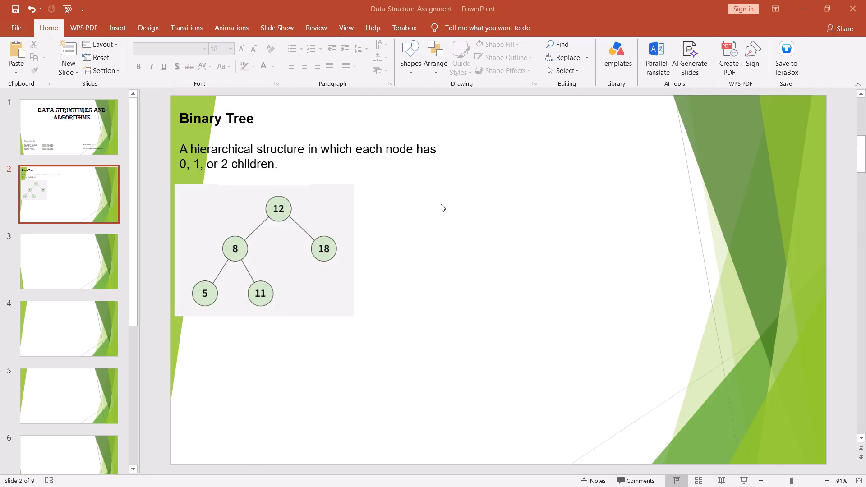
{"action": "key", "text": "alt+Tab"}
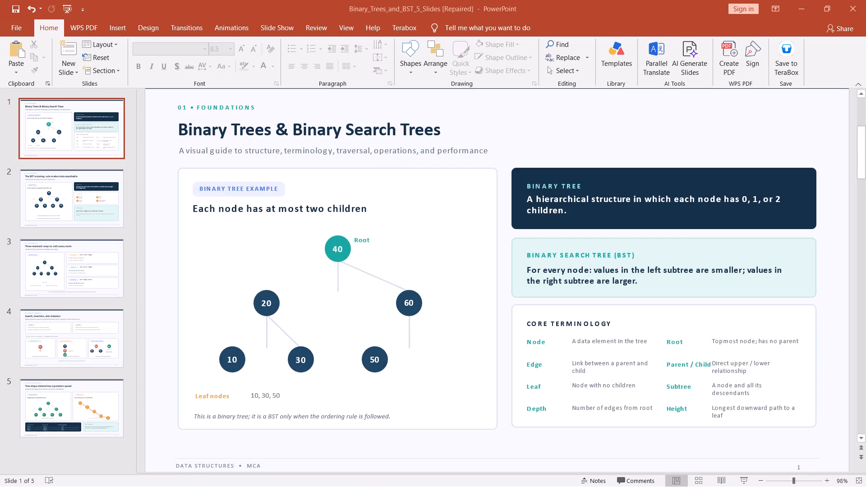
{"action": "key", "text": "alt+Tab"}
{"action": "key", "text": "alt+Tab"}
{"action": "key", "text": "alt+Tab"}
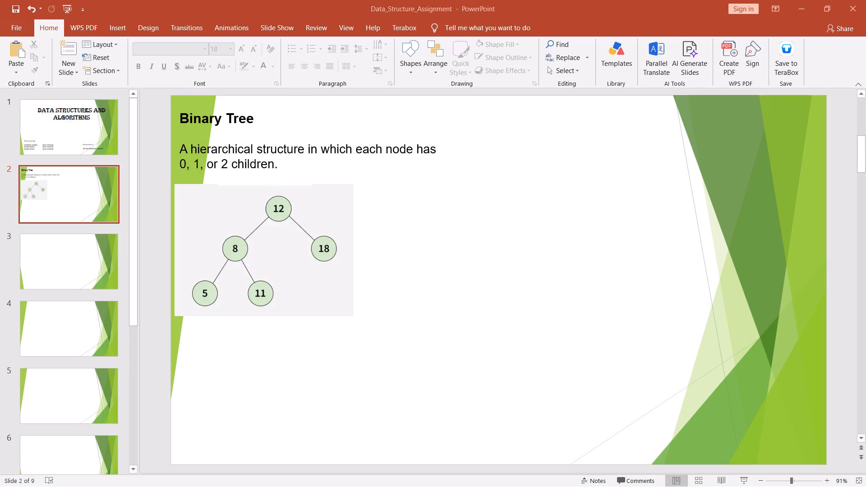
{"action": "key", "text": "alt+Tab"}
{"action": "key", "text": "alt+Tab"}
{"action": "left_click", "coordinate": [357, 130]}
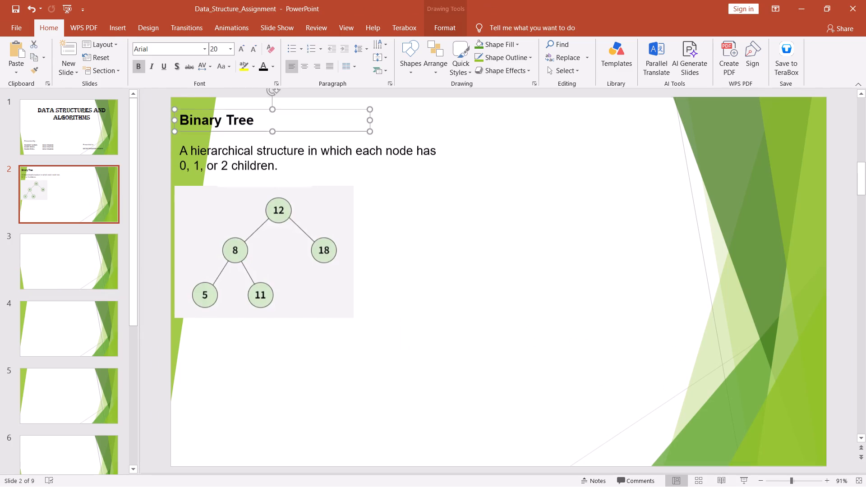
{"action": "left_click", "coordinate": [376, 148]}
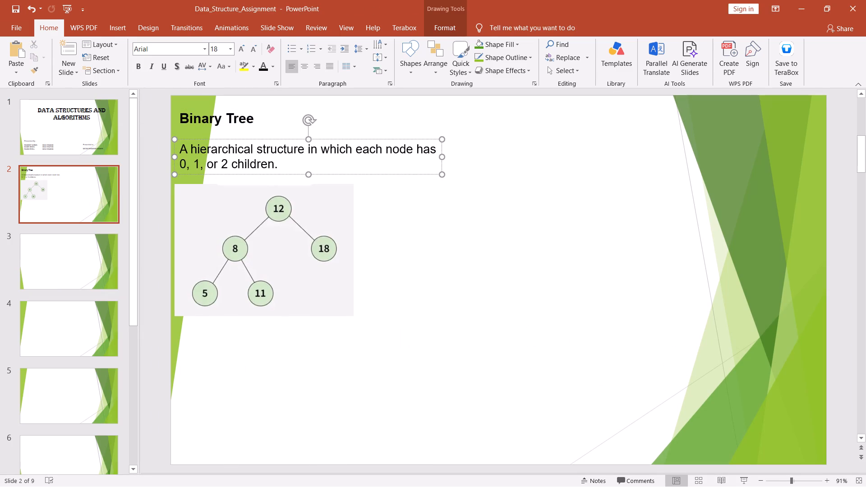
{"action": "left_click", "coordinate": [649, 248]}
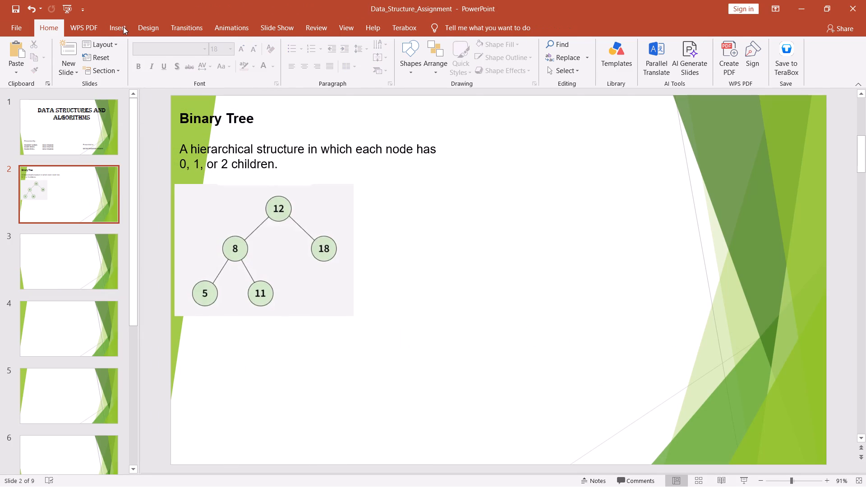
Add a text box reading "Binary Search Tree" at the upper right of slide 2, level with the Binary Tree heading.
{"action": "left_click", "coordinate": [123, 27]}
{"action": "left_click", "coordinate": [166, 52]}
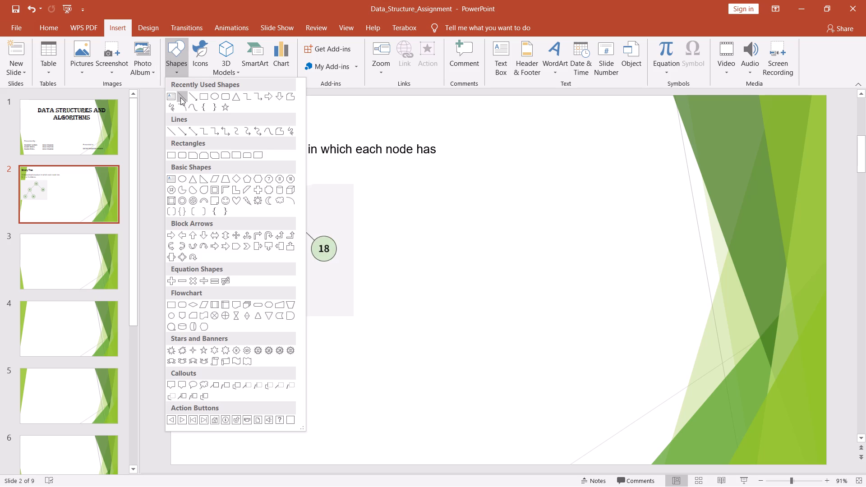
{"action": "left_click", "coordinate": [171, 93]}
{"action": "left_click_drag", "start_coordinate": [549, 110], "coordinate": [773, 133]}
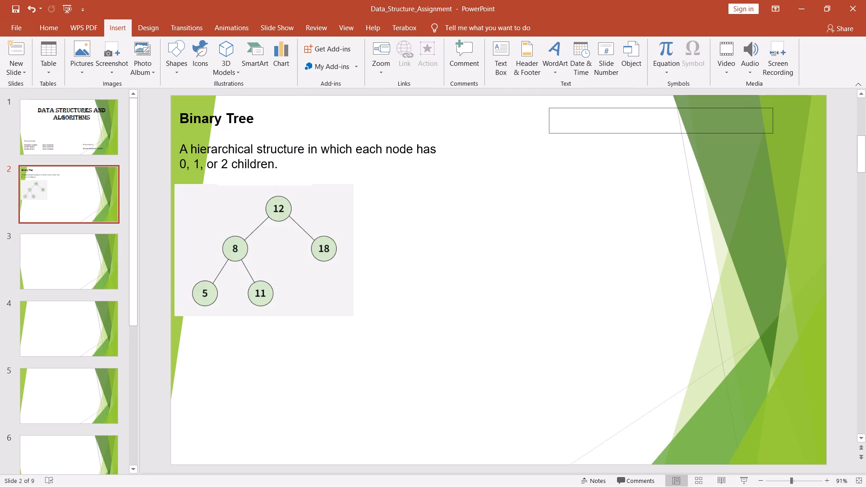
{"action": "left_click_drag", "start_coordinate": [773, 133], "coordinate": [775, 139]}
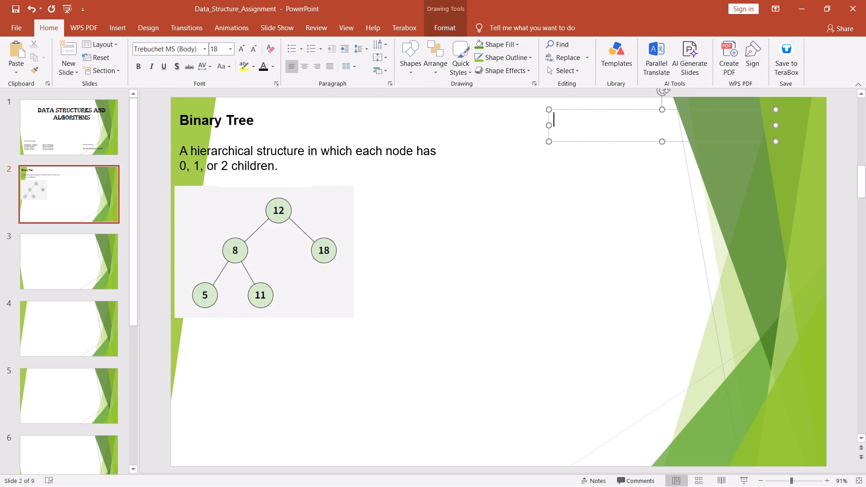
{"action": "type", "text": "Binary"}
{"action": "key", "text": "space"}
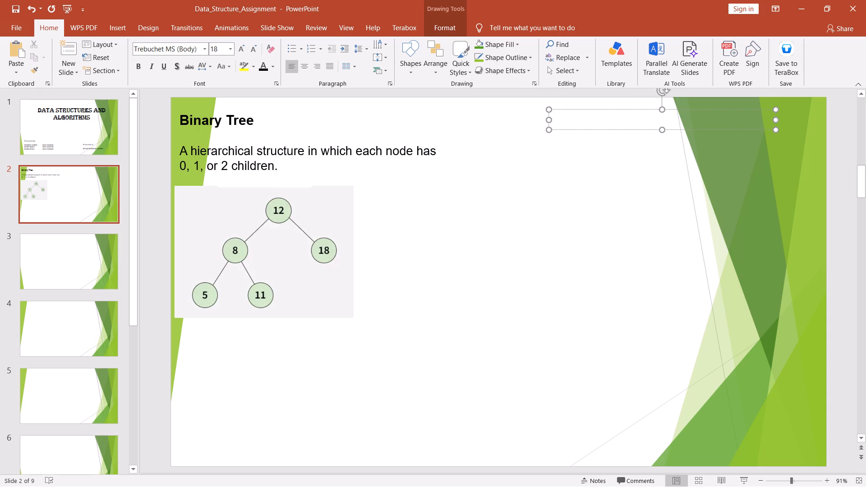
{"action": "type", "text": "Binary Search Tree"}
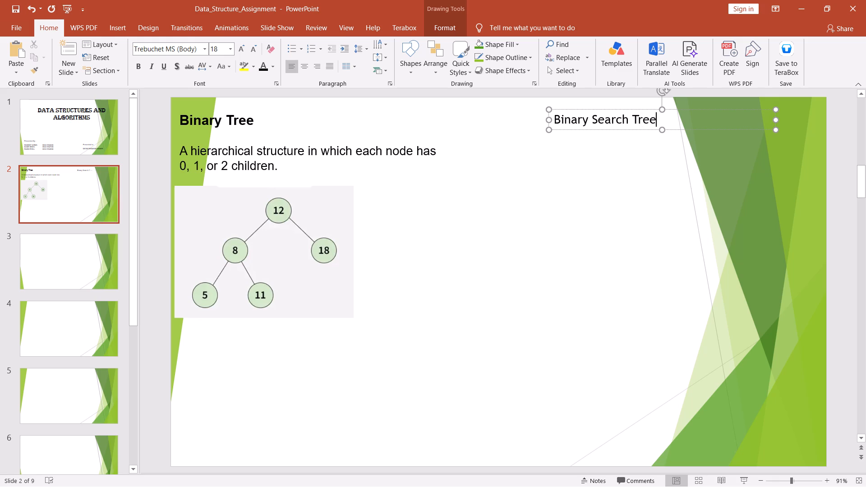
Format the Binary Search Tree heading as bold Arial at size 20.
{"action": "left_click", "coordinate": [635, 108]}
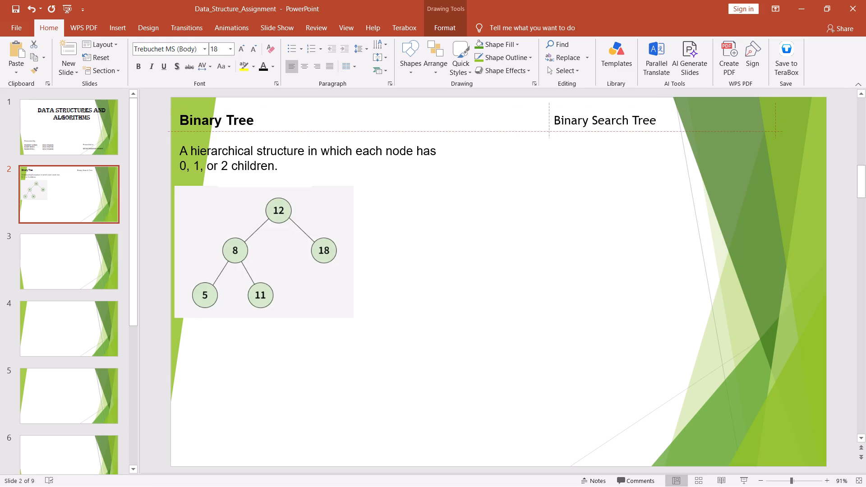
{"action": "left_click", "coordinate": [635, 116]}
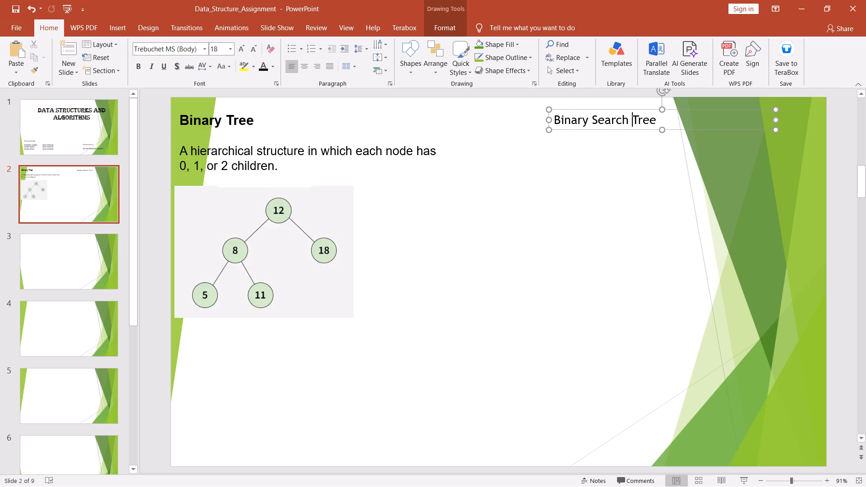
{"action": "key", "text": "ctrl+a"}
{"action": "left_click", "coordinate": [205, 53]}
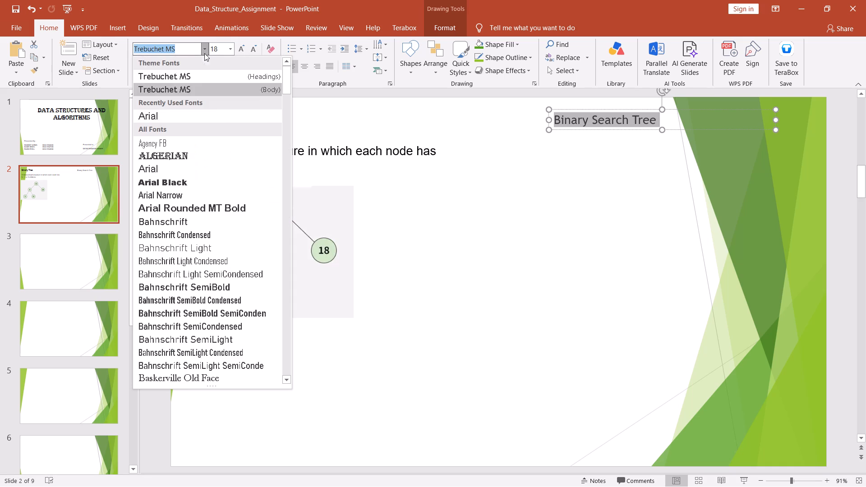
{"action": "left_click", "coordinate": [183, 112]}
{"action": "left_click", "coordinate": [230, 51]}
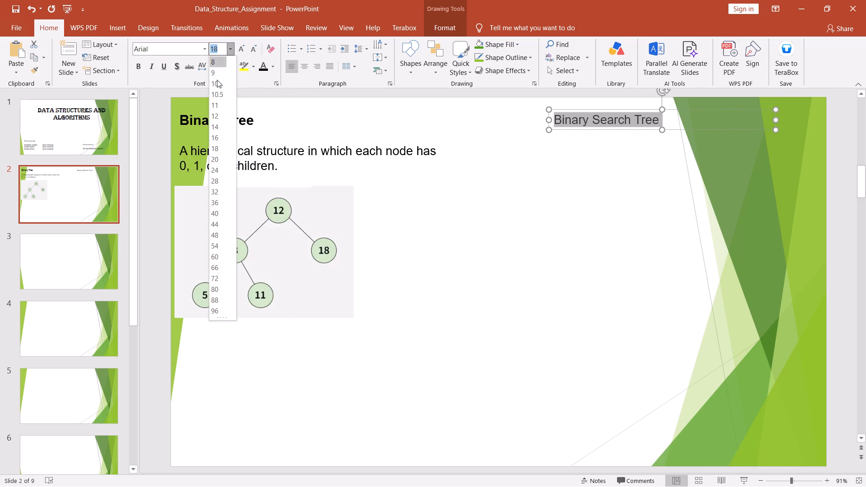
{"action": "left_click", "coordinate": [216, 161]}
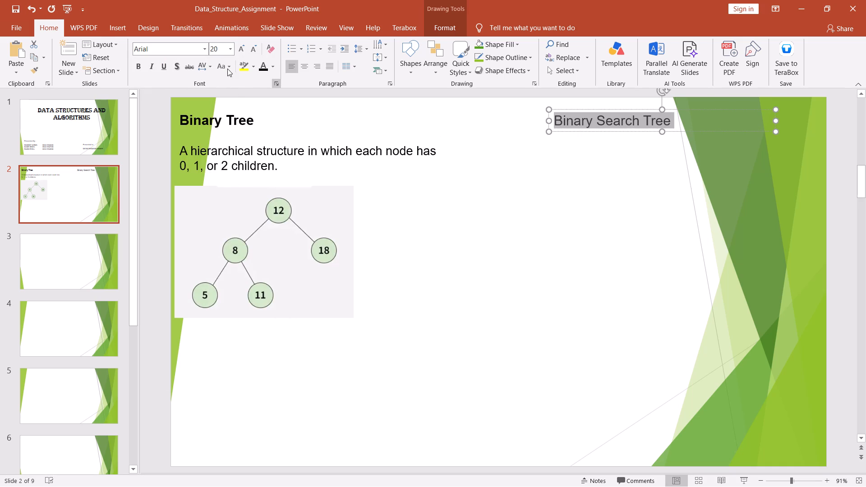
{"action": "left_click", "coordinate": [142, 65]}
{"action": "left_click", "coordinate": [578, 192]}
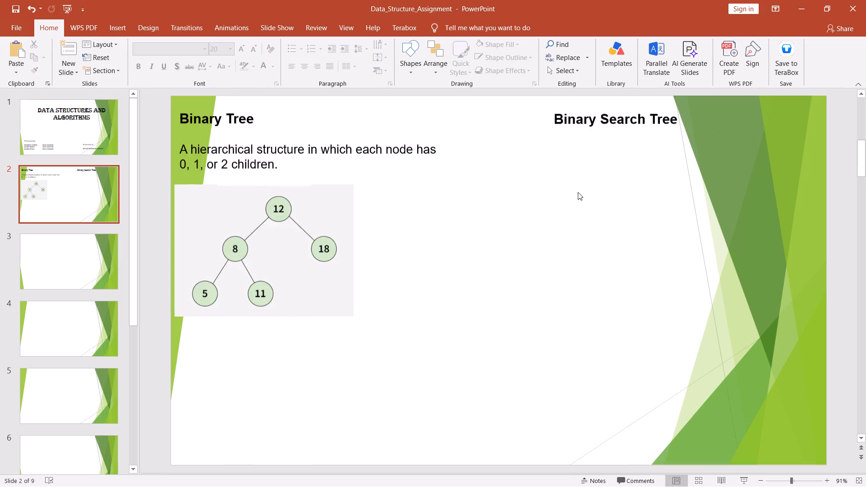
Narrow the Binary Search Tree heading's text box and shift it slightly to the right on the slide.
{"action": "left_click", "coordinate": [669, 122]}
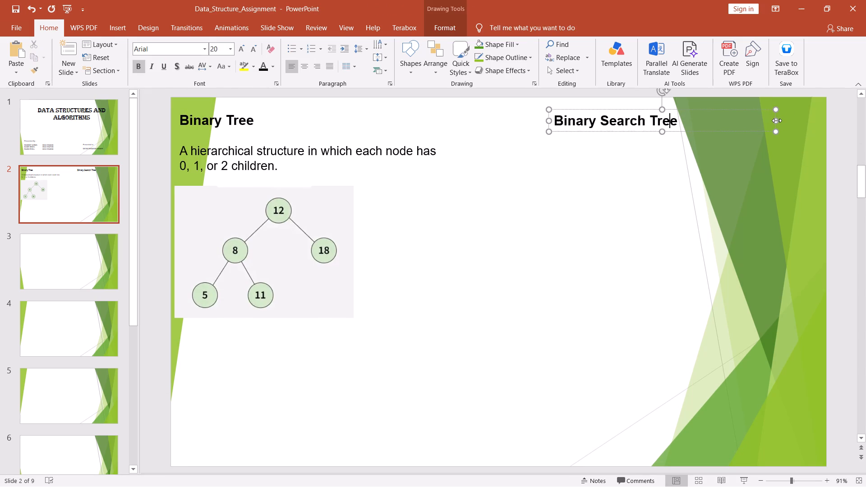
{"action": "left_click_drag", "start_coordinate": [777, 120], "coordinate": [723, 128]}
{"action": "left_click_drag", "start_coordinate": [589, 109], "coordinate": [602, 109]}
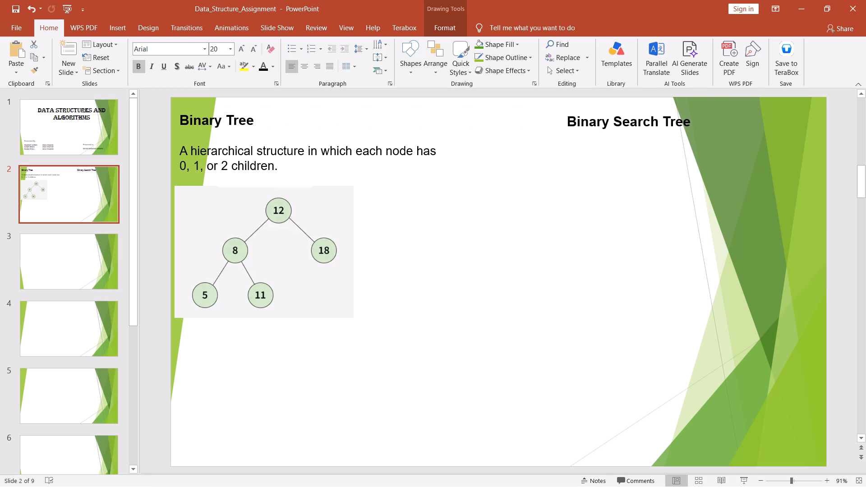
{"action": "left_click_drag", "start_coordinate": [602, 109], "coordinate": [609, 109]}
{"action": "left_click", "coordinate": [579, 173]}
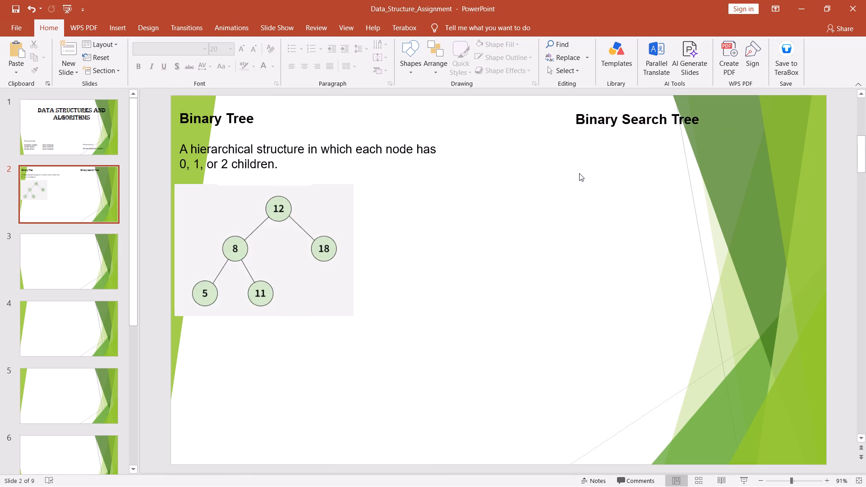
Draw a wide, empty text box beneath the Binary Search Tree heading, level with the Binary Tree definition.
{"action": "key", "text": "alt+Tab"}
{"action": "key", "text": "alt+Tab"}
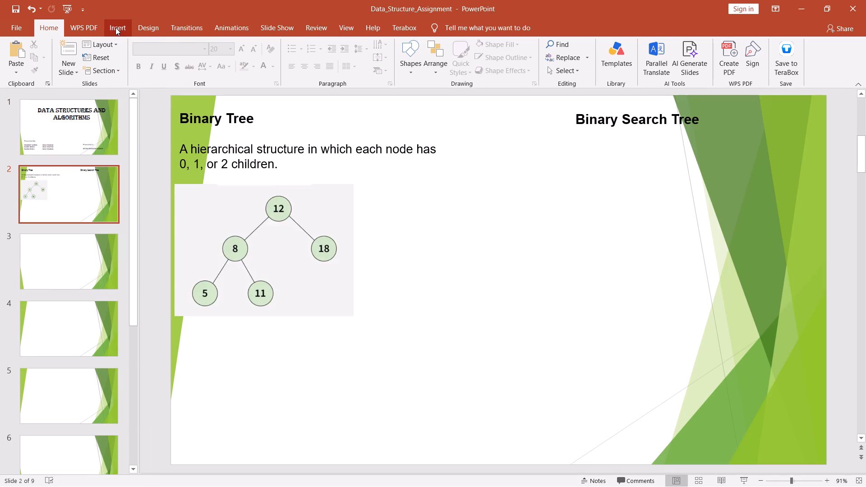
{"action": "left_click", "coordinate": [115, 28]}
{"action": "left_click", "coordinate": [166, 50]}
{"action": "left_click", "coordinate": [171, 95]}
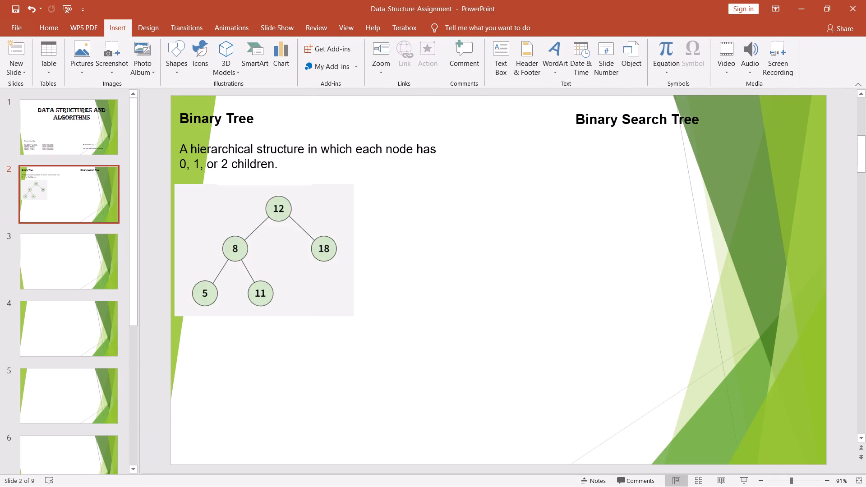
{"action": "left_click_drag", "start_coordinate": [511, 145], "coordinate": [811, 177]}
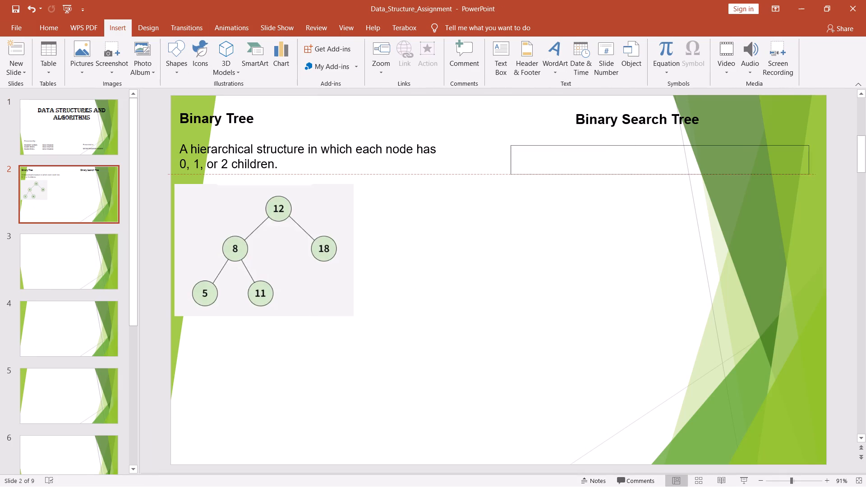
{"action": "left_click_drag", "start_coordinate": [811, 177], "coordinate": [811, 175]}
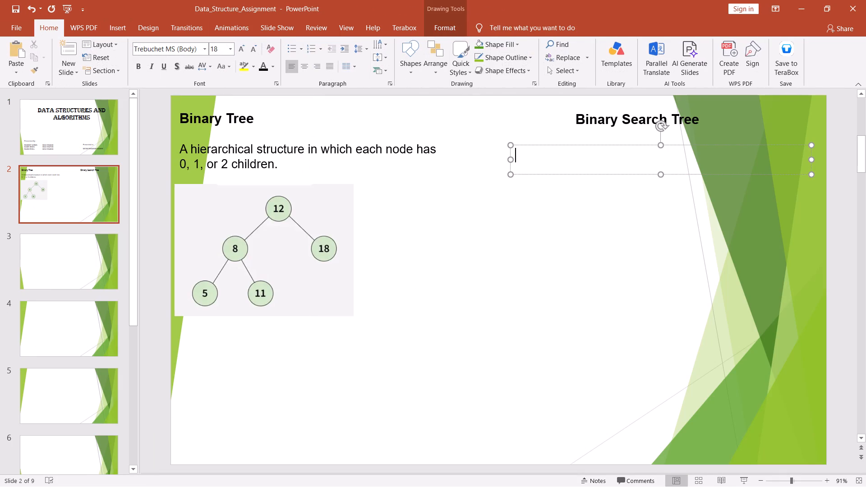
{"action": "left_click", "coordinate": [719, 142]}
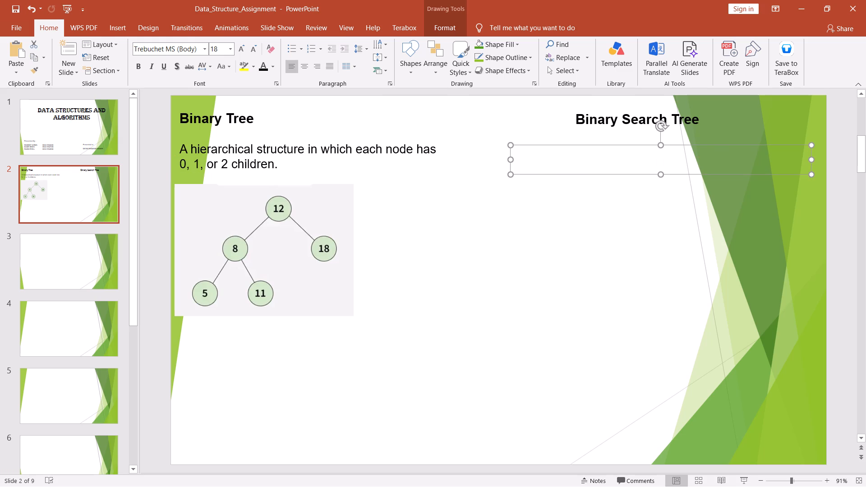
{"action": "left_click", "coordinate": [651, 148]}
{"action": "left_click", "coordinate": [642, 156]}
Copy the Binary Search Tree definition from the Binary_Trees_and_BST_5_Slides foundations slide into the empty text box in Data_Structure_Assignment.
{"action": "key", "text": "alt+Tab"}
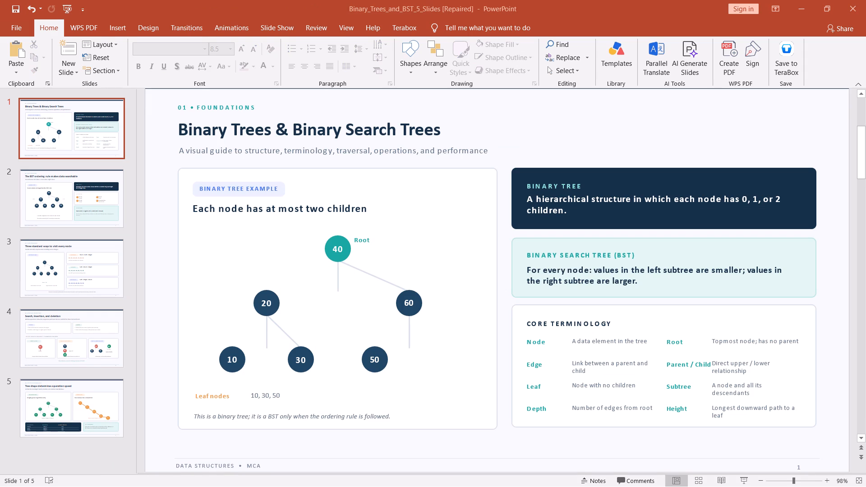
{"action": "left_click", "coordinate": [526, 269]}
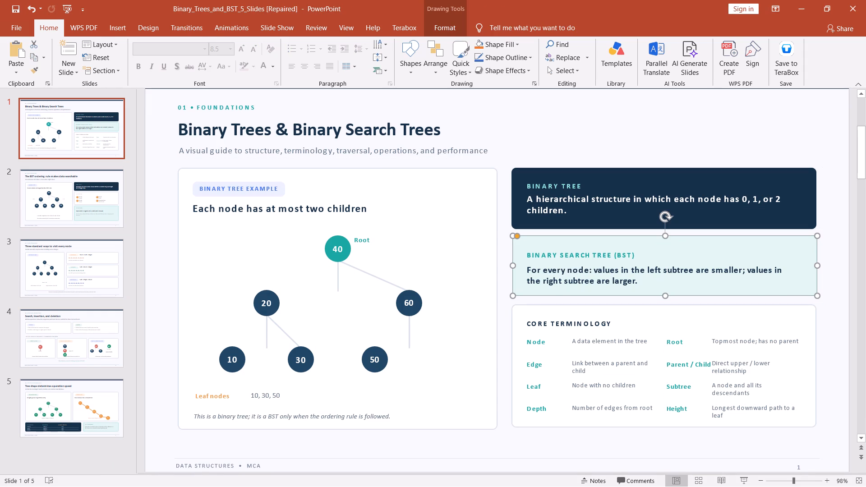
{"action": "left_click", "coordinate": [529, 271]}
{"action": "key", "text": "ctrl+a"}
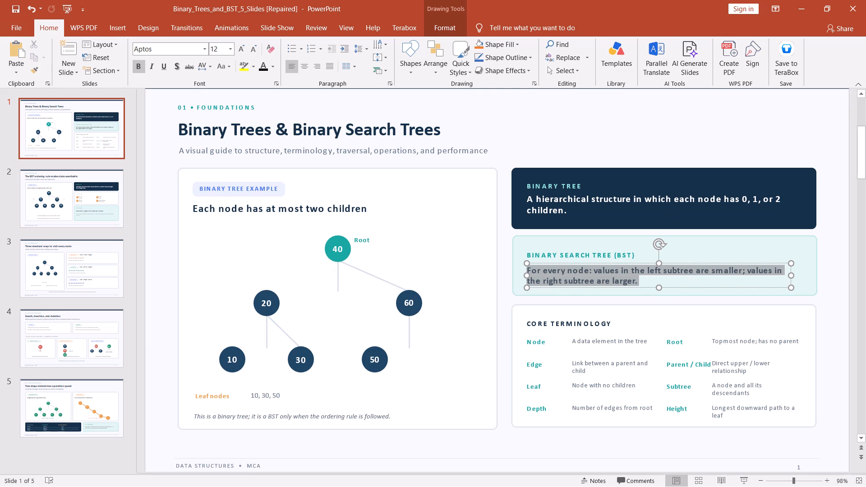
{"action": "key", "text": "ctrl+c"}
{"action": "left_click", "coordinate": [500, 225]}
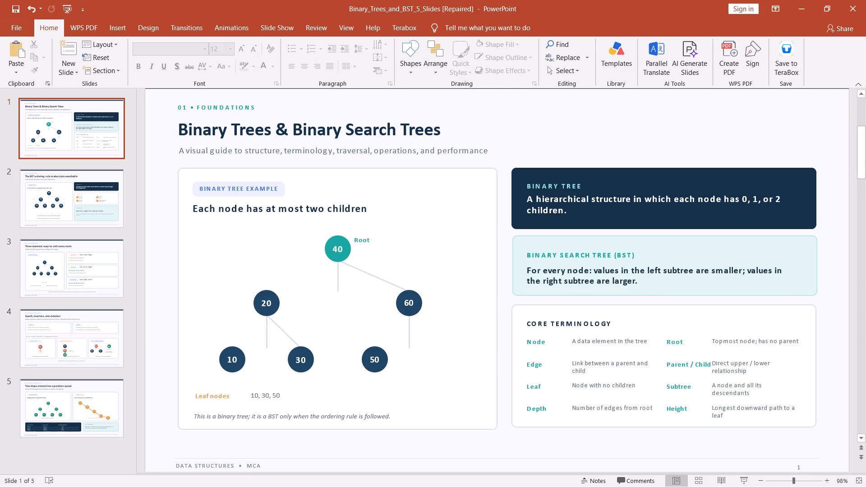
{"action": "key", "text": "alt+Tab"}
{"action": "left_click", "coordinate": [530, 160]}
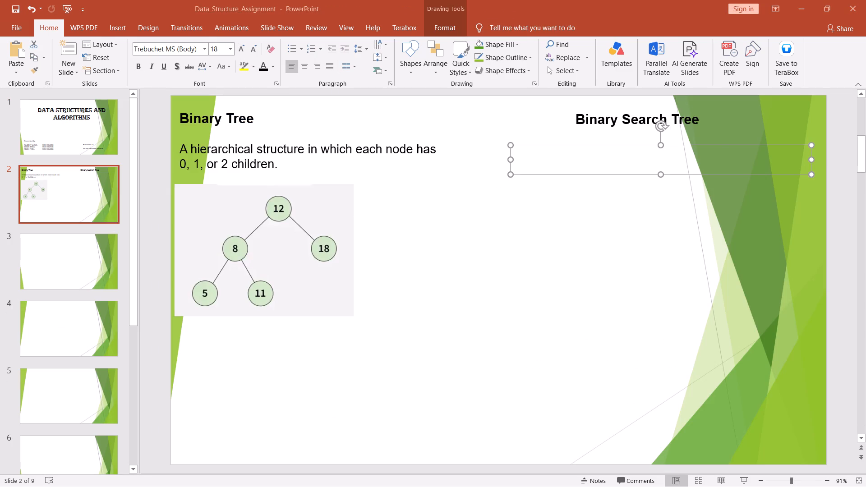
{"action": "key", "text": "ctrl+v"}
Remove the bold from the pasted Binary Search Tree definition and set its font to Arial.
{"action": "key", "text": "ctrl+a"}
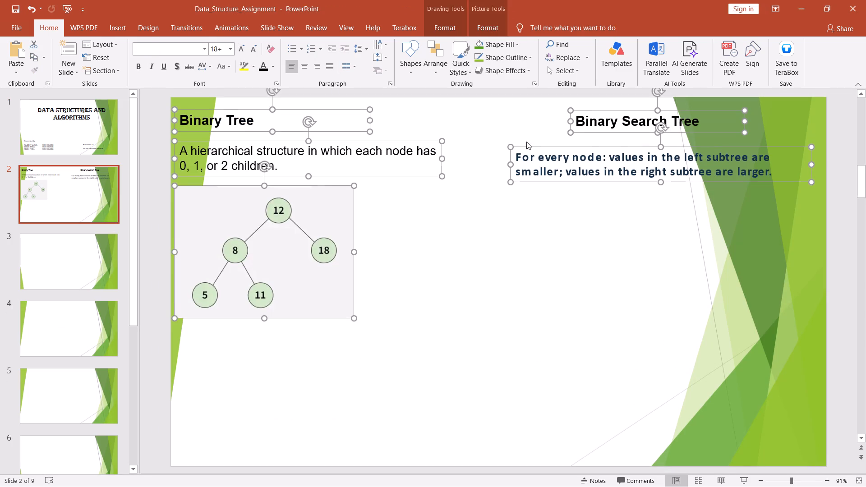
{"action": "left_click", "coordinate": [527, 162]}
{"action": "key", "text": "ctrl+a"}
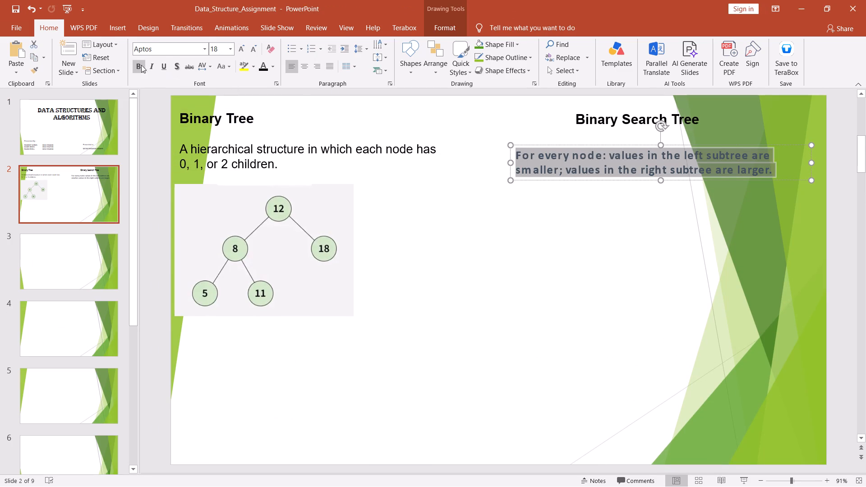
{"action": "left_click", "coordinate": [140, 65]}
{"action": "left_click", "coordinate": [203, 51]}
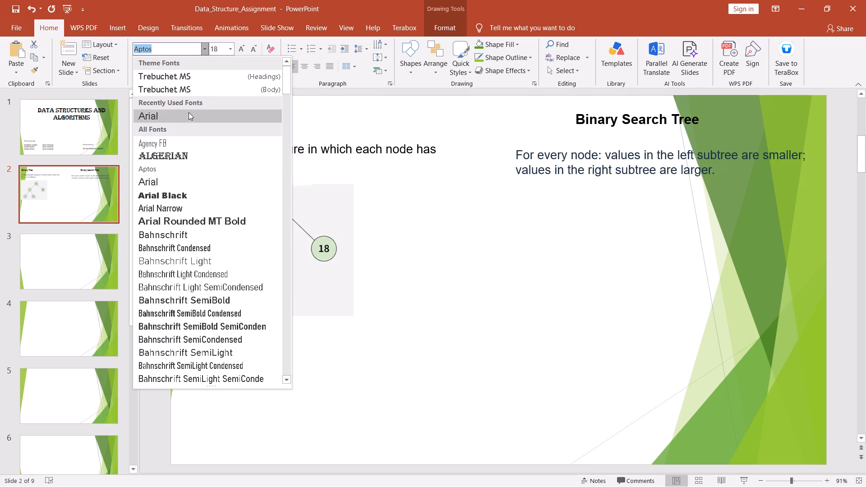
{"action": "left_click", "coordinate": [189, 112]}
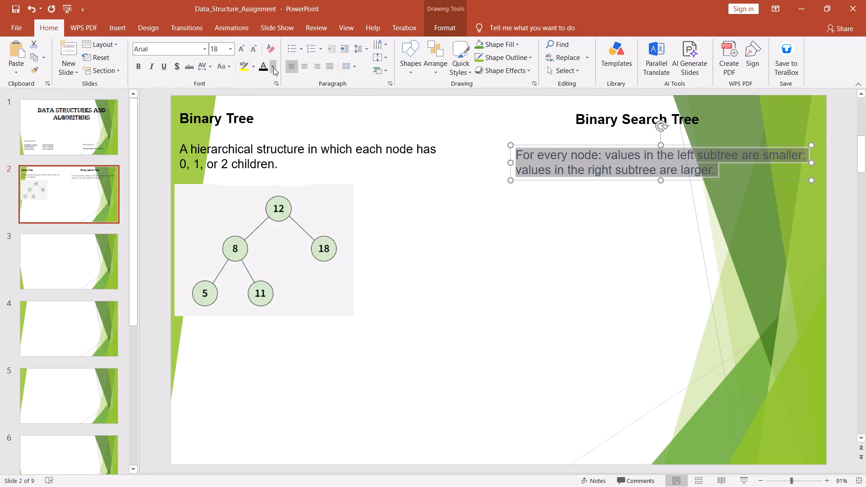
{"action": "left_click", "coordinate": [401, 224]}
Move the Binary Search Tree definition up so it aligns horizontally with the Binary Tree definition.
{"action": "left_click", "coordinate": [567, 157]}
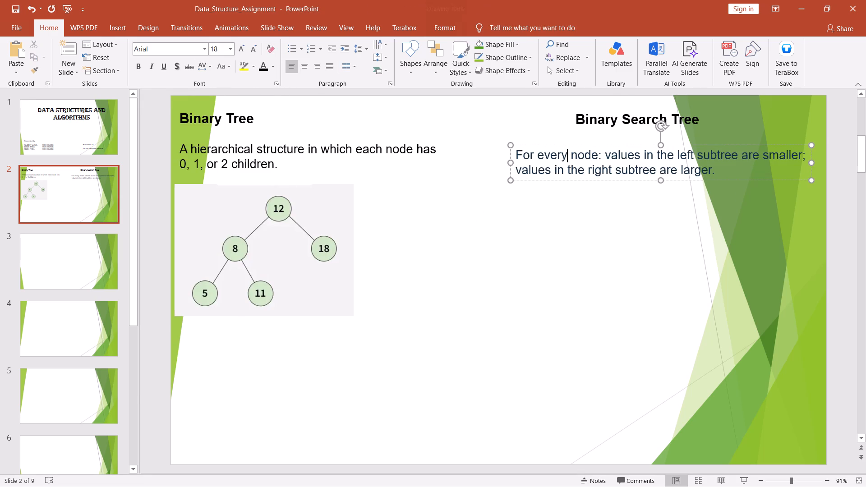
{"action": "left_click_drag", "start_coordinate": [653, 144], "coordinate": [649, 142]}
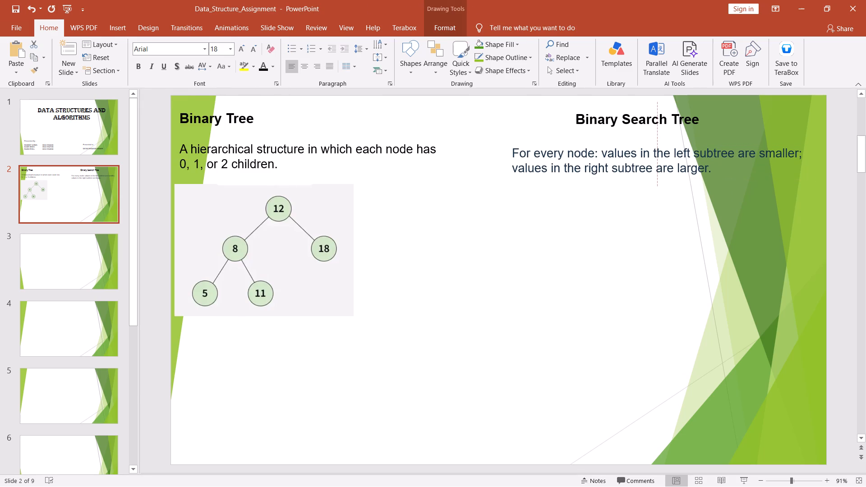
{"action": "left_click_drag", "start_coordinate": [649, 142], "coordinate": [657, 137]}
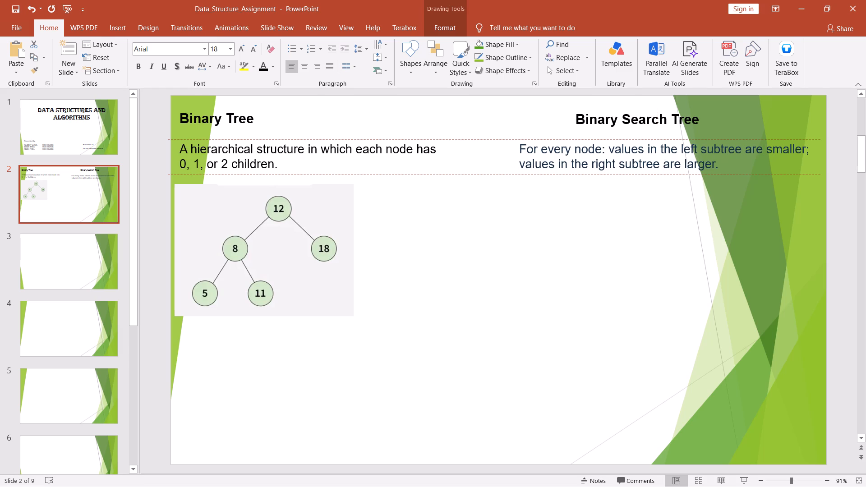
{"action": "left_click_drag", "start_coordinate": [657, 137], "coordinate": [654, 137]}
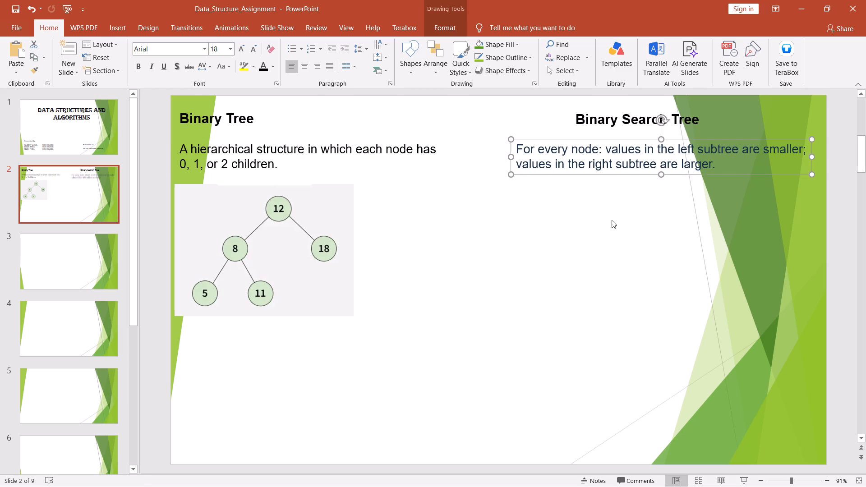
{"action": "left_click", "coordinate": [612, 221]}
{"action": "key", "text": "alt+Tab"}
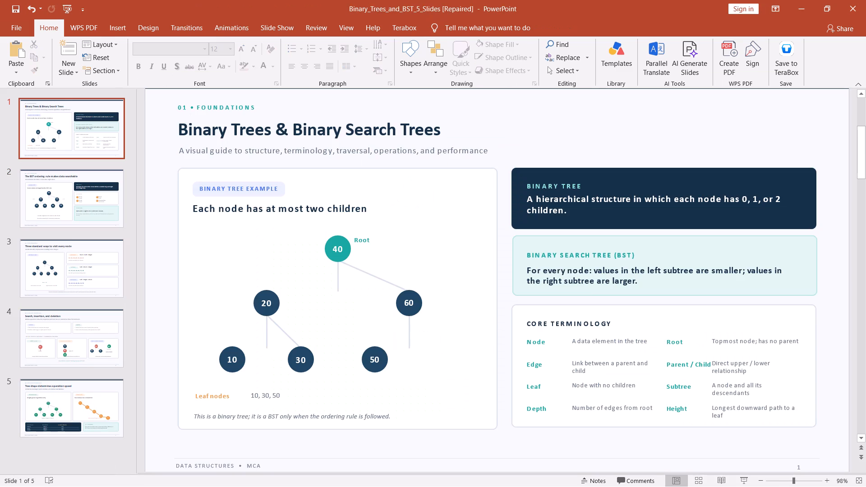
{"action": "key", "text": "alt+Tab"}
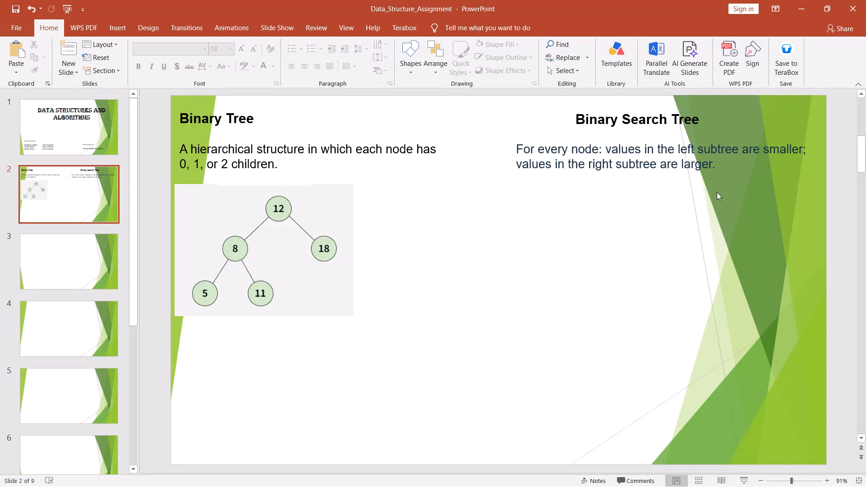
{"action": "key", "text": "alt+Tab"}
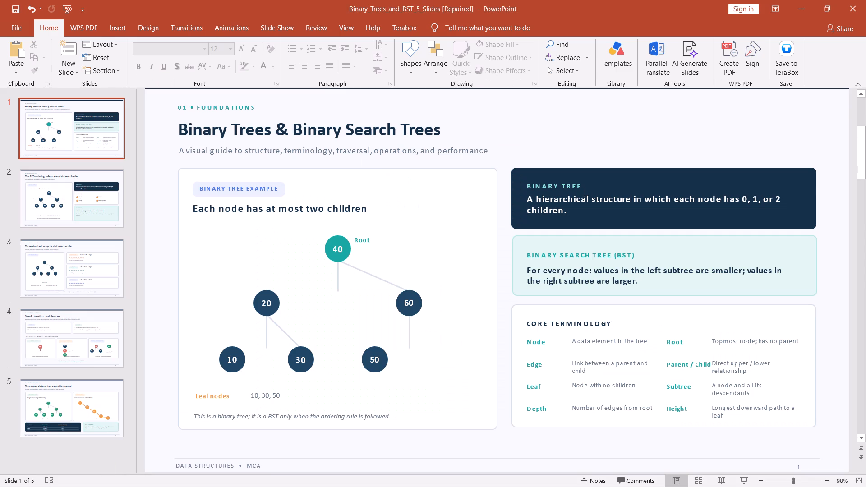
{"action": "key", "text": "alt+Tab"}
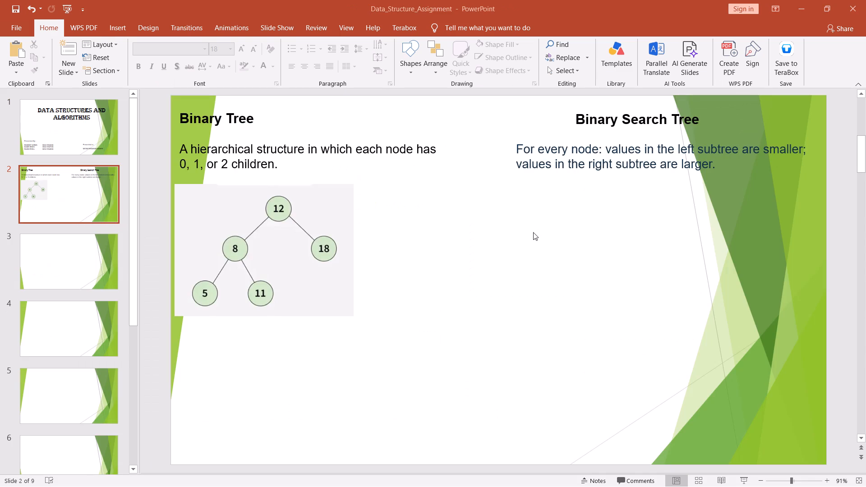
Add an extra space after "For every node:" and widen the definition's text box slightly so "smaller;" fits on the first line.
{"action": "left_click", "coordinate": [602, 146]}
{"action": "key", "text": "space"}
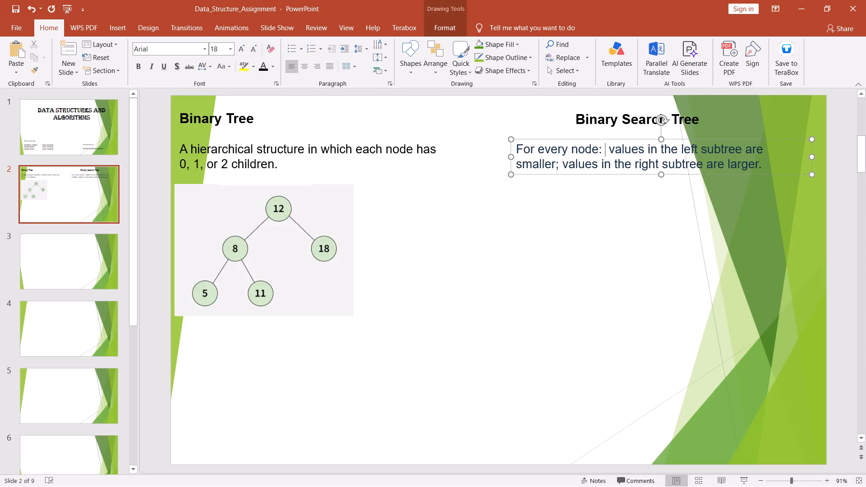
{"action": "left_click", "coordinate": [681, 216]}
{"action": "left_click", "coordinate": [755, 161]}
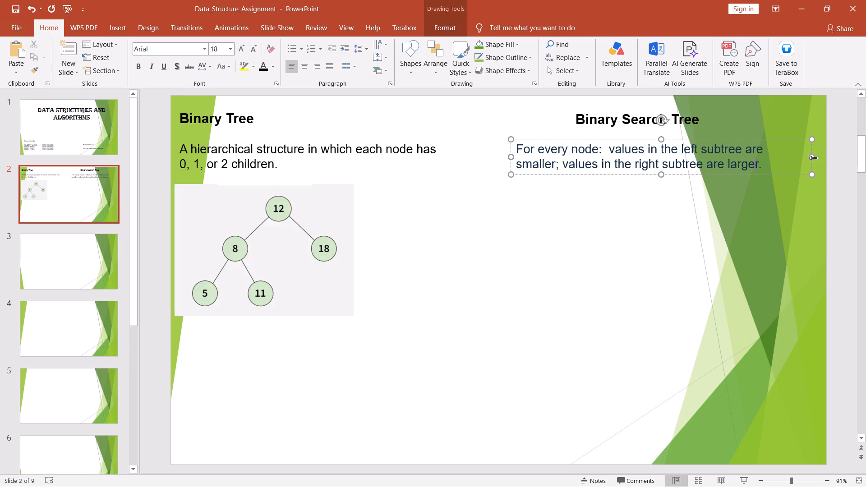
{"action": "left_click", "coordinate": [814, 156]}
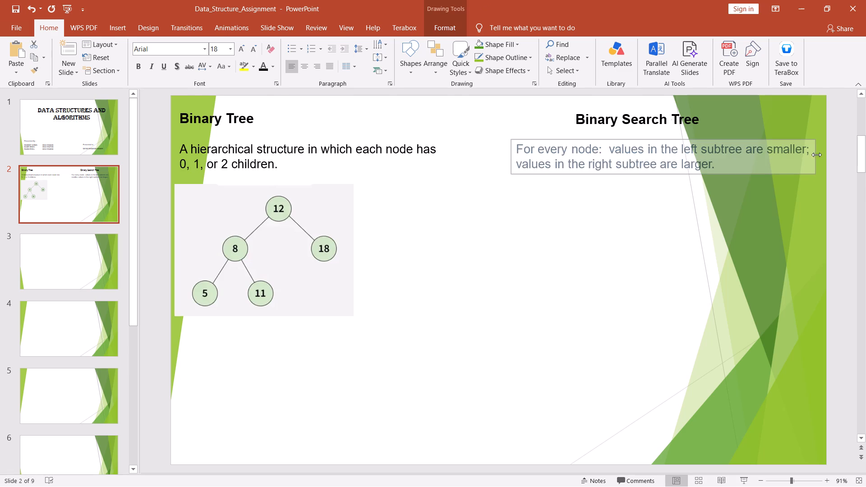
{"action": "left_click", "coordinate": [784, 231]}
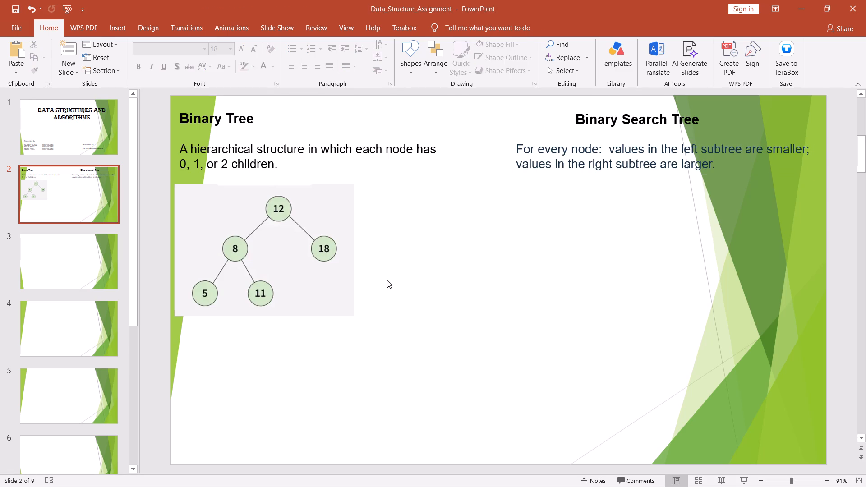
Save the Data_Structure_Assignment presentation.
{"action": "key", "text": "ctrl+s"}
Capture a screenshot of the titled Binary Search Tree diagram with root 8 from the GeeksforGeeks page in Chrome.
{"action": "key", "text": "alt+Tab"}
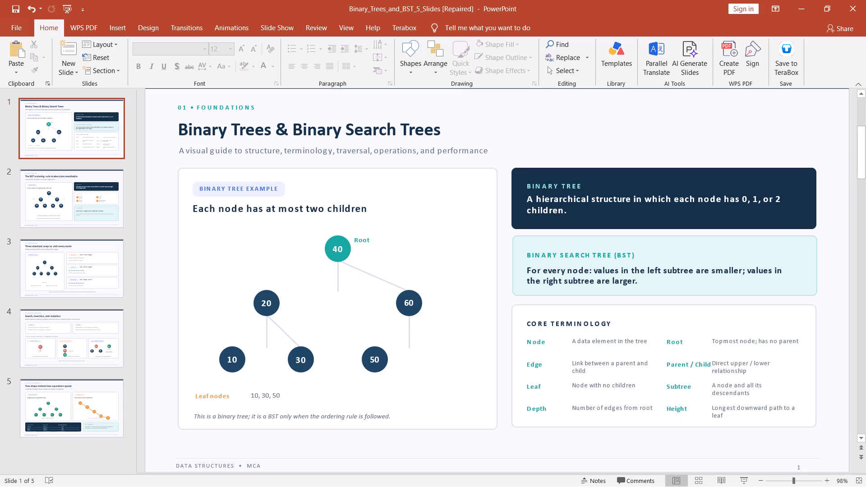
{"action": "key", "text": "alt+Tab"}
{"action": "key", "text": "alt+Tab"}
{"action": "scroll", "coordinate": [392, 262], "scroll_direction": "down", "scroll_amount": 18}
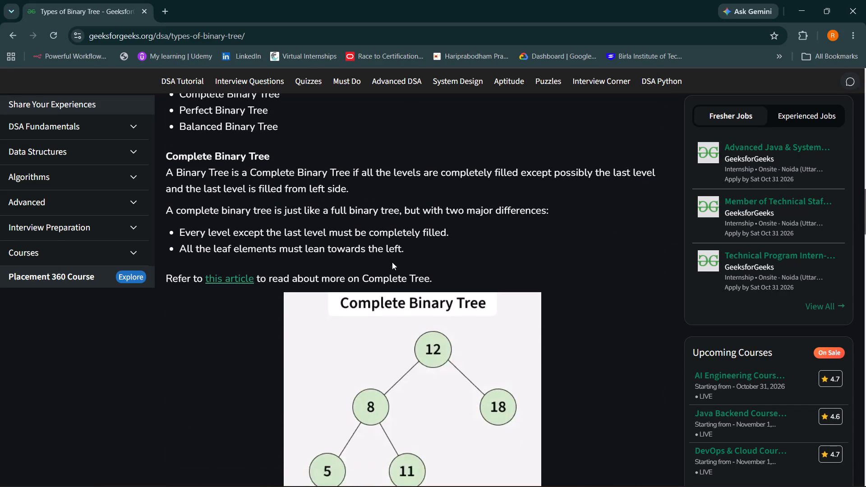
{"action": "scroll", "coordinate": [392, 262], "scroll_direction": "down", "scroll_amount": 8}
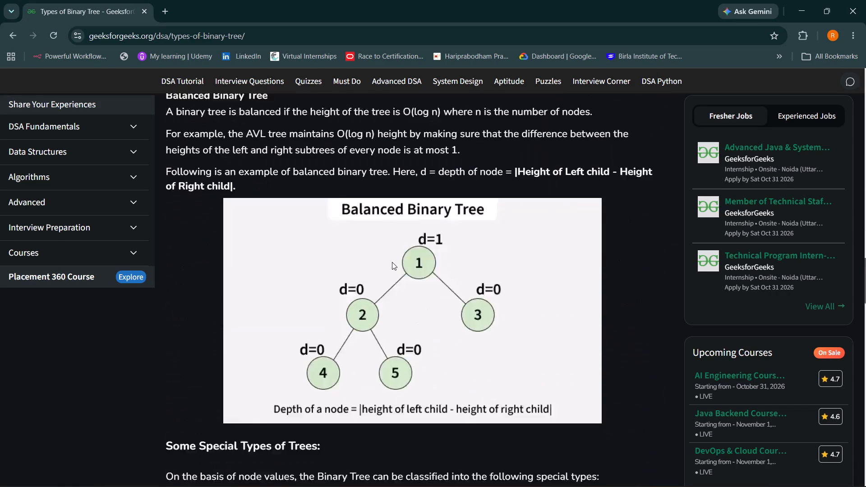
{"action": "scroll", "coordinate": [392, 262], "scroll_direction": "down", "scroll_amount": 8}
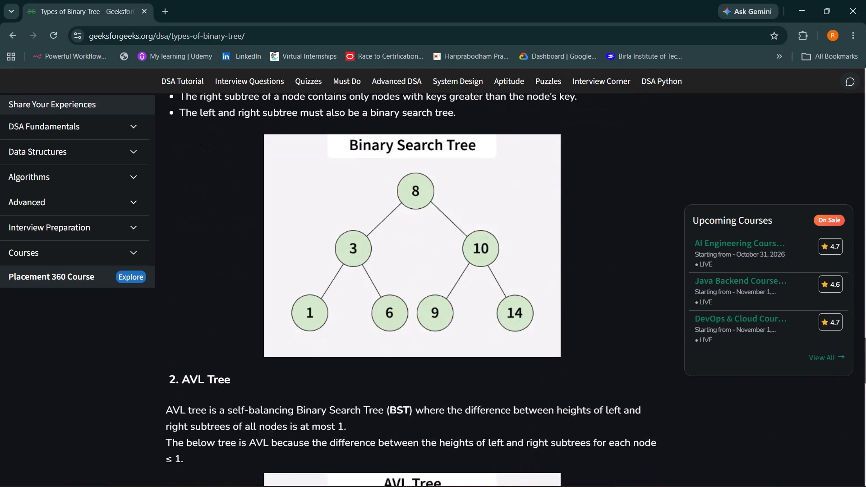
{"action": "scroll", "coordinate": [392, 262], "scroll_direction": "down", "scroll_amount": 1}
{"action": "key", "text": "shift+super+s"}
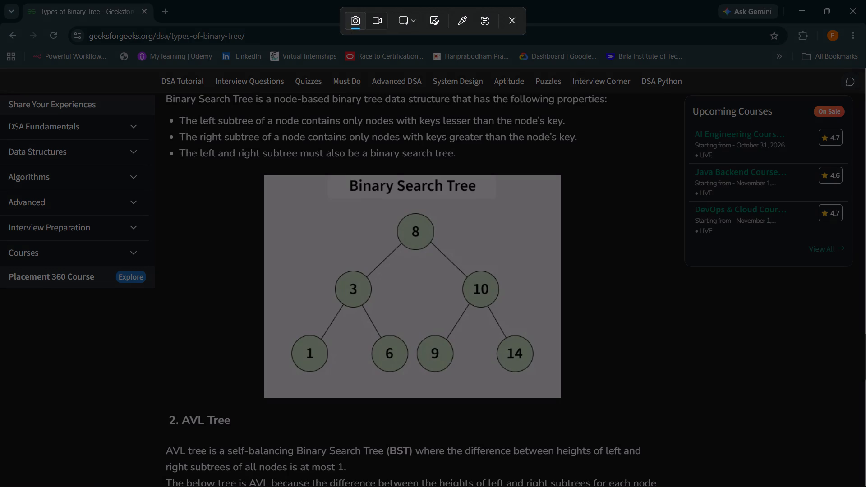
{"action": "left_click_drag", "start_coordinate": [265, 175], "coordinate": [563, 393]}
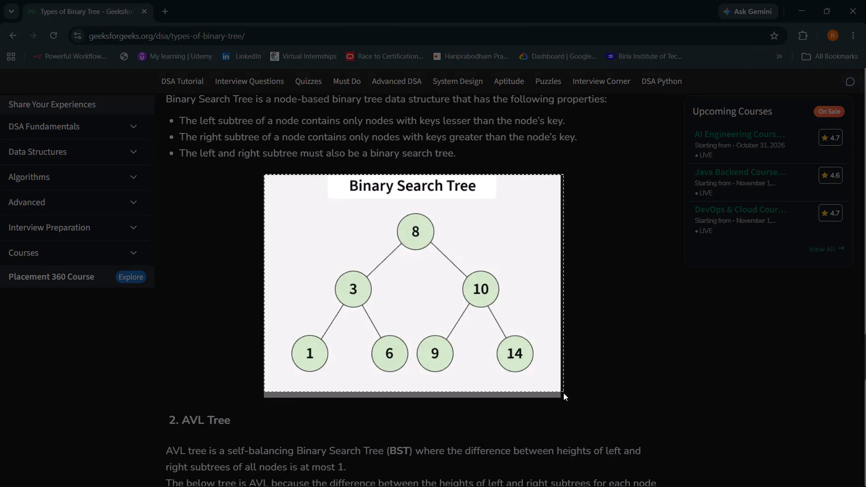
{"action": "left_click_drag", "start_coordinate": [563, 393], "coordinate": [562, 397]}
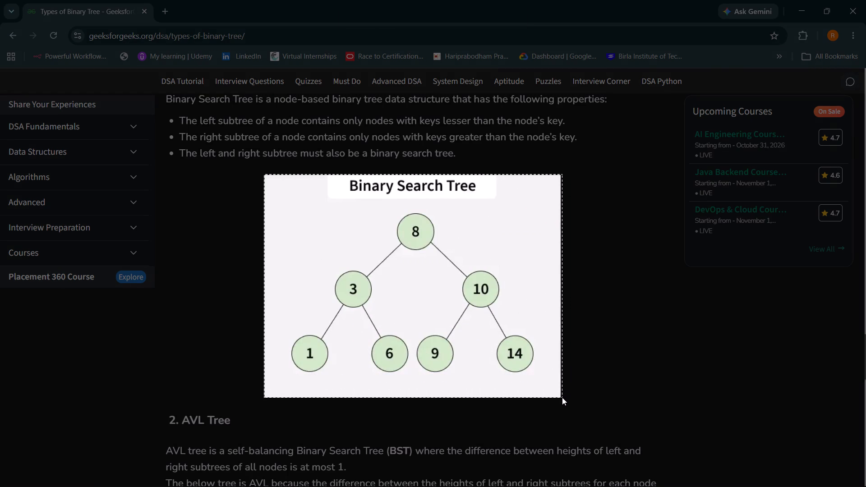
{"action": "left_click_drag", "start_coordinate": [562, 397], "coordinate": [560, 396]}
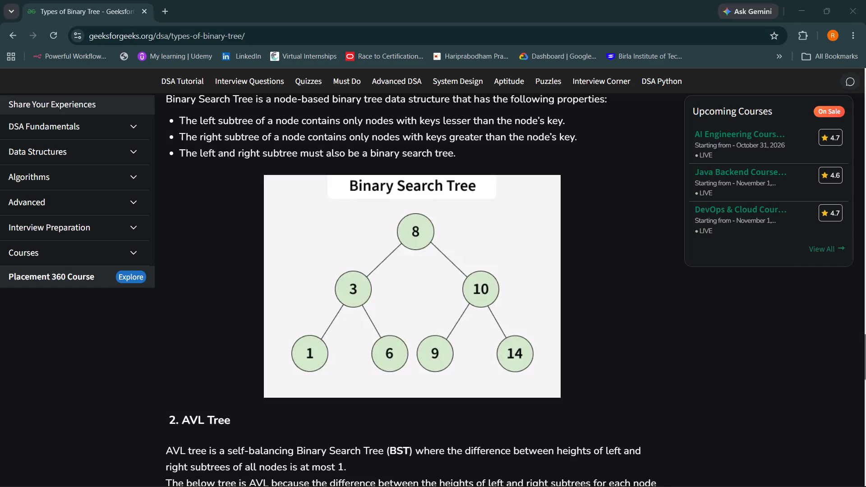
Switch to Data_Structure_Assignment and paste the captured Binary Search Tree diagram onto slide 2.
{"action": "key", "text": "alt+Tab"}
{"action": "key", "text": "alt+Tab"}
{"action": "key", "text": "alt+Tab"}
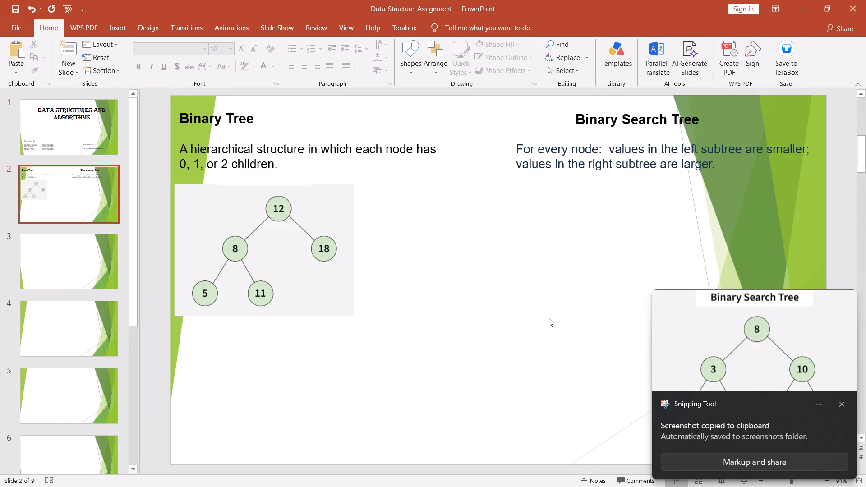
{"action": "left_click", "coordinate": [555, 270]}
{"action": "key", "text": "ctrl+v"}
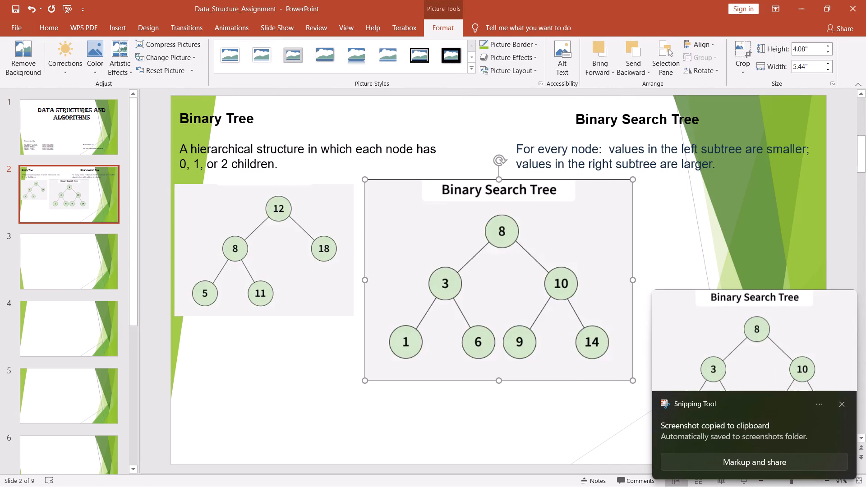
Resize the Binary Search Tree picture to about 4.18" wide by 2.69" high beneath its definition, level with the Binary Tree diagram.
{"action": "left_click_drag", "start_coordinate": [632, 380], "coordinate": [566, 334]}
{"action": "left_click_drag", "start_coordinate": [396, 242], "coordinate": [621, 247]}
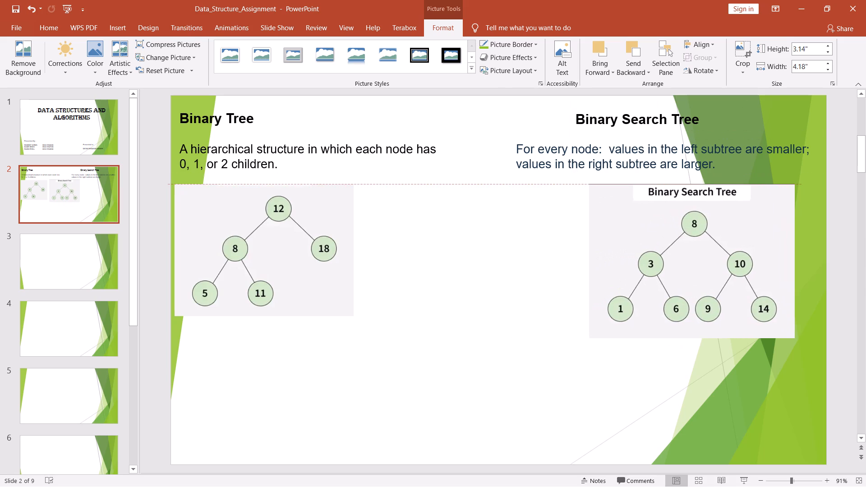
{"action": "left_click_drag", "start_coordinate": [621, 247], "coordinate": [546, 249]}
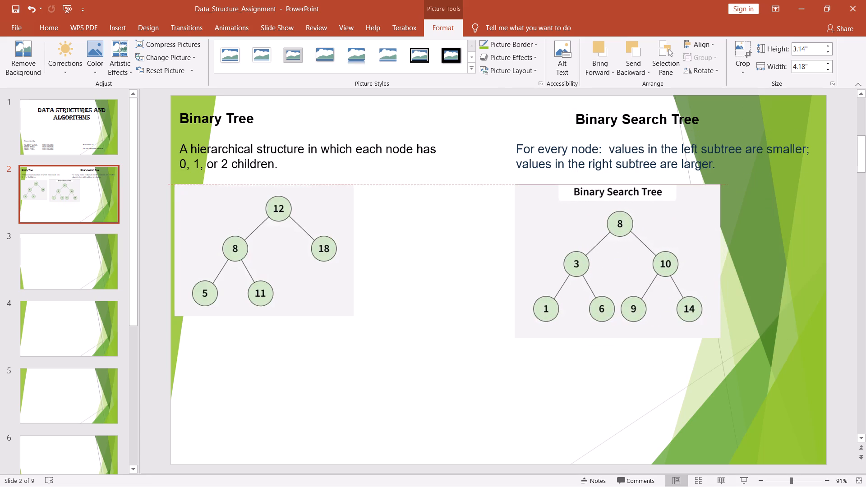
{"action": "left_click_drag", "start_coordinate": [546, 249], "coordinate": [546, 246]}
{"action": "left_click_drag", "start_coordinate": [618, 340], "coordinate": [618, 334]}
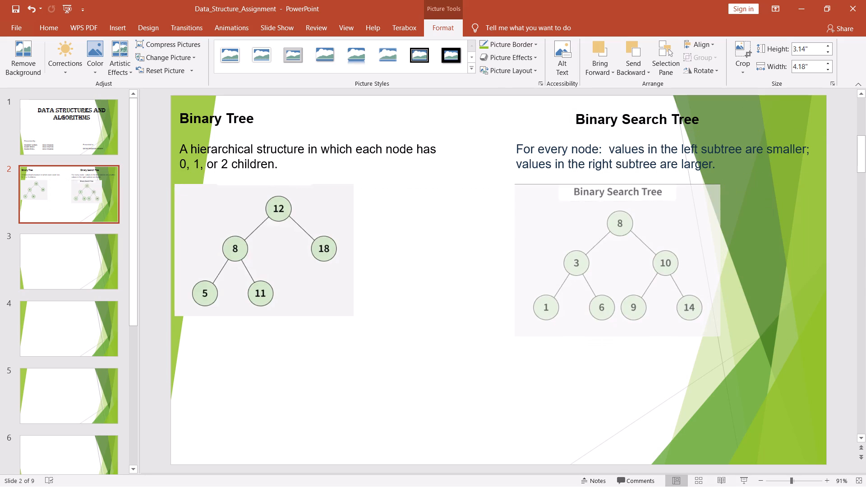
{"action": "left_click_drag", "start_coordinate": [618, 334], "coordinate": [619, 318]}
{"action": "left_click", "coordinate": [594, 380]}
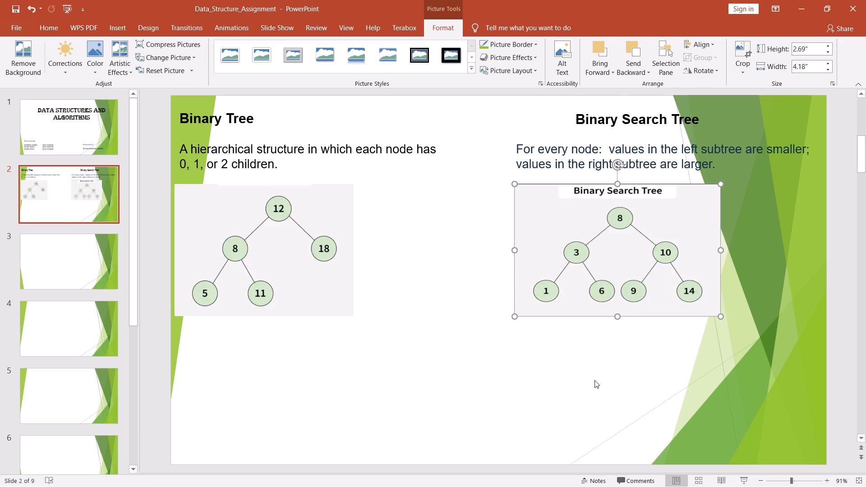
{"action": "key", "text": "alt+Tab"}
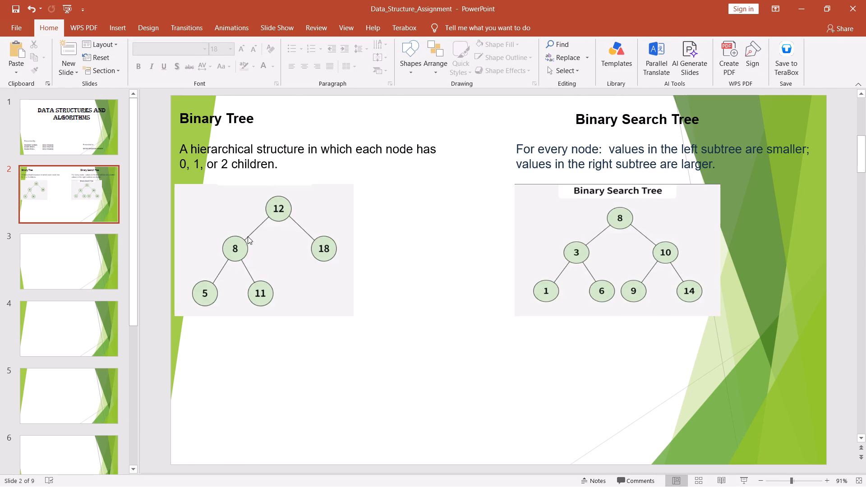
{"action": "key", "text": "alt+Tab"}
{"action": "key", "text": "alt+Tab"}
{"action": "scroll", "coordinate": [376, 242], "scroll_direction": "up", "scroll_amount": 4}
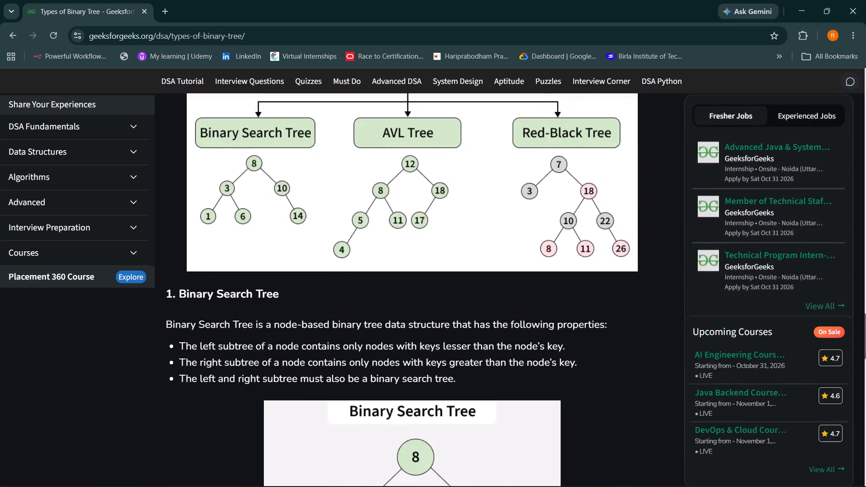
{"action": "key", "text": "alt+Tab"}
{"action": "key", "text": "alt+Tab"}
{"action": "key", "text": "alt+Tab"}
Delete the Binary Tree diagram picture from slide 2.
{"action": "left_click", "coordinate": [297, 247]}
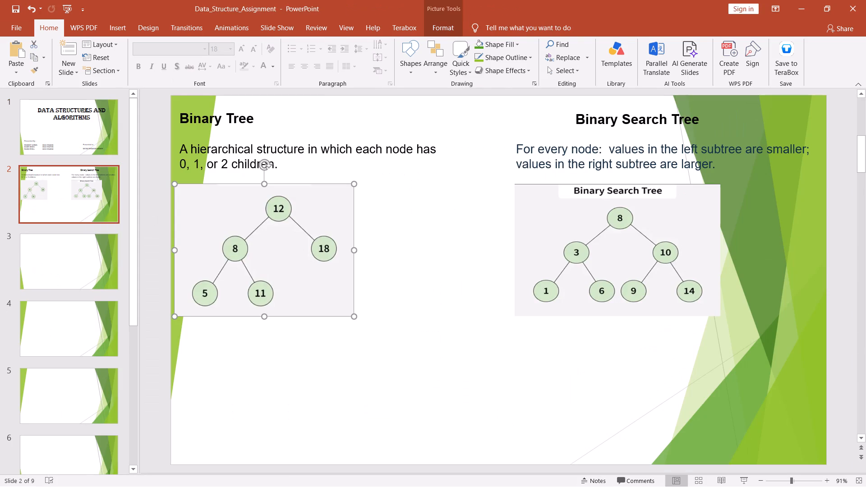
{"action": "key", "text": "Delete"}
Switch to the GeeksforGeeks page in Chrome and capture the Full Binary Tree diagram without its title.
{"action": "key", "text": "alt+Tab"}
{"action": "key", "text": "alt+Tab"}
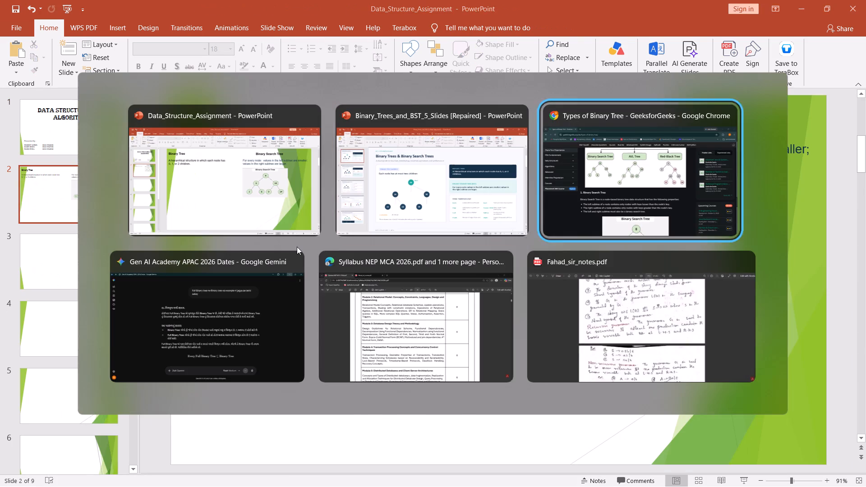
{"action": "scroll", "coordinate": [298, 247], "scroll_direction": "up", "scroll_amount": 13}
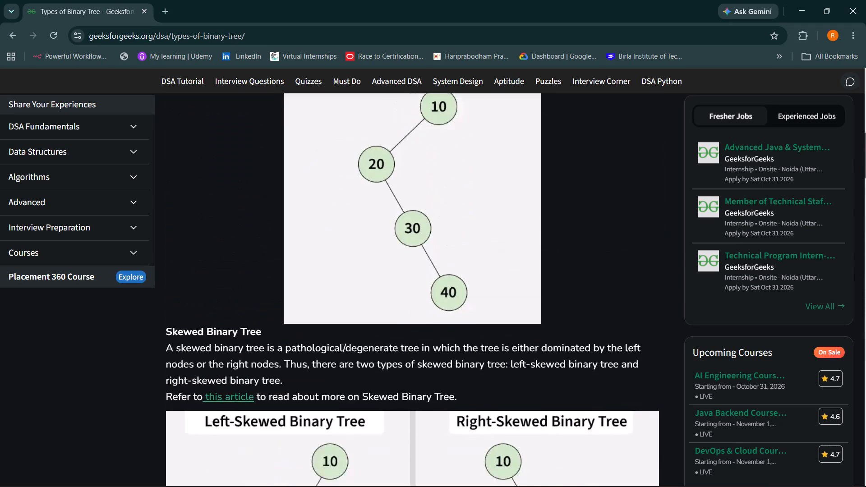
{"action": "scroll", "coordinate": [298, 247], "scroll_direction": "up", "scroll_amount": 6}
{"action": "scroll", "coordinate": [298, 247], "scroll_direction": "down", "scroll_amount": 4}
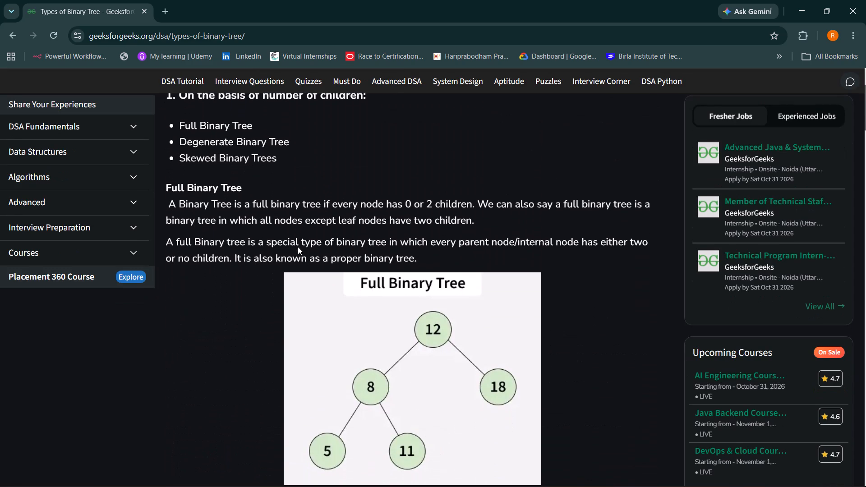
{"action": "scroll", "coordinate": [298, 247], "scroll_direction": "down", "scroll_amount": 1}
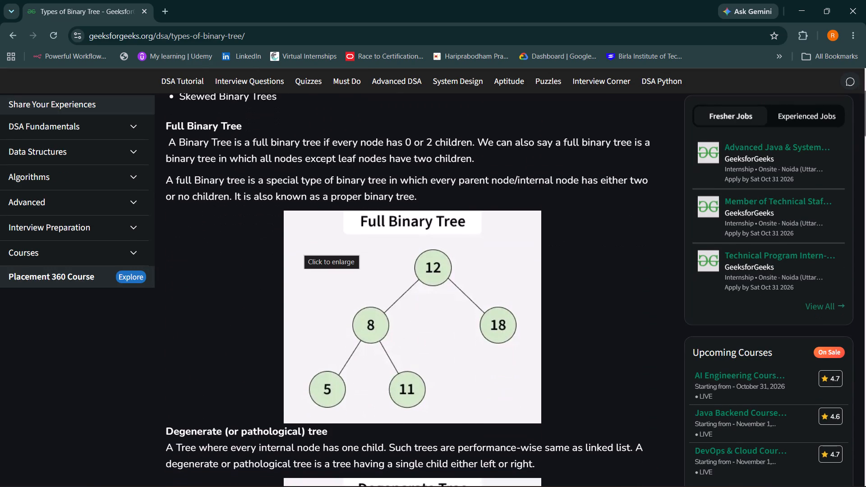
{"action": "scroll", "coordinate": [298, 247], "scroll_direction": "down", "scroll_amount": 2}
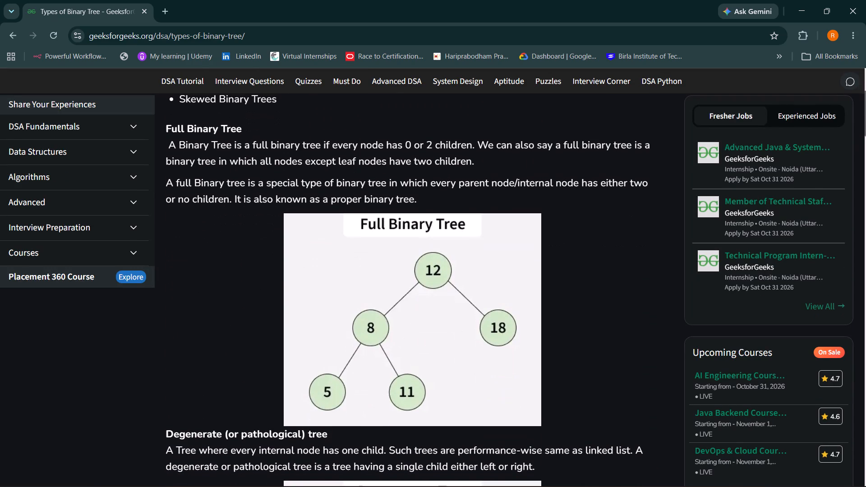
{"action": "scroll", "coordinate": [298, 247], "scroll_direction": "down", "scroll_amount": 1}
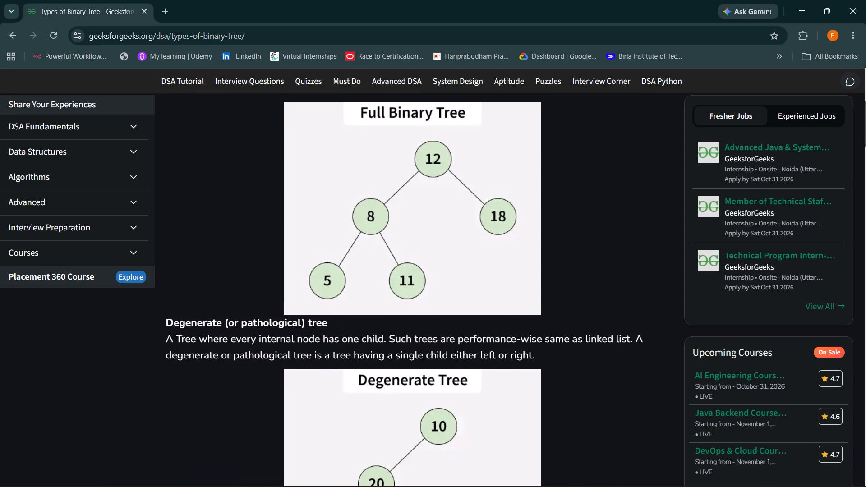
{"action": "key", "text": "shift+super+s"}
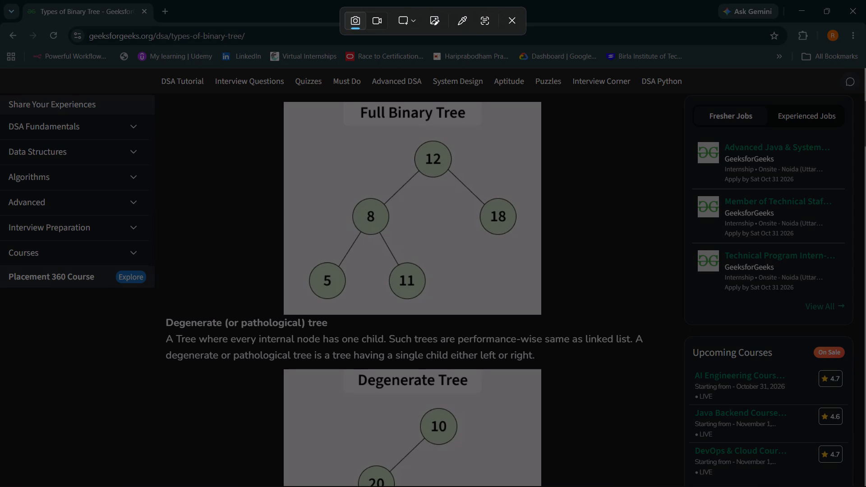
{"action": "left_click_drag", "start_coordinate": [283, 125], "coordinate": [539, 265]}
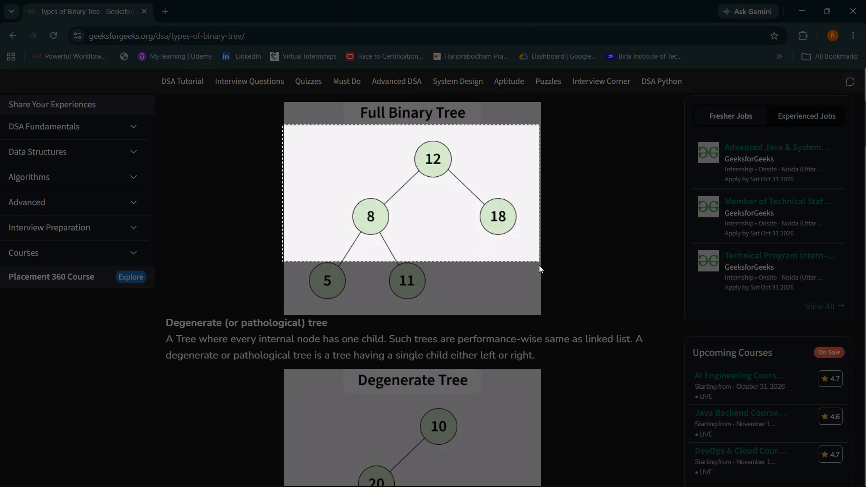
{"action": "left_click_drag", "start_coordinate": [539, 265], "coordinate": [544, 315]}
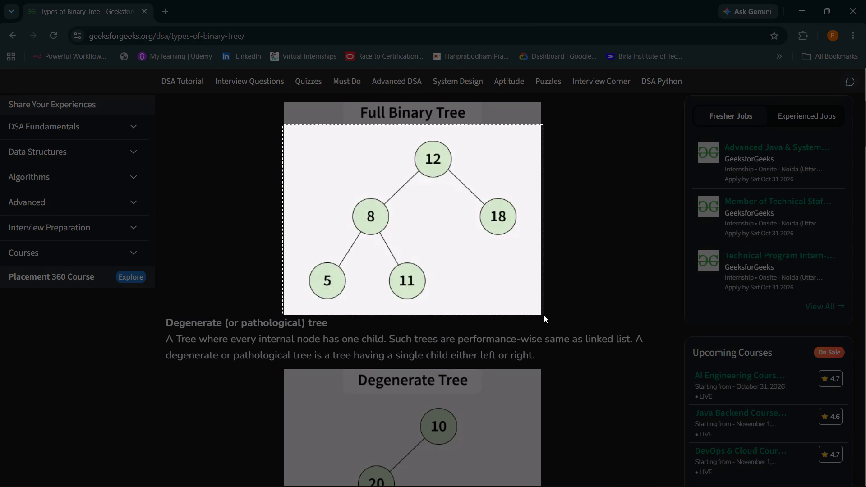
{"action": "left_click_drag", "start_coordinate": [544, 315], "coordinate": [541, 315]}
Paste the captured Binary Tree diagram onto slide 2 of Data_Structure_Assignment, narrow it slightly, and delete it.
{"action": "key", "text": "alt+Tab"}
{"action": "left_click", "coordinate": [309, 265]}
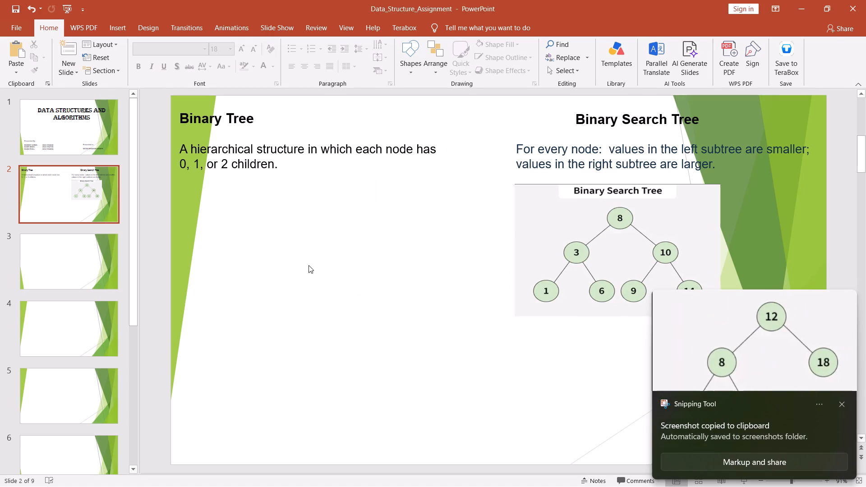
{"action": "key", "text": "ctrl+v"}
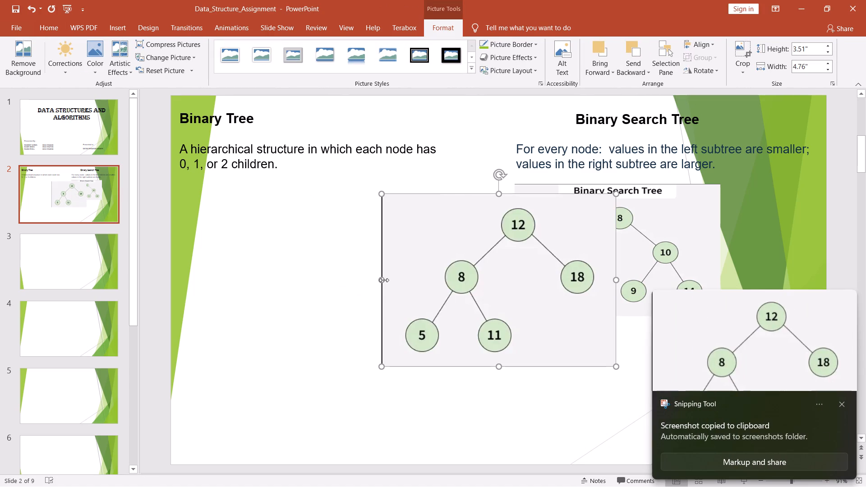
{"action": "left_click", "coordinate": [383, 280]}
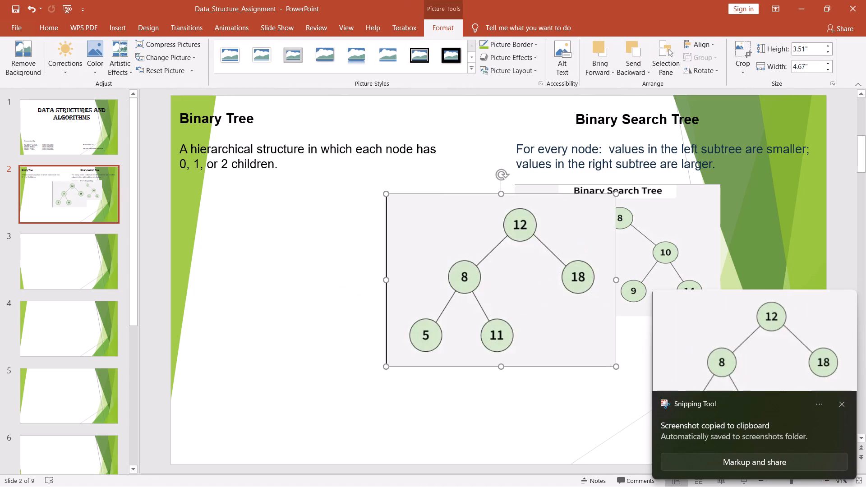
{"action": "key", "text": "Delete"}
Return to Chrome and recapture the Full Binary Tree diagram with root 12, excluding its title and the dark page background.
{"action": "key", "text": "alt+Tab"}
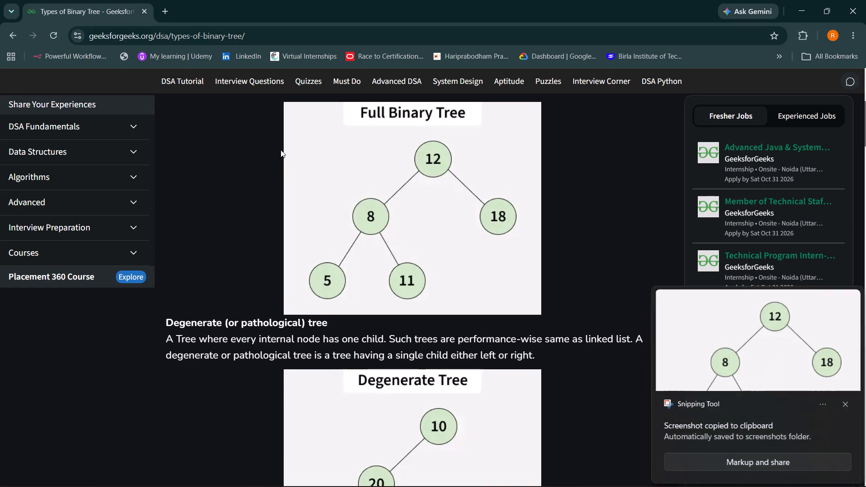
{"action": "key", "text": "shift+super+s"}
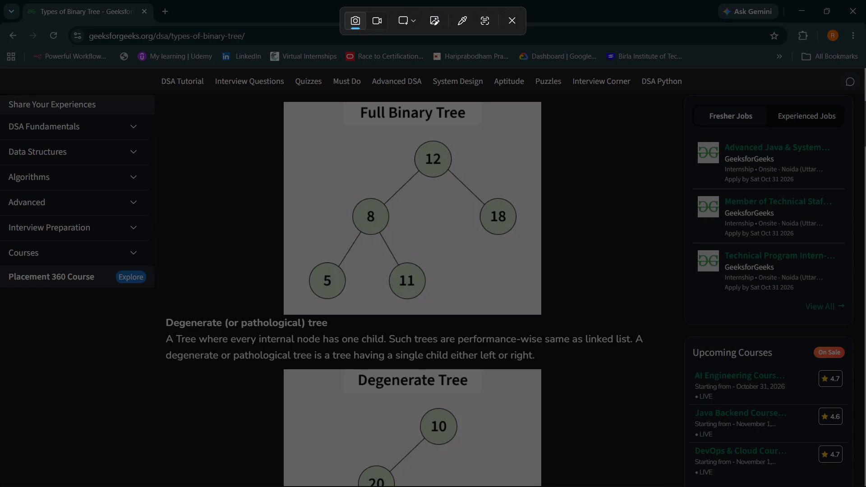
{"action": "left_click", "coordinate": [283, 128]}
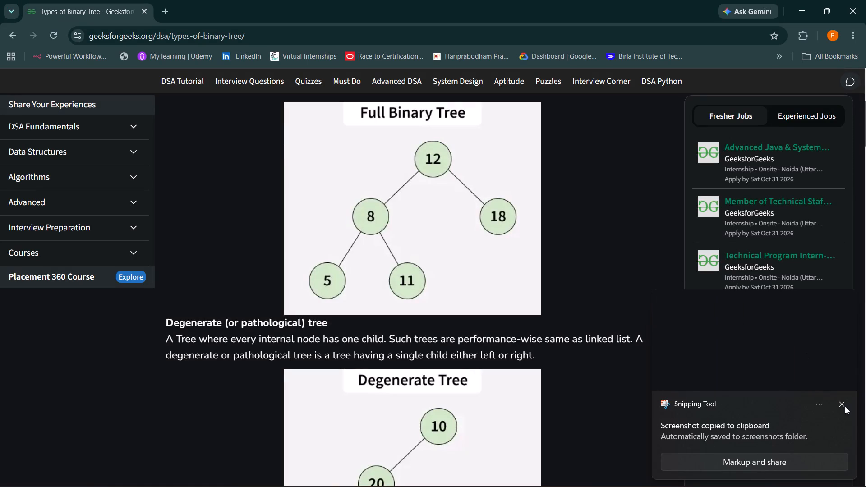
{"action": "left_click", "coordinate": [845, 404]}
{"action": "key", "text": "shift+super+s"}
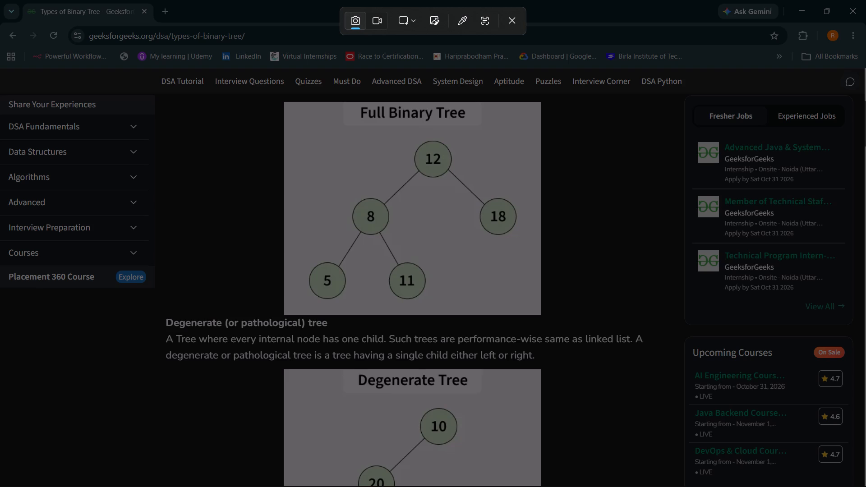
{"action": "left_click_drag", "start_coordinate": [284, 129], "coordinate": [536, 240]}
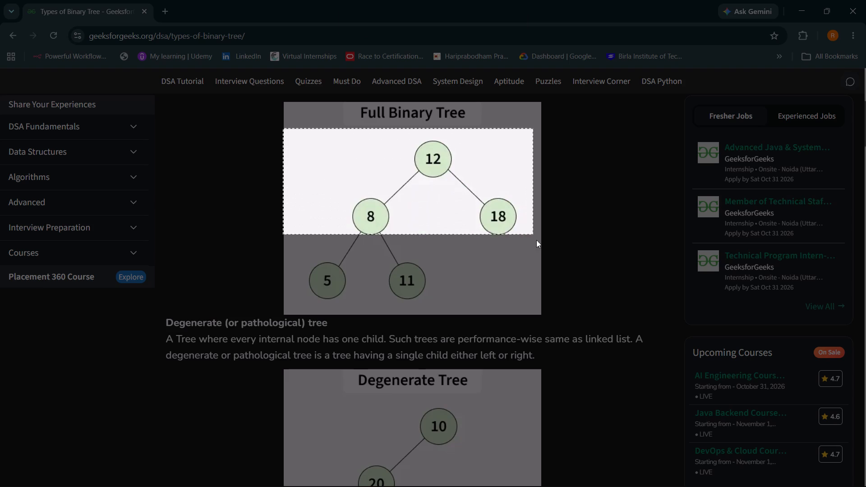
{"action": "left_click_drag", "start_coordinate": [536, 240], "coordinate": [541, 315]}
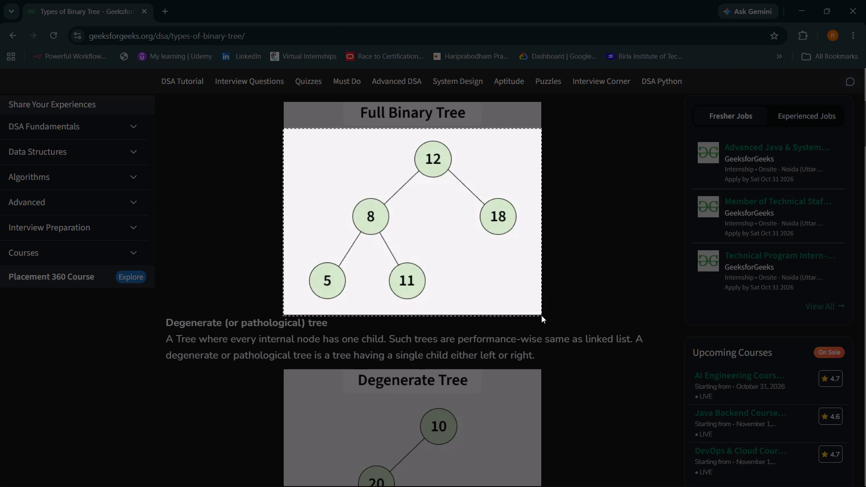
{"action": "left_click_drag", "start_coordinate": [541, 315], "coordinate": [541, 314]}
Switch to Data_Structure_Assignment, paste the recaptured diagram onto slide 2, and place it directly beneath the Binary Tree definition.
{"action": "key", "text": "alt+Tab"}
{"action": "left_click", "coordinate": [230, 209]}
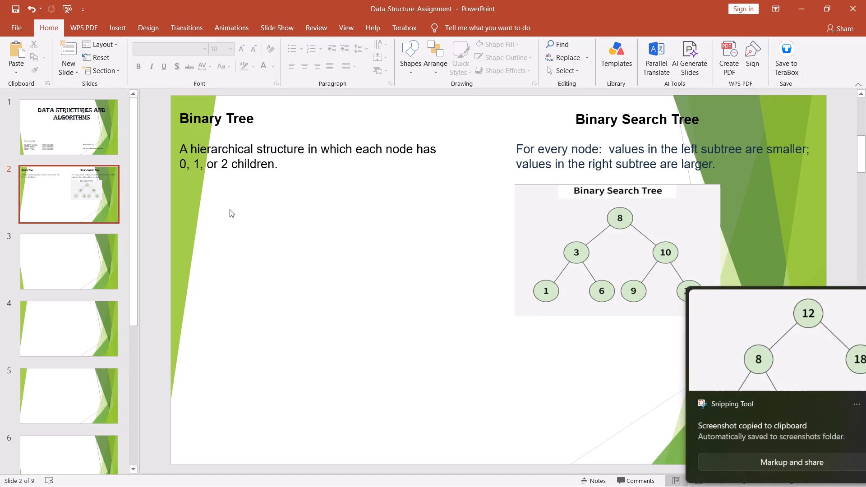
{"action": "key", "text": "ctrl+v"}
{"action": "left_click_drag", "start_coordinate": [477, 202], "coordinate": [387, 193]}
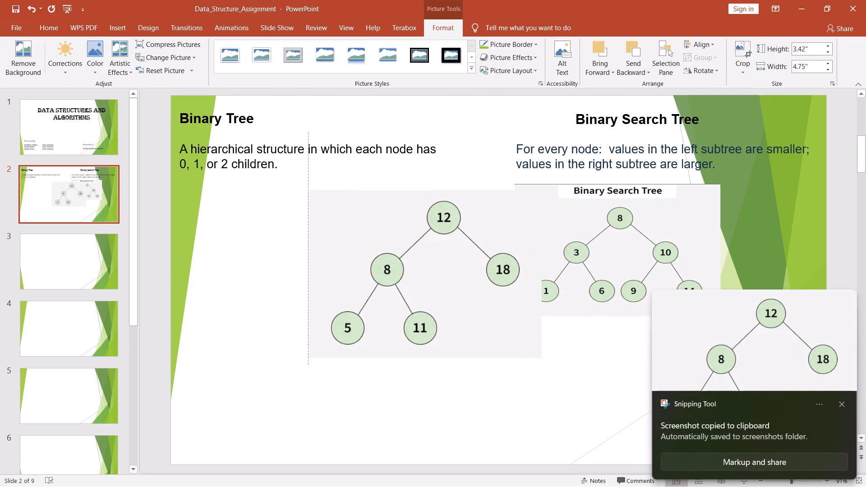
{"action": "left_click_drag", "start_coordinate": [387, 193], "coordinate": [275, 190]}
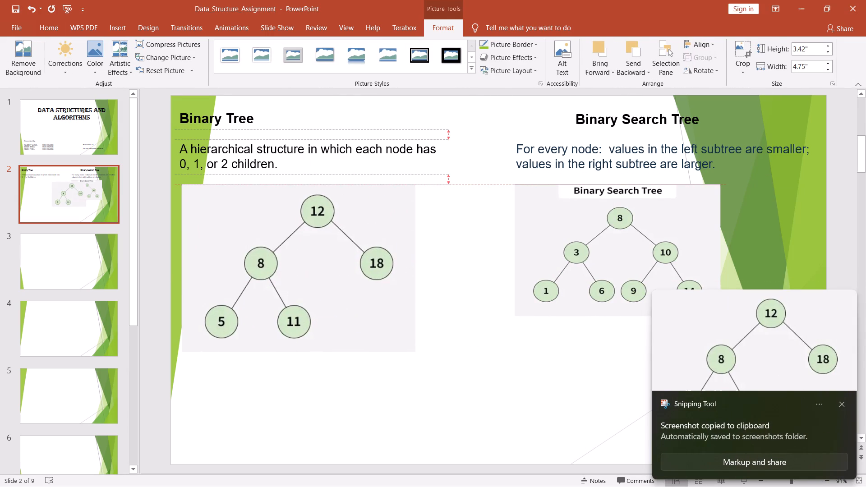
{"action": "left_click_drag", "start_coordinate": [275, 190], "coordinate": [272, 190]}
Shrink the Binary Tree picture on slide 2 to about 2.62" high and reduce its width.
{"action": "left_click_drag", "start_coordinate": [292, 350], "coordinate": [295, 342]}
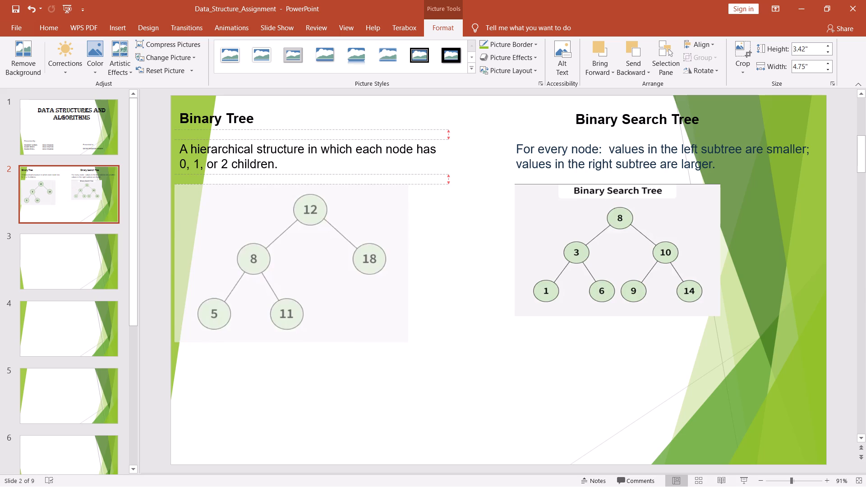
{"action": "left_click_drag", "start_coordinate": [295, 342], "coordinate": [295, 313]}
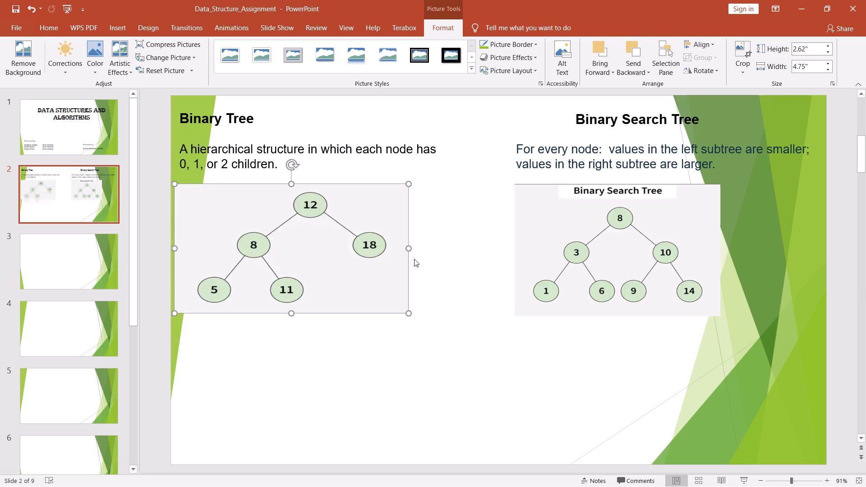
{"action": "left_click_drag", "start_coordinate": [408, 248], "coordinate": [369, 253]}
{"action": "left_click", "coordinate": [453, 306]}
Delete the titled Binary Search Tree picture from slide 2.
{"action": "left_click", "coordinate": [582, 279]}
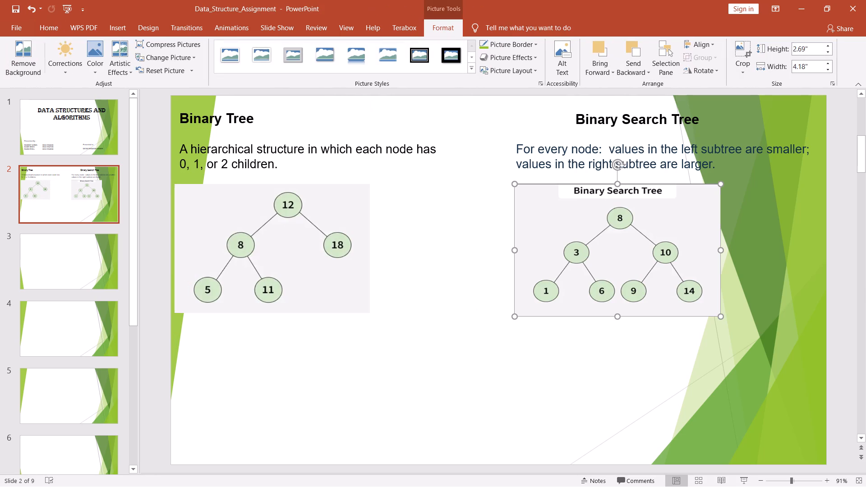
{"action": "key", "text": "Delete"}
Switch to the GeeksforGeeks page in Chrome and capture the Binary Search Tree diagram with root 8, without its title.
{"action": "key", "text": "alt+Tab"}
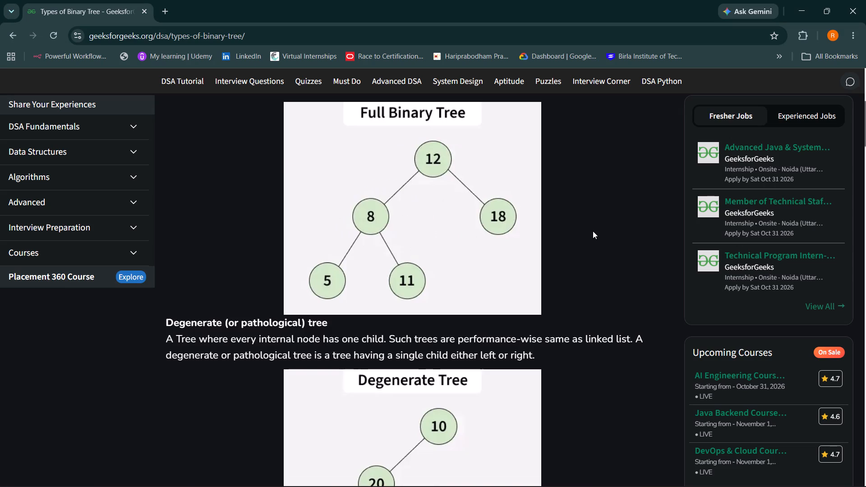
{"action": "scroll", "coordinate": [452, 269], "scroll_direction": "down", "scroll_amount": 12}
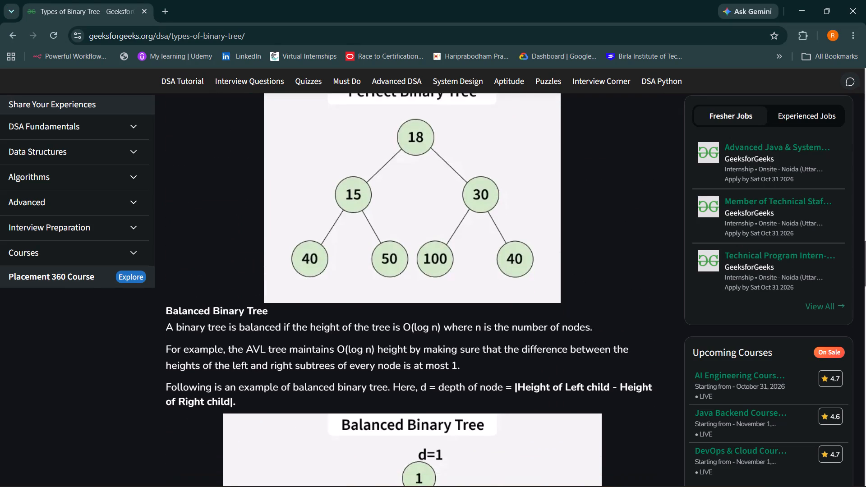
{"action": "scroll", "coordinate": [452, 269], "scroll_direction": "down", "scroll_amount": 4}
{"action": "scroll", "coordinate": [452, 269], "scroll_direction": "up", "scroll_amount": 1}
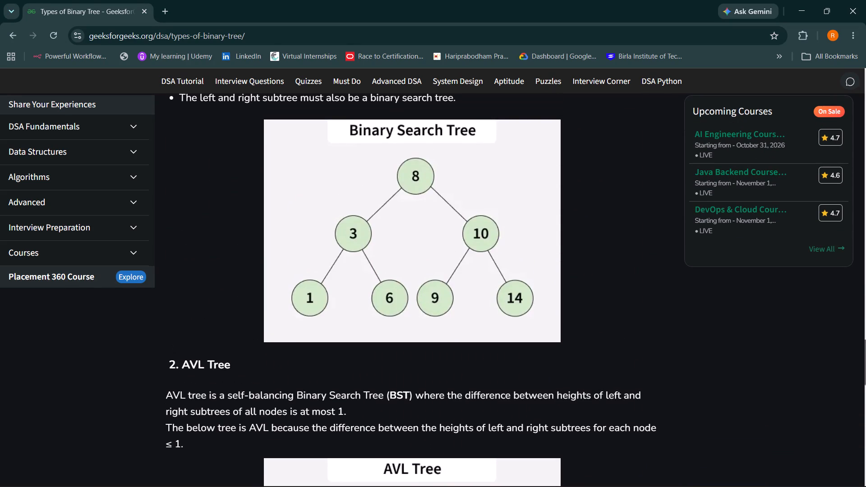
{"action": "key", "text": "shift+super+s"}
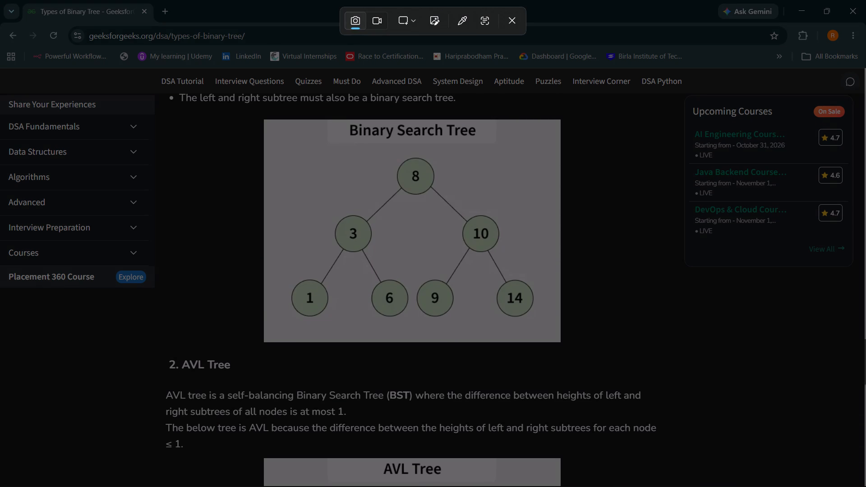
{"action": "left_click_drag", "start_coordinate": [264, 150], "coordinate": [563, 304]}
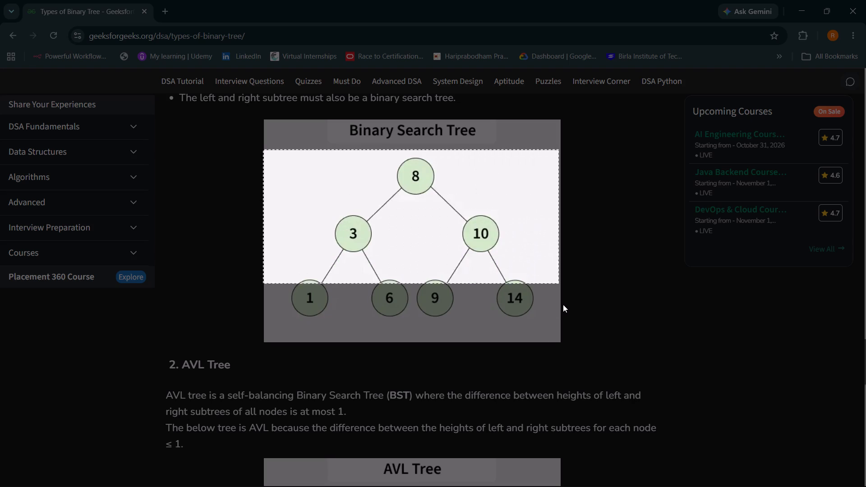
{"action": "left_click_drag", "start_coordinate": [563, 304], "coordinate": [561, 342]}
Switch to Data_Structure_Assignment and paste the untitled Binary Search Tree diagram onto slide 2.
{"action": "key", "text": "alt+Tab"}
{"action": "left_click", "coordinate": [470, 305]}
{"action": "key", "text": "ctrl+v"}
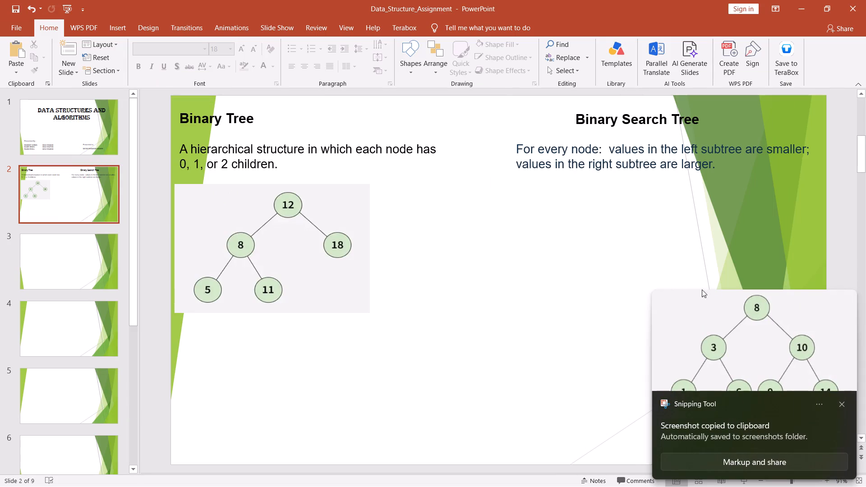
{"action": "left_click", "coordinate": [539, 274]}
{"action": "key", "text": "ctrl+v"}
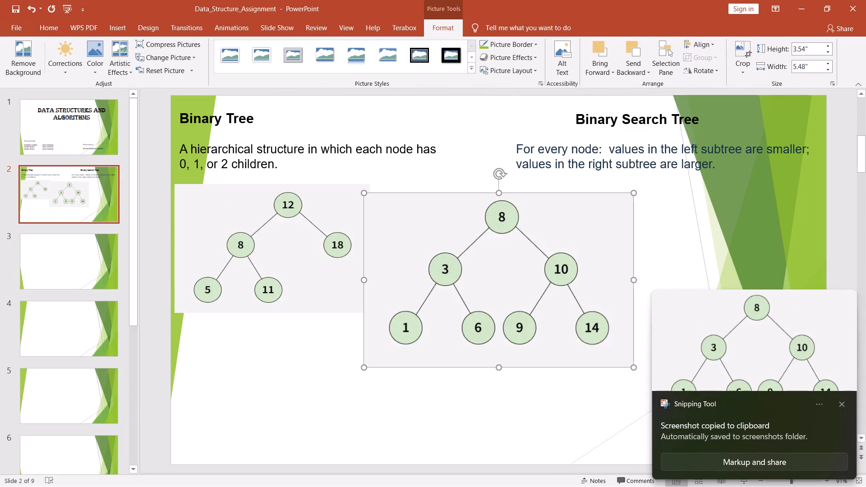
Shrink the untitled Binary Search Tree picture on slide 2 to about 4.37" wide and 2.87" high.
{"action": "left_click_drag", "start_coordinate": [633, 281], "coordinate": [622, 282]}
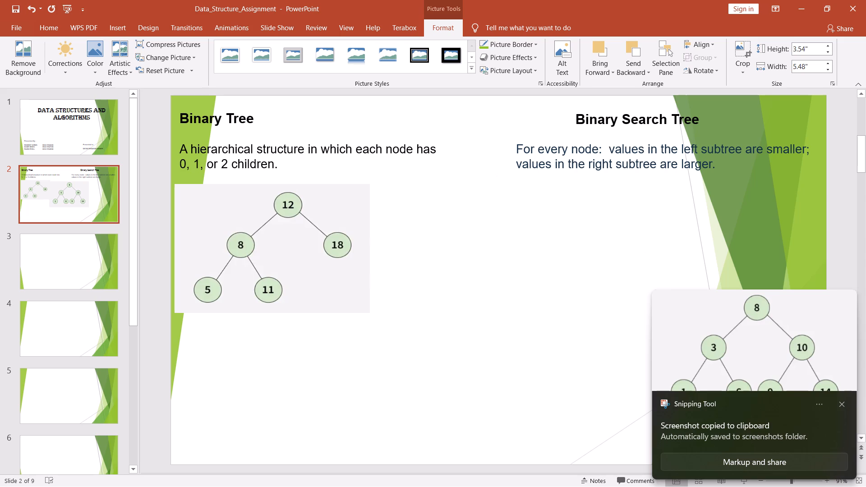
{"action": "left_click_drag", "start_coordinate": [622, 282], "coordinate": [579, 282]}
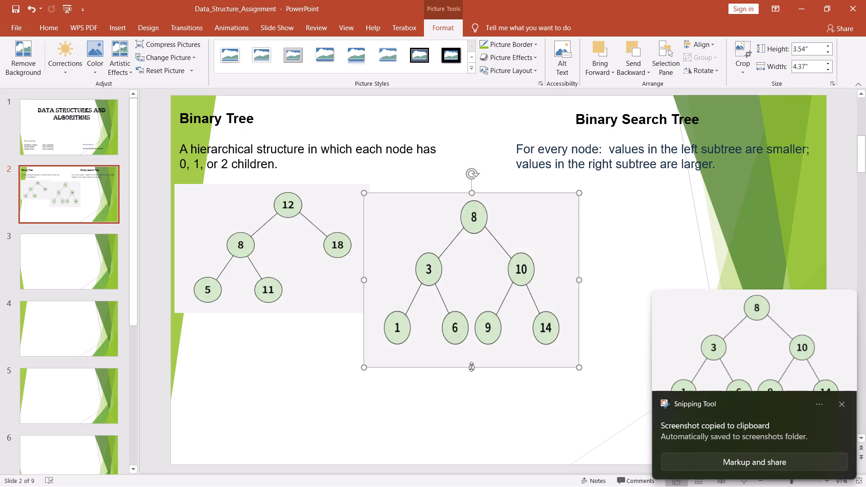
{"action": "left_click_drag", "start_coordinate": [471, 367], "coordinate": [479, 334]}
Move the Binary Search Tree picture directly beneath its definition text, level with the top of the Binary Tree picture.
{"action": "left_click_drag", "start_coordinate": [459, 245], "coordinate": [617, 239]}
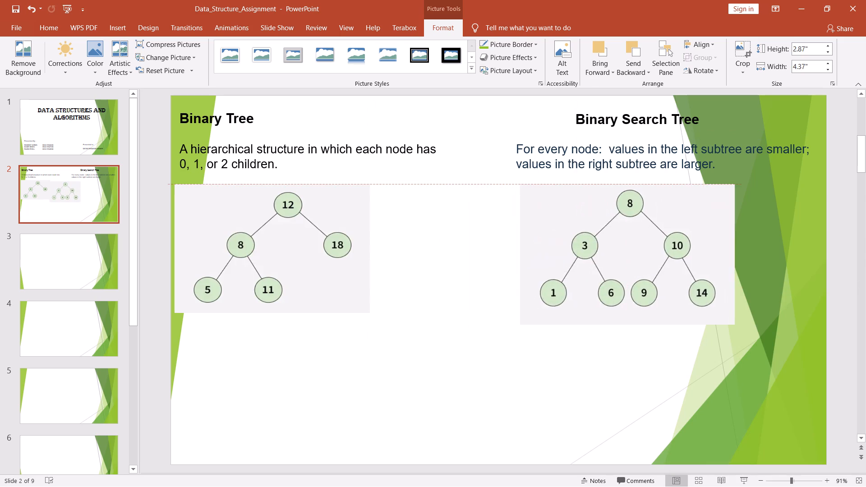
{"action": "left_click_drag", "start_coordinate": [617, 239], "coordinate": [626, 239]}
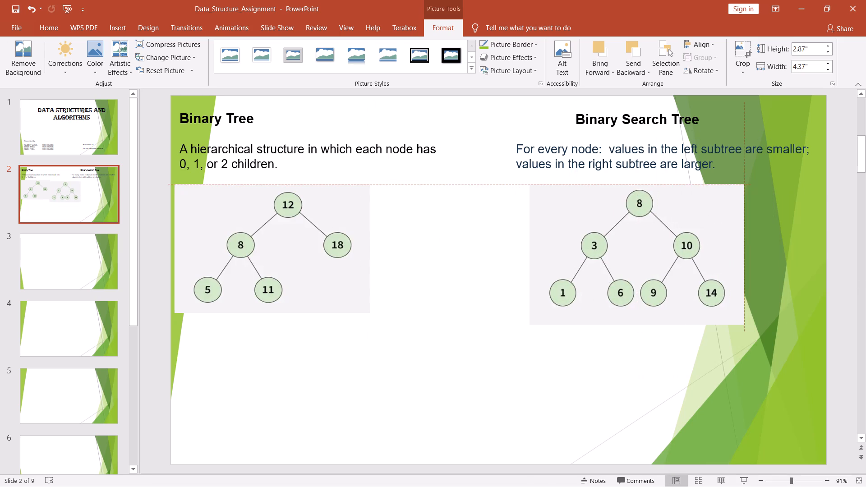
{"action": "left_click_drag", "start_coordinate": [626, 239], "coordinate": [608, 237]}
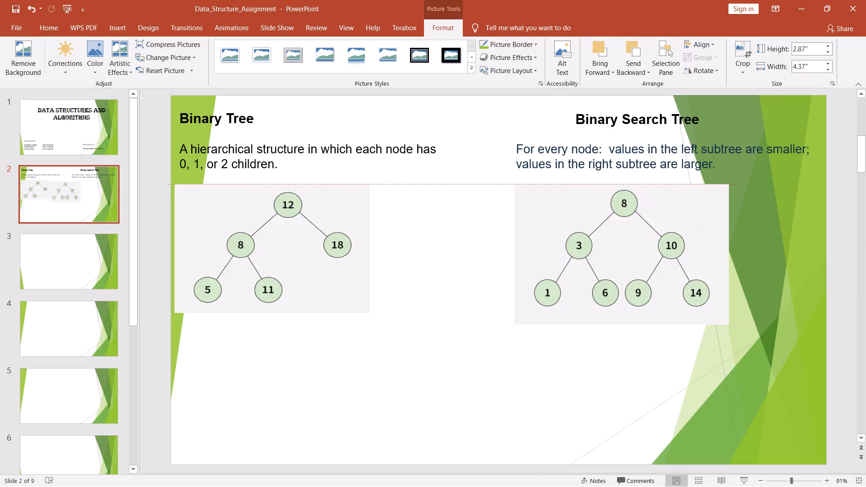
{"action": "left_click_drag", "start_coordinate": [608, 237], "coordinate": [608, 235]}
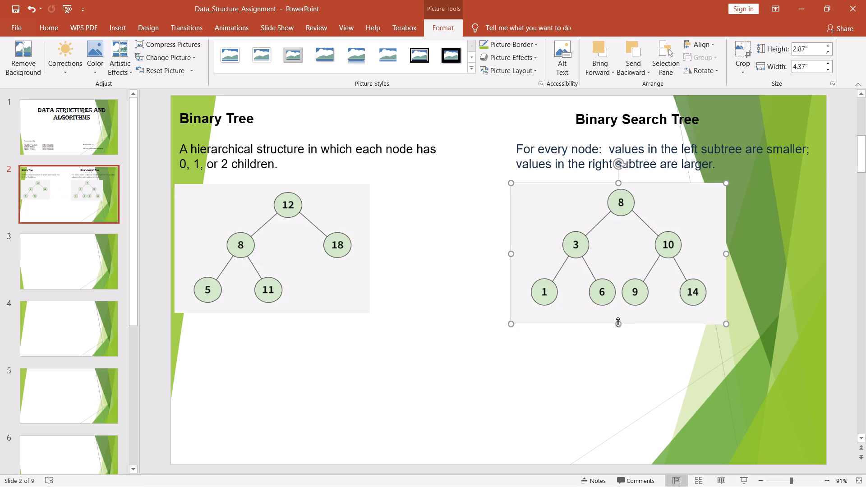
Reduce the Binary Search Tree picture's height and width to match the Binary Tree picture, and save the presentation.
{"action": "left_click_drag", "start_coordinate": [618, 322], "coordinate": [618, 312]}
{"action": "left_click_drag", "start_coordinate": [726, 248], "coordinate": [706, 248]}
{"action": "left_click", "coordinate": [562, 356]}
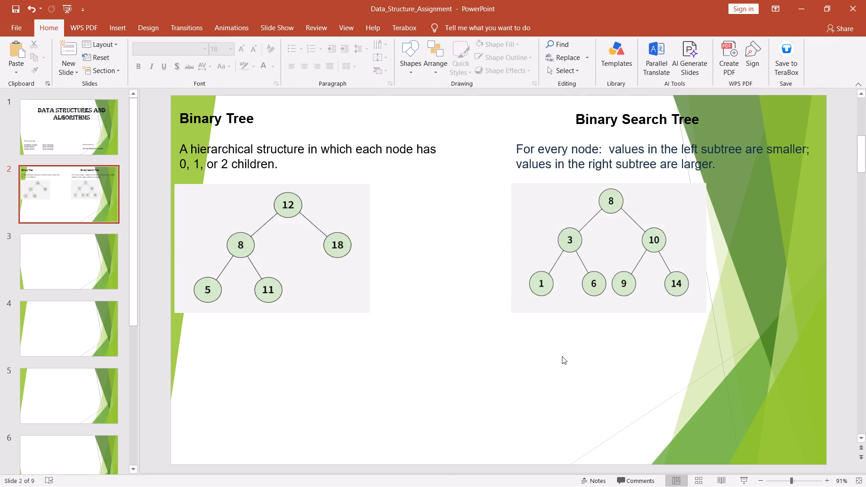
{"action": "key", "text": "ctrl+s"}
Switch to the Binary_Trees_and_BST_5_Slides deck and look over slides 2 and 1 for the next content.
{"action": "key", "text": "alt+Tab"}
{"action": "key", "text": "alt+Tab"}
{"action": "key", "text": "alt+Tab"}
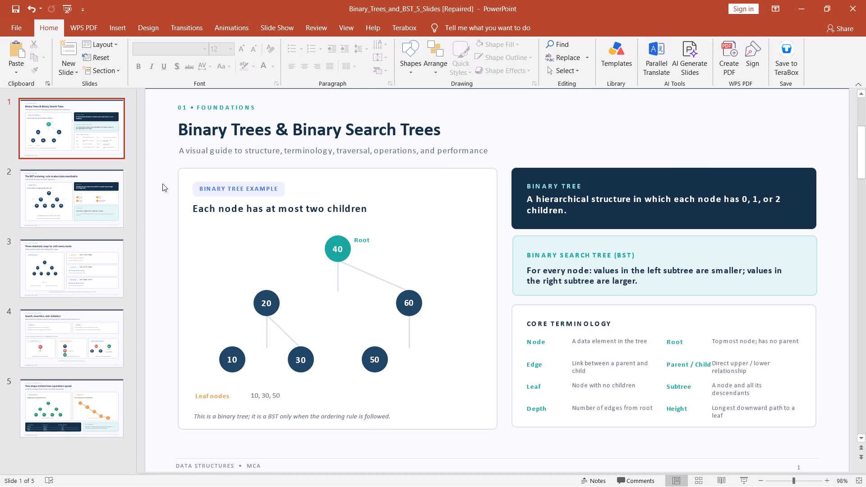
{"action": "left_click", "coordinate": [97, 216]}
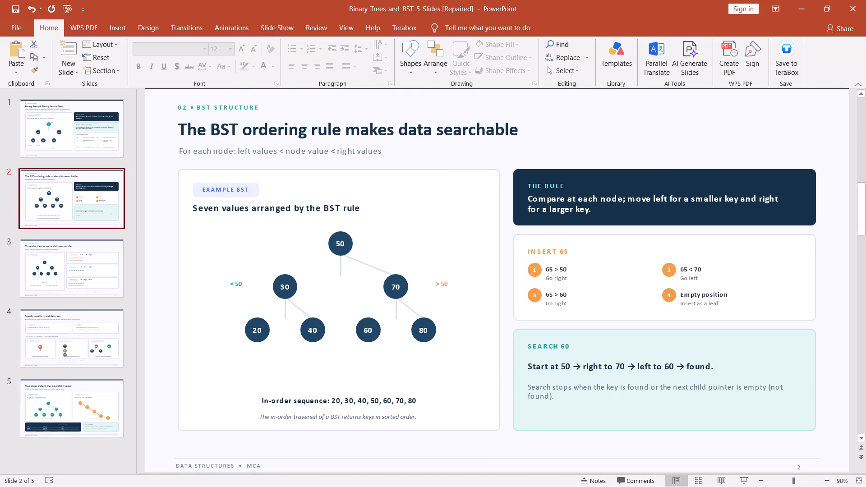
{"action": "left_click", "coordinate": [50, 140]}
{"action": "left_click", "coordinate": [53, 136]}
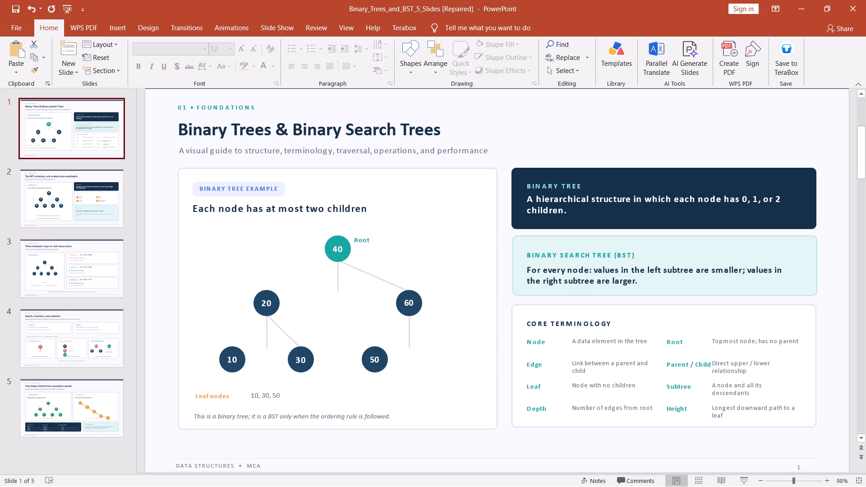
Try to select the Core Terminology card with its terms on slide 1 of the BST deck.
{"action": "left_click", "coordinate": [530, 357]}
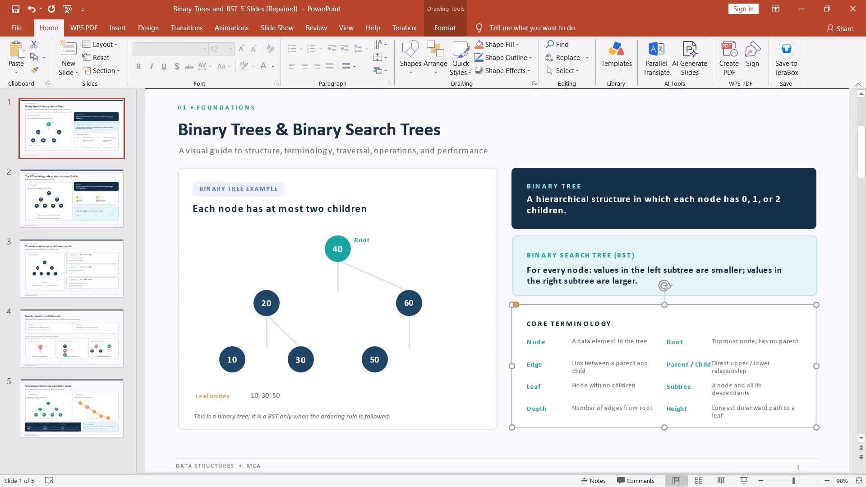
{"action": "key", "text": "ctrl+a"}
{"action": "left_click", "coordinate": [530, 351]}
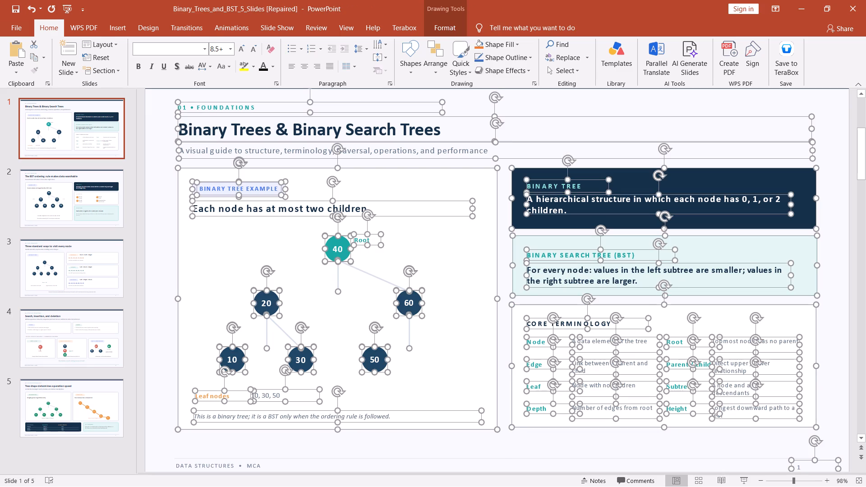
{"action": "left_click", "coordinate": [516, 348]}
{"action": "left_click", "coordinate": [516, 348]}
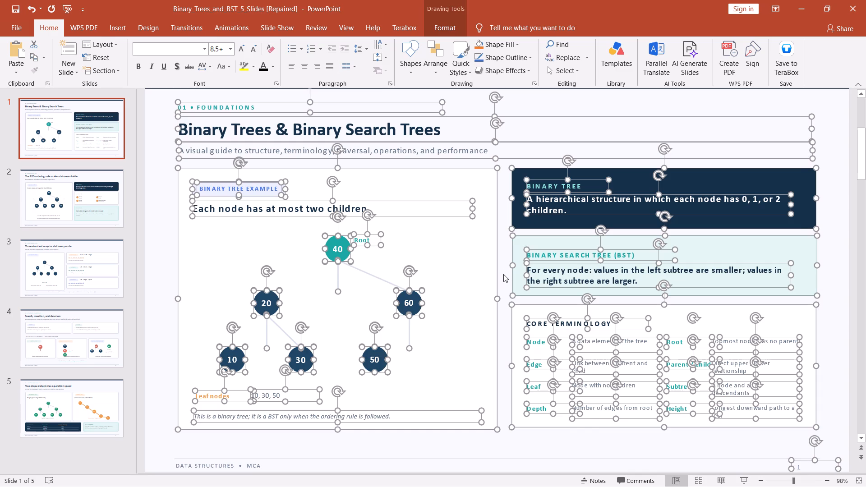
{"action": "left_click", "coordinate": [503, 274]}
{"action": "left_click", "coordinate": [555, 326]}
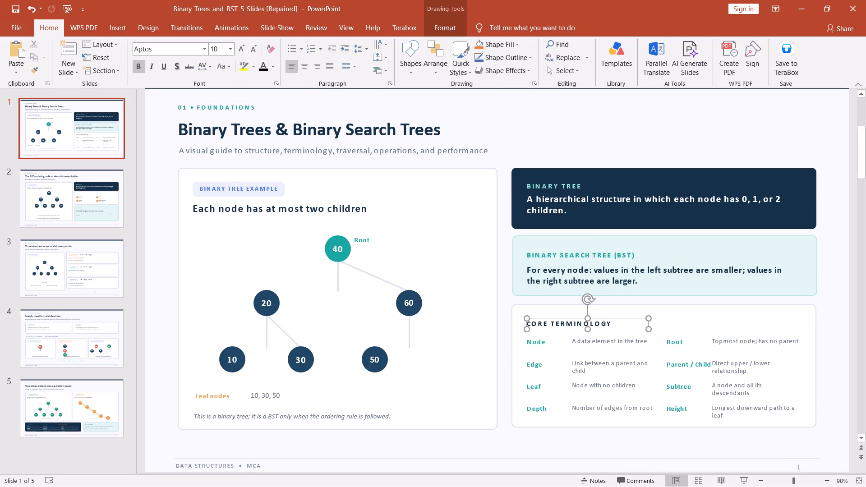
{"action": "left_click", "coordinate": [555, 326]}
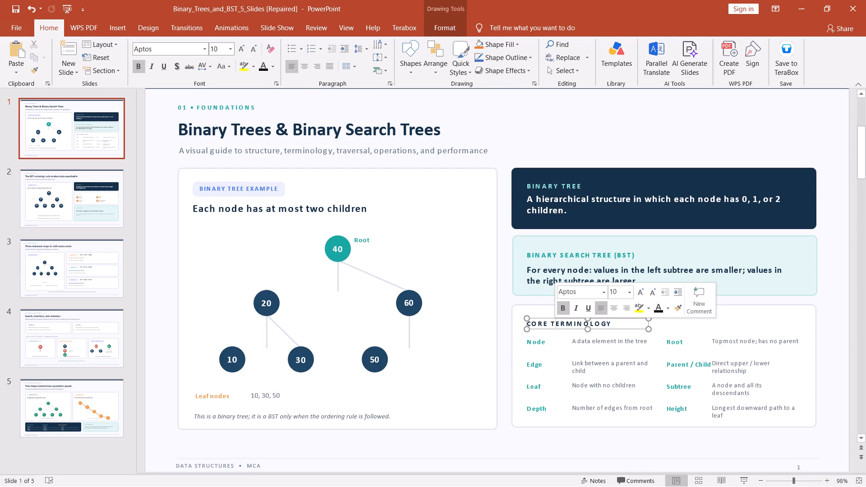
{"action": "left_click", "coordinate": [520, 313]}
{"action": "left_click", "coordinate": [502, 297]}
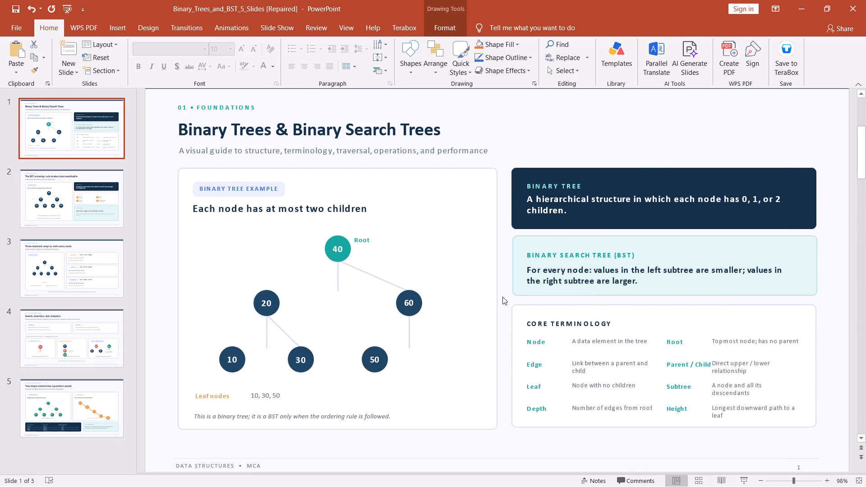
Switch to Data_Structure_Assignment and draw a wide text box on slide 2 spanning the area below both tree pictures.
{"action": "key", "text": "alt+Tab"}
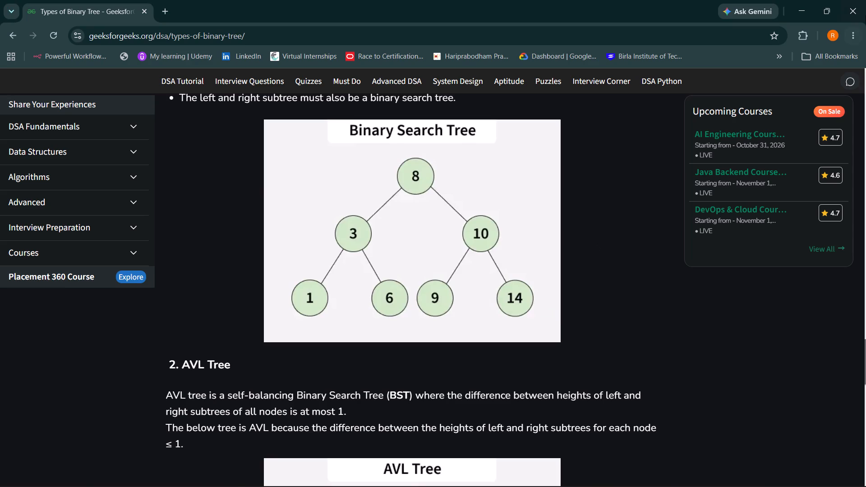
{"action": "left_click", "coordinate": [865, 0]}
{"action": "key", "text": "alt+Tab"}
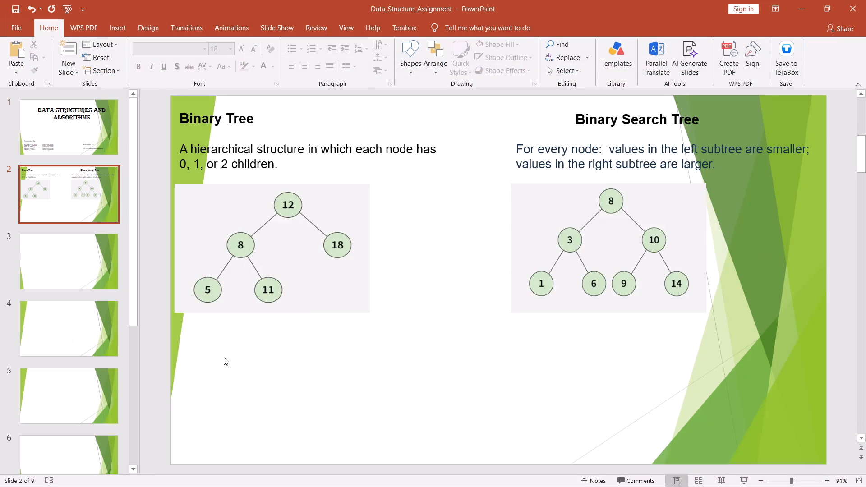
{"action": "left_click", "coordinate": [224, 373]}
{"action": "left_click", "coordinate": [120, 24]}
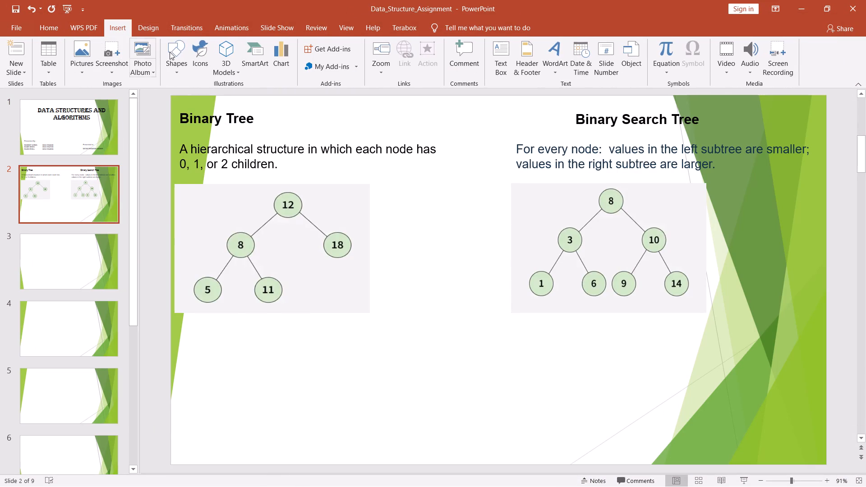
{"action": "left_click", "coordinate": [174, 51]}
{"action": "left_click", "coordinate": [173, 97]}
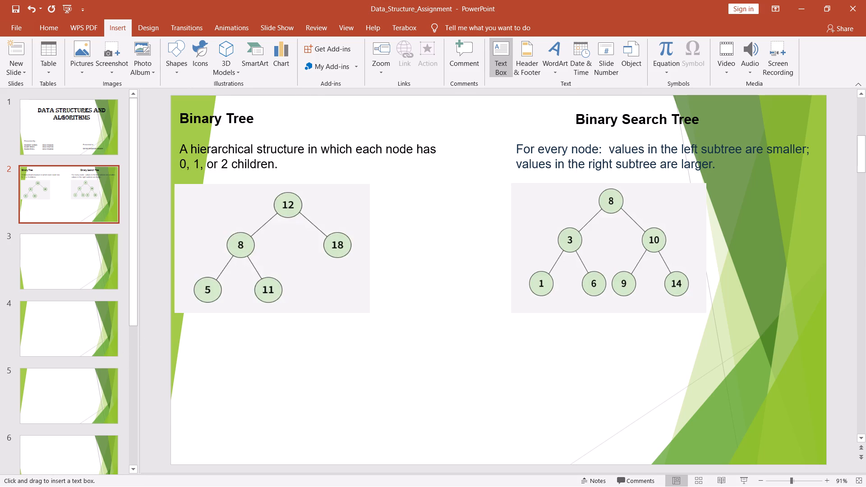
{"action": "left_click_drag", "start_coordinate": [177, 324], "coordinate": [748, 452]}
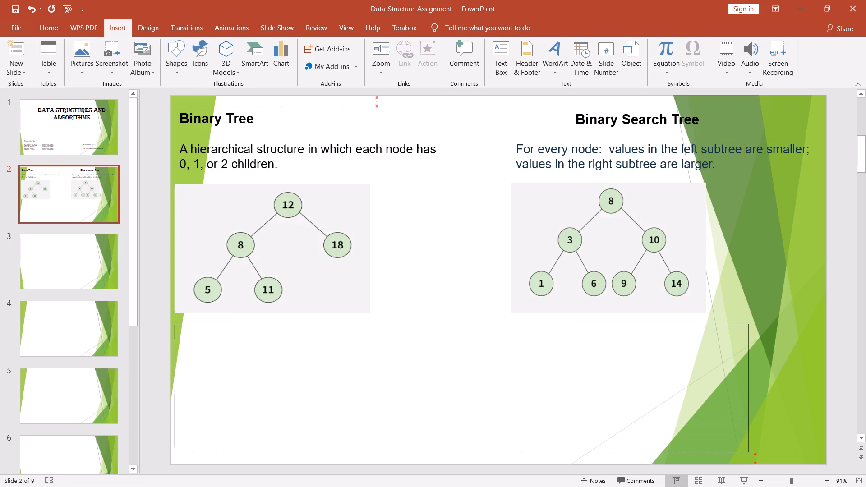
{"action": "left_click_drag", "start_coordinate": [748, 452], "coordinate": [748, 459]}
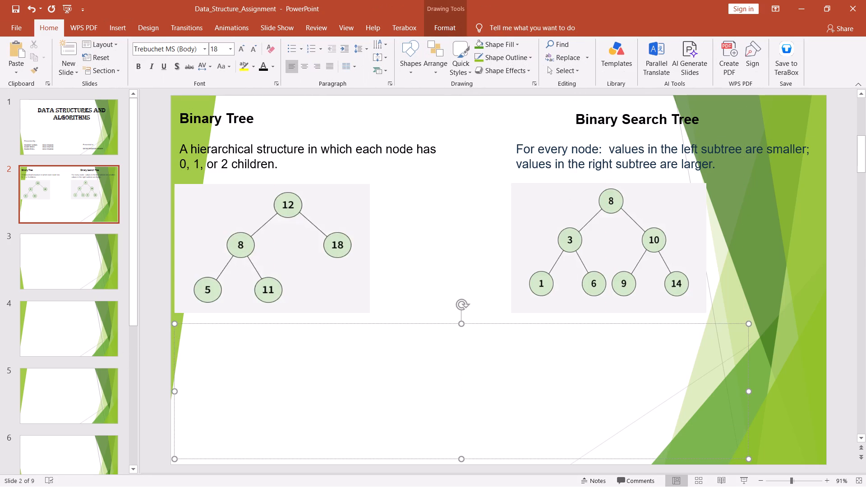
Enter the heading "Core Terminology" in the new text box and start a new line below it.
{"action": "type", "text": "Co"}
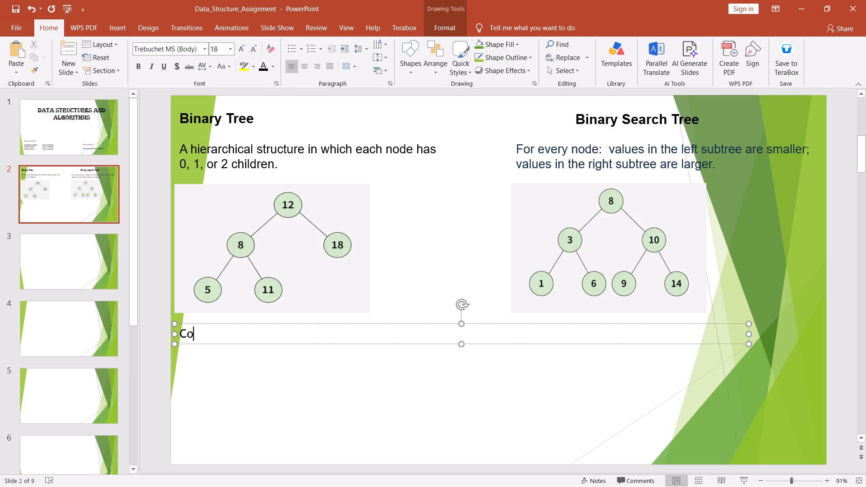
{"action": "type", "text": "re T"}
{"action": "key", "text": "alt+Tab"}
{"action": "key", "text": "alt+Tab"}
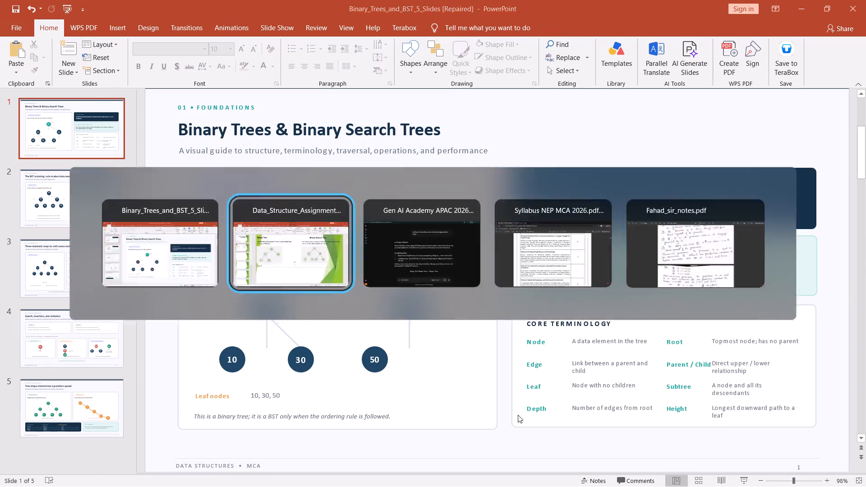
{"action": "type", "text": "ermilo"}
{"action": "key", "text": "BackSpace"}
{"action": "key", "text": "BackSpace"}
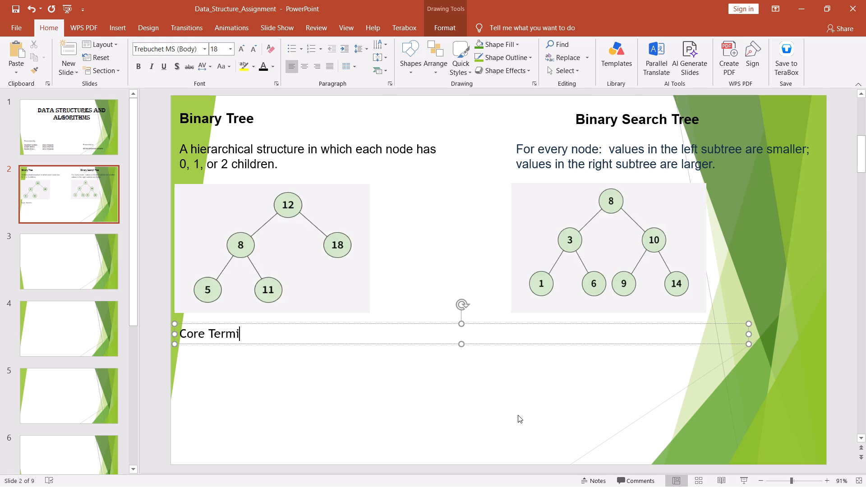
{"action": "type", "text": "nologu"}
{"action": "key", "text": "BackSpace"}
{"action": "key", "text": "y"}
{"action": "key", "text": "Return"}
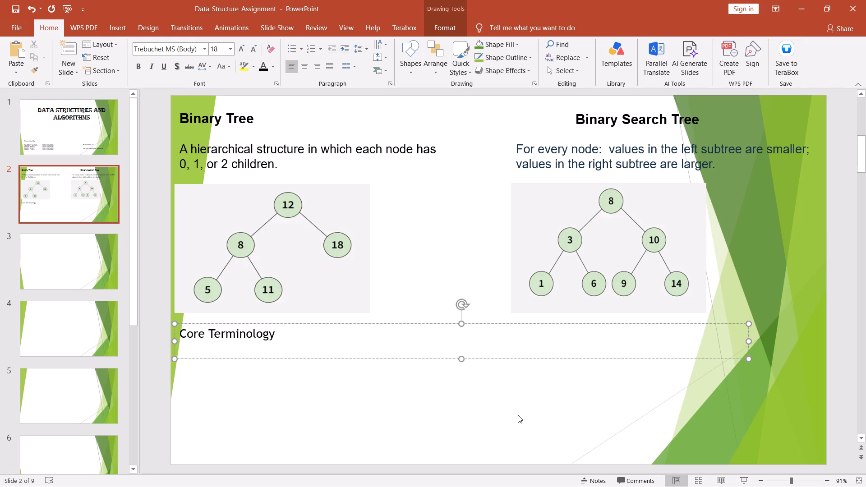
Check the first Core Terminology term in the BST deck and enter "Node:-" after a blank line below the heading.
{"action": "key", "text": "alt+Tab"}
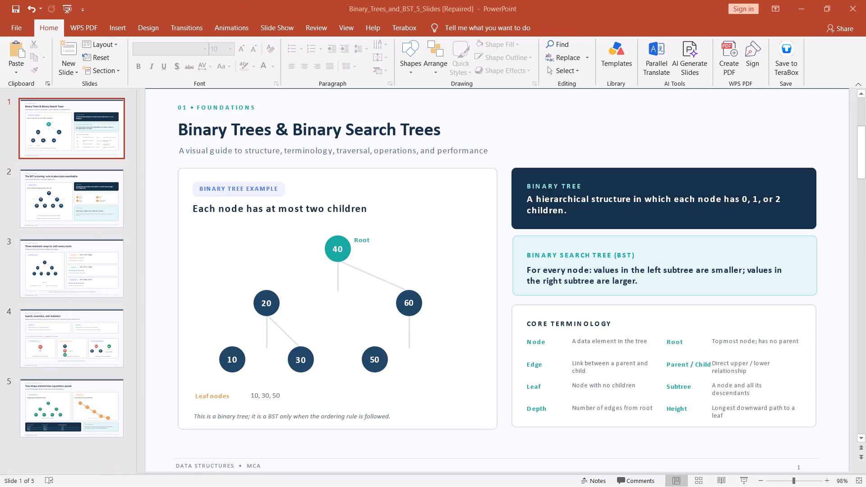
{"action": "left_click", "coordinate": [539, 339]}
{"action": "left_click", "coordinate": [544, 339]}
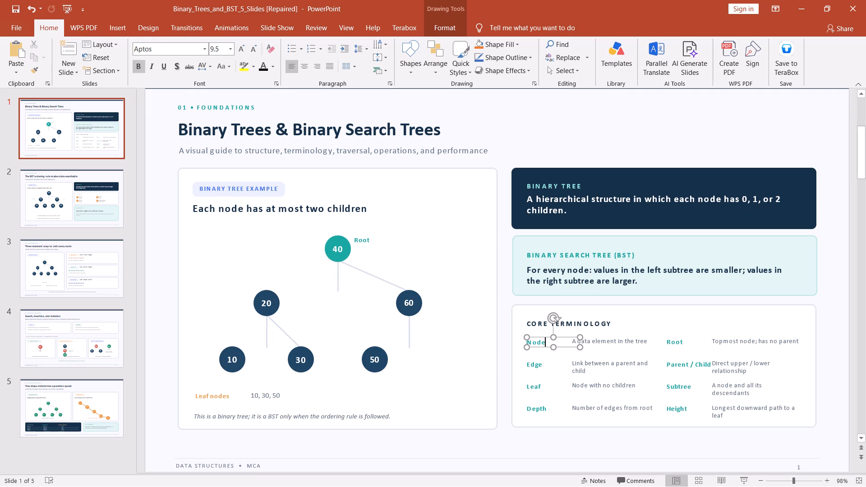
{"action": "left_click", "coordinate": [544, 337]}
{"action": "left_click", "coordinate": [505, 326]}
{"action": "key", "text": "alt+Tab"}
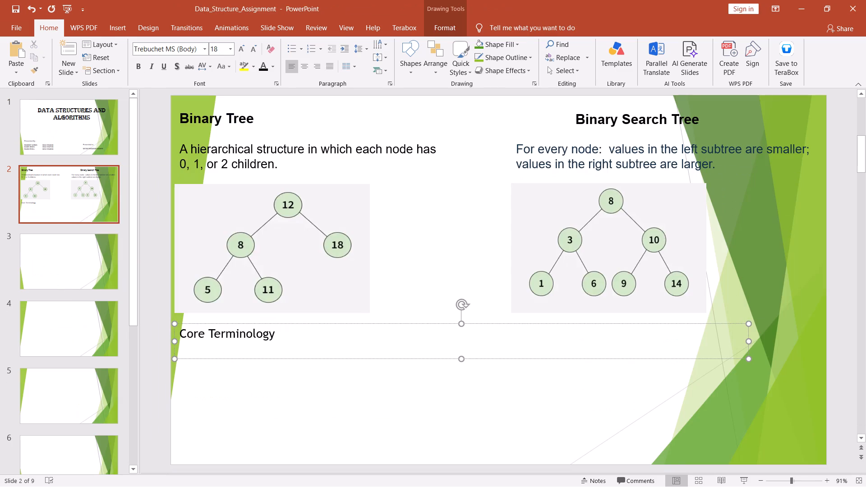
{"action": "key", "text": "Return"}
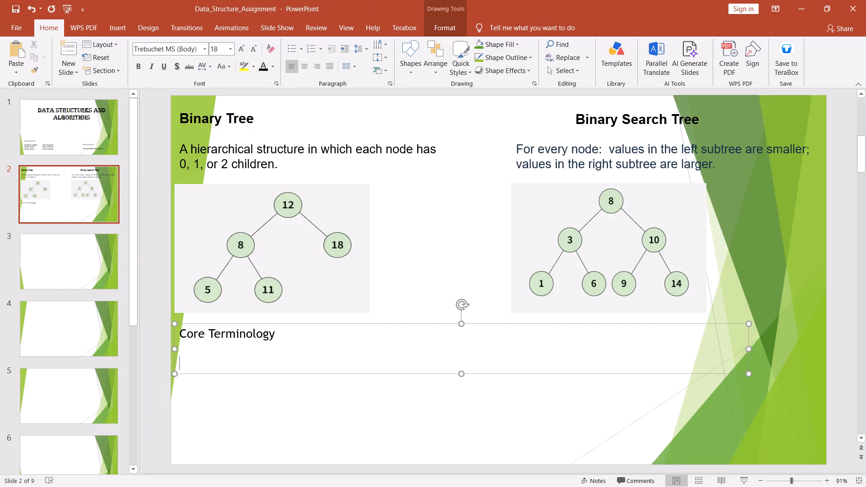
{"action": "key", "text": "alt+Tab"}
{"action": "key", "text": "alt+Tab"}
{"action": "type", "text": "Node:-"}
{"action": "key", "text": "space"}
Check the Node definition in the BST deck and complete the Node line on slide 2 with "A data element in the tree".
{"action": "key", "text": "alt+Tab"}
{"action": "scroll", "coordinate": [273, 325], "scroll_direction": "up", "scroll_amount": 1}
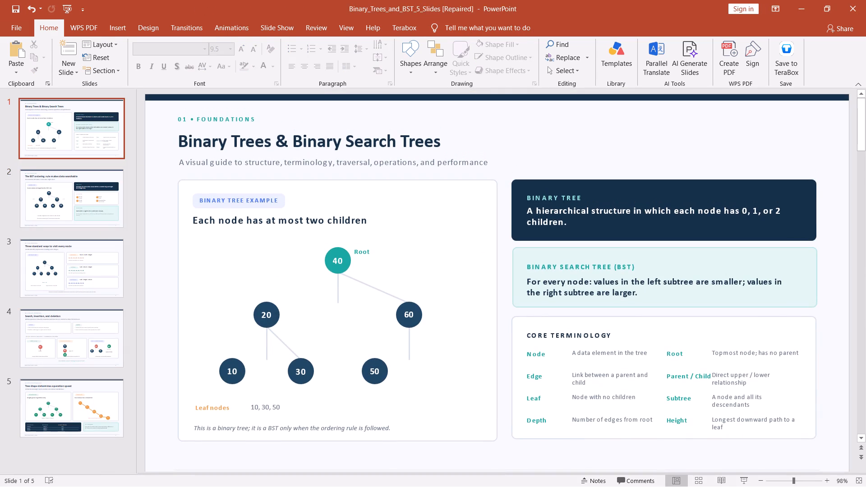
{"action": "left_click", "coordinate": [574, 356]}
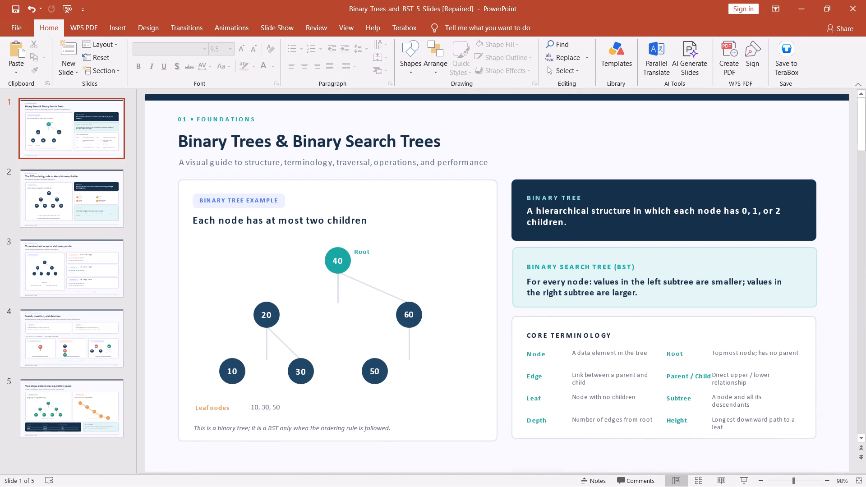
{"action": "left_click", "coordinate": [578, 352]}
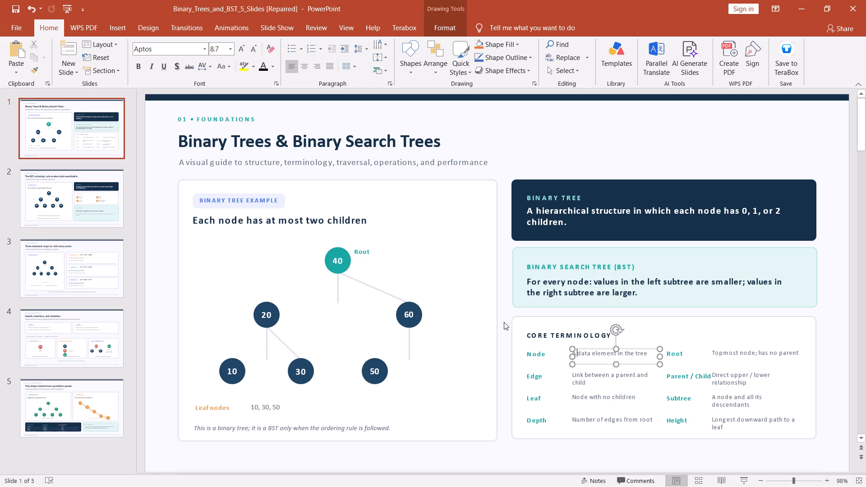
{"action": "left_click", "coordinate": [504, 322]}
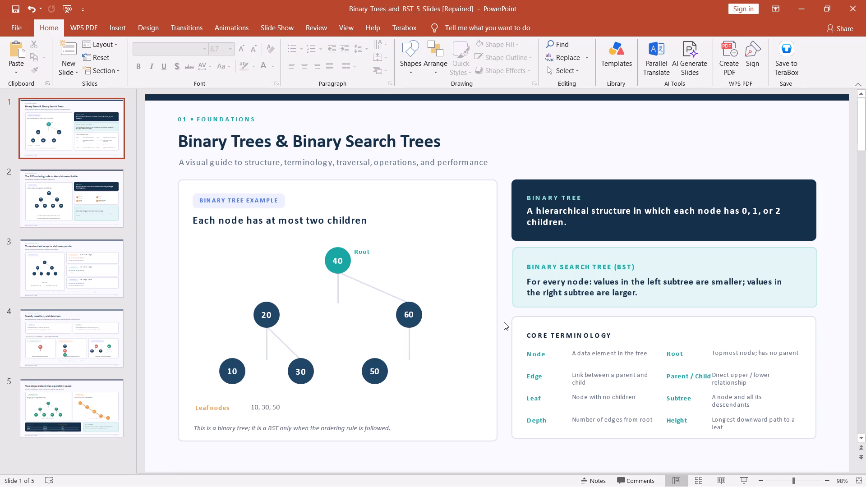
{"action": "key", "text": "alt+Tab"}
{"action": "type", "text": "A data r"}
{"action": "key", "text": "BackSpace"}
{"action": "type", "text": "ele"}
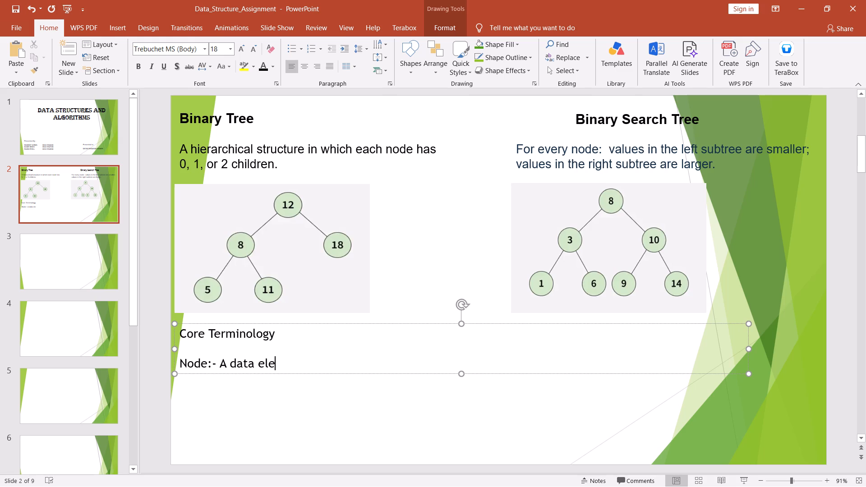
{"action": "type", "text": "ment in th"}
{"action": "type", "text": "e"}
{"action": "key", "text": "space"}
{"action": "key", "text": "alt+Tab"}
{"action": "key", "text": "alt+Tab"}
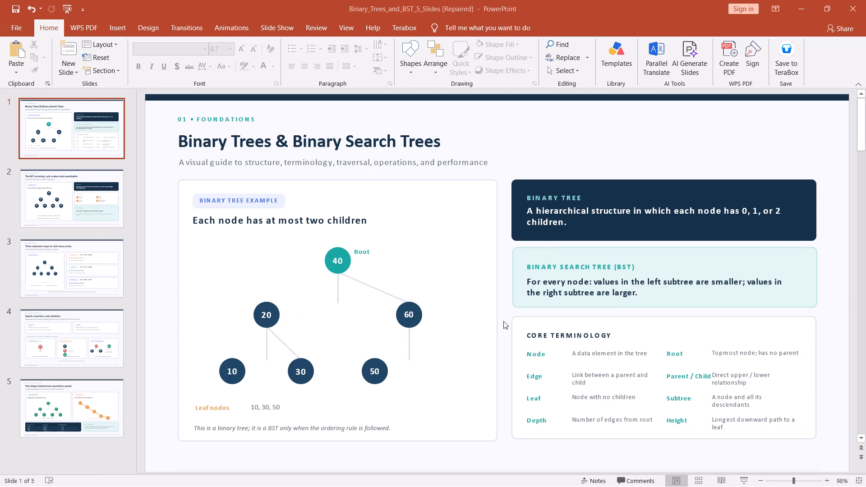
{"action": "type", "text": "tree"}
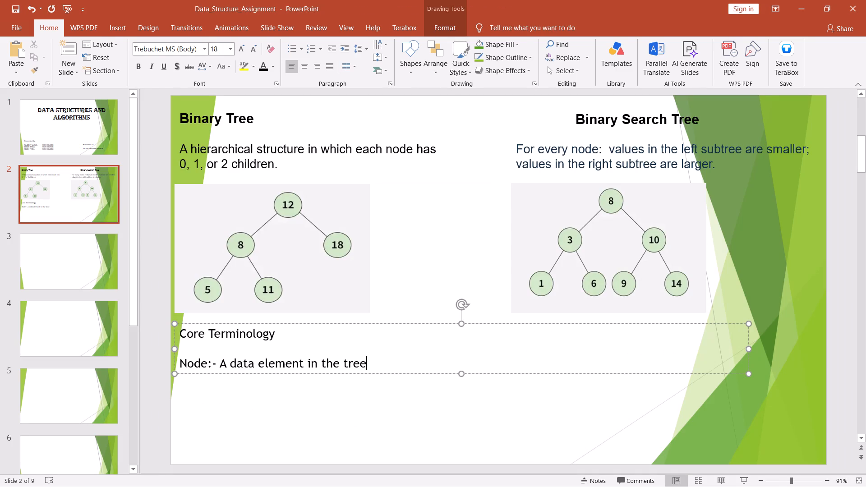
{"action": "key", "text": "period"}
{"action": "key", "text": "alt+Tab"}
{"action": "key", "text": "alt+Tab"}
{"action": "key", "text": "BackSpace"}
Add the next term label "Edge:-" after a blank line below the Node entry.
{"action": "key", "text": "Return"}
{"action": "key", "text": "alt+Tab"}
{"action": "key", "text": "alt+Tab"}
{"action": "key", "text": "Return"}
{"action": "key", "text": "alt+Tab"}
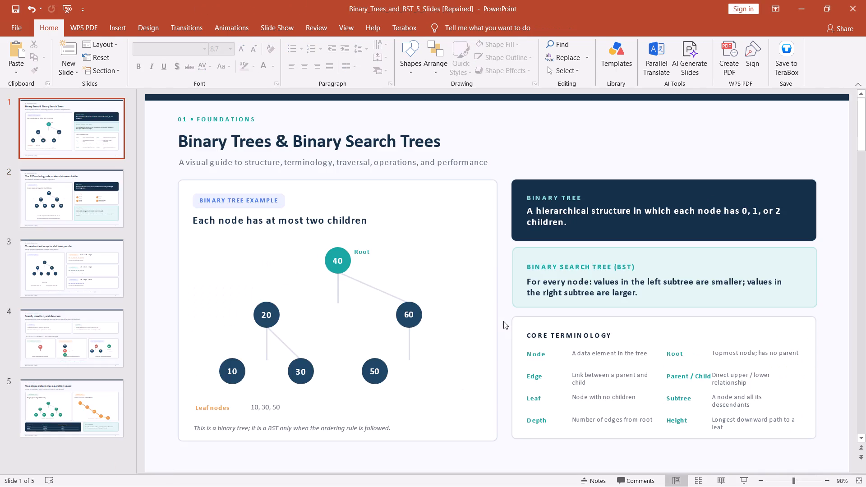
{"action": "key", "text": "alt+Tab"}
{"action": "type", "text": "Edge: -"}
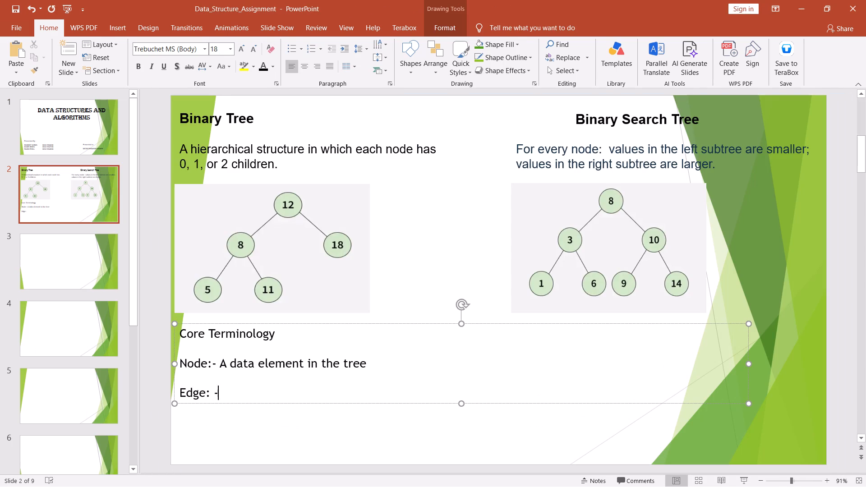
{"action": "key", "text": "BackSpace"}
{"action": "key", "text": "BackSpace"}
{"action": "type", "text": "-"}
{"action": "key", "text": "space"}
Complete the Edge line with the BST deck's definition "Link between a parent and child".
{"action": "key", "text": "alt+Tab"}
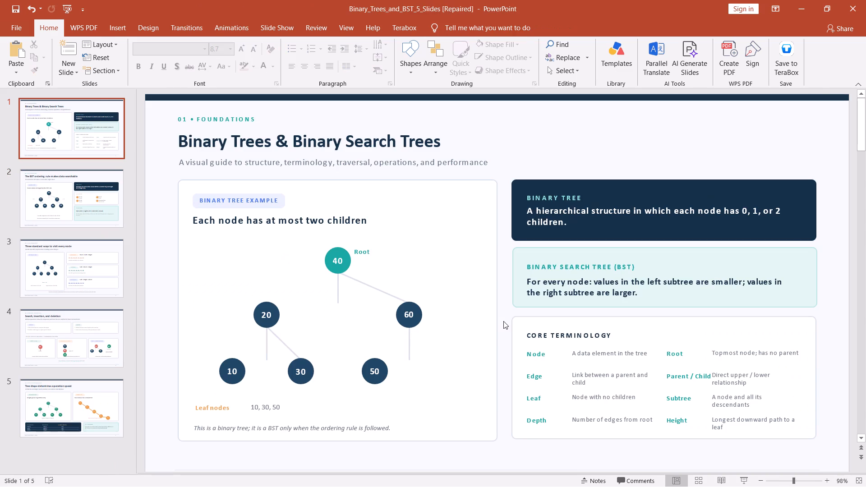
{"action": "key", "text": "alt+Tab"}
{"action": "key", "text": "alt+Tab"}
{"action": "key", "text": "alt+Tab"}
{"action": "type", "text": "Link bet"}
{"action": "key", "text": "alt+Tab"}
{"action": "key", "text": "alt+Tab"}
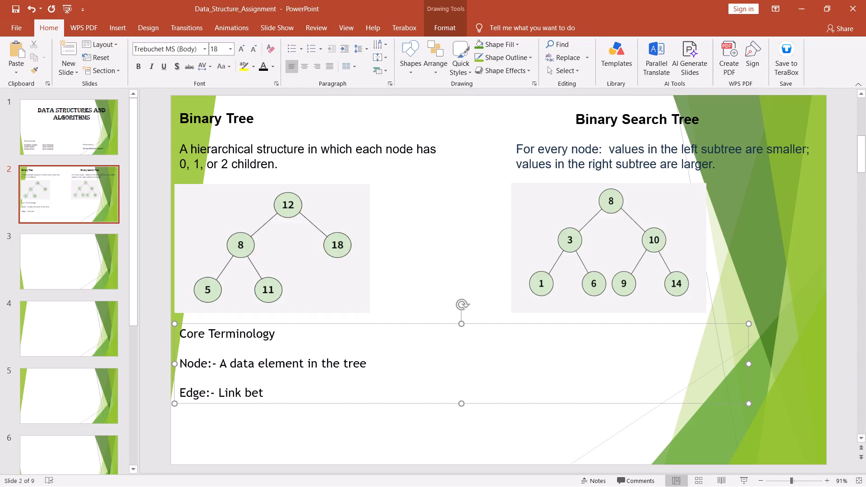
{"action": "type", "text": "ween"}
{"action": "key", "text": "space"}
{"action": "key", "text": "alt+Tab"}
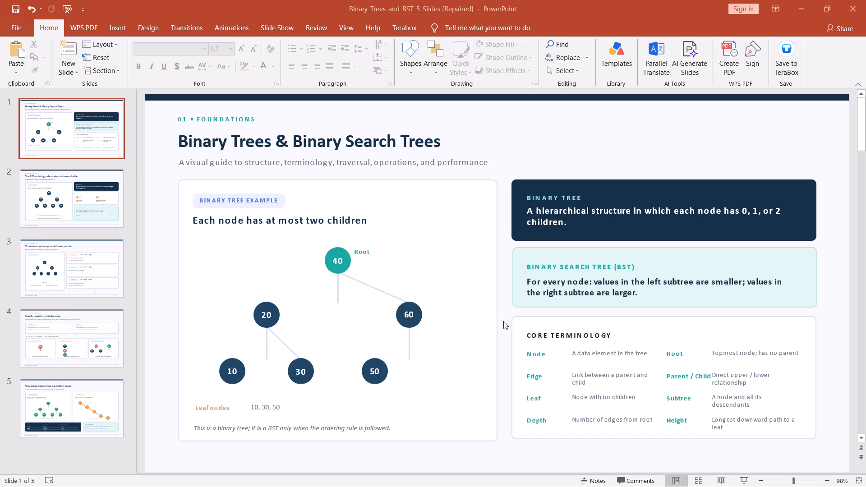
{"action": "key", "text": "alt+Tab"}
{"action": "type", "text": "a parent"}
{"action": "key", "text": "space"}
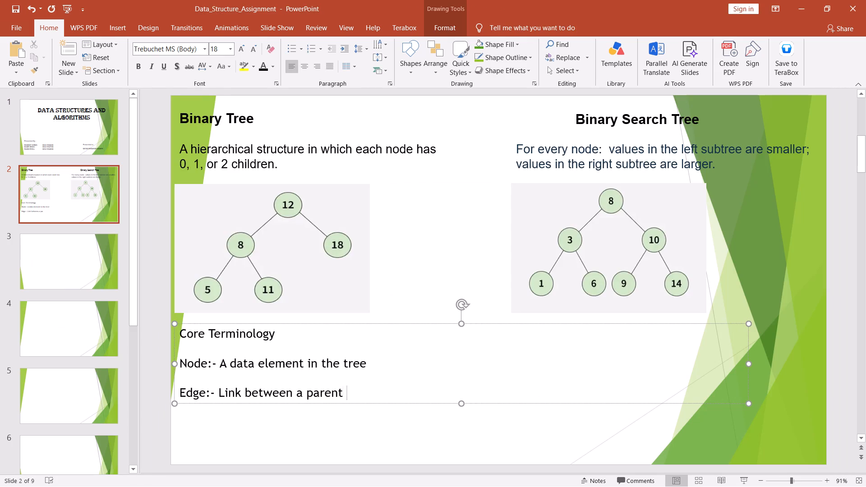
{"action": "key", "text": "alt+Tab"}
{"action": "key", "text": "alt+Tab"}
{"action": "type", "text": "and"}
{"action": "key", "text": "space"}
{"action": "key", "text": "alt+Tab"}
{"action": "key", "text": "alt+Tab"}
{"action": "type", "text": "child"}
Check the next term in the BST deck and add "Leaf:-" after a blank line below the Edge entry.
{"action": "key", "text": "Return"}
{"action": "key", "text": "Return"}
{"action": "key", "text": "alt+Tab"}
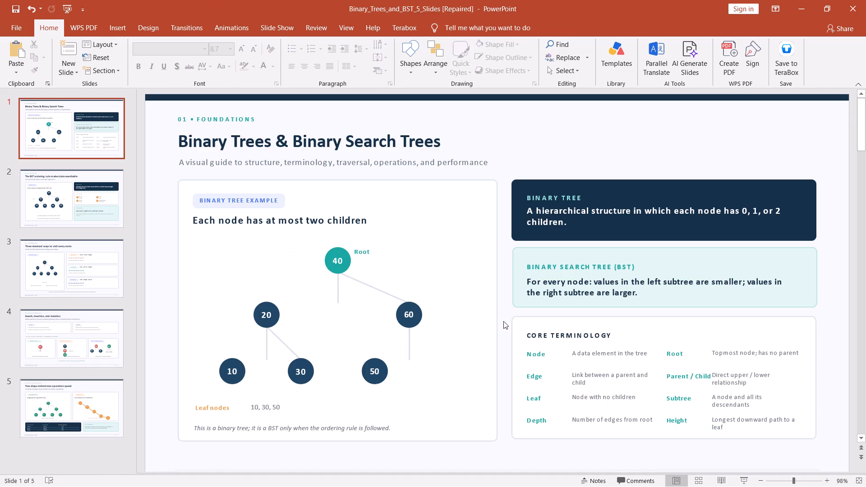
{"action": "key", "text": "alt+Tab"}
{"action": "type", "text": "La"}
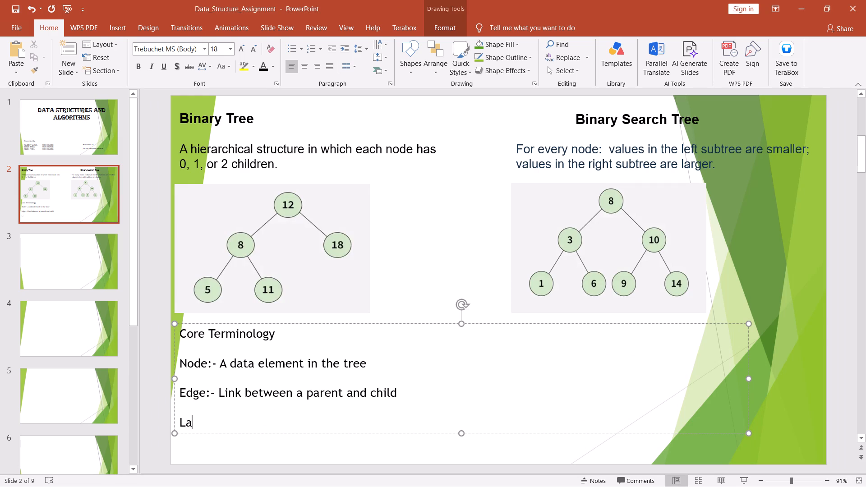
{"action": "key", "text": "alt+Tab"}
{"action": "key", "text": "alt+Tab"}
{"action": "key", "text": "BackSpace"}
{"action": "type", "text": "eaf:-"}
{"action": "key", "text": "space"}
Complete the Leaf line with the BST deck's definition "Node with no children".
{"action": "key", "text": "alt+Tab"}
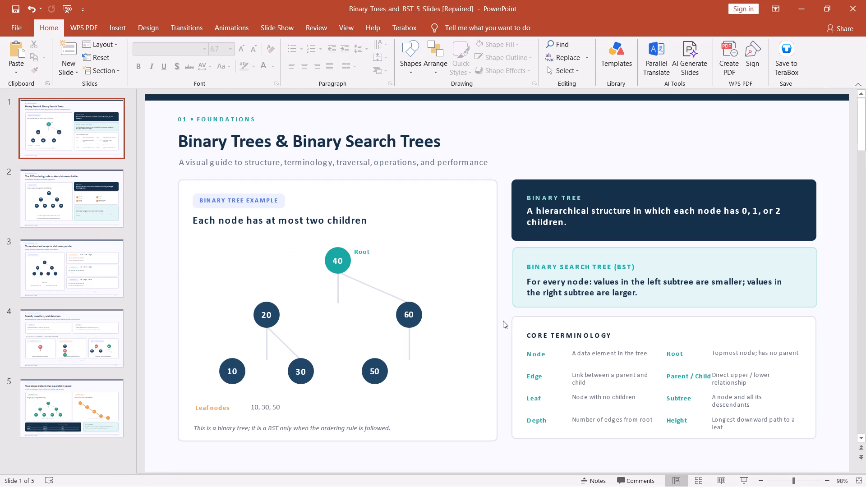
{"action": "key", "text": "alt+Tab"}
{"action": "type", "text": "Node"}
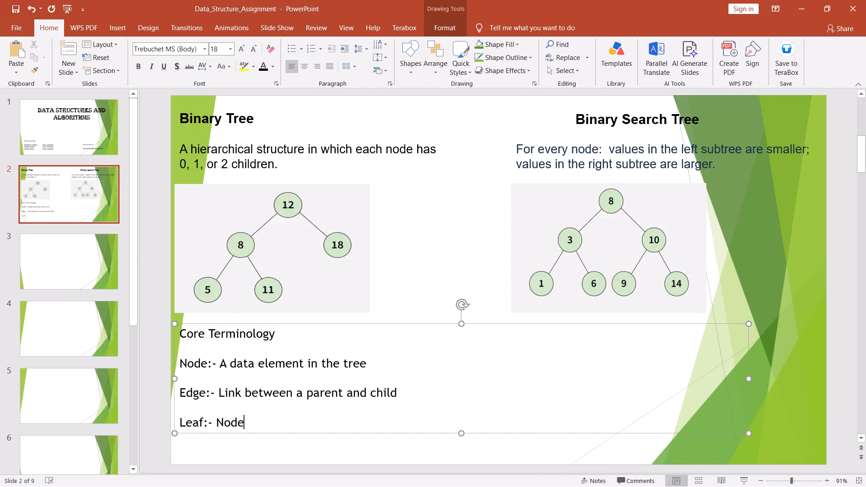
{"action": "key", "text": "space"}
{"action": "key", "text": "alt+Tab"}
{"action": "key", "text": "alt+Tab"}
{"action": "type", "text": "with no"}
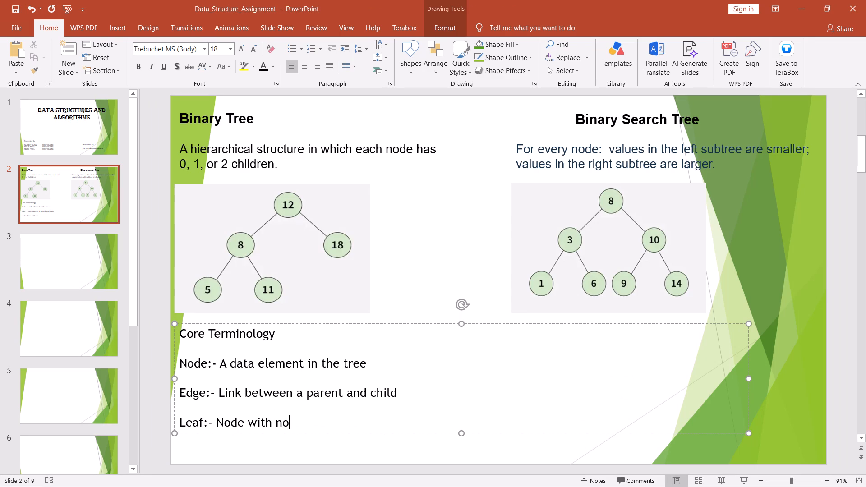
{"action": "key", "text": "space"}
{"action": "key", "text": "alt+Tab"}
{"action": "key", "text": "alt+Tab"}
{"action": "type", "text": "chil"}
{"action": "key", "text": "alt+Tab"}
{"action": "key", "text": "alt+Tab"}
{"action": "type", "text": "dren"}
Check the next term in the BST deck and add "Depth:-" after a blank line below the Leaf entry.
{"action": "key", "text": "Return"}
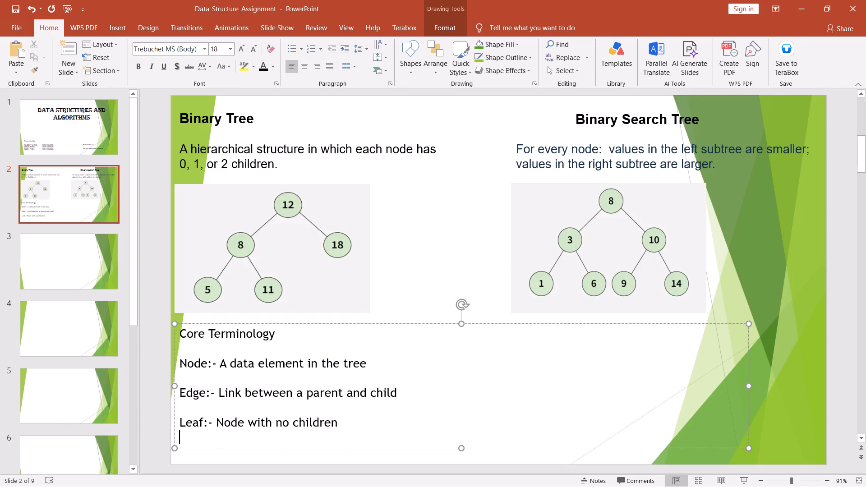
{"action": "key", "text": "Return"}
{"action": "key", "text": "alt+Tab"}
{"action": "key", "text": "alt+Tab"}
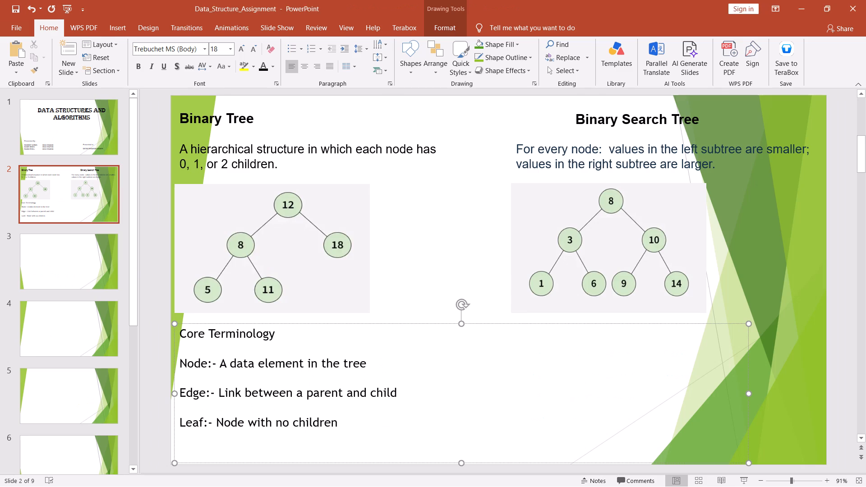
{"action": "type", "text": "Depth:-"}
{"action": "key", "text": "space"}
Complete the Depth line with the BST deck's definition "Number of edges from root".
{"action": "key", "text": "alt+Tab"}
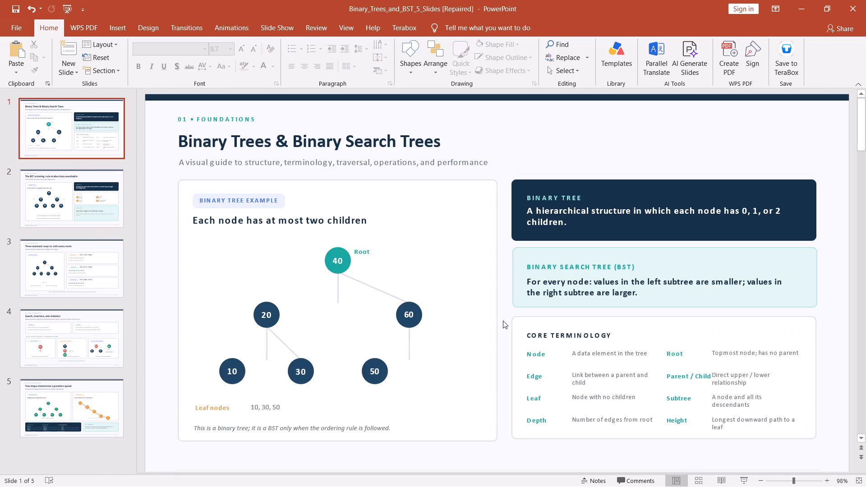
{"action": "key", "text": "alt+Tab"}
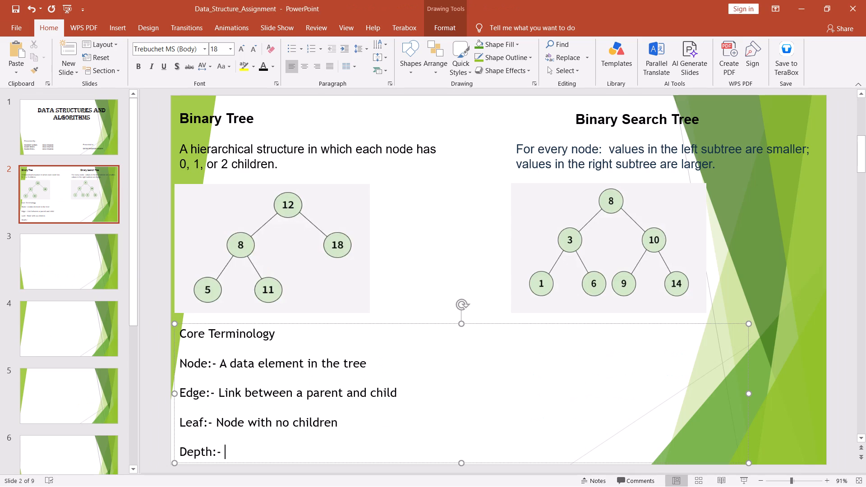
{"action": "type", "text": "Number of"}
{"action": "key", "text": "space"}
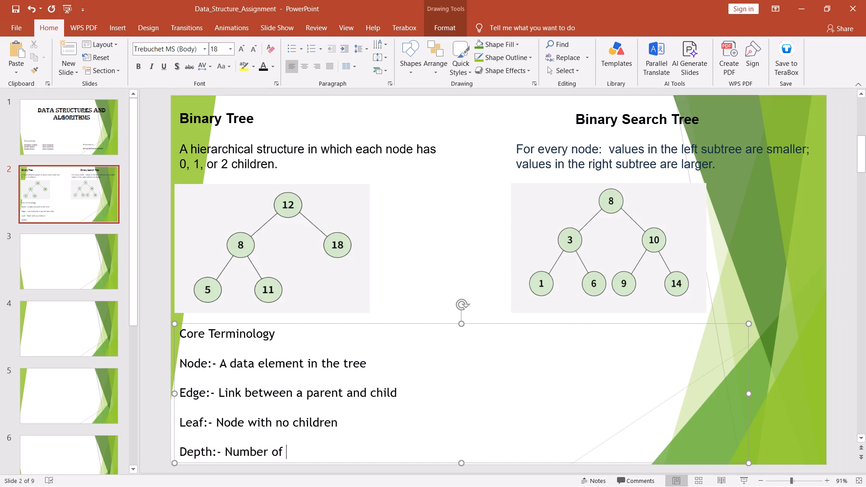
{"action": "key", "text": "e"}
{"action": "key", "text": "g"}
{"action": "key", "text": "BackSpace"}
{"action": "type", "text": "dgr"}
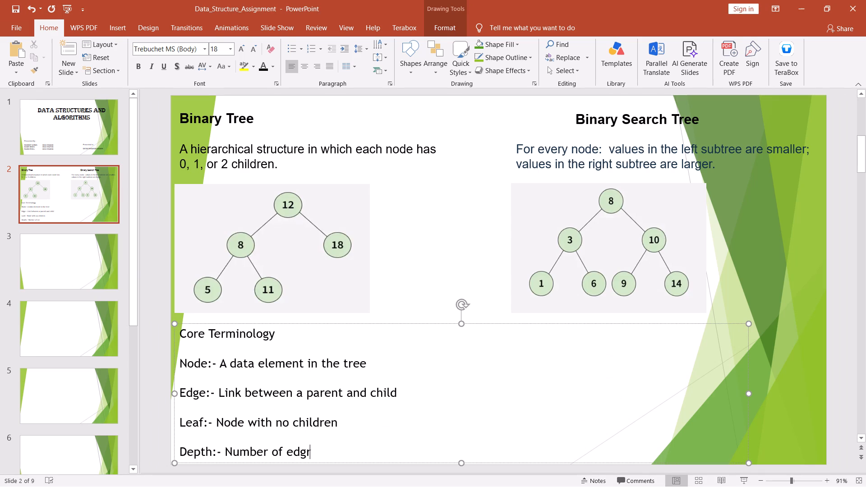
{"action": "key", "text": "alt+Tab"}
{"action": "key", "text": "alt+Tab"}
{"action": "key", "text": "alt+Tab"}
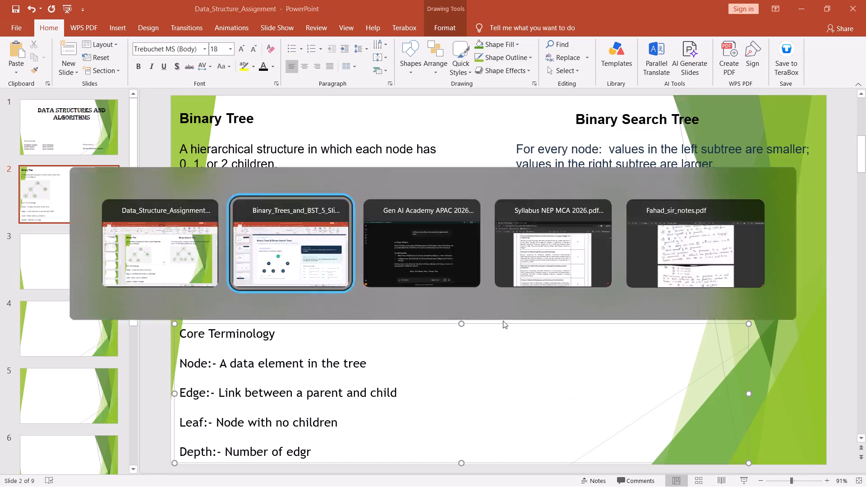
{"action": "key", "text": "BackSpace"}
{"action": "key", "text": "alt+Tab"}
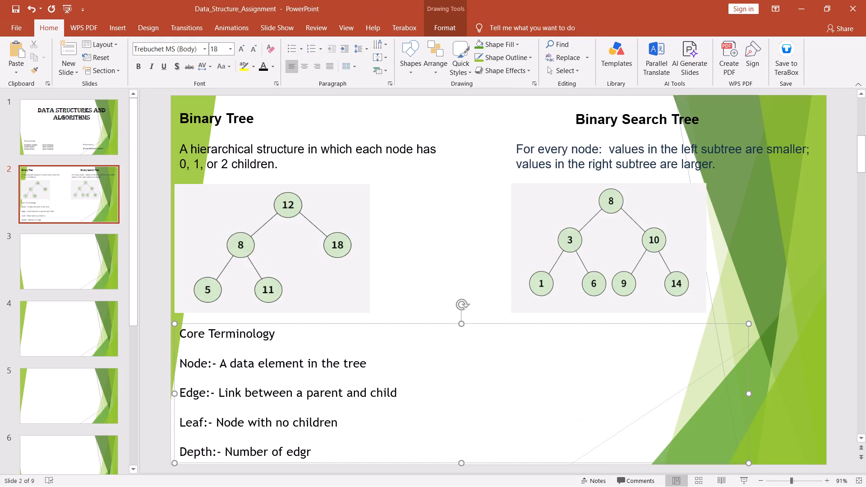
{"action": "key", "text": "BackSpace"}
{"action": "type", "text": "es"}
{"action": "key", "text": "space"}
{"action": "key", "text": "alt+Tab"}
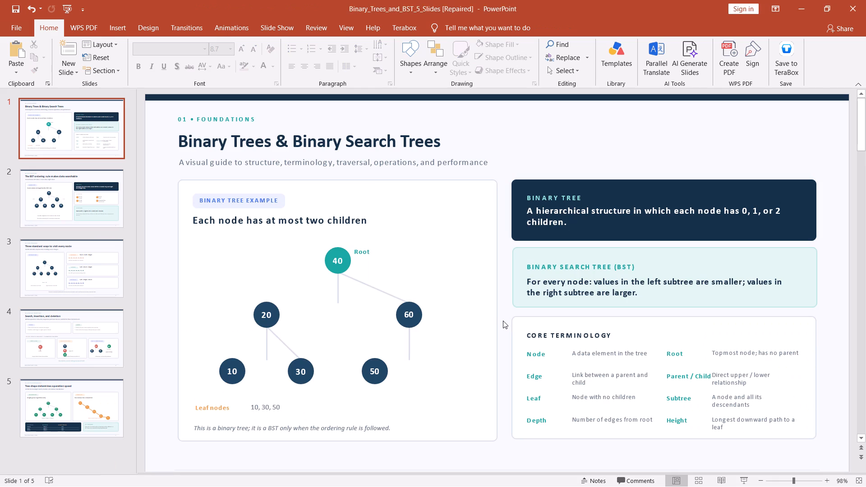
{"action": "key", "text": "alt+Tab"}
{"action": "key", "text": "alt+Tab"}
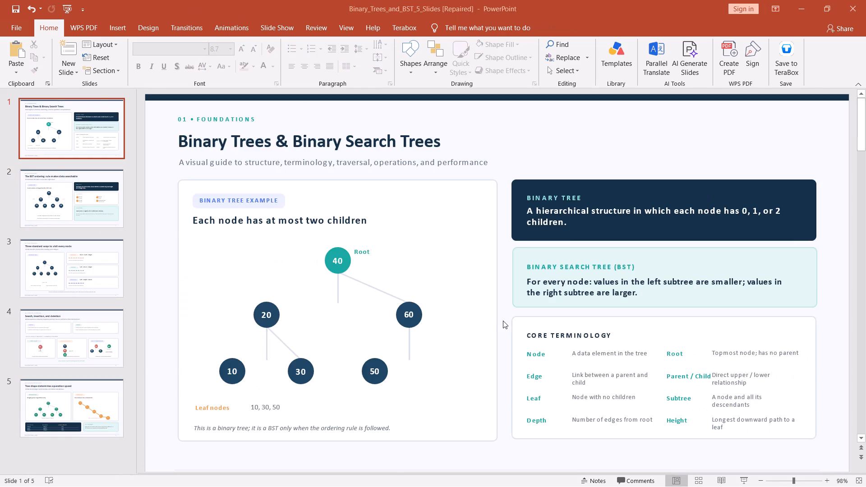
{"action": "key", "text": "alt+Tab"}
{"action": "type", "text": "fron"}
{"action": "key", "text": "BackSpace"}
{"action": "type", "text": "m"}
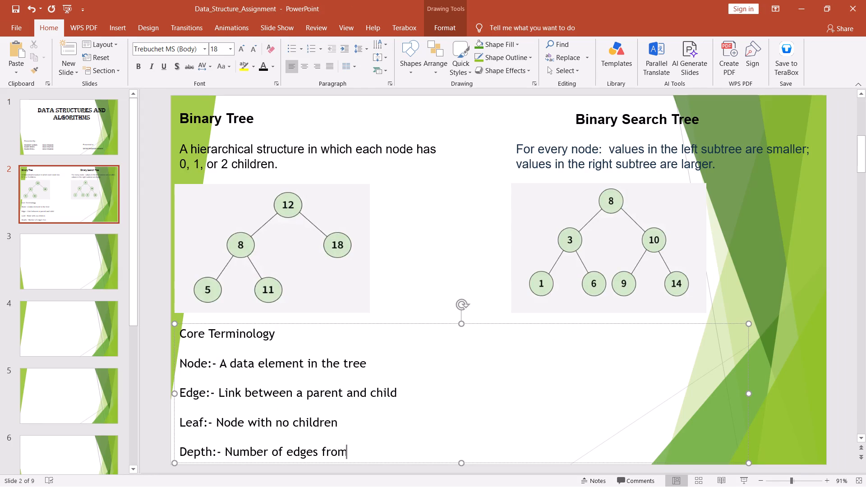
{"action": "key", "text": "space"}
{"action": "key", "text": "alt+Tab"}
{"action": "key", "text": "alt+Tab"}
{"action": "type", "text": "root"}
Pad the end of the Node line with spaces to make room for a second column of terms.
{"action": "left_click", "coordinate": [481, 338]}
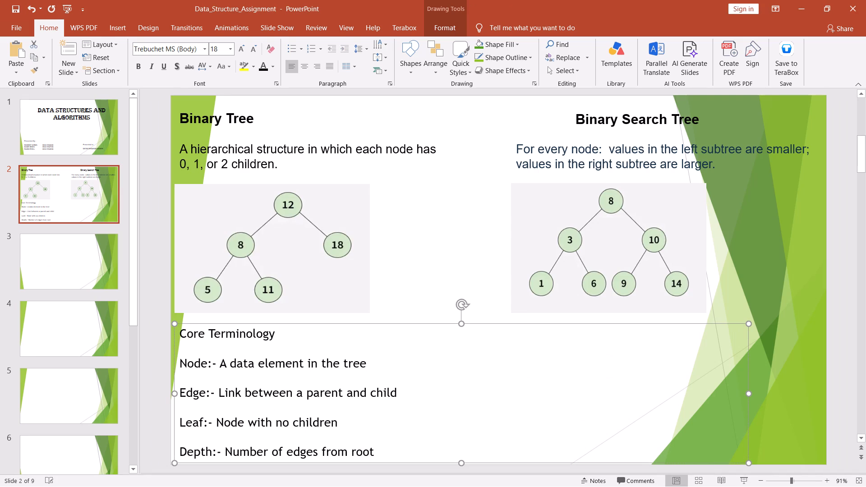
{"action": "left_click", "coordinate": [458, 346]}
{"action": "left_click", "coordinate": [358, 342]}
{"action": "left_click", "coordinate": [315, 332]}
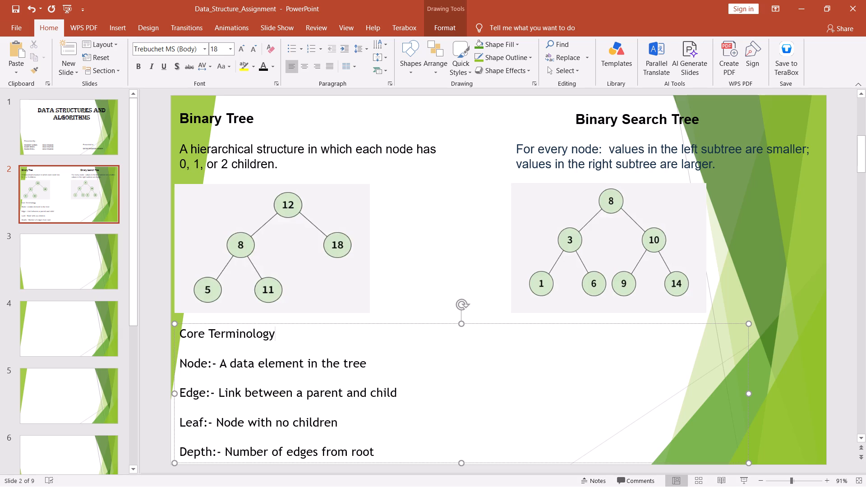
{"action": "left_click", "coordinate": [403, 368]}
{"action": "left_click", "coordinate": [365, 362]}
{"action": "key", "text": "space"}
{"action": "key", "text": "space"}
{"action": "key", "text": "space"}
{"action": "key", "text": "space"}
{"action": "key", "text": "space"}
{"action": "key", "text": "space"}
{"action": "key", "text": "space"}
{"action": "key", "text": "space"}
{"action": "key", "text": "space"}
{"action": "key", "text": "space"}
{"action": "key", "text": "space"}
{"action": "key", "text": "space"}
{"action": "key", "text": "space"}
{"action": "key", "text": "space"}
{"action": "key", "text": "space"}
{"action": "key", "text": "space"}
{"action": "key", "text": "space"}
{"action": "key", "text": "space"}
{"action": "key", "text": "space"}
{"action": "key", "text": "space"}
{"action": "key", "text": "BackSpace"}
{"action": "key", "text": "BackSpace"}
{"action": "key", "text": "BackSpace"}
{"action": "key", "text": "BackSpace"}
{"action": "key", "text": "alt+Tab"}
{"action": "key", "text": "alt+Tab"}
{"action": "type", "text": "nff"}
{"action": "key", "text": "BackSpace"}
{"action": "key", "text": "BackSpace"}
{"action": "key", "text": "BackSpace"}
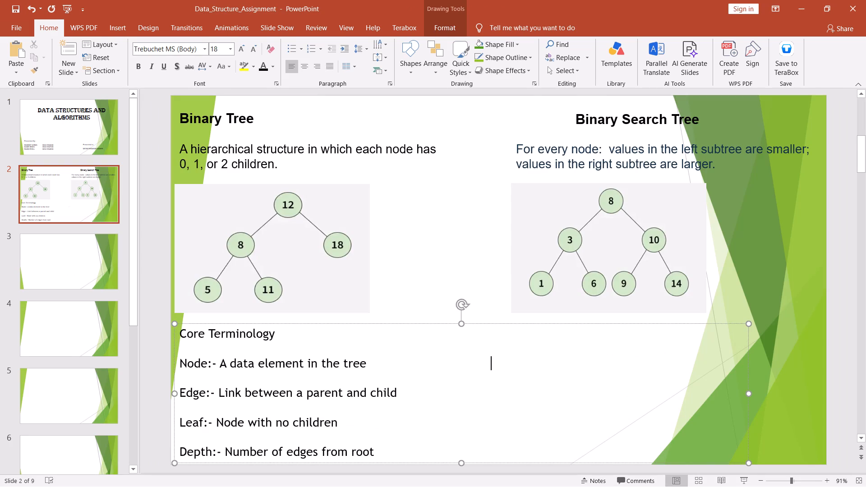
Widen the gap after the Node definition with spaces, check the BST deck's next term and add "Root:-" on the same line.
{"action": "left_click", "coordinate": [369, 367]}
{"action": "key", "text": "space"}
{"action": "key", "text": "space"}
{"action": "key", "text": "space"}
{"action": "key", "text": "space"}
{"action": "key", "text": "space"}
{"action": "key", "text": "space"}
{"action": "key", "text": "space"}
{"action": "key", "text": "space"}
{"action": "key", "text": "space"}
{"action": "key", "text": "space"}
{"action": "key", "text": "space"}
{"action": "key", "text": "space"}
{"action": "key", "text": "space"}
{"action": "key", "text": "space"}
{"action": "key", "text": "space"}
{"action": "key", "text": "space"}
{"action": "key", "text": "space"}
{"action": "key", "text": "space"}
{"action": "key", "text": "space"}
{"action": "key", "text": "space"}
{"action": "key", "text": "alt+Tab"}
{"action": "key", "text": "alt+Tab"}
{"action": "type", "text": "ROot"}
{"action": "key", "text": "BackSpace"}
{"action": "key", "text": "BackSpace"}
{"action": "key", "text": "BackSpace"}
{"action": "type", "text": "oot:-"}
{"action": "key", "text": "space"}
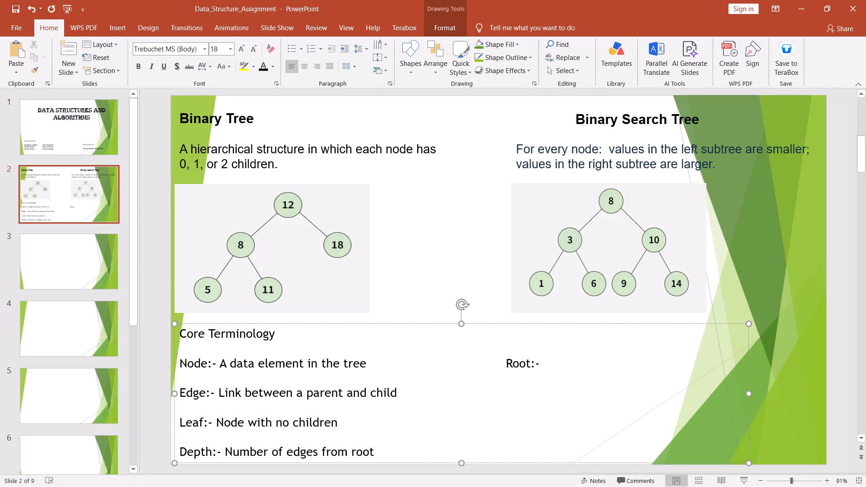
Complete the Root entry from the BST deck with "Topmost Node,has no parent".
{"action": "key", "text": "alt+Tab"}
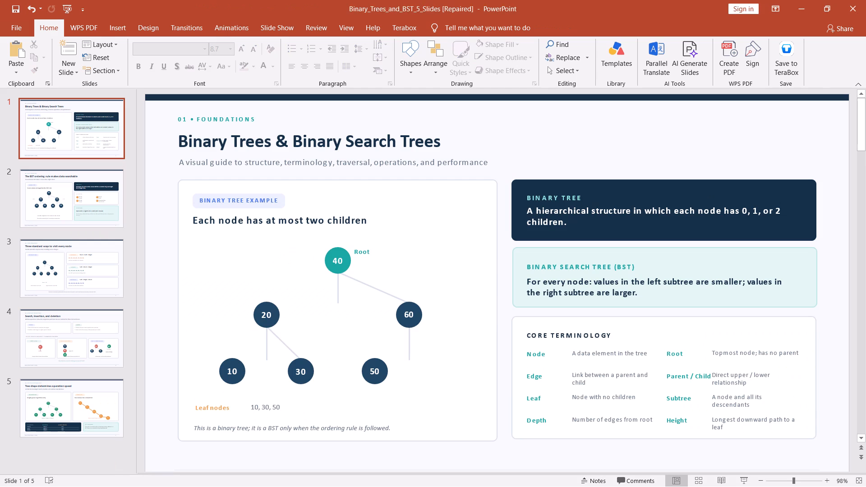
{"action": "key", "text": "alt+Tab"}
{"action": "type", "text": "Top"}
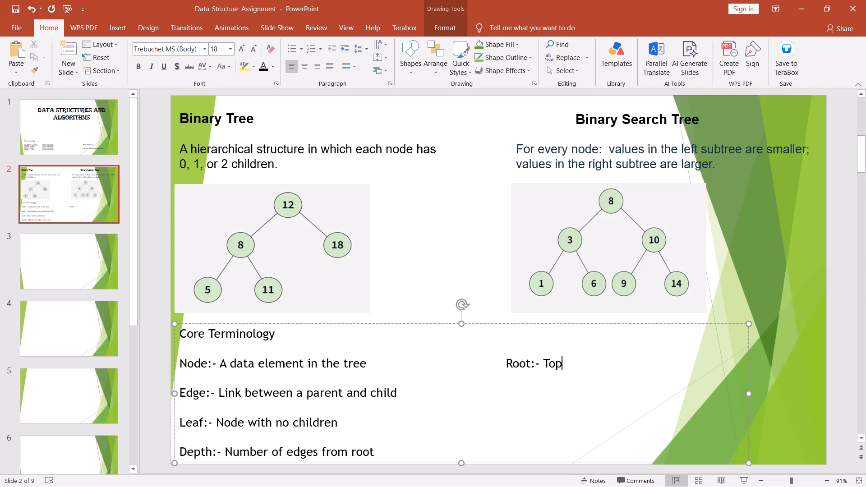
{"action": "type", "text": "Mot"}
{"action": "key", "text": "BackSpace"}
{"action": "key", "text": "BackSpace"}
{"action": "key", "text": "BackSpace"}
{"action": "type", "text": "most"}
{"action": "key", "text": "space"}
{"action": "key", "text": "n"}
{"action": "key", "text": "BackSpace"}
{"action": "type", "text": "no"}
{"action": "key", "text": "BackSpace"}
{"action": "key", "text": "BackSpace"}
{"action": "type", "text": "Node"}
{"action": "key", "text": "alt+Tab"}
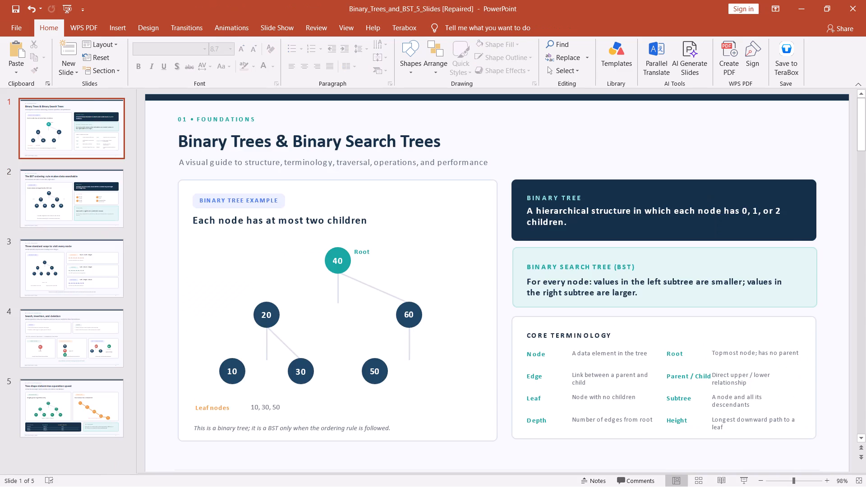
{"action": "key", "text": "alt+Tab"}
{"action": "key", "text": "semicolon"}
{"action": "key", "text": "BackSpace"}
{"action": "key", "text": "comma"}
{"action": "key", "text": "alt+Tab"}
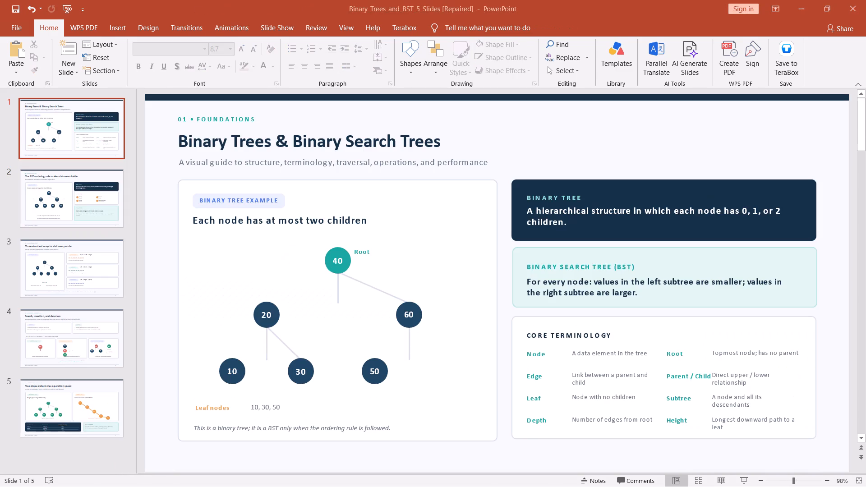
{"action": "key", "text": "alt+Tab"}
{"action": "type", "text": "had"}
{"action": "key", "text": "BackSpace"}
{"action": "type", "text": "s no"}
{"action": "key", "text": "space"}
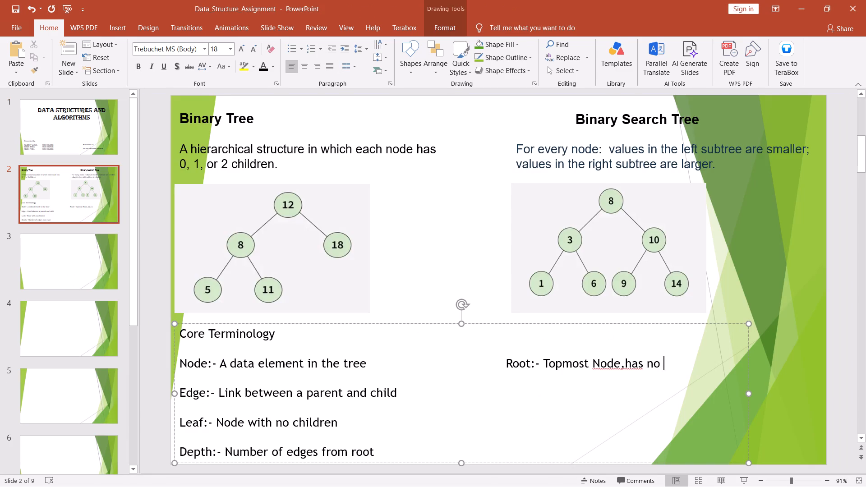
{"action": "key", "text": "alt+Tab"}
{"action": "key", "text": "alt+Tab"}
{"action": "type", "text": "parent"}
Insert a space after the comma in the Root definition so it reads "Topmost Node, has no parent".
{"action": "key", "text": "Left"}
{"action": "key", "text": "Left"}
{"action": "key", "text": "Left"}
{"action": "key", "text": "Left"}
{"action": "key", "text": "Left"}
{"action": "key", "text": "Left"}
{"action": "key", "text": "Left"}
{"action": "key", "text": "Left"}
{"action": "key", "text": "Left"}
{"action": "key", "text": "Left"}
{"action": "key", "text": "Left"}
{"action": "key", "text": "Left"}
{"action": "key", "text": "Left"}
{"action": "key", "text": "Left"}
{"action": "key", "text": "Left"}
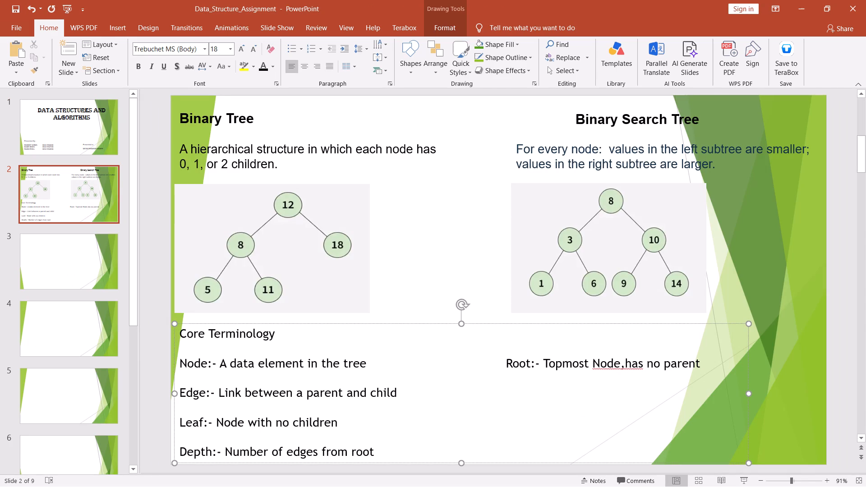
{"action": "key", "text": "Right"}
{"action": "key", "text": "Right"}
{"action": "key", "text": "space"}
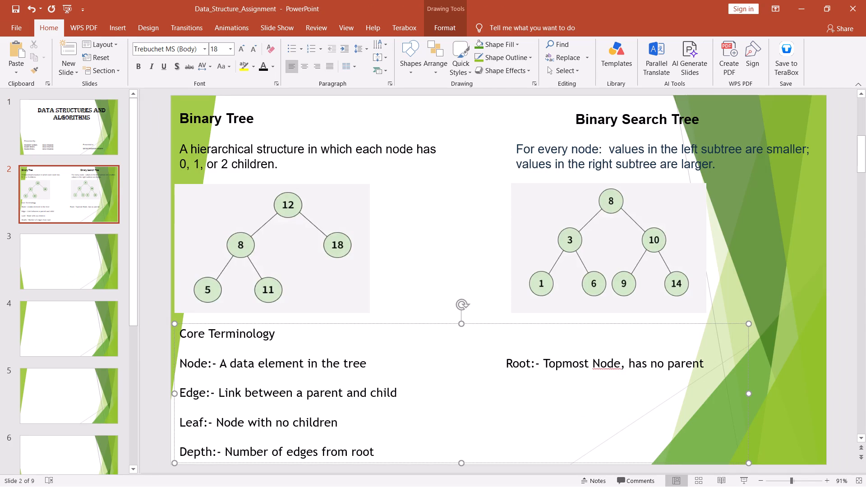
Change the capital N of "Node" to lowercase in the Root definition so it reads "Topmost node, has no parent".
{"action": "key", "text": "alt+Tab"}
{"action": "key", "text": "alt+Tab"}
{"action": "key", "text": "Left"}
{"action": "key", "text": "Left"}
{"action": "key", "text": "Left"}
{"action": "key", "text": "Left"}
{"action": "key", "text": "Left"}
{"action": "key", "text": "BackSpace"}
{"action": "key", "text": "n"}
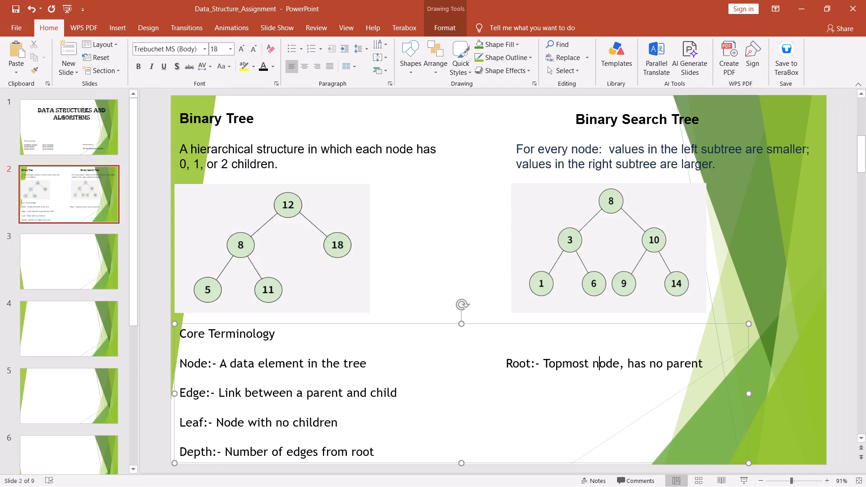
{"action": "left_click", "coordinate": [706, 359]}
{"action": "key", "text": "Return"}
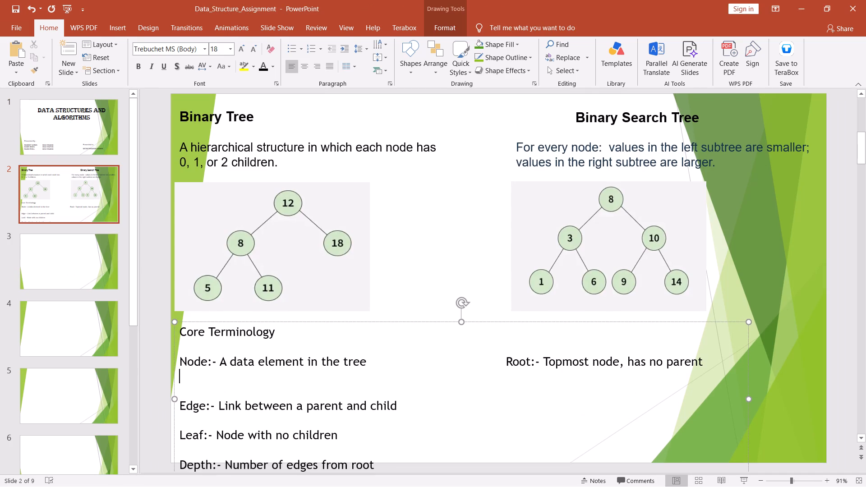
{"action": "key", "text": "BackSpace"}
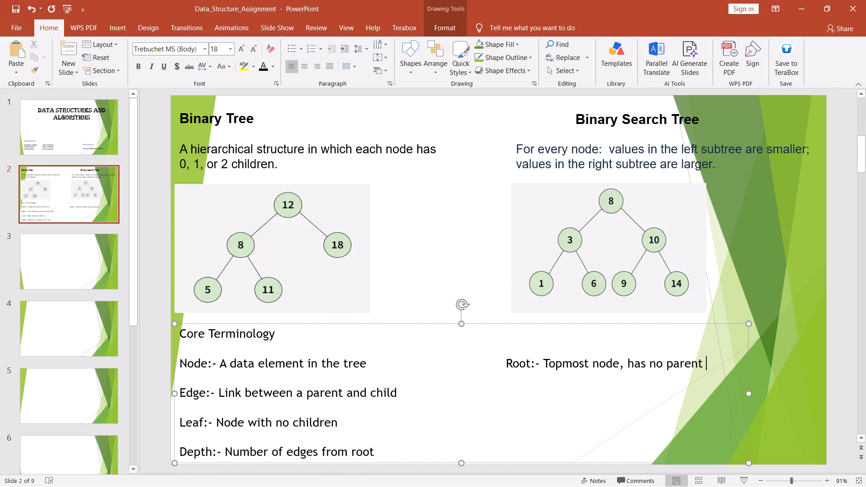
Pad the end of the Edge line with blank space up to the start of the Root column.
{"action": "key", "text": "Down"}
{"action": "key", "text": "Down"}
{"action": "key", "text": "Tab"}
{"action": "key", "text": "Tab"}
{"action": "key", "text": "Tab"}
{"action": "key", "text": "Tab"}
{"action": "key", "text": "Tab"}
{"action": "key", "text": "Tab"}
{"action": "key", "text": "Tab"}
{"action": "key", "text": "Tab"}
{"action": "key", "text": "Tab"}
{"action": "key", "text": "Tab"}
{"action": "key", "text": "Tab"}
{"action": "key", "text": "Tab"}
{"action": "key", "text": "Tab"}
{"action": "key", "text": "Tab"}
{"action": "key", "text": "BackSpace"}
{"action": "key", "text": "BackSpace"}
{"action": "key", "text": "BackSpace"}
{"action": "key", "text": "BackSpace"}
{"action": "key", "text": "BackSpace"}
{"action": "key", "text": "BackSpace"}
{"action": "key", "text": "BackSpace"}
{"action": "key", "text": "BackSpace"}
{"action": "key", "text": "BackSpace"}
{"action": "key", "text": "BackSpace"}
{"action": "key", "text": "space"}
{"action": "key", "text": "space"}
{"action": "key", "text": "space"}
{"action": "key", "text": "space"}
{"action": "key", "text": "space"}
{"action": "key", "text": "space"}
{"action": "key", "text": "space"}
{"action": "key", "text": "space"}
{"action": "key", "text": "space"}
Check the BST deck's term after Root and add "Parent/child:-" on the Edge line.
{"action": "key", "text": "alt+Tab"}
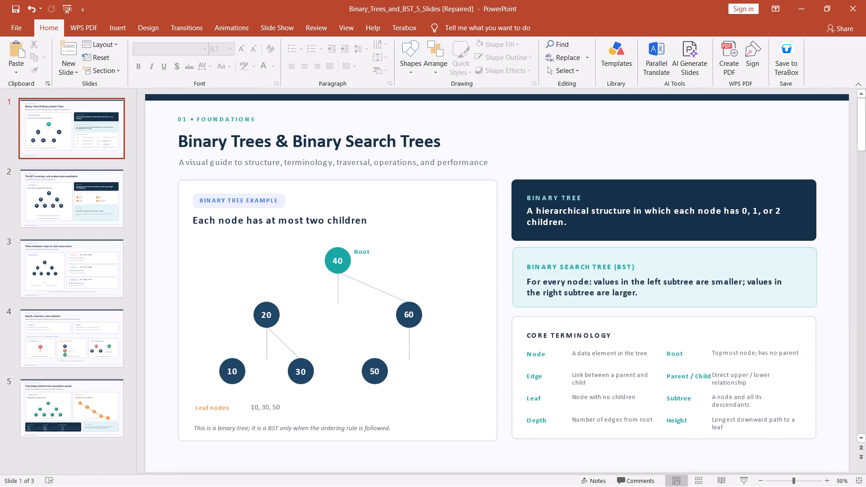
{"action": "key", "text": "alt+Tab"}
{"action": "type", "text": "Parent/child"}
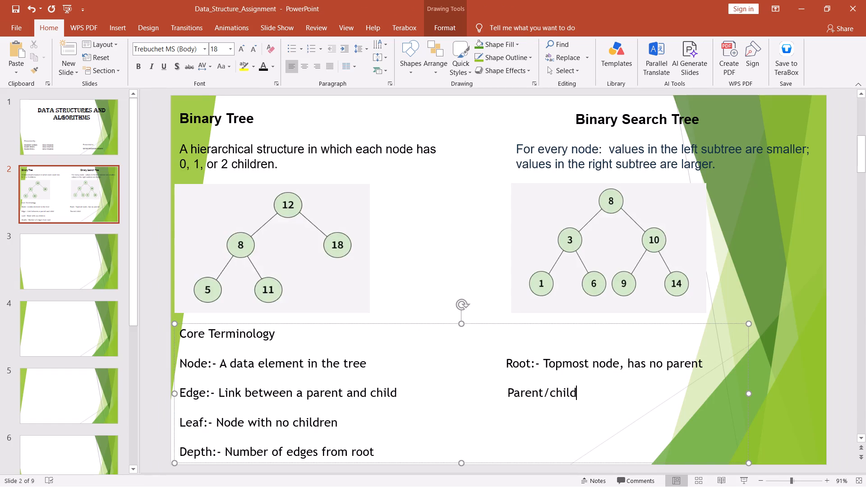
{"action": "type", "text": ":="}
{"action": "key", "text": "BackSpace"}
{"action": "type", "text": "-"}
{"action": "key", "text": "space"}
Start the Parent/child definition from the BST deck with "Direct upper/lower".
{"action": "key", "text": "alt+Tab"}
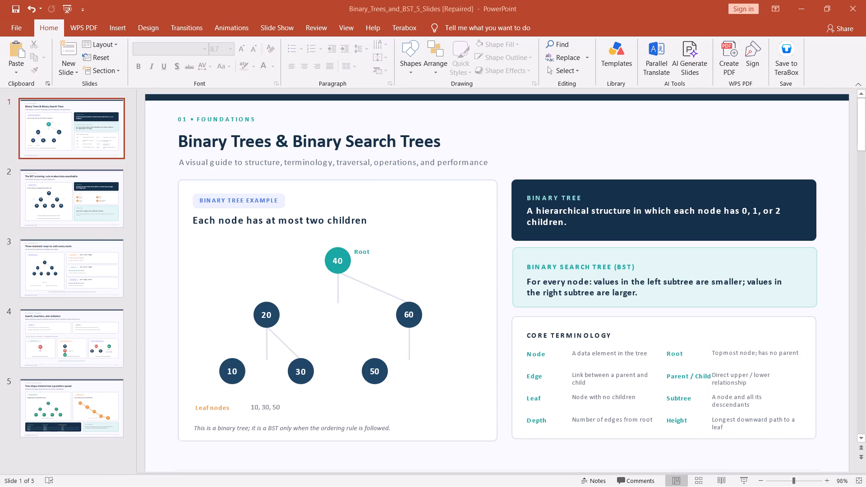
{"action": "key", "text": "alt+Tab"}
{"action": "type", "text": "Direct"}
{"action": "key", "text": "space"}
{"action": "key", "text": "alt+Tab"}
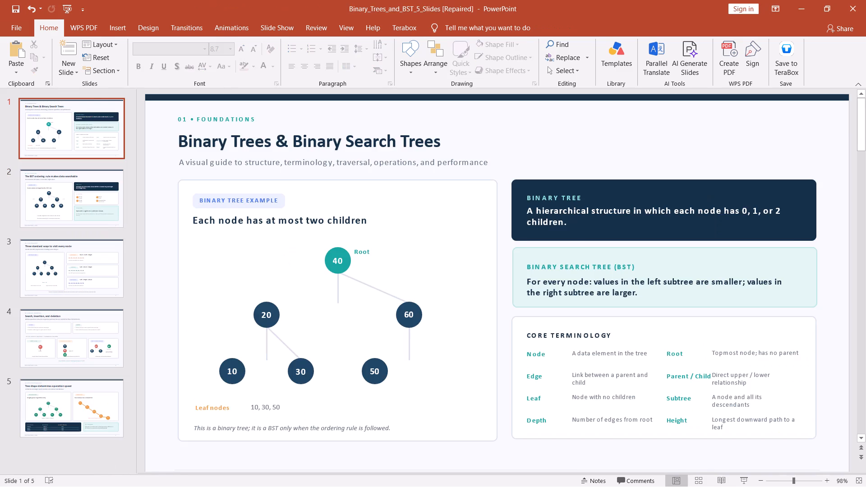
{"action": "key", "text": "alt+Tab"}
{"action": "type", "text": "upper/"}
{"action": "key", "text": "l"}
{"action": "key", "text": "alt+Tab"}
{"action": "key", "text": "alt+Tab"}
{"action": "type", "text": "ower"}
{"action": "key", "text": "space"}
Check the BST deck's wording and finish the Parent/child definition with "rellationship".
{"action": "key", "text": "alt+Tab"}
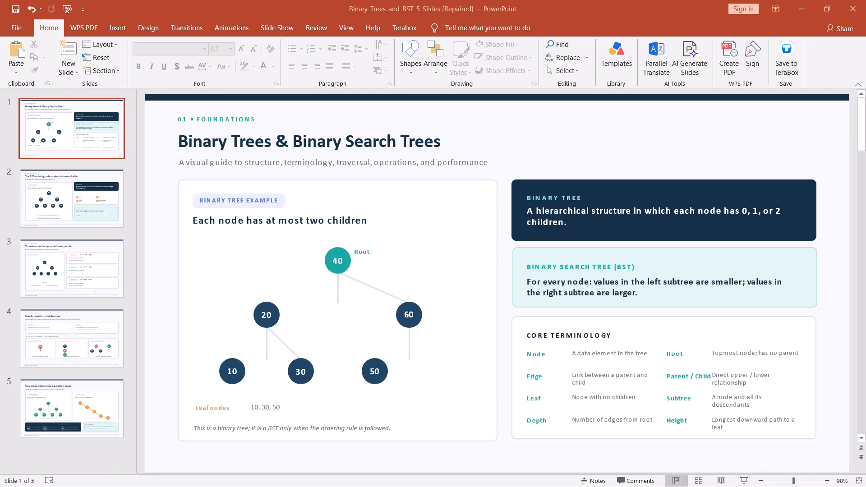
{"action": "key", "text": "alt+Tab"}
{"action": "key", "text": "alt+Tab"}
{"action": "key", "text": "alt+Tab"}
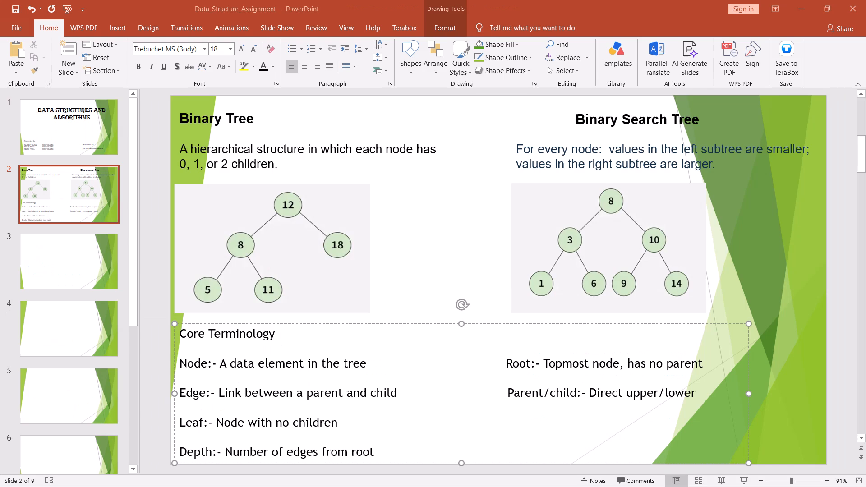
{"action": "type", "text": "rel"}
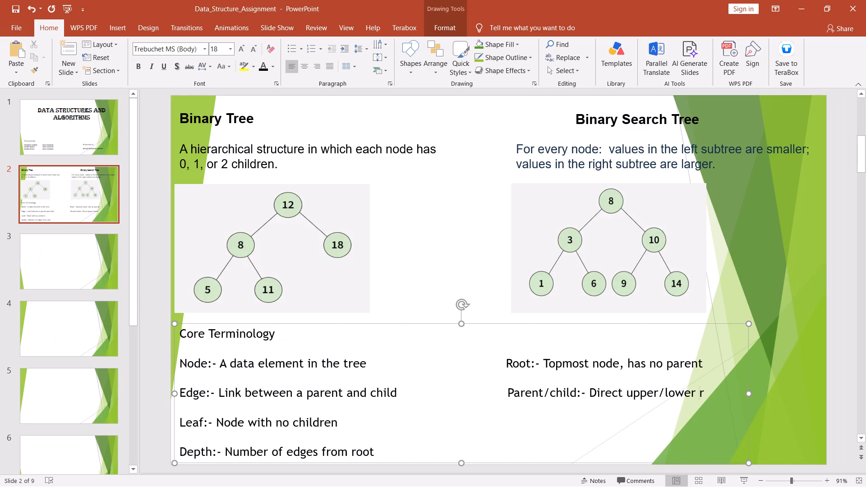
{"action": "type", "text": "lation"}
{"action": "key", "text": "alt+Tab"}
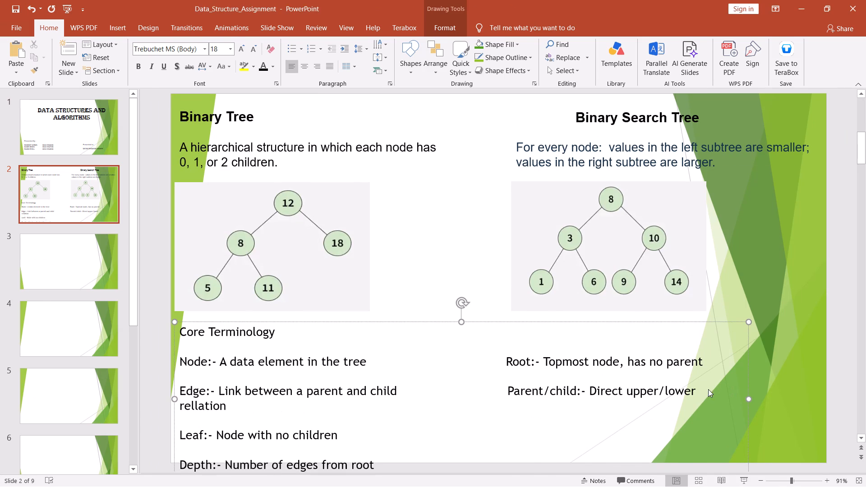
{"action": "key", "text": "alt+Tab"}
{"action": "type", "text": "ship"}
Indent the wrapped word "rellationship" so it sits beneath the Parent/child entry in the second column.
{"action": "key", "text": "Left"}
{"action": "key", "text": "Left"}
{"action": "key", "text": "Left"}
{"action": "key", "text": "Left"}
{"action": "key", "text": "Left"}
{"action": "key", "text": "Left"}
{"action": "key", "text": "Left"}
{"action": "key", "text": "Left"}
{"action": "key", "text": "Left"}
{"action": "key", "text": "Left"}
{"action": "key", "text": "Left"}
{"action": "key", "text": "Left"}
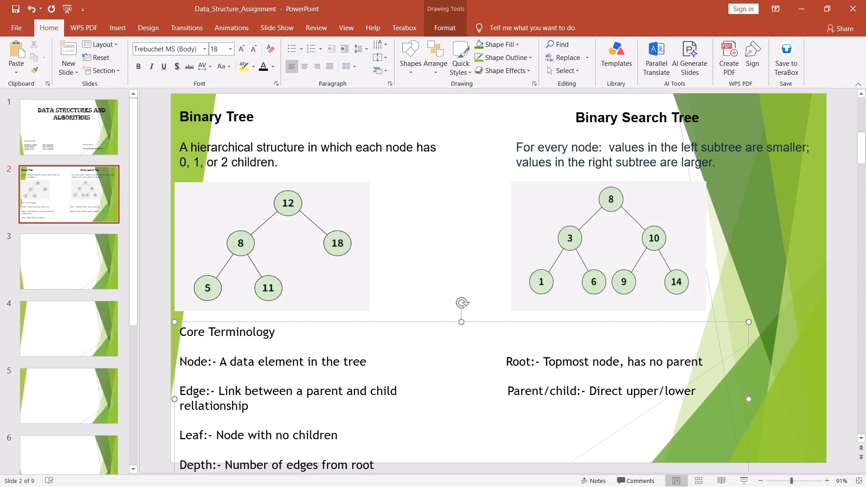
{"action": "key", "text": "Left"}
{"action": "key", "text": "Tab"}
{"action": "key", "text": "Tab"}
{"action": "key", "text": "Tab"}
{"action": "key", "text": "Tab"}
{"action": "key", "text": "Tab"}
{"action": "key", "text": "Tab"}
{"action": "key", "text": "Tab"}
{"action": "key", "text": "Tab"}
{"action": "key", "text": "Tab"}
{"action": "key", "text": "Tab"}
{"action": "key", "text": "Tab"}
{"action": "key", "text": "Tab"}
{"action": "key", "text": "Tab"}
{"action": "key", "text": "Tab"}
{"action": "key", "text": "Tab"}
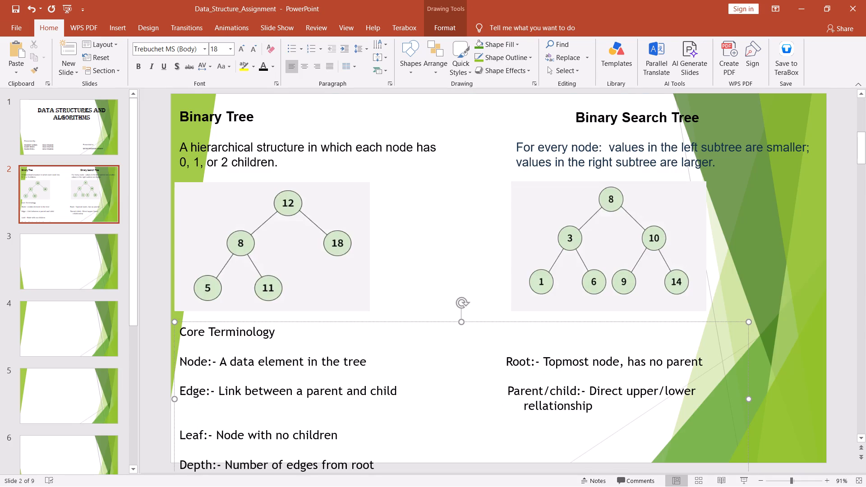
{"action": "key", "text": "BackSpace"}
{"action": "key", "text": "Tab"}
{"action": "key", "text": "BackSpace"}
{"action": "key", "text": "space"}
{"action": "key", "text": "space"}
{"action": "key", "text": "space"}
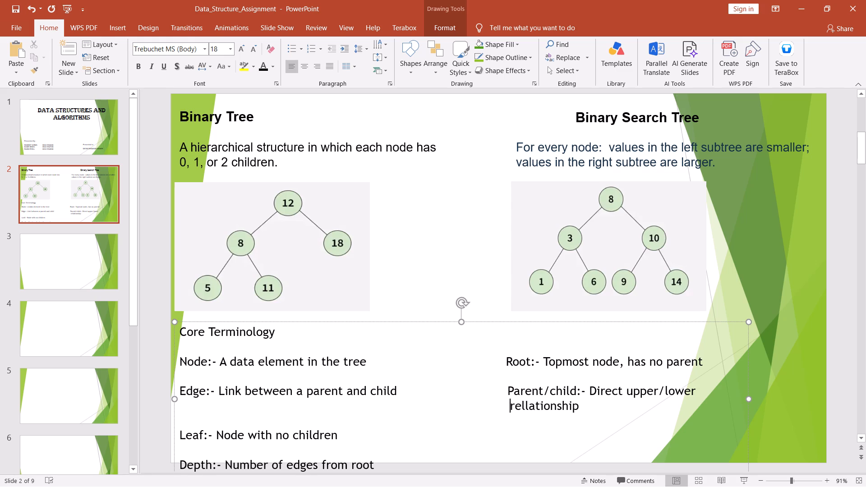
Remove the blank line above the Leaf entry.
{"action": "left_click", "coordinate": [234, 428]}
{"action": "left_click", "coordinate": [182, 427]}
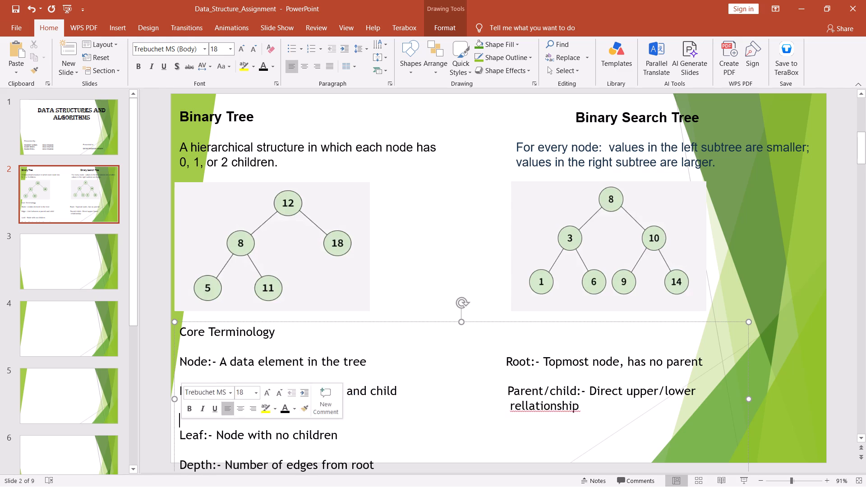
{"action": "key", "text": "BackSpace"}
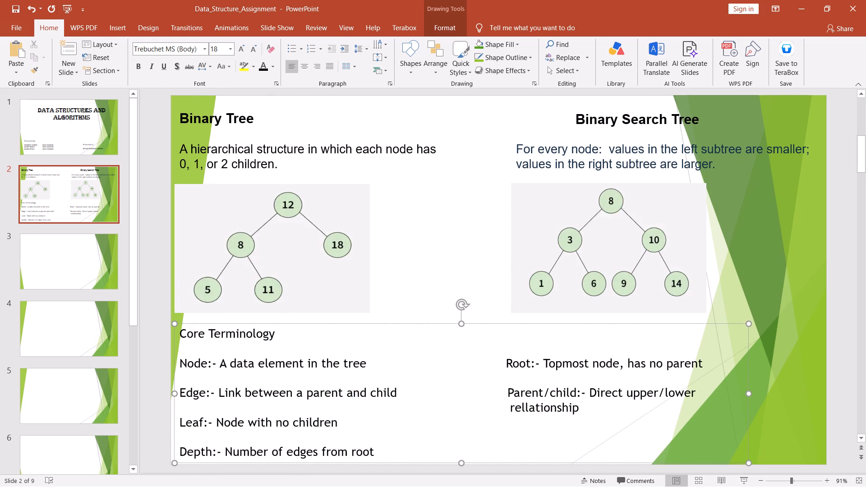
Switch to the BST deck to check the Core Terminology term after Parent / Child.
{"action": "key", "text": "alt+Tab"}
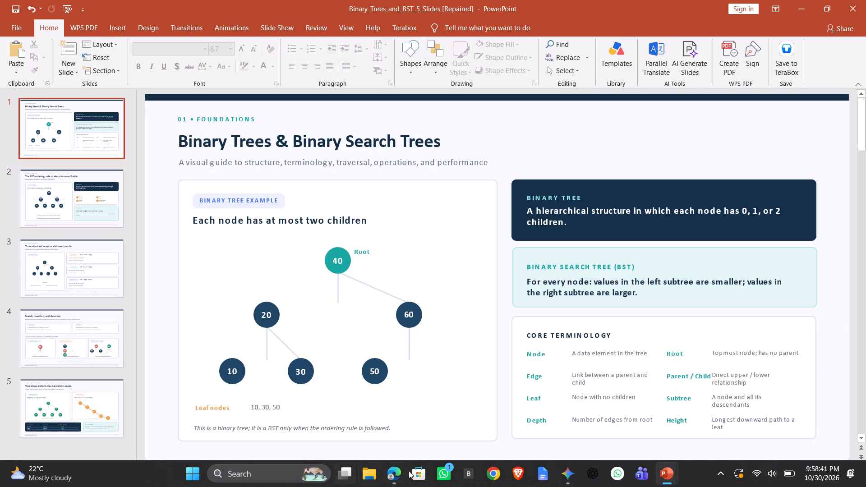
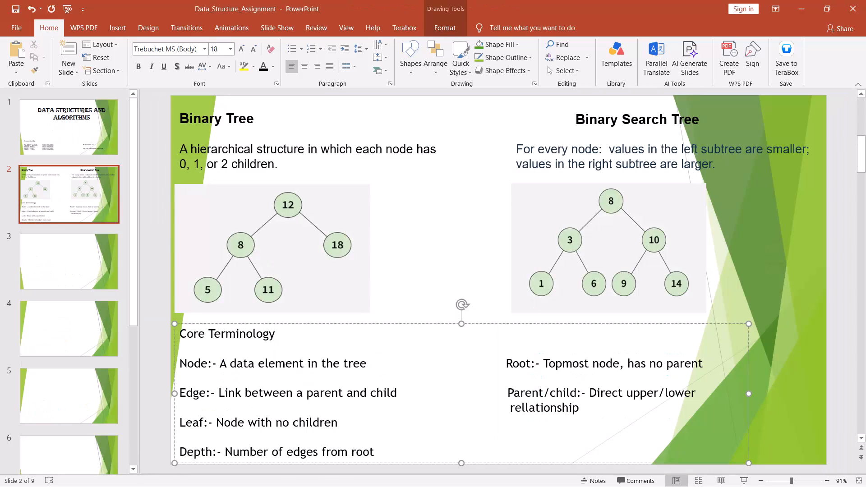
Pad the Leaf line with spacing so its insertion point lines up with the second Core Terminology column.
{"action": "left_click", "coordinate": [577, 424]}
{"action": "key", "text": "Tab"}
{"action": "key", "text": "space"}
{"action": "key", "text": "space"}
{"action": "key", "text": "space"}
{"action": "key", "text": "space"}
{"action": "key", "text": "space"}
{"action": "key", "text": "space"}
{"action": "key", "text": "space"}
{"action": "key", "text": "space"}
{"action": "key", "text": "space"}
{"action": "key", "text": "space"}
{"action": "key", "text": "space"}
{"action": "key", "text": "space"}
{"action": "key", "text": "space"}
{"action": "key", "text": "space"}
{"action": "key", "text": "space"}
{"action": "key", "text": "space"}
{"action": "key", "text": "space"}
{"action": "key", "text": "space"}
{"action": "key", "text": "space"}
{"action": "key", "text": "space"}
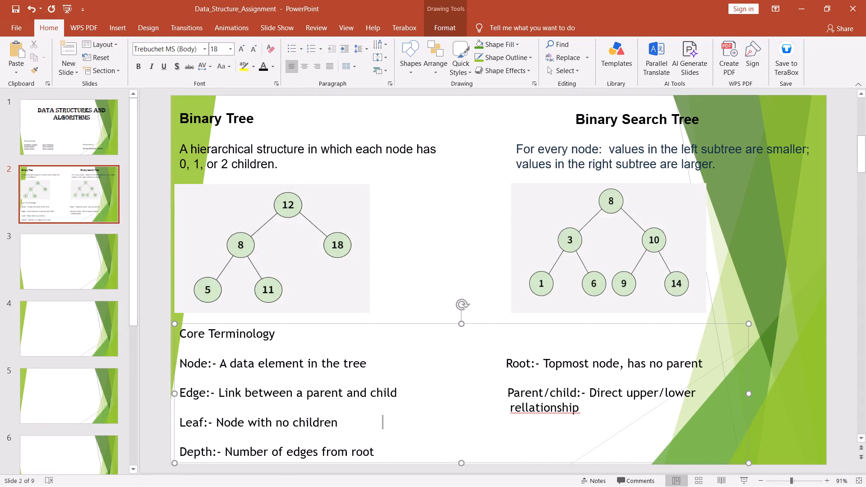
{"action": "key", "text": "space"}
{"action": "key", "text": "space"}
Widen the Core Terminology text box toward the slide's outer edge to make room for longer second-column entries.
{"action": "left_click_drag", "start_coordinate": [748, 393], "coordinate": [780, 393]}
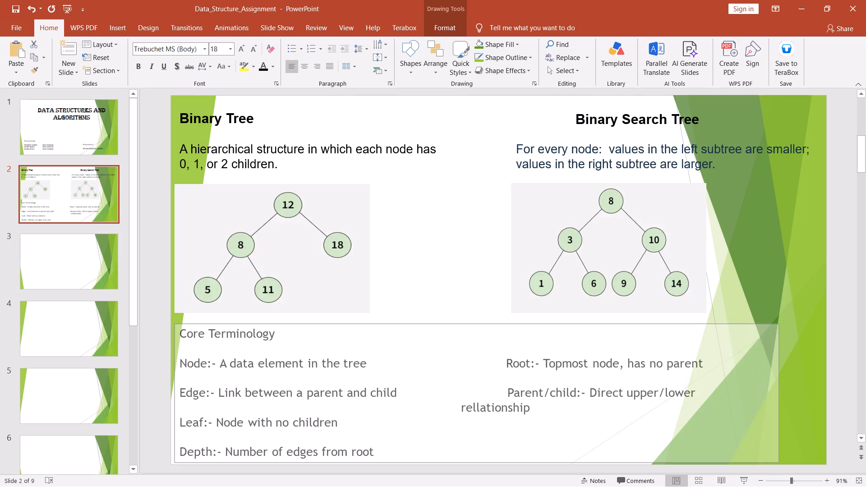
{"action": "left_click_drag", "start_coordinate": [780, 393], "coordinate": [795, 391]}
{"action": "left_click_drag", "start_coordinate": [795, 391], "coordinate": [808, 391]}
Delete the wrapped word "rellationship" under the Parent/child entry, keeping the Leaf entry on its own line.
{"action": "left_click", "coordinate": [438, 410]}
{"action": "key", "text": "Delete"}
{"action": "key", "text": "Delete"}
{"action": "key", "text": "Delete"}
{"action": "key", "text": "Delete"}
{"action": "key", "text": "Delete"}
{"action": "key", "text": "Delete"}
{"action": "key", "text": "Delete"}
{"action": "key", "text": "Delete"}
{"action": "key", "text": "Delete"}
{"action": "key", "text": "Delete"}
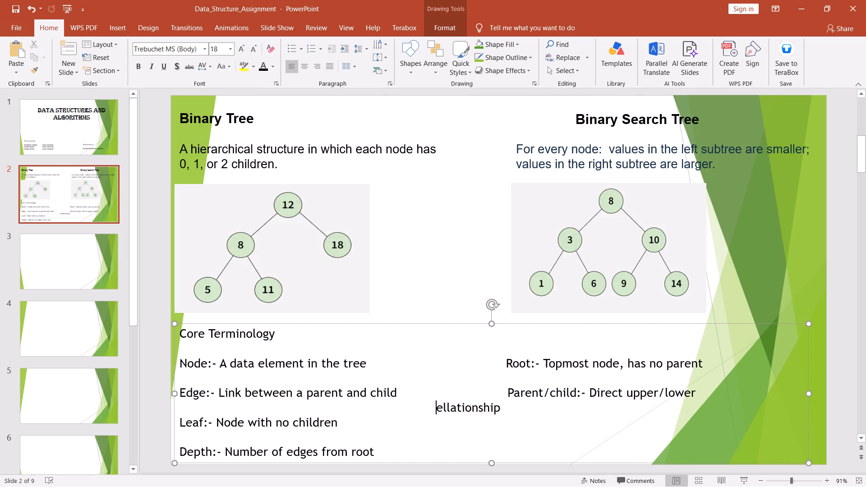
{"action": "key", "text": "Delete"}
{"action": "key", "text": "Delete"}
{"action": "key", "text": "Delete"}
{"action": "key", "text": "Delete"}
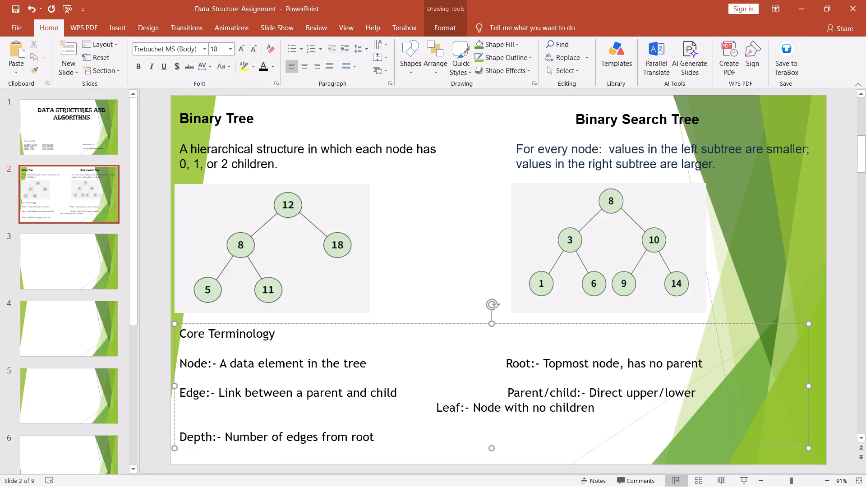
{"action": "key", "text": "ctrl+z"}
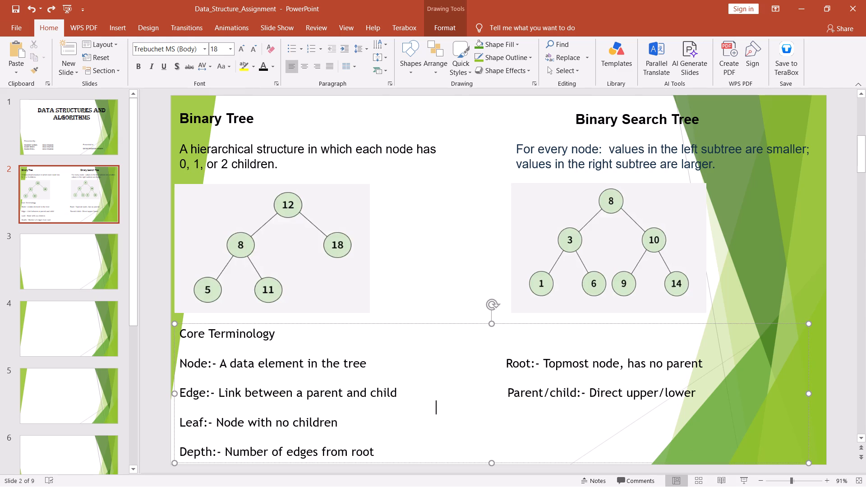
Complete the Parent/child definition on the same line with "relationship", checking the spelling against the BST deck.
{"action": "left_click", "coordinate": [691, 387]}
{"action": "key", "text": "0"}
{"action": "key", "text": "BackSpace"}
{"action": "key", "text": "Right"}
{"action": "key", "text": "space"}
{"action": "key", "text": "alt+Tab"}
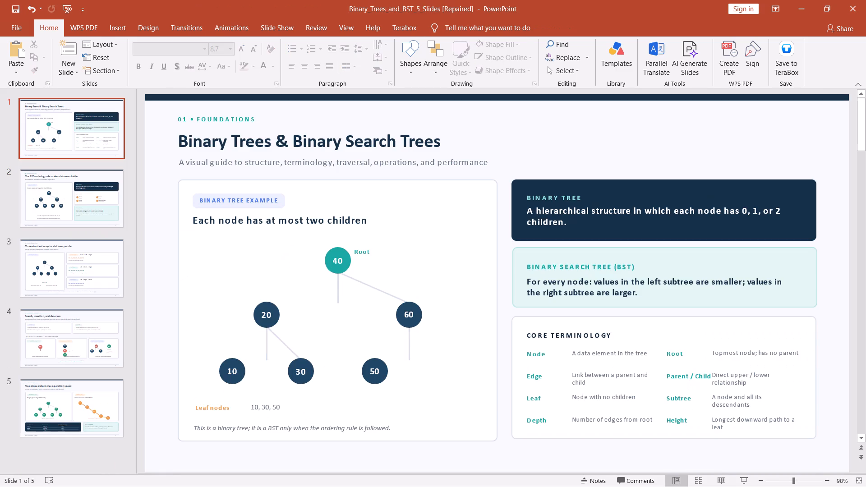
{"action": "key", "text": "alt+Tab"}
{"action": "type", "text": "relation"}
{"action": "key", "text": "alt+Tab"}
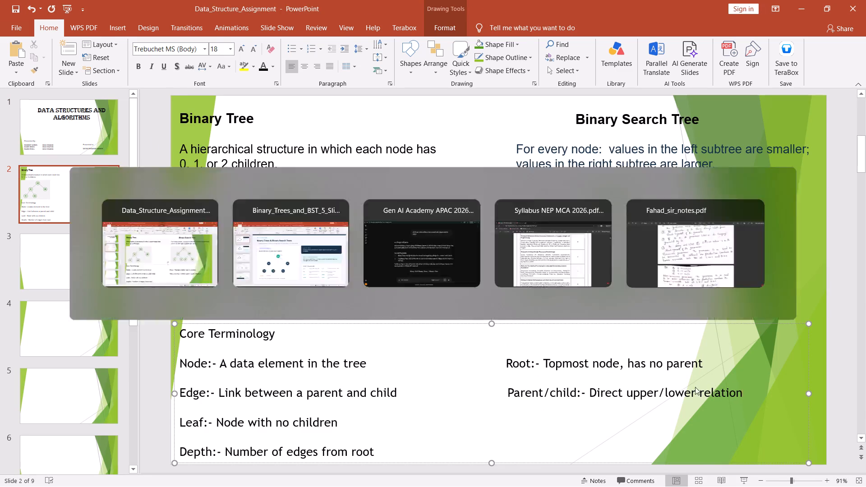
{"action": "key", "text": "alt+Tab"}
{"action": "type", "text": "sho"}
{"action": "key", "text": "BackSpace"}
{"action": "type", "text": "ip"}
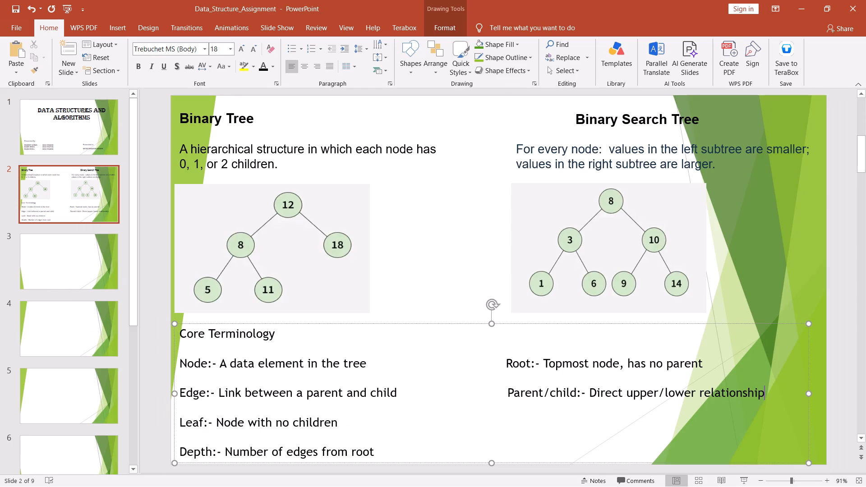
Check the BST deck for the term name and add the label "Subtree:-" in the second column beside Leaf.
{"action": "key", "text": "Down"}
{"action": "key", "text": "Down"}
{"action": "key", "text": "alt+Tab"}
{"action": "key", "text": "alt+Tab"}
{"action": "type", "text": "sub"}
{"action": "key", "text": "alt+Tab"}
{"action": "key", "text": "alt+Tab"}
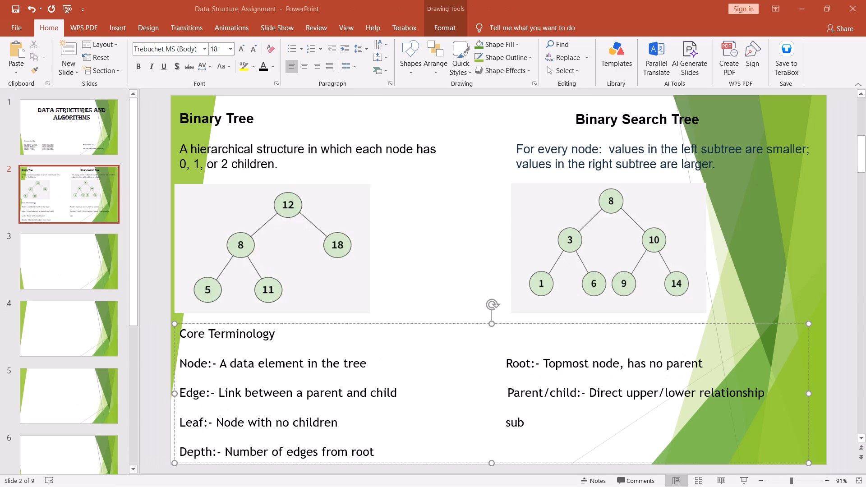
{"action": "key", "text": "BackSpace"}
{"action": "key", "text": "BackSpace"}
{"action": "key", "text": "BackSpace"}
{"action": "type", "text": "Sub"}
{"action": "type", "text": "tree:-"}
{"action": "key", "text": "space"}
Enter the Subtree definition "A node and all its descendants", following the BST deck's wording.
{"action": "key", "text": "alt+Tab"}
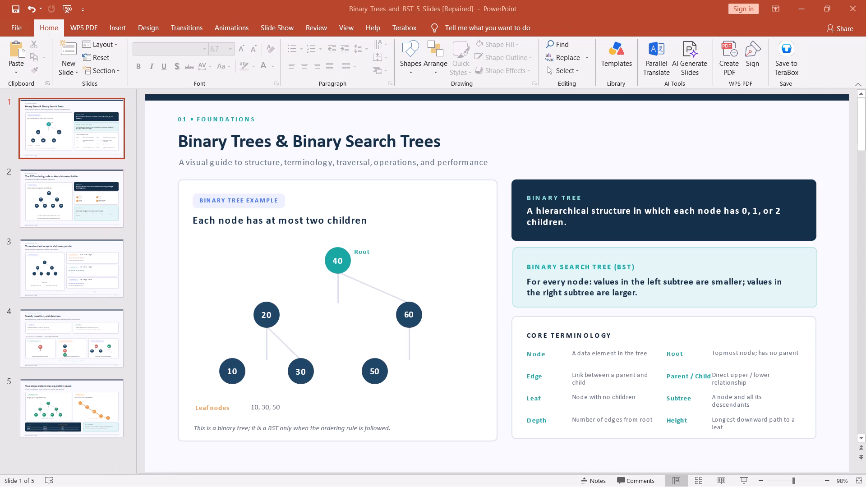
{"action": "key", "text": "alt+Tab"}
{"action": "type", "text": "A node"}
{"action": "key", "text": "space"}
{"action": "key", "text": "alt+Tab"}
{"action": "key", "text": "alt+Tab"}
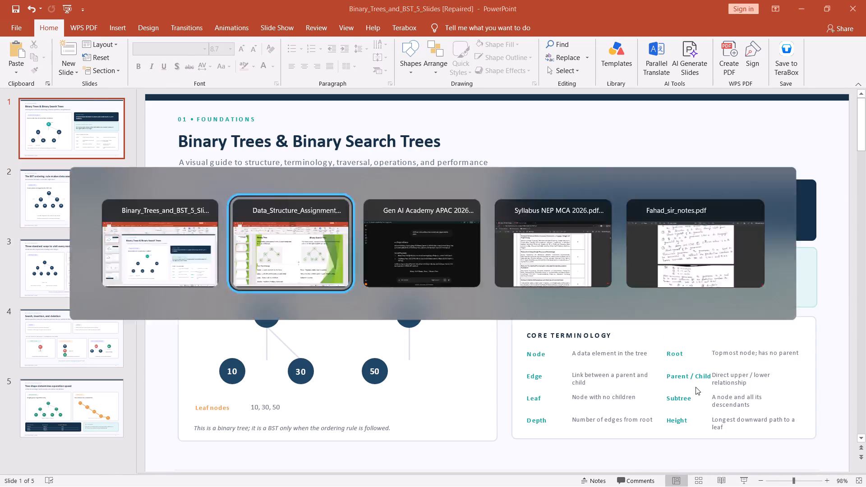
{"action": "type", "text": "and"}
{"action": "key", "text": "space"}
{"action": "key", "text": "alt+Tab"}
{"action": "key", "text": "alt+Tab"}
{"action": "type", "text": "all its"}
{"action": "key", "text": "space"}
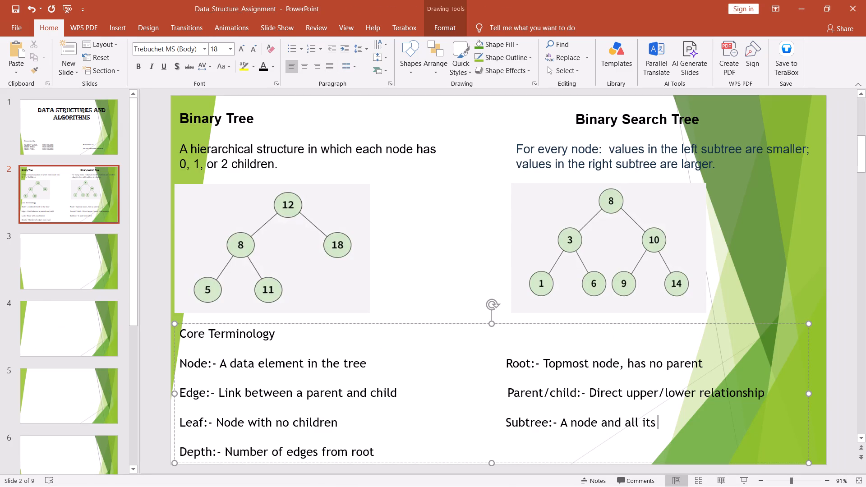
{"action": "key", "text": "alt+Tab"}
{"action": "key", "text": "alt+Tab"}
{"action": "type", "text": "de"}
{"action": "key", "text": "alt+Tab"}
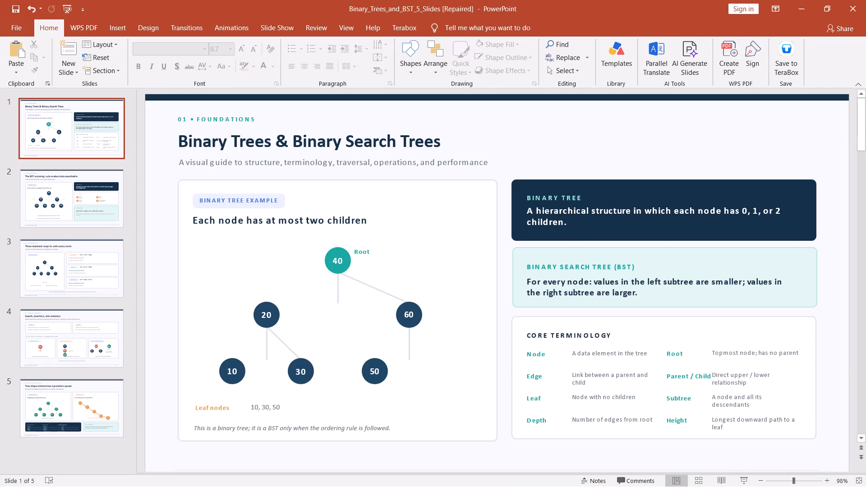
{"action": "key", "text": "alt+Tab"}
{"action": "type", "text": "sce"}
{"action": "key", "text": "alt+Tab"}
{"action": "key", "text": "alt+Tab"}
{"action": "key", "text": "n"}
{"action": "key", "text": "alt+Tab"}
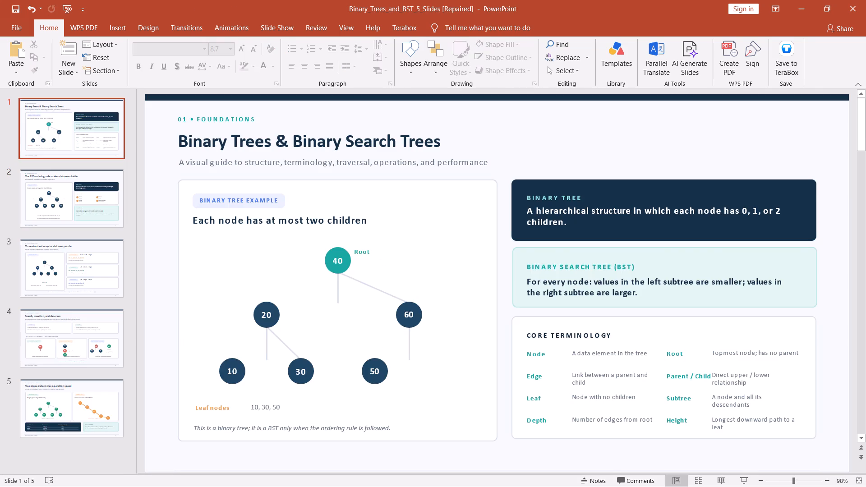
{"action": "key", "text": "alt+Tab"}
{"action": "key", "text": "a"}
{"action": "key", "text": "BackSpace"}
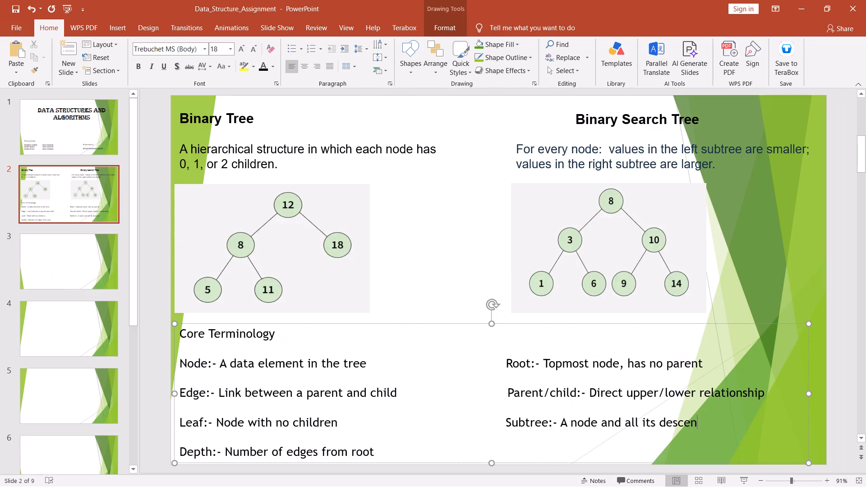
{"action": "type", "text": "dants"}
Pad the Depth line with spacing so its insertion point lines up beneath the Subtree entry.
{"action": "key", "text": "Down"}
{"action": "key", "text": "Down"}
{"action": "key", "text": "Tab"}
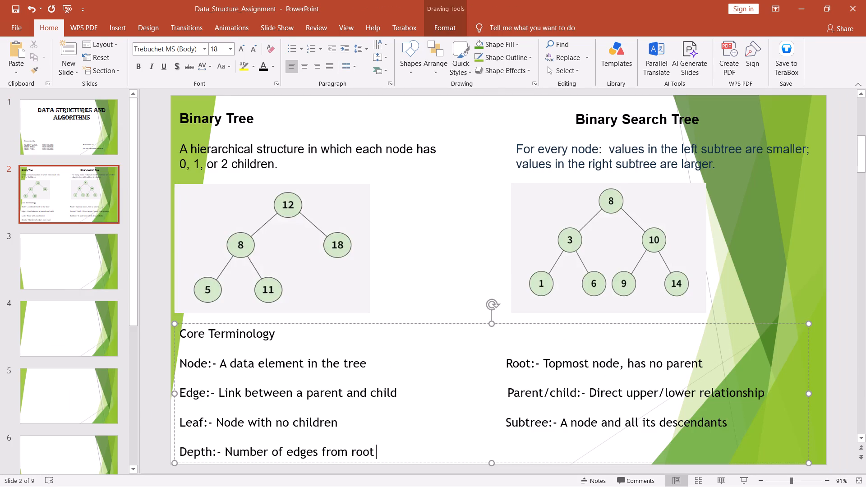
{"action": "key", "text": "Tab"}
{"action": "key", "text": "space"}
{"action": "key", "text": "space"}
{"action": "key", "text": "space"}
{"action": "key", "text": "space"}
{"action": "key", "text": "space"}
{"action": "key", "text": "space"}
{"action": "key", "text": "space"}
{"action": "key", "text": "space"}
{"action": "key", "text": "space"}
{"action": "key", "text": "space"}
{"action": "key", "text": "space"}
{"action": "key", "text": "space"}
{"action": "key", "text": "space"}
{"action": "key", "text": "space"}
{"action": "key", "text": "space"}
{"action": "key", "text": "space"}
{"action": "key", "text": "space"}
{"action": "key", "text": "space"}
{"action": "key", "text": "space"}
{"action": "key", "text": "space"}
{"action": "key", "text": "BackSpace"}
{"action": "key", "text": "BackSpace"}
{"action": "key", "text": "BackSpace"}
{"action": "key", "text": "BackSpace"}
{"action": "key", "text": "BackSpace"}
{"action": "key", "text": "BackSpace"}
Check the BST deck for the last term and add the label "Height:-" in the second column beside Depth.
{"action": "key", "text": "alt+Tab"}
{"action": "key", "text": "alt+Tab"}
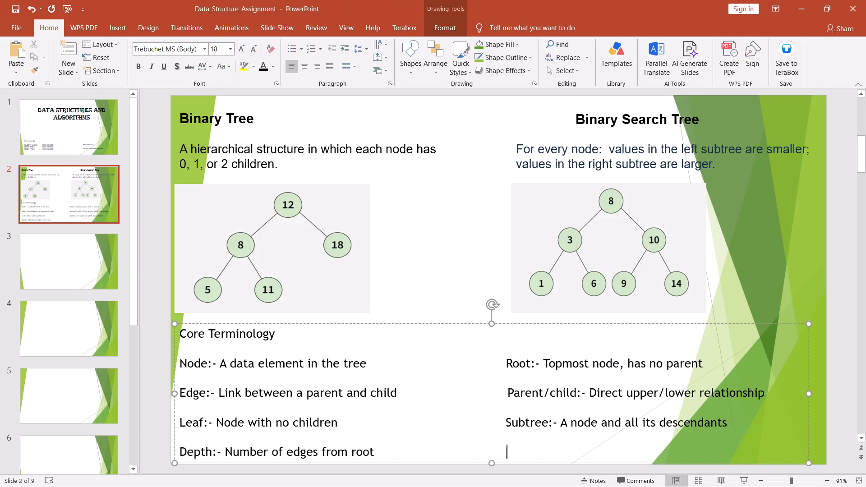
{"action": "key", "text": "shift+h"}
{"action": "key", "text": "BackSpace"}
{"action": "type", "text": "Height:-"}
{"action": "key", "text": "space"}
Begin the Height definition with the word "Longest", following the BST deck's wording.
{"action": "key", "text": "alt+Tab"}
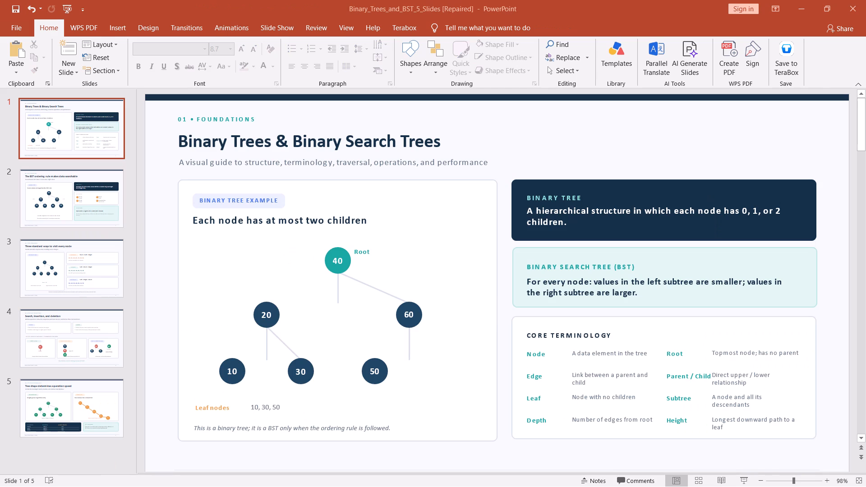
{"action": "key", "text": "alt+Tab"}
{"action": "type", "text": "Lon"}
{"action": "key", "text": "alt+Tab"}
{"action": "key", "text": "alt+Tab"}
{"action": "key", "text": "f"}
{"action": "key", "text": "BackSpace"}
{"action": "type", "text": "ged"}
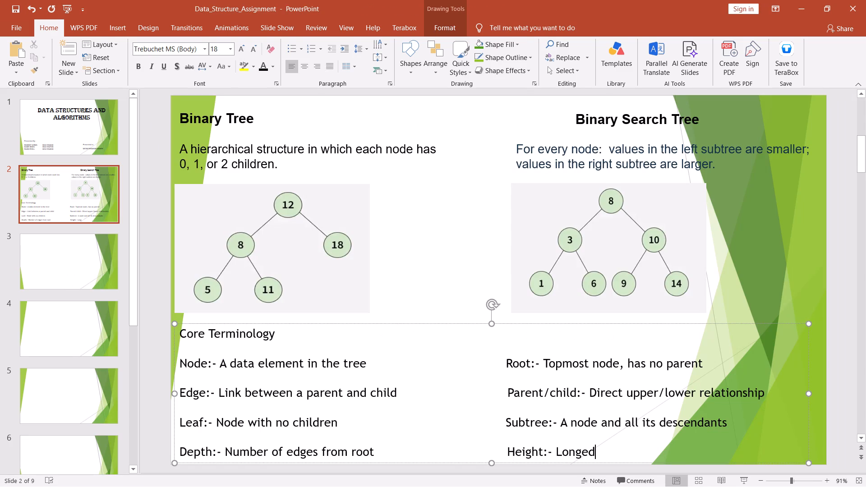
{"action": "key", "text": "BackSpace"}
{"action": "type", "text": "st"}
{"action": "key", "text": "space"}
{"action": "key", "text": "alt+Tab"}
{"action": "key", "text": "alt+Tab"}
{"action": "key", "text": "BackSpace"}
{"action": "key", "text": "BackSpace"}
{"action": "key", "text": "BackSpace"}
{"action": "key", "text": "BackSpace"}
{"action": "key", "text": "BackSpace"}
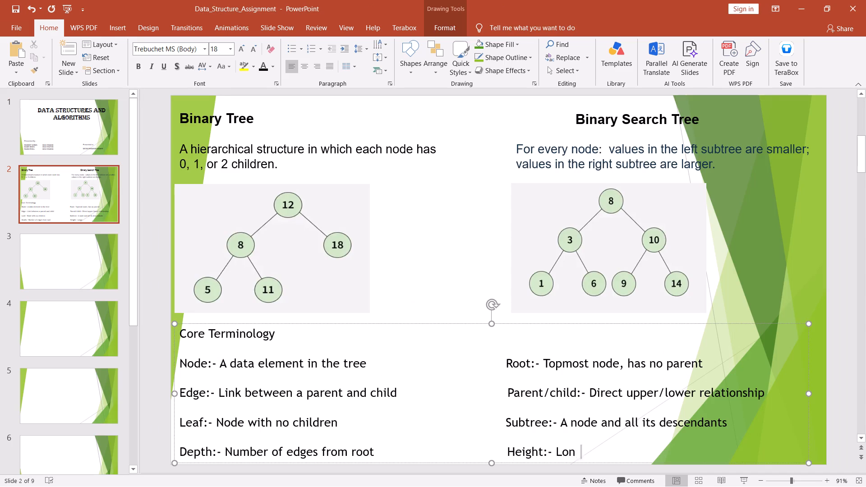
{"action": "key", "text": "BackSpace"}
{"action": "key", "text": "BackSpace"}
{"action": "key", "text": "BackSpace"}
{"action": "type", "text": "Longest"}
{"action": "key", "text": "space"}
Complete the Height definition with "downward path to a leaf", checking the wording against the BST deck.
{"action": "key", "text": "alt+Tab"}
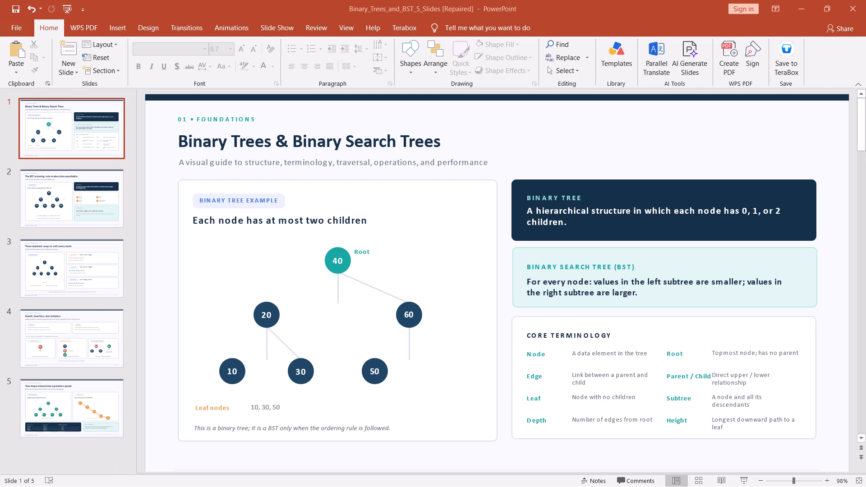
{"action": "key", "text": "alt+Tab"}
{"action": "type", "text": "down"}
{"action": "key", "text": "alt+Tab"}
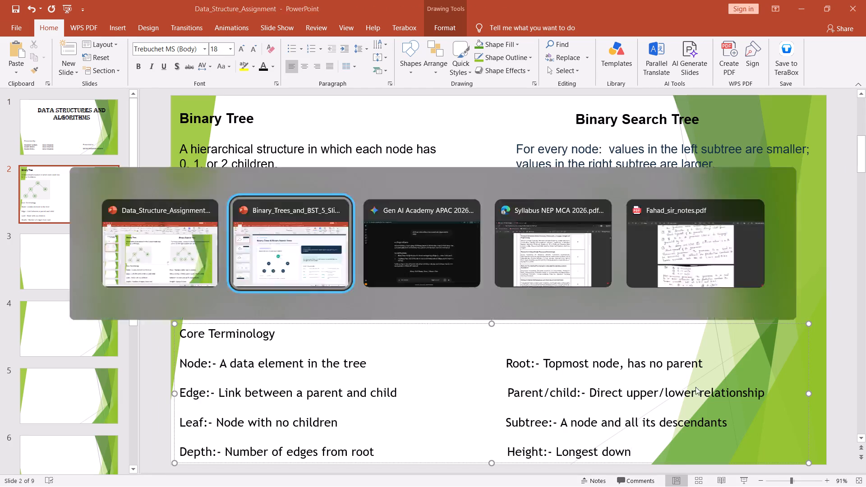
{"action": "key", "text": "alt+Tab"}
{"action": "key", "text": "w"}
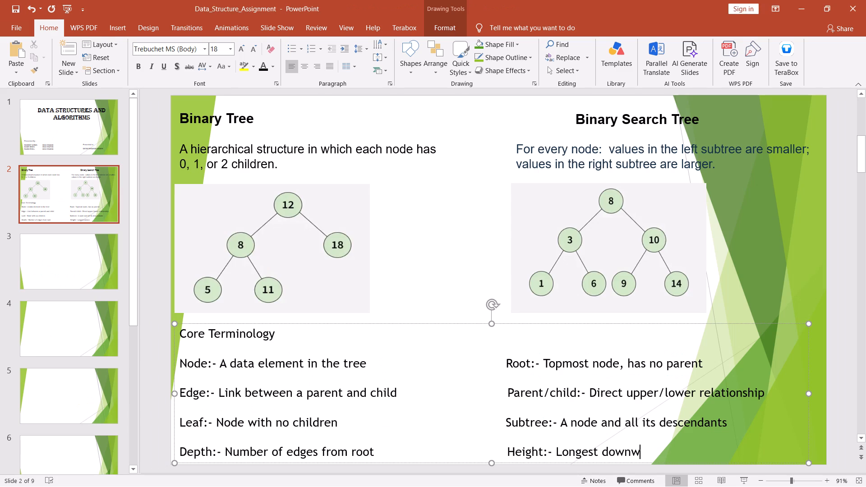
{"action": "type", "text": "ard"}
{"action": "key", "text": "space"}
{"action": "key", "text": "alt+Tab"}
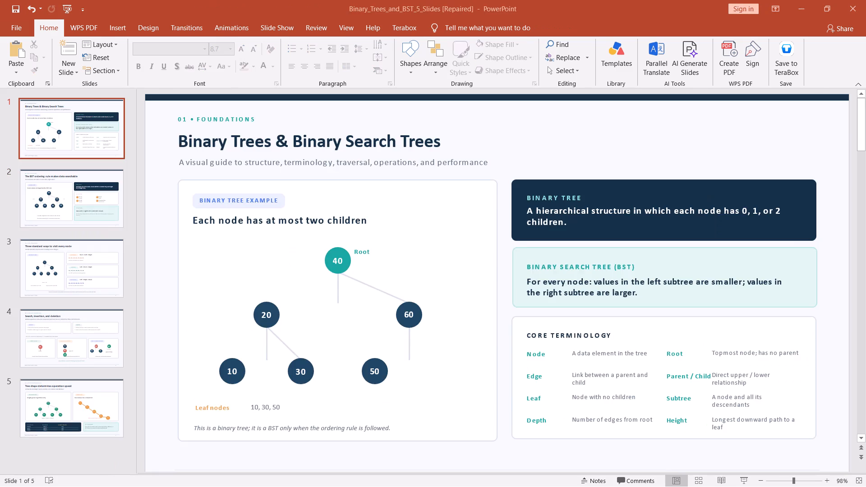
{"action": "key", "text": "alt+Tab"}
{"action": "type", "text": "pa"}
{"action": "type", "text": "th"}
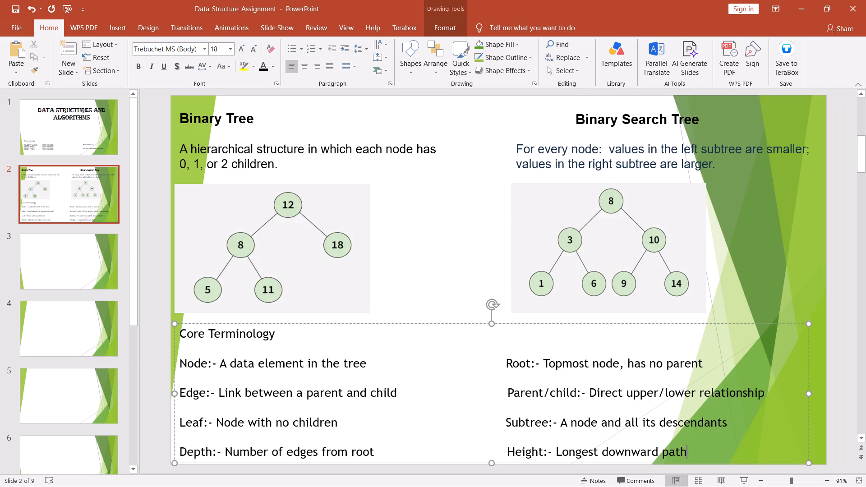
{"action": "key", "text": "space"}
{"action": "key", "text": "alt+Tab"}
{"action": "key", "text": "alt+Tab"}
{"action": "type", "text": "to"}
{"action": "key", "text": "space"}
{"action": "type", "text": "a"}
{"action": "key", "text": "space"}
{"action": "key", "text": "alt+Tab"}
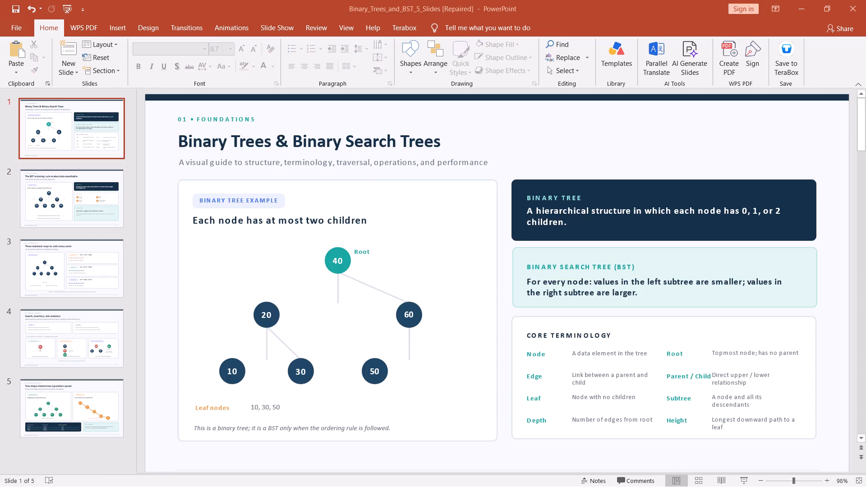
{"action": "key", "text": "alt+Tab"}
{"action": "type", "text": "leaf"}
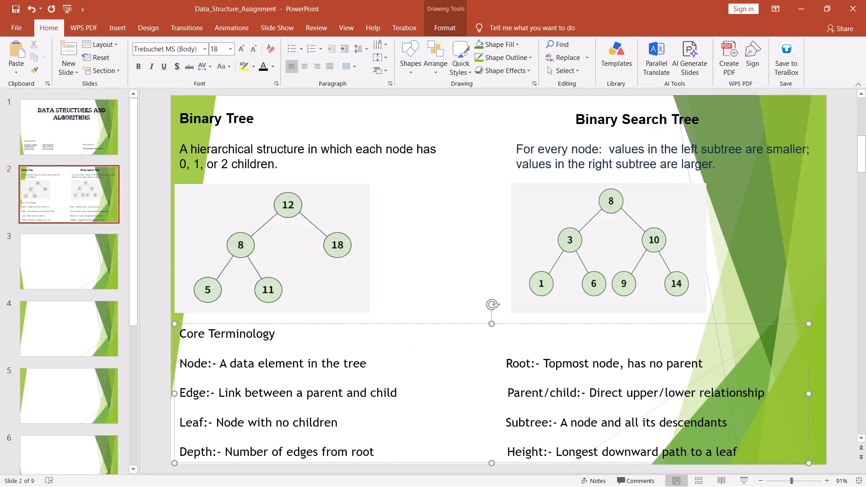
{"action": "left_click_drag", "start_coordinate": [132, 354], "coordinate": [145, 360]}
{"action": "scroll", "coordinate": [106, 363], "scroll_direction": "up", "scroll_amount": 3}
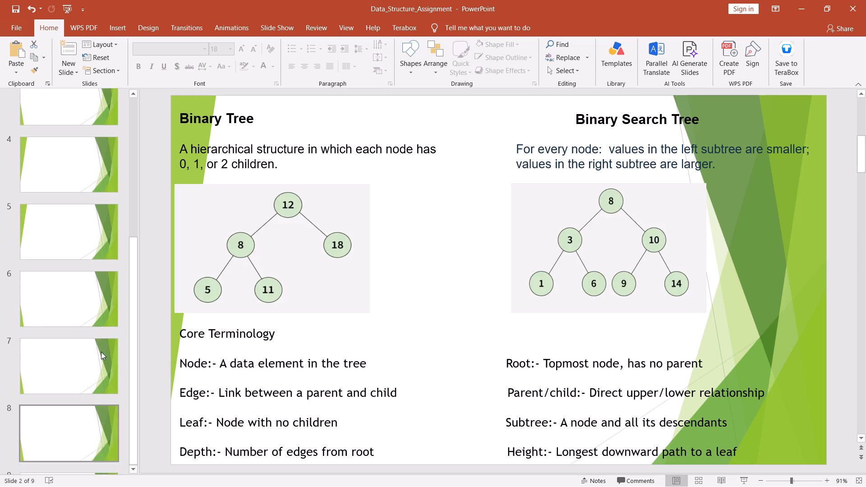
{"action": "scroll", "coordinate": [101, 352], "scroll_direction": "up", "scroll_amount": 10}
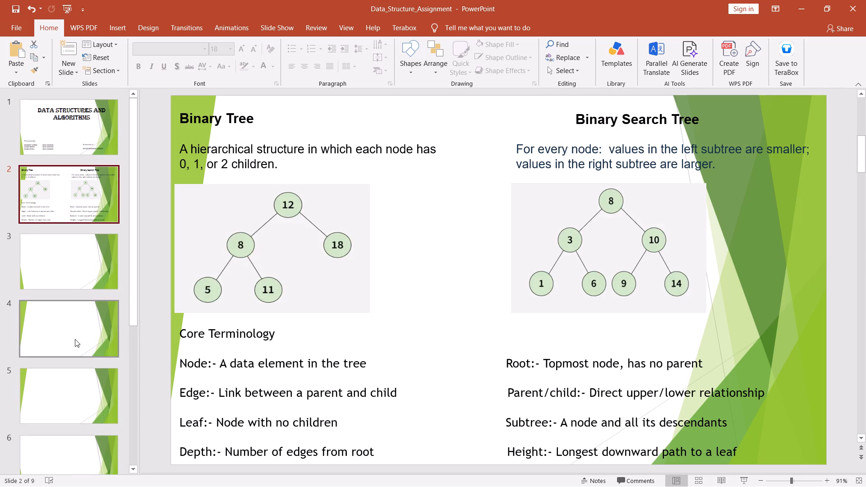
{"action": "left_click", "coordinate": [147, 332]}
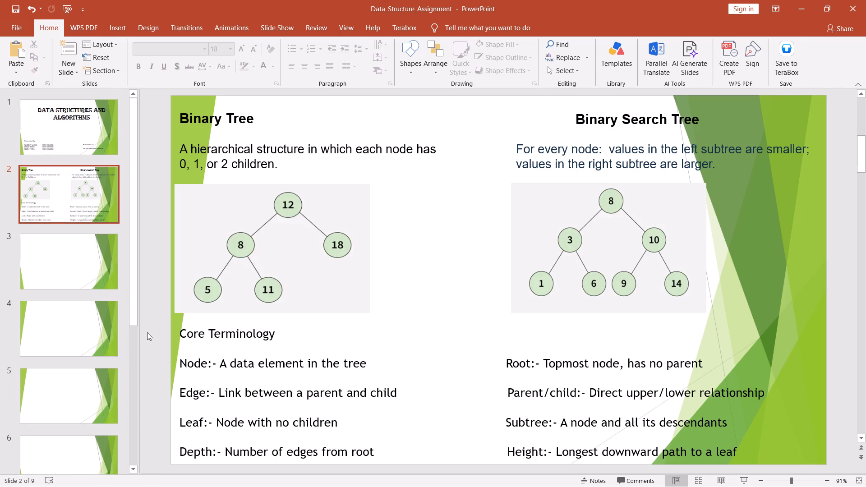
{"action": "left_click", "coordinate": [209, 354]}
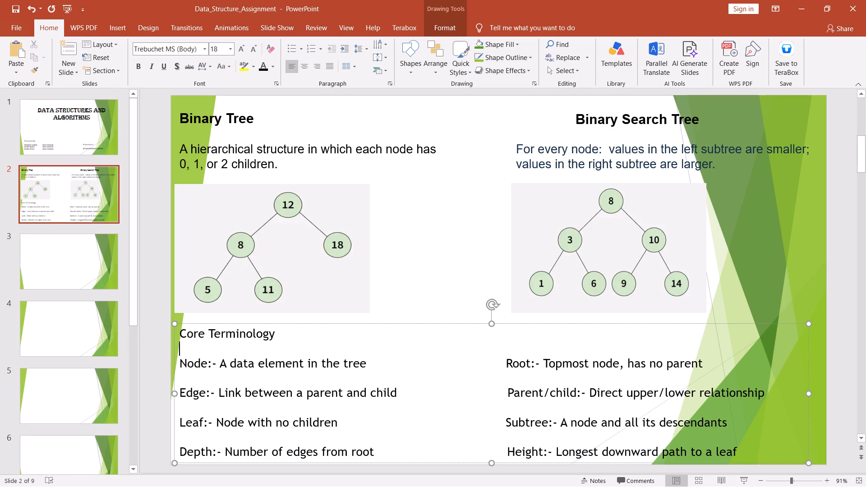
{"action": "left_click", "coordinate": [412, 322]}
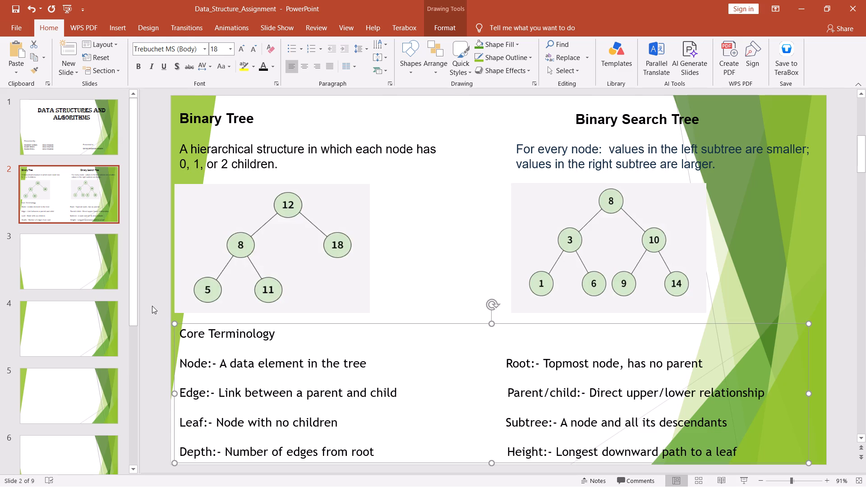
Make the "Core Terminology" heading bold and set its font to Arial.
{"action": "left_click", "coordinate": [187, 335]}
{"action": "left_click_drag", "start_coordinate": [181, 333], "coordinate": [239, 340]}
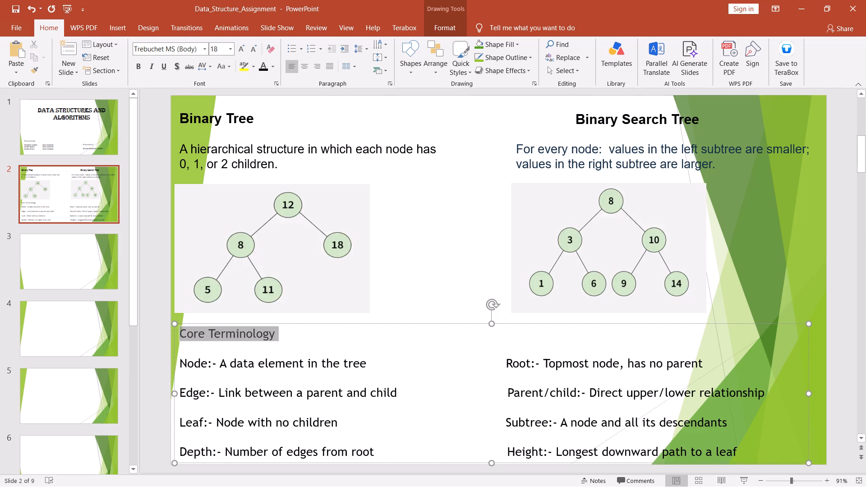
{"action": "left_click_drag", "start_coordinate": [239, 340], "coordinate": [263, 340]}
{"action": "left_click", "coordinate": [272, 322]}
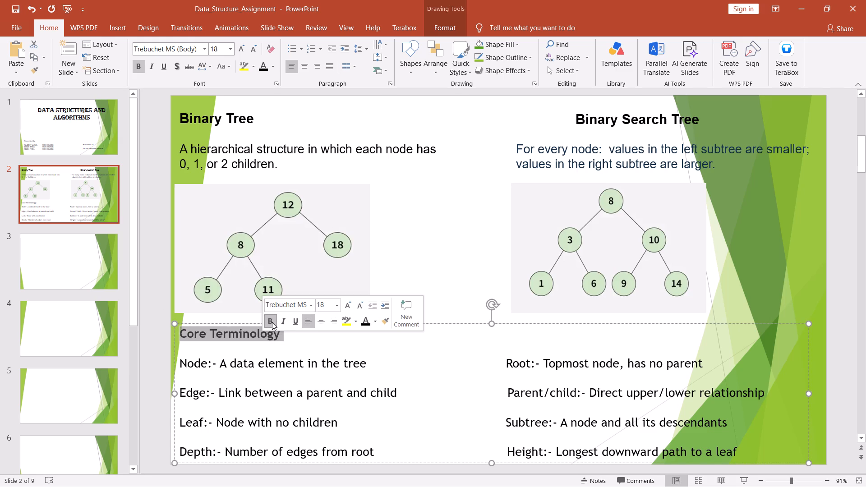
{"action": "left_click", "coordinate": [312, 306]}
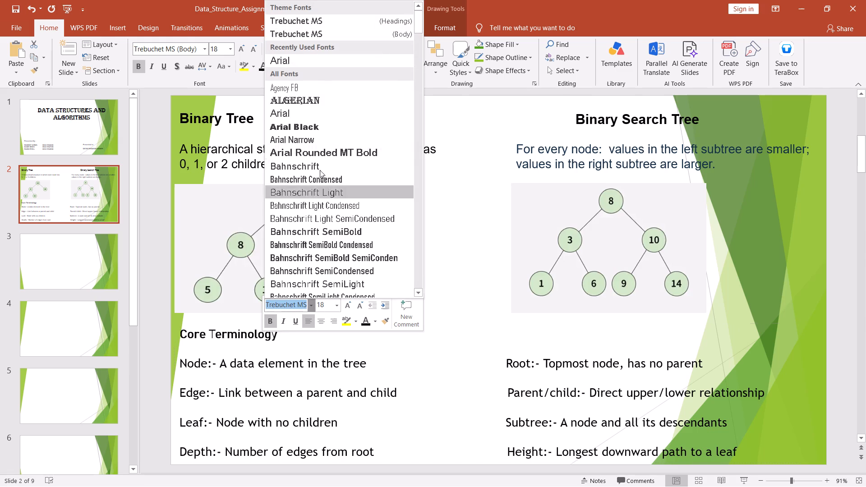
{"action": "left_click", "coordinate": [308, 111]}
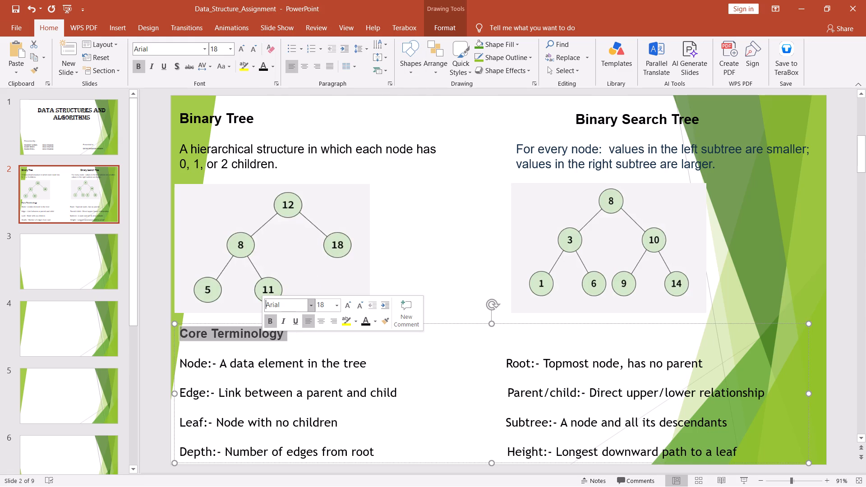
Set all the text in the Core Terminology text box to the Arial font.
{"action": "left_click", "coordinate": [296, 374]}
{"action": "key", "text": "ctrl+a"}
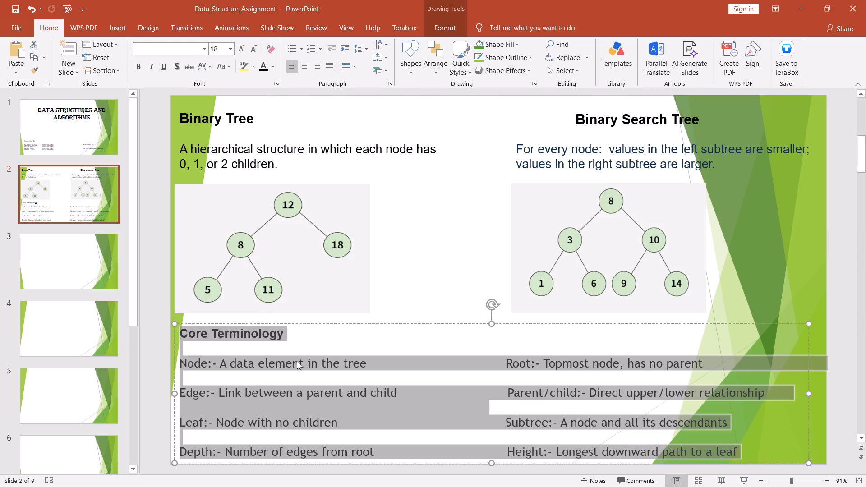
{"action": "left_click", "coordinate": [204, 51]}
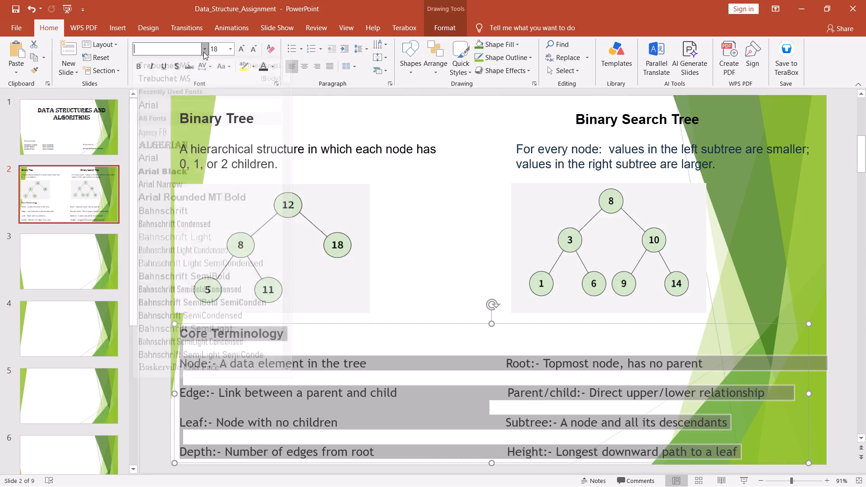
{"action": "left_click", "coordinate": [175, 169]}
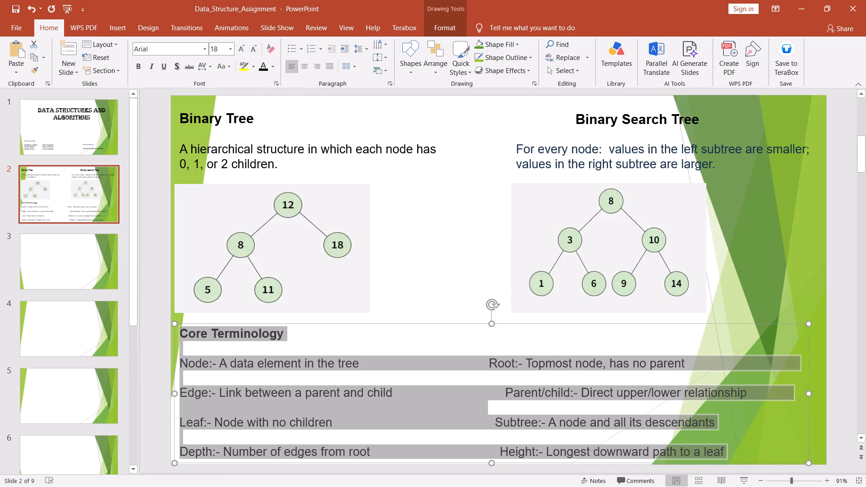
{"action": "left_click", "coordinate": [154, 149]}
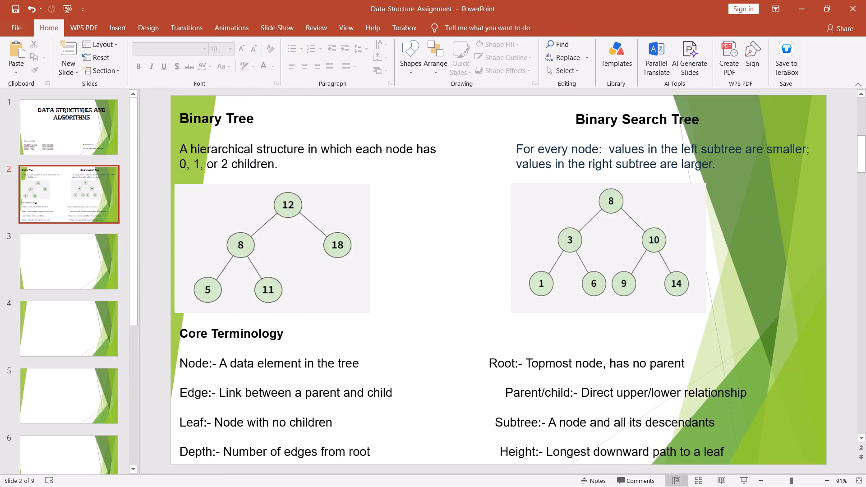
Insert two spaces before the Root entry so it lines up with the Subtree entry.
{"action": "left_click", "coordinate": [487, 368]}
{"action": "key", "text": "space"}
{"action": "key", "text": "space"}
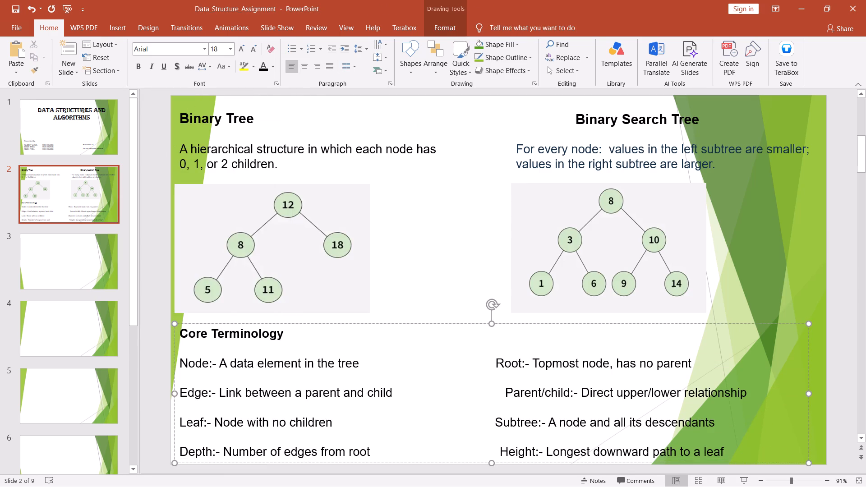
Set the font size of the "Core Terminology" heading to 20.
{"action": "left_click", "coordinate": [285, 338]}
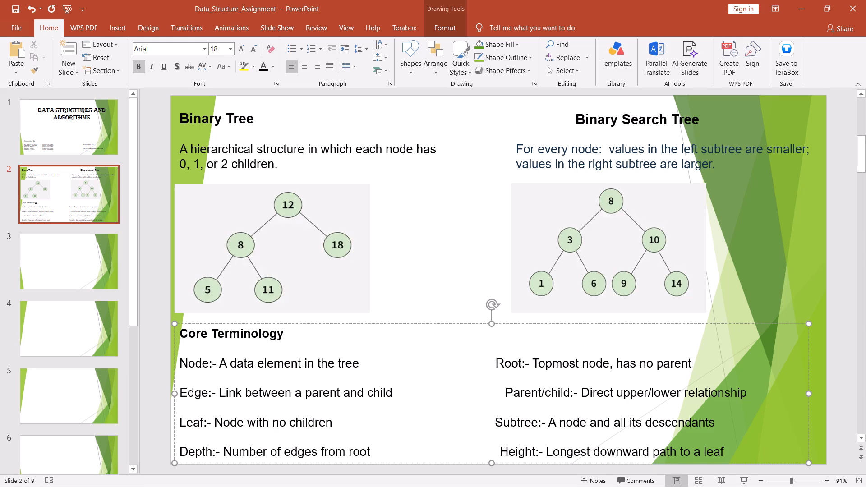
{"action": "left_click", "coordinate": [273, 332]}
{"action": "left_click_drag", "start_coordinate": [295, 334], "coordinate": [188, 331]}
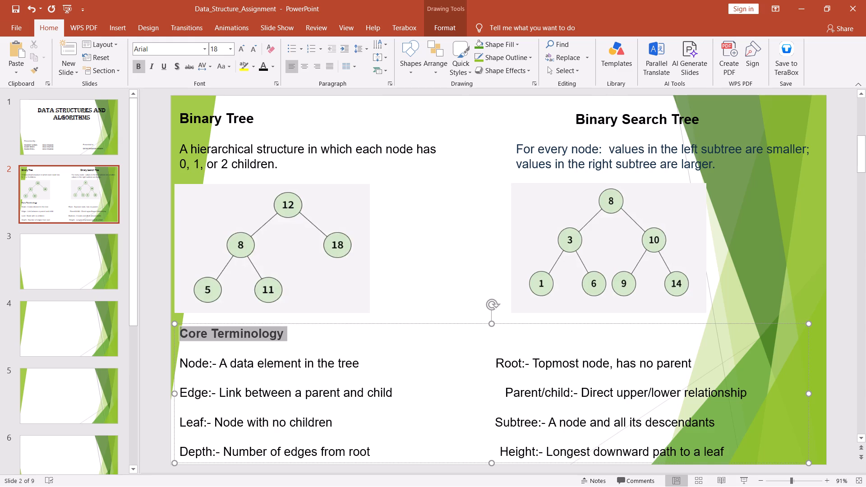
{"action": "left_click_drag", "start_coordinate": [188, 331], "coordinate": [187, 331]}
{"action": "left_click", "coordinate": [261, 296]}
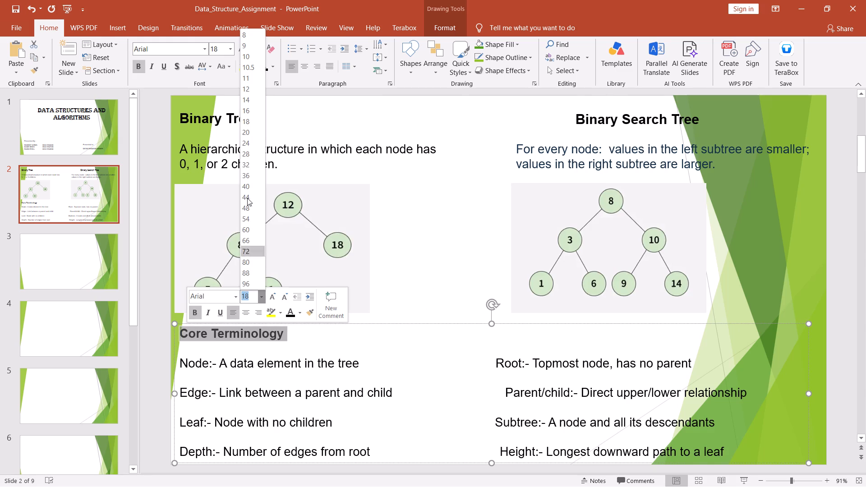
{"action": "left_click", "coordinate": [245, 134]}
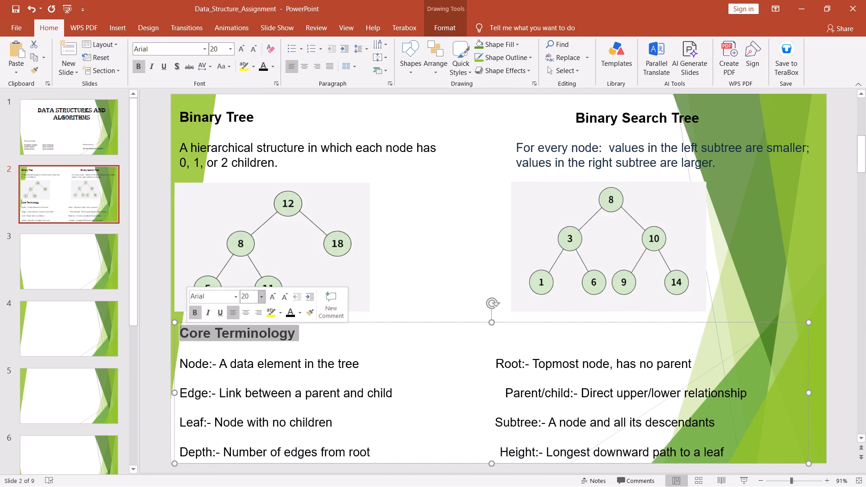
{"action": "left_click", "coordinate": [160, 381]}
Remove the extra spaces before the Parent/child entry so it lines up with the Root and Subtree entries.
{"action": "left_click", "coordinate": [249, 381]}
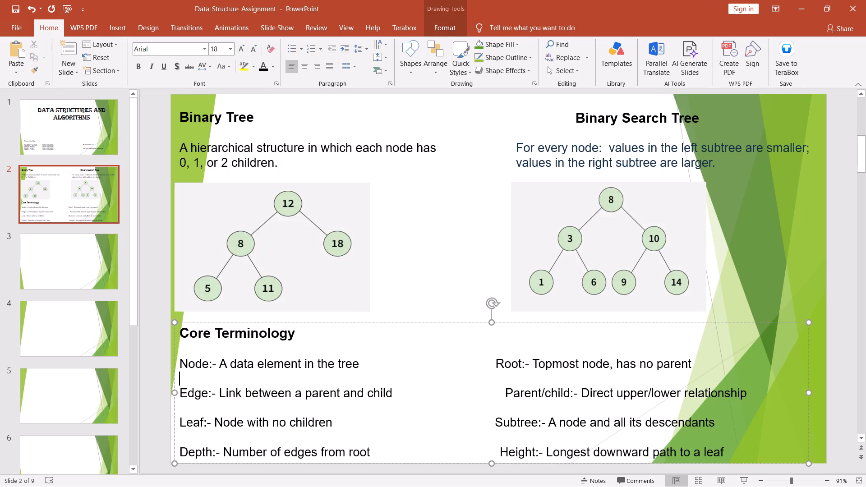
{"action": "left_click", "coordinate": [500, 380]}
{"action": "left_click", "coordinate": [502, 362]}
{"action": "left_click", "coordinate": [490, 363]}
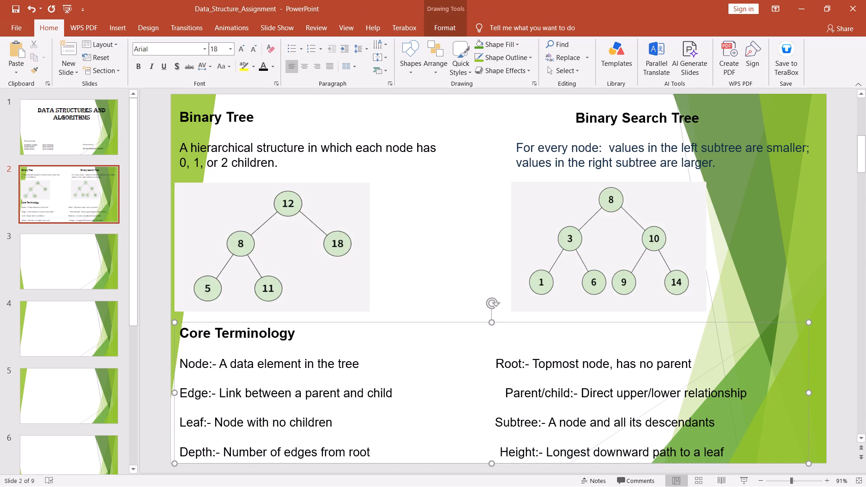
{"action": "left_click", "coordinate": [505, 385]}
{"action": "left_click", "coordinate": [506, 393]}
{"action": "key", "text": "BackSpace"}
{"action": "key", "text": "BackSpace"}
{"action": "key", "text": "BackSpace"}
{"action": "key", "text": "space"}
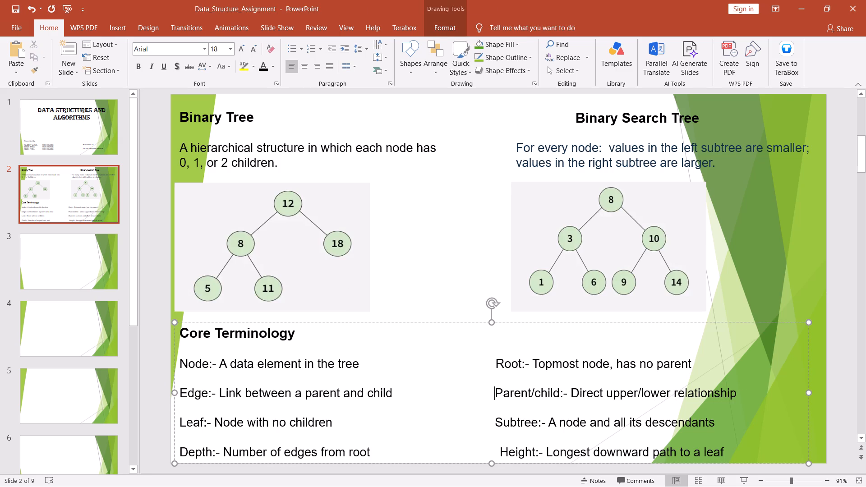
{"action": "key", "text": "BackSpace"}
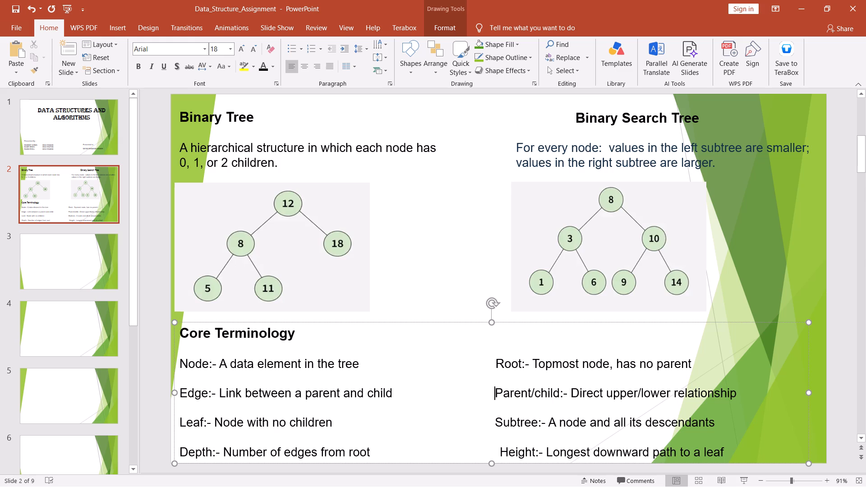
Remove one space before the Height entry so it lines up with the Subtree entry.
{"action": "left_click", "coordinate": [501, 452]}
{"action": "key", "text": "BackSpace"}
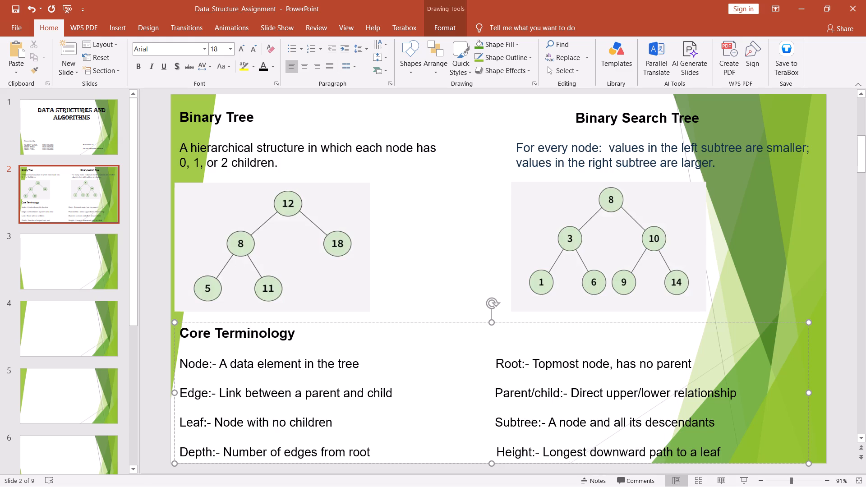
{"action": "left_click", "coordinate": [146, 429]}
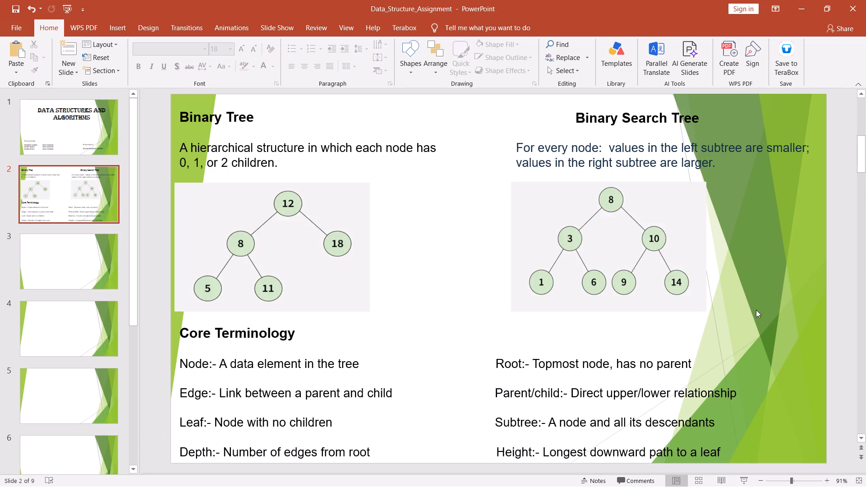
Insert one extra space after the ":-" in the Root, Parent/child, Subtree and Height entries.
{"action": "key", "text": "alt+Tab"}
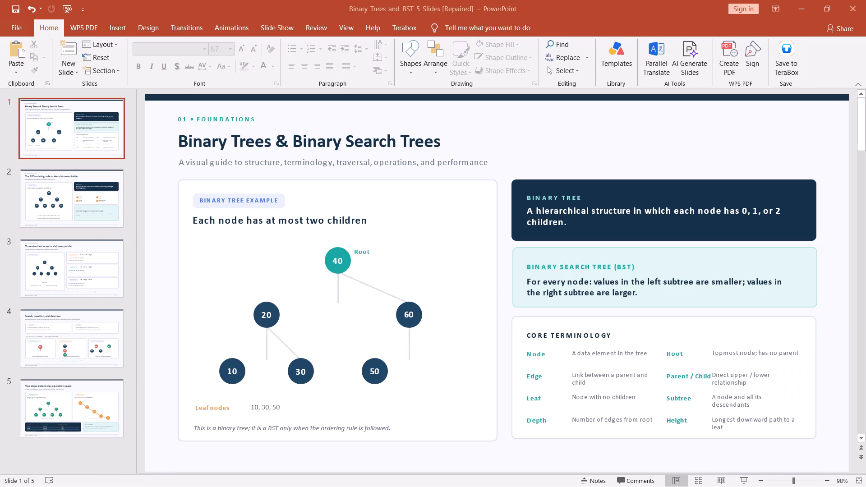
{"action": "key", "text": "alt+Tab"}
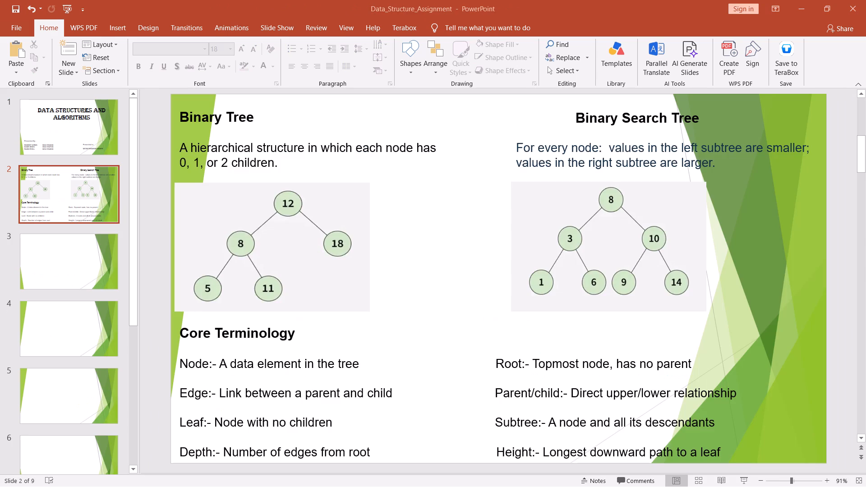
{"action": "left_click", "coordinate": [530, 363]}
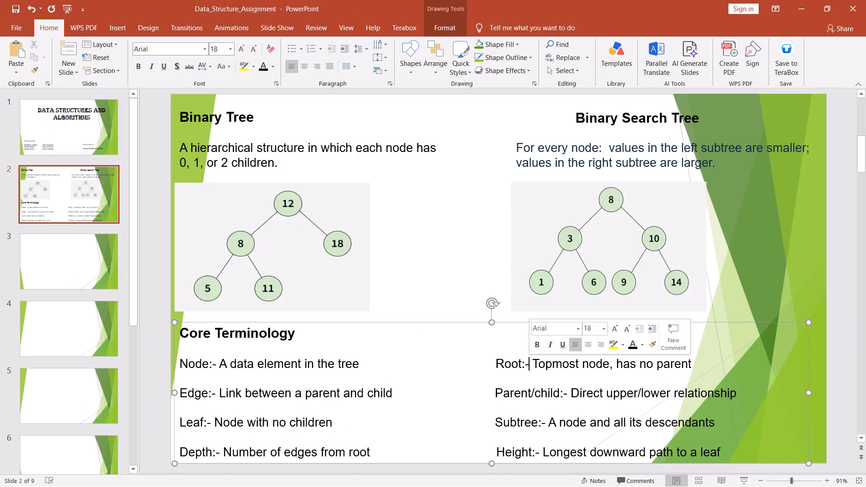
{"action": "left_click", "coordinate": [534, 363]}
{"action": "key", "text": "space"}
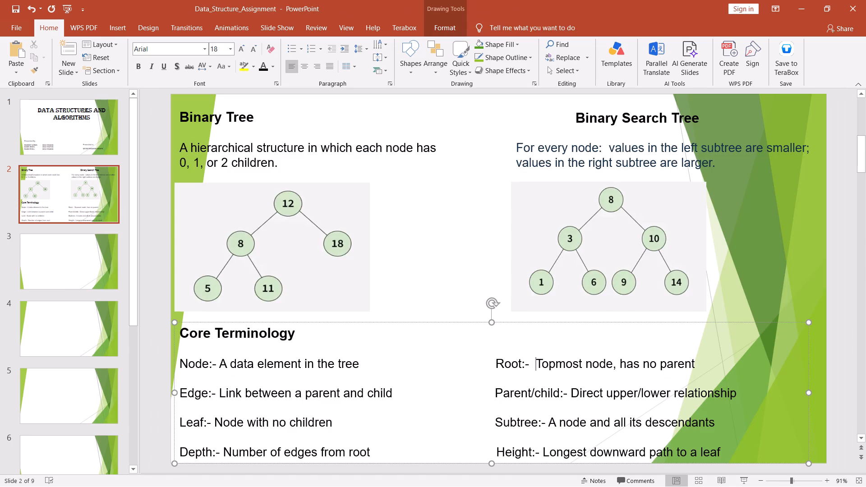
{"action": "left_click", "coordinate": [569, 392]}
{"action": "key", "text": "space"}
{"action": "left_click", "coordinate": [548, 421]}
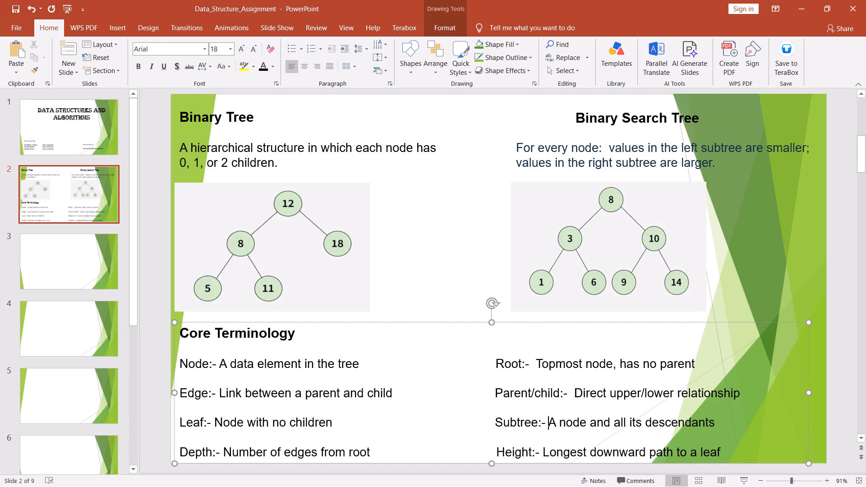
{"action": "key", "text": "space"}
{"action": "left_click", "coordinate": [542, 450]}
{"action": "key", "text": "space"}
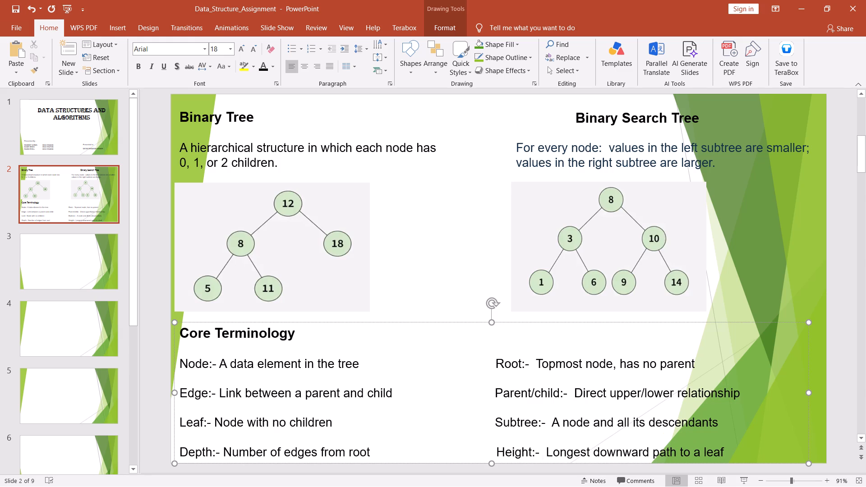
Insert one extra space after the ":-" in the Depth, Leaf, Edge and Node entries.
{"action": "left_click", "coordinate": [220, 448]}
{"action": "key", "text": "space"}
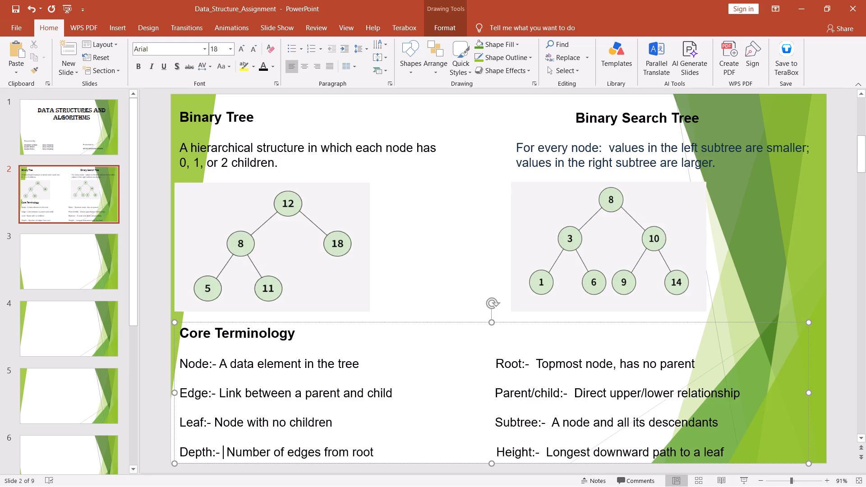
{"action": "key", "text": "space"}
{"action": "key", "text": "BackSpace"}
{"action": "left_click", "coordinate": [212, 426]}
{"action": "key", "text": "space"}
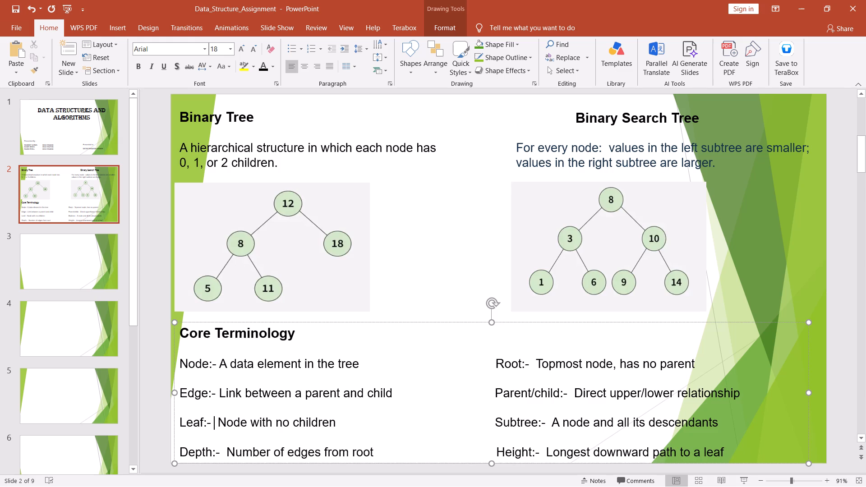
{"action": "left_click", "coordinate": [218, 392]}
{"action": "key", "text": "space"}
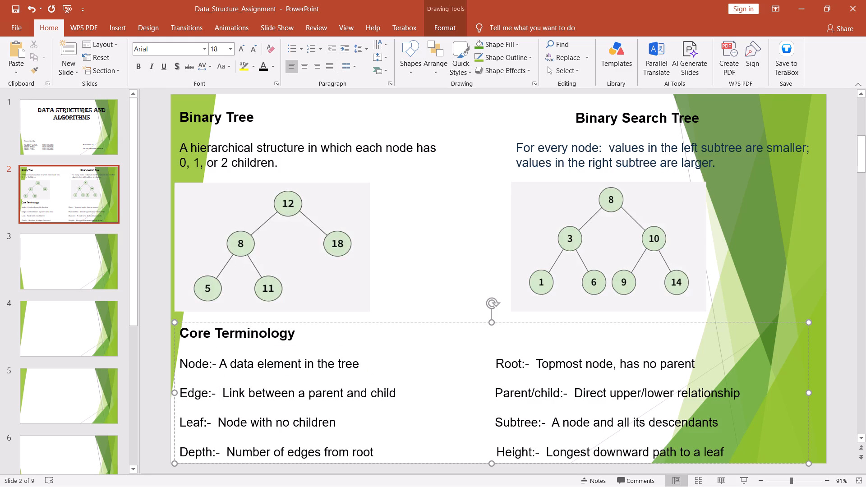
{"action": "left_click", "coordinate": [218, 363]}
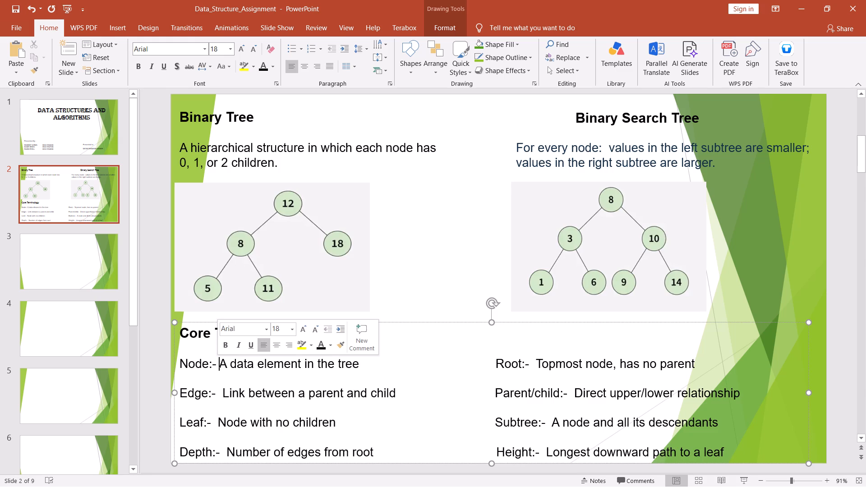
{"action": "key", "text": "space"}
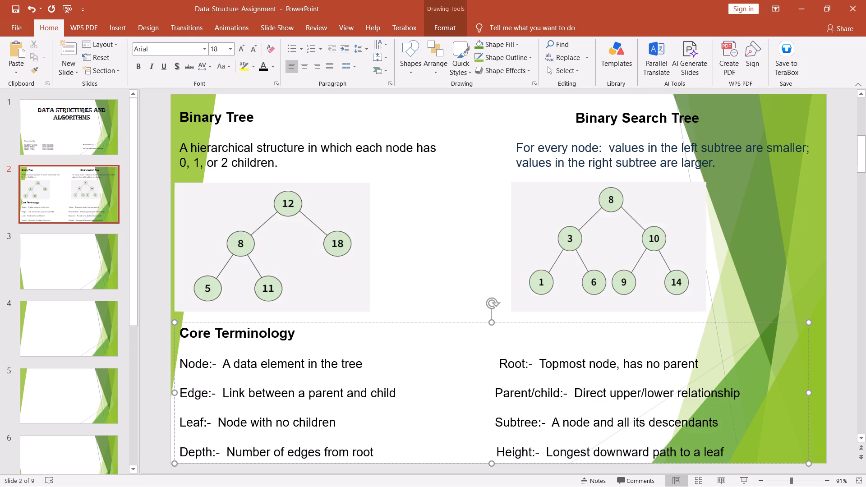
Remove one space before the Root entry so it lines up with the Parent/child entry.
{"action": "left_click", "coordinate": [498, 363]}
{"action": "key", "text": "BackSpace"}
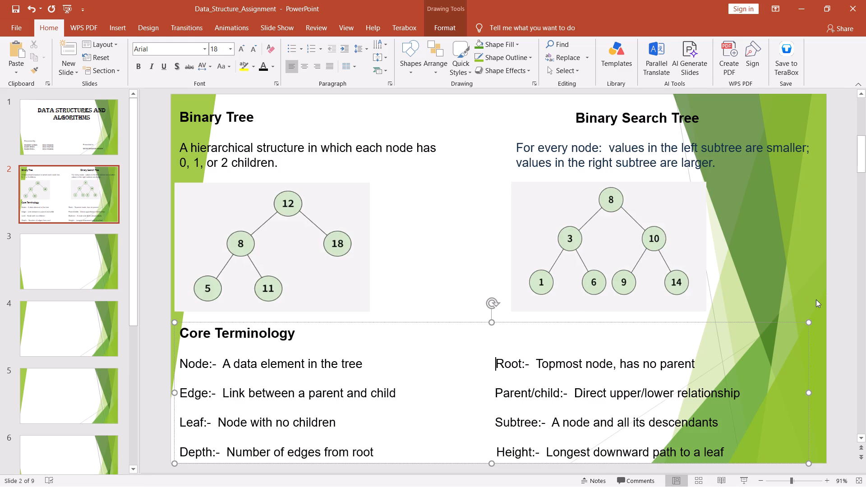
Save the presentation.
{"action": "left_click", "coordinate": [843, 306]}
{"action": "key", "text": "ctrl+s"}
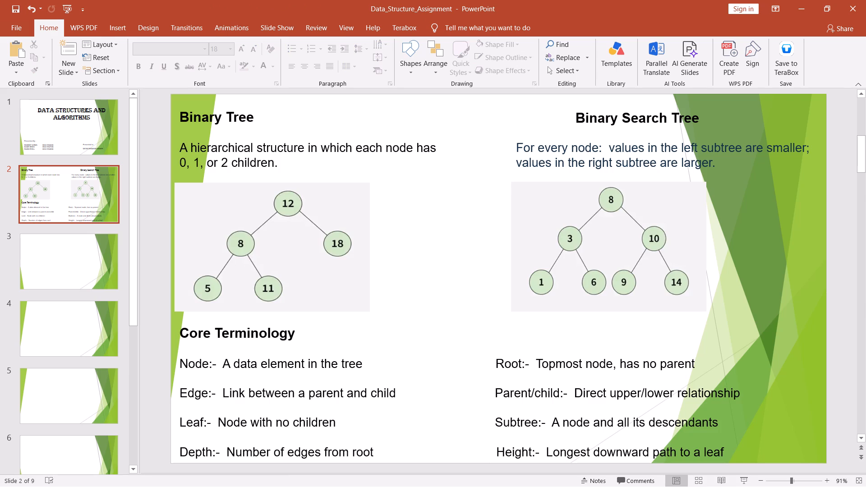
Add an arrow bullet to the "Core Terminology" heading.
{"action": "left_click", "coordinate": [297, 338]}
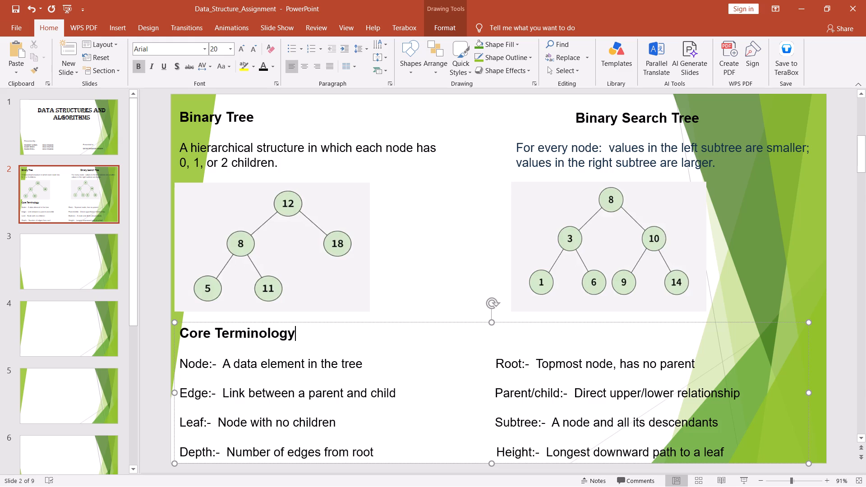
{"action": "left_click", "coordinate": [180, 332]}
{"action": "left_click", "coordinate": [322, 47]}
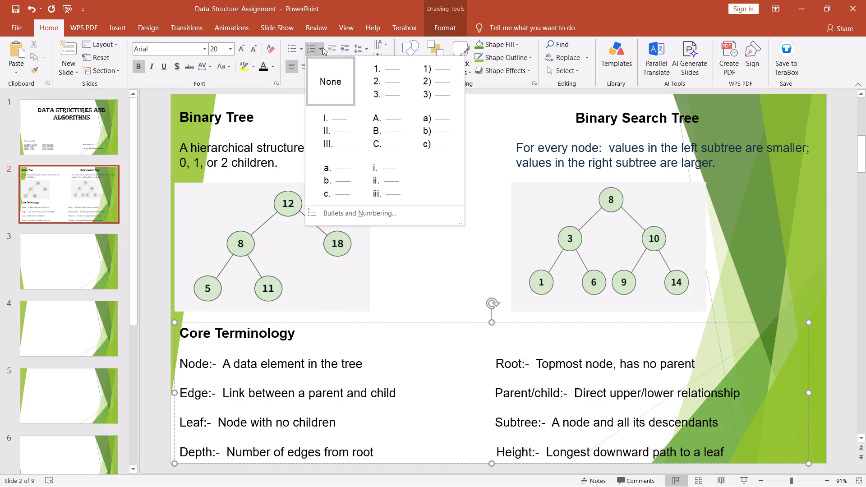
{"action": "left_click", "coordinate": [303, 49]}
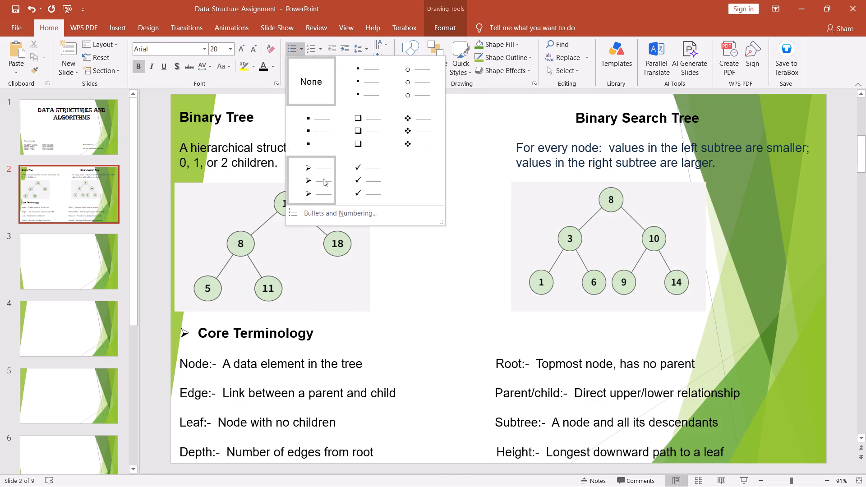
{"action": "left_click", "coordinate": [323, 182]}
Add an arrow bullet to the "Binary Tree" heading.
{"action": "left_click", "coordinate": [206, 118]}
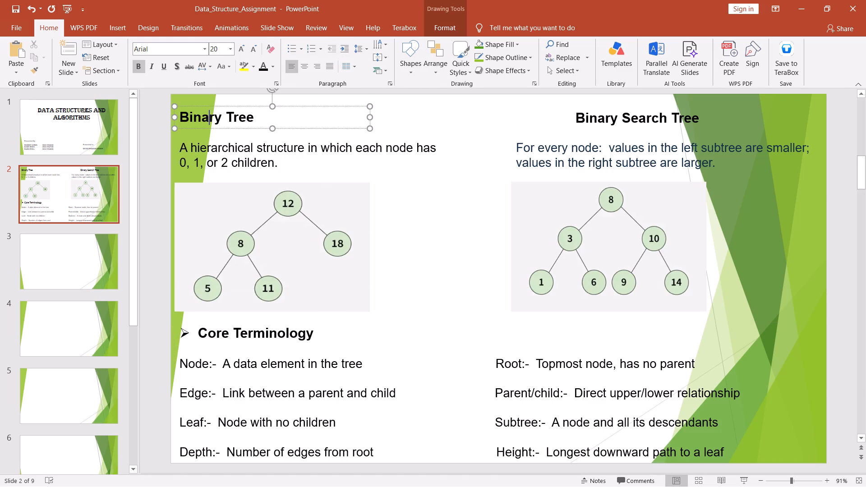
{"action": "left_click", "coordinate": [181, 121]}
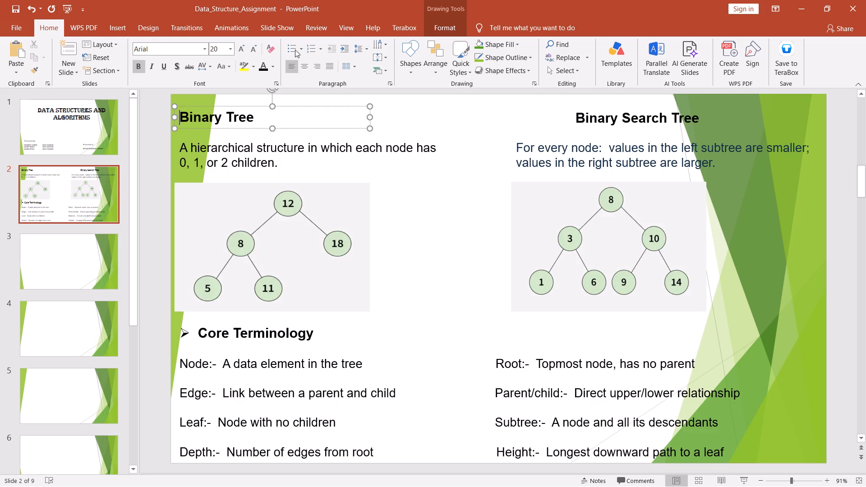
{"action": "left_click", "coordinate": [304, 48]}
{"action": "left_click", "coordinate": [316, 159]}
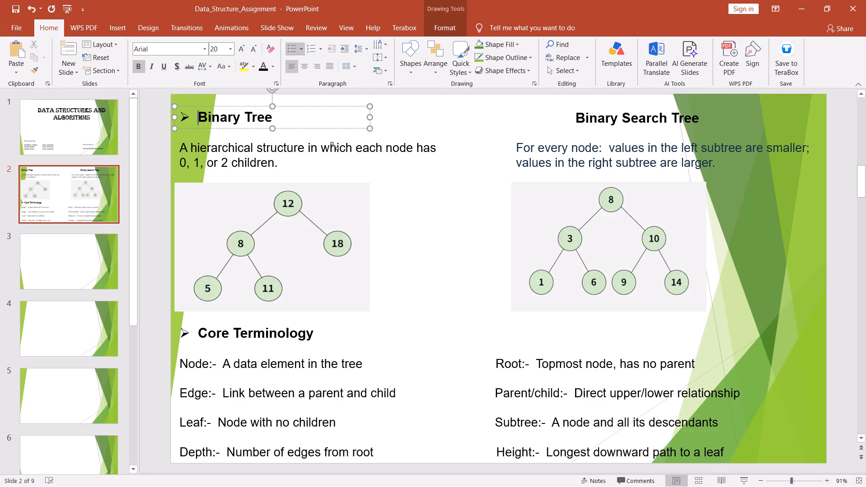
Move the "Binary Search Tree" heading so its text lines up with the left edge of the description below it.
{"action": "left_click", "coordinate": [594, 115]}
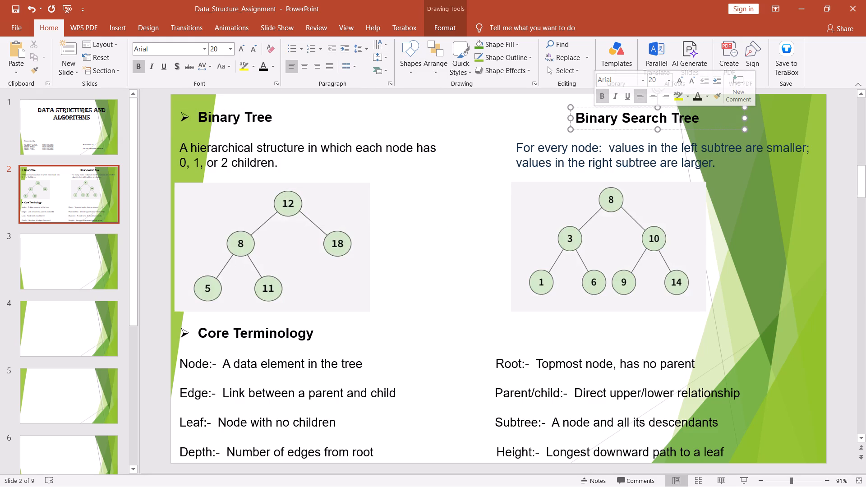
{"action": "left_click_drag", "start_coordinate": [585, 106], "coordinate": [543, 108]}
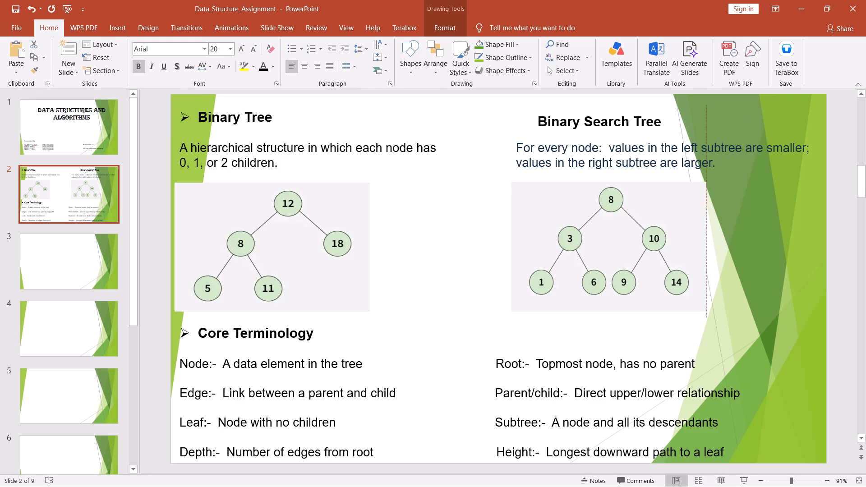
{"action": "left_click_drag", "start_coordinate": [543, 108], "coordinate": [523, 107]}
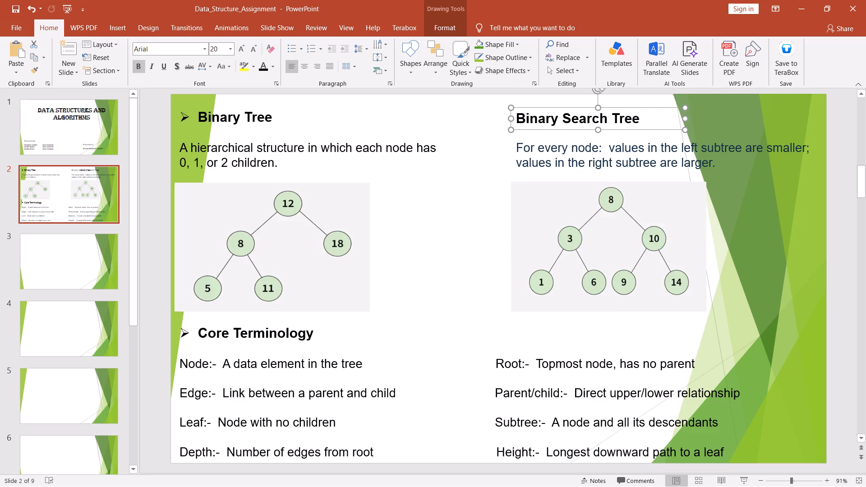
Add an arrow bullet to the "Binary Search Tree" heading.
{"action": "left_click", "coordinate": [519, 117]}
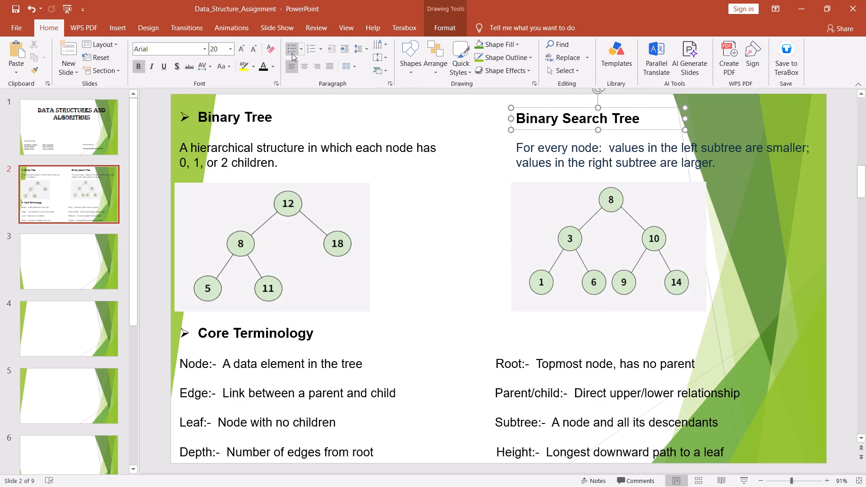
{"action": "left_click", "coordinate": [292, 53]}
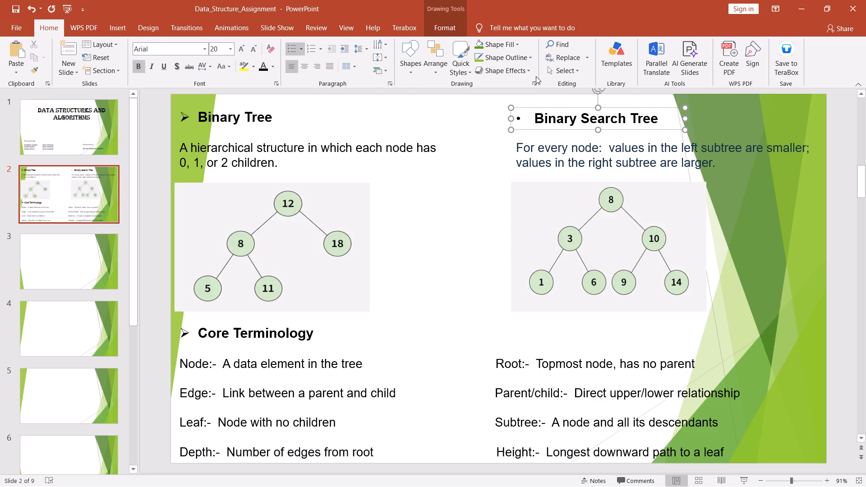
{"action": "key", "text": "BackSpace"}
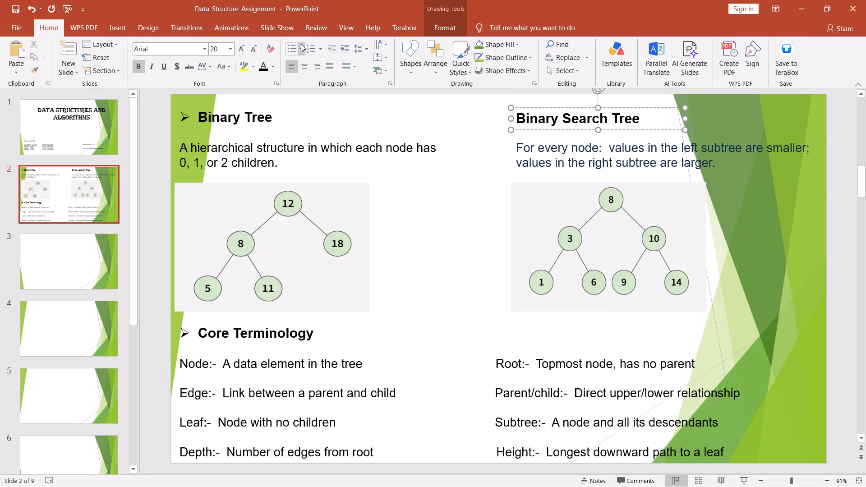
{"action": "left_click", "coordinate": [301, 44]}
{"action": "left_click", "coordinate": [309, 177]}
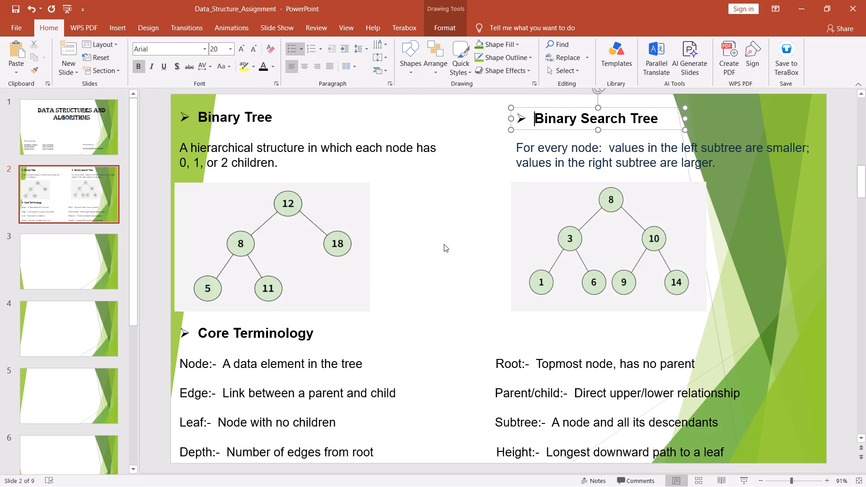
Save the presentation with the bulleted headings.
{"action": "left_click", "coordinate": [444, 244]}
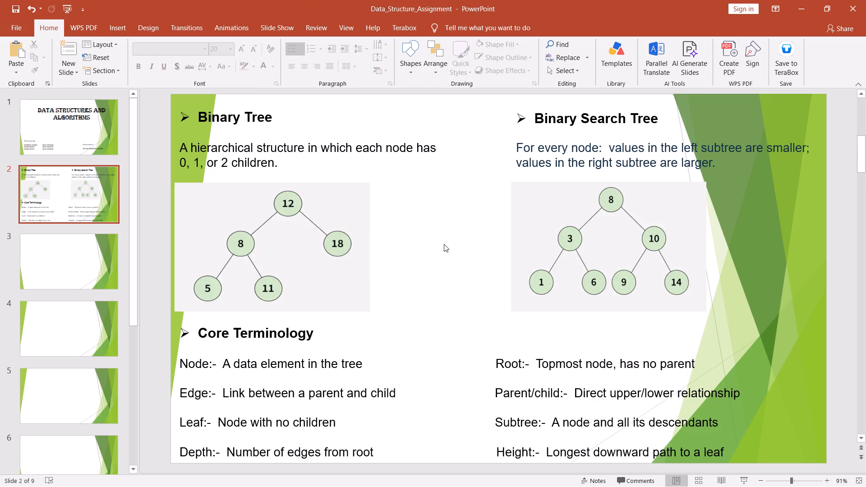
{"action": "key", "text": "ctrl+s"}
Switch to the Binary_Trees_and_BST_5_Slides deck and examine its foundations, BST structure and tree traversal slides as source material.
{"action": "left_click", "coordinate": [91, 256]}
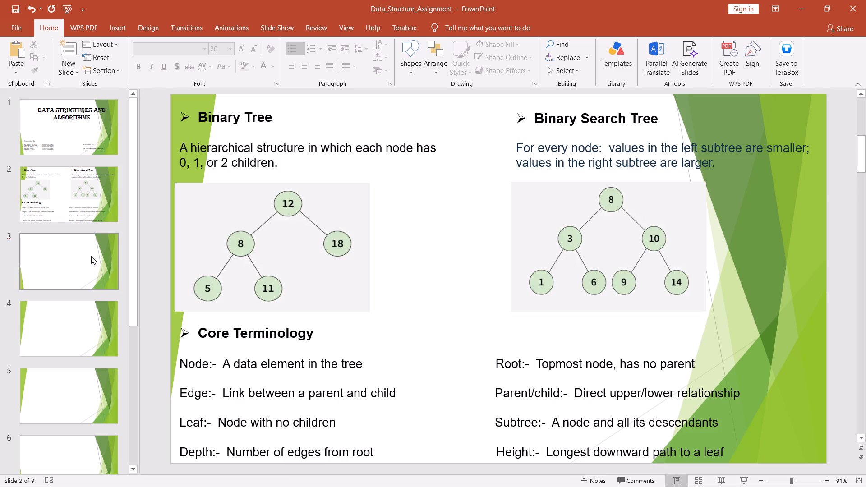
{"action": "key", "text": "alt+Tab"}
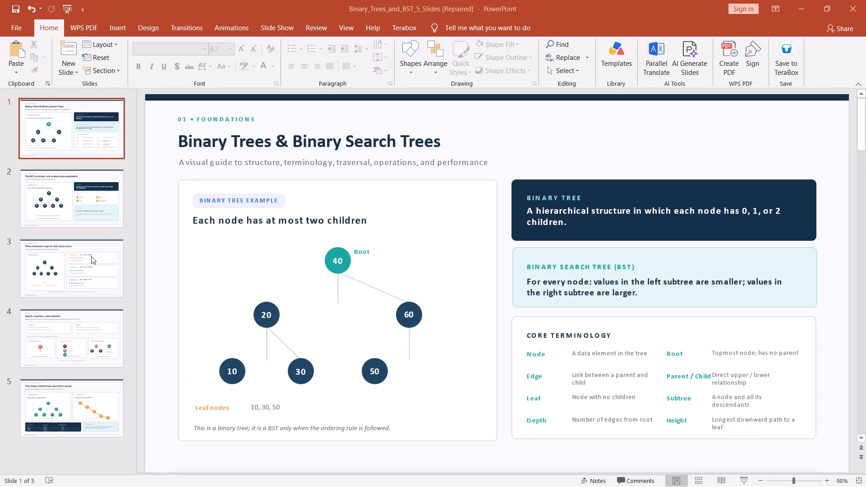
{"action": "key", "text": "Right"}
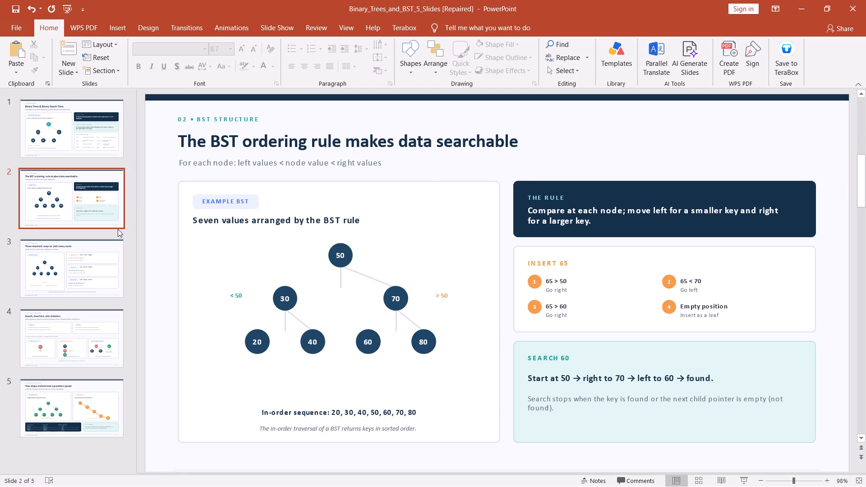
{"action": "key", "text": "Right"}
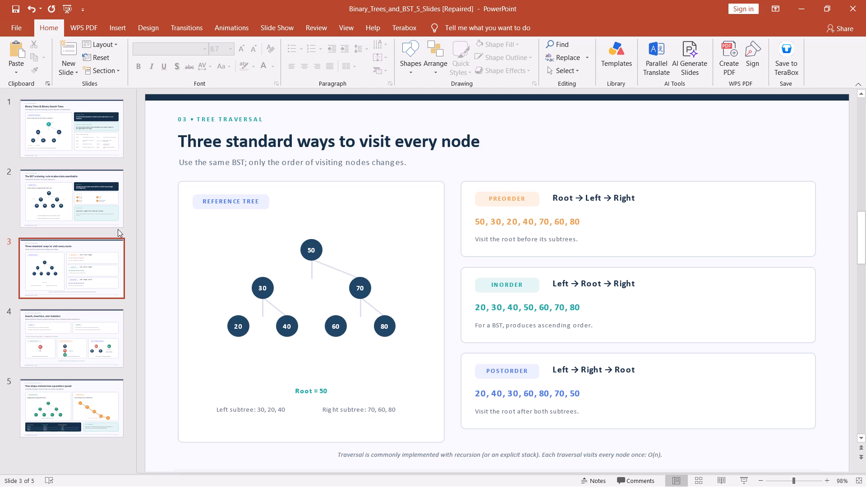
{"action": "left_click", "coordinate": [38, 187]}
{"action": "left_click", "coordinate": [47, 142]}
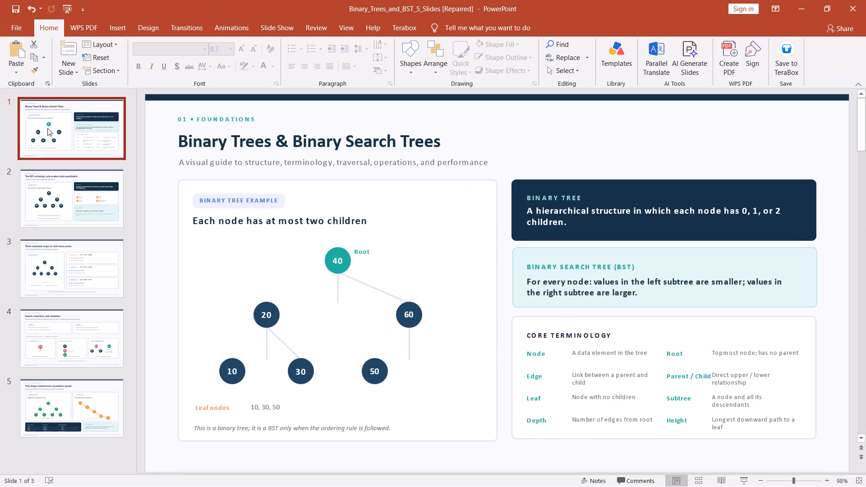
Return to the Data_Structure_Assignment deck and review its title slide and slide 2, ending on the blank slide 3.
{"action": "key", "text": "alt+Tab"}
{"action": "left_click", "coordinate": [73, 189]}
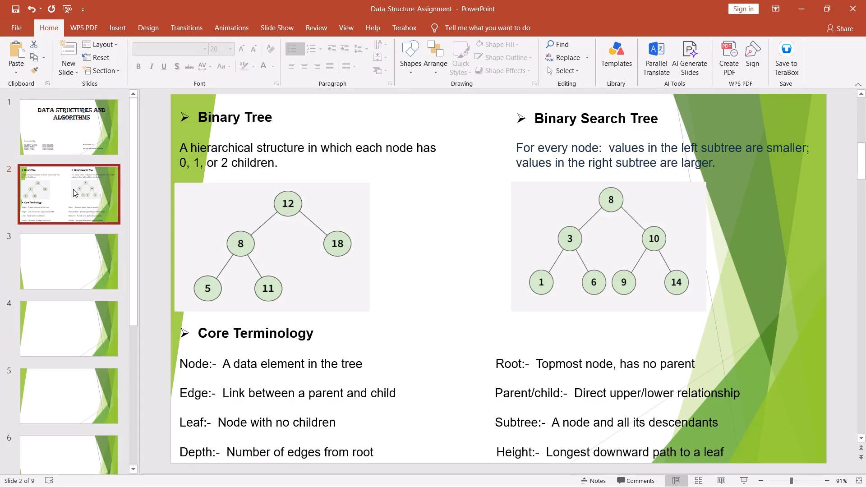
{"action": "left_click", "coordinate": [367, 110]}
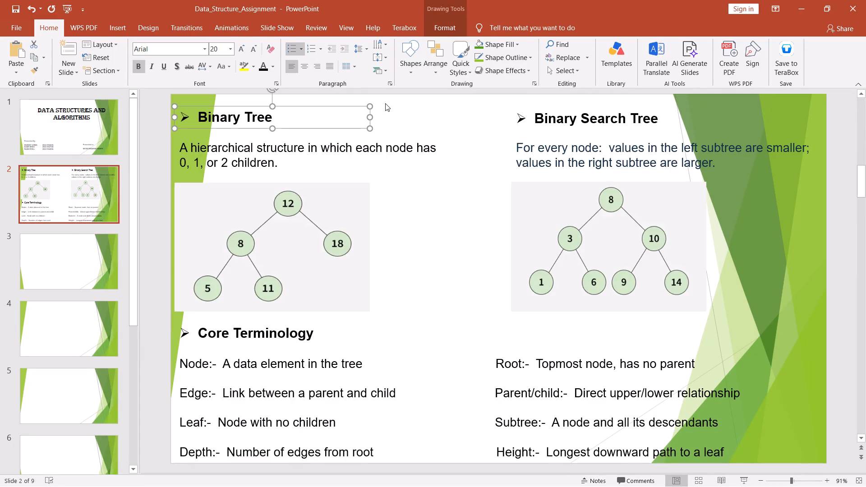
{"action": "left_click", "coordinate": [387, 101]}
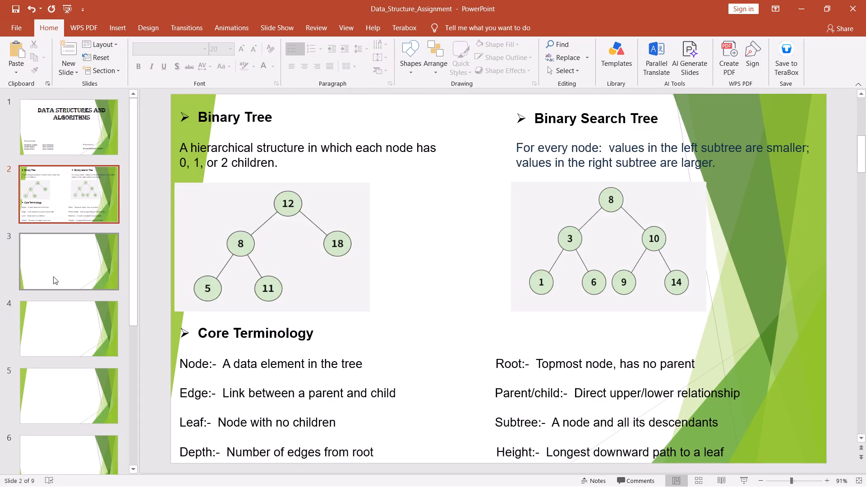
{"action": "left_click", "coordinate": [96, 276]}
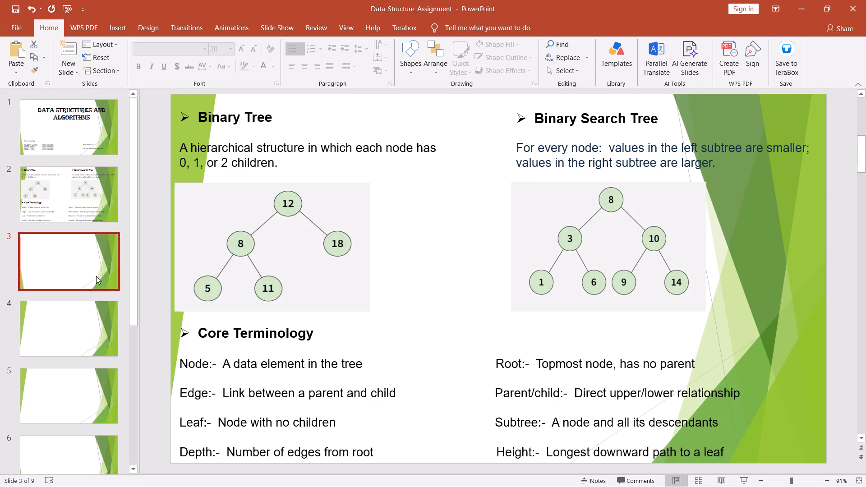
{"action": "left_click", "coordinate": [96, 215]}
{"action": "left_click", "coordinate": [87, 131]}
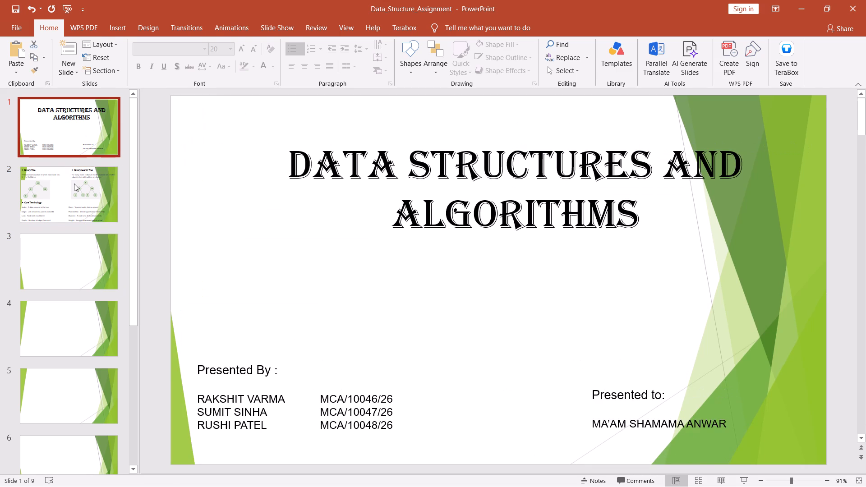
{"action": "left_click", "coordinate": [74, 184]}
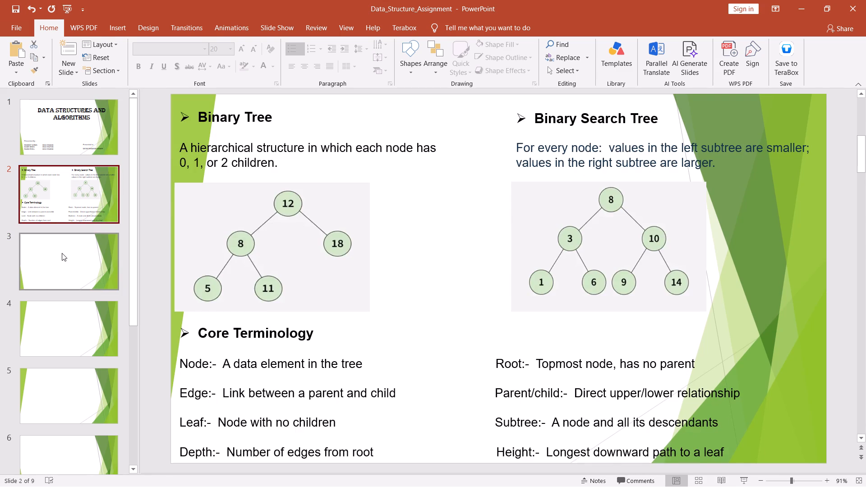
{"action": "left_click", "coordinate": [62, 253]}
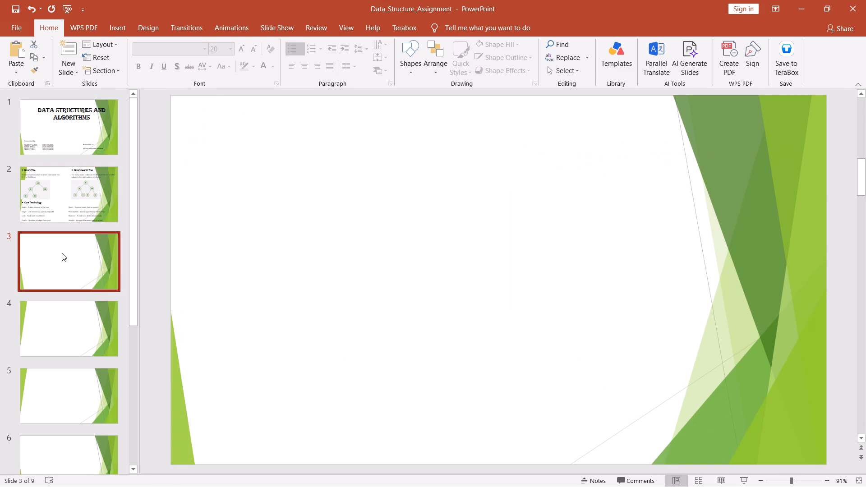
Examine the tree traversal, core BST operations and tree shape slides in the Binary_Trees_and_BST_5_Slides deck, returning to the assignment deck.
{"action": "key", "text": "alt+Tab"}
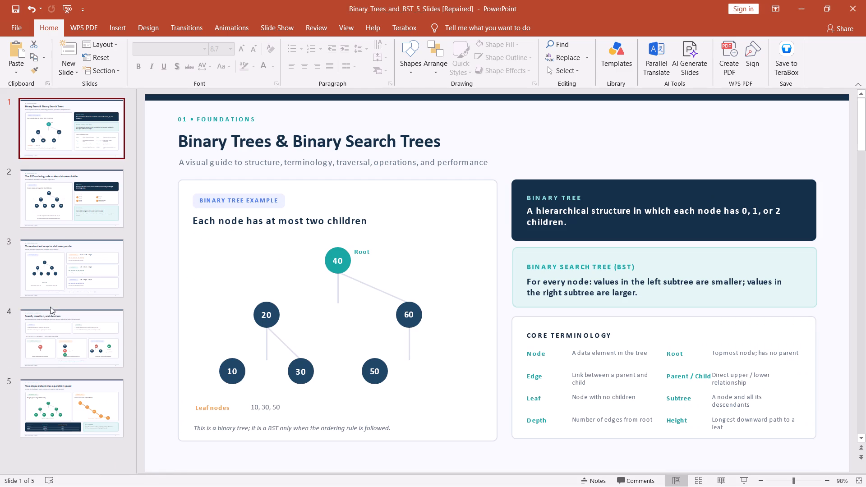
{"action": "left_click", "coordinate": [58, 278]}
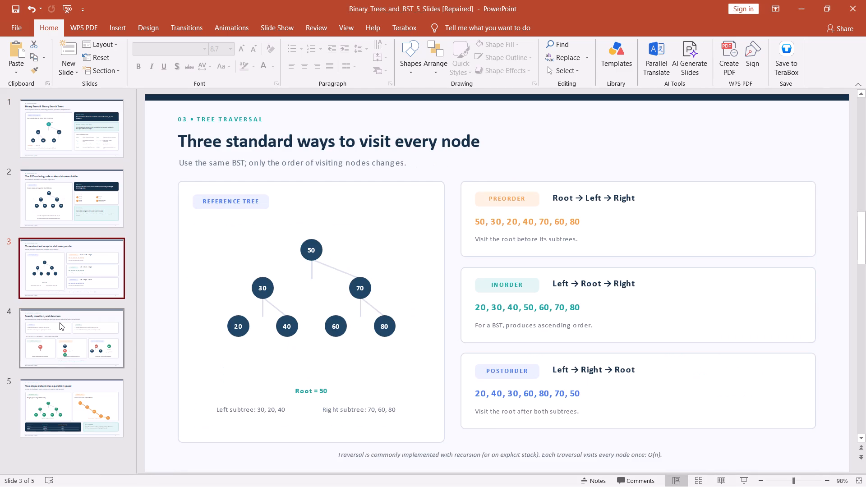
{"action": "left_click", "coordinate": [60, 322]}
{"action": "left_click", "coordinate": [55, 404]}
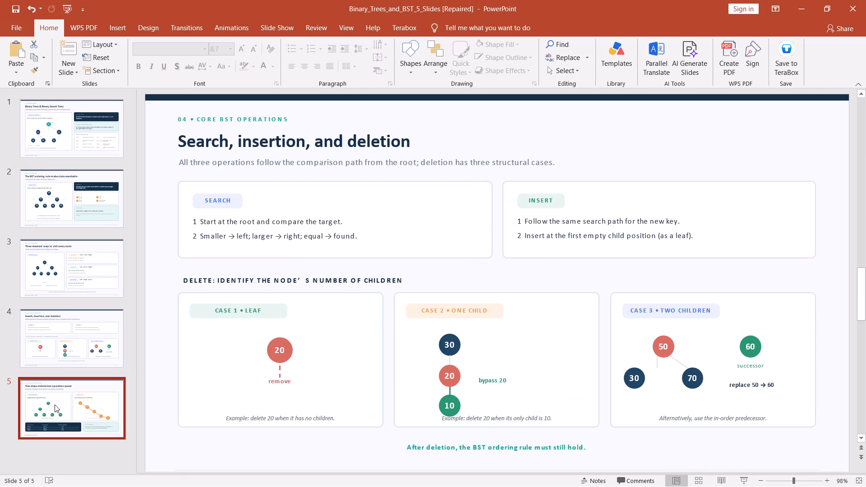
{"action": "left_click", "coordinate": [62, 337]}
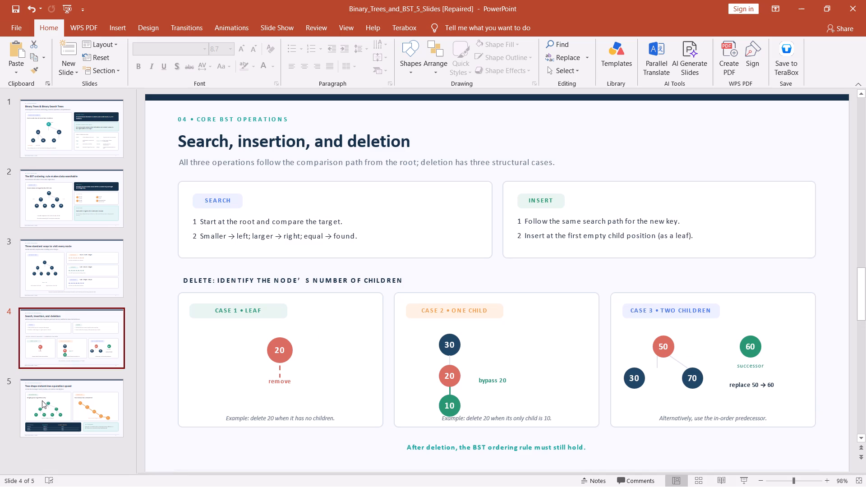
{"action": "left_click", "coordinate": [42, 400]}
{"action": "left_click", "coordinate": [60, 270]}
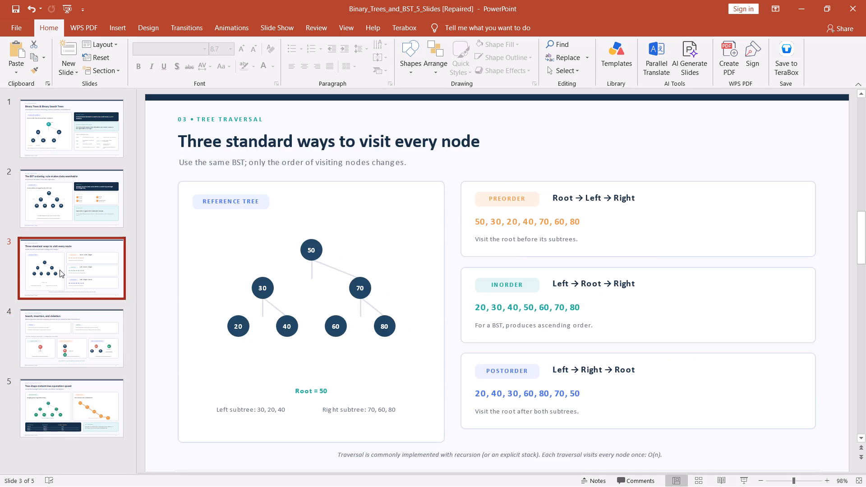
{"action": "key", "text": "alt+Tab"}
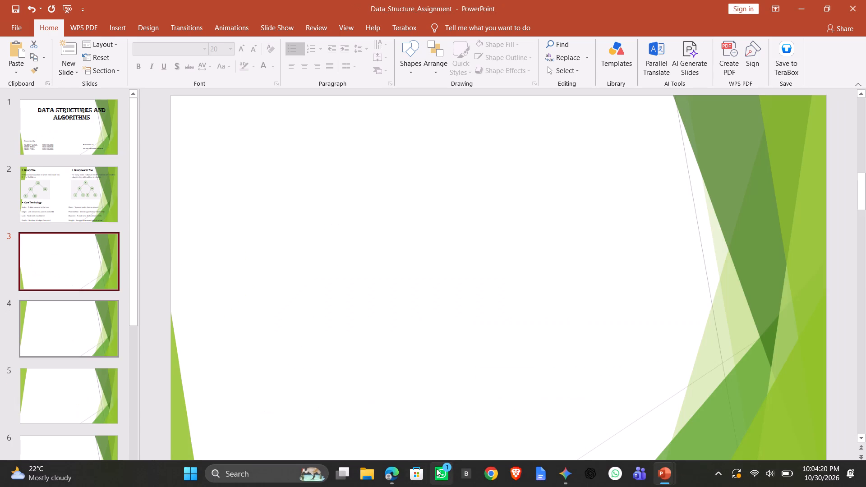
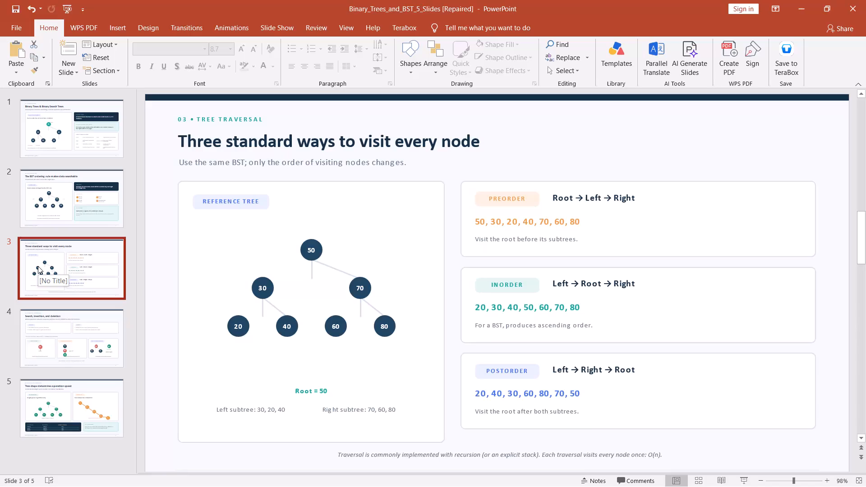
Switch to the Data_Structure_Assignment deck and copy the Binary Search Tree diagram from slide 2 onto blank slide 3.
{"action": "key", "text": "alt+Tab"}
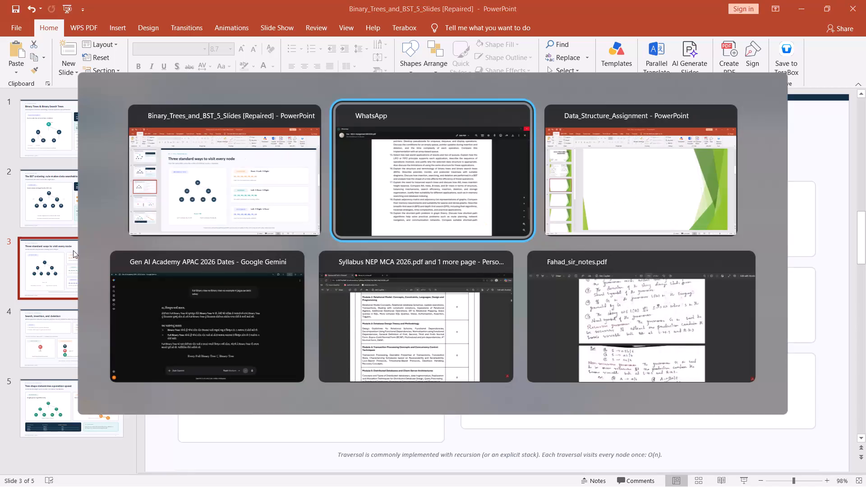
{"action": "key", "text": "alt+Tab"}
{"action": "left_click", "coordinate": [68, 183]}
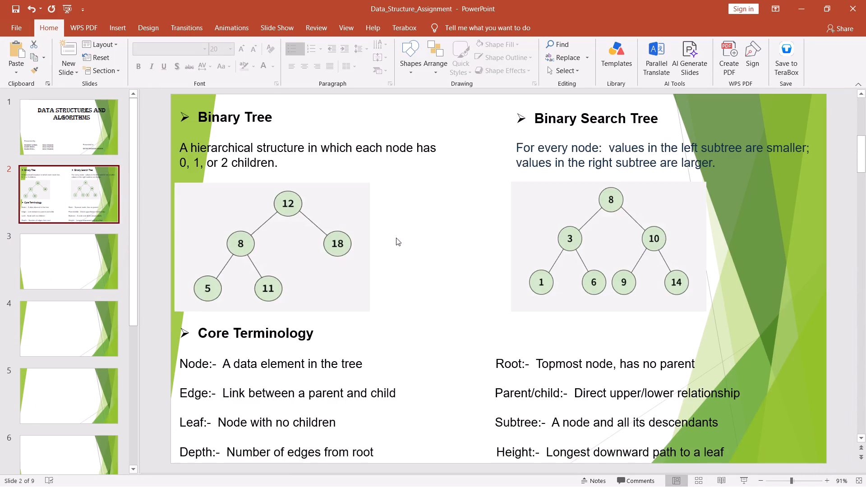
{"action": "left_click", "coordinate": [535, 253]}
{"action": "right_click", "coordinate": [535, 253]}
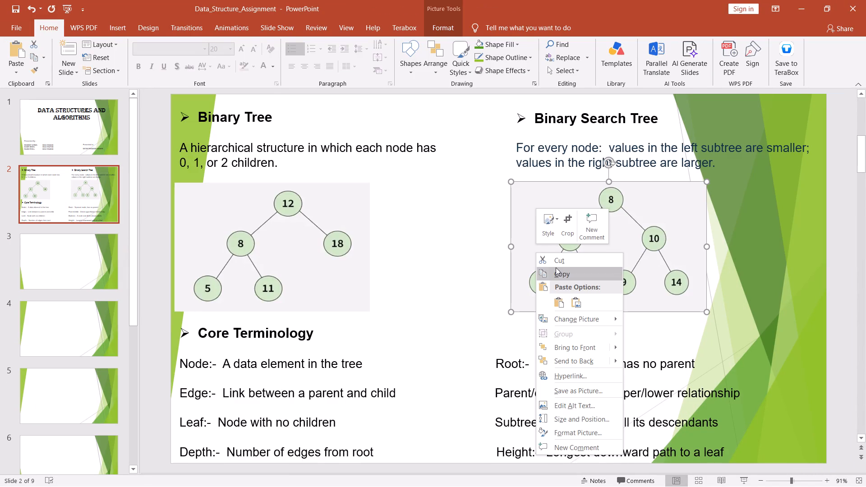
{"action": "left_click", "coordinate": [556, 272]}
{"action": "left_click", "coordinate": [58, 260]}
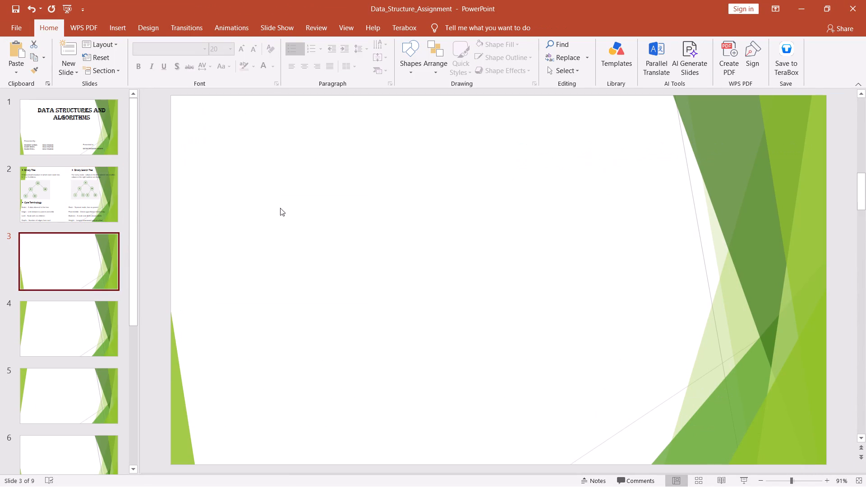
{"action": "left_click", "coordinate": [295, 205]}
{"action": "key", "text": "ctrl+v"}
Move the pasted tree diagram to the upper-left area of slide 3, leaving some space above it.
{"action": "left_click_drag", "start_coordinate": [570, 200], "coordinate": [236, 168]}
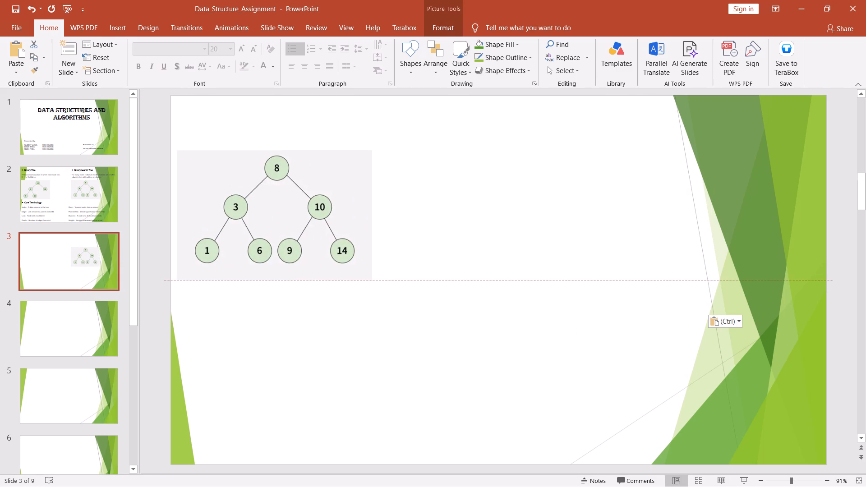
{"action": "left_click_drag", "start_coordinate": [236, 168], "coordinate": [239, 132]}
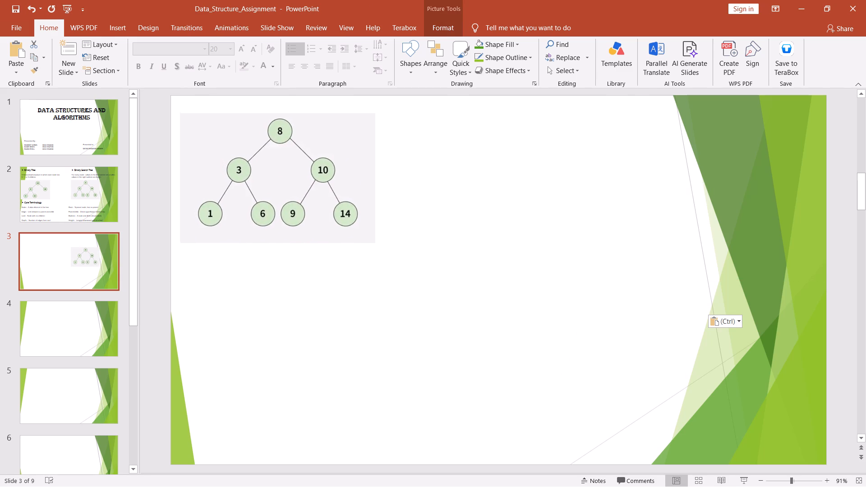
{"action": "left_click_drag", "start_coordinate": [239, 132], "coordinate": [239, 143]}
Switch to the Binary_Trees_and_BST_5_Slides deck to consult its tree traversal slide.
{"action": "key", "text": "alt+Tab"}
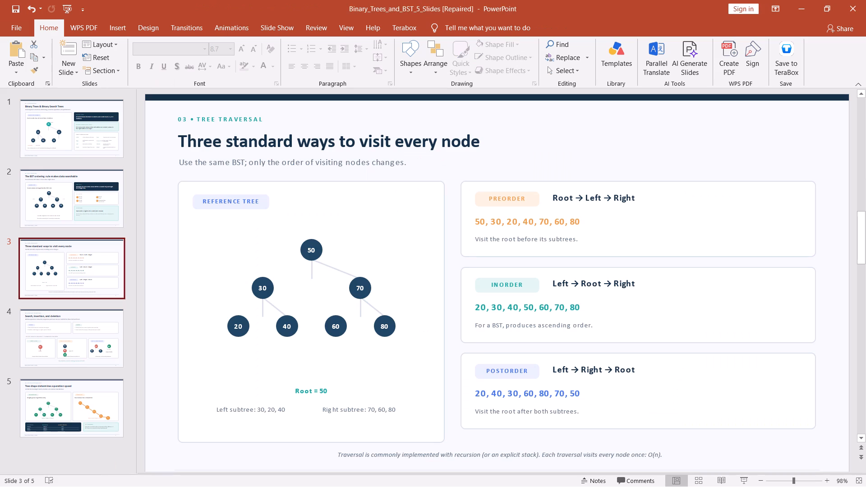
Examine the tree traversal slide and the foundations slide's title in the Binary_Trees_and_BST_5_Slides deck.
{"action": "left_click", "coordinate": [399, 120]}
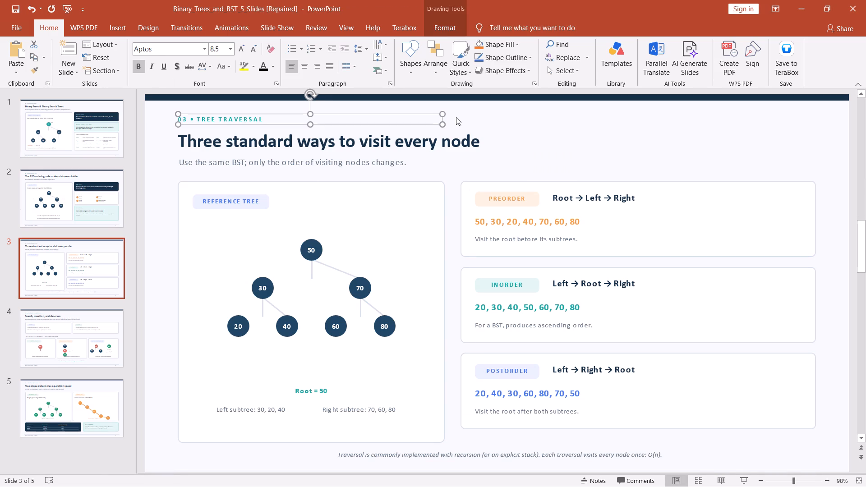
{"action": "left_click", "coordinate": [456, 117]}
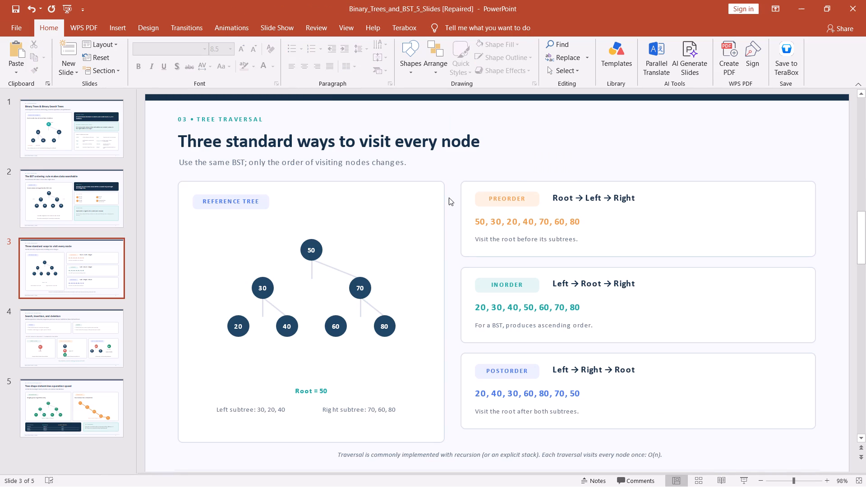
{"action": "key", "text": "alt+Tab"}
{"action": "key", "text": "alt+Tab"}
{"action": "left_click", "coordinate": [91, 140]}
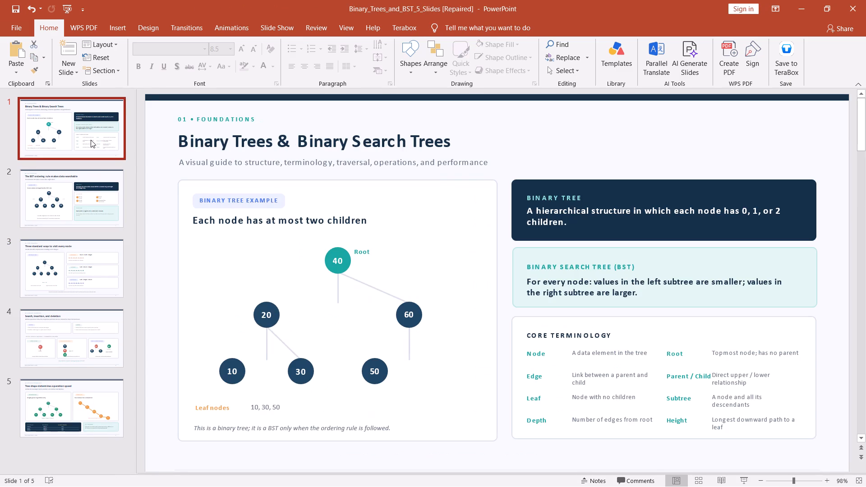
{"action": "left_click", "coordinate": [71, 211]}
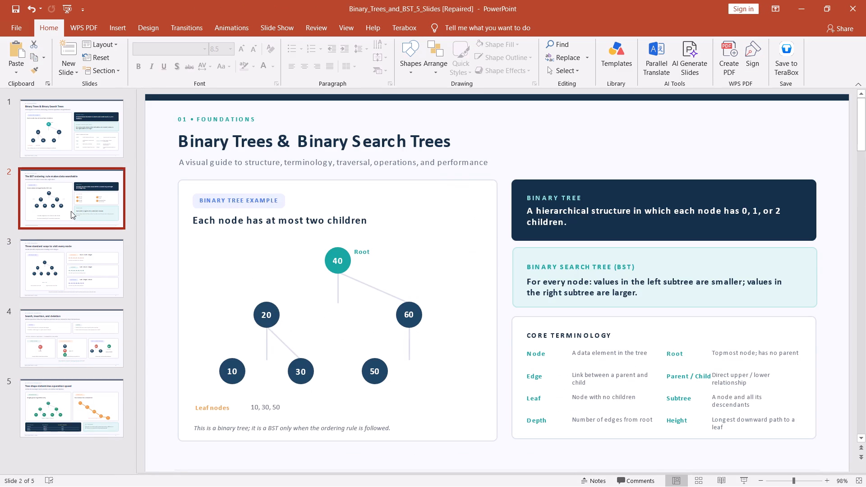
{"action": "left_click", "coordinate": [78, 148]}
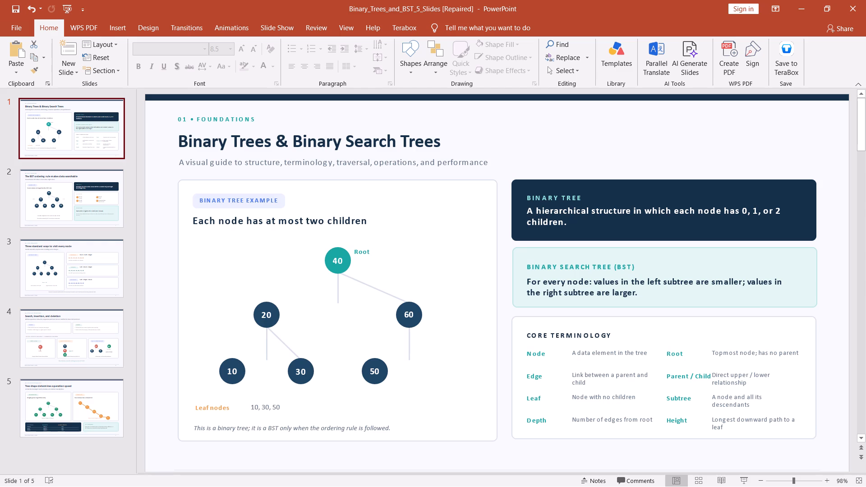
Switch to the Data_Structure_Assignment deck and extend slide 2's "Binary Tree" heading to "Binary Tree & Binary Search Tree", reusing the other heading's text.
{"action": "key", "text": "alt+Tab"}
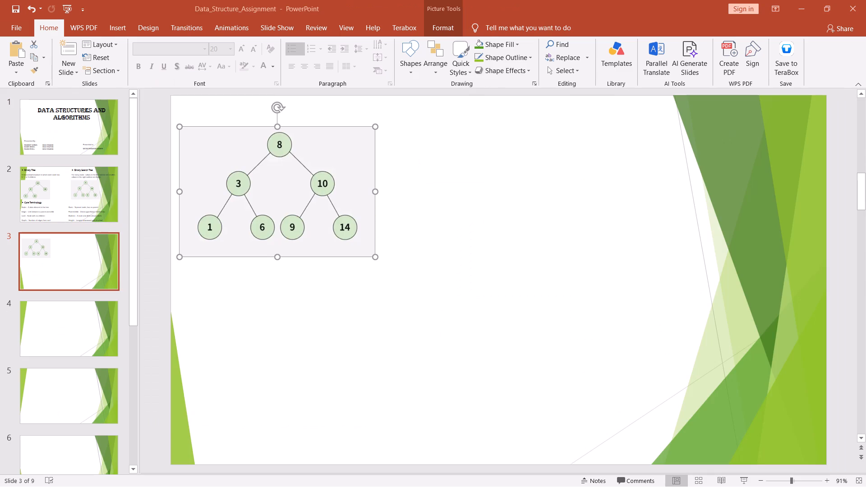
{"action": "left_click", "coordinate": [84, 160]}
{"action": "left_click", "coordinate": [77, 177]}
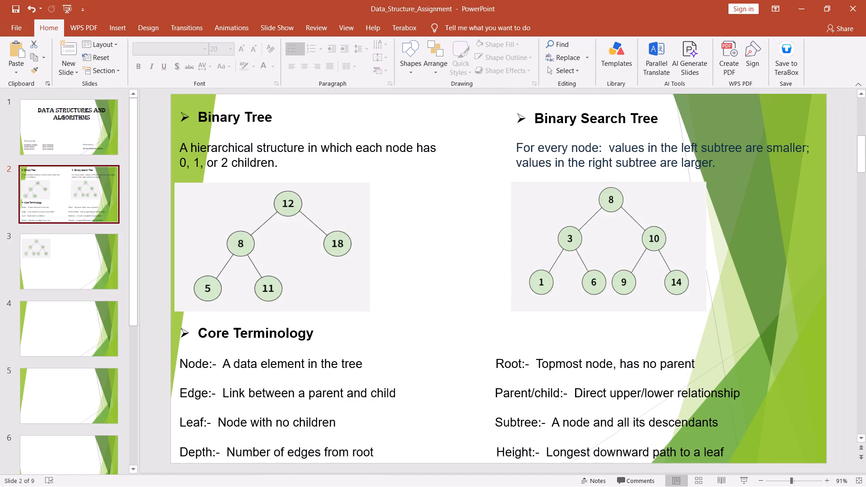
{"action": "left_click", "coordinate": [223, 115]}
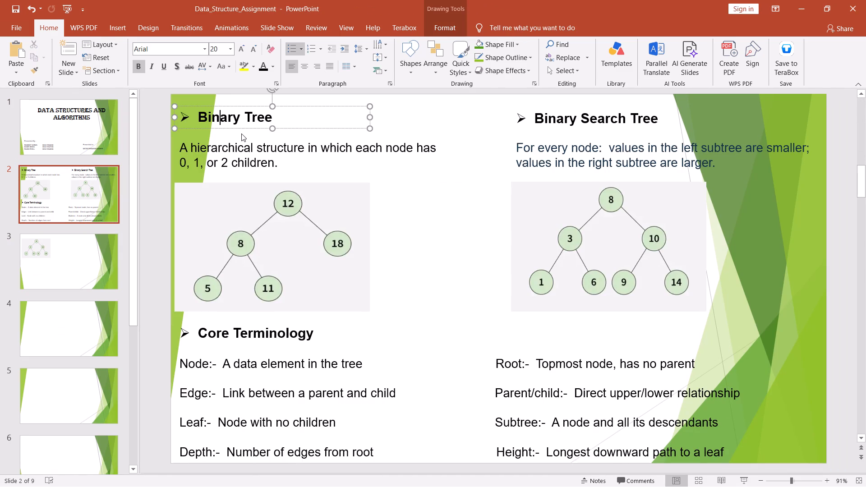
{"action": "left_click", "coordinate": [241, 133]}
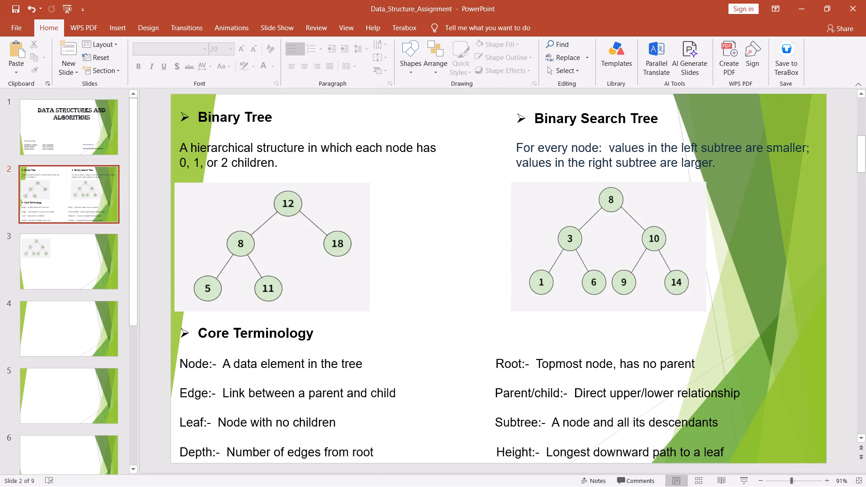
{"action": "left_click", "coordinate": [270, 117]}
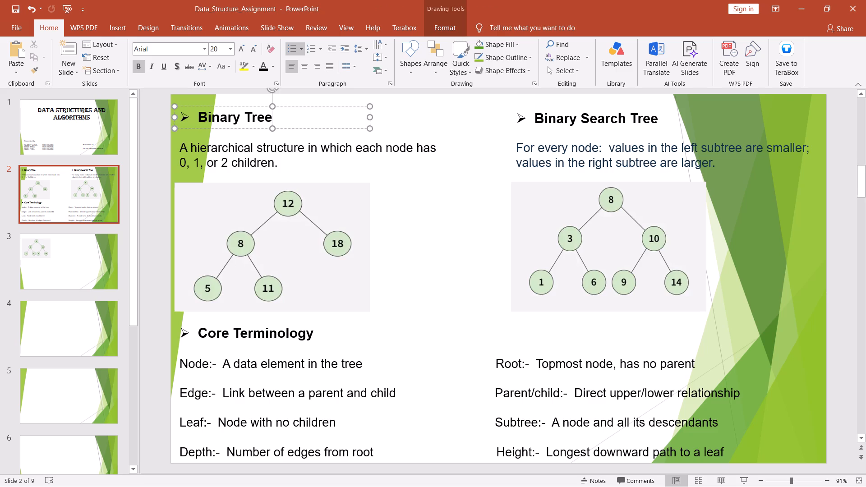
{"action": "left_click_drag", "start_coordinate": [534, 120], "coordinate": [657, 118]}
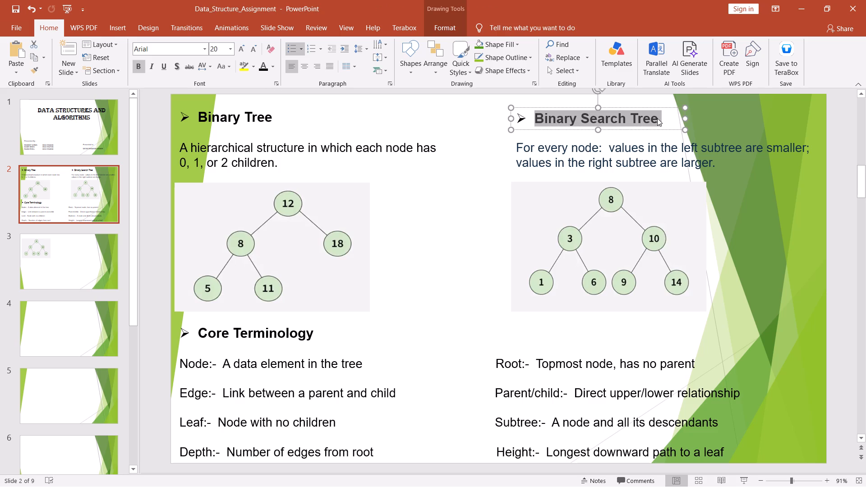
{"action": "key", "text": "ctrl+c"}
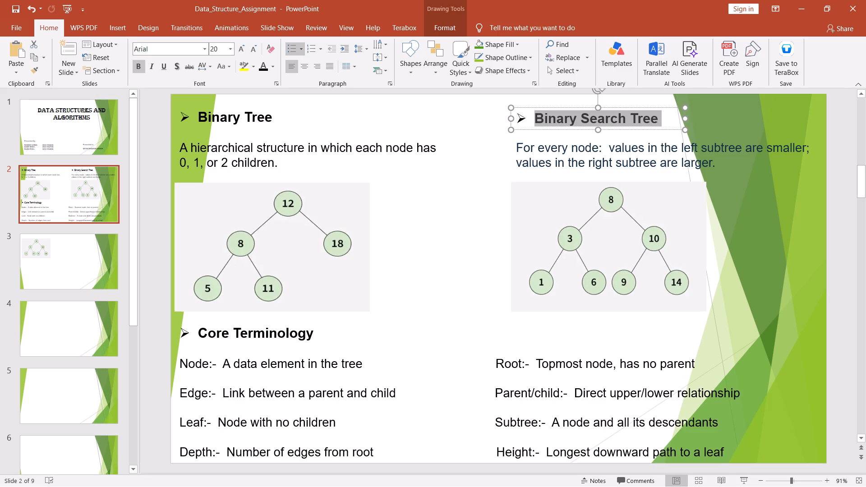
{"action": "left_click", "coordinate": [277, 115]}
{"action": "left_click", "coordinate": [272, 117]}
{"action": "key", "text": "space"}
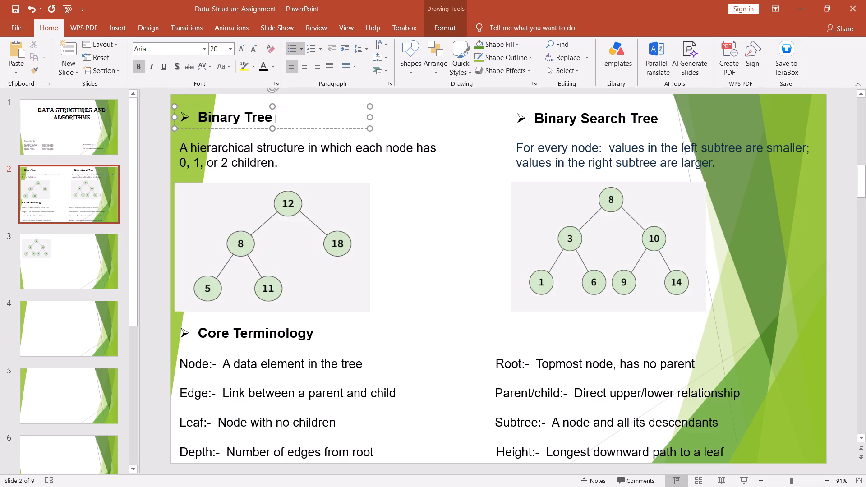
{"action": "type", "text": "&"}
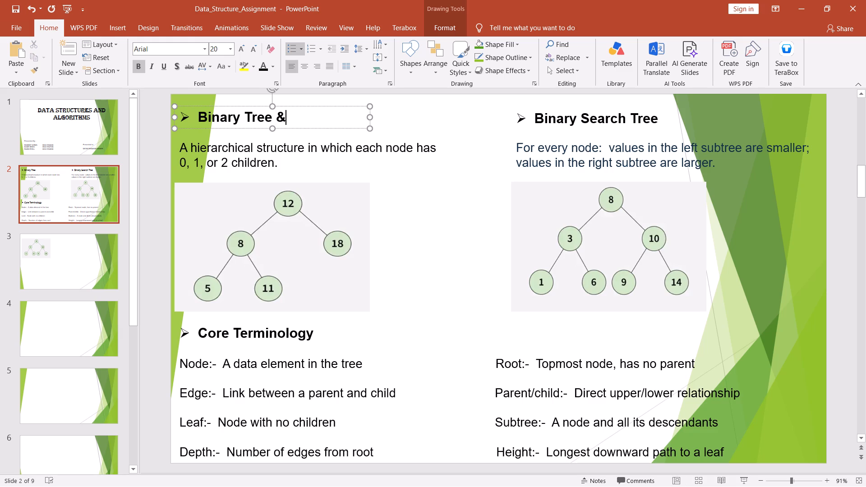
{"action": "key", "text": "space"}
{"action": "key", "text": "ctrl+v"}
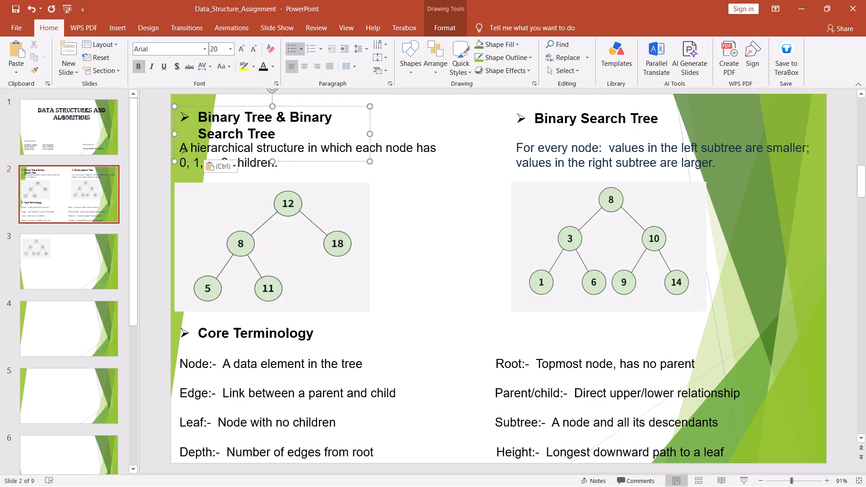
Delete the separate "Binary Search Tree" heading text box on slide 2.
{"action": "left_click", "coordinate": [578, 120]}
{"action": "left_click", "coordinate": [588, 106]}
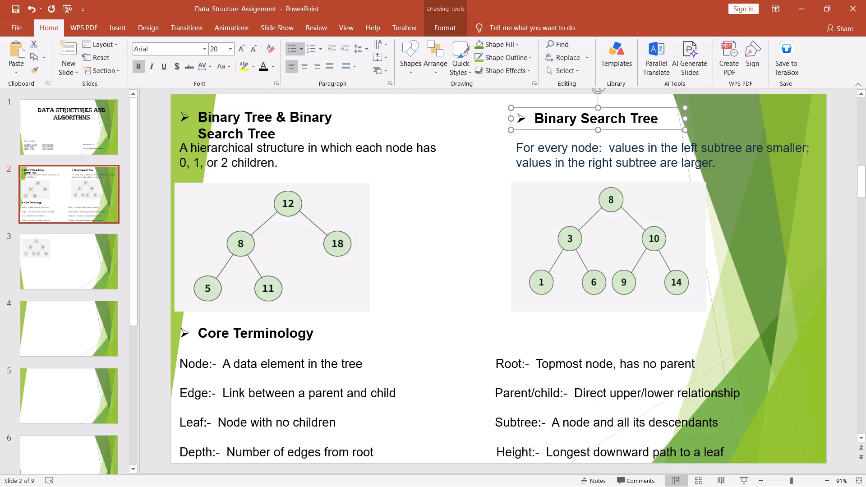
{"action": "key", "text": "Delete"}
Widen the combined heading's text box so the heading fits on one line, and nudge it slightly upward.
{"action": "left_click", "coordinate": [287, 118]}
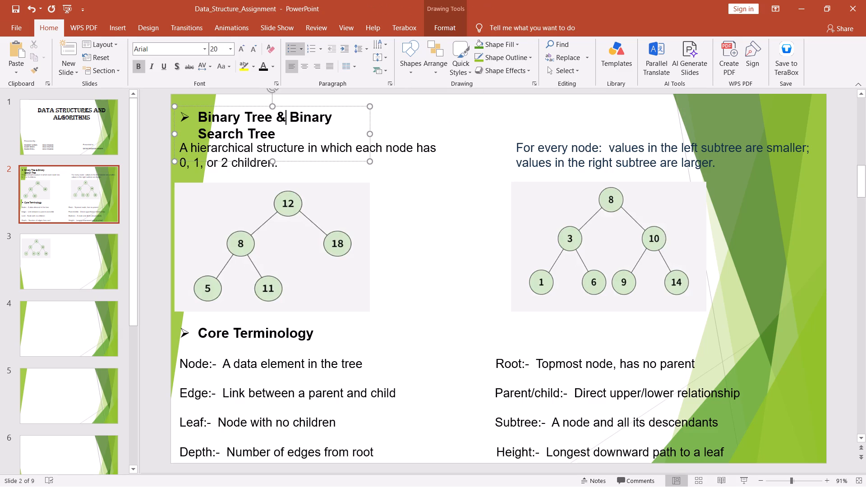
{"action": "left_click_drag", "start_coordinate": [371, 133], "coordinate": [506, 118]}
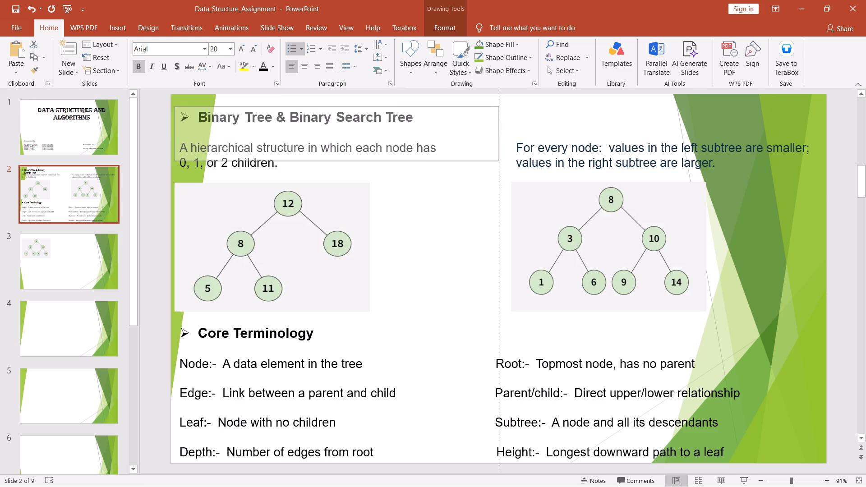
{"action": "left_click_drag", "start_coordinate": [506, 118], "coordinate": [527, 114]}
{"action": "left_click_drag", "start_coordinate": [354, 143], "coordinate": [355, 136]}
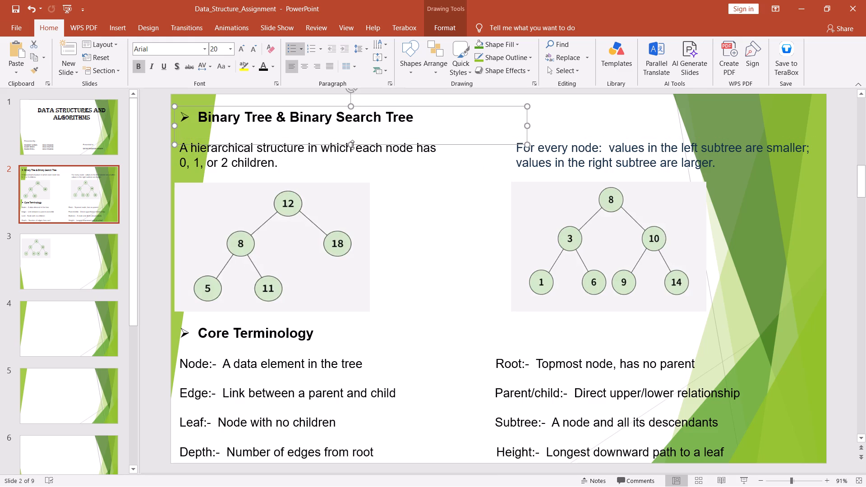
{"action": "left_click_drag", "start_coordinate": [351, 145], "coordinate": [351, 136]}
{"action": "left_click", "coordinate": [359, 105]}
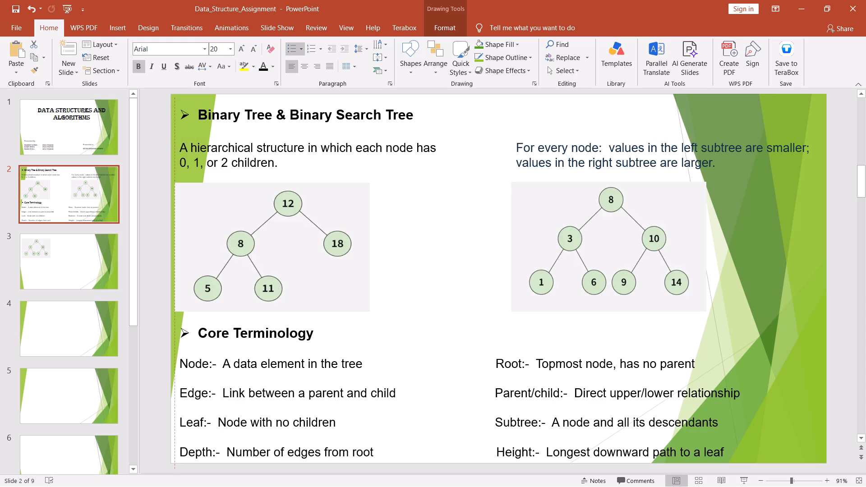
{"action": "left_click_drag", "start_coordinate": [350, 141], "coordinate": [350, 131]}
{"action": "left_click_drag", "start_coordinate": [525, 121], "coordinate": [529, 120]}
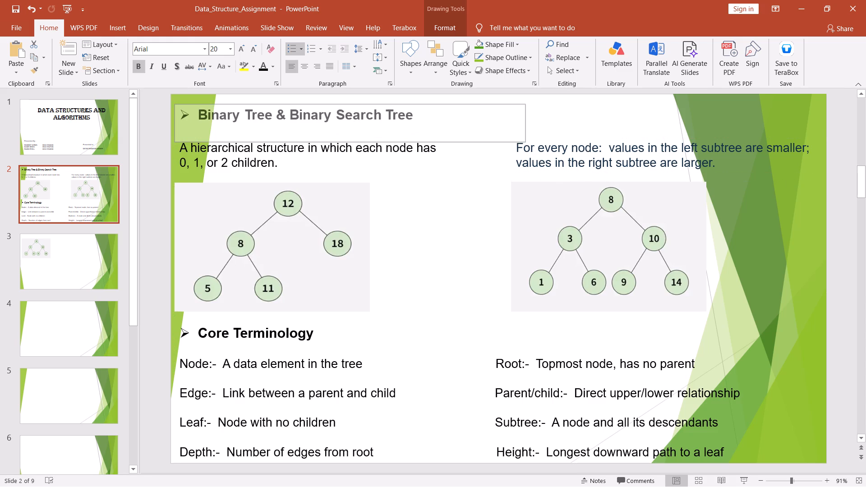
{"action": "left_click_drag", "start_coordinate": [529, 120], "coordinate": [577, 114]}
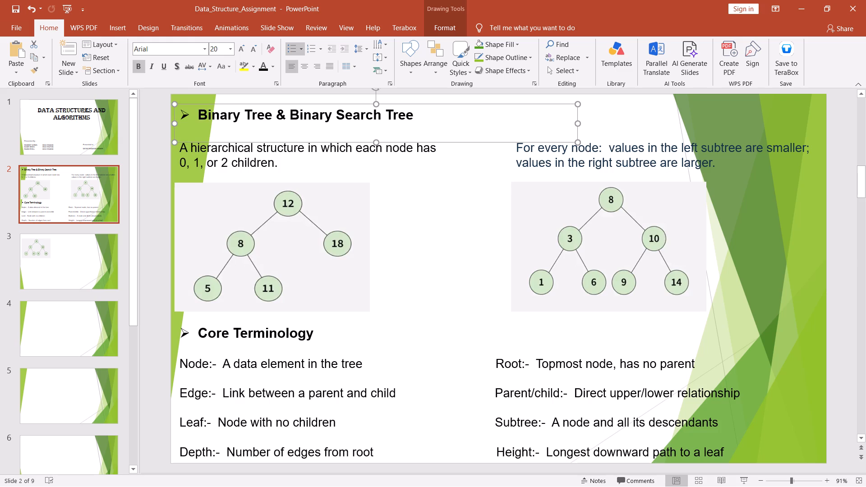
Remove the empty bulleted line below the "Binary Tree & Binary Search Tree" heading.
{"action": "left_click", "coordinate": [354, 133]}
{"action": "key", "text": "BackSpace"}
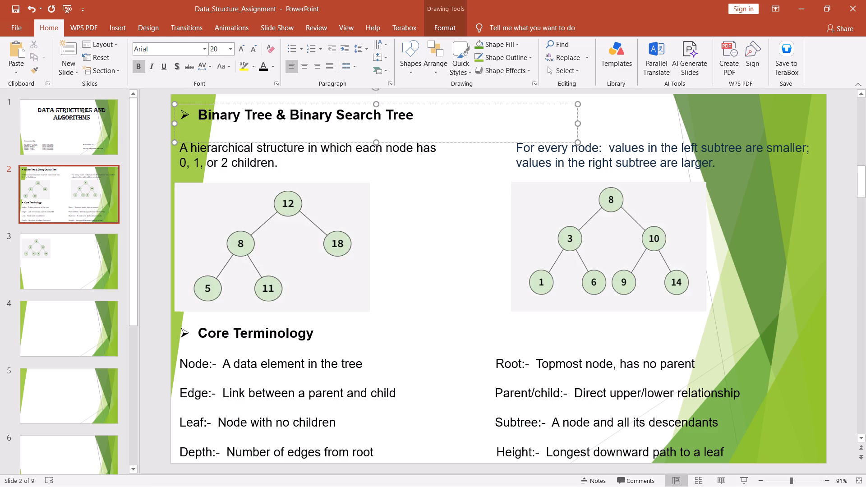
{"action": "key", "text": "BackSpace"}
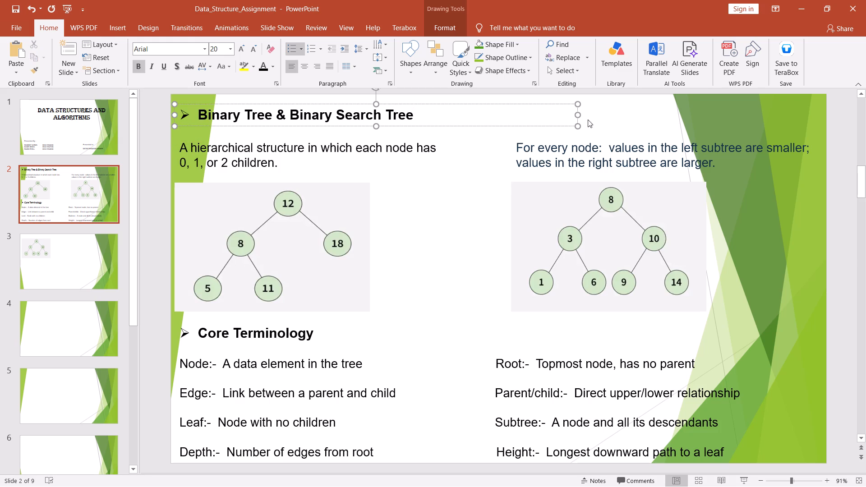
Stretch the combined heading's text box across the slide to its right edge.
{"action": "left_click_drag", "start_coordinate": [578, 113], "coordinate": [682, 115]}
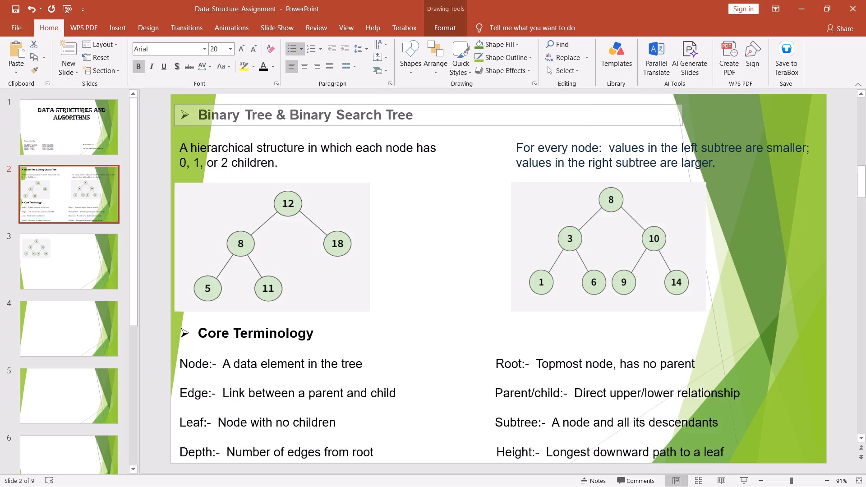
{"action": "left_click_drag", "start_coordinate": [682, 115], "coordinate": [825, 115]}
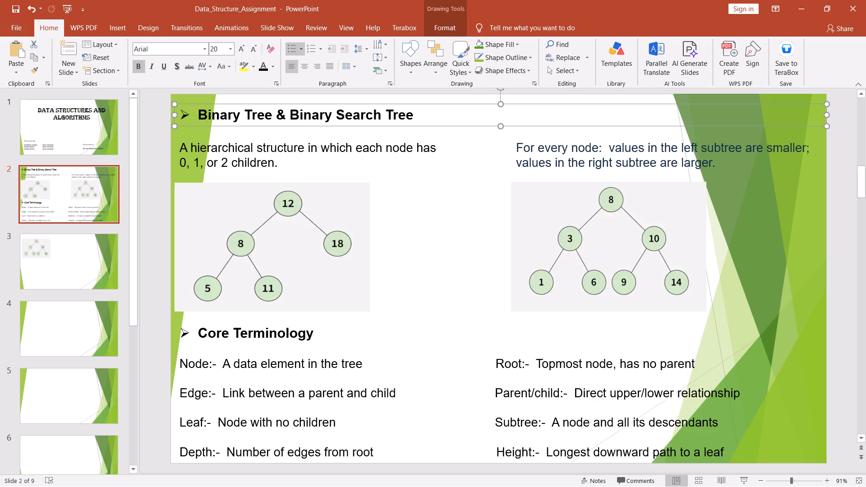
{"action": "left_click", "coordinate": [470, 220]}
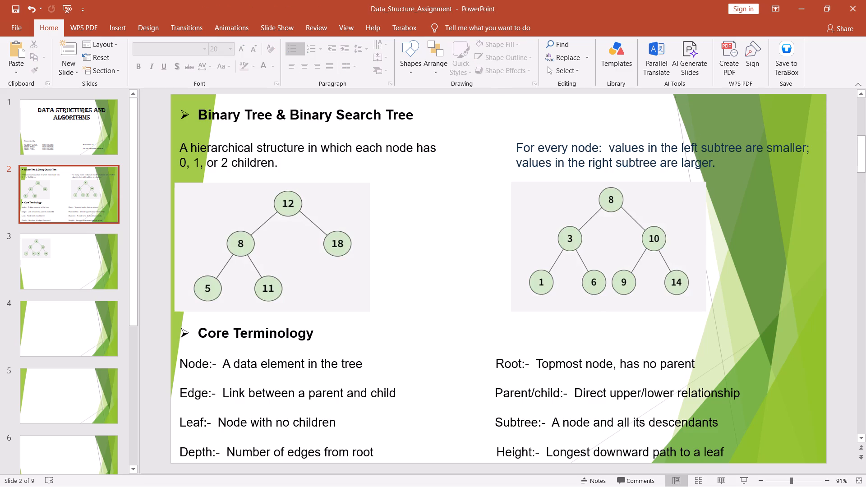
Switch to the Binary_Trees_and_BST_5_Slides deck to check its foundations slide, and go back to the Data_Structure_Assignment deck.
{"action": "key", "text": "alt+Tab"}
{"action": "key", "text": "alt+Tab"}
{"action": "key", "text": "alt+Tab"}
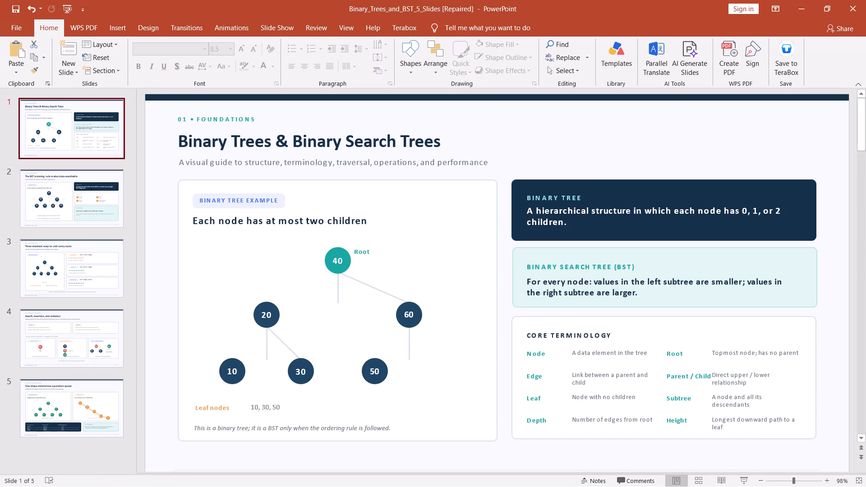
{"action": "key", "text": "alt+Tab"}
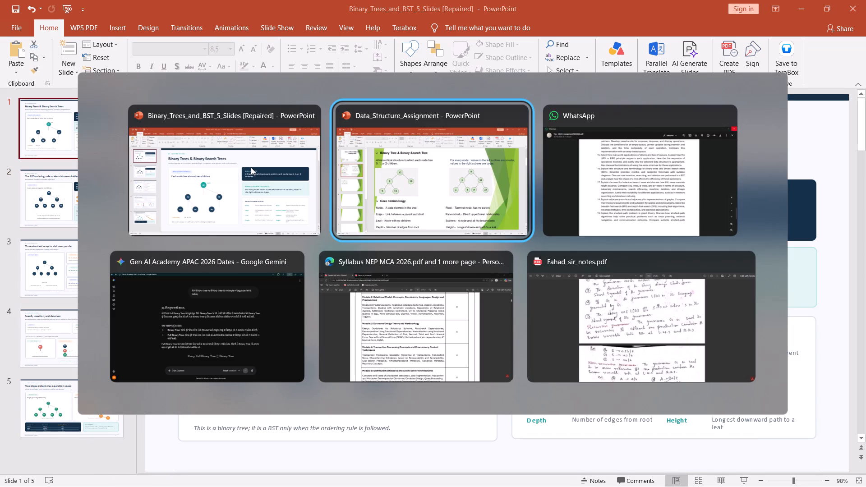
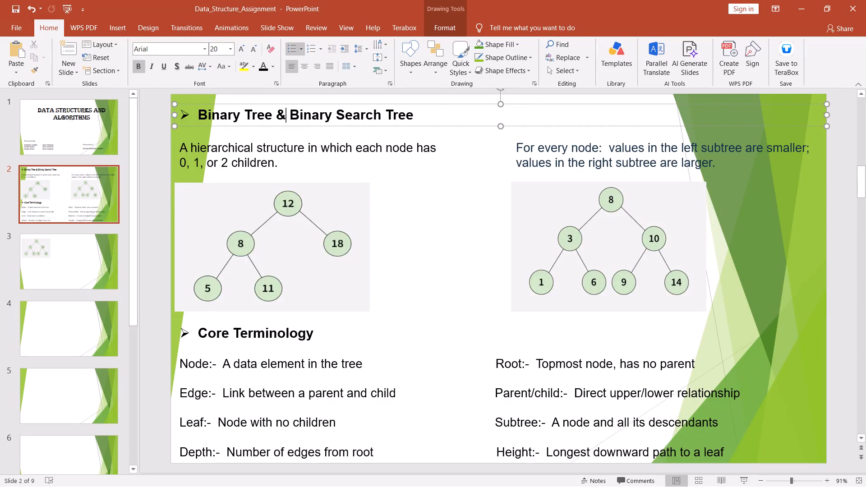
Add an empty bulleted line below the "Binary Tree & Binary Search Tree" heading.
{"action": "left_click", "coordinate": [412, 115]}
{"action": "key", "text": "Return"}
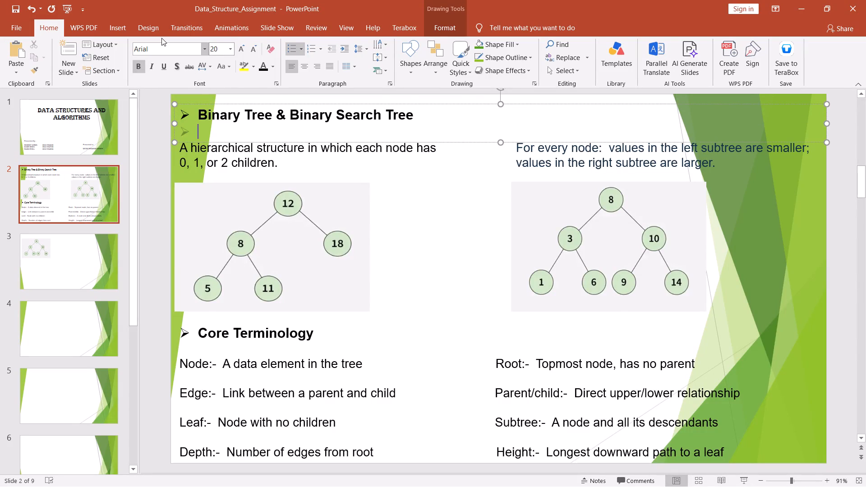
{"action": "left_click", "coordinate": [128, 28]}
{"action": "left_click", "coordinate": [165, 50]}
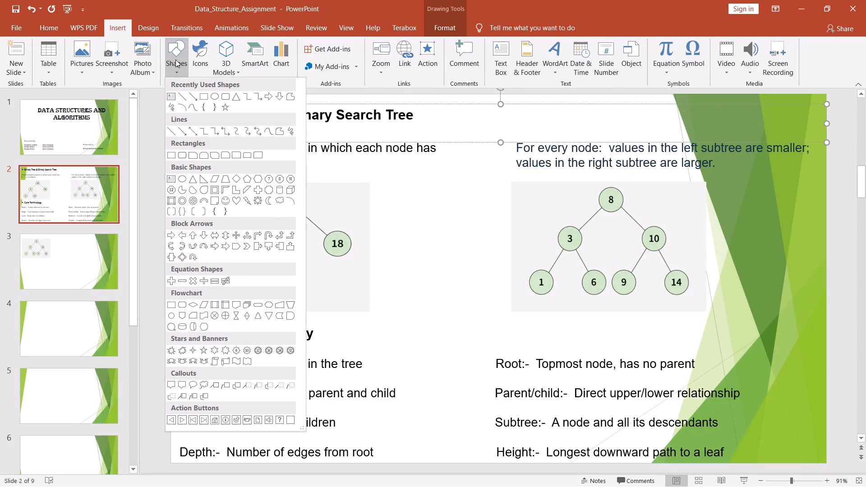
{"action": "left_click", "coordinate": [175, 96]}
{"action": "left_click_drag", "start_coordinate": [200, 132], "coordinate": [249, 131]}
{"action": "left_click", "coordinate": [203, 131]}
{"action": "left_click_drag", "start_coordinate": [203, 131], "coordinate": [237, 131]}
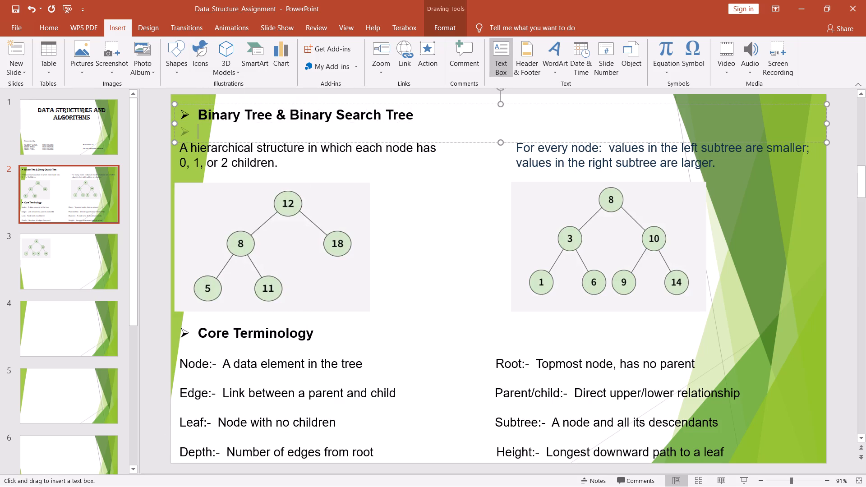
Remove the bullet from the empty line below the "Binary Tree & Binary Search Tree" heading.
{"action": "key", "text": "BackSpace"}
{"action": "key", "text": "BackSpace"}
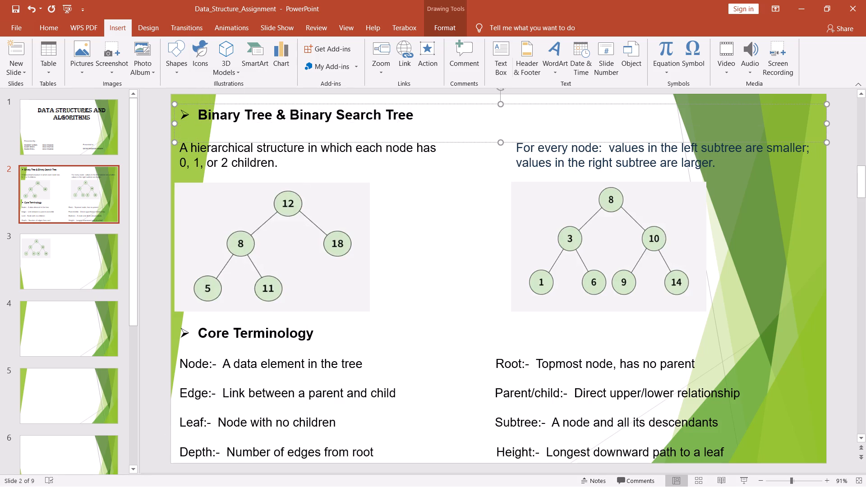
Insert a text box between the "Binary Tree & Binary Search Tree" heading and the binary tree description, about as wide as the description.
{"action": "left_click_drag", "start_coordinate": [188, 130], "coordinate": [411, 141]}
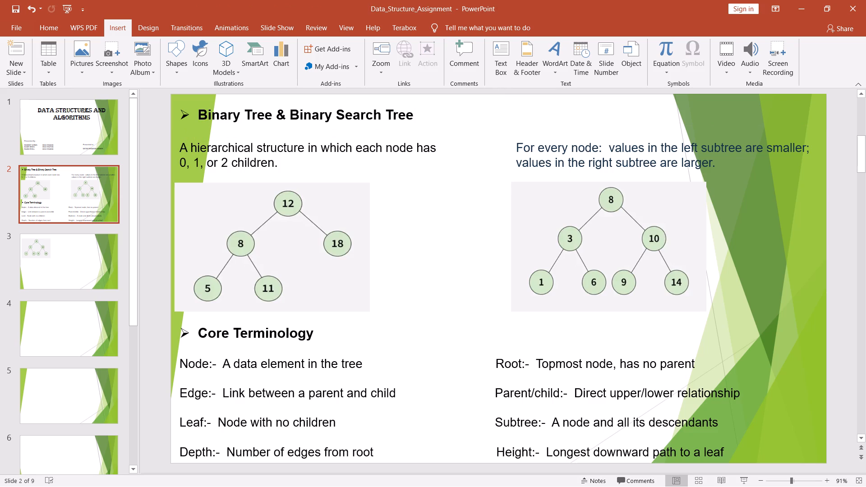
{"action": "left_click", "coordinate": [180, 75]}
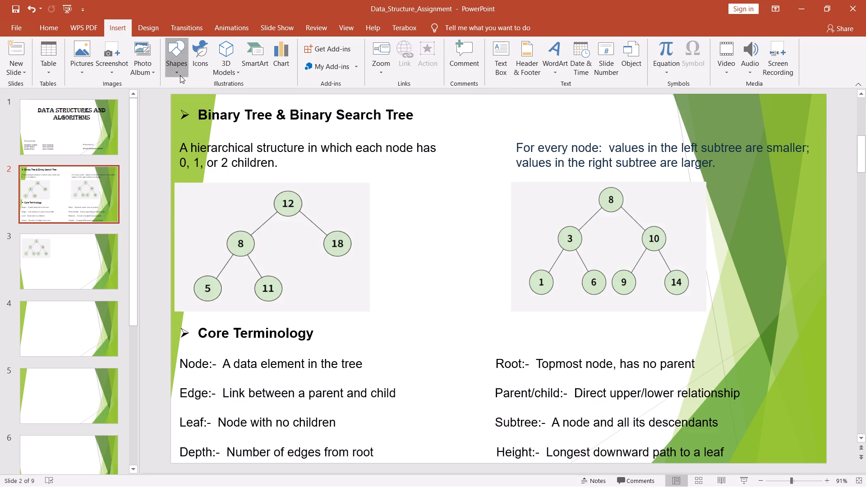
{"action": "left_click", "coordinate": [170, 91]}
{"action": "left_click_drag", "start_coordinate": [185, 125], "coordinate": [443, 134]}
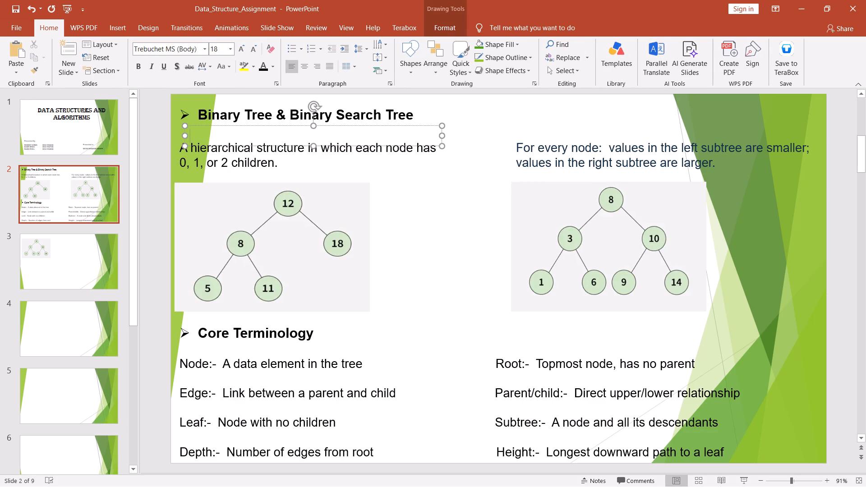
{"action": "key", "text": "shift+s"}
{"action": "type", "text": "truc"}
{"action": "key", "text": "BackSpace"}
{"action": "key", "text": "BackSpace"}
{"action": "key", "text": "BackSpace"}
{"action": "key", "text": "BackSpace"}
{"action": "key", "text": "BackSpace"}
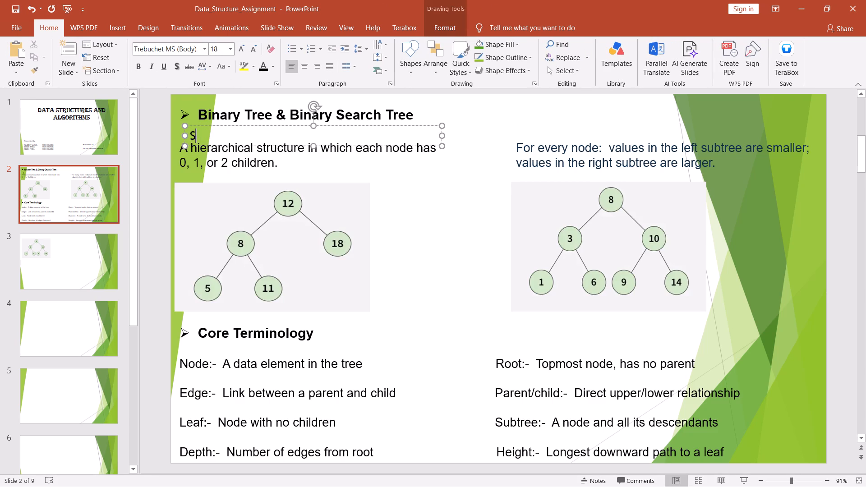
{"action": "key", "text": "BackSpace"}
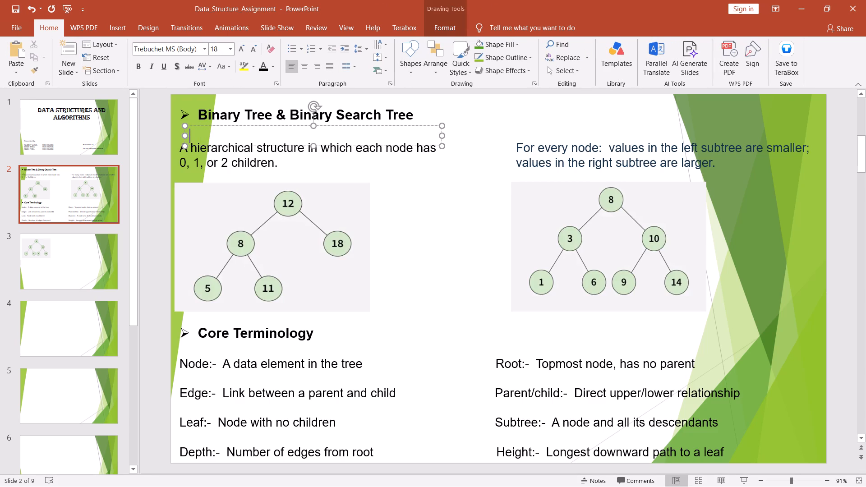
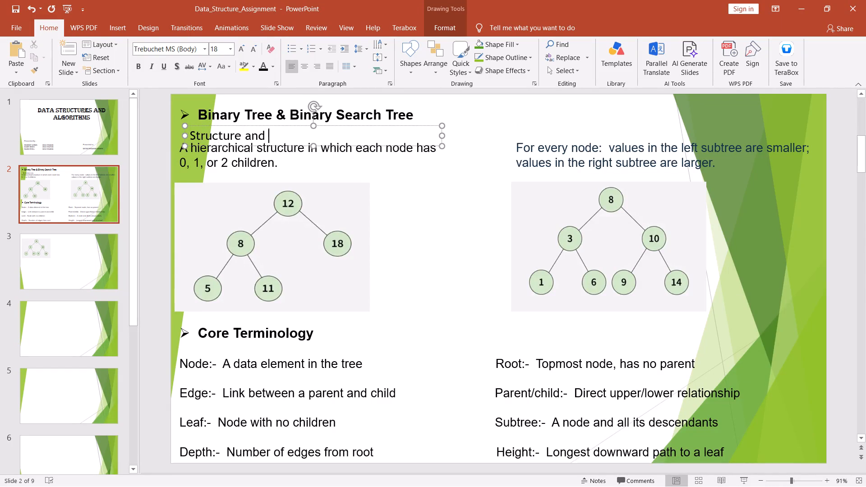
Complete the new text box's line under the heading so it reads "Structure and Terminology".
{"action": "type", "text": "Termini"}
{"action": "key", "text": "BackSpace"}
{"action": "key", "text": "o"}
{"action": "type", "text": "logy"}
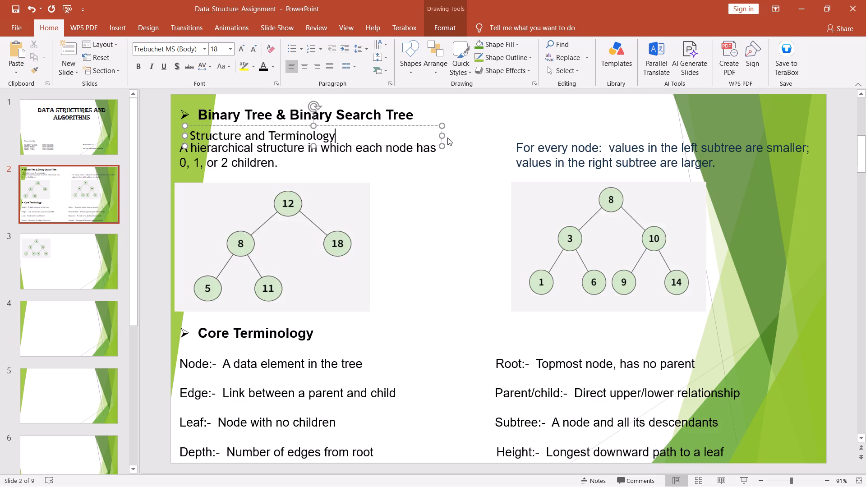
Widen the "Structure and Terminology" text box so it extends beyond the binary tree description, almost to the BST description.
{"action": "left_click_drag", "start_coordinate": [442, 134], "coordinate": [487, 127]}
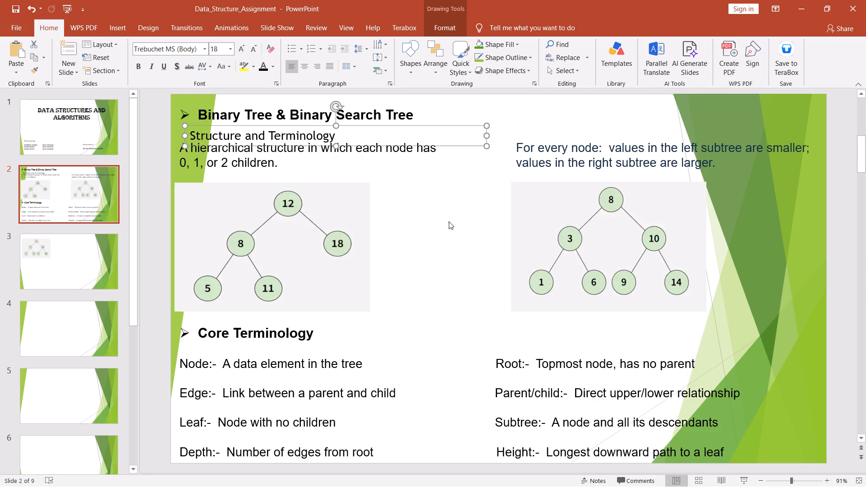
{"action": "left_click", "coordinate": [449, 221]}
Move the "Binary Tree & Binary Search Tree" heading slightly up to make room for the line below it.
{"action": "left_click", "coordinate": [277, 136]}
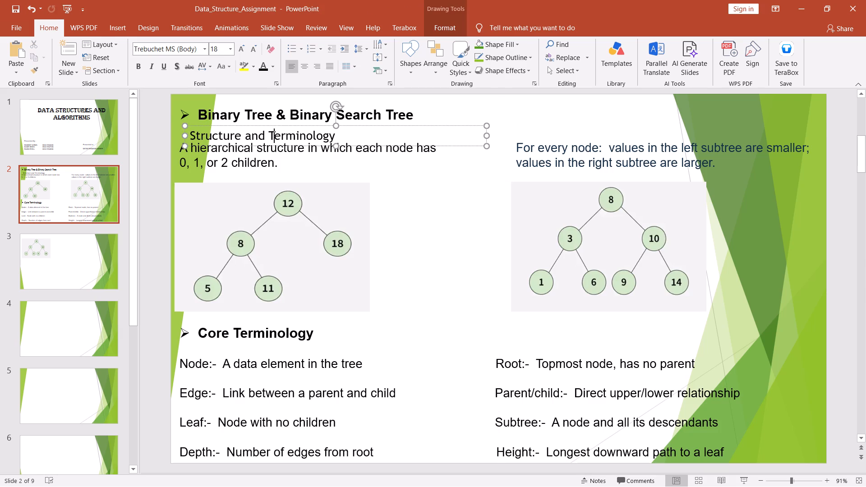
{"action": "left_click", "coordinate": [288, 123]}
{"action": "left_click_drag", "start_coordinate": [305, 103], "coordinate": [304, 101]}
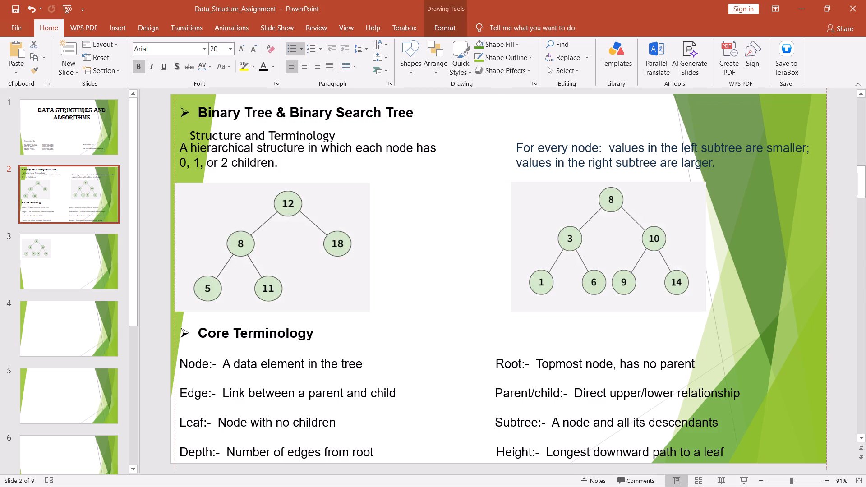
{"action": "left_click_drag", "start_coordinate": [304, 101], "coordinate": [304, 99]}
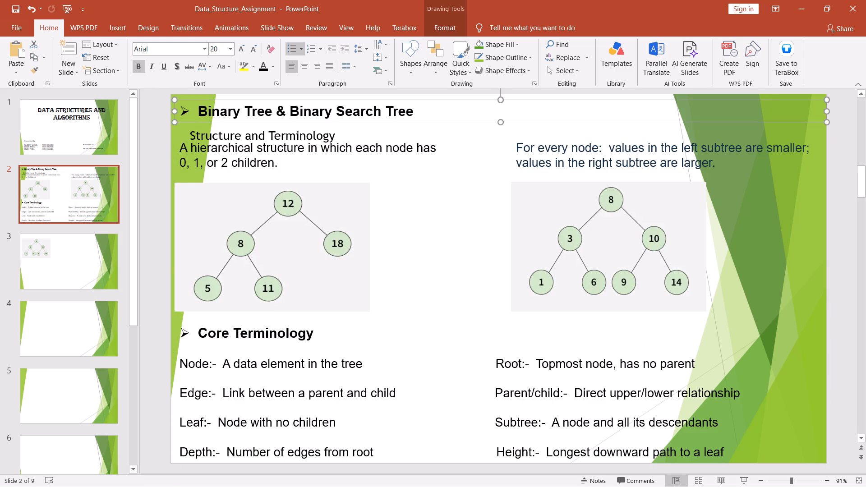
Move the "Structure and Terminology" text box up directly beneath the heading, with its text roughly aligned to the start of the heading's words.
{"action": "left_click", "coordinate": [311, 132]}
{"action": "left_click_drag", "start_coordinate": [310, 125], "coordinate": [311, 117]}
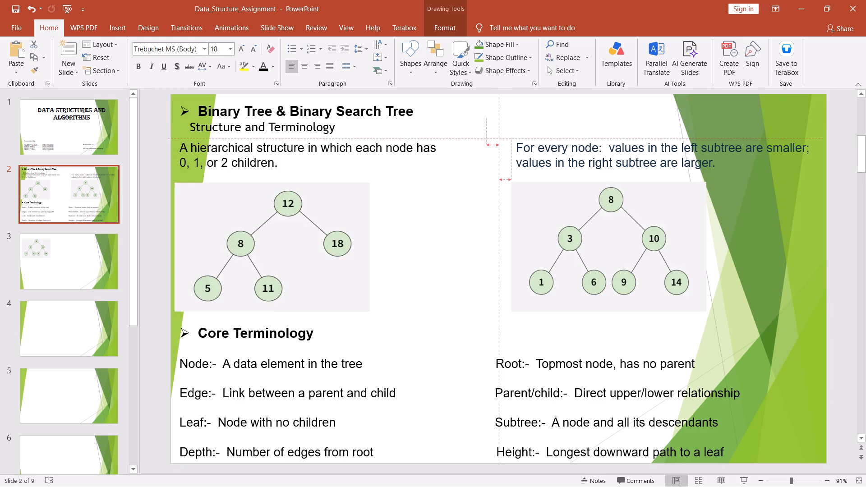
{"action": "left_click_drag", "start_coordinate": [311, 117], "coordinate": [311, 115]}
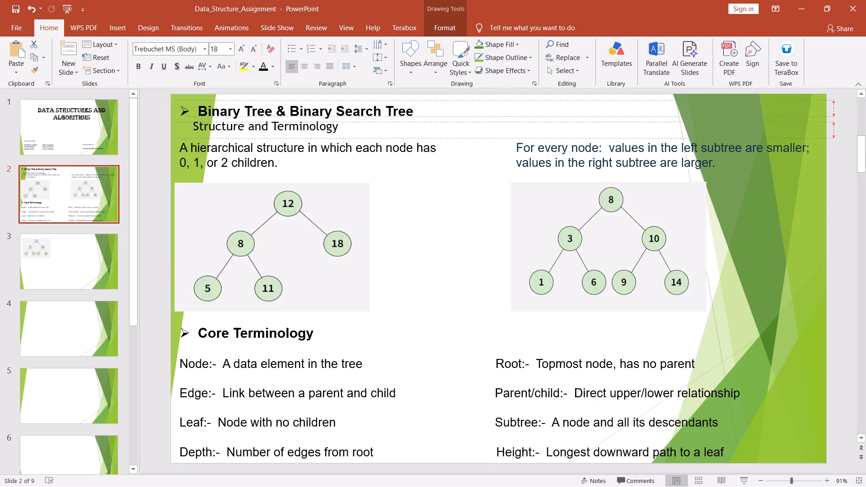
{"action": "left_click_drag", "start_coordinate": [311, 115], "coordinate": [315, 115]}
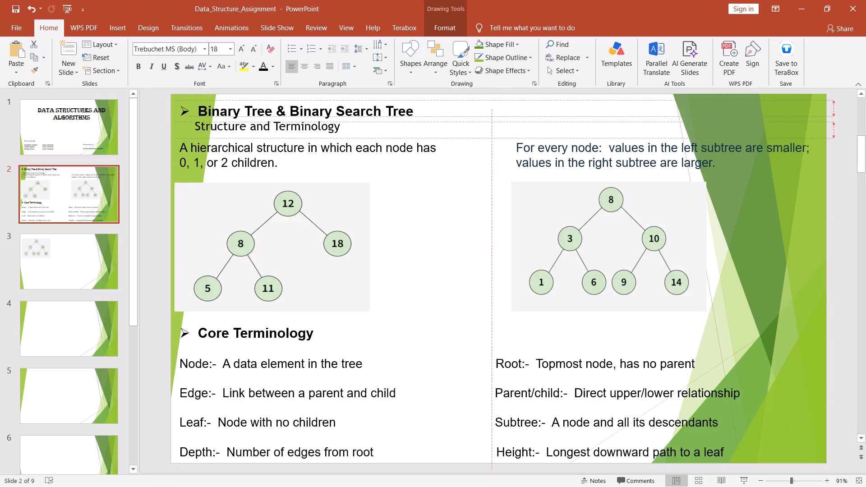
{"action": "left_click_drag", "start_coordinate": [315, 115], "coordinate": [320, 116]}
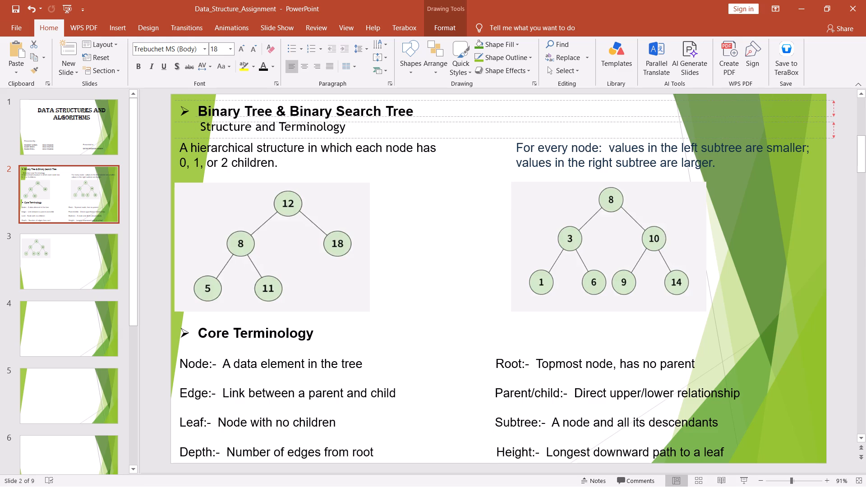
{"action": "left_click_drag", "start_coordinate": [320, 116], "coordinate": [319, 116]}
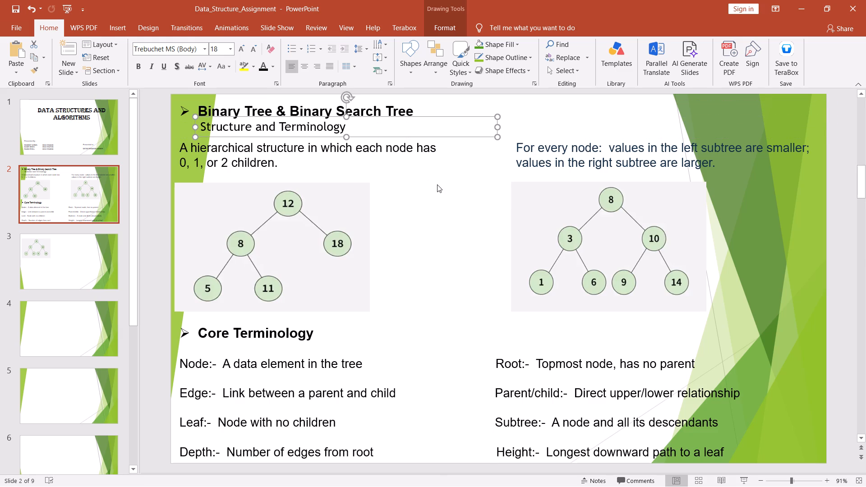
{"action": "left_click", "coordinate": [437, 185]}
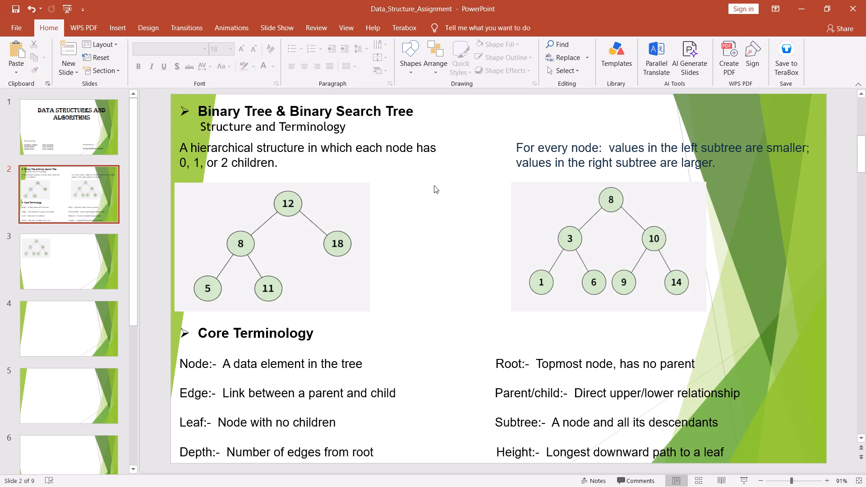
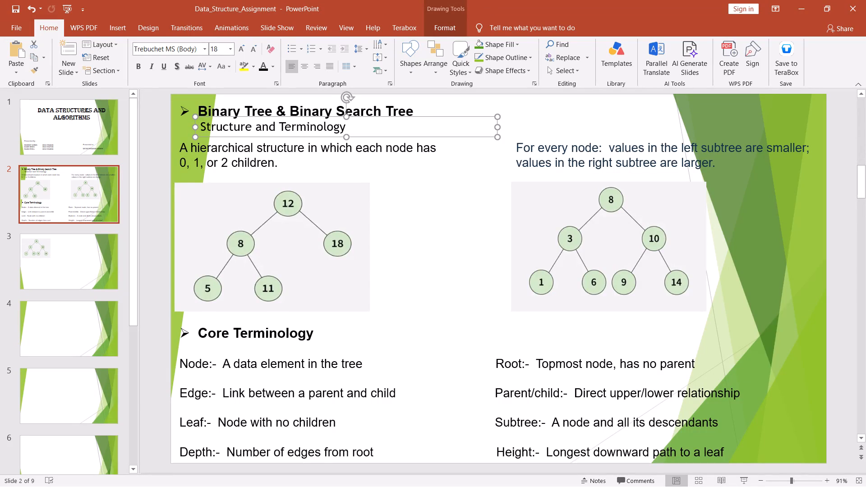
Format the "Structure and Terminology" line under the heading as 12-point Arial.
{"action": "left_click", "coordinate": [347, 137]}
{"action": "left_click", "coordinate": [228, 48]}
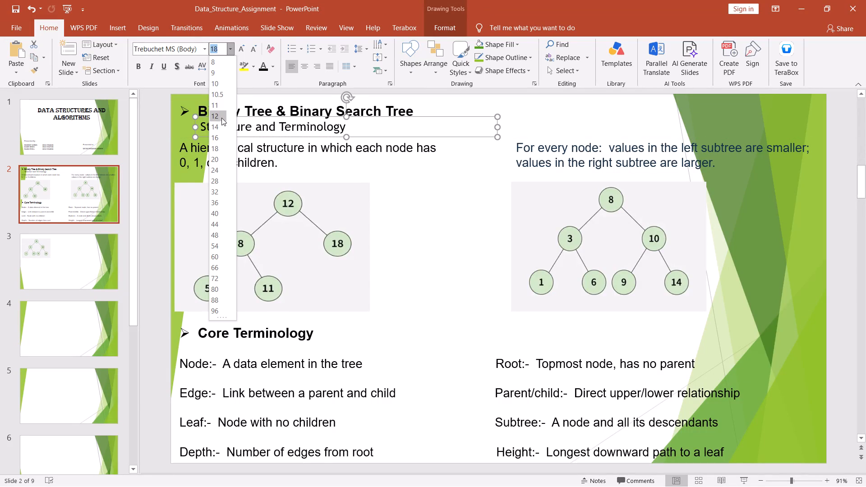
{"action": "left_click", "coordinate": [220, 115]}
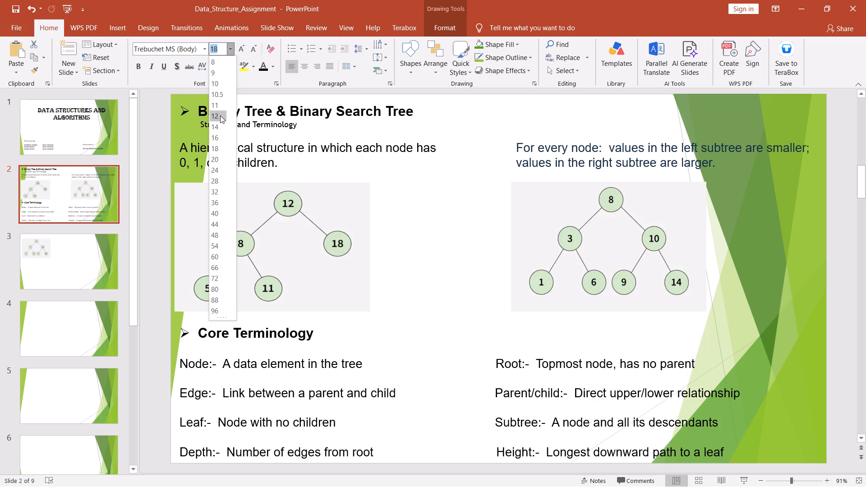
{"action": "left_click", "coordinate": [206, 51]}
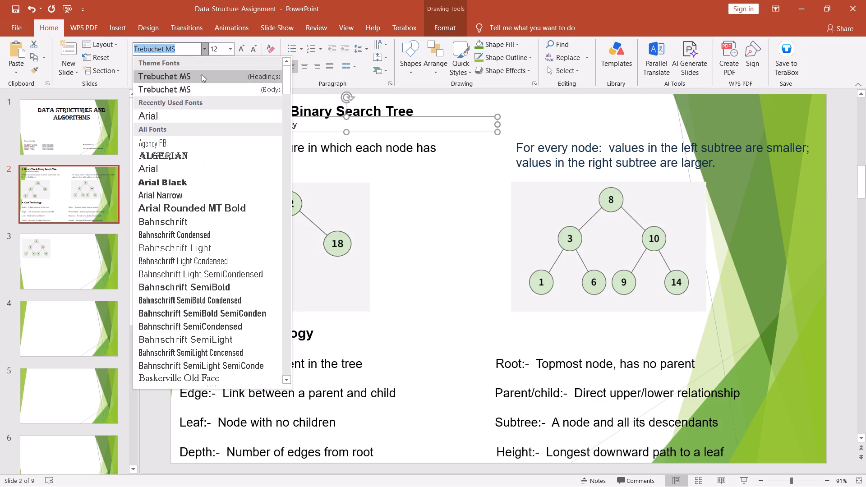
{"action": "left_click", "coordinate": [180, 117]}
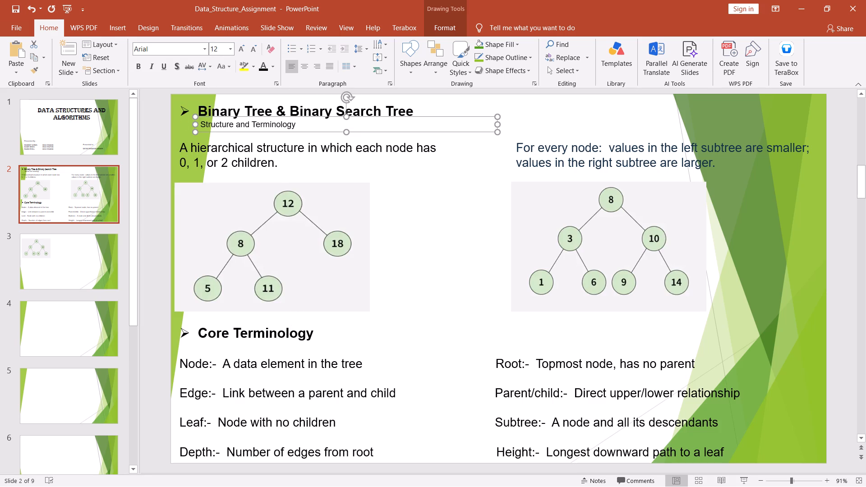
Shift the "Structure and Terminology" text box slightly so its text starts flush with the words of the heading above.
{"action": "left_click", "coordinate": [298, 117]}
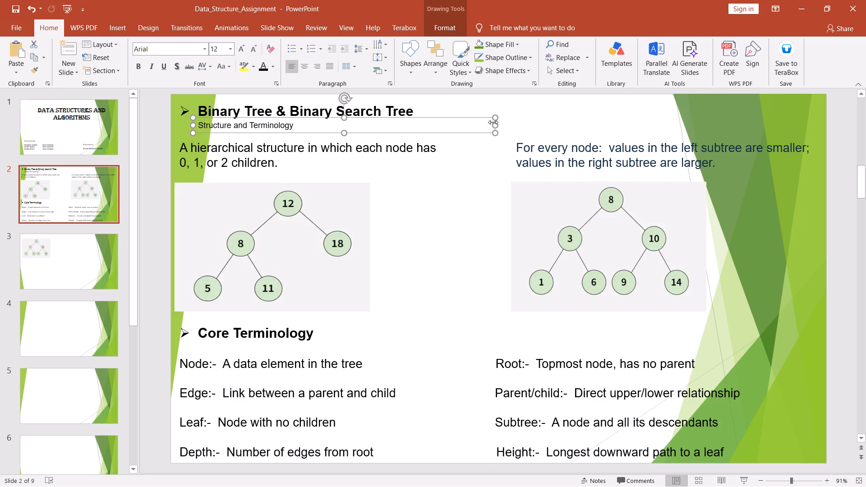
Narrow the "Structure and Terminology" text box to slightly wider than its text, keeping it on one line.
{"action": "left_click_drag", "start_coordinate": [496, 127], "coordinate": [294, 126]}
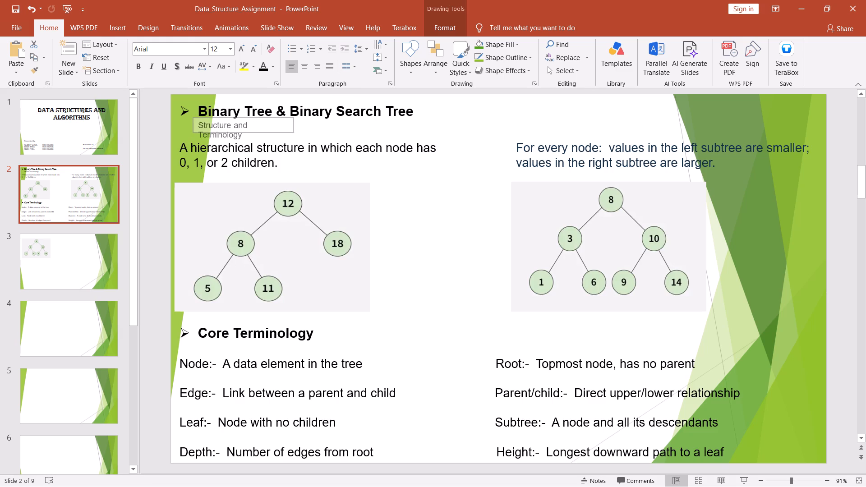
{"action": "left_click_drag", "start_coordinate": [294, 126], "coordinate": [315, 126]}
{"action": "left_click", "coordinate": [459, 126]}
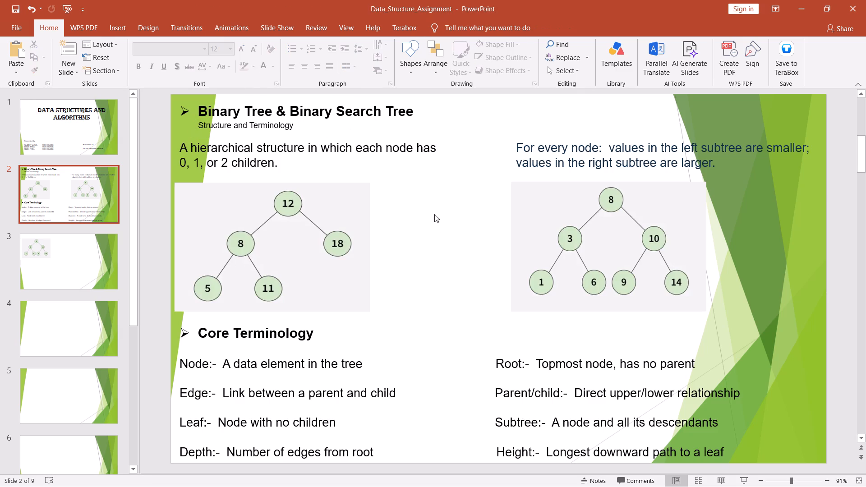
Open the "Structure and Terminology" line under the heading for text editing.
{"action": "left_click", "coordinate": [264, 125]}
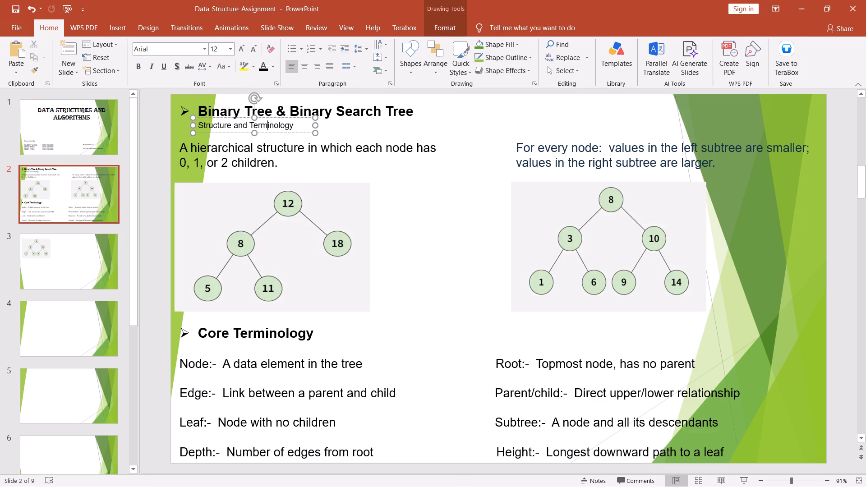
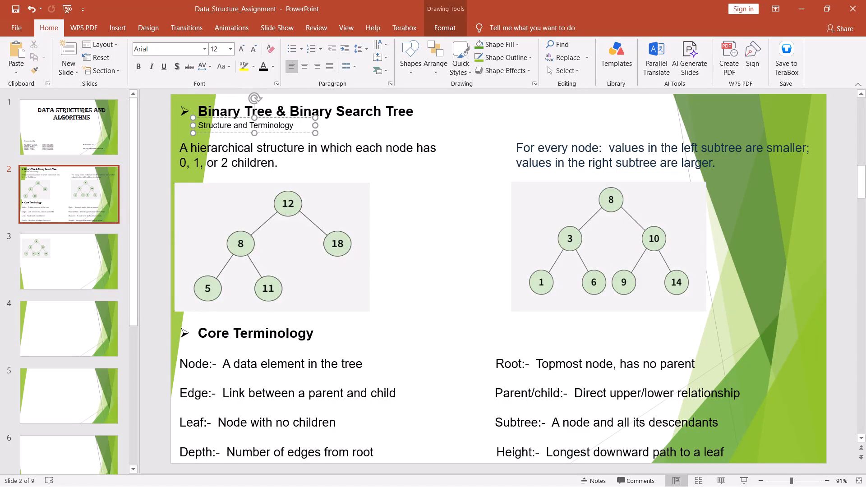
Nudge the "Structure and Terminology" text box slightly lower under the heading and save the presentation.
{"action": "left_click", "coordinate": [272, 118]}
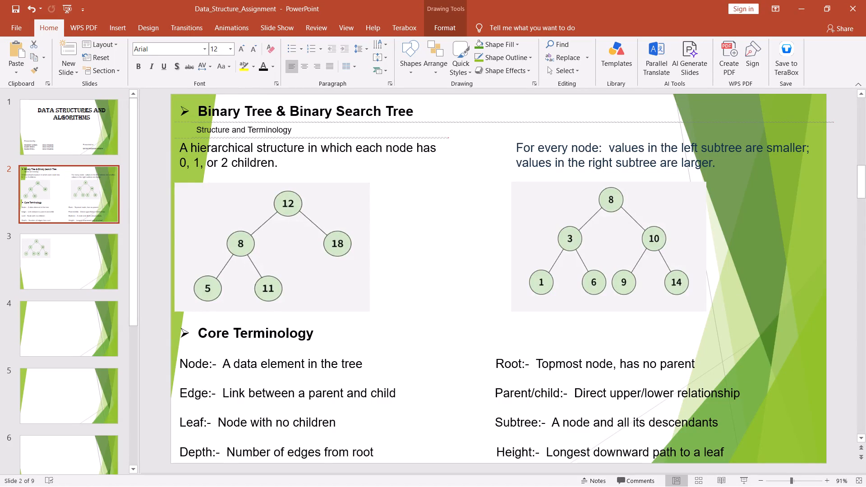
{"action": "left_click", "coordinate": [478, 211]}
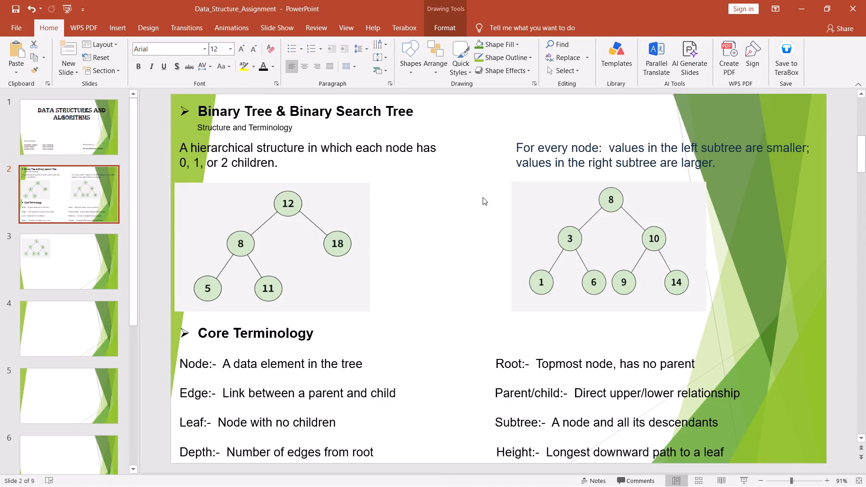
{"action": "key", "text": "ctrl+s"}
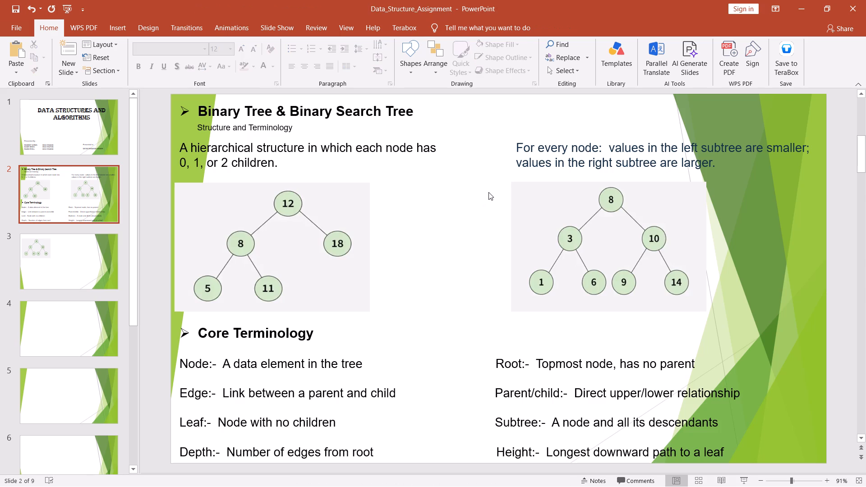
Check the first slide of the BST source deck, then delete the "Structure and Terminology" text box under the assignment's slide 2 heading.
{"action": "key", "text": "alt+Tab"}
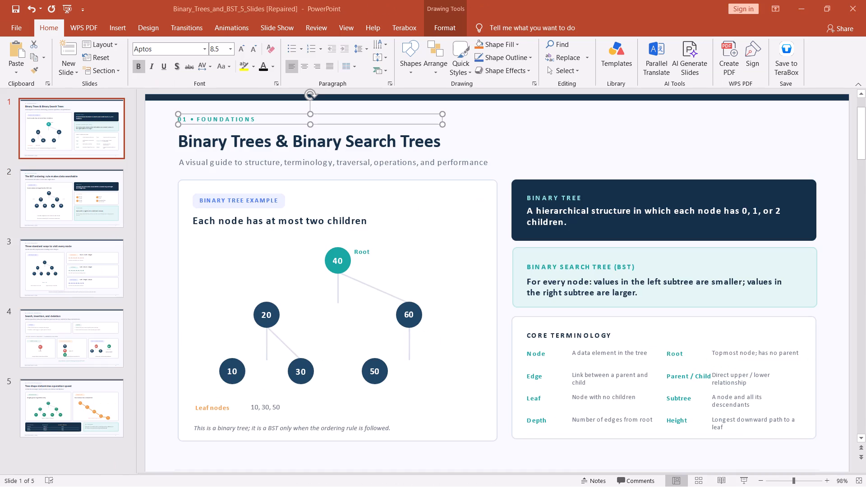
{"action": "left_click", "coordinate": [505, 116]}
{"action": "key", "text": "alt+Tab"}
{"action": "left_click", "coordinate": [353, 108]}
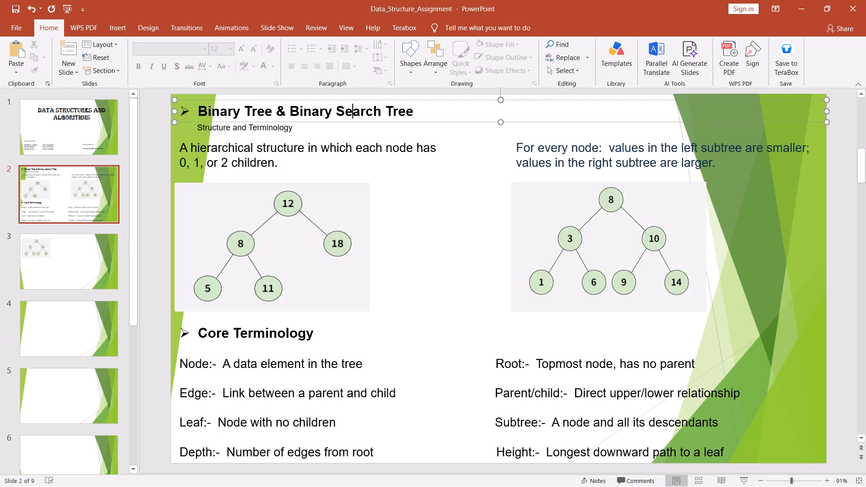
{"action": "left_click", "coordinate": [294, 129]}
{"action": "left_click", "coordinate": [292, 121]}
{"action": "key", "text": "Delete"}
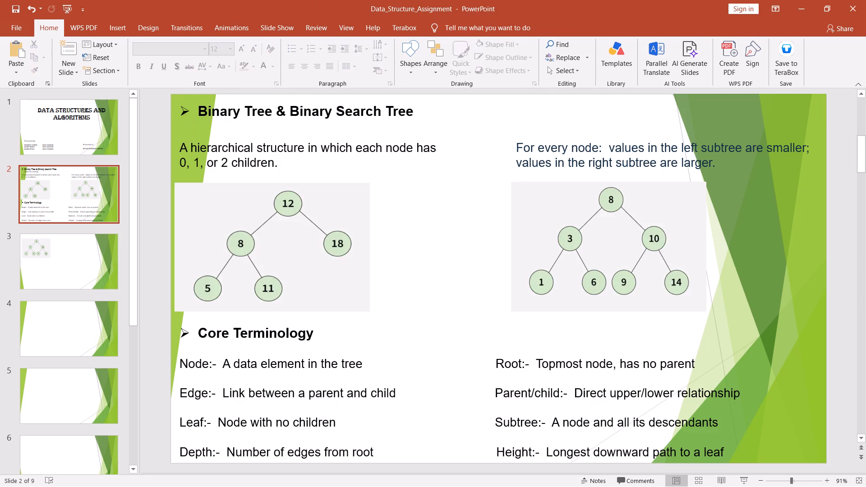
Move the "Binary Tree & Binary Search Tree" heading down to just above the binary tree definition.
{"action": "left_click", "coordinate": [325, 98]}
{"action": "left_click_drag", "start_coordinate": [375, 99], "coordinate": [375, 100]}
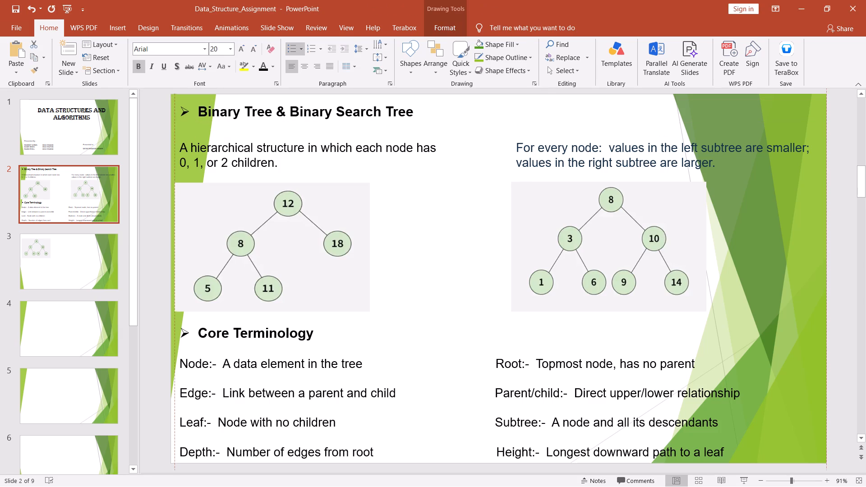
{"action": "left_click_drag", "start_coordinate": [375, 100], "coordinate": [376, 115]}
{"action": "left_click", "coordinate": [409, 94]}
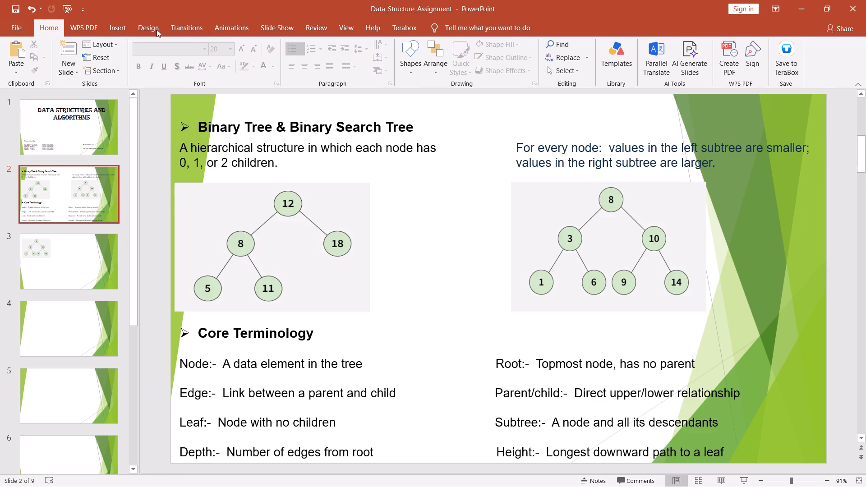
Insert a text box above the "Binary Tree & Binary Search Tree" heading and enter "Structure and Terminology".
{"action": "left_click", "coordinate": [126, 30]}
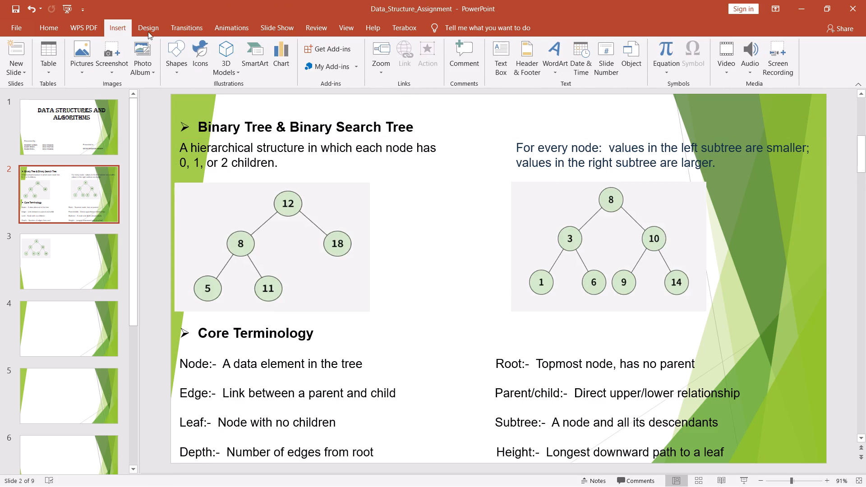
{"action": "left_click", "coordinate": [179, 50]}
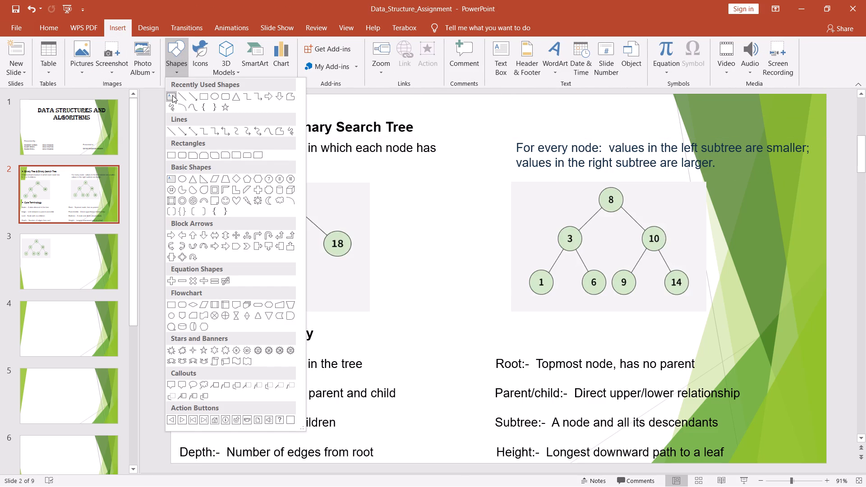
{"action": "left_click", "coordinate": [172, 95]}
{"action": "left_click_drag", "start_coordinate": [320, 98], "coordinate": [575, 112]}
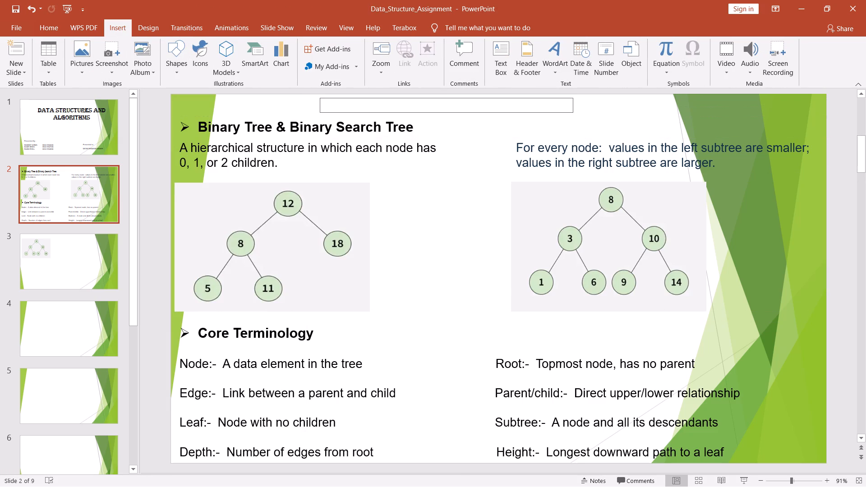
{"action": "left_click_drag", "start_coordinate": [575, 112], "coordinate": [610, 115]}
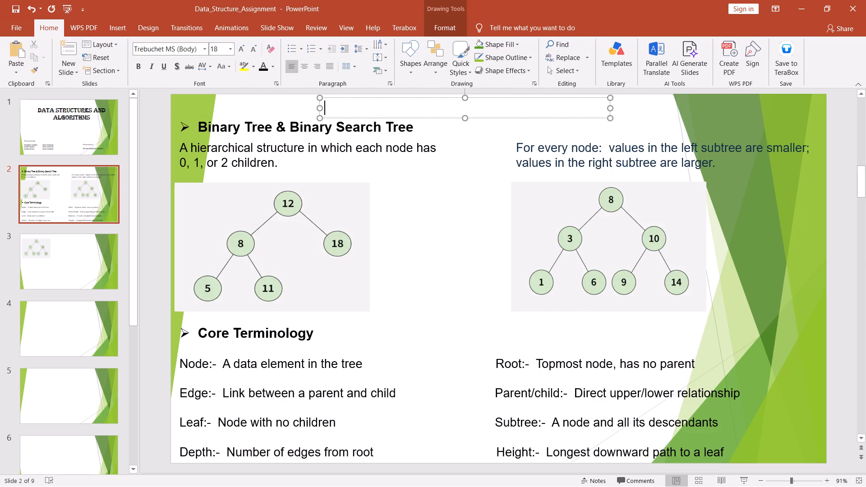
{"action": "type", "text": "Struct"}
{"action": "key", "text": "BackSpace"}
{"action": "key", "text": "BackSpace"}
{"action": "key", "text": "BackSpace"}
{"action": "key", "text": "BackSpace"}
{"action": "key", "text": "BackSpace"}
{"action": "key", "text": "BackSpace"}
{"action": "key", "text": "BackSpace"}
{"action": "key", "text": "BackSpace"}
{"action": "key", "text": "BackSpace"}
{"action": "key", "text": "BackSpace"}
{"action": "type", "text": "Structure and"}
{"action": "key", "text": "space"}
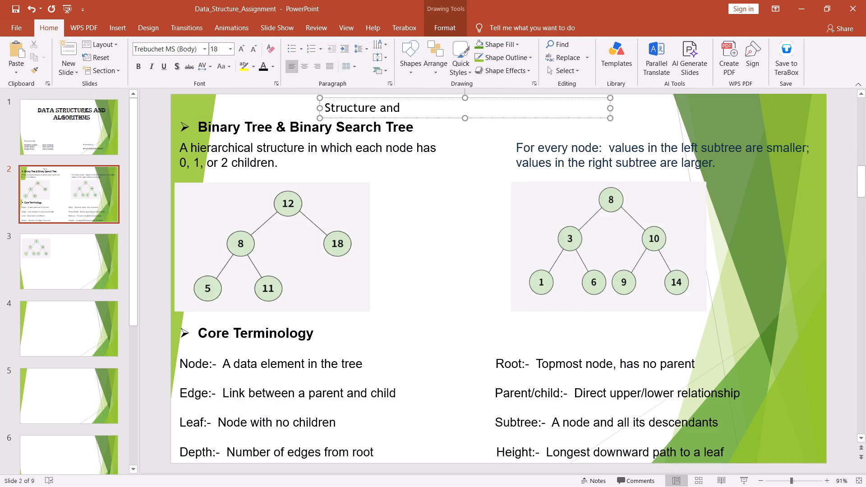
{"action": "type", "text": "Terminology"}
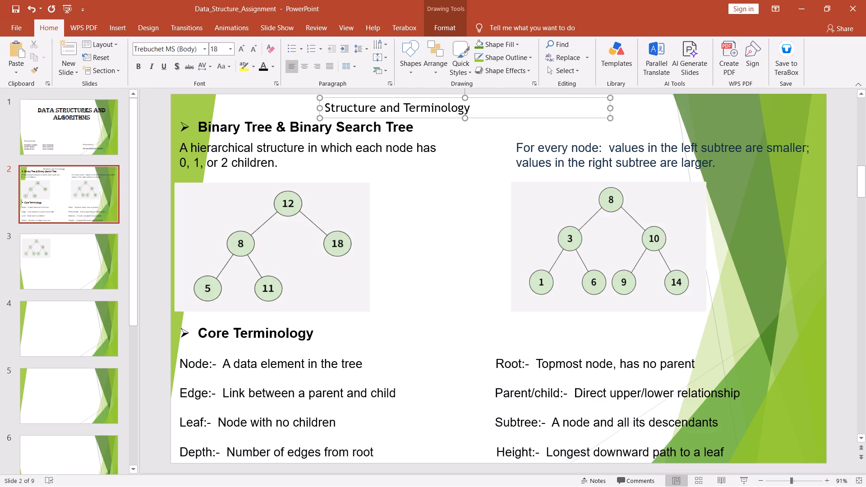
Narrow the "Structure and Terminology" text box to just fit its text and move it to the slide's top centre.
{"action": "left_click_drag", "start_coordinate": [610, 108], "coordinate": [484, 108]}
{"action": "left_click_drag", "start_coordinate": [417, 98], "coordinate": [495, 100]}
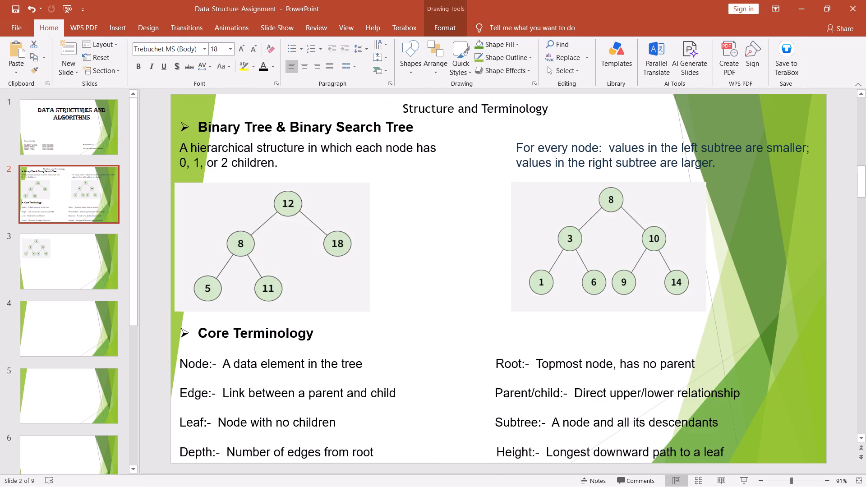
{"action": "left_click_drag", "start_coordinate": [495, 100], "coordinate": [502, 97]}
{"action": "left_click", "coordinate": [505, 217]}
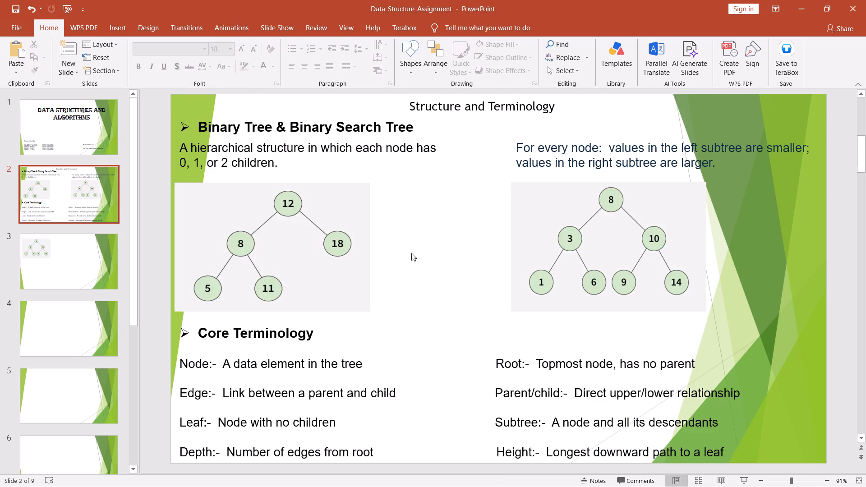
Format the "Structure and Terminology" title as bold 16-point Arial and save the presentation.
{"action": "left_click", "coordinate": [286, 131]}
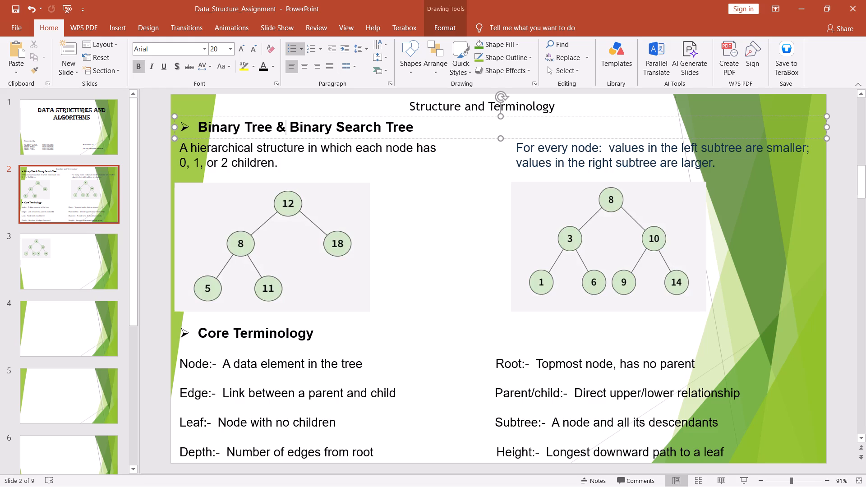
{"action": "left_click", "coordinate": [491, 230]}
{"action": "left_click", "coordinate": [435, 100]}
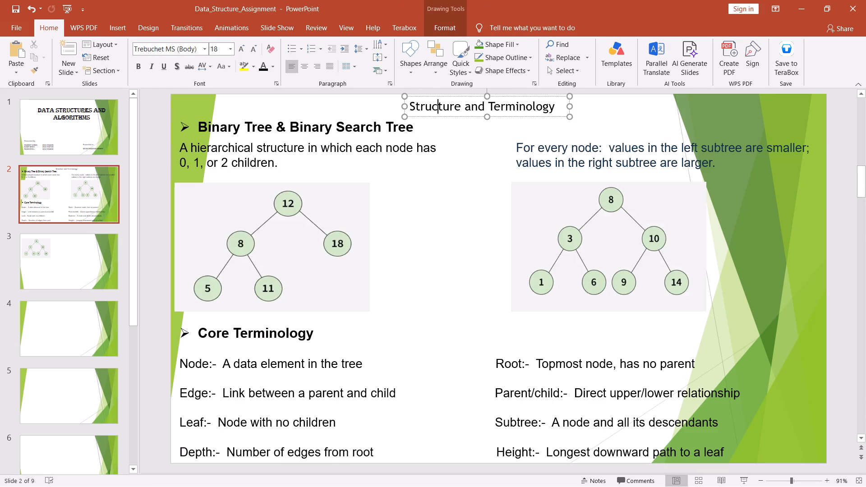
{"action": "key", "text": "ctrl+a"}
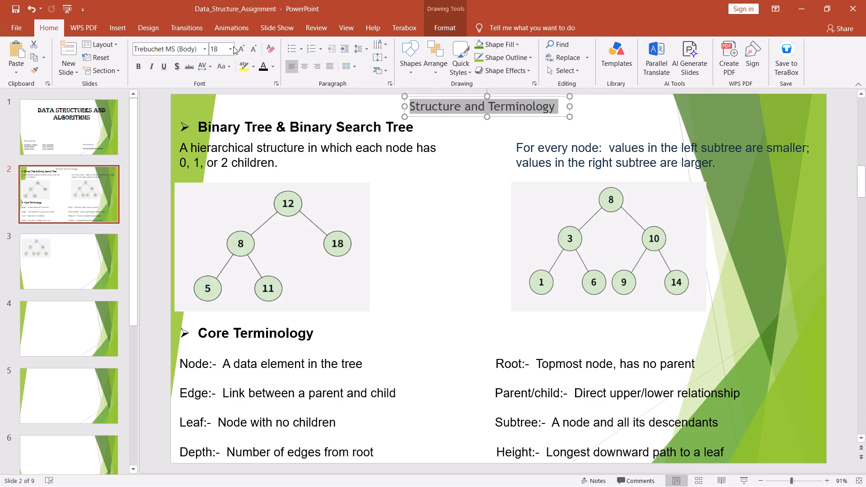
{"action": "left_click", "coordinate": [233, 46]}
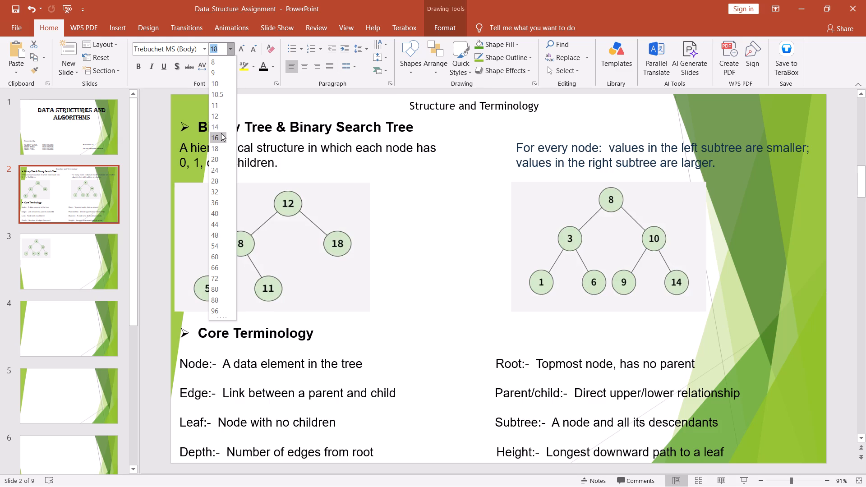
{"action": "left_click", "coordinate": [221, 133]}
{"action": "left_click", "coordinate": [202, 49]}
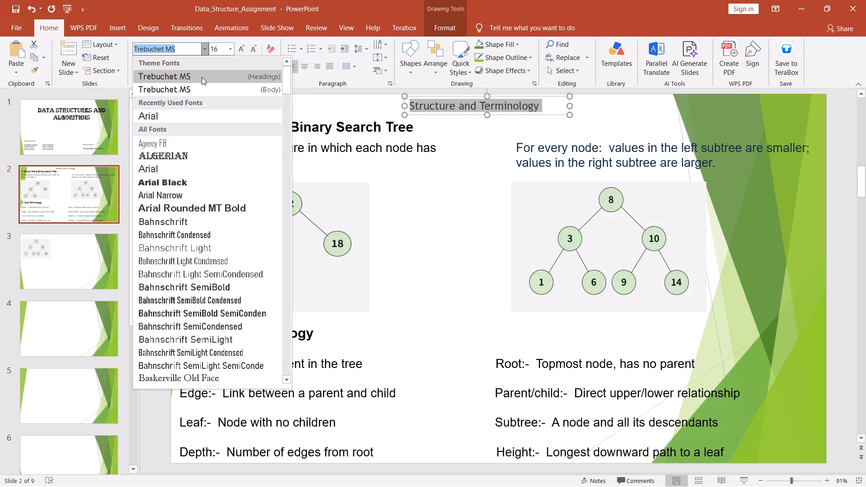
{"action": "left_click", "coordinate": [198, 115]}
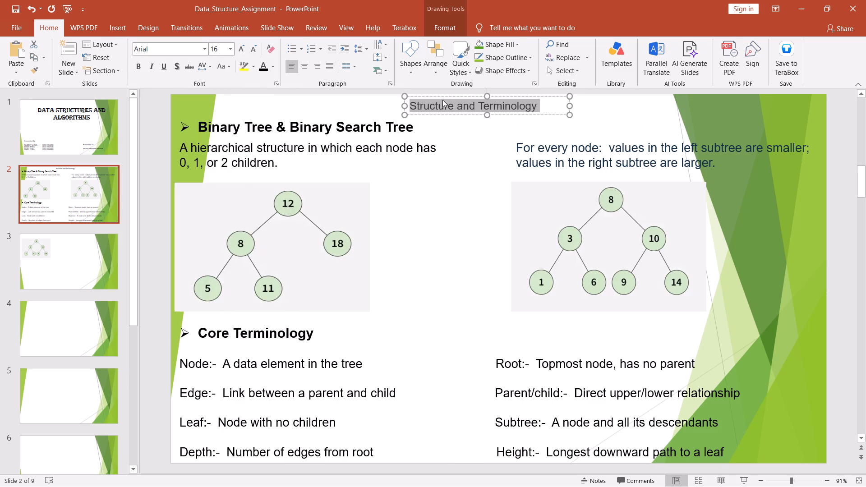
{"action": "left_click", "coordinate": [137, 68]}
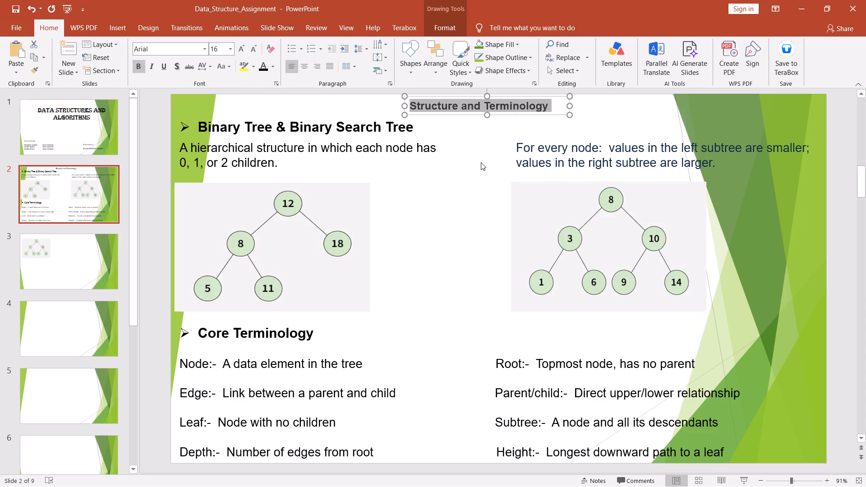
{"action": "left_click", "coordinate": [485, 162]}
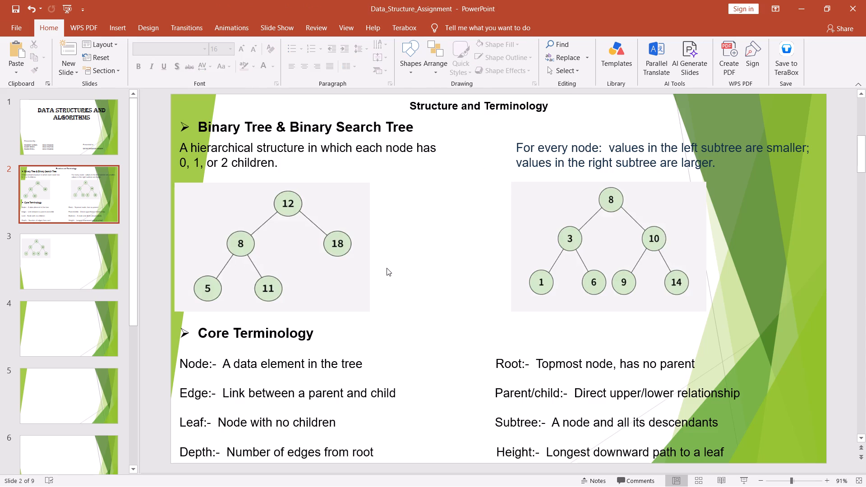
{"action": "key", "text": "ctrl+s"}
Copy the "Structure and Terminology" title box from slide 2 onto slide 3, in the same place at the top.
{"action": "left_click", "coordinate": [97, 258]}
{"action": "left_click", "coordinate": [320, 110]}
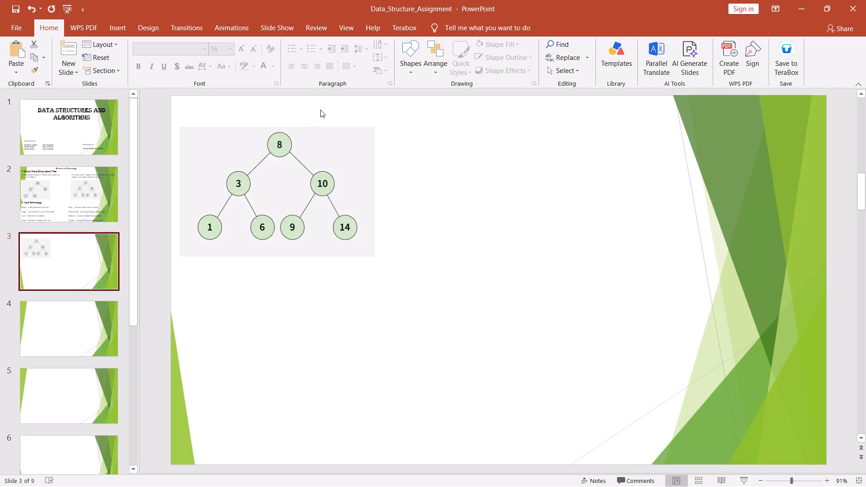
{"action": "left_click", "coordinate": [26, 200]}
{"action": "left_click", "coordinate": [444, 105]}
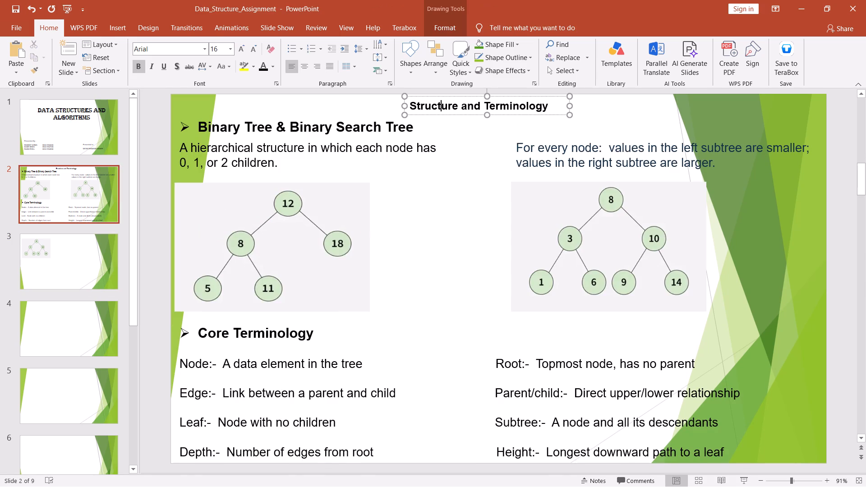
{"action": "left_click", "coordinate": [448, 97]}
{"action": "right_click", "coordinate": [451, 97]}
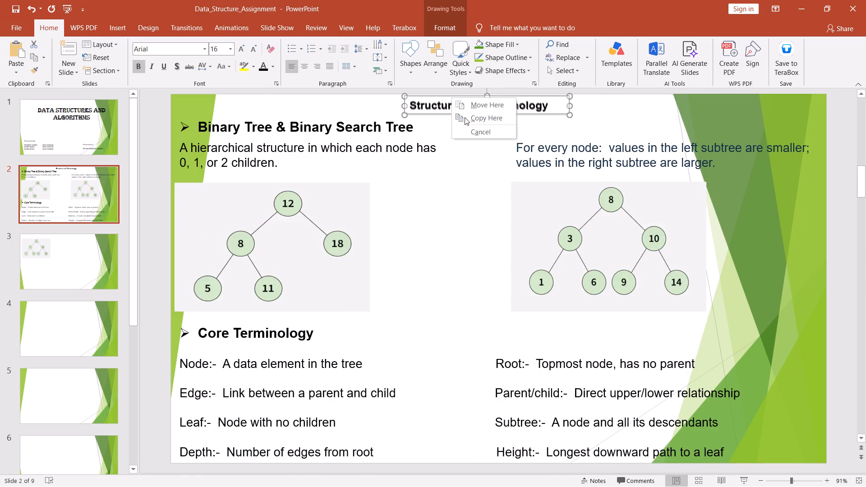
{"action": "left_click", "coordinate": [436, 132]}
{"action": "left_click", "coordinate": [448, 110]}
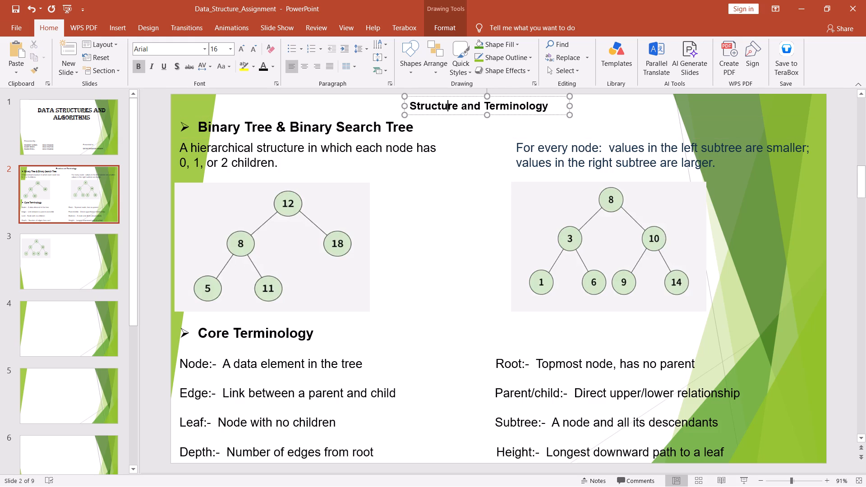
{"action": "left_click", "coordinate": [450, 98]}
{"action": "key", "text": "ctrl+c"}
{"action": "left_click", "coordinate": [55, 265]}
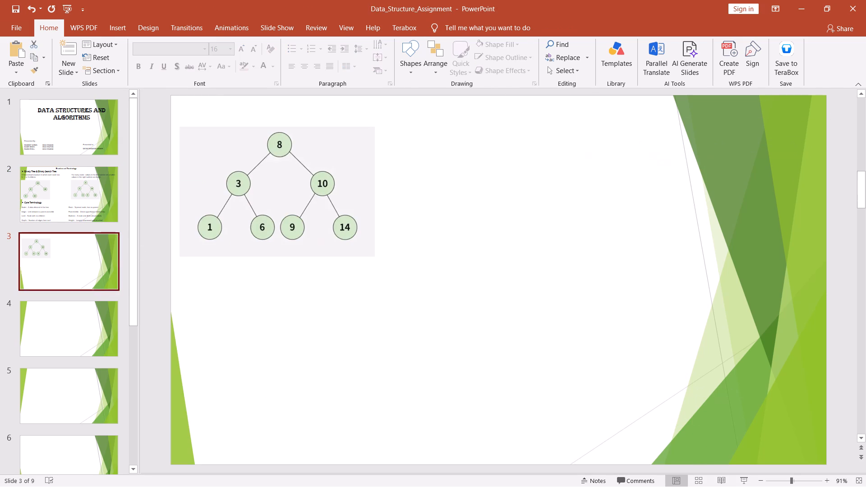
{"action": "left_click", "coordinate": [394, 155]}
{"action": "key", "text": "ctrl+v"}
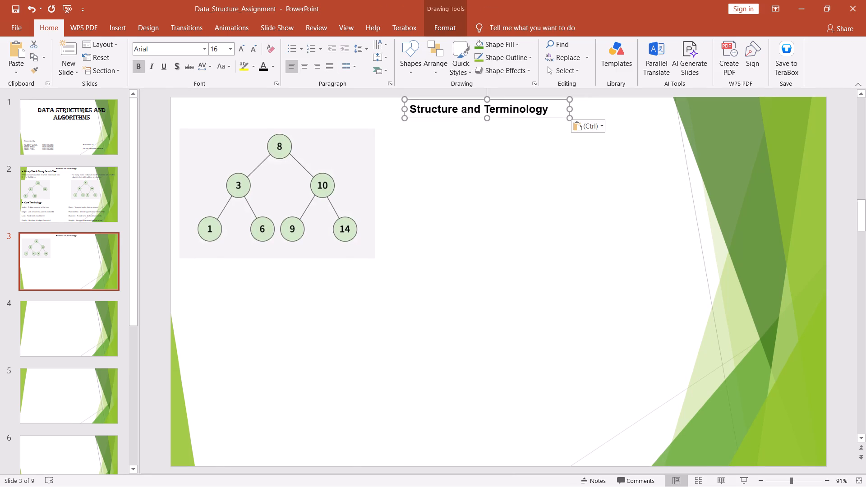
Open the pasted "Structure and Terminology" title on slide 3 for text editing.
{"action": "left_click", "coordinate": [476, 110]}
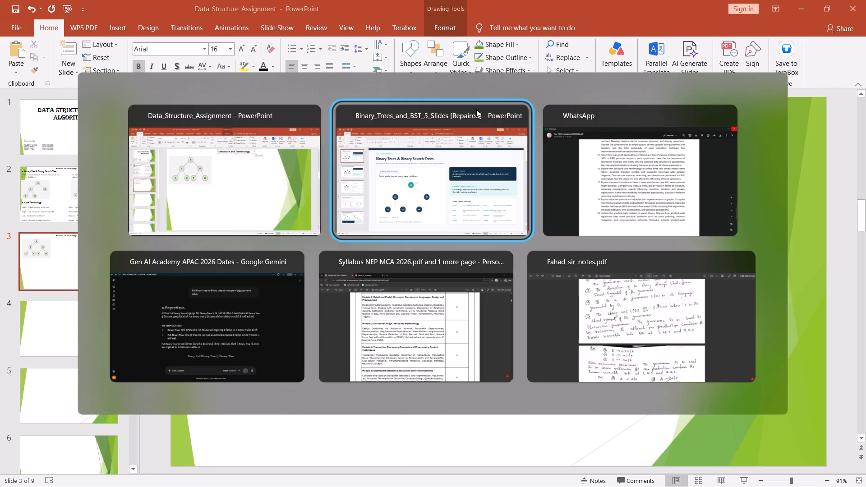
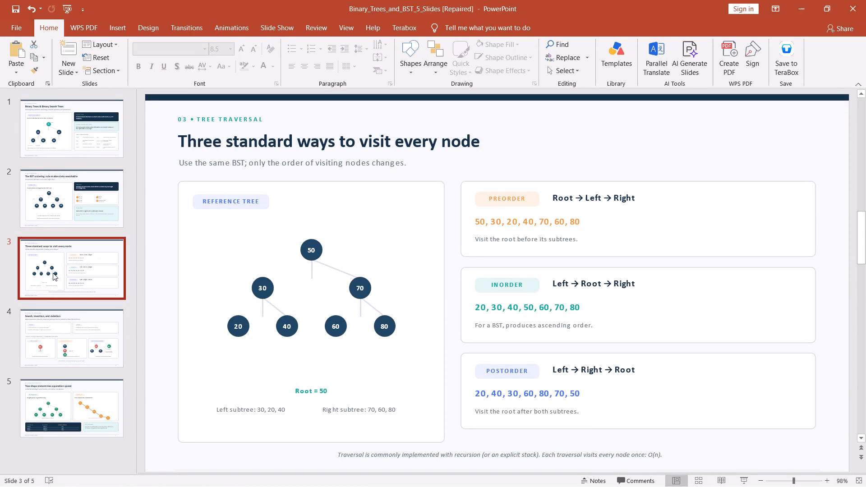
Compare the assignment's slide 3 with the tree traversal slide in the Binary_Trees_and_BST_5_Slides presentation, switching between the two decks.
{"action": "key", "text": "alt+Tab"}
{"action": "key", "text": "alt+Tab"}
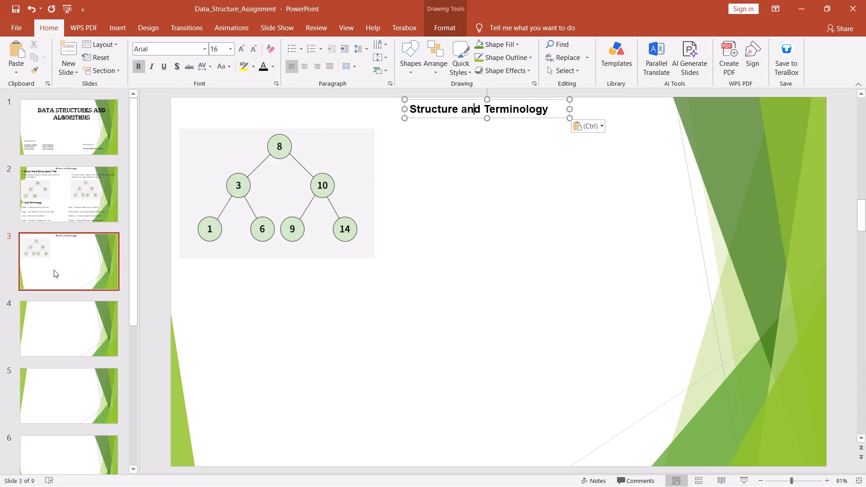
{"action": "key", "text": "alt+Tab"}
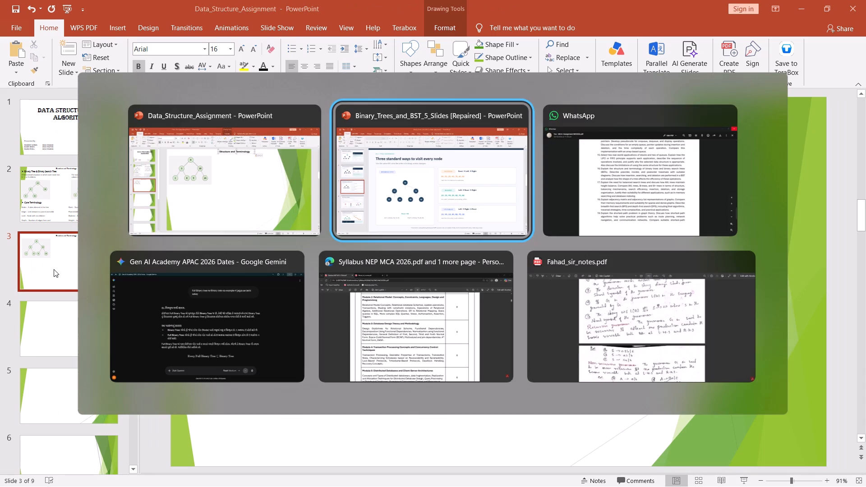
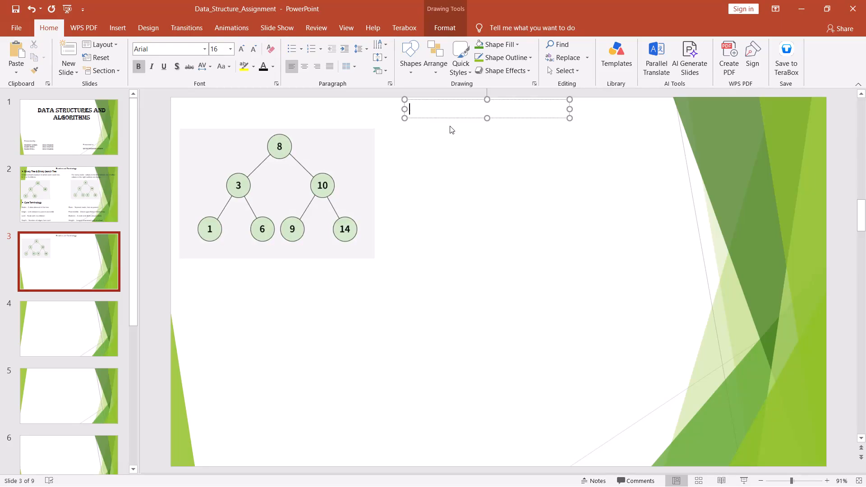
Enter "Traversal" as the title in the empty text box at the top of slide 3.
{"action": "type", "text": "Traver"}
{"action": "type", "text": "sal"}
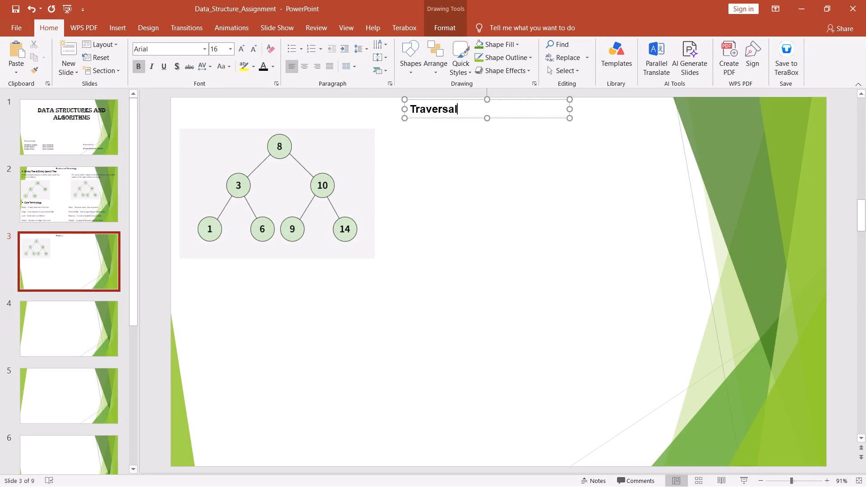
Centre-align the whole "Traversal" title within its text box on slide 3.
{"action": "key", "text": "ctrl+a"}
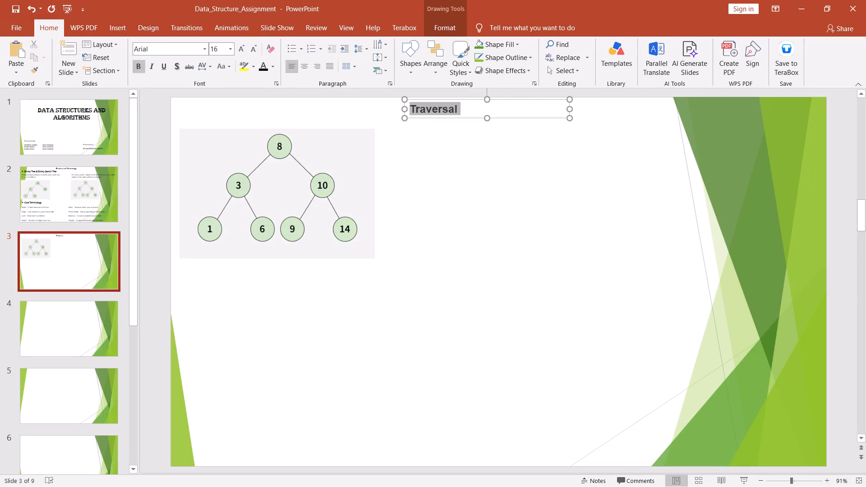
{"action": "left_click", "coordinate": [438, 115]}
{"action": "key", "text": "ctrl+a"}
{"action": "left_click", "coordinate": [426, 109]}
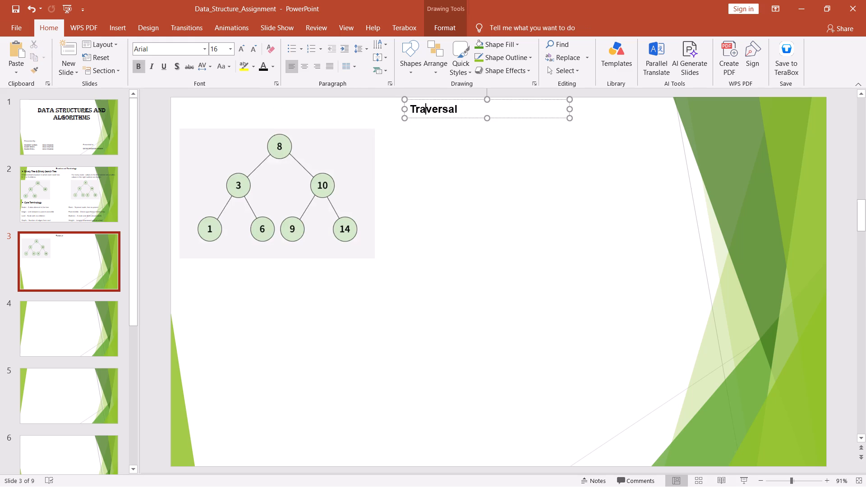
{"action": "key", "text": "ctrl+a"}
{"action": "left_click", "coordinate": [305, 67]}
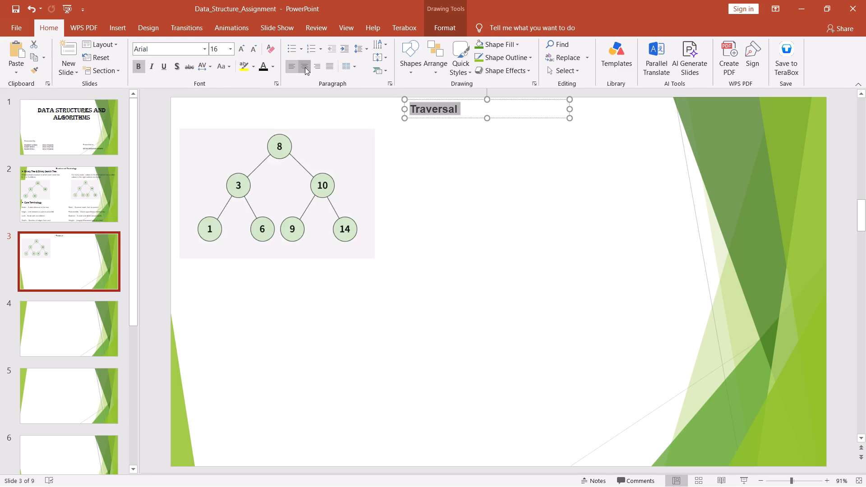
{"action": "left_click", "coordinate": [497, 157]}
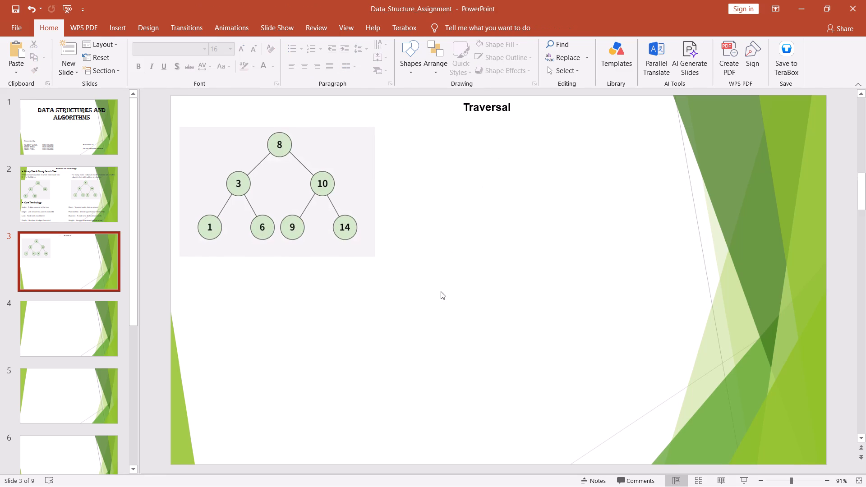
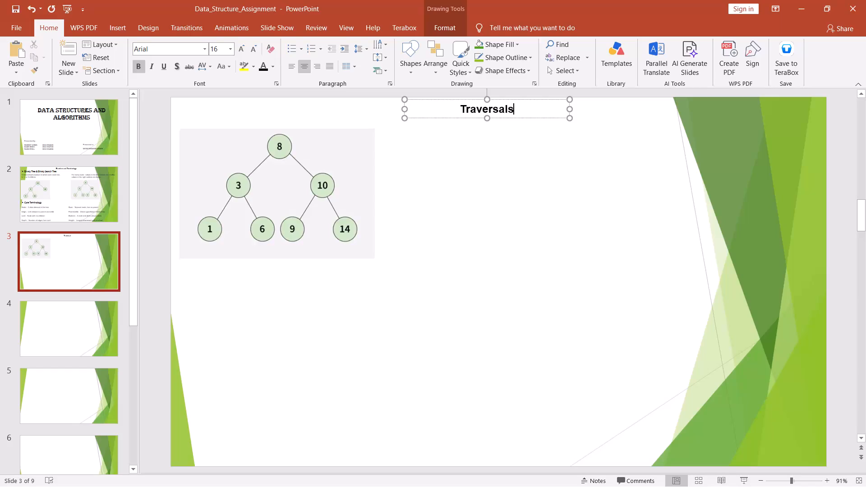
Leave the title text box on slide 3 and save the presentation.
{"action": "left_click", "coordinate": [499, 167]}
{"action": "key", "text": "ctrl+s"}
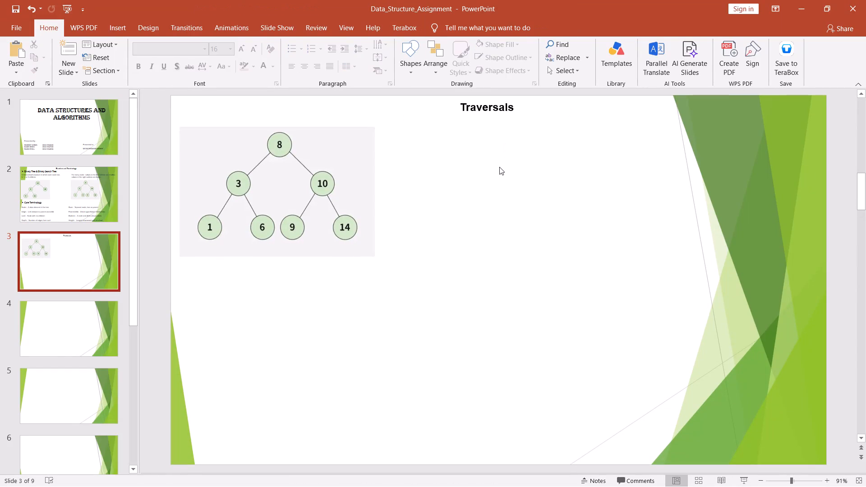
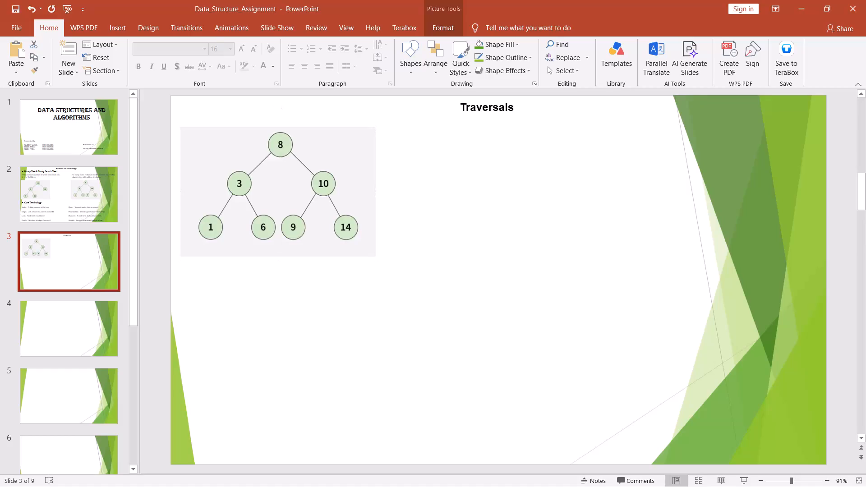
Add a wide text box beside the tree picture on slide 3, below the Traversals title, and enter "Inorder".
{"action": "left_click", "coordinate": [451, 130]}
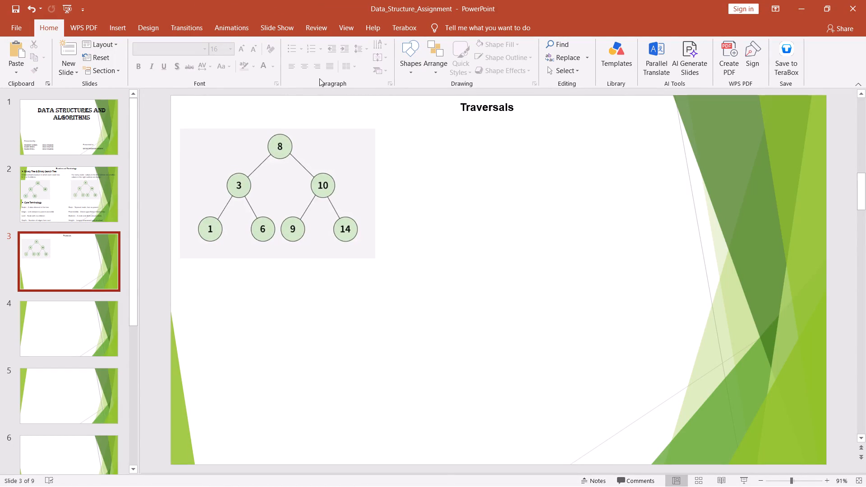
{"action": "left_click", "coordinate": [123, 32]}
{"action": "left_click", "coordinate": [177, 50]}
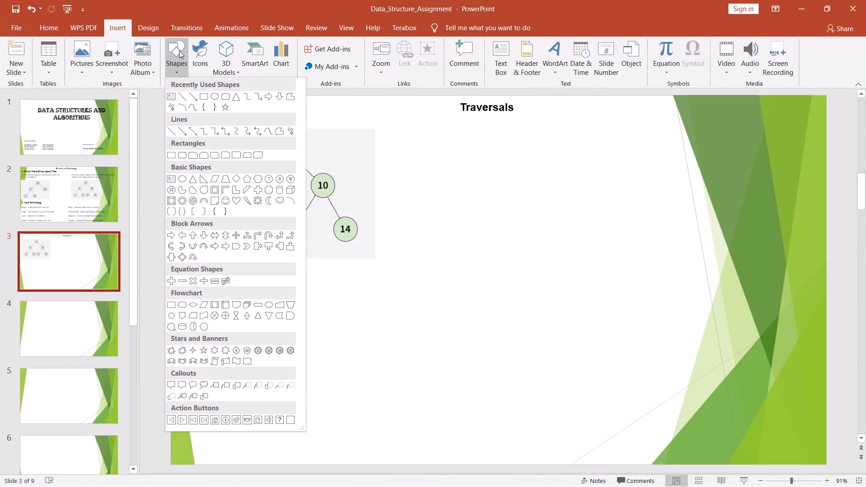
{"action": "left_click", "coordinate": [172, 95]}
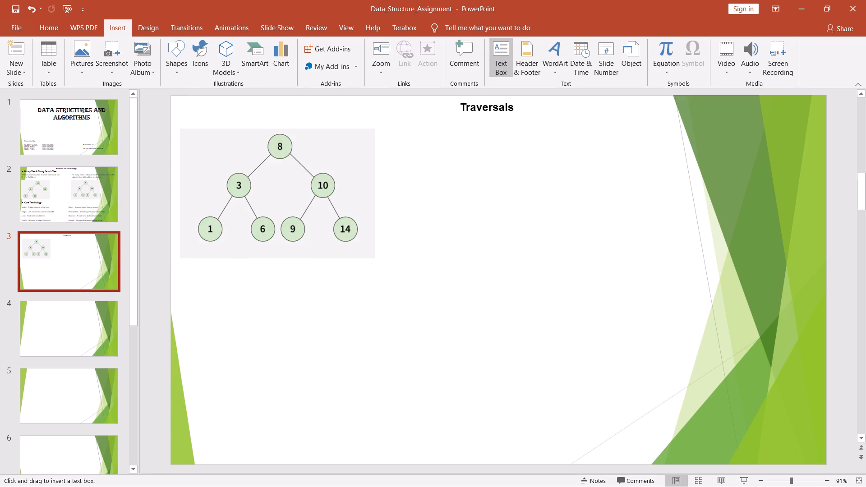
{"action": "left_click_drag", "start_coordinate": [399, 130], "coordinate": [758, 211]}
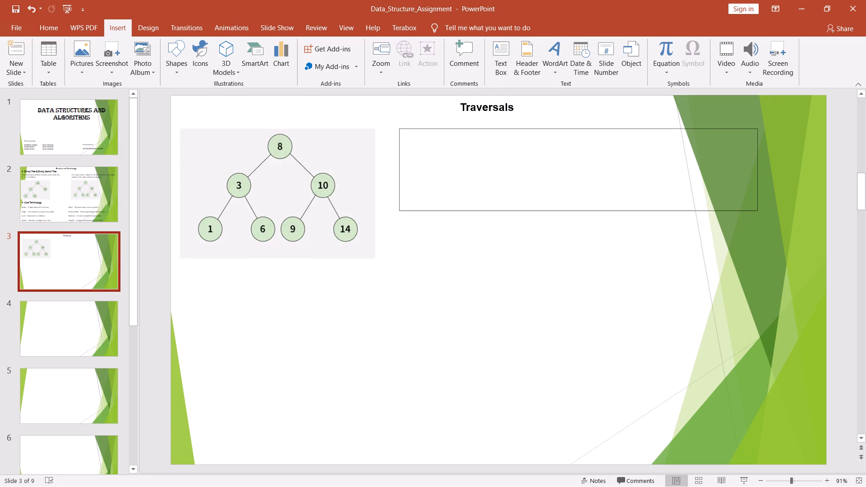
{"action": "left_click_drag", "start_coordinate": [758, 211], "coordinate": [758, 221]}
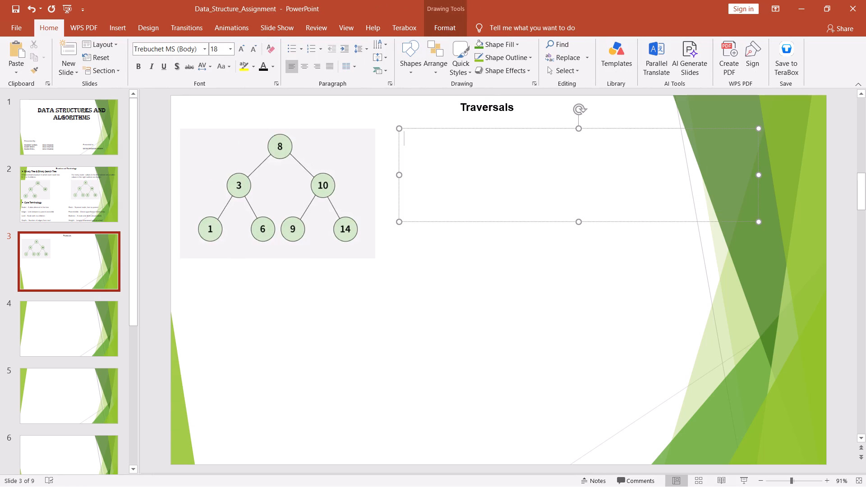
{"action": "type", "text": "In"}
{"action": "type", "text": "order"}
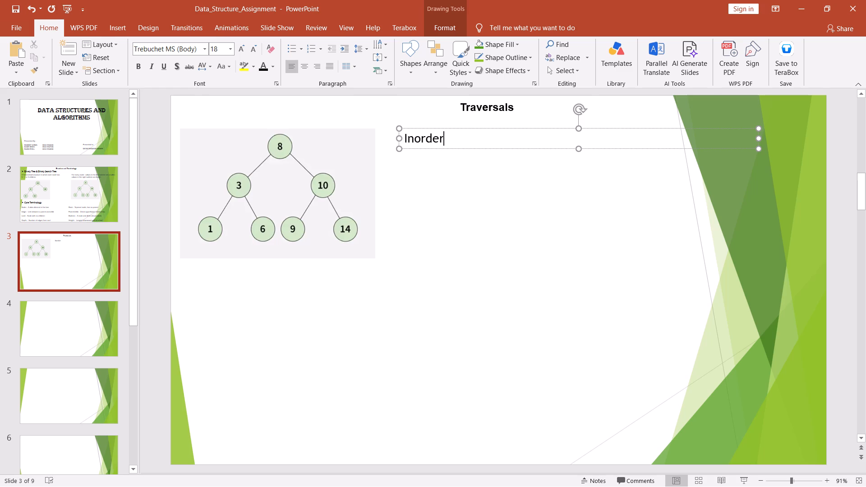
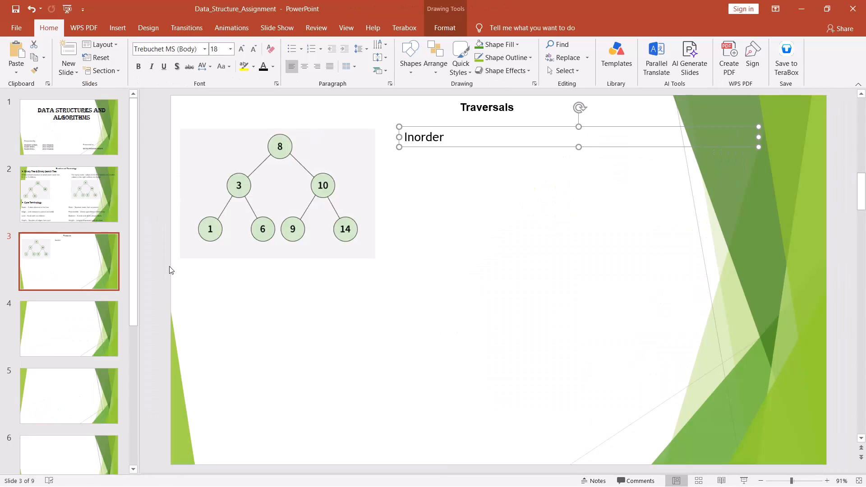
Replace the text in the text box beside the tree picture on slide 3 with "Preorder:".
{"action": "key", "text": "alt+Tab"}
{"action": "key", "text": "alt+Tab"}
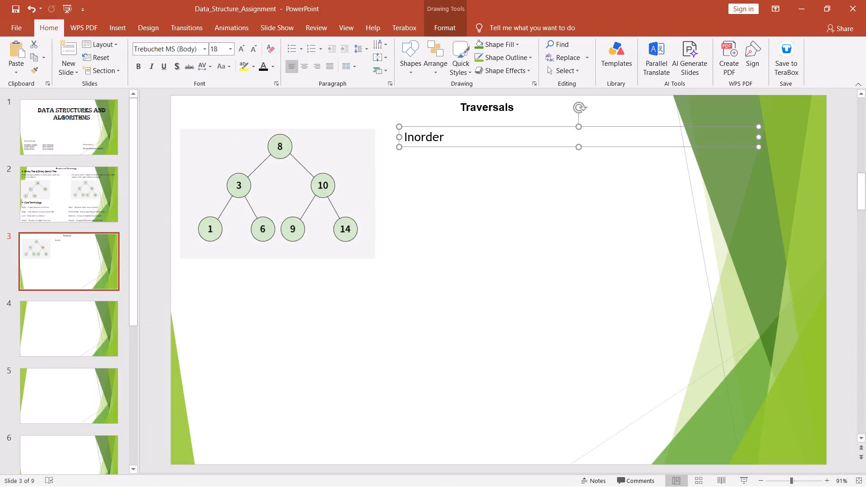
{"action": "key", "text": "alt+Tab"}
{"action": "key", "text": "alt+Tab"}
{"action": "left_click", "coordinate": [448, 141]}
{"action": "left_click", "coordinate": [446, 134]}
{"action": "left_click", "coordinate": [441, 134]}
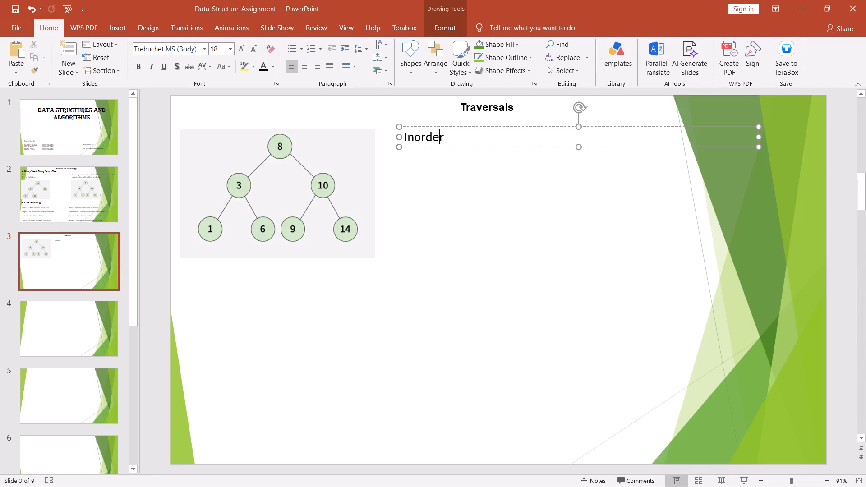
{"action": "key", "text": "Right"}
{"action": "key", "text": "BackSpace"}
{"action": "key", "text": "BackSpace"}
{"action": "key", "text": "BackSpace"}
{"action": "key", "text": "BackSpace"}
{"action": "key", "text": "BackSpace"}
{"action": "key", "text": "BackSpace"}
{"action": "key", "text": "BackSpace"}
{"action": "key", "text": "BackSpace"}
{"action": "key", "text": "BackSpace"}
{"action": "key", "text": "BackSpace"}
{"action": "key", "text": "BackSpace"}
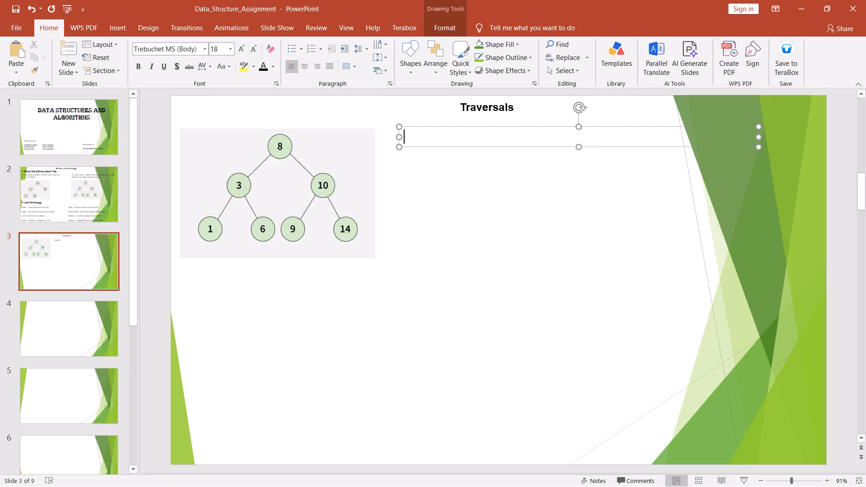
{"action": "type", "text": "Preorder:"}
Remove the punctuation after the word "Preorder" in the text box beside the tree.
{"action": "key", "text": "space"}
{"action": "key", "text": "BackSpace"}
{"action": "type", "text": "-"}
{"action": "key", "text": "space"}
{"action": "key", "text": "alt+Tab"}
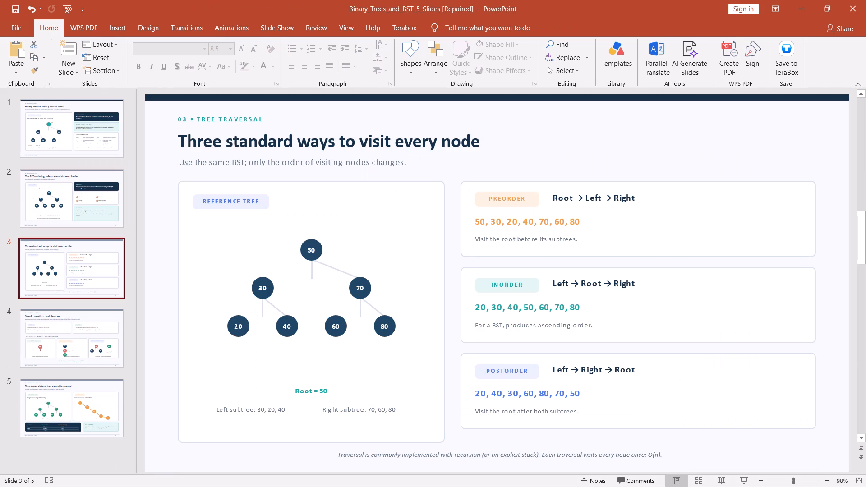
{"action": "key", "text": "alt+Tab"}
{"action": "key", "text": "BackSpace"}
{"action": "key", "text": "BackSpace"}
{"action": "key", "text": "BackSpace"}
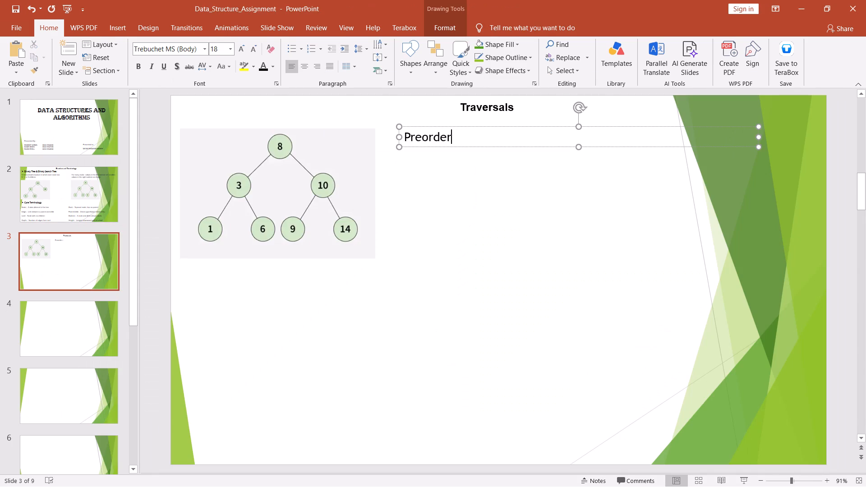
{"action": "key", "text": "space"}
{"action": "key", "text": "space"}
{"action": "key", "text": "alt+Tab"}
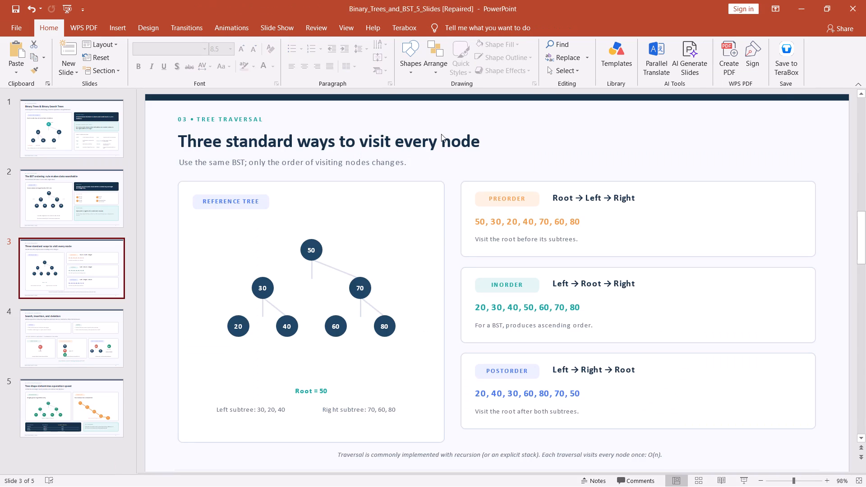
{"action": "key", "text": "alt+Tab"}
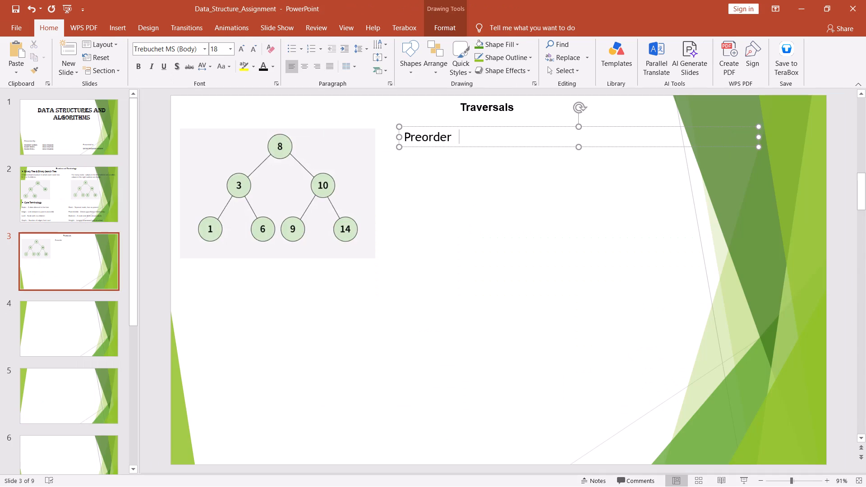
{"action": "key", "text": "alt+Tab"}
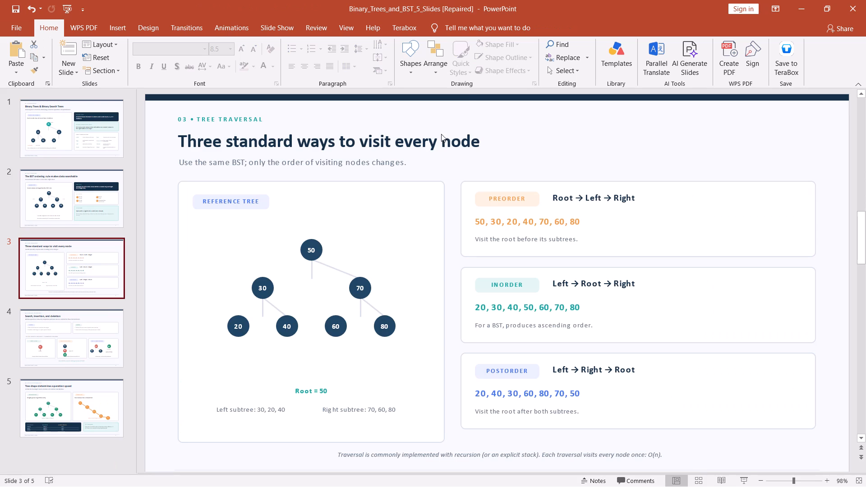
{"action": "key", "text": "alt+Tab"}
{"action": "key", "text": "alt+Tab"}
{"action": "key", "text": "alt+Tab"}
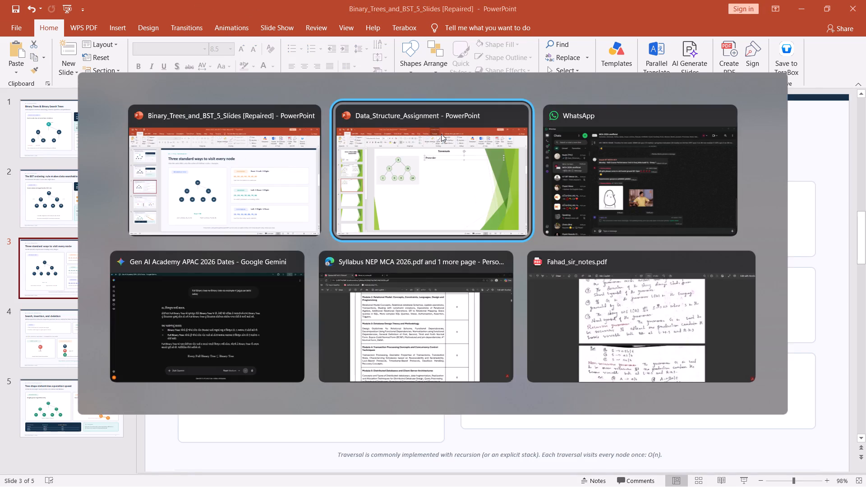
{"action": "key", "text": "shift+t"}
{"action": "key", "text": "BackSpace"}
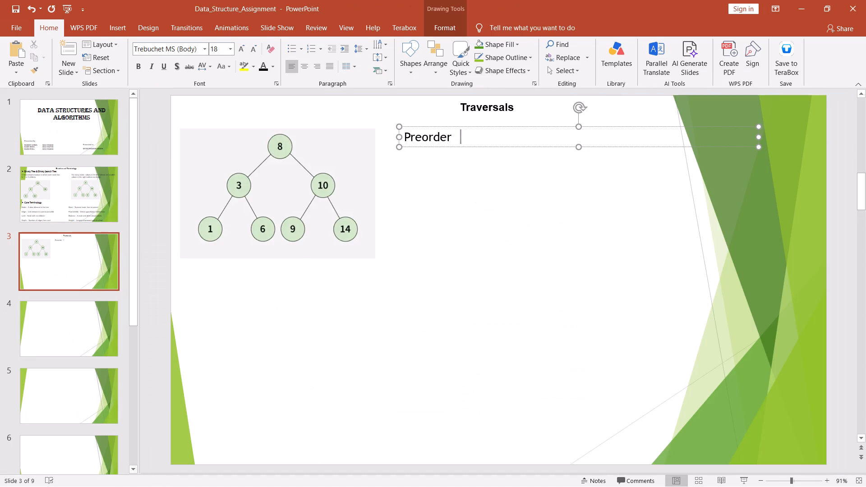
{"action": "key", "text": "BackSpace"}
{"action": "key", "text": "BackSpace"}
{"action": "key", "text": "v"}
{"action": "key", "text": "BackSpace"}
Add "(Root →" after "Preorder", following the visiting order on the Binary_Trees_and_BST_5_Slides traversal slide.
{"action": "key", "text": "space"}
{"action": "type", "text": "("}
{"action": "type", "text": "Root"}
{"action": "key", "text": "space"}
{"action": "type", "text": "--"}
{"action": "key", "text": "shift+greater"}
{"action": "key", "text": "alt+Tab"}
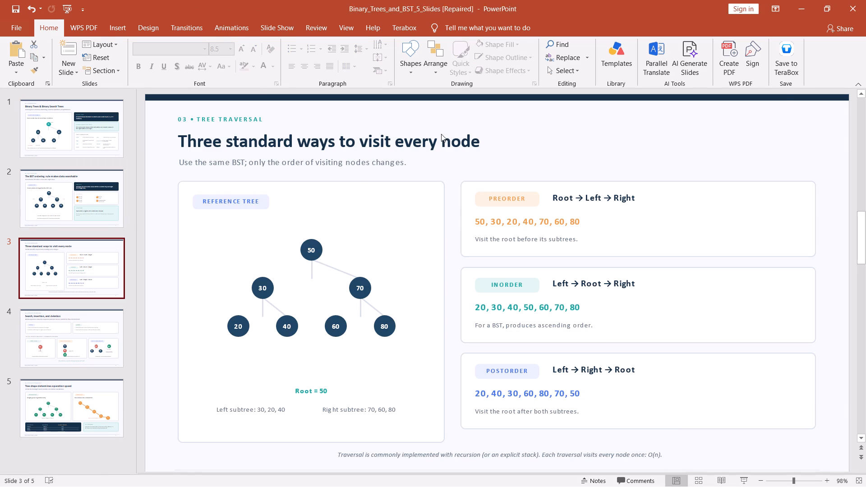
{"action": "key", "text": "alt+Tab"}
{"action": "key", "text": "alt+Tab"}
{"action": "key", "text": "alt+Tab"}
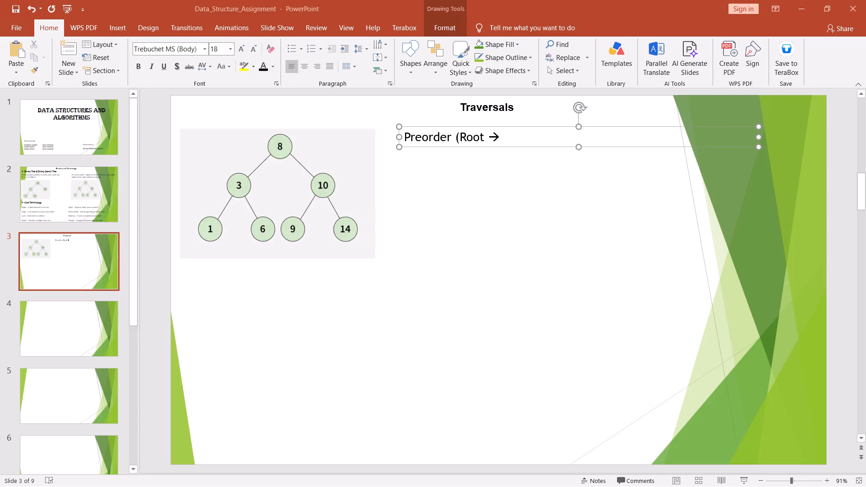
Continue the preorder line with "Left →Right", keeping a space before the second arrow.
{"action": "type", "text": "Left"}
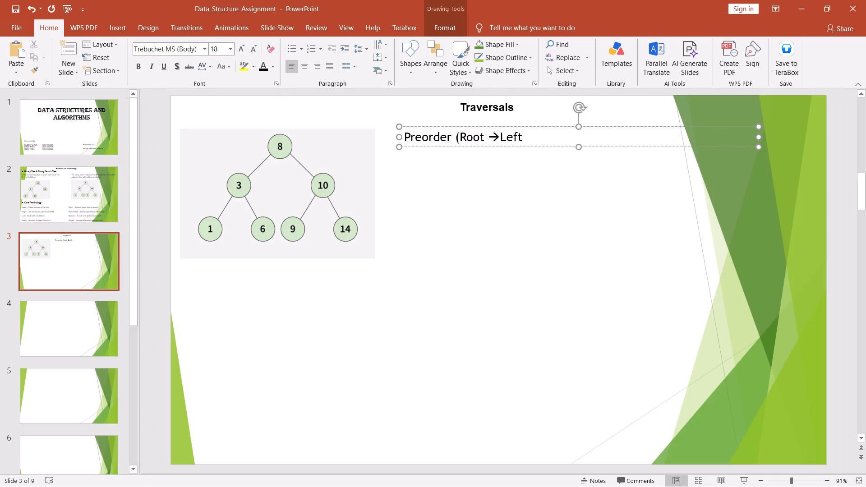
{"action": "type", "text": "-->"}
{"action": "key", "text": "space"}
{"action": "key", "text": "alt+Tab"}
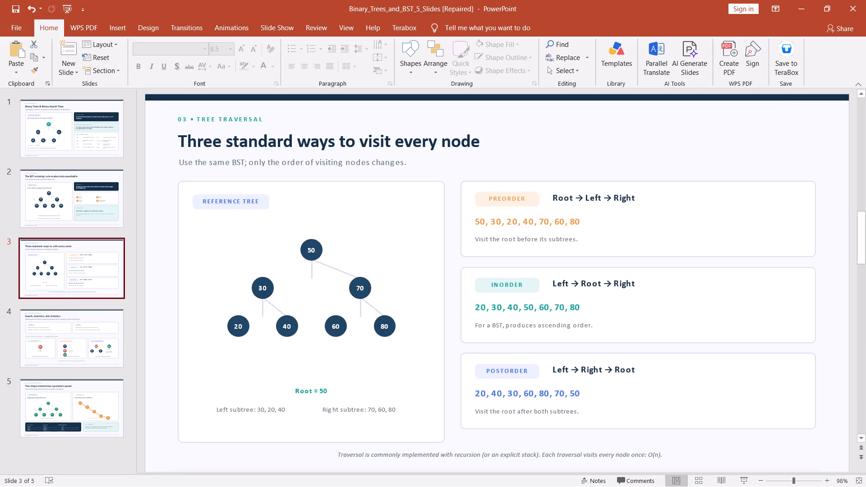
{"action": "key", "text": "alt+Tab"}
{"action": "key", "text": "Left"}
{"action": "key", "text": "Left"}
{"action": "key", "text": "Left"}
{"action": "key", "text": "Right"}
{"action": "key", "text": "space"}
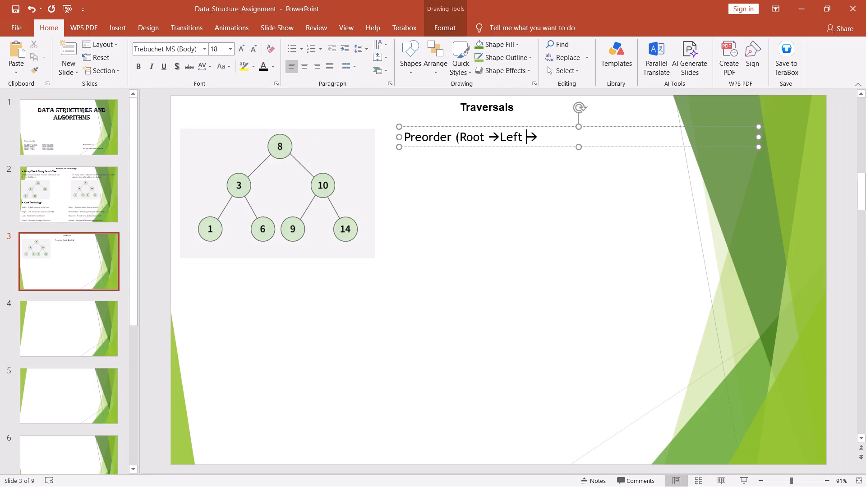
{"action": "key", "text": "Right"}
{"action": "key", "text": "Right"}
{"action": "key", "text": "alt+Tab"}
{"action": "key", "text": "alt+Tab"}
{"action": "key", "text": "BackSpace"}
{"action": "type", "text": "Right"}
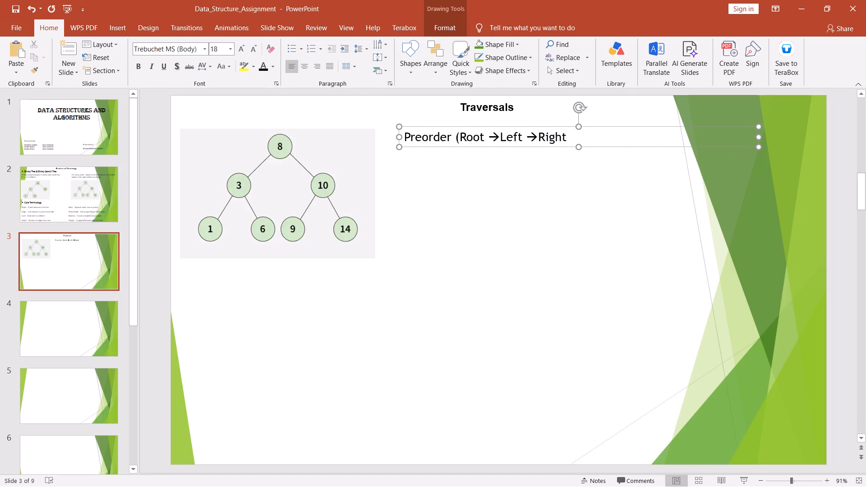
{"action": "key", "text": "alt+Tab"}
{"action": "key", "text": "alt+Tab"}
Add two new lines below the preorder line and check the example sequence in the BST deck.
{"action": "key", "text": "Return"}
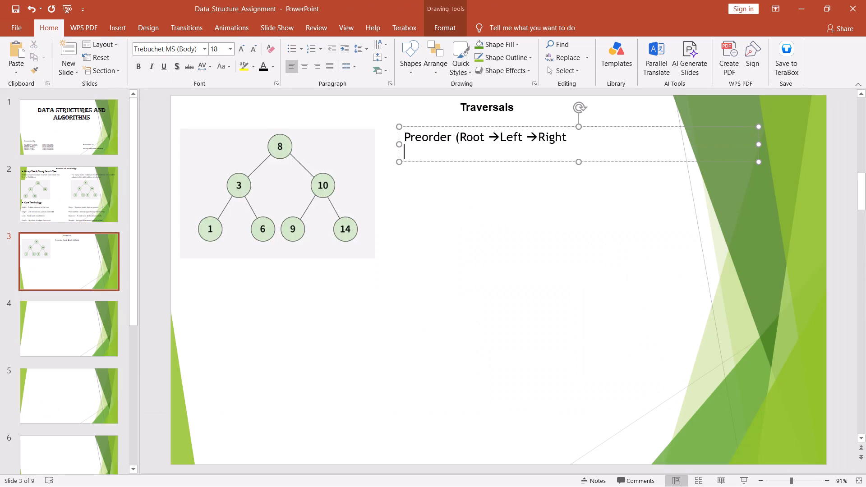
{"action": "key", "text": "Return"}
{"action": "key", "text": "alt+Tab"}
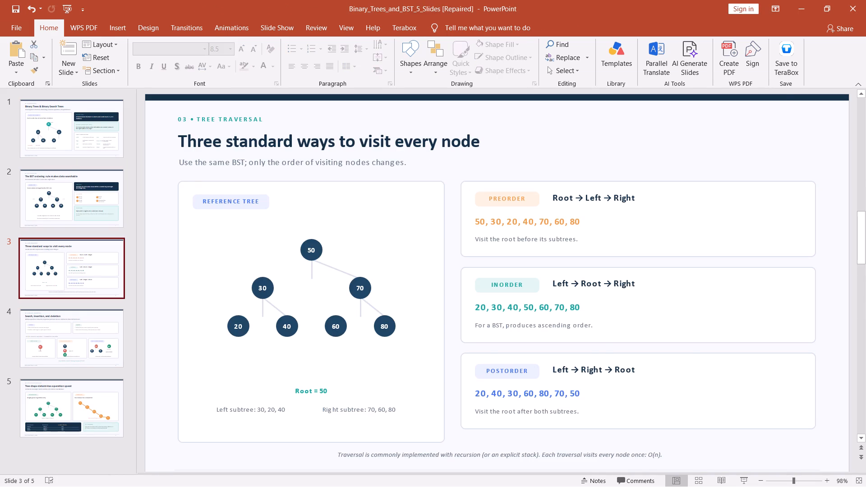
{"action": "key", "text": "alt+Tab"}
{"action": "left_click", "coordinate": [298, 211]}
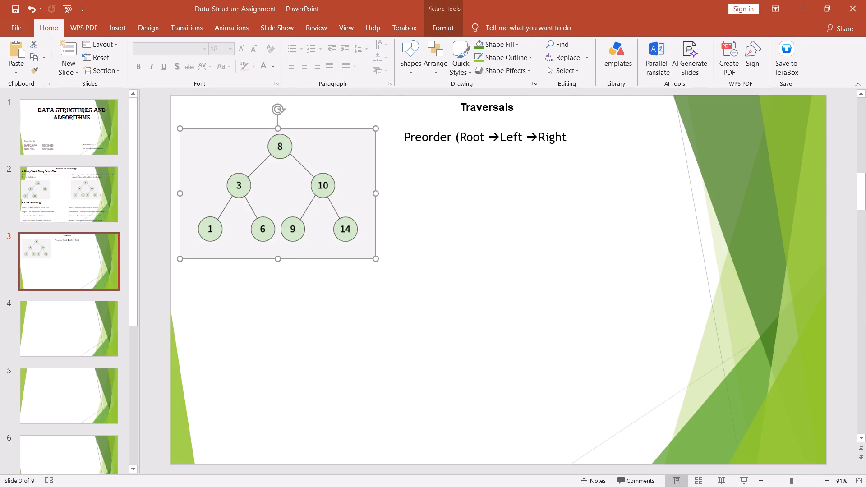
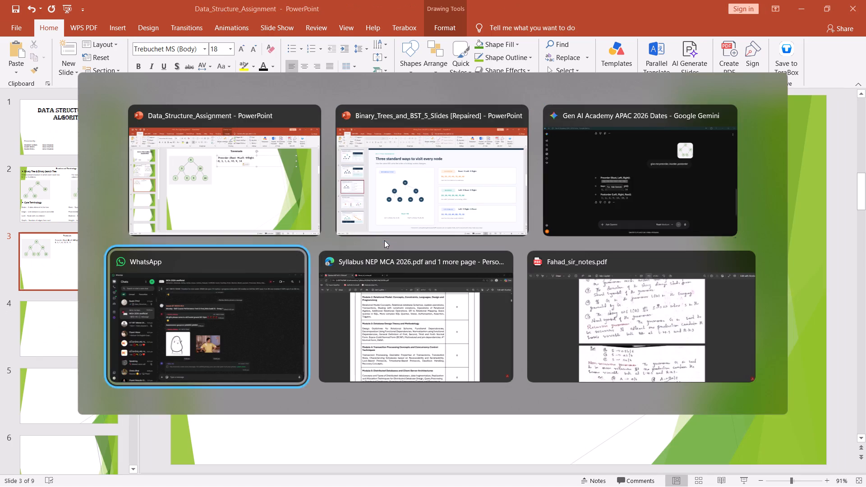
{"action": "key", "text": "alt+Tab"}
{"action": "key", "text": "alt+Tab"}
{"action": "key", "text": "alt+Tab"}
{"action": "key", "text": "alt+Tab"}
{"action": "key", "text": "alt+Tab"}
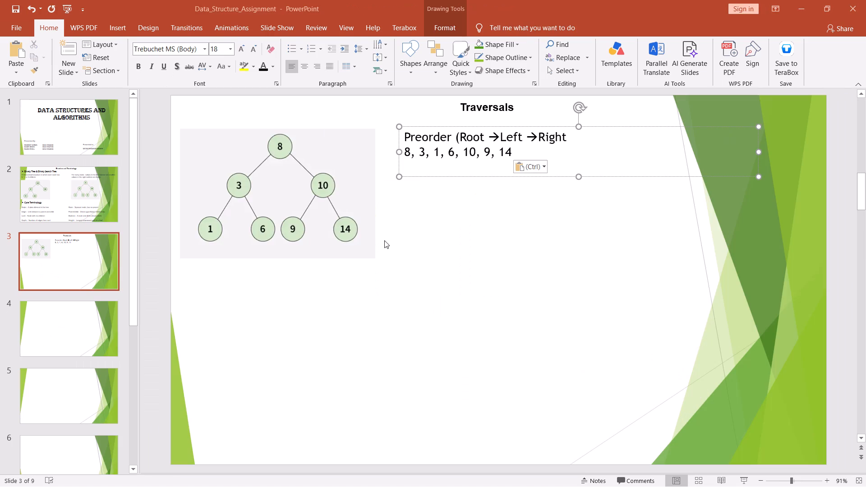
Insert a blank line between the preorder heading and its number sequence.
{"action": "left_click", "coordinate": [567, 136]}
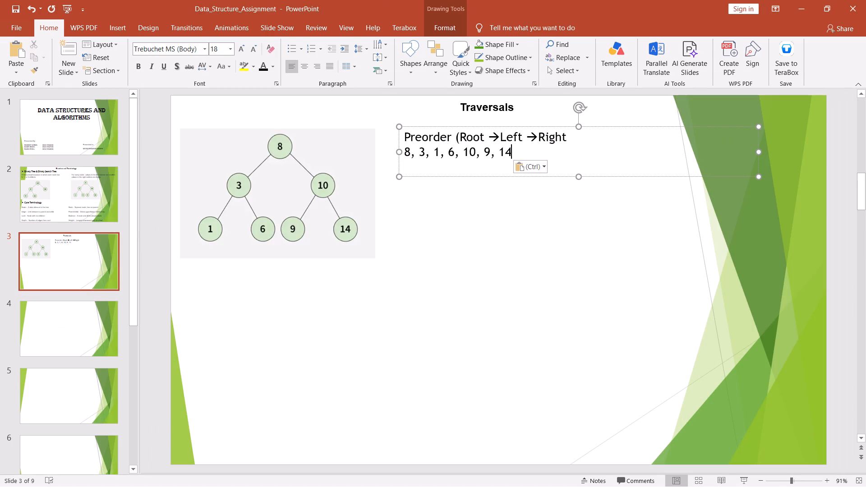
{"action": "left_click", "coordinate": [564, 138]}
{"action": "key", "text": "Return"}
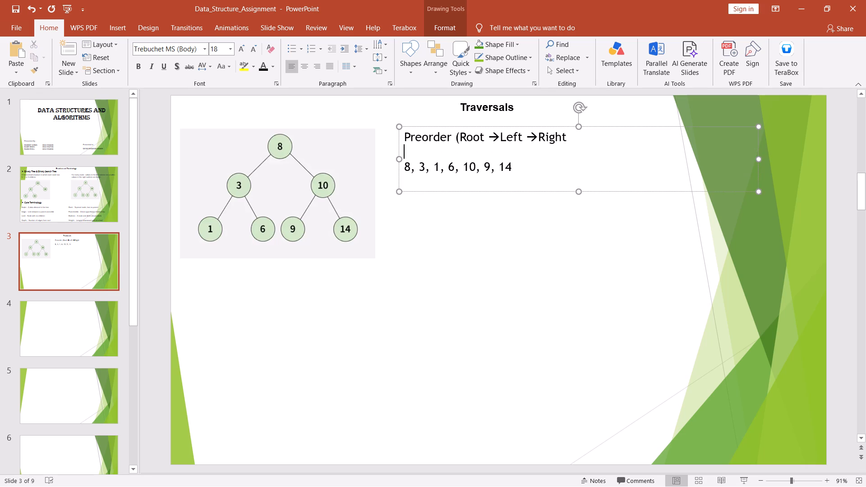
Remove the empty line at the end of the preorder text box to shorten it.
{"action": "left_click", "coordinate": [526, 216]}
{"action": "left_click", "coordinate": [511, 157]}
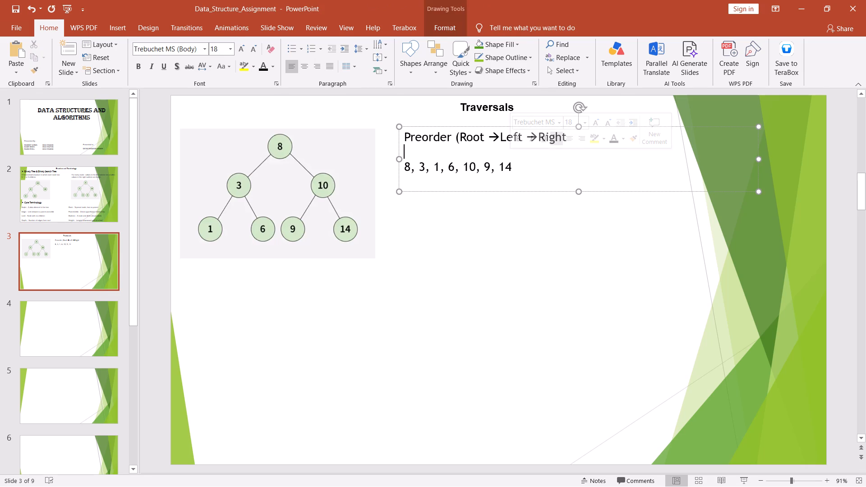
{"action": "left_click_drag", "start_coordinate": [580, 191], "coordinate": [580, 183]}
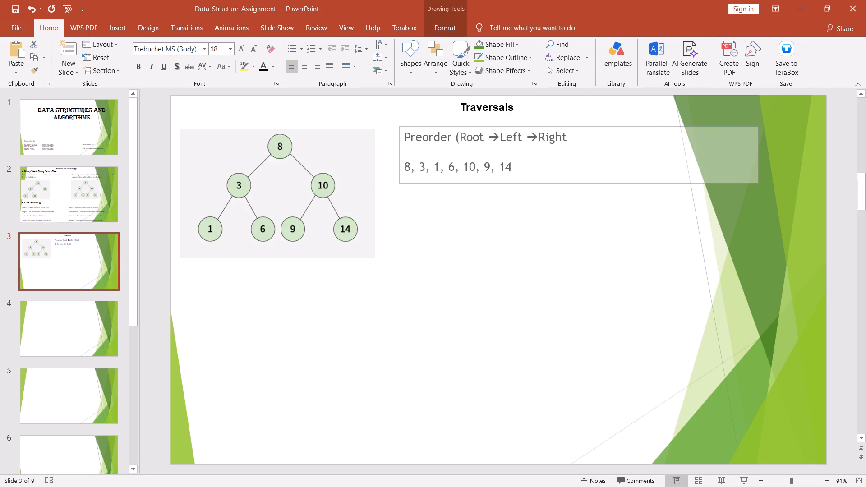
{"action": "left_click", "coordinate": [569, 181]}
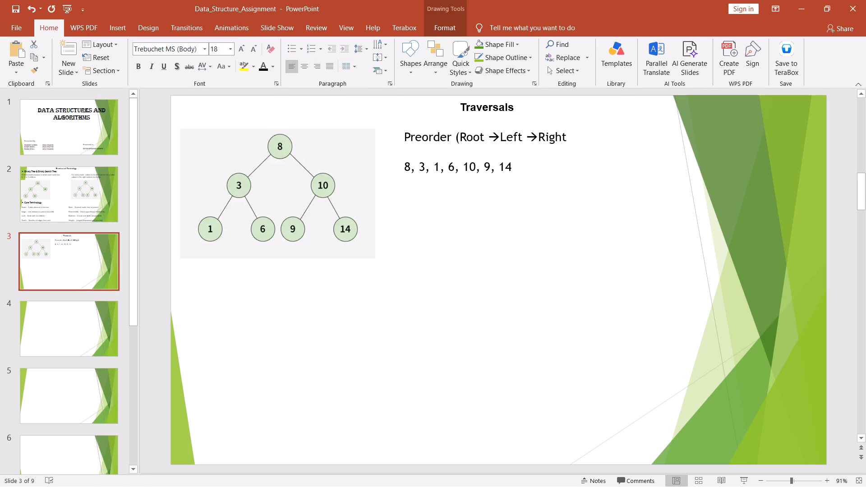
{"action": "left_click", "coordinate": [536, 180]}
{"action": "key", "text": "BackSpace"}
{"action": "left_click", "coordinate": [593, 257]}
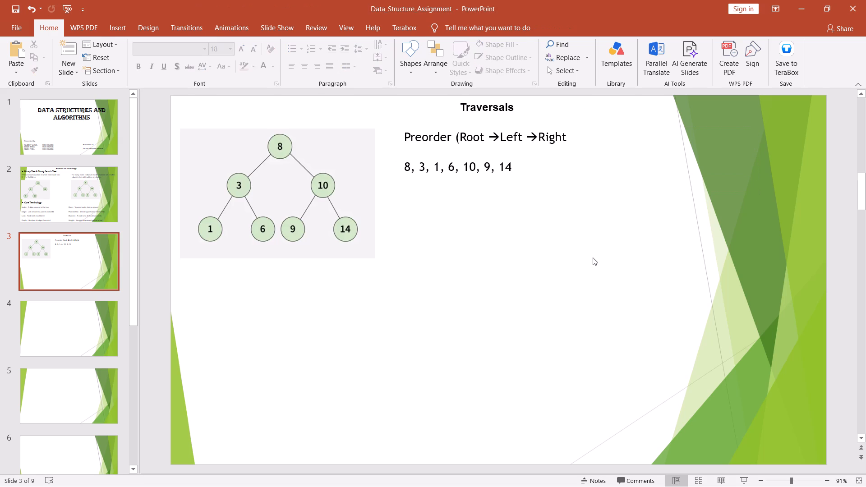
Move the preorder text box slightly closer to the tree picture.
{"action": "left_click", "coordinate": [474, 186]}
{"action": "left_click", "coordinate": [483, 143]}
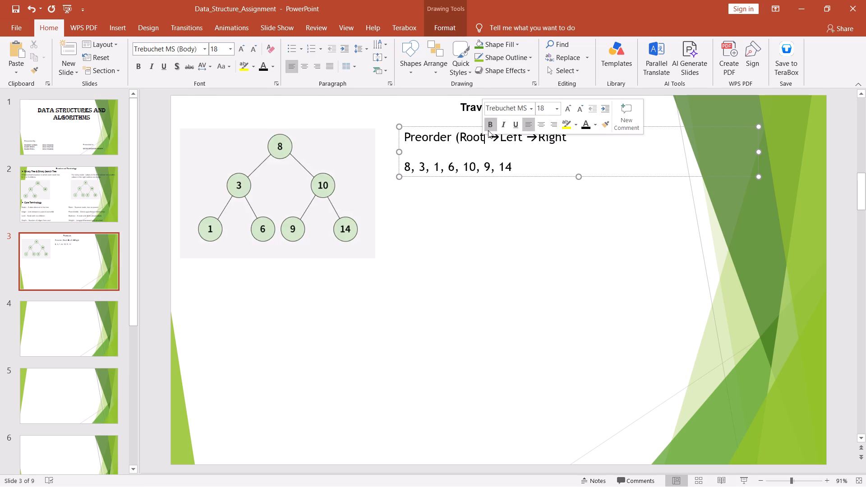
{"action": "left_click_drag", "start_coordinate": [475, 128], "coordinate": [473, 129]}
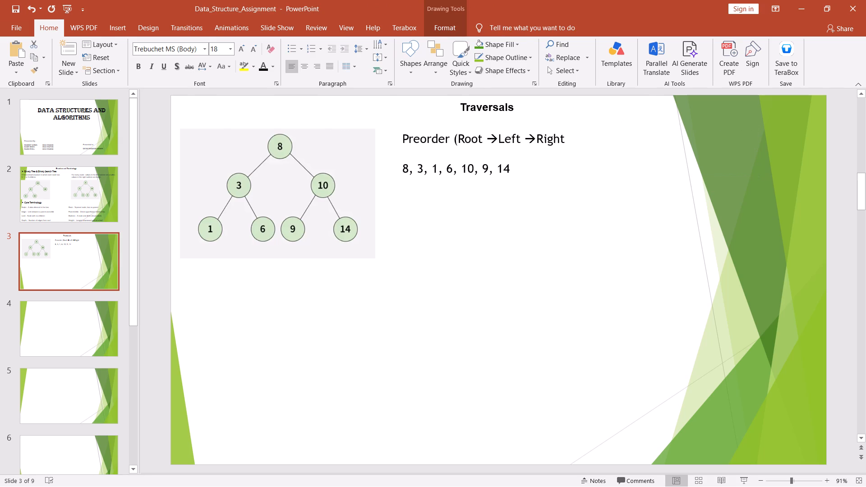
{"action": "left_click_drag", "start_coordinate": [473, 129], "coordinate": [467, 128]}
Set the font of all the text in the preorder text box to Arial.
{"action": "left_click", "coordinate": [472, 138]}
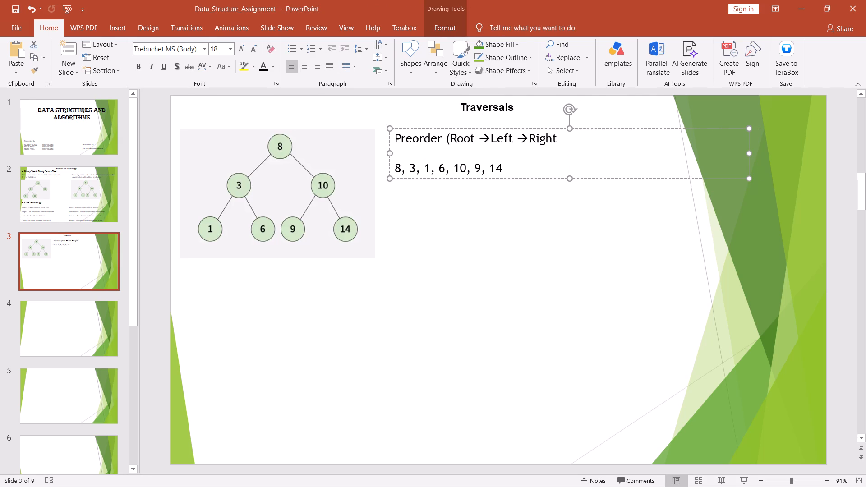
{"action": "key", "text": "ctrl+a"}
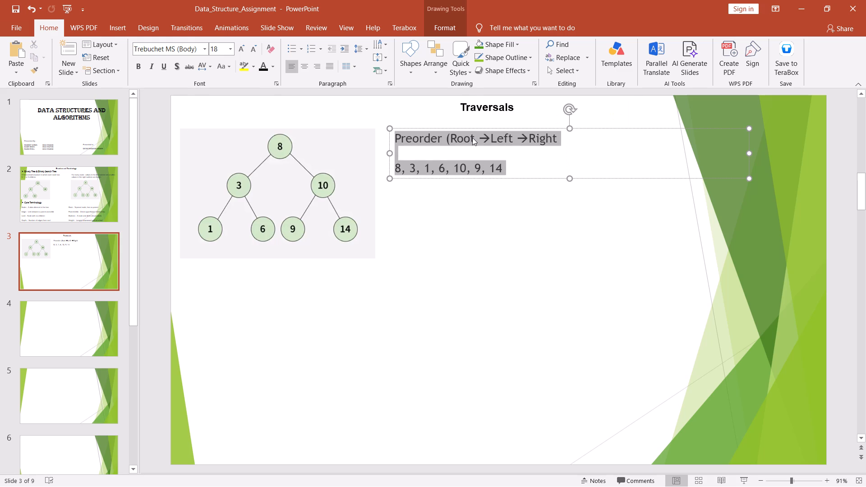
{"action": "left_click", "coordinate": [206, 50]}
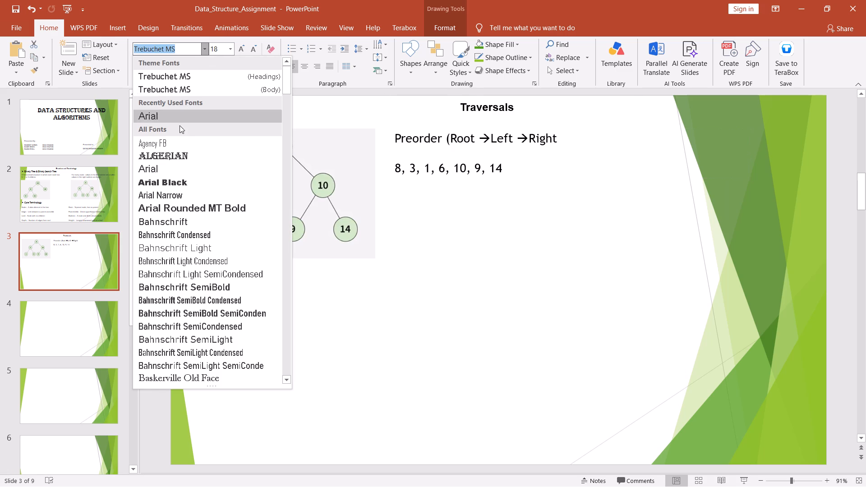
{"action": "left_click", "coordinate": [178, 116]}
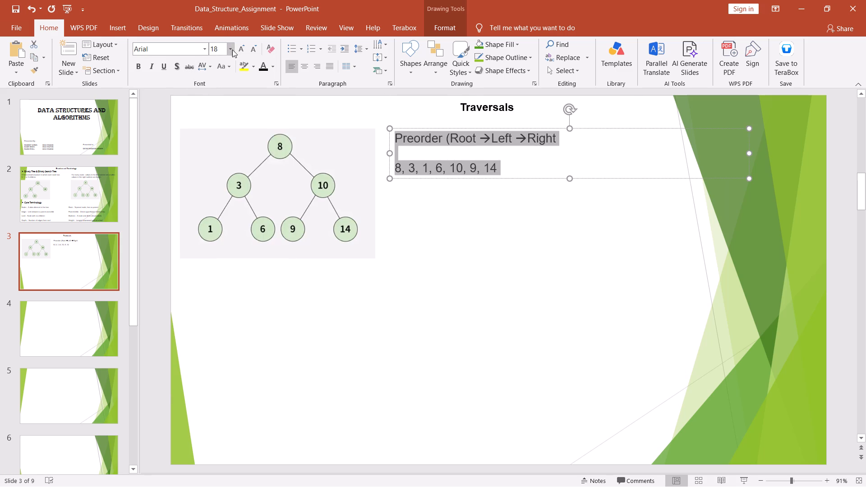
{"action": "left_click", "coordinate": [416, 160]}
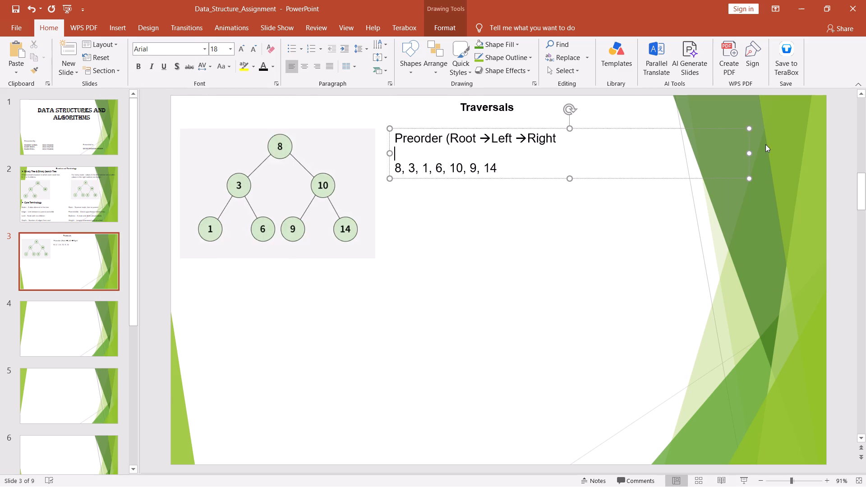
Narrow the preorder text box from its right side so it ends near the green decoration.
{"action": "left_click_drag", "start_coordinate": [750, 152], "coordinate": [688, 155]}
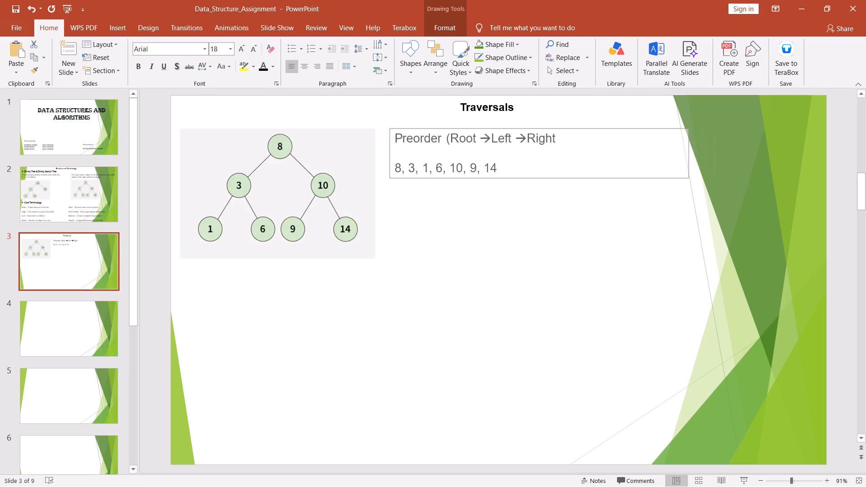
{"action": "left_click_drag", "start_coordinate": [688, 155], "coordinate": [679, 158]}
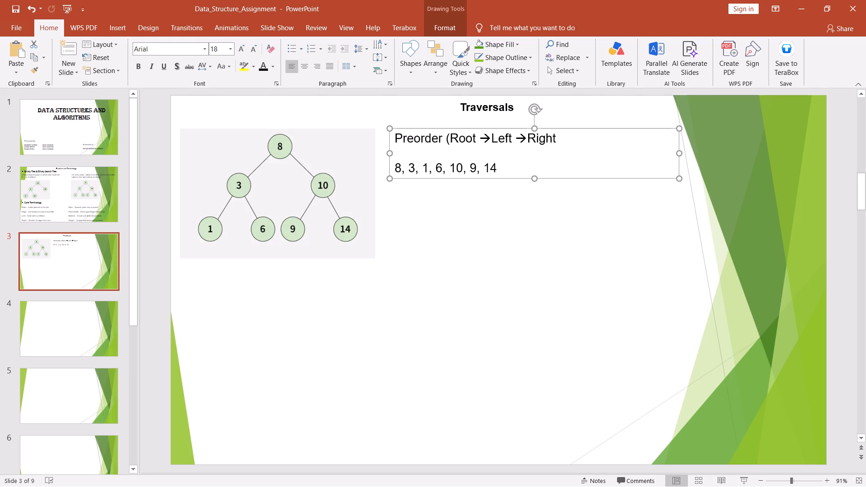
Add the missing closing parenthesis directly after "Right" on the preorder heading line.
{"action": "left_click", "coordinate": [555, 137]}
{"action": "key", "text": "shift+Return"}
{"action": "key", "text": "shift+parenright"}
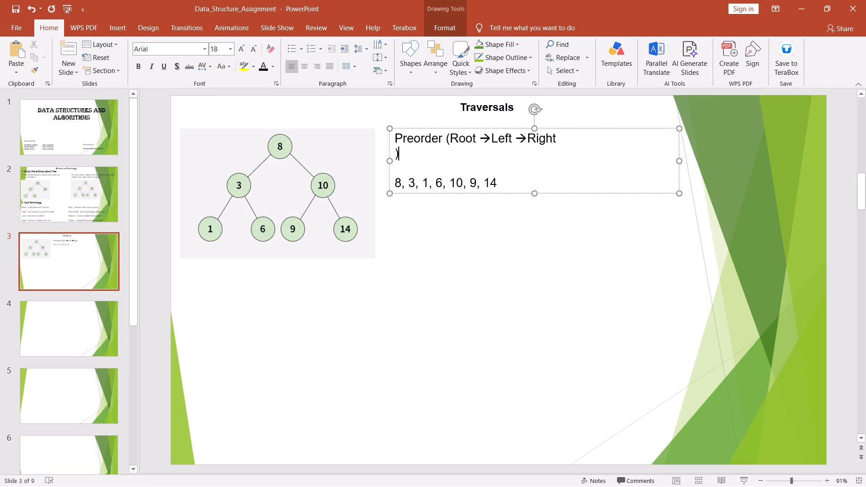
{"action": "key", "text": "BackSpace"}
{"action": "key", "text": "BackSpace"}
{"action": "key", "text": "shift+parenright"}
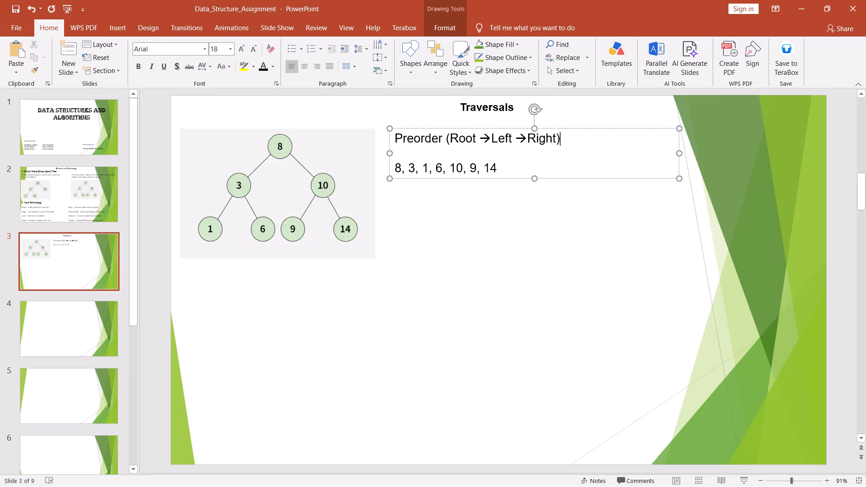
{"action": "left_click", "coordinate": [562, 136]}
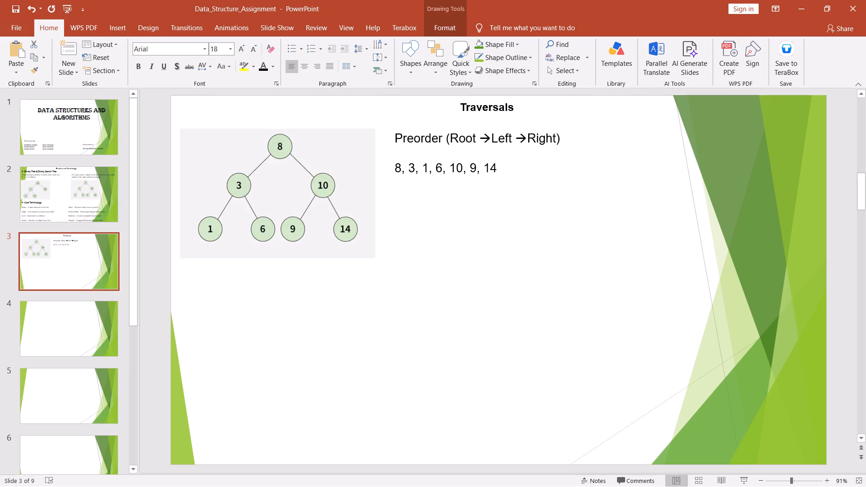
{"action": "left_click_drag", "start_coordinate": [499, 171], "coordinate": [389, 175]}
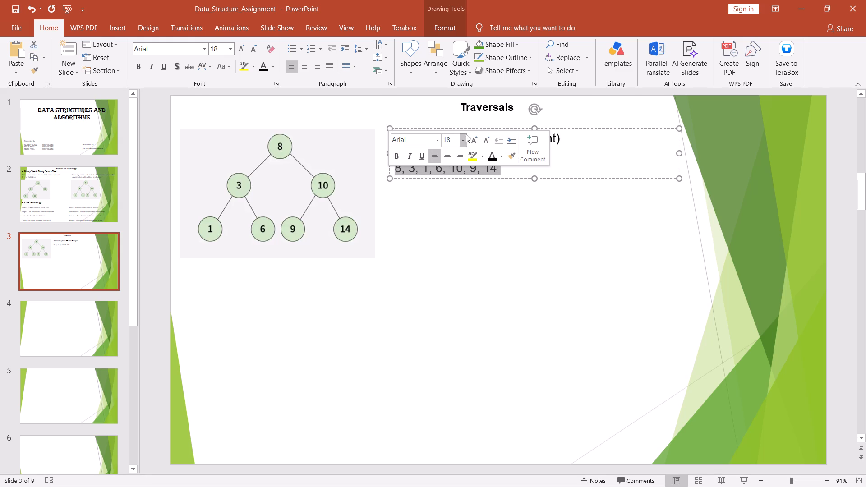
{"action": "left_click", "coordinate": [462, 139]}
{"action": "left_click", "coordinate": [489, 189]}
Shift the preorder text box slightly away from the tree picture, keeping their top edges aligned.
{"action": "left_click", "coordinate": [561, 140]}
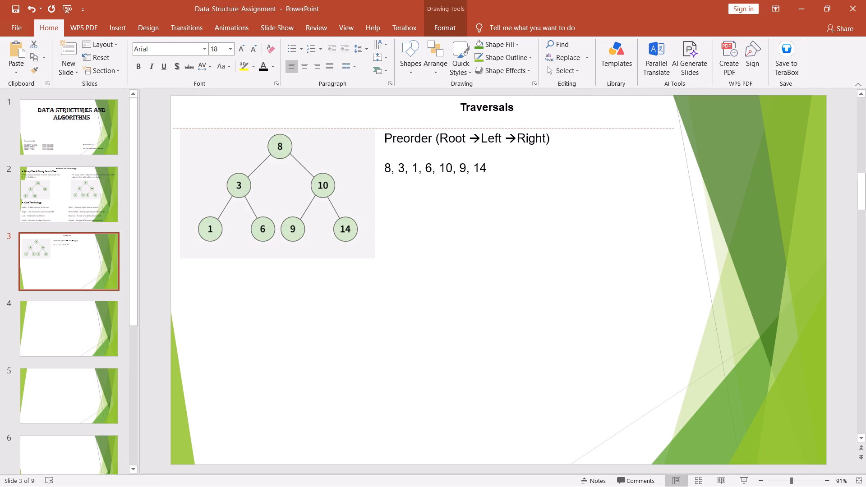
{"action": "left_click", "coordinate": [563, 141]}
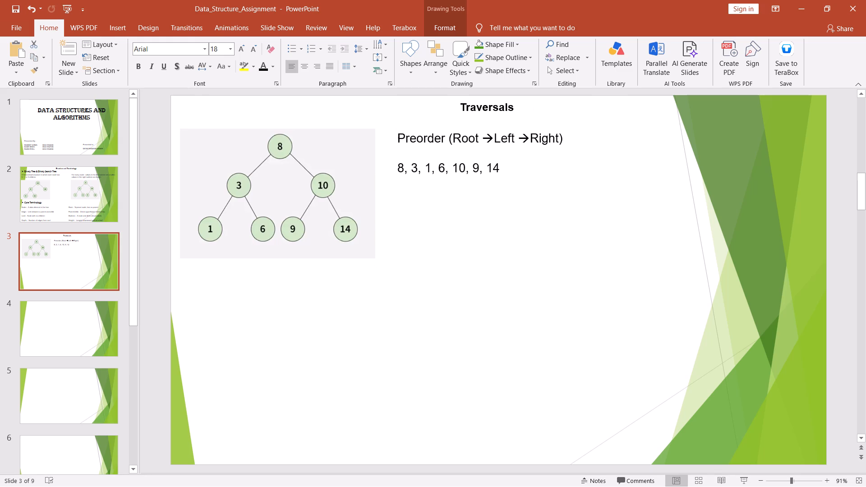
Set the font size of the heading "Preorder (Root →Left →Right)" to 20.
{"action": "left_click_drag", "start_coordinate": [400, 138], "coordinate": [573, 143]}
{"action": "left_click", "coordinate": [648, 109]}
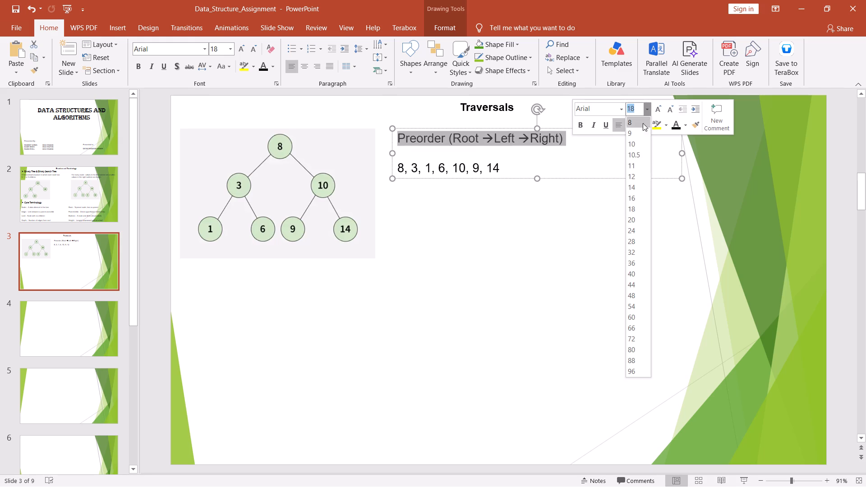
{"action": "left_click", "coordinate": [632, 219]}
{"action": "left_click", "coordinate": [462, 232]}
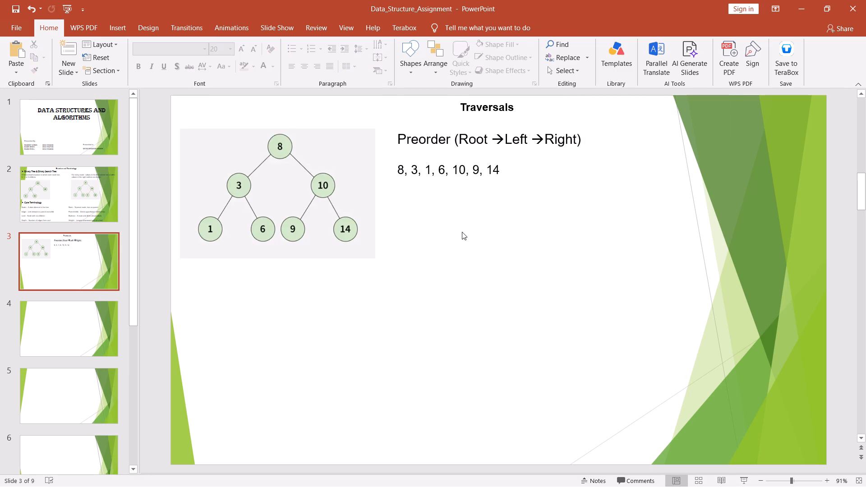
Nudge the preorder text box slightly closer to the tree picture, keeping their top edges aligned.
{"action": "left_click", "coordinate": [460, 145]}
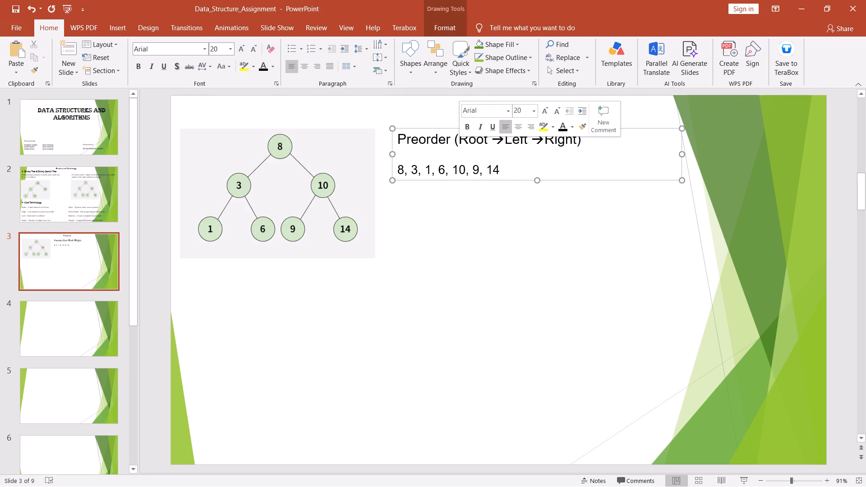
{"action": "left_click", "coordinate": [450, 129]}
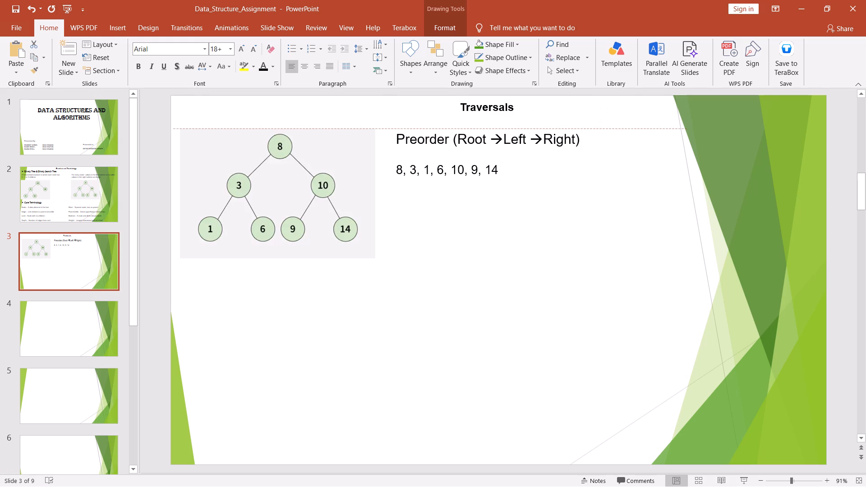
{"action": "left_click", "coordinate": [454, 205]}
Duplicate the preorder text box and place the copy just below the original with their side edges aligned.
{"action": "key", "text": "alt+Tab"}
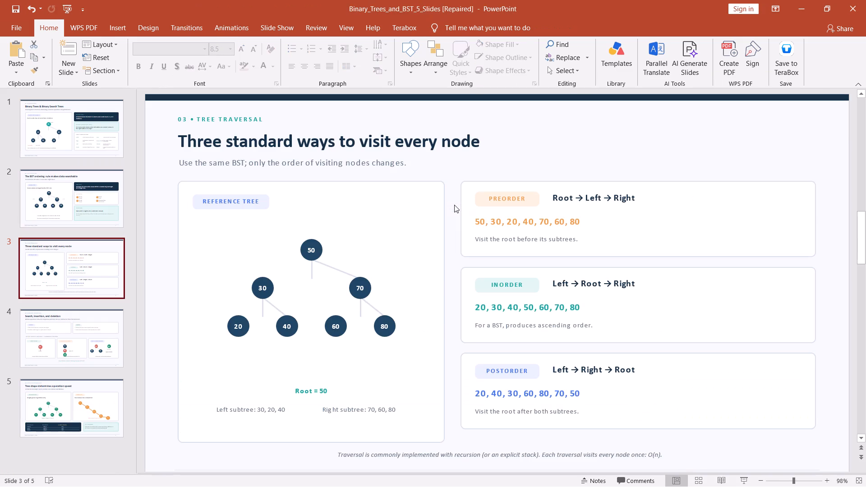
{"action": "key", "text": "alt+Tab"}
{"action": "left_click", "coordinate": [455, 155]}
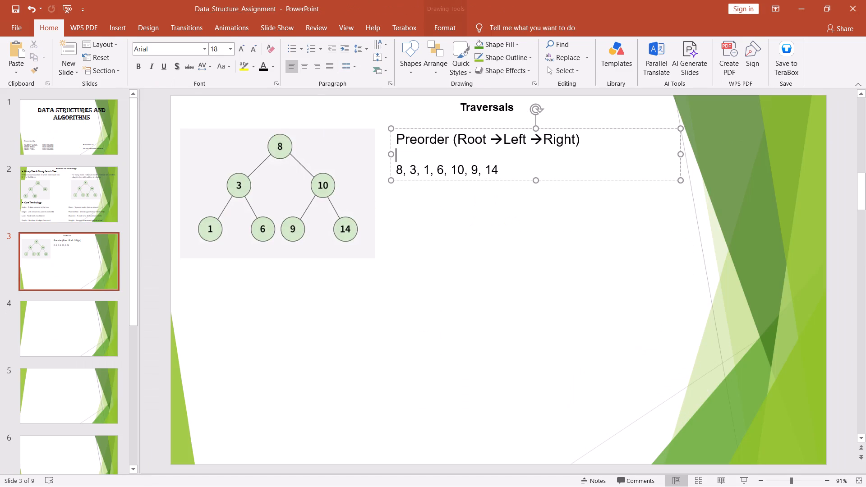
{"action": "right_click", "coordinate": [458, 128]}
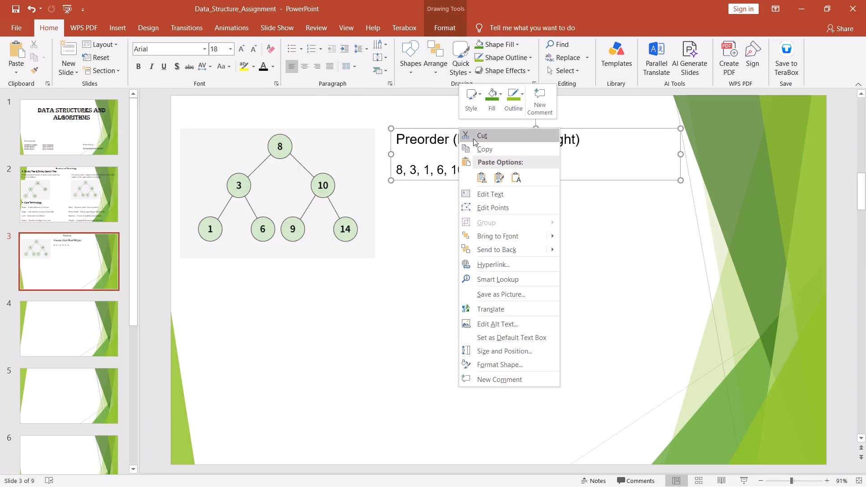
{"action": "left_click", "coordinate": [478, 149]}
{"action": "left_click", "coordinate": [465, 204]}
{"action": "key", "text": "ctrl+v"}
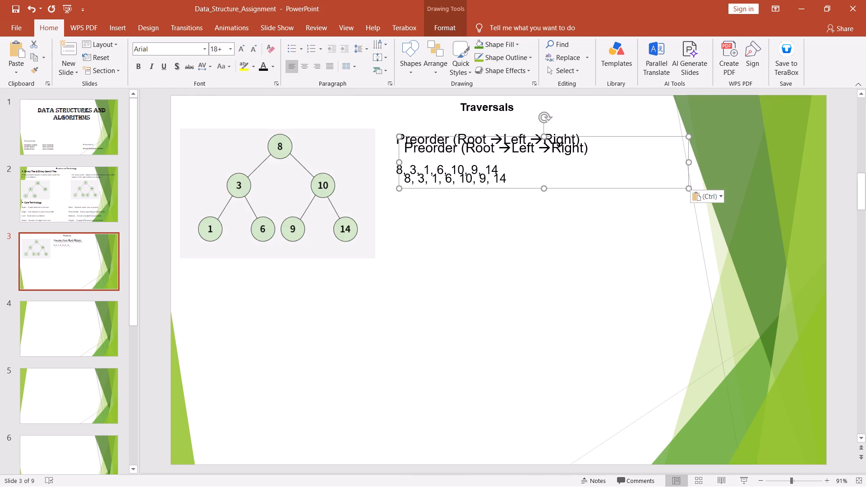
{"action": "left_click_drag", "start_coordinate": [518, 188], "coordinate": [507, 238]}
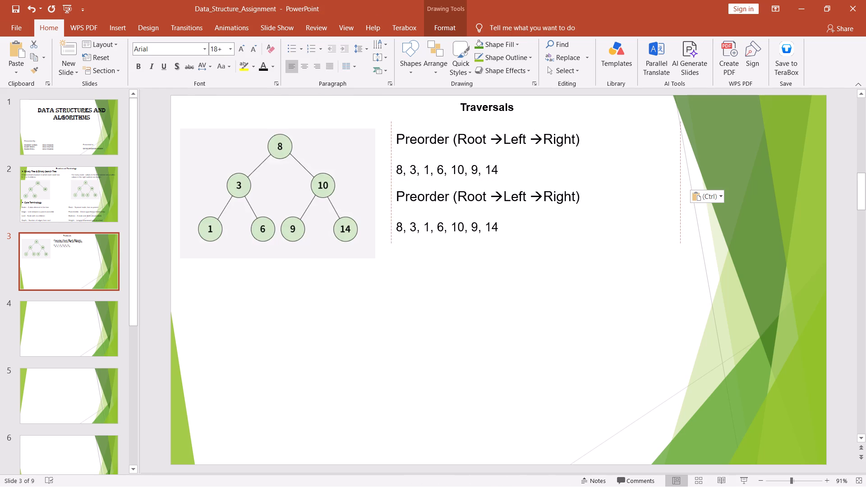
{"action": "left_click_drag", "start_coordinate": [507, 238], "coordinate": [507, 243]}
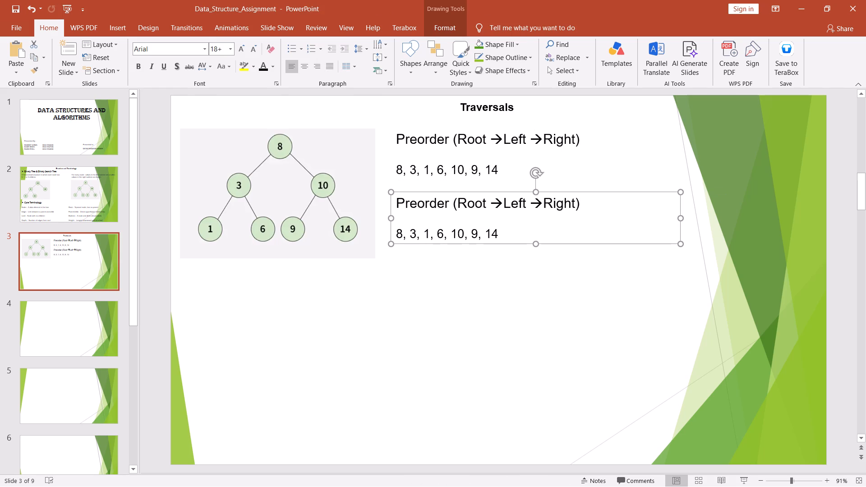
Replace the word "Preorder" with "Inorder" in the heading of the duplicated text box.
{"action": "left_click", "coordinate": [446, 205]}
{"action": "key", "text": "alt+Tab"}
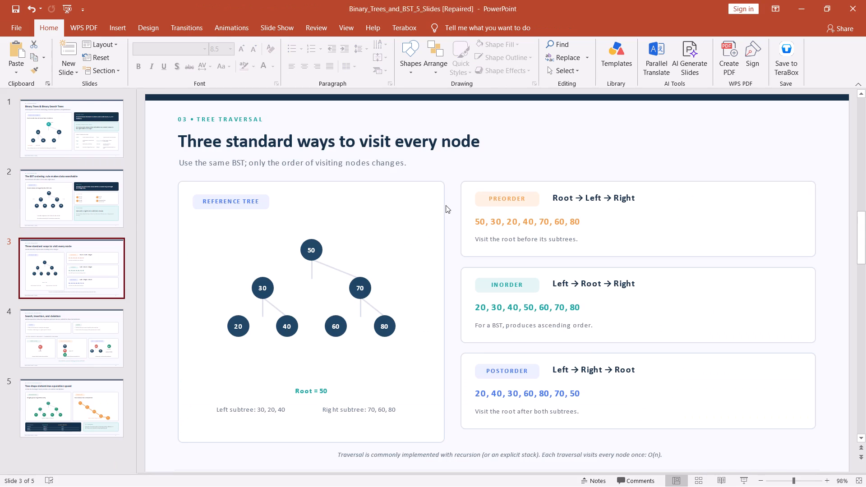
{"action": "key", "text": "alt+Tab"}
{"action": "key", "text": "Right"}
{"action": "key", "text": "BackSpace"}
{"action": "key", "text": "BackSpace"}
{"action": "key", "text": "BackSpace"}
{"action": "key", "text": "BackSpace"}
{"action": "key", "text": "BackSpace"}
{"action": "key", "text": "BackSpace"}
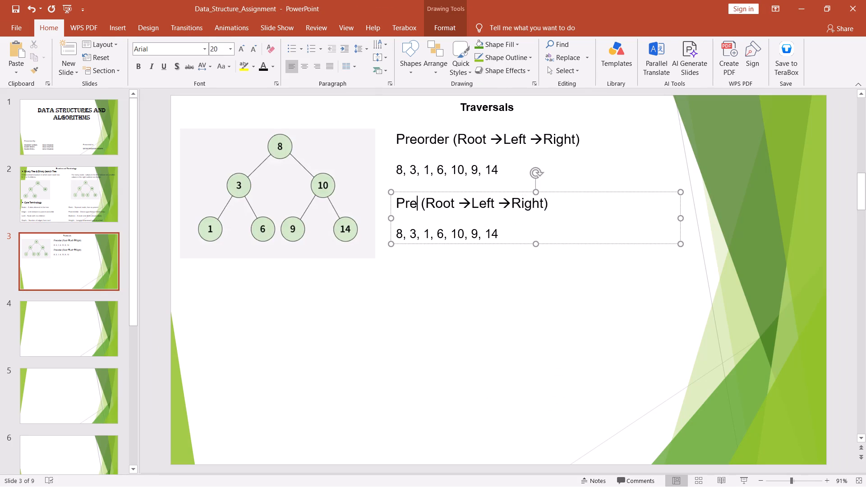
{"action": "key", "text": "BackSpace"}
{"action": "key", "text": "BackSpace"}
{"action": "type", "text": "Inorder"}
Replace the word "Root" after the opening parenthesis of the Inorder heading with "Left".
{"action": "key", "text": "alt+Tab"}
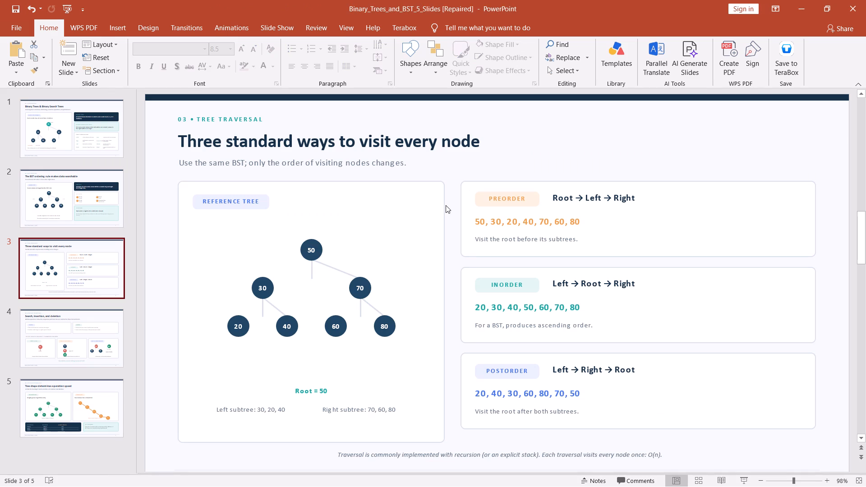
{"action": "key", "text": "alt+Tab"}
{"action": "left_click", "coordinate": [477, 207]}
{"action": "key", "text": "BackSpace"}
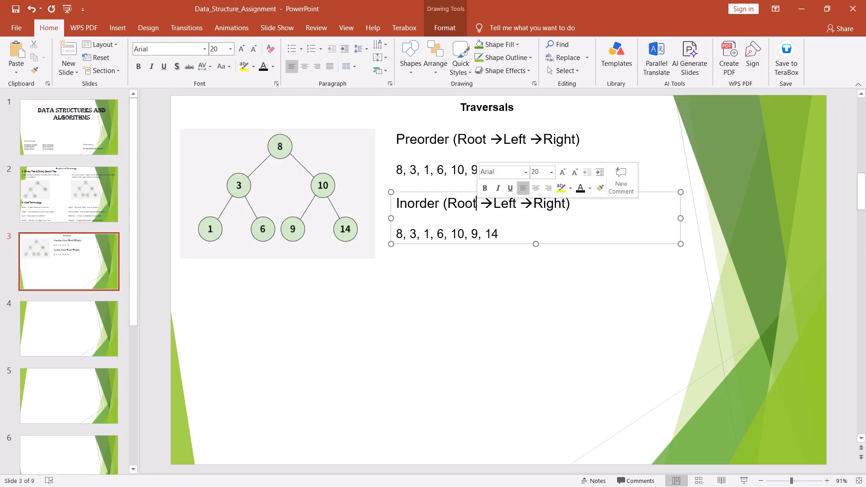
{"action": "key", "text": "BackSpace"}
{"action": "key", "text": "BackSpace"}
{"action": "key", "text": "BackSpace"}
{"action": "key", "text": "BackSpace"}
{"action": "type", "text": "Left"}
Replace the word between the two arrows of the Inorder heading with "Root".
{"action": "key", "text": "Right"}
{"action": "key", "text": "Right"}
{"action": "key", "text": "Right"}
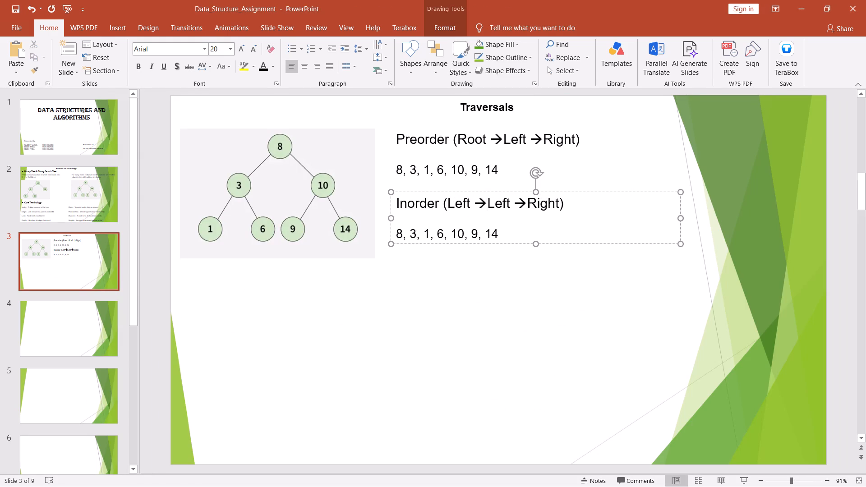
{"action": "key", "text": "Right"}
{"action": "key", "text": "Right"}
{"action": "key", "text": "Right"}
{"action": "key", "text": "BackSpace"}
{"action": "key", "text": "BackSpace"}
{"action": "key", "text": "BackSpace"}
{"action": "key", "text": "BackSpace"}
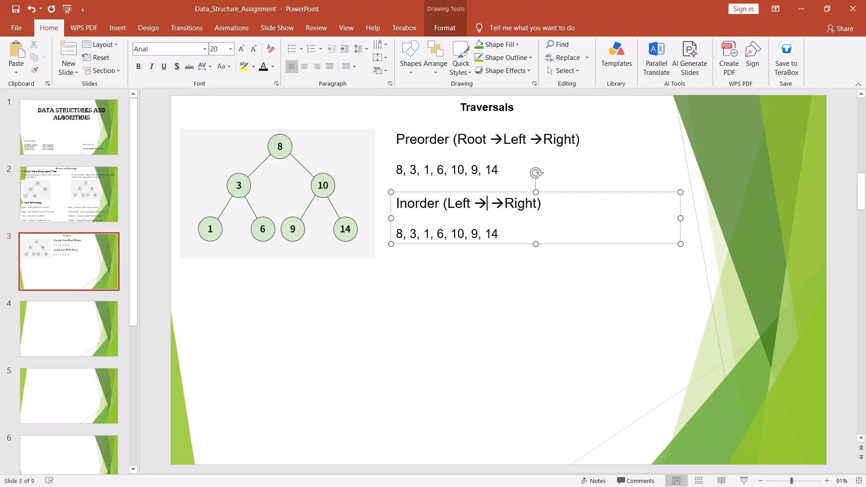
{"action": "type", "text": "Root"}
{"action": "key", "text": "Right"}
{"action": "key", "text": "Right"}
{"action": "key", "text": "Right"}
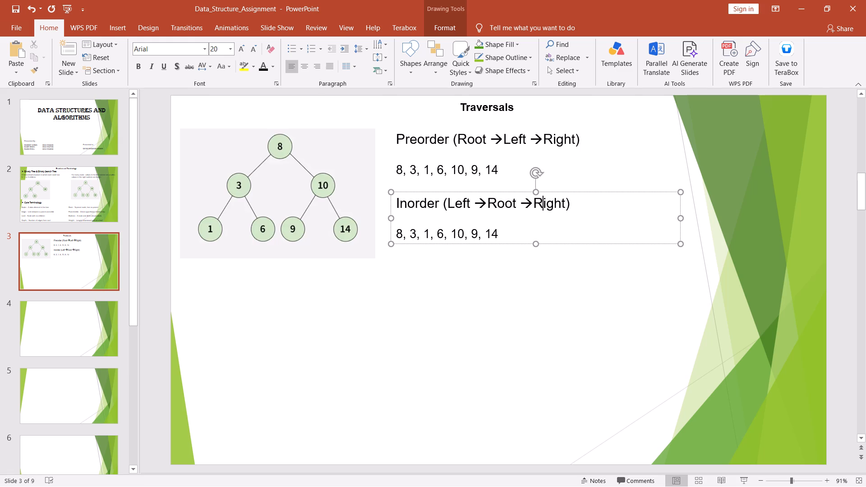
Insert a space between the first arrow and "Root" in the Inorder heading.
{"action": "key", "text": "alt+Tab"}
{"action": "key", "text": "alt+Tab"}
{"action": "key", "text": "Left"}
{"action": "key", "text": "Left"}
{"action": "key", "text": "Left"}
{"action": "key", "text": "Left"}
{"action": "key", "text": "Left"}
{"action": "key", "text": "Left"}
{"action": "key", "text": "Left"}
{"action": "key", "text": "space"}
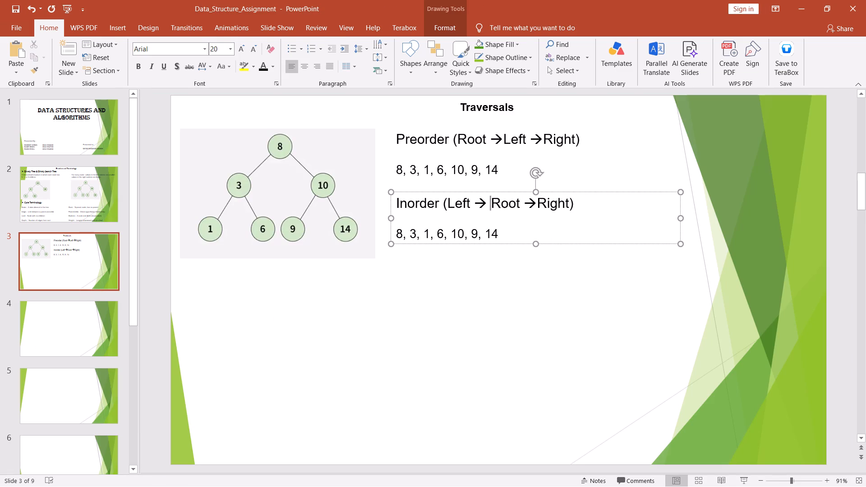
Insert a space between the first arrow and "Left" in the Preorder heading.
{"action": "left_click", "coordinate": [507, 142]}
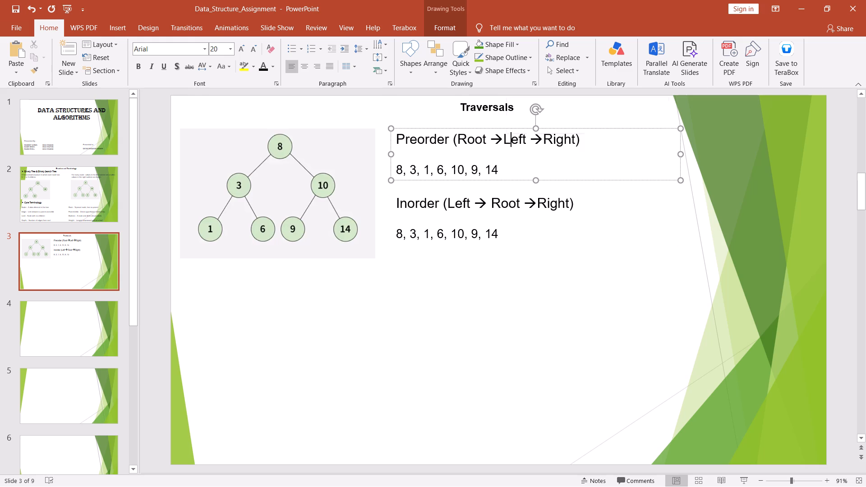
{"action": "key", "text": "Left"}
{"action": "key", "text": "Left"}
{"action": "key", "text": "Left"}
{"action": "key", "text": "Right"}
{"action": "key", "text": "Right"}
{"action": "key", "text": "Right"}
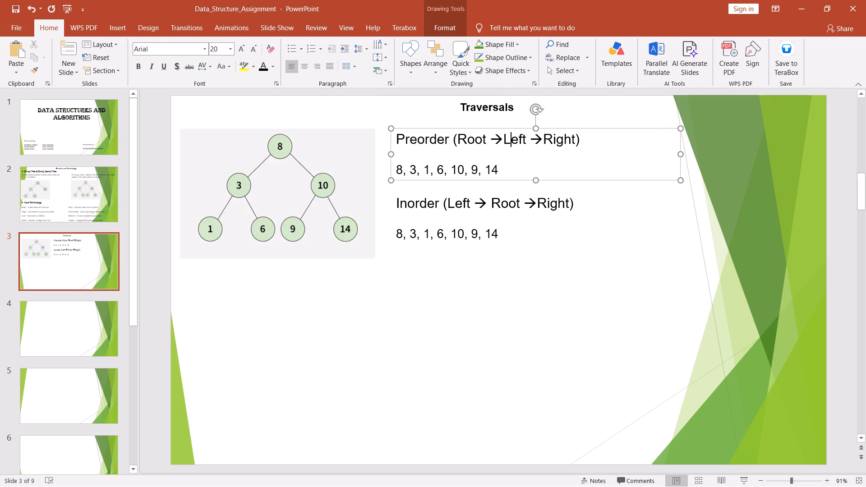
{"action": "key", "text": "Left"}
{"action": "key", "text": "Down"}
{"action": "left_click", "coordinate": [504, 142]}
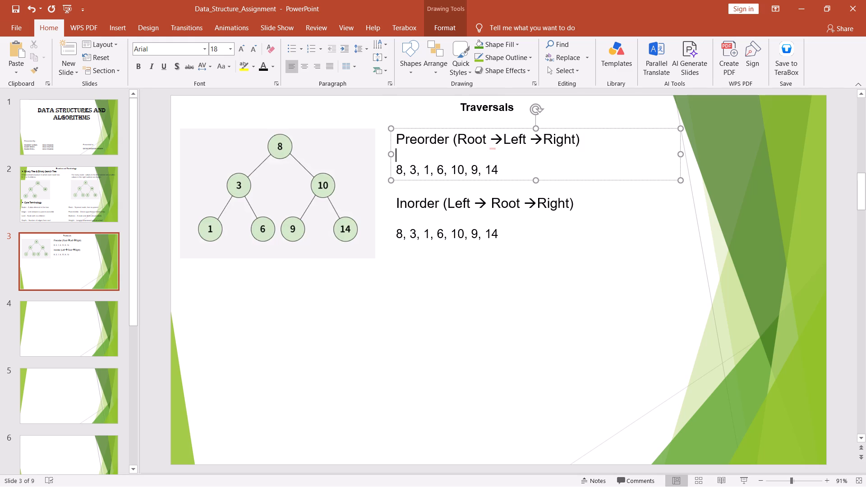
{"action": "left_click", "coordinate": [504, 138]}
{"action": "key", "text": "space"}
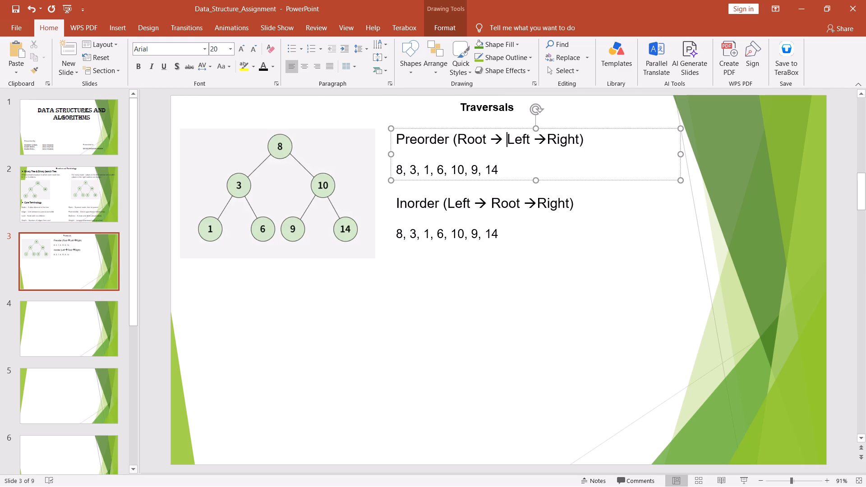
{"action": "left_click", "coordinate": [596, 284]}
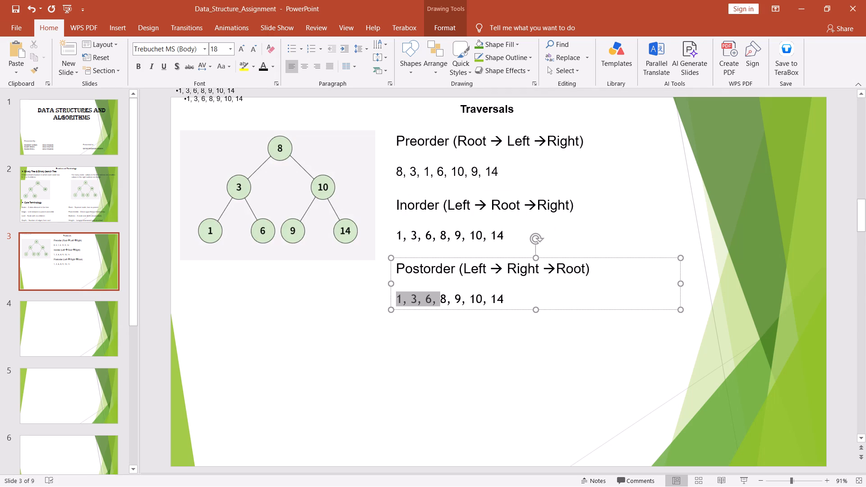
{"action": "left_click_drag", "start_coordinate": [444, 299], "coordinate": [501, 299]}
{"action": "key", "text": "ctrl+v"}
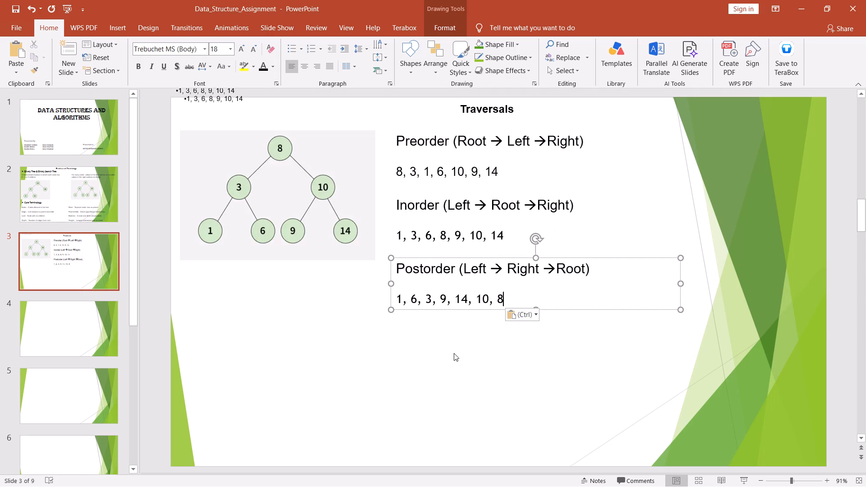
{"action": "left_click", "coordinate": [454, 353]}
Set all text in the Postorder and Inorder text boxes on slide 3 to the Arial font.
{"action": "left_click", "coordinate": [469, 294]}
{"action": "key", "text": "ctrl+a"}
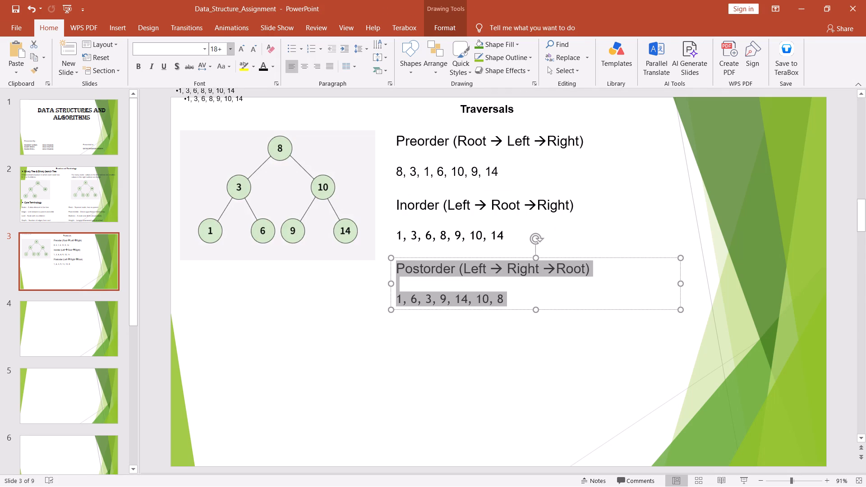
{"action": "left_click", "coordinate": [206, 48]}
{"action": "left_click", "coordinate": [183, 121]}
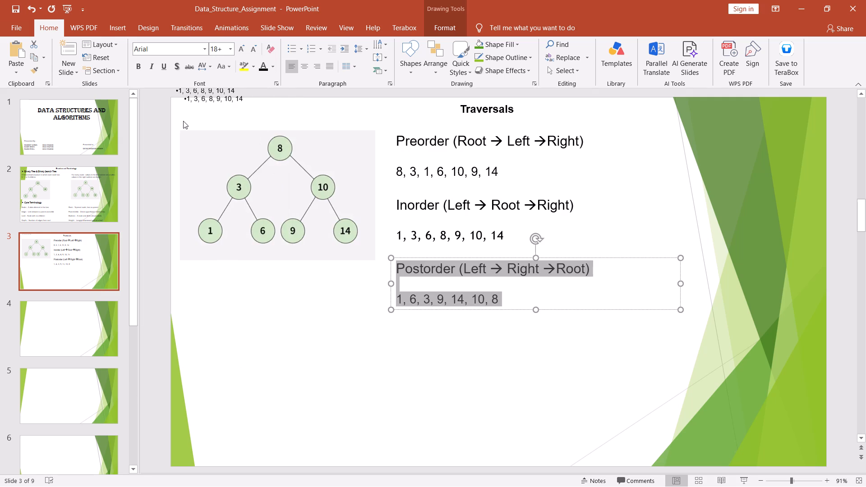
{"action": "left_click", "coordinate": [429, 212]}
{"action": "key", "text": "ctrl+a"}
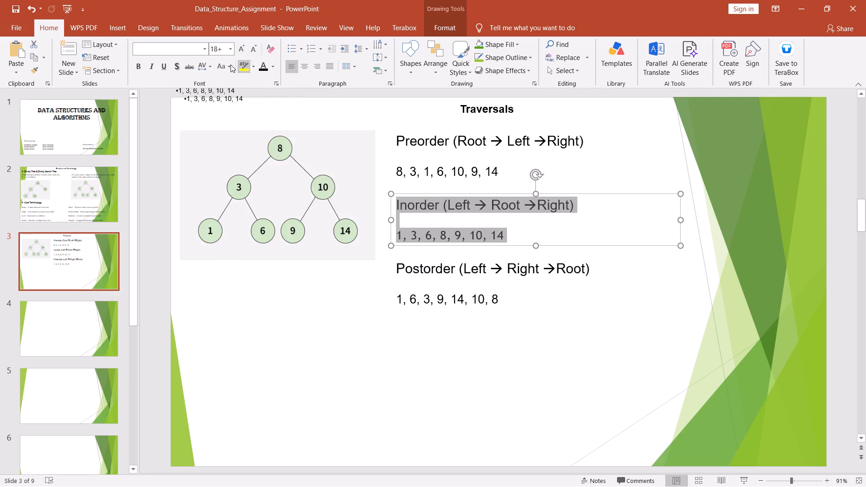
{"action": "left_click", "coordinate": [205, 48]}
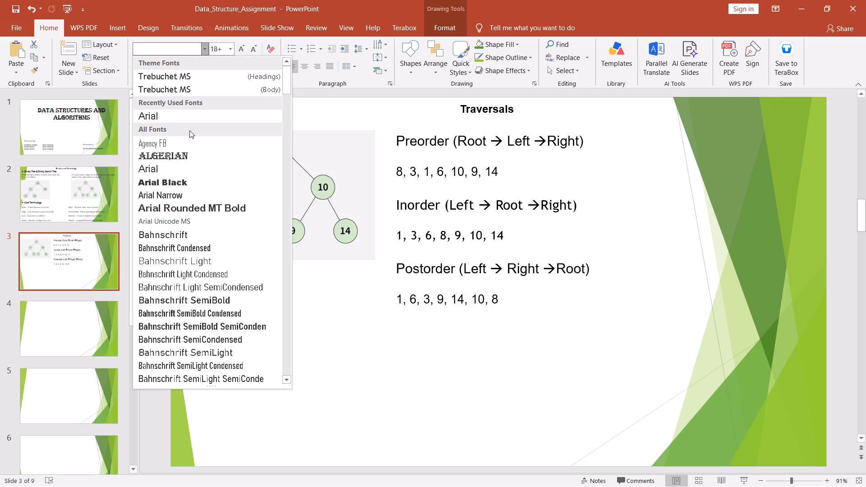
{"action": "left_click", "coordinate": [184, 163]}
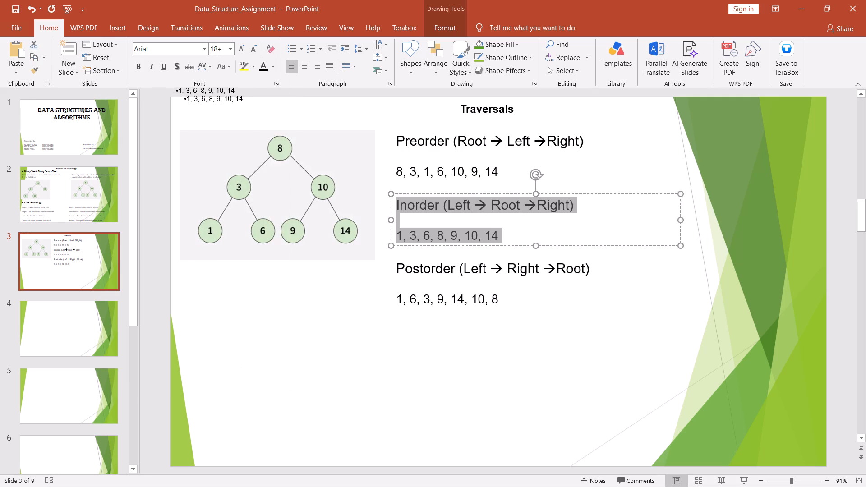
Delete the indented leftover bulleted "1, 3, 6, 8, 9, 10, 14" text box near the top edge of slide 3.
{"action": "left_click", "coordinate": [220, 99]}
{"action": "left_click", "coordinate": [220, 92]}
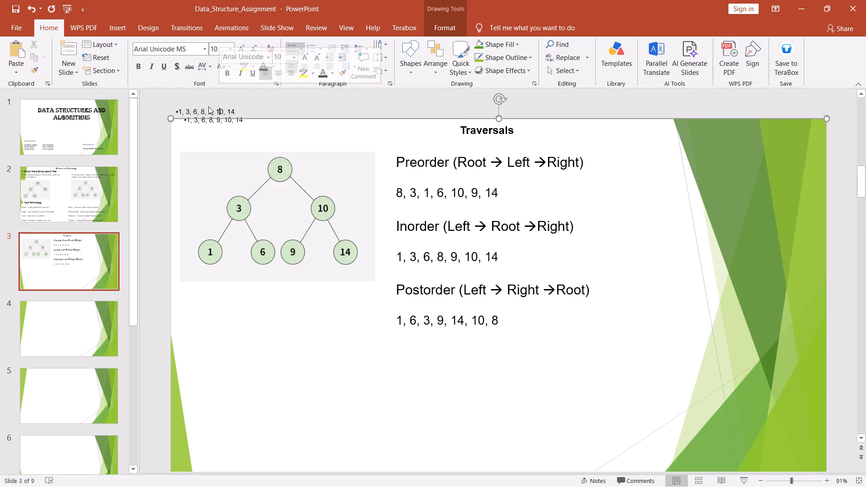
{"action": "left_click", "coordinate": [244, 110]}
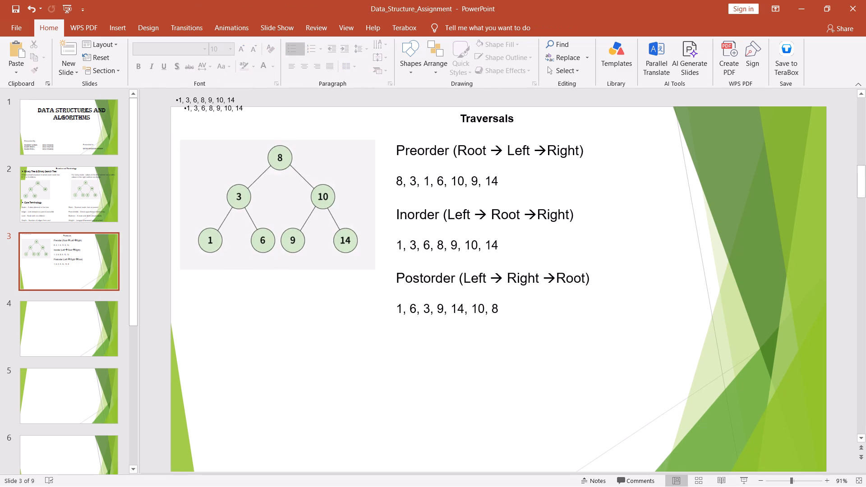
{"action": "left_click", "coordinate": [241, 105]}
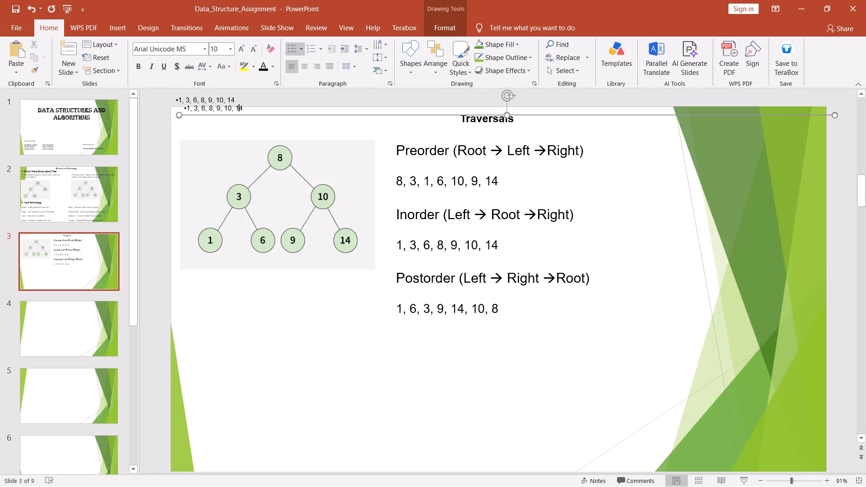
{"action": "left_click", "coordinate": [252, 105]}
{"action": "left_click", "coordinate": [242, 105]}
{"action": "key", "text": "BackSpace"}
{"action": "key", "text": "BackSpace"}
{"action": "key", "text": "BackSpace"}
{"action": "key", "text": "BackSpace"}
{"action": "key", "text": "BackSpace"}
{"action": "key", "text": "BackSpace"}
{"action": "key", "text": "BackSpace"}
{"action": "key", "text": "BackSpace"}
{"action": "key", "text": "BackSpace"}
{"action": "key", "text": "BackSpace"}
{"action": "key", "text": "BackSpace"}
{"action": "key", "text": "BackSpace"}
{"action": "key", "text": "BackSpace"}
{"action": "key", "text": "BackSpace"}
{"action": "key", "text": "BackSpace"}
{"action": "key", "text": "BackSpace"}
{"action": "key", "text": "BackSpace"}
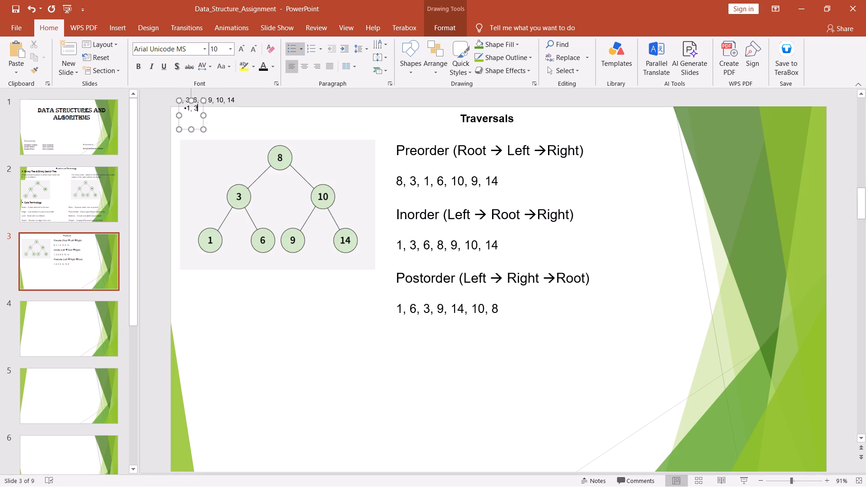
{"action": "left_click", "coordinate": [202, 122]}
{"action": "key", "text": "Delete"}
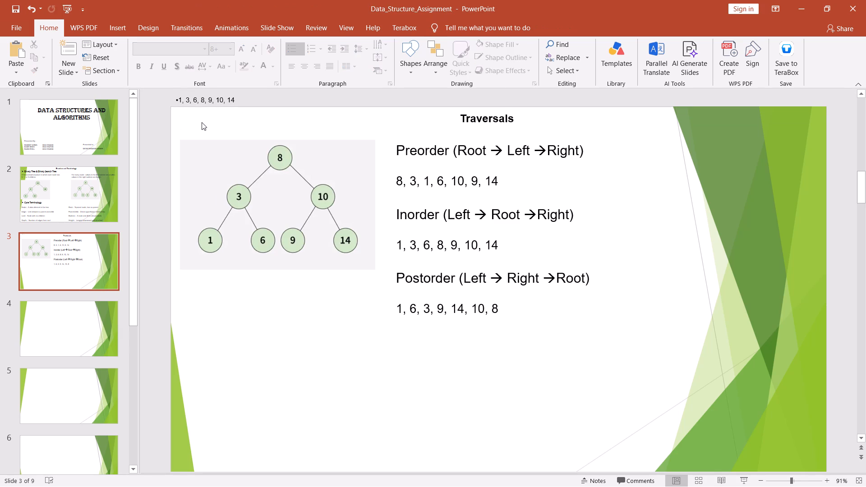
Delete the remaining leftover bulleted "1, 3, 6, 8, 9, 10, 14" text box at the top edge of slide 3.
{"action": "left_click", "coordinate": [210, 99]}
{"action": "left_click", "coordinate": [218, 99]}
{"action": "left_click", "coordinate": [226, 98]}
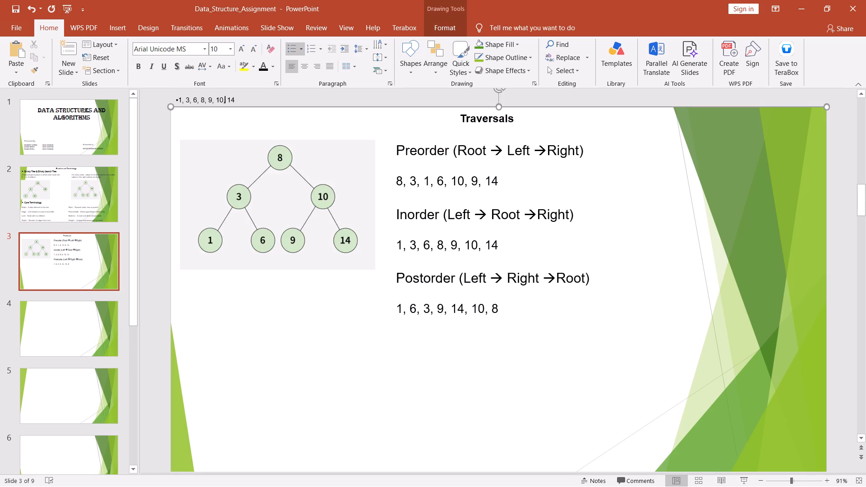
{"action": "key", "text": "Right"}
{"action": "key", "text": "Right"}
{"action": "key", "text": "Right"}
{"action": "key", "text": "Right"}
{"action": "key", "text": "Delete"}
{"action": "key", "text": "Delete"}
{"action": "key", "text": "Delete"}
{"action": "key", "text": "BackSpace"}
{"action": "key", "text": "BackSpace"}
{"action": "key", "text": "BackSpace"}
{"action": "key", "text": "BackSpace"}
{"action": "key", "text": "BackSpace"}
{"action": "key", "text": "BackSpace"}
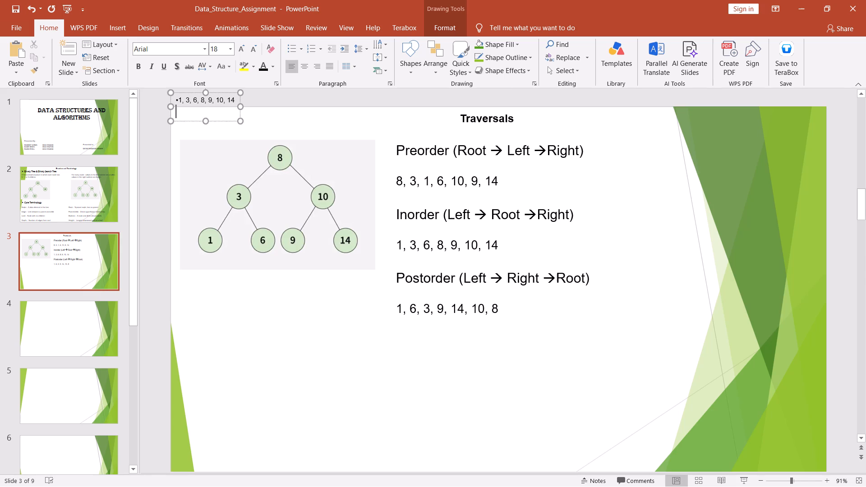
{"action": "left_click", "coordinate": [222, 115]}
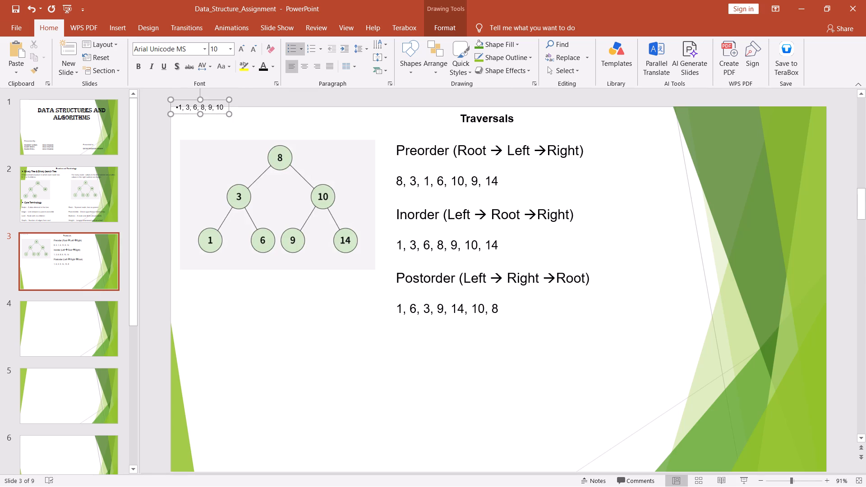
{"action": "key", "text": "Delete"}
Save the Data_Structure_Assignment presentation.
{"action": "left_click", "coordinate": [236, 393]}
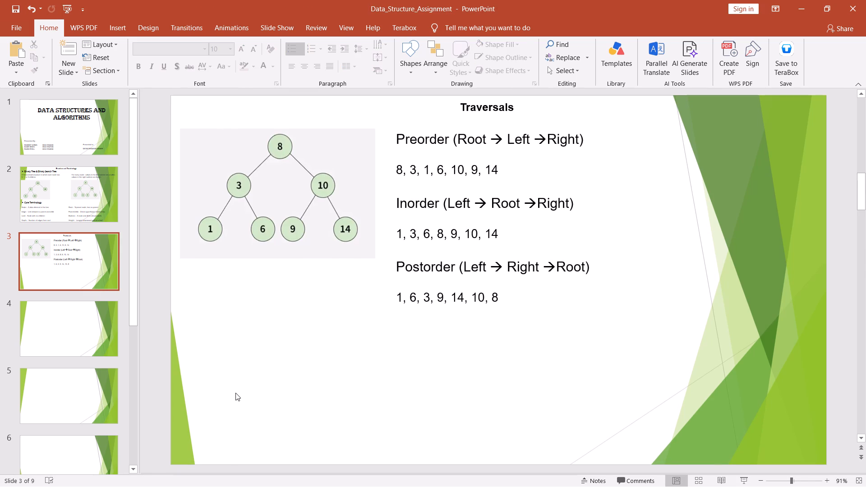
{"action": "key", "text": "ctrl+s"}
Compare slide 3's Traversals layout with the Tree Traversal slide in the Binary_Trees_and_BST_5_Slides presentation.
{"action": "key", "text": "alt+Tab"}
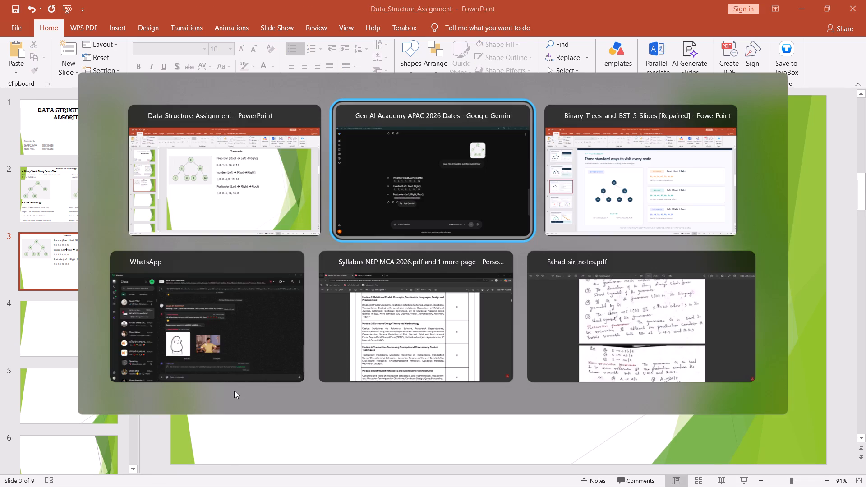
{"action": "key", "text": "alt+Tab"}
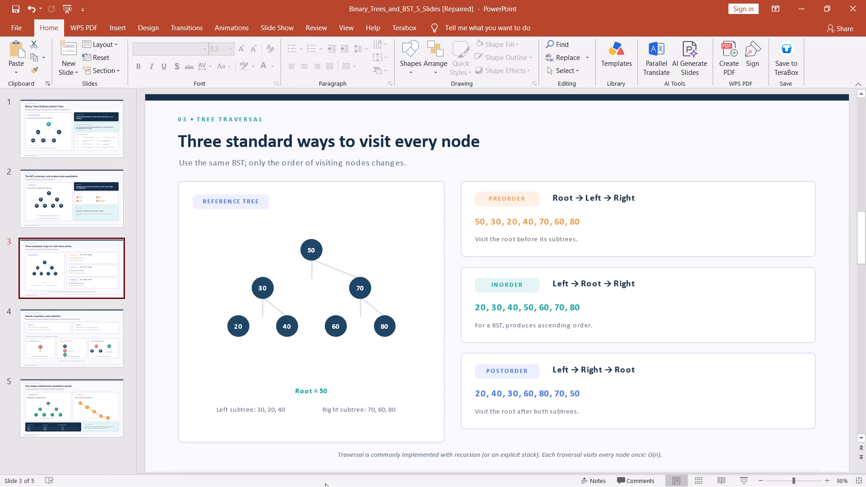
{"action": "key", "text": "alt+Tab"}
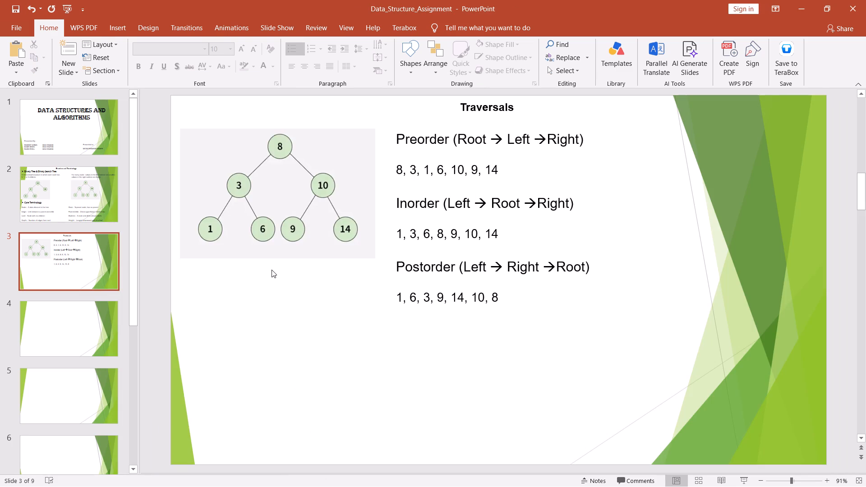
{"action": "left_click", "coordinate": [272, 270]}
{"action": "key", "text": "alt+Tab"}
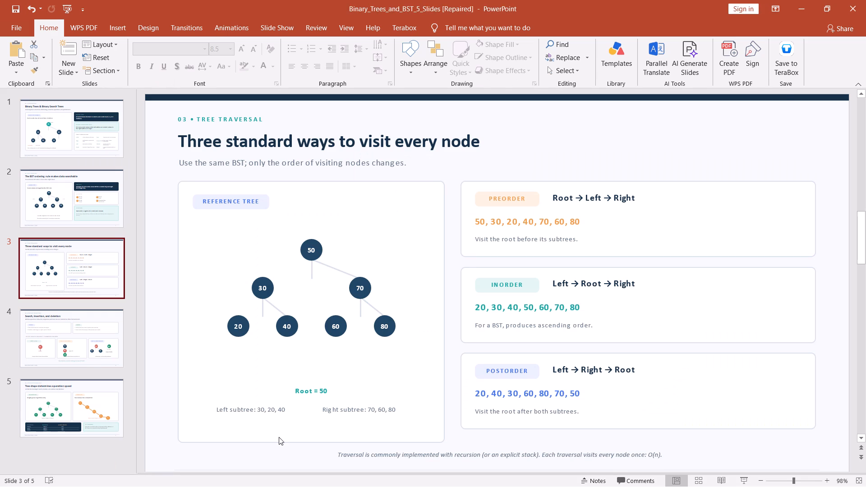
{"action": "key", "text": "alt+Tab"}
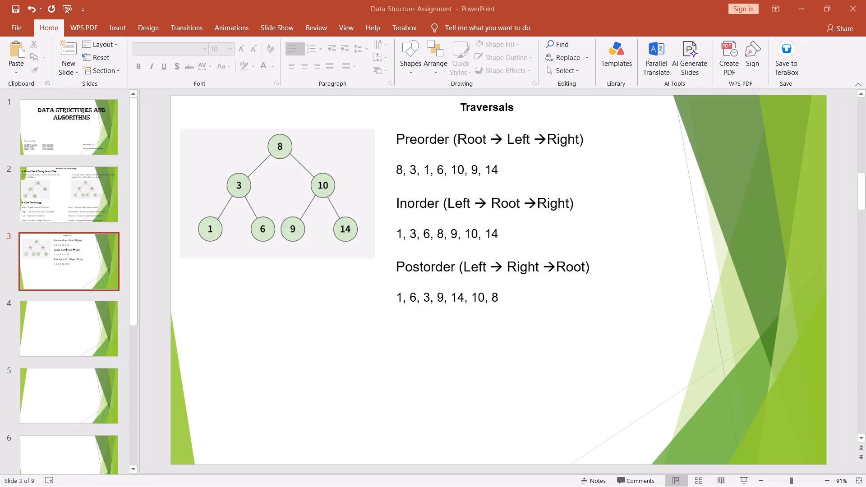
{"action": "left_click", "coordinate": [438, 253]}
{"action": "left_click", "coordinate": [438, 208]}
{"action": "key", "text": "alt+Tab"}
{"action": "left_click", "coordinate": [511, 256]}
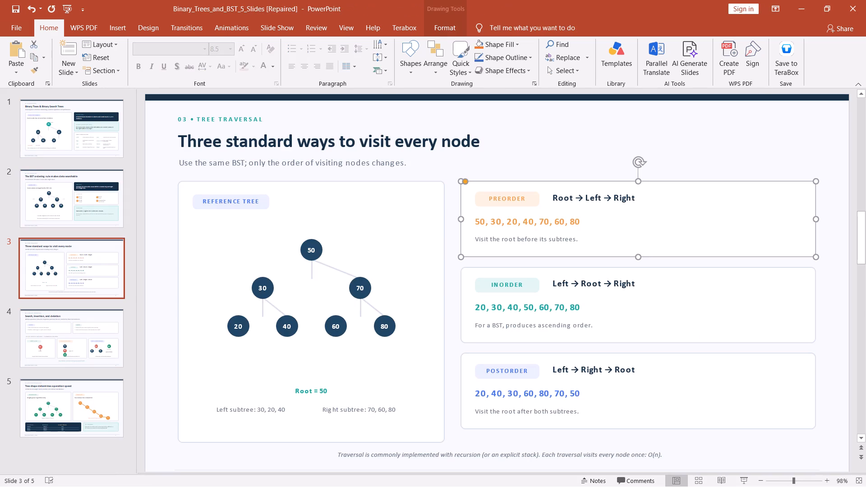
{"action": "left_click", "coordinate": [491, 313]}
{"action": "left_click", "coordinate": [458, 295]}
{"action": "left_click", "coordinate": [450, 312]}
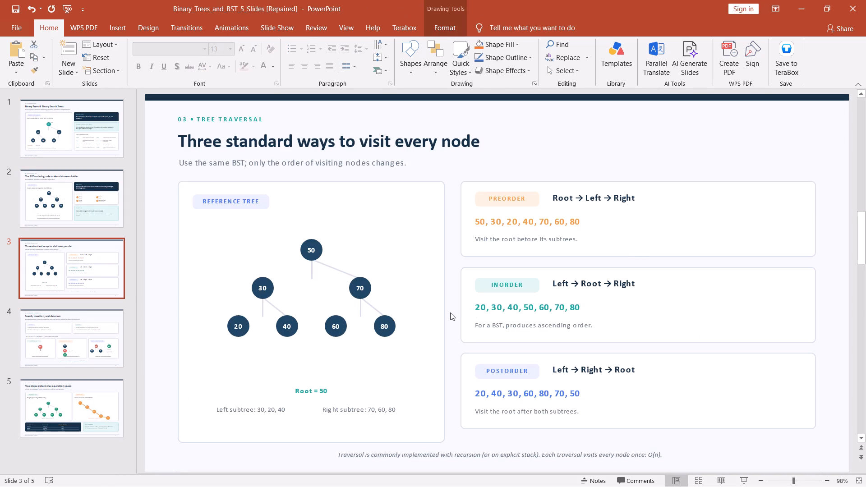
{"action": "key", "text": "alt+Tab"}
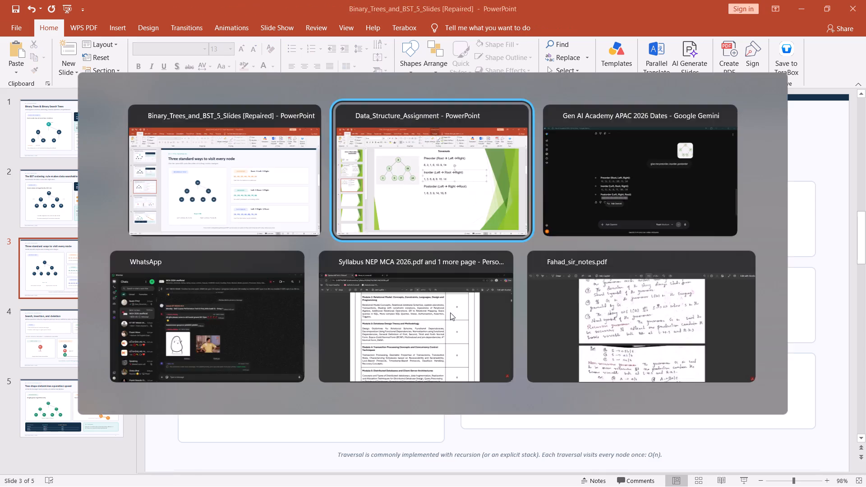
{"action": "left_click", "coordinate": [405, 419]}
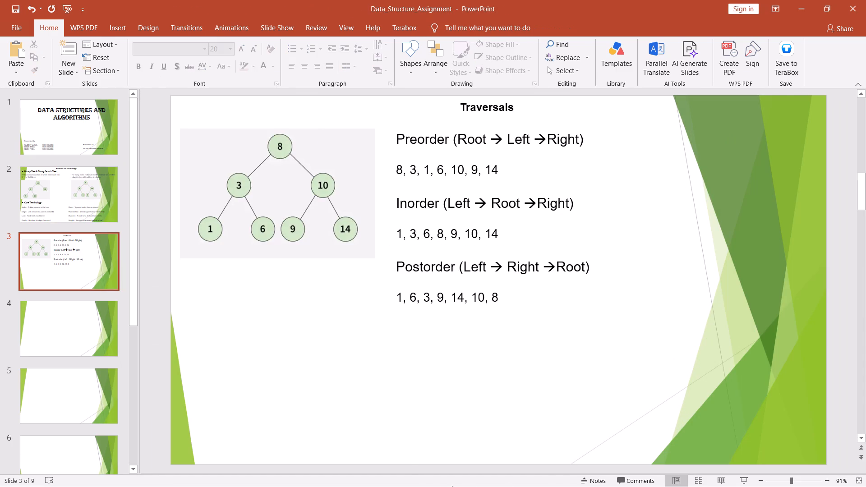
{"action": "key", "text": "alt+Tab"}
{"action": "key", "text": "alt+Tab"}
Move the binary tree picture on slide 3 straight down until its top edge sits just below the Preorder heading's line.
{"action": "left_click", "coordinate": [287, 237]}
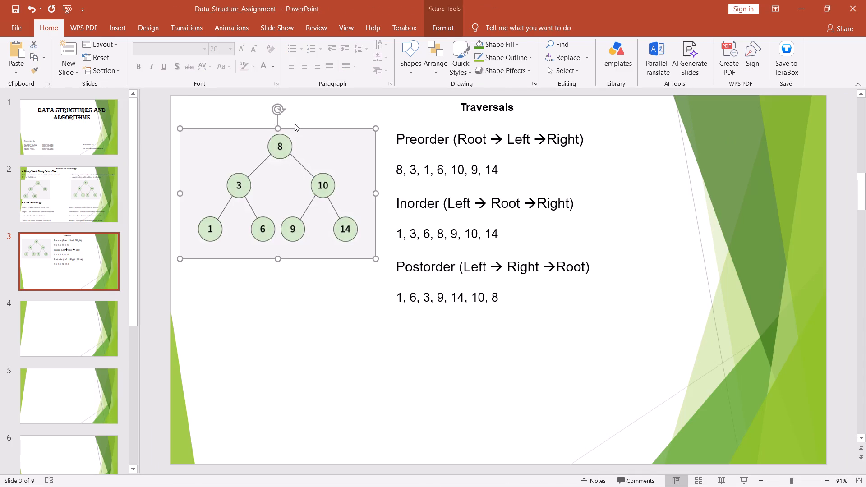
{"action": "left_click_drag", "start_coordinate": [295, 128], "coordinate": [293, 152]}
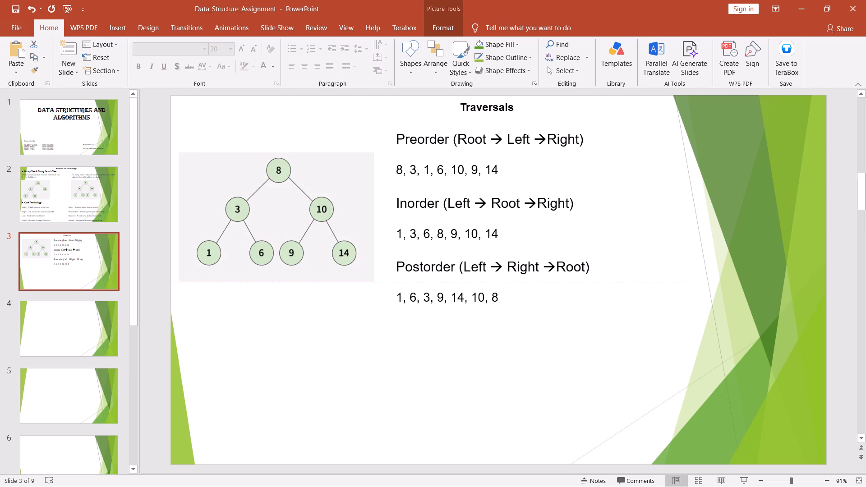
{"action": "left_click_drag", "start_coordinate": [293, 152], "coordinate": [294, 156]}
{"action": "left_click", "coordinate": [294, 321]}
Move the Postorder text box slightly down to widen the gap below the Inorder block, keeping it left-aligned with the other traversal blocks.
{"action": "left_click", "coordinate": [464, 281]}
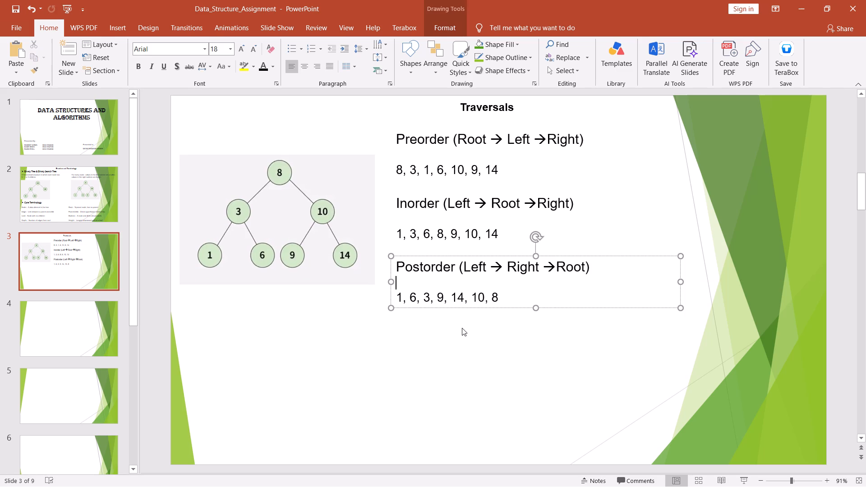
{"action": "left_click_drag", "start_coordinate": [520, 254], "coordinate": [520, 260]}
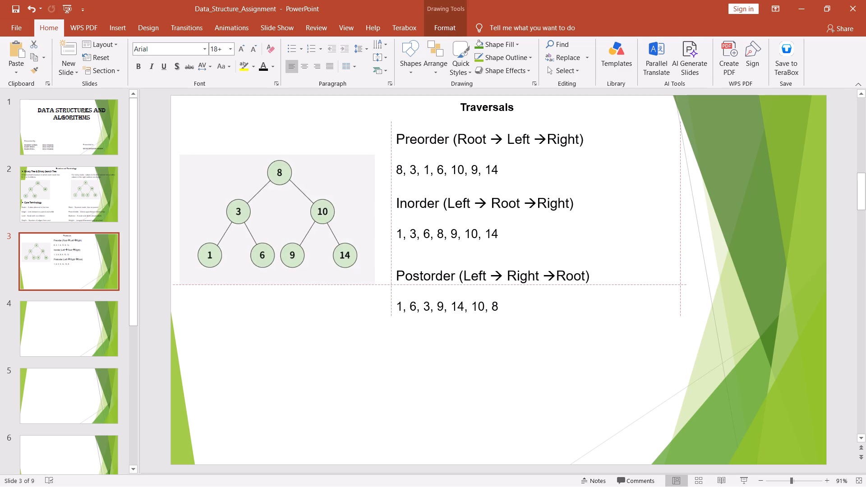
{"action": "left_click_drag", "start_coordinate": [520, 260], "coordinate": [520, 262]}
Using the Tree Traversal slide in Binary_Trees_and_BST_5_Slides as reference, move slide 3's Inorder text box slightly down to even the block gaps, and save.
{"action": "key", "text": "alt+Tab"}
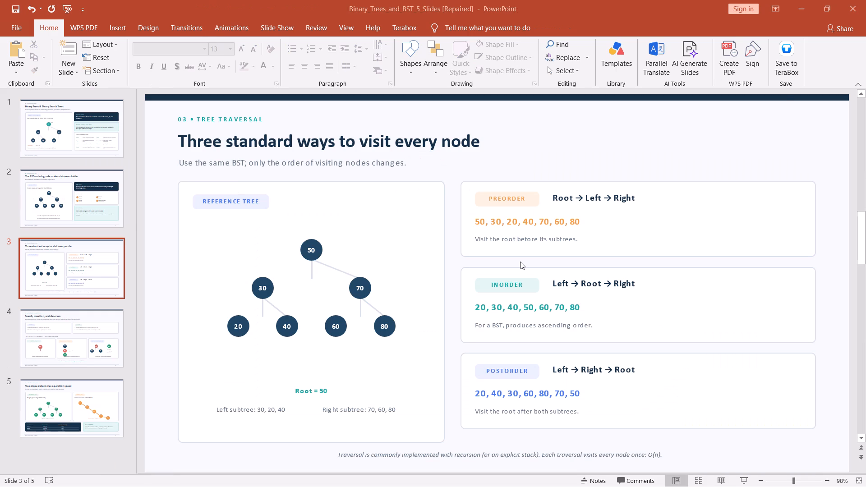
{"action": "key", "text": "alt+Tab"}
{"action": "key", "text": "alt+Tab"}
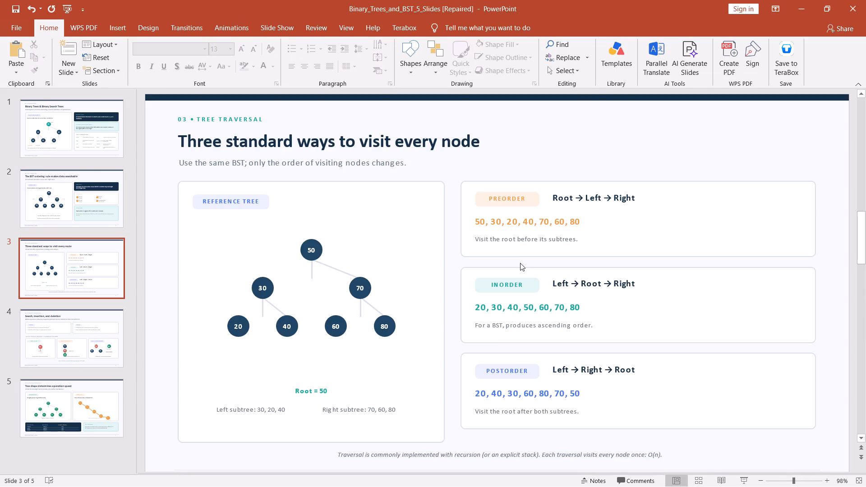
{"action": "key", "text": "alt+Tab"}
{"action": "left_click", "coordinate": [488, 218]}
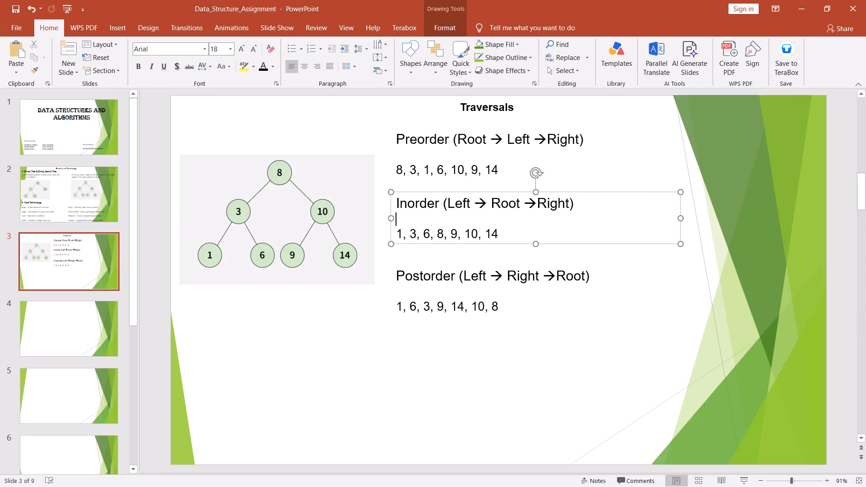
{"action": "left_click", "coordinate": [488, 190]}
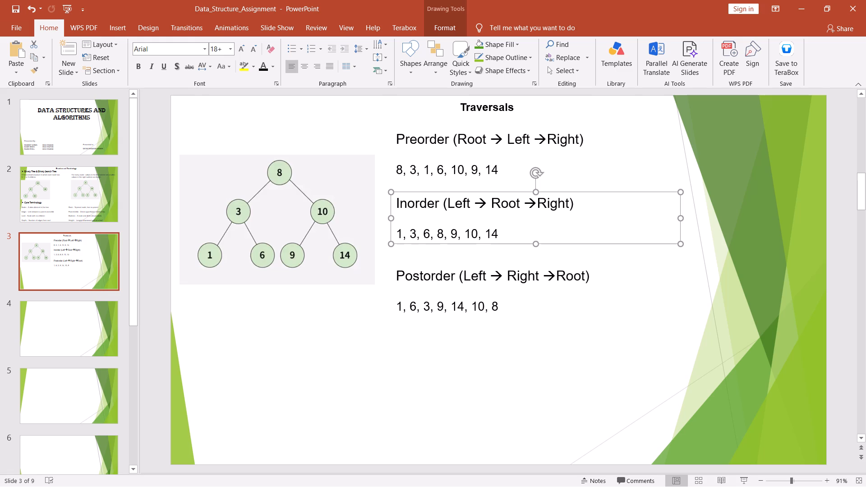
{"action": "left_click_drag", "start_coordinate": [488, 191], "coordinate": [488, 195]}
{"action": "left_click", "coordinate": [453, 349]}
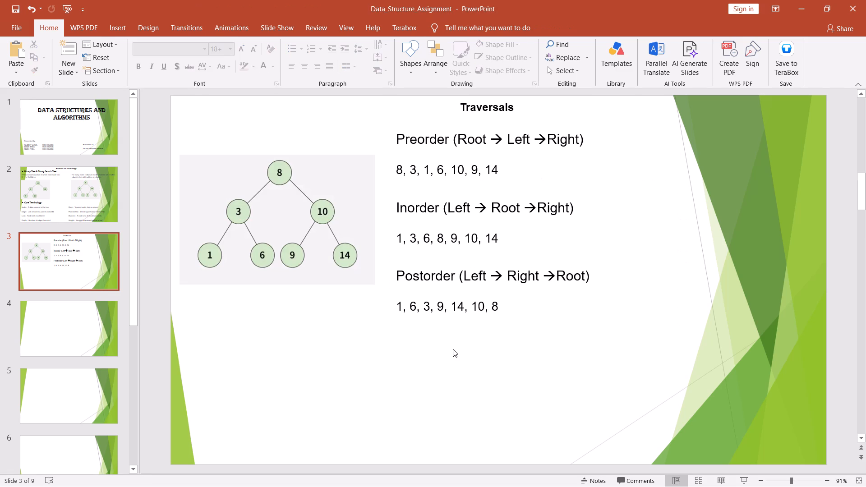
{"action": "key", "text": "ctrl+s"}
Enlarge slide 3's binary tree picture by stretching its bottom edge below the Postorder block and its right edge up to the text boxes.
{"action": "left_click", "coordinate": [290, 235]}
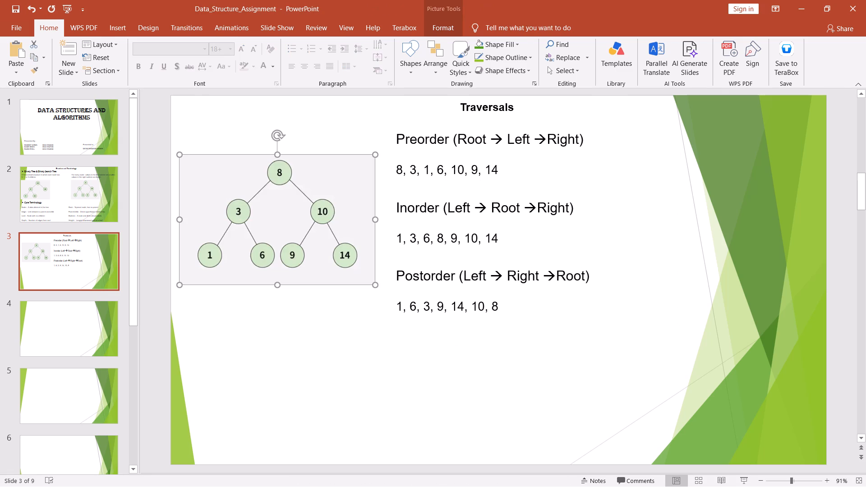
{"action": "left_click_drag", "start_coordinate": [276, 285], "coordinate": [274, 311]}
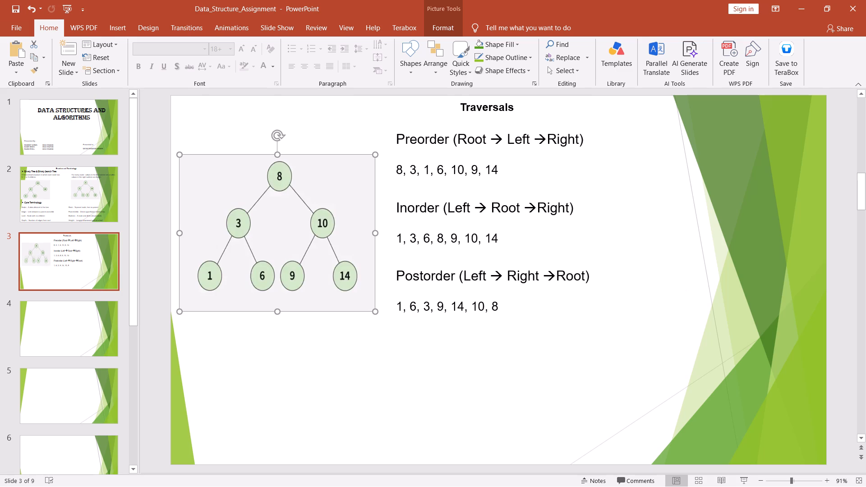
{"action": "left_click_drag", "start_coordinate": [376, 232], "coordinate": [390, 233]}
{"action": "left_click_drag", "start_coordinate": [286, 312], "coordinate": [285, 326]}
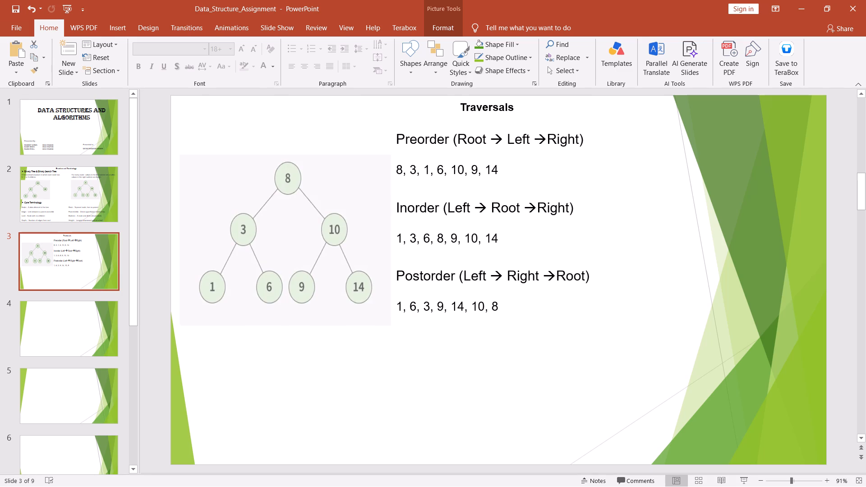
{"action": "left_click_drag", "start_coordinate": [285, 326], "coordinate": [285, 335]}
{"action": "left_click", "coordinate": [323, 266]}
{"action": "left_click", "coordinate": [324, 374]}
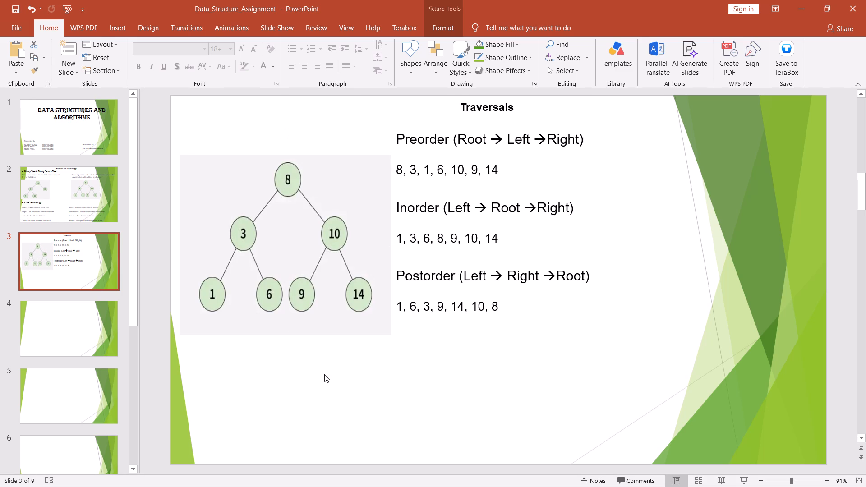
{"action": "left_click", "coordinate": [278, 236]}
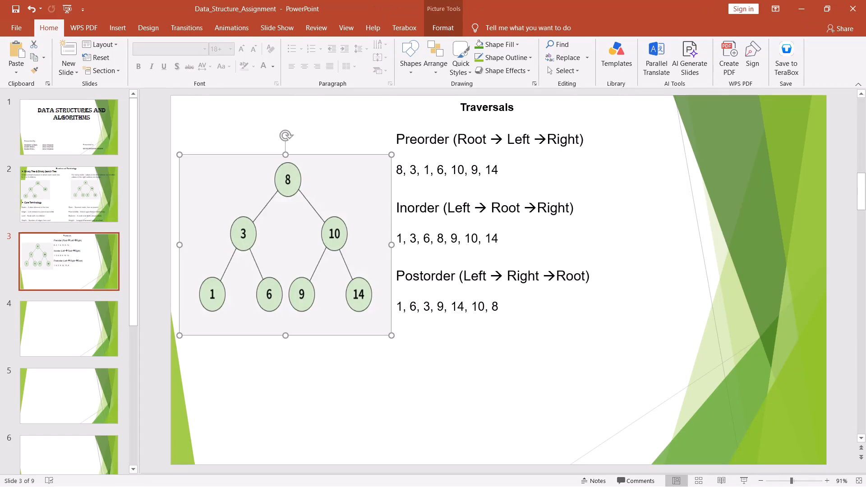
Move the Postorder, Inorder and Preorder text boxes down beside the enlarged picture, with the Preorder box level with the picture's top edge.
{"action": "left_click", "coordinate": [430, 145]}
{"action": "left_click", "coordinate": [509, 234]}
{"action": "left_click", "coordinate": [497, 285]}
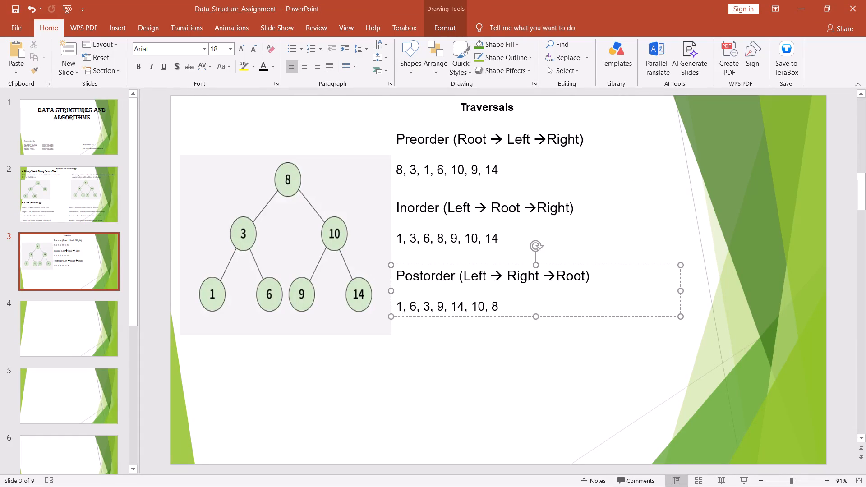
{"action": "left_click_drag", "start_coordinate": [506, 265], "coordinate": [507, 289]}
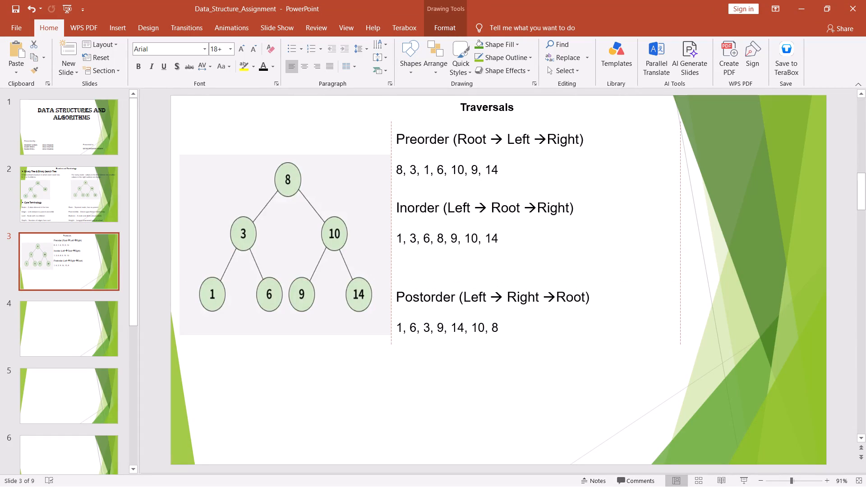
{"action": "left_click_drag", "start_coordinate": [507, 289], "coordinate": [507, 288]}
{"action": "left_click", "coordinate": [518, 213]}
{"action": "left_click_drag", "start_coordinate": [517, 197], "coordinate": [516, 214]}
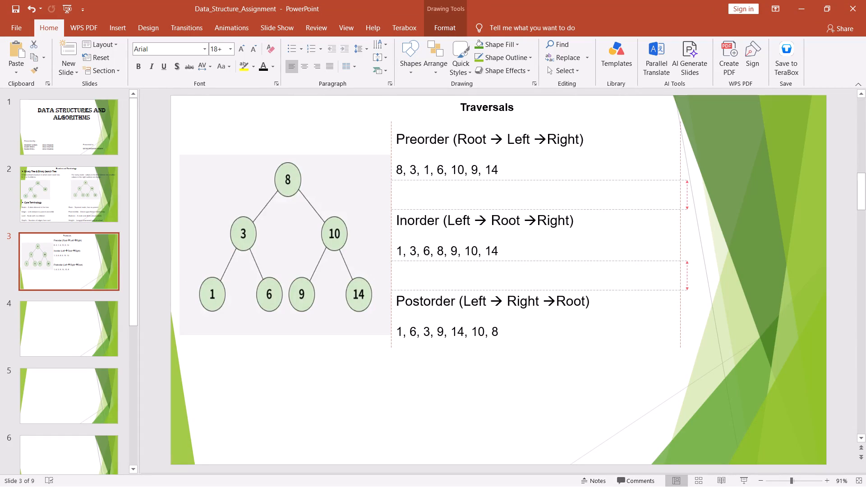
{"action": "left_click_drag", "start_coordinate": [516, 214], "coordinate": [516, 218]}
{"action": "left_click", "coordinate": [516, 153]}
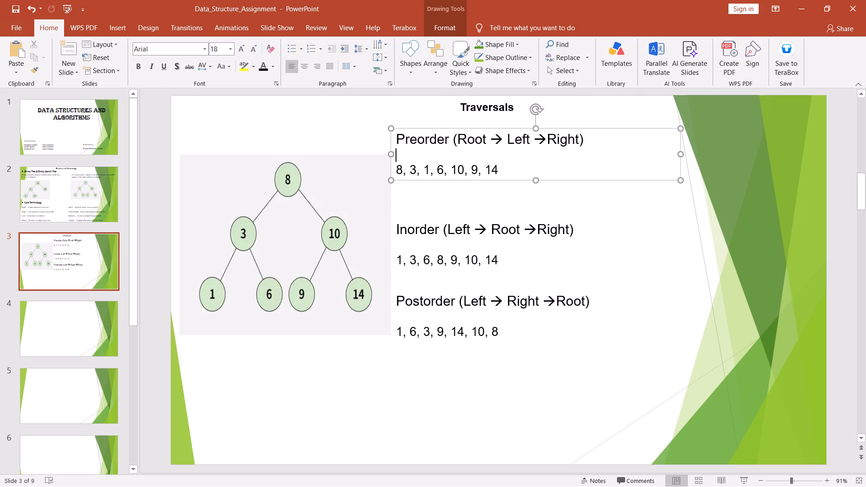
{"action": "left_click_drag", "start_coordinate": [512, 128], "coordinate": [531, 153]}
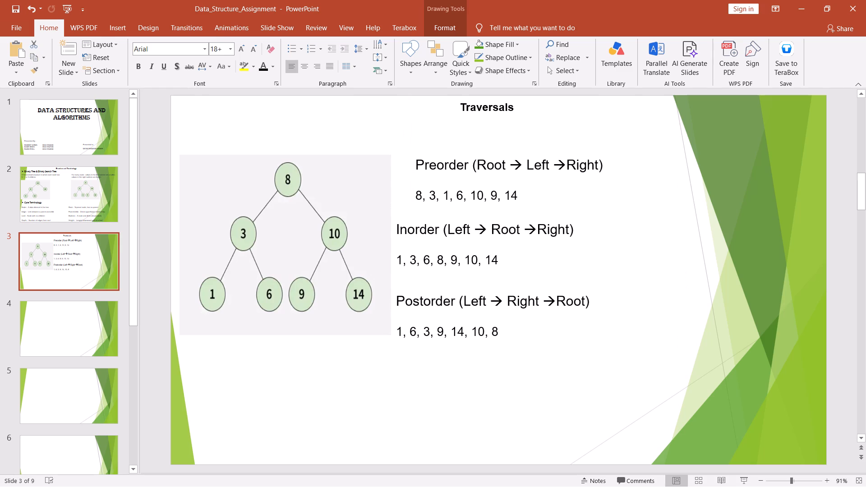
{"action": "left_click_drag", "start_coordinate": [531, 153], "coordinate": [530, 154]}
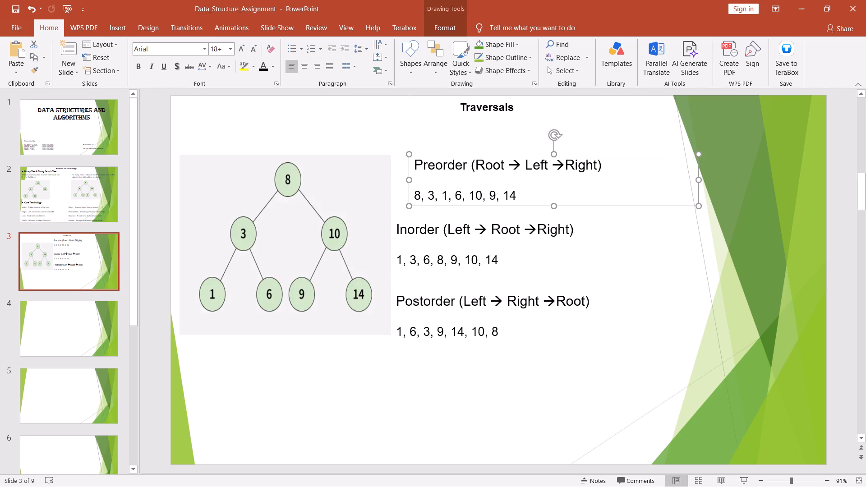
Shift the Inorder, Postorder and Preorder text boxes right, away from the tree picture, until their left edges line up.
{"action": "left_click", "coordinate": [496, 240]}
{"action": "left_click_drag", "start_coordinate": [503, 218], "coordinate": [519, 216]}
{"action": "left_click", "coordinate": [486, 306]}
{"action": "left_click_drag", "start_coordinate": [494, 289], "coordinate": [494, 289]}
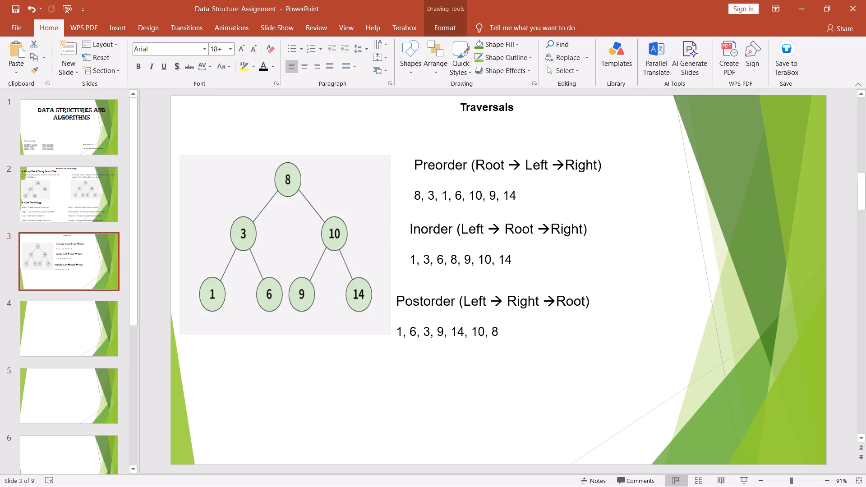
{"action": "left_click_drag", "start_coordinate": [494, 289], "coordinate": [505, 288]}
{"action": "left_click", "coordinate": [461, 390]}
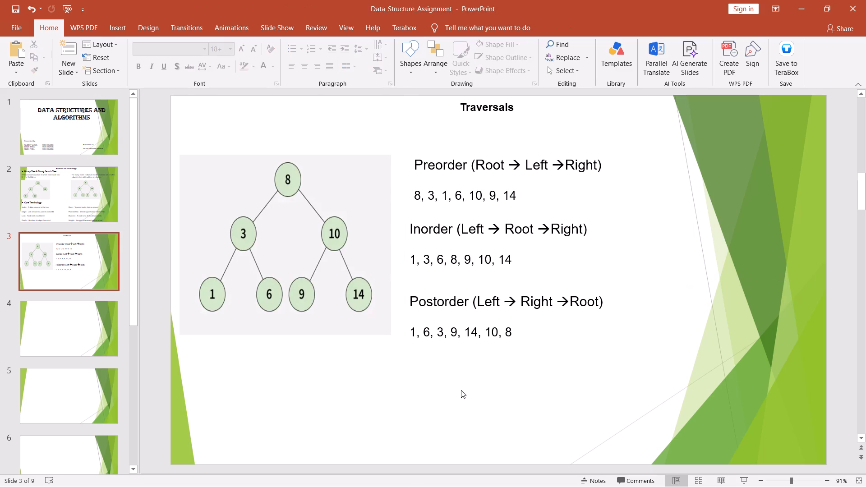
{"action": "left_click", "coordinate": [494, 267]}
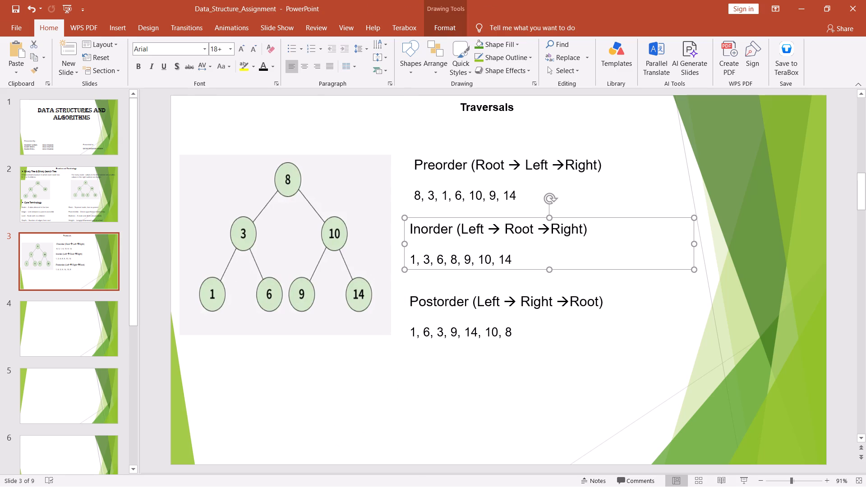
{"action": "left_click", "coordinate": [511, 294]}
{"action": "left_click_drag", "start_coordinate": [516, 288], "coordinate": [523, 288]}
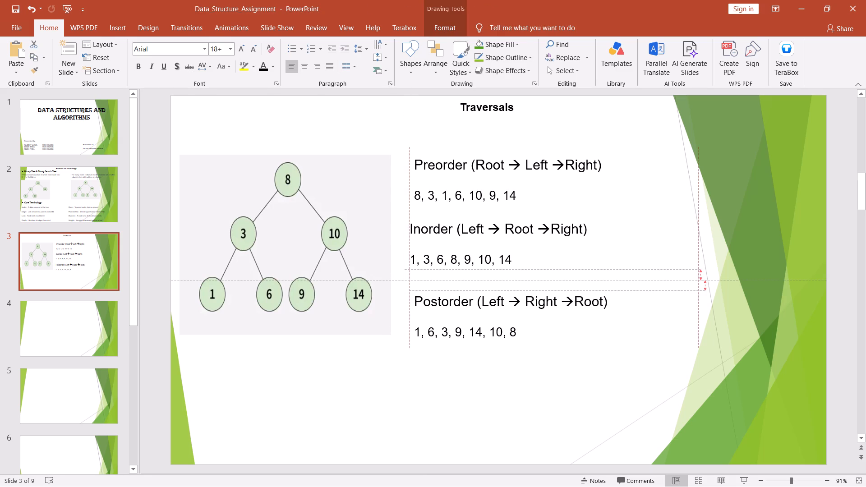
{"action": "left_click_drag", "start_coordinate": [523, 288], "coordinate": [525, 288]}
{"action": "left_click", "coordinate": [525, 229]}
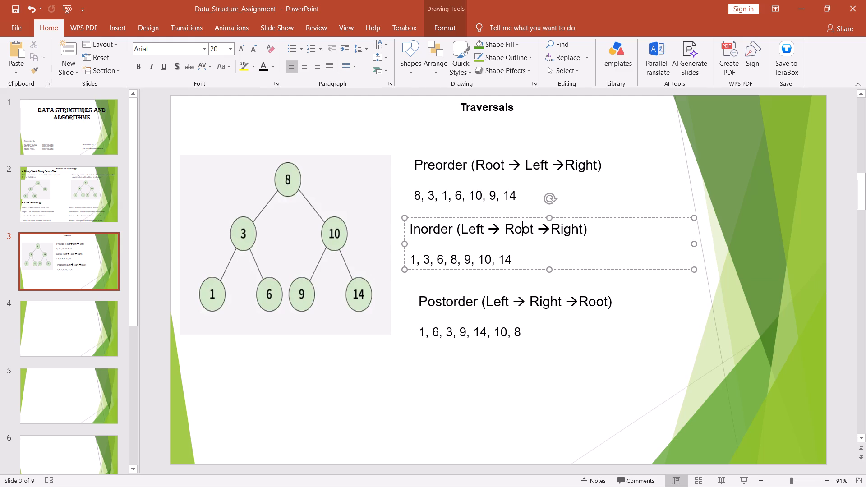
{"action": "left_click_drag", "start_coordinate": [525, 217], "coordinate": [535, 219]}
{"action": "left_click", "coordinate": [532, 188]}
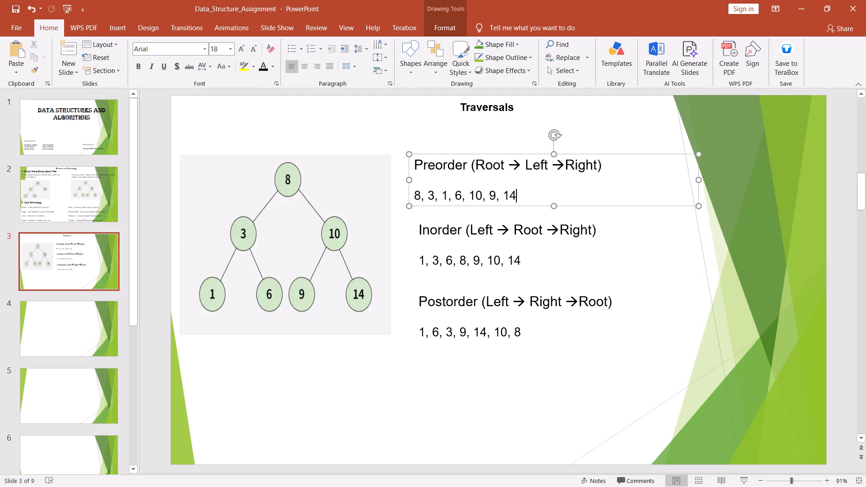
{"action": "left_click", "coordinate": [522, 153]}
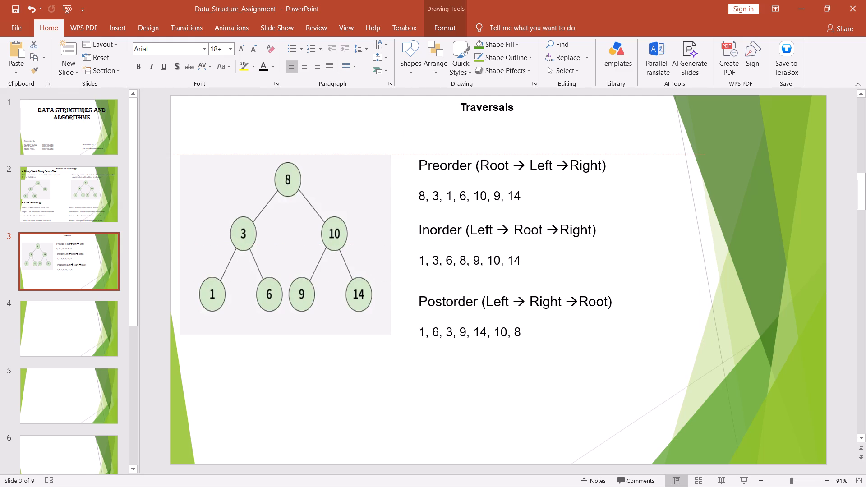
{"action": "left_click", "coordinate": [442, 413]}
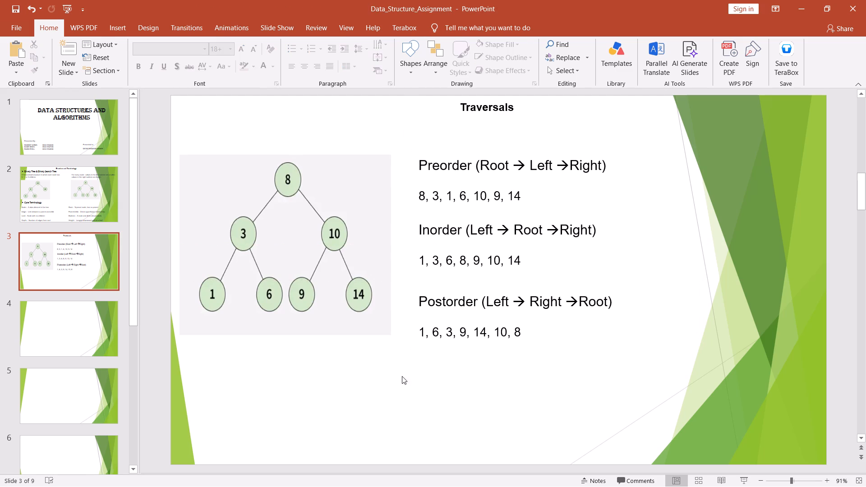
Widen the binary tree picture very slightly toward the traversal text boxes.
{"action": "left_click", "coordinate": [339, 305]}
{"action": "left_click_drag", "start_coordinate": [388, 242], "coordinate": [392, 243]}
{"action": "left_click", "coordinate": [271, 364]}
Nudge the binary tree picture slightly down so it sits vertically centred beside the three traversal blocks, and save the presentation.
{"action": "left_click", "coordinate": [300, 271]}
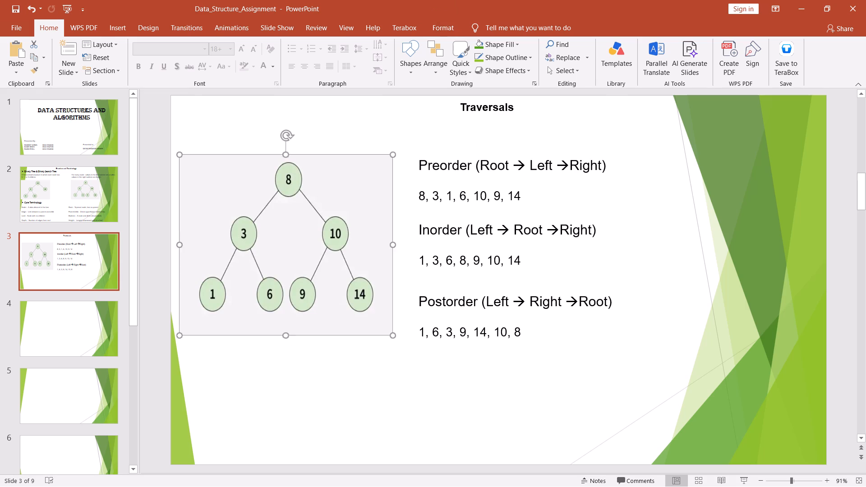
{"action": "left_click_drag", "start_coordinate": [307, 161], "coordinate": [307, 166]}
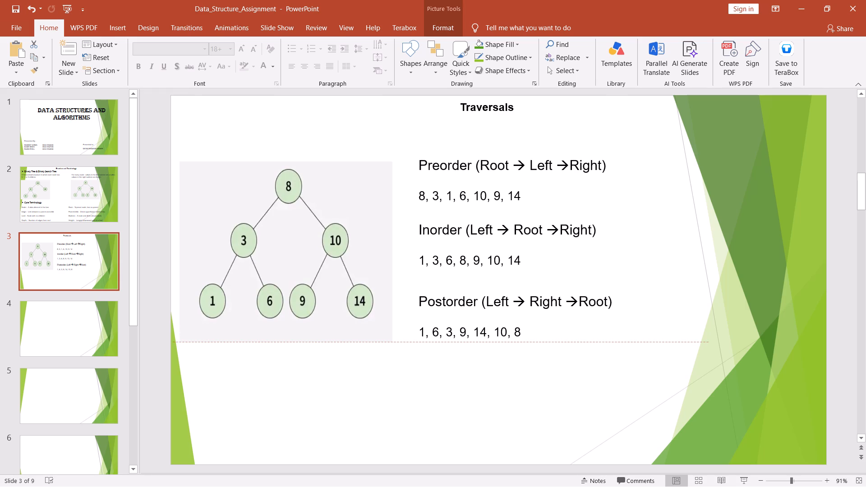
{"action": "left_click_drag", "start_coordinate": [307, 166], "coordinate": [307, 166]}
{"action": "left_click", "coordinate": [309, 164]}
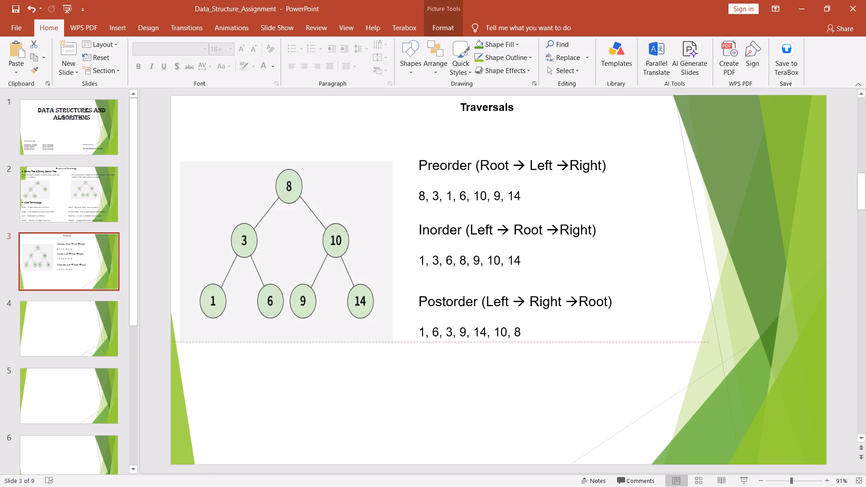
{"action": "left_click", "coordinate": [322, 402]}
{"action": "left_click", "coordinate": [245, 273]}
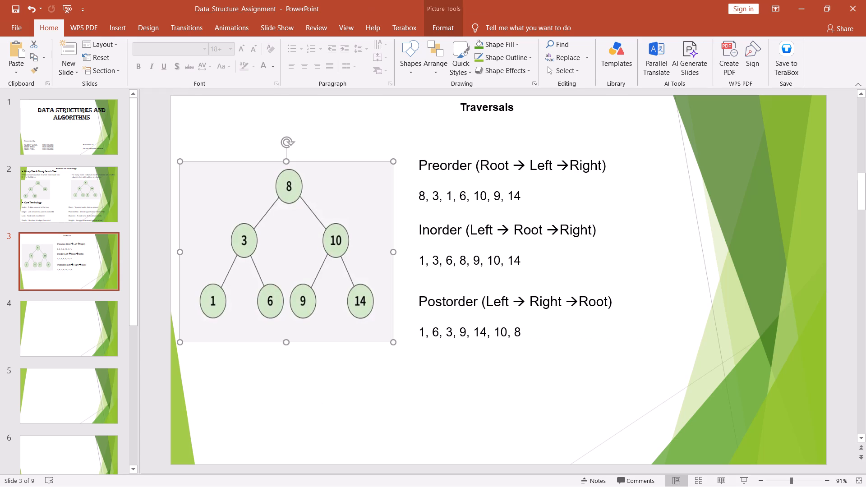
{"action": "left_click", "coordinate": [248, 221]}
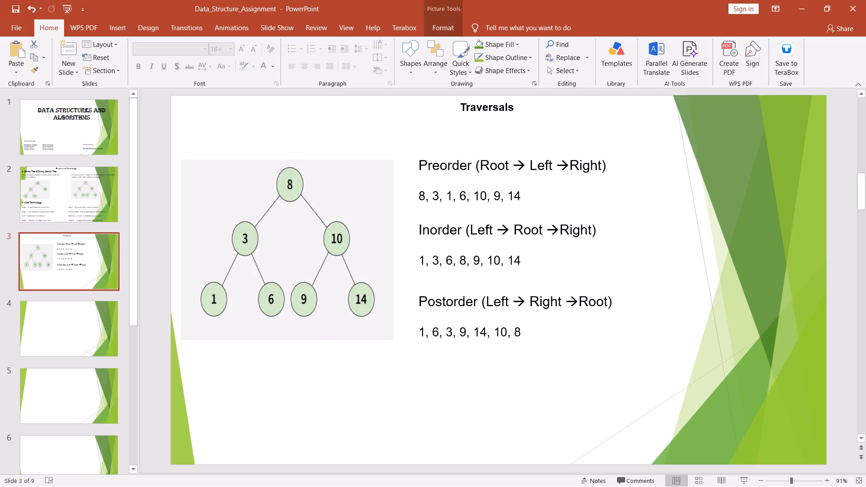
{"action": "left_click", "coordinate": [247, 434]}
{"action": "key", "text": "ctrl+s"}
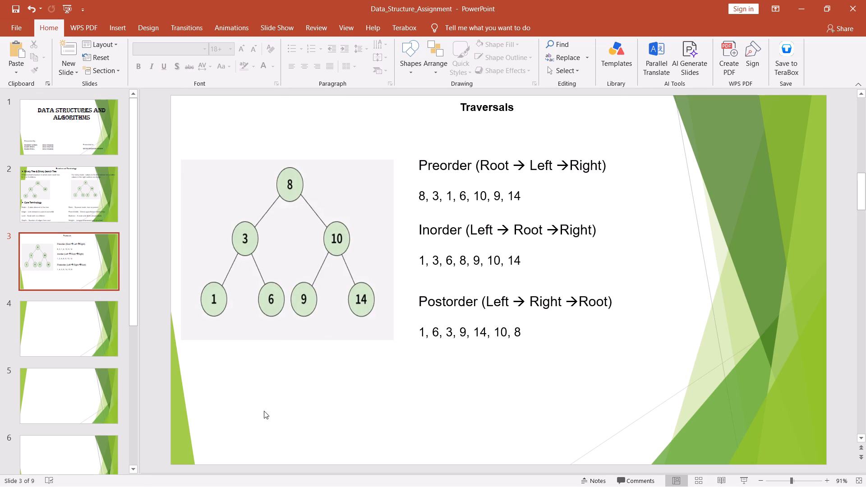
Check the Core BST Operations slide in Binary_Trees_and_BST_5_Slides, and delete blank slide 9 from Data_Structure_Assignment.
{"action": "key", "text": "alt+Tab"}
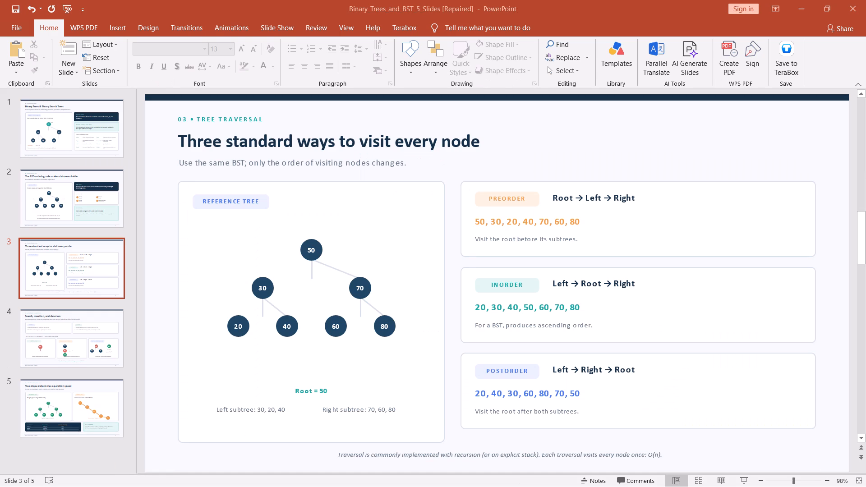
{"action": "left_click", "coordinate": [37, 348]}
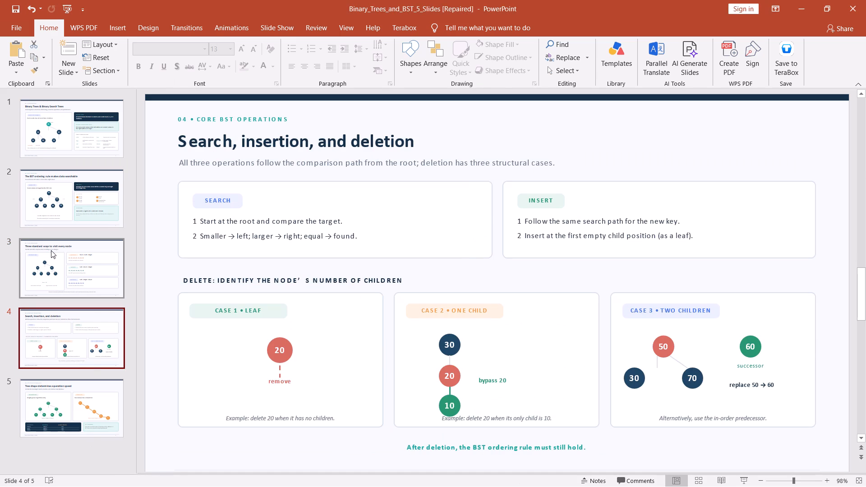
{"action": "left_click", "coordinate": [51, 250]}
{"action": "key", "text": "alt+Tab"}
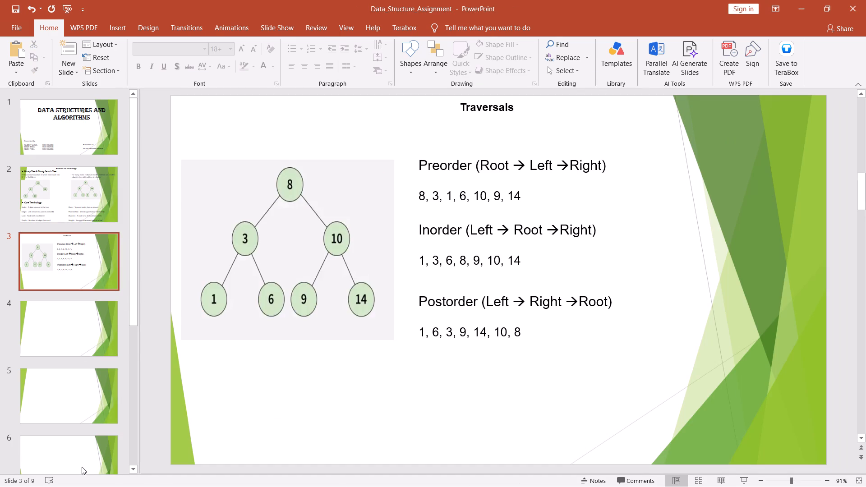
{"action": "scroll", "coordinate": [82, 464], "scroll_direction": "down", "scroll_amount": 7}
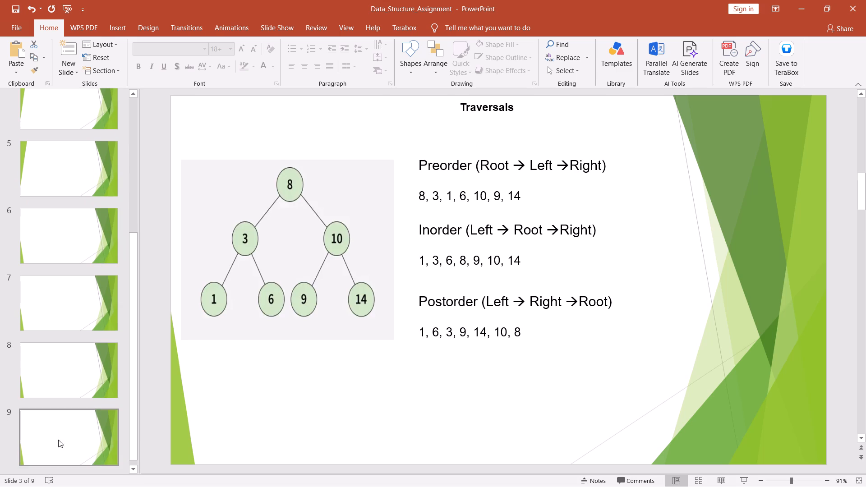
{"action": "scroll", "coordinate": [57, 445], "scroll_direction": "down", "scroll_amount": 3}
{"action": "left_click", "coordinate": [58, 432]}
{"action": "key", "text": "Delete"}
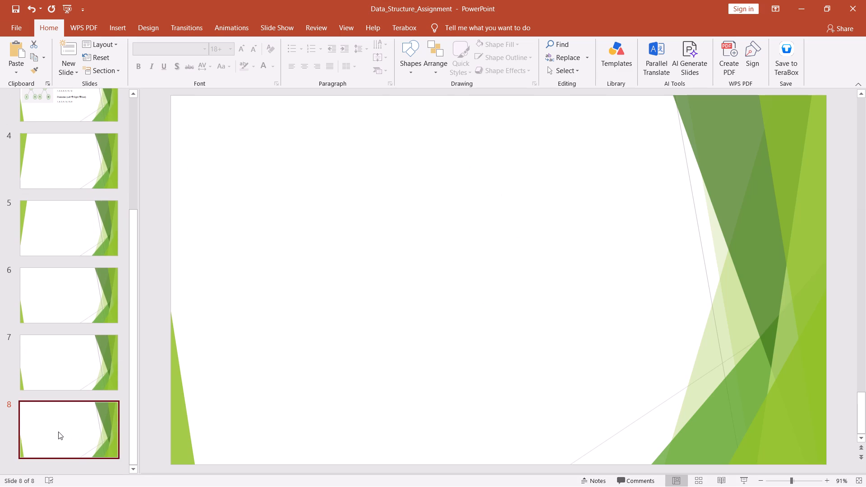
Delete the blank slides 8, 7 and 6 from Data_Structure_Assignment.
{"action": "key", "text": "Delete"}
{"action": "key", "text": "Delete"}
{"action": "key", "text": "Delete"}
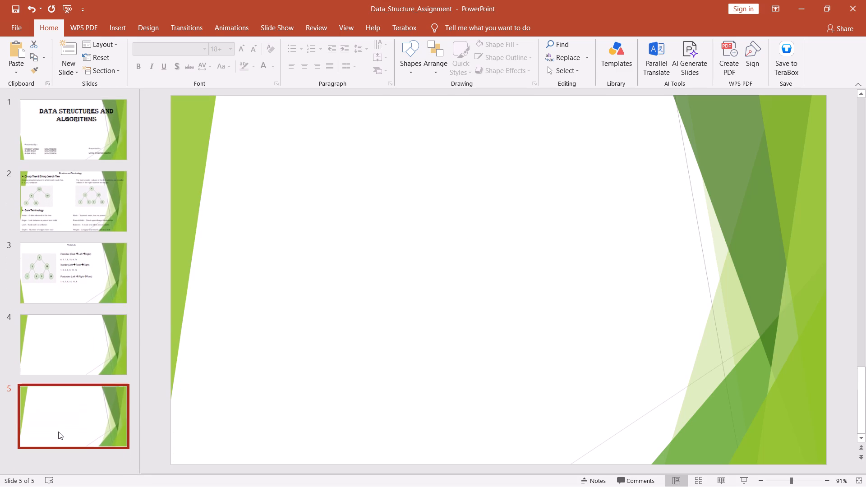
Compare slides 2 and 3 of Data_Structure_Assignment with the Tree Traversal slide in Binary_Trees_and_BST_5_Slides.
{"action": "left_click", "coordinate": [62, 260]}
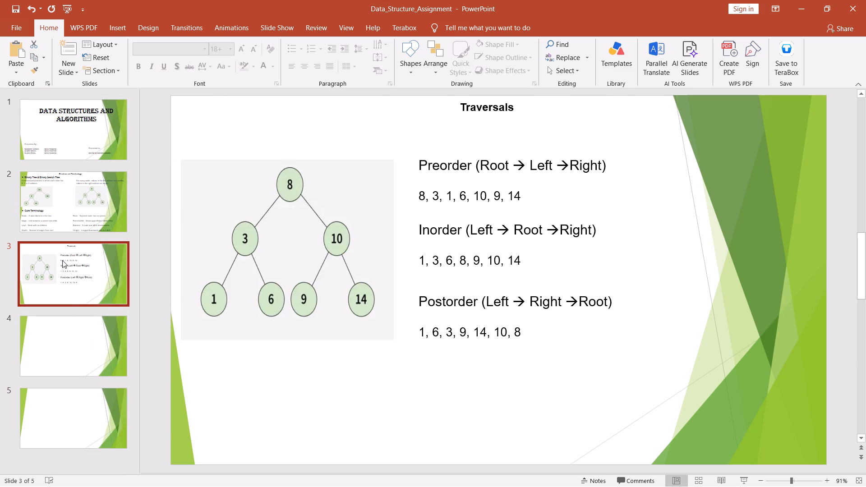
{"action": "left_click", "coordinate": [340, 397]}
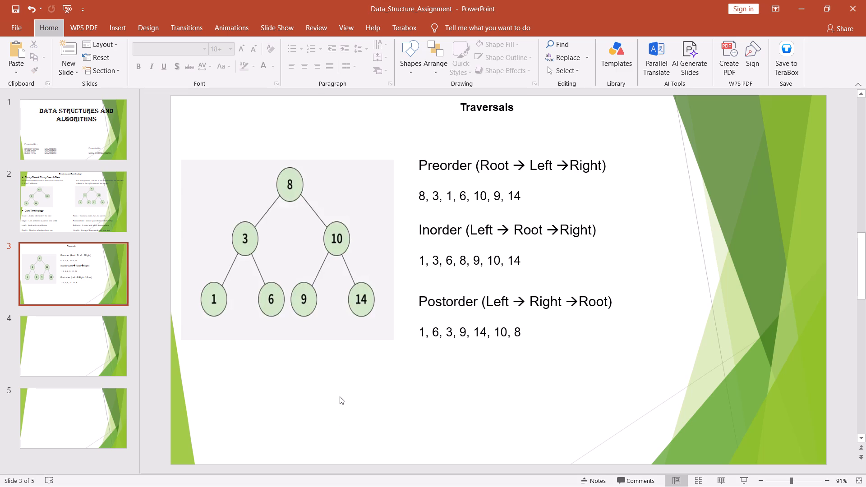
{"action": "left_click", "coordinate": [340, 396]}
{"action": "key", "text": "alt+Tab"}
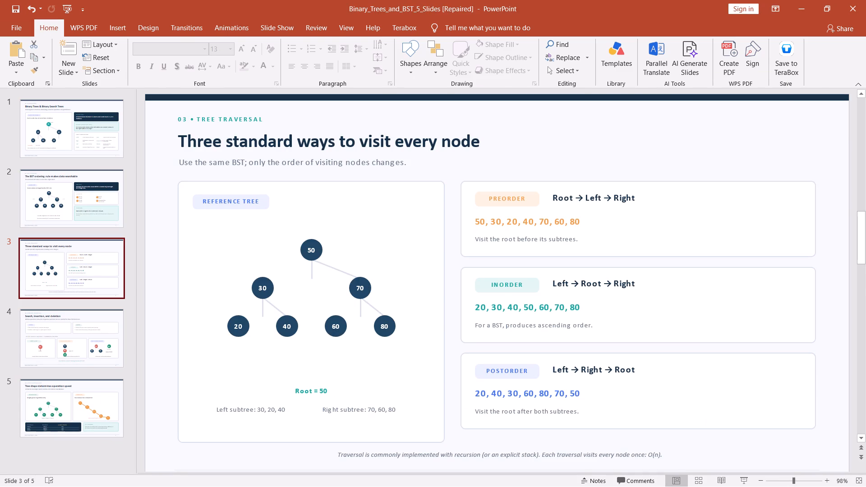
{"action": "key", "text": "alt+Tab"}
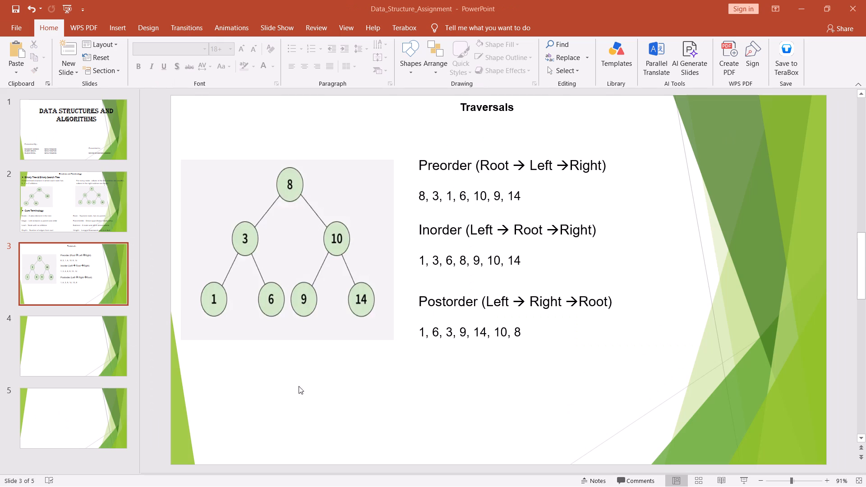
{"action": "left_click", "coordinate": [66, 189]}
{"action": "left_click", "coordinate": [76, 282]}
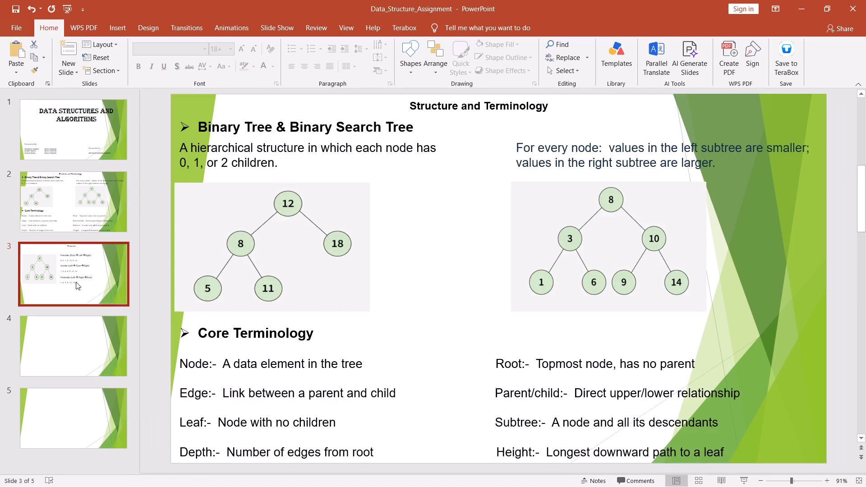
{"action": "left_click", "coordinate": [243, 153]}
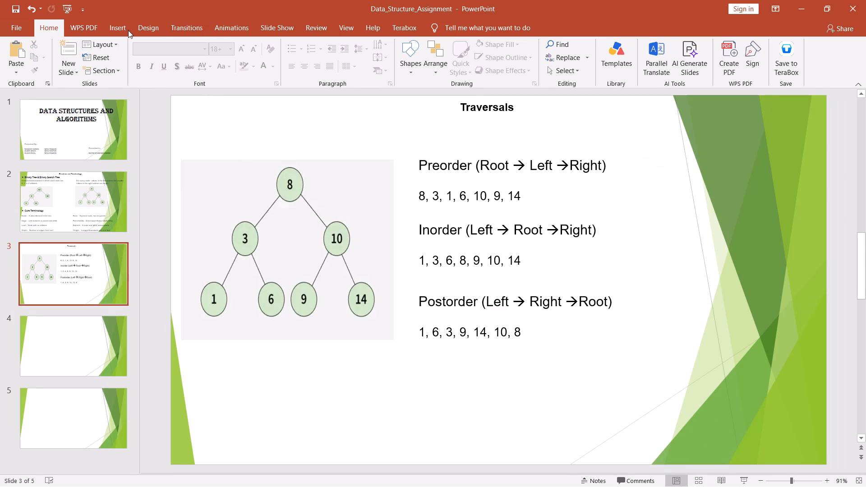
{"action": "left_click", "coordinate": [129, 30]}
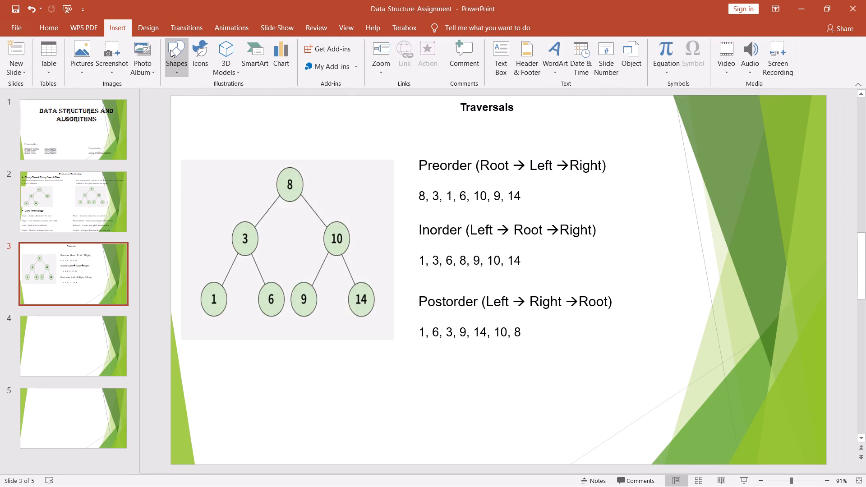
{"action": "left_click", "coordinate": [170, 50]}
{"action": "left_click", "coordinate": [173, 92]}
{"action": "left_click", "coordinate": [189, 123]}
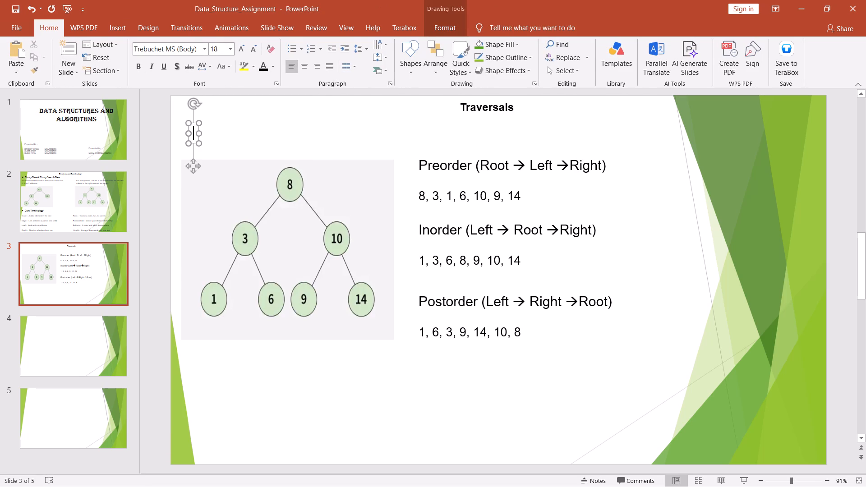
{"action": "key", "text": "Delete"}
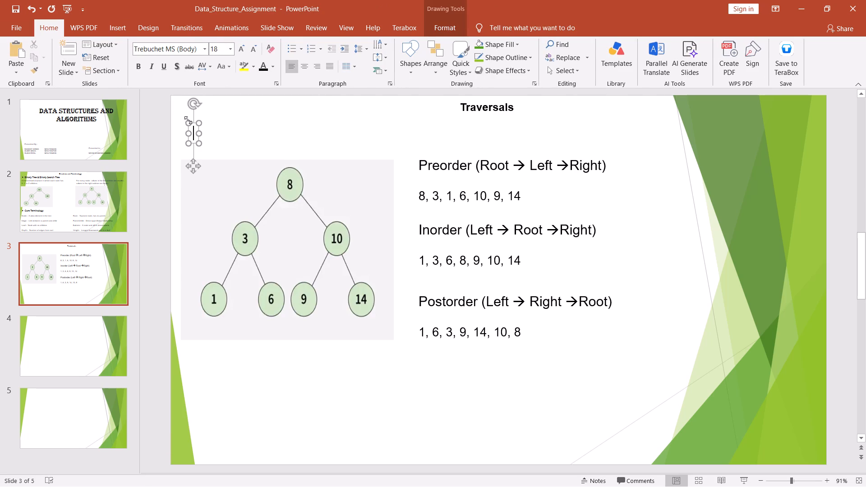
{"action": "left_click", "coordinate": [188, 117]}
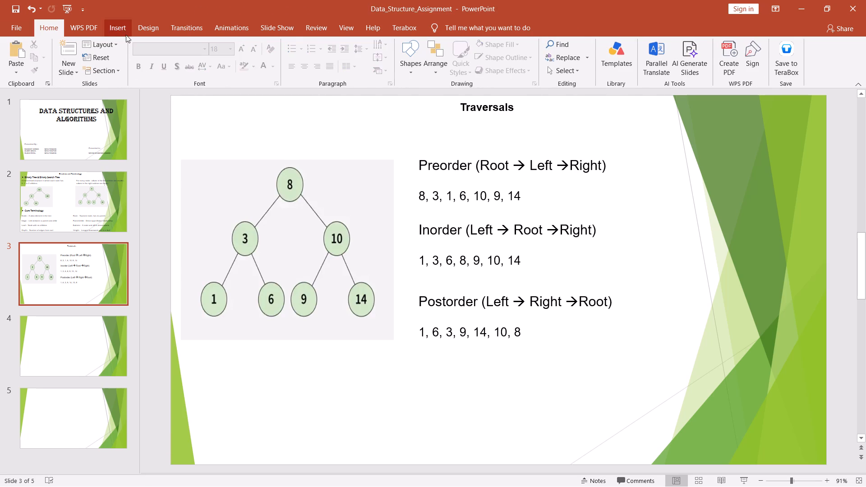
Draw a text box above the binary tree picture on the Traversals slide, nearly as wide as the picture.
{"action": "left_click", "coordinate": [126, 35]}
{"action": "left_click", "coordinate": [177, 46]}
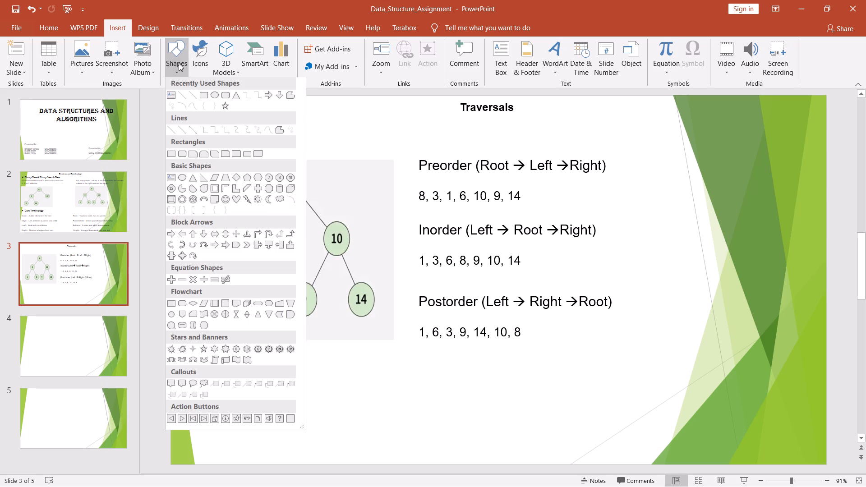
{"action": "left_click", "coordinate": [166, 98]}
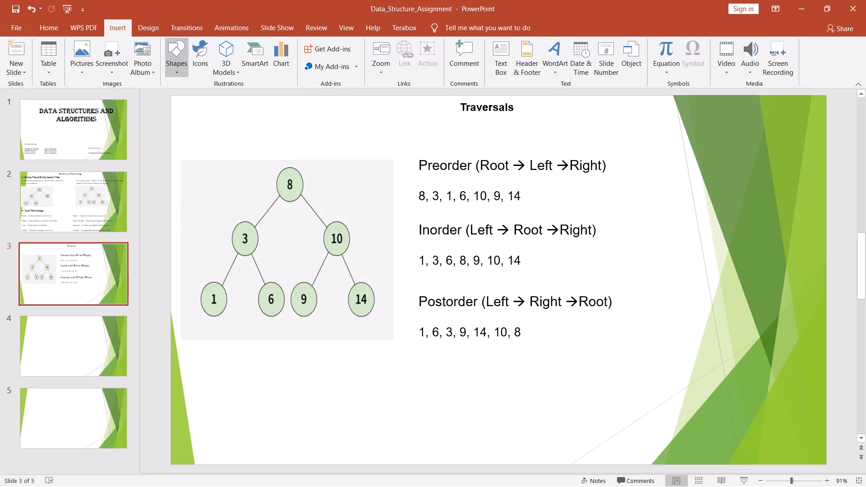
{"action": "left_click_drag", "start_coordinate": [182, 119], "coordinate": [387, 150]}
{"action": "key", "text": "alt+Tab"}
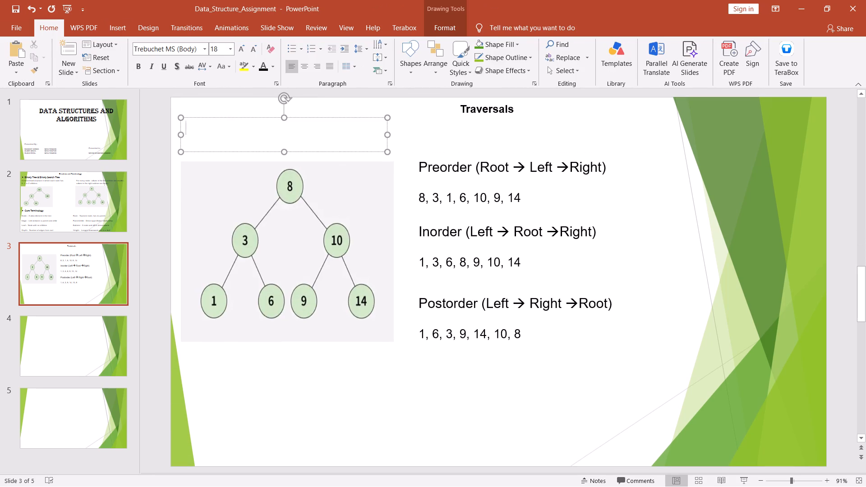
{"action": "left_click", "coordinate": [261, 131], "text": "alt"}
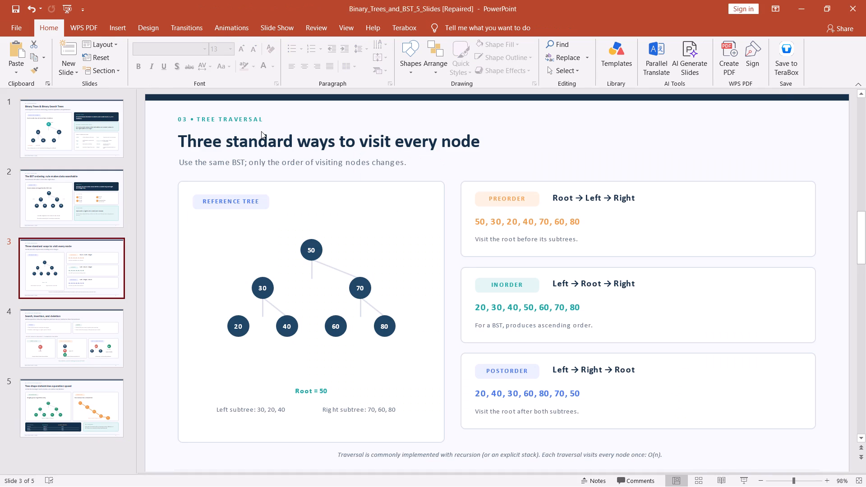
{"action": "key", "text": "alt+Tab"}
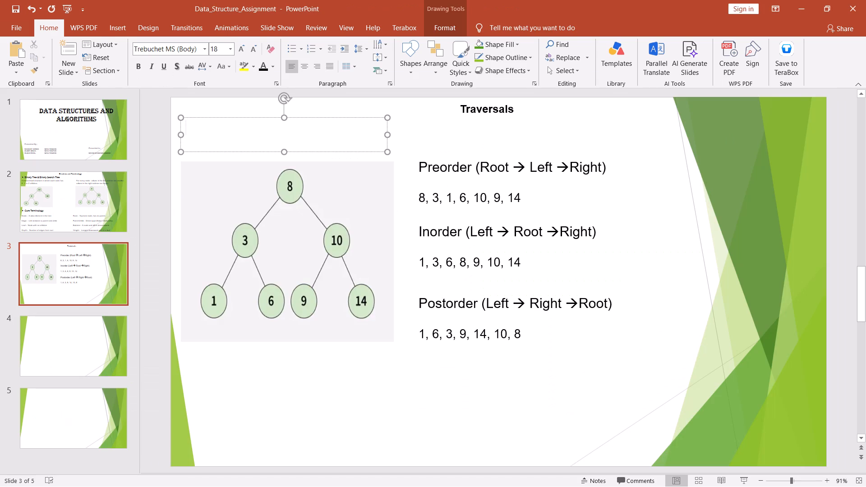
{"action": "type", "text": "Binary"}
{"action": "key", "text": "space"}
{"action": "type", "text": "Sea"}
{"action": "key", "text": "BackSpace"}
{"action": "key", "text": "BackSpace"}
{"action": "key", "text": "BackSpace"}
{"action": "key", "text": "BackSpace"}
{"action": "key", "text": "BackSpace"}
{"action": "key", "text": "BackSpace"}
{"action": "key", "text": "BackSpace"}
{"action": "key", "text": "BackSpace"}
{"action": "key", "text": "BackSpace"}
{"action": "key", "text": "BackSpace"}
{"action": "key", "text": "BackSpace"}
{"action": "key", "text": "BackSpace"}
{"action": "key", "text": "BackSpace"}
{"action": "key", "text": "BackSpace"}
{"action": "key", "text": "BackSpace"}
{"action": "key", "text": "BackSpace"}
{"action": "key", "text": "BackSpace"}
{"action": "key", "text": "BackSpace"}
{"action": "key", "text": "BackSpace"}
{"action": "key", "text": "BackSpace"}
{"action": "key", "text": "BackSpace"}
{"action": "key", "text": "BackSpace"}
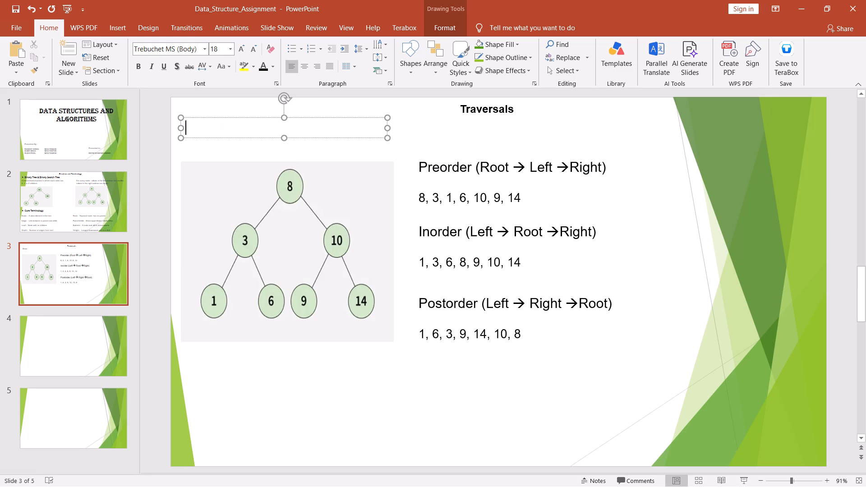
Enter the caption "Use the Same BST" in the new text box, following the subtitle of the reference deck's Tree Traversal slide.
{"action": "key", "text": "alt+Tab"}
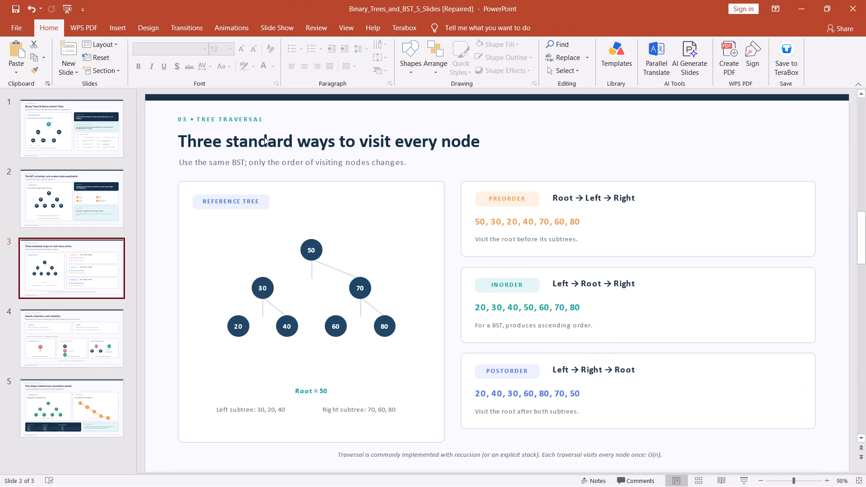
{"action": "key", "text": "alt+Tab"}
{"action": "type", "text": "Use the Same Binary Sea"}
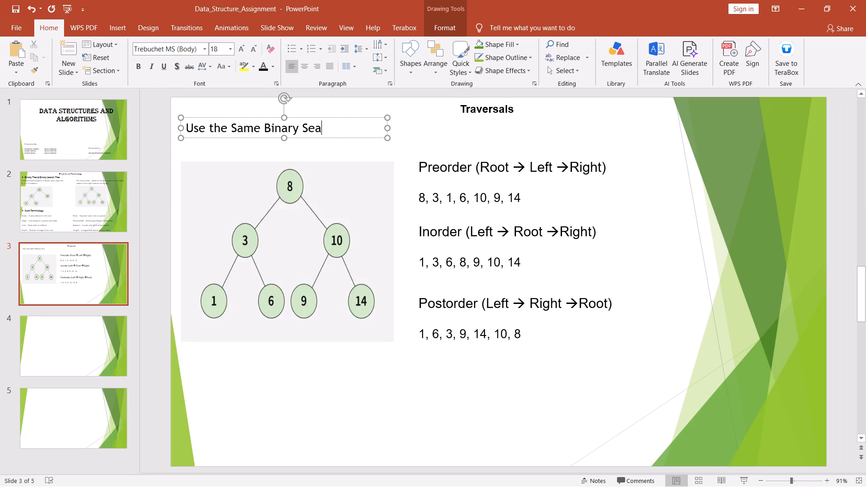
{"action": "key", "text": "BackSpace"}
{"action": "key", "text": "BackSpace"}
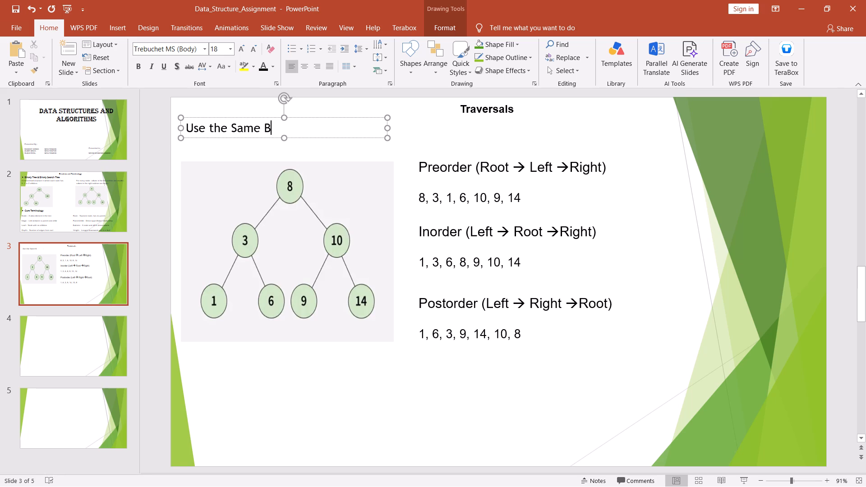
{"action": "type", "text": "ST"}
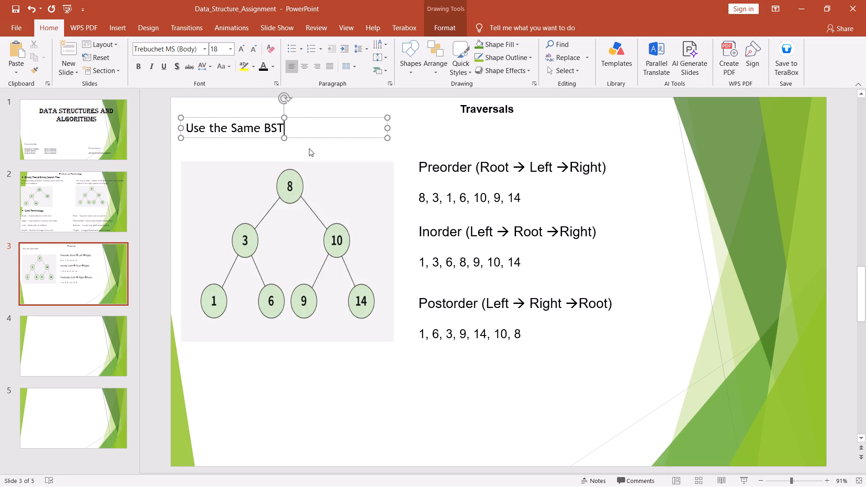
Narrow the caption's text box to fit its text and move it down to just above the binary tree picture.
{"action": "left_click_drag", "start_coordinate": [387, 129], "coordinate": [367, 124]}
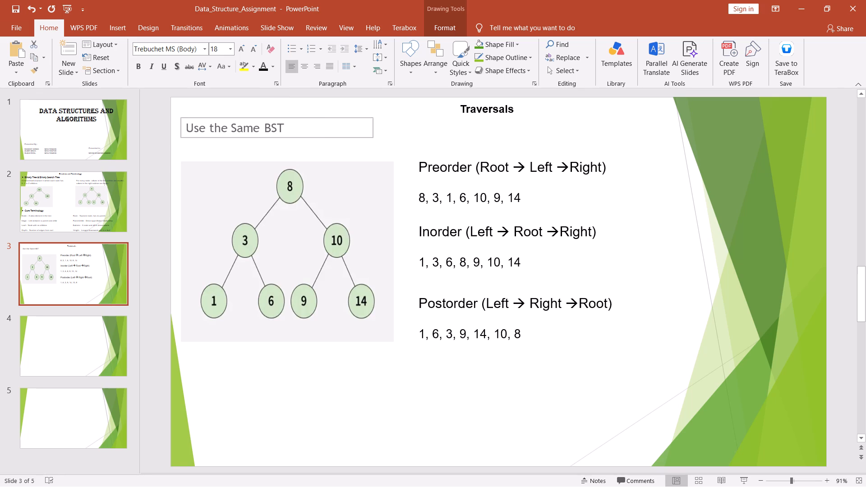
{"action": "left_click_drag", "start_coordinate": [367, 124], "coordinate": [299, 127]}
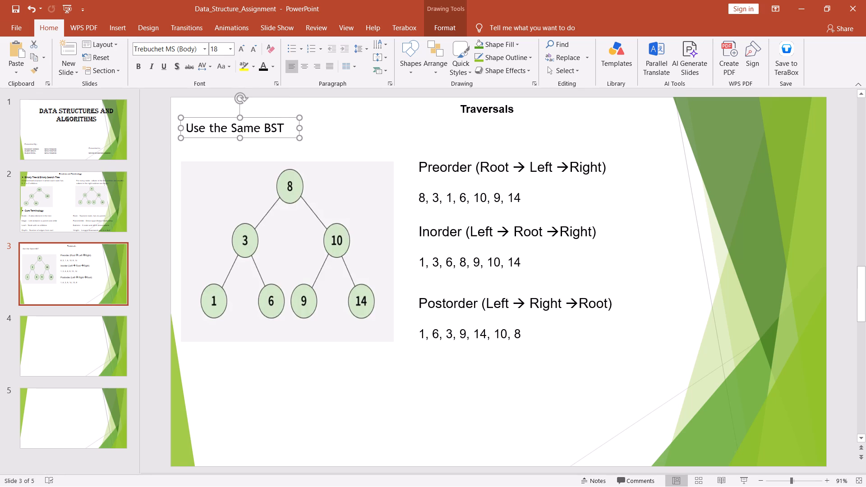
{"action": "left_click_drag", "start_coordinate": [266, 115], "coordinate": [264, 126]}
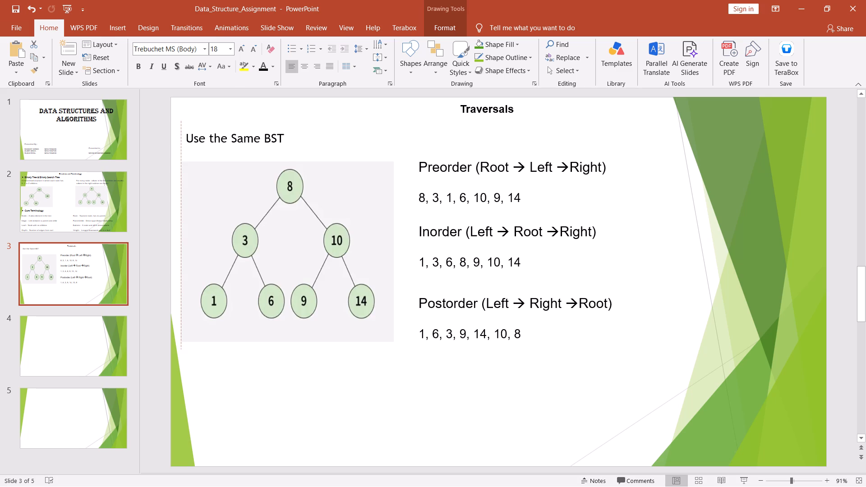
{"action": "left_click_drag", "start_coordinate": [264, 126], "coordinate": [264, 134]}
Format the "Use the Same BST" caption in Arial, size 16.
{"action": "left_click", "coordinate": [264, 145]}
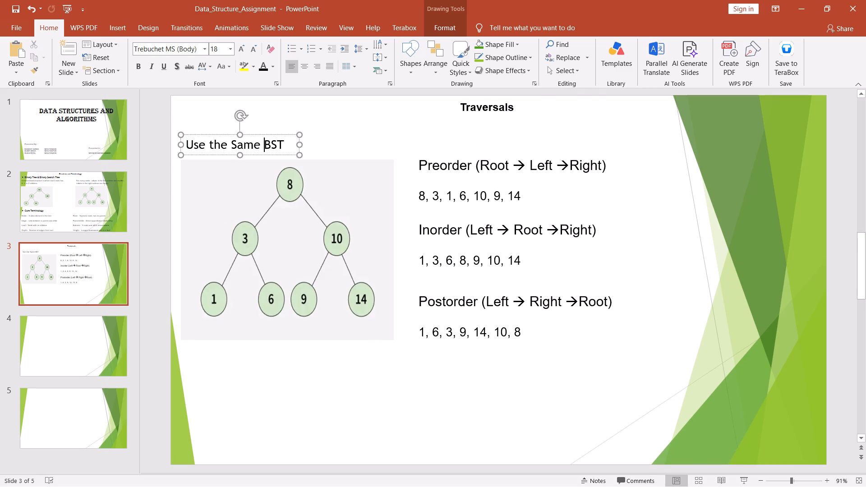
{"action": "key", "text": "ctrl+a"}
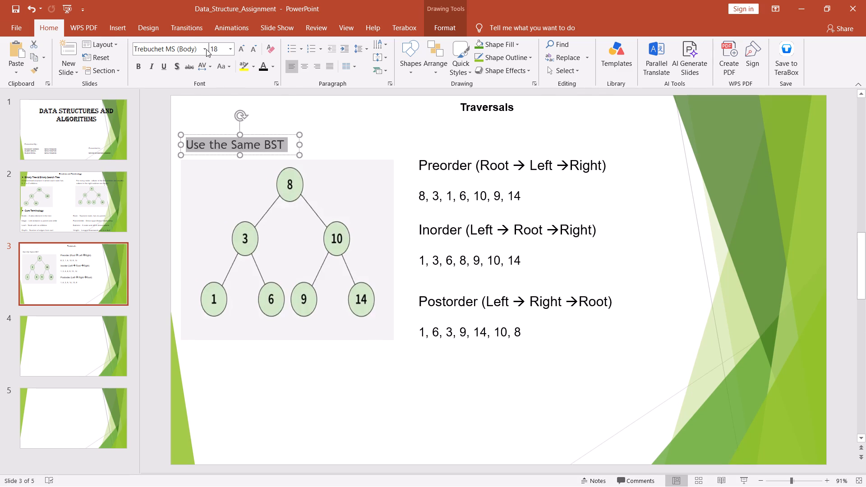
{"action": "left_click", "coordinate": [206, 49]}
{"action": "left_click", "coordinate": [197, 114]}
{"action": "left_click", "coordinate": [230, 48]}
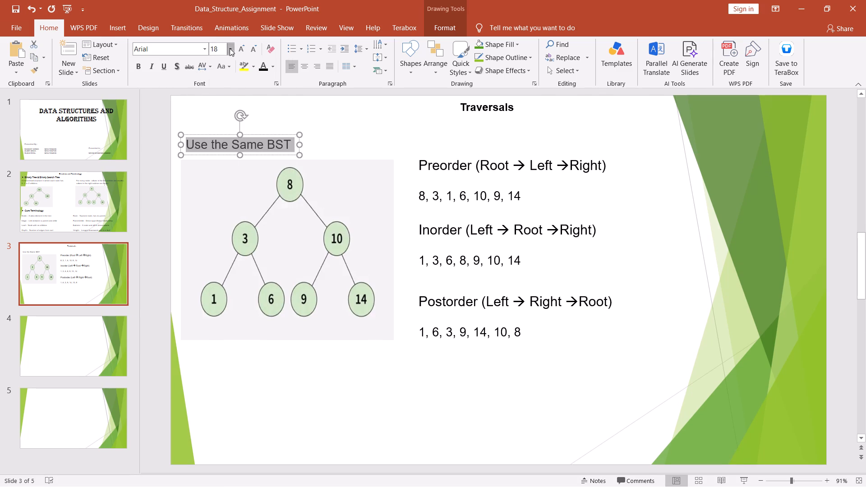
{"action": "left_click", "coordinate": [224, 125]}
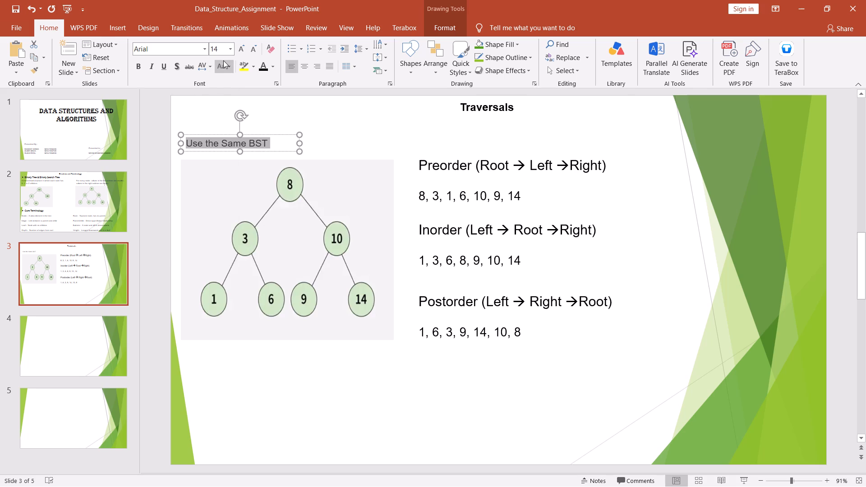
{"action": "left_click", "coordinate": [228, 50]}
{"action": "left_click", "coordinate": [217, 141]}
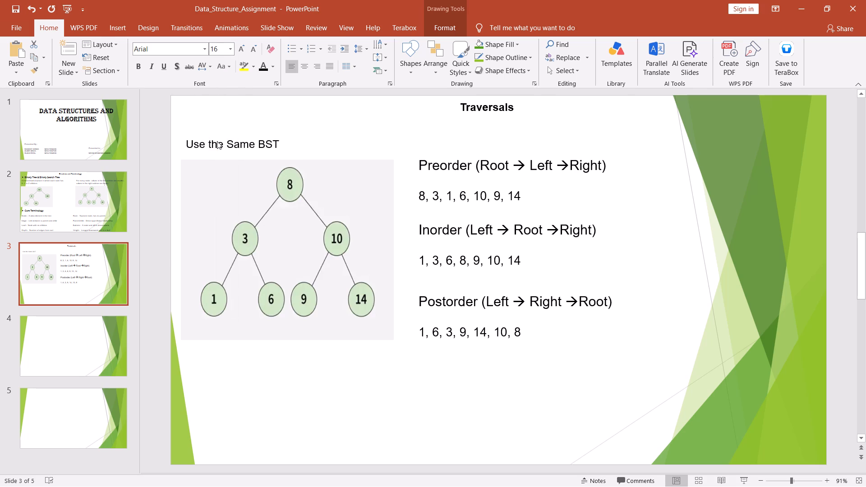
Nudge the caption slightly down to sit close to the tree picture's top edge, and save the presentation.
{"action": "left_click", "coordinate": [217, 143]}
{"action": "left_click", "coordinate": [217, 132]}
{"action": "left_click", "coordinate": [218, 135]}
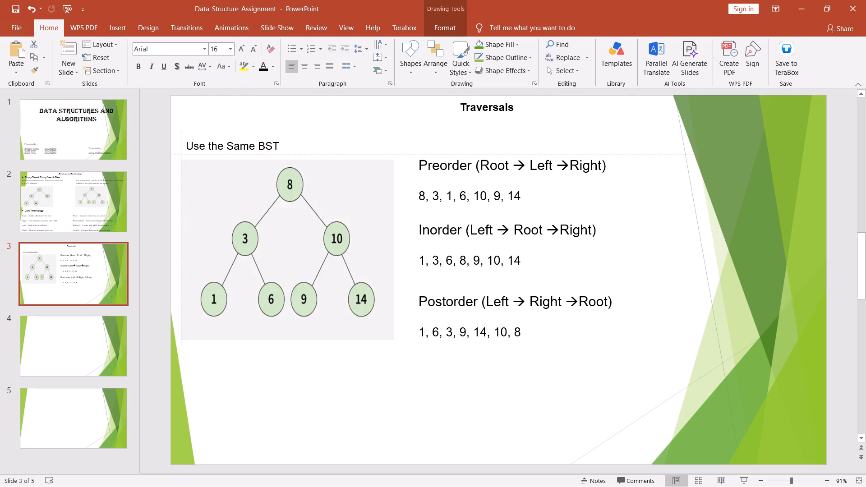
{"action": "left_click", "coordinate": [215, 110]}
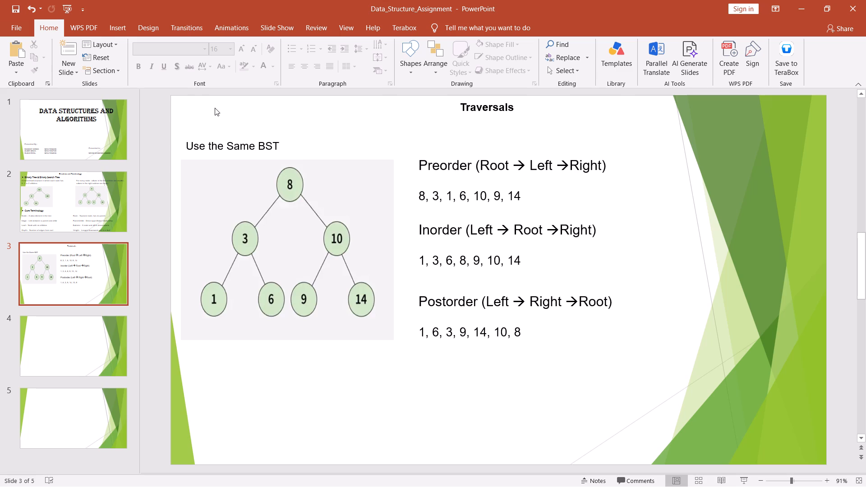
{"action": "key", "text": "ctrl+s"}
Check the Tree Traversal slide in Binary_Trees_and_BST_5_Slides against the Traversals slide.
{"action": "key", "text": "alt+Tab"}
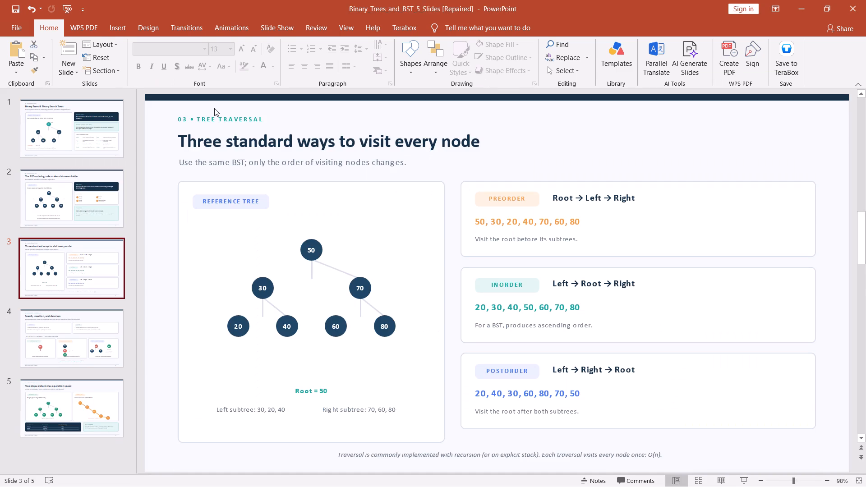
{"action": "key", "text": "alt+Tab"}
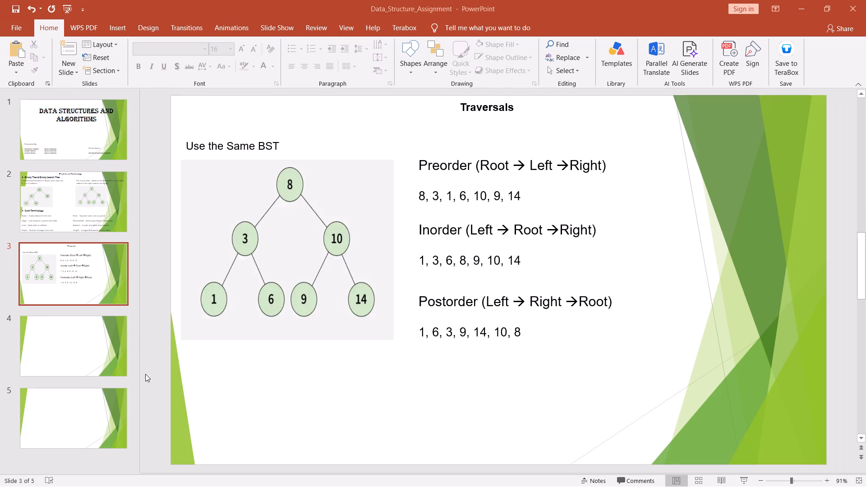
Go to the blank fourth slide of Data_Structure_Assignment and check the core BST operations slide in Binary_Trees_and_BST_5_Slides for its content.
{"action": "left_click", "coordinate": [125, 338]}
{"action": "key", "text": "alt+Tab"}
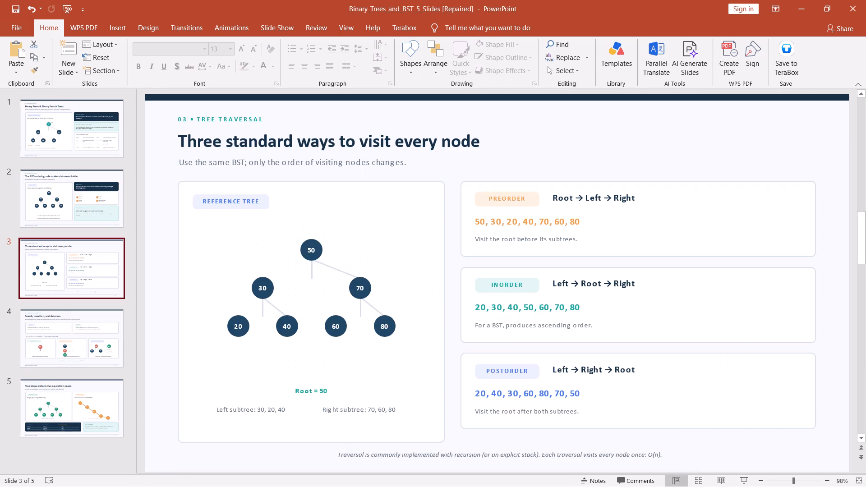
{"action": "left_click", "coordinate": [50, 341]}
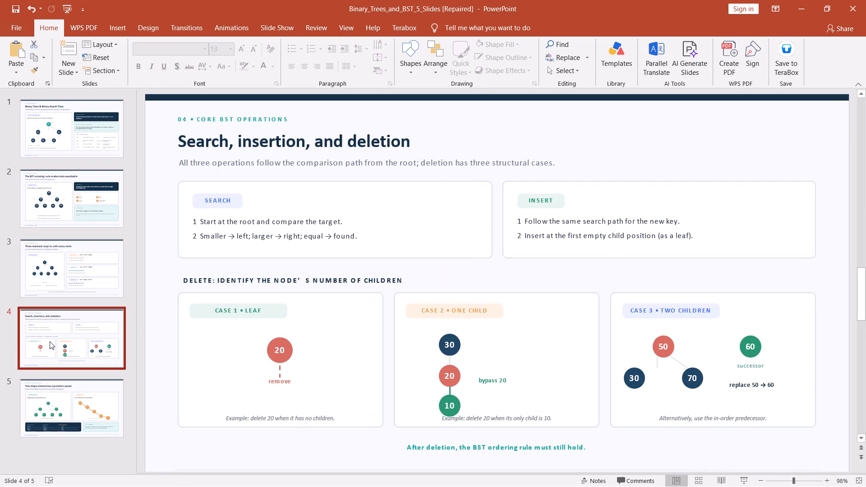
{"action": "key", "text": "alt+Tab"}
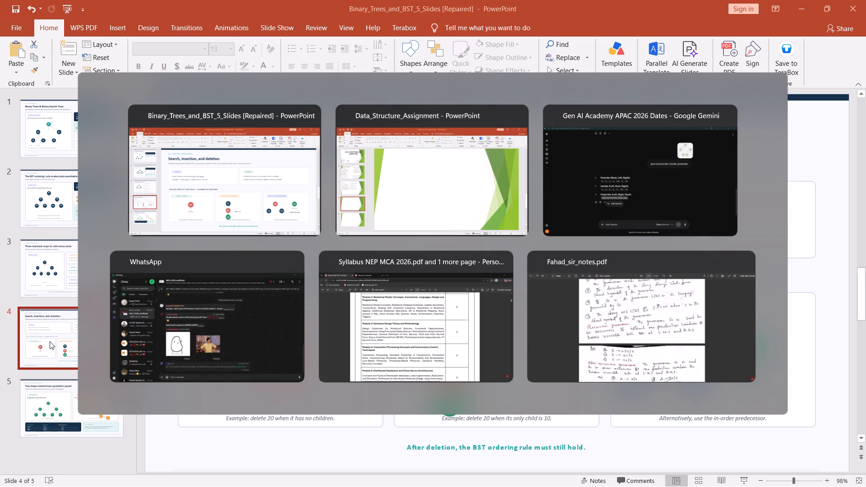
{"action": "key", "text": "alt+Tab"}
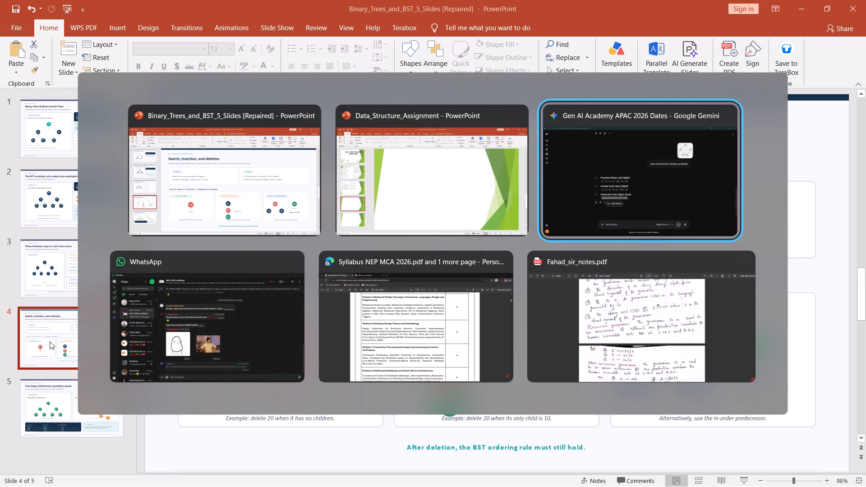
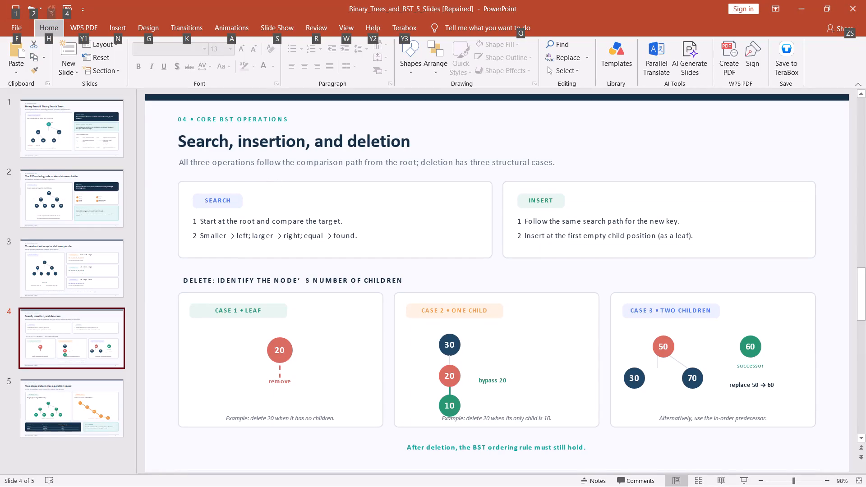
Check the title of the Search, insertion, and deletion slide in the source deck and return to Data_Structure_Assignment.
{"action": "left_click", "coordinate": [371, 122]}
{"action": "left_click", "coordinate": [493, 139]}
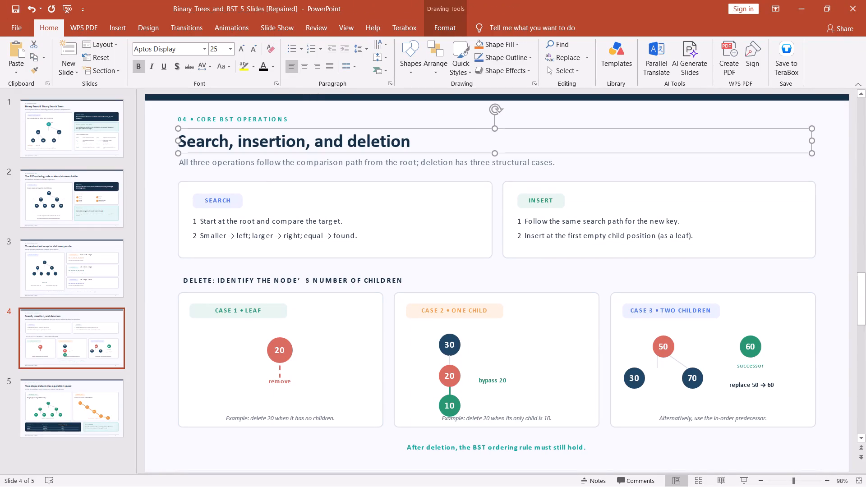
{"action": "left_click", "coordinate": [471, 116]}
{"action": "key", "text": "alt+Tab"}
{"action": "key", "text": "alt+Tab"}
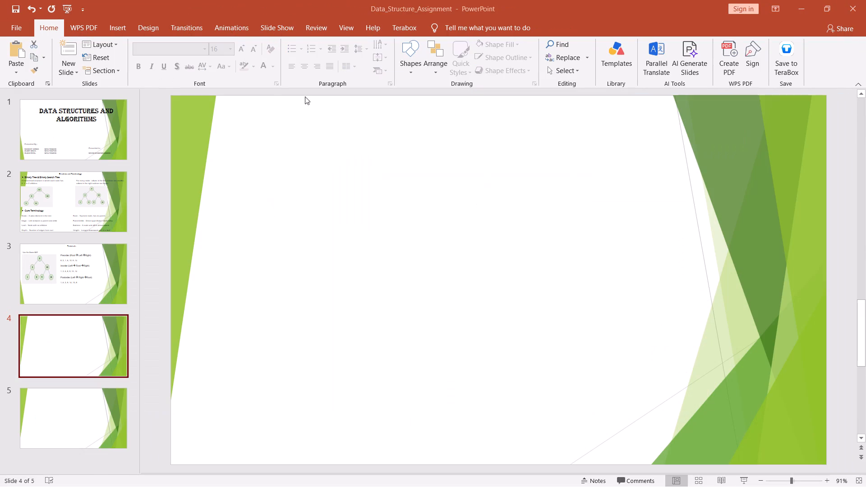
Start inserting a text box on the blank fourth slide.
{"action": "left_click", "coordinate": [123, 24]}
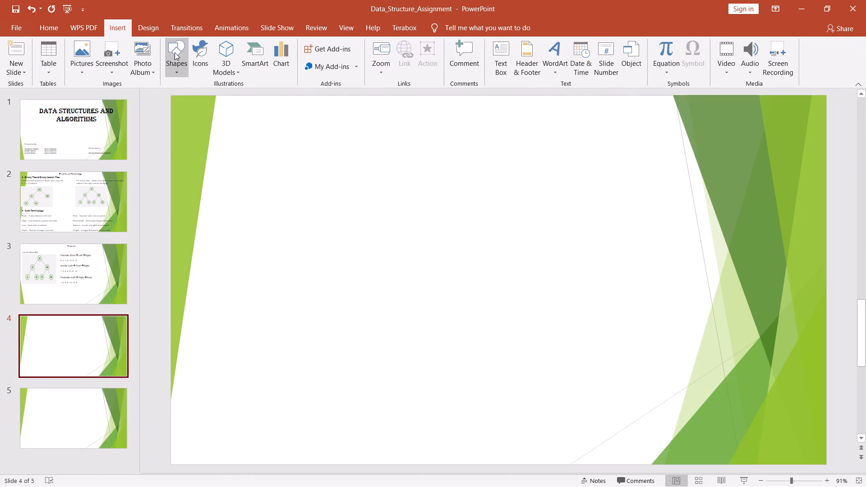
{"action": "left_click", "coordinate": [175, 52]}
{"action": "left_click", "coordinate": [186, 94]}
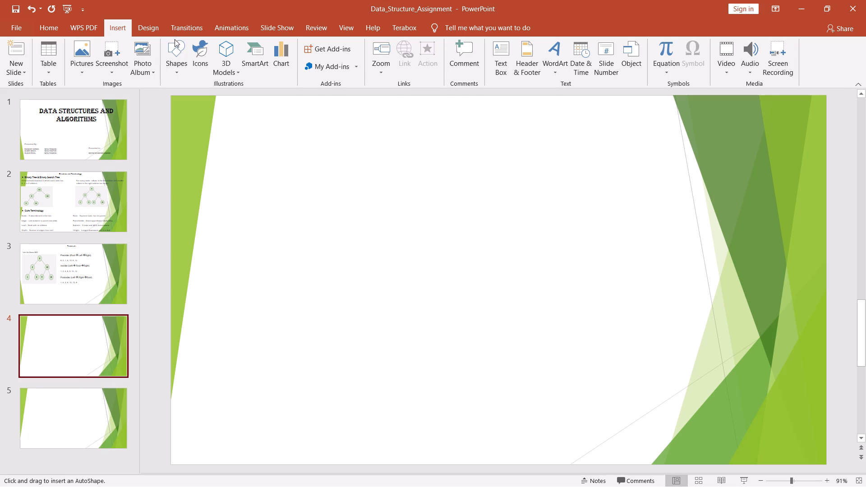
{"action": "left_click", "coordinate": [175, 48]}
{"action": "left_click", "coordinate": [170, 95]}
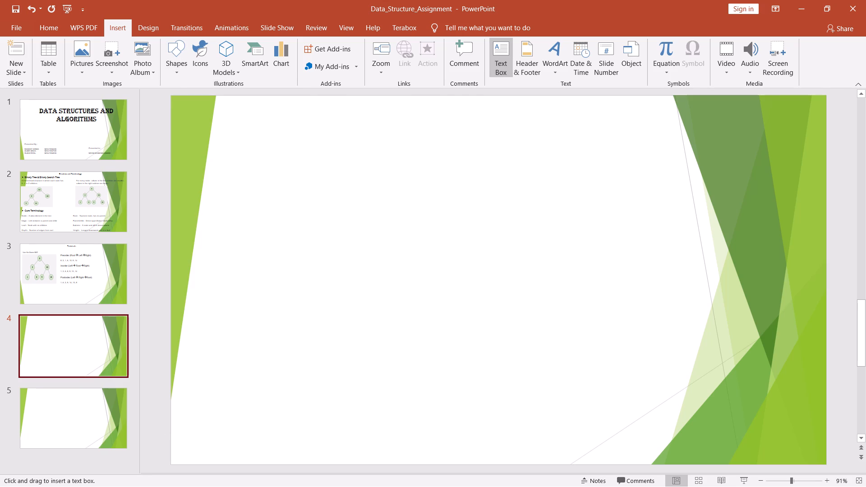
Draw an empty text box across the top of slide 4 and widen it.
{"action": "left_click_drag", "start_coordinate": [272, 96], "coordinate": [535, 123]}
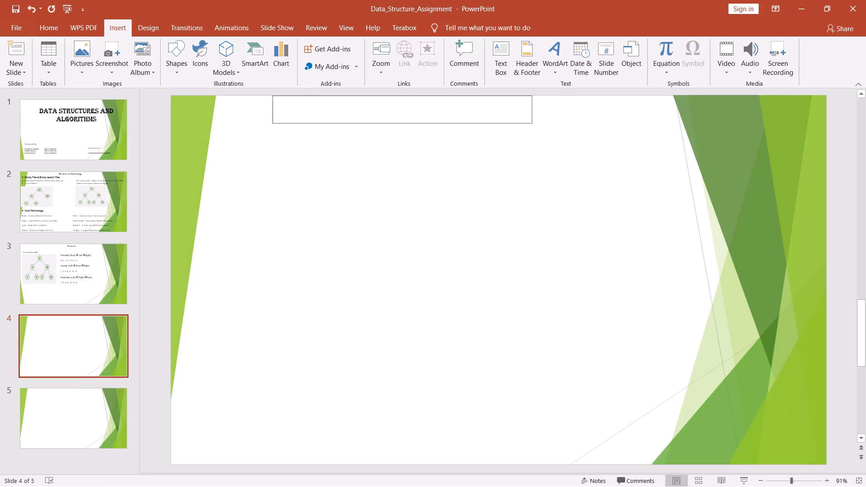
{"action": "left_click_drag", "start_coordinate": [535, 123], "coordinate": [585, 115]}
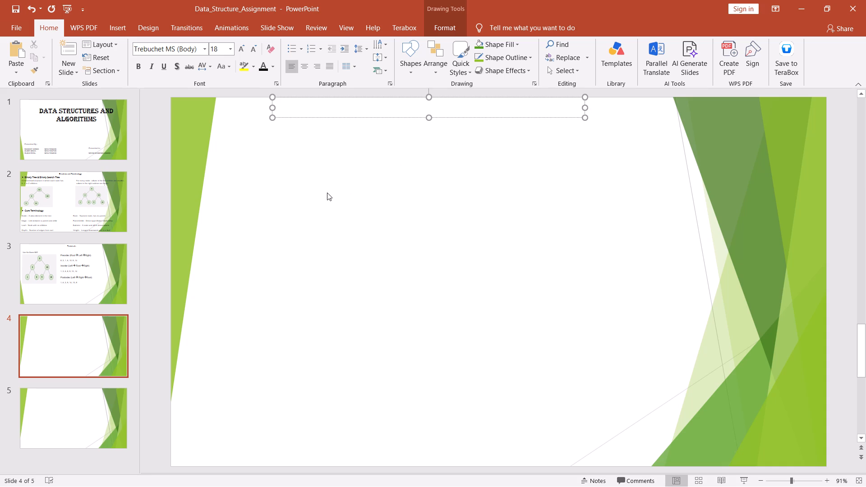
Copy the "Traversals" heading text box from slide 3 and paste it onto slide 4.
{"action": "left_click", "coordinate": [72, 278]}
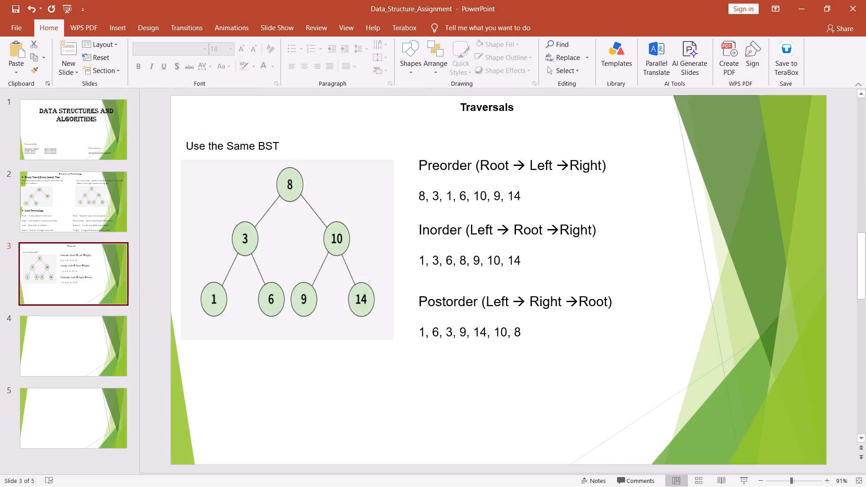
{"action": "left_click", "coordinate": [500, 115]}
{"action": "right_click", "coordinate": [518, 116]}
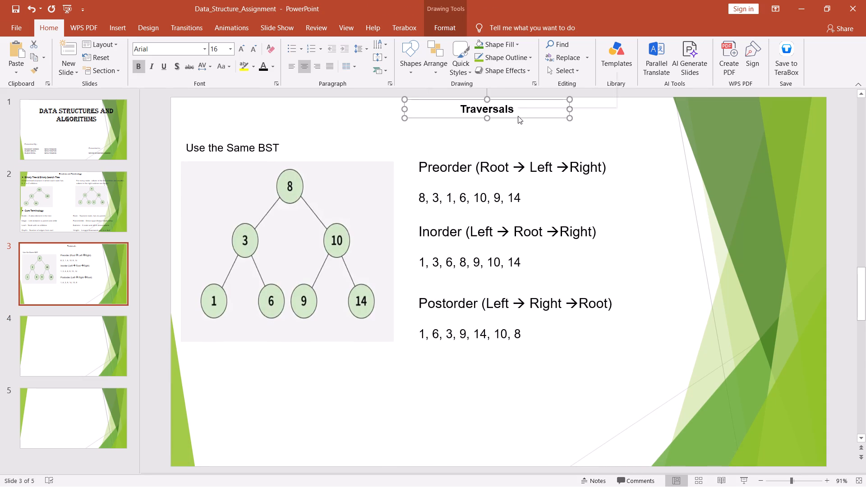
{"action": "left_click", "coordinate": [538, 135]}
{"action": "left_click_drag", "start_coordinate": [41, 354], "coordinate": [46, 353]}
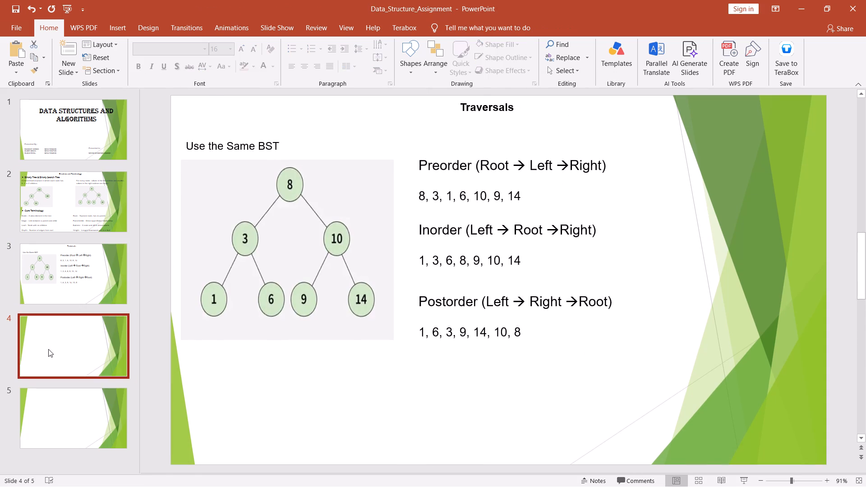
{"action": "key", "text": "ctrl+v"}
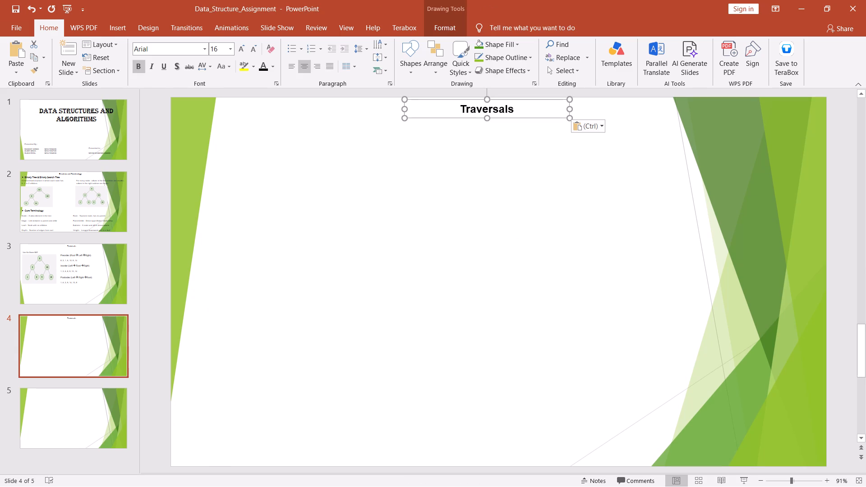
Delete the "Traversals" text from the pasted heading on slide 4, keeping the text box for a new title.
{"action": "left_click", "coordinate": [511, 108]}
{"action": "key", "text": "BackSpace"}
{"action": "key", "text": "BackSpace"}
{"action": "key", "text": "BackSpace"}
{"action": "key", "text": "BackSpace"}
{"action": "key", "text": "BackSpace"}
{"action": "key", "text": "BackSpace"}
{"action": "key", "text": "BackSpace"}
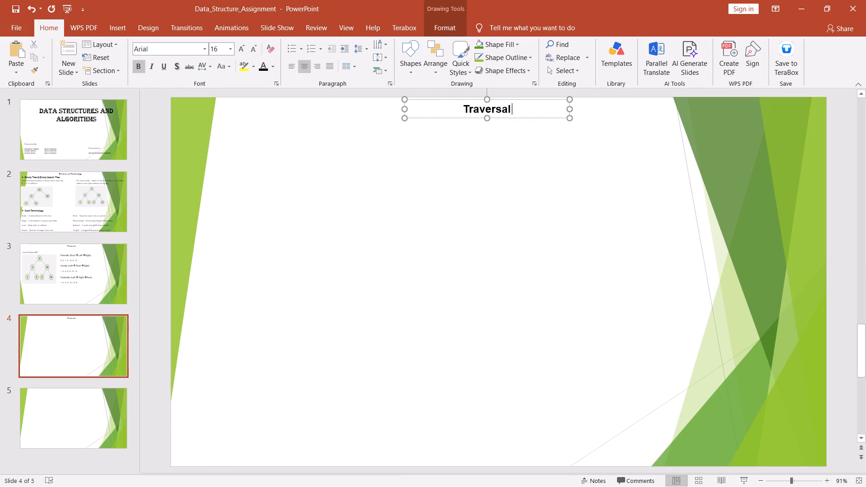
{"action": "key", "text": "BackSpace"}
{"action": "key", "text": "BackSpace"}
{"action": "key", "text": "BackSpace"}
Switch to the previously used window.
{"action": "key", "text": "alt+Tab"}
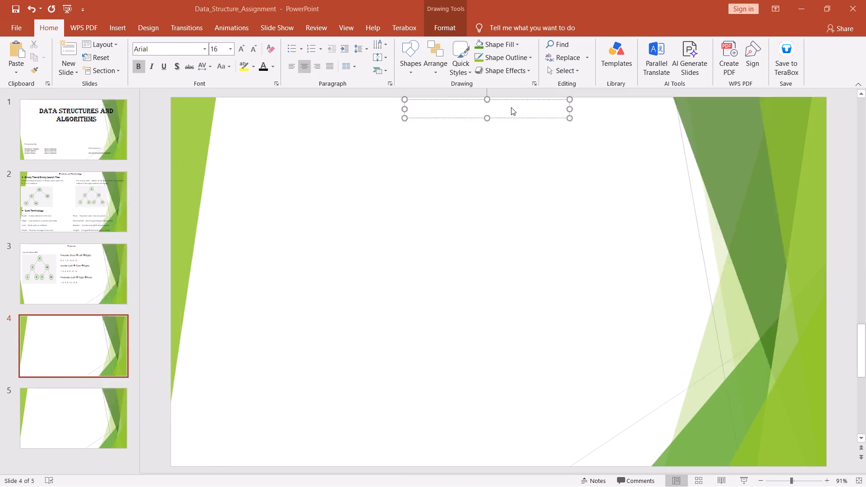
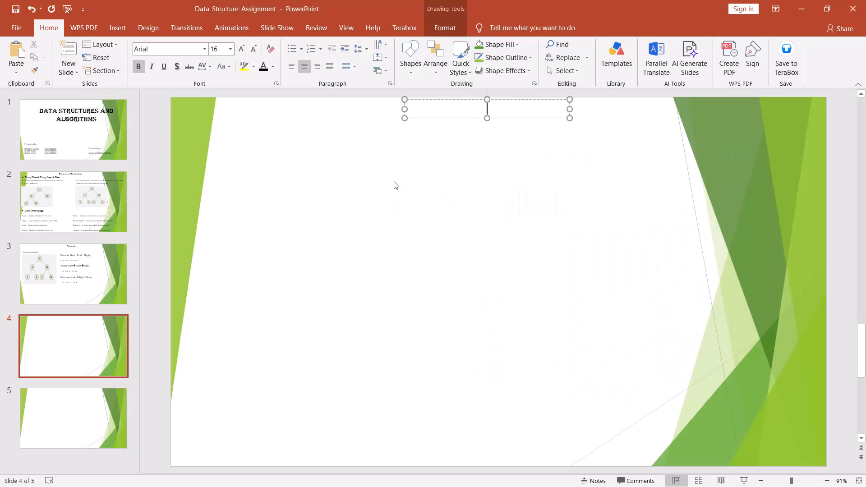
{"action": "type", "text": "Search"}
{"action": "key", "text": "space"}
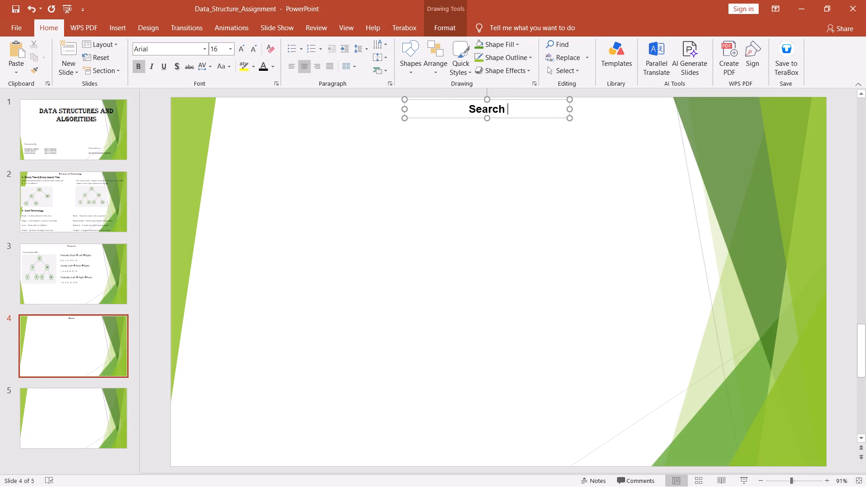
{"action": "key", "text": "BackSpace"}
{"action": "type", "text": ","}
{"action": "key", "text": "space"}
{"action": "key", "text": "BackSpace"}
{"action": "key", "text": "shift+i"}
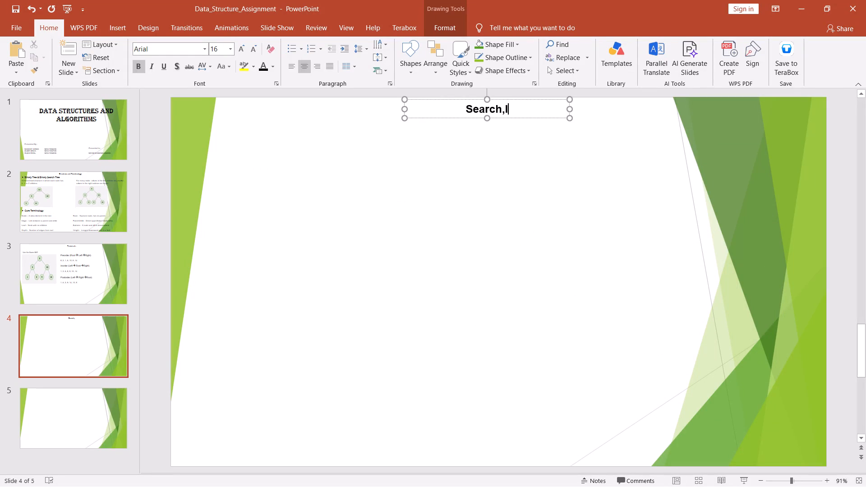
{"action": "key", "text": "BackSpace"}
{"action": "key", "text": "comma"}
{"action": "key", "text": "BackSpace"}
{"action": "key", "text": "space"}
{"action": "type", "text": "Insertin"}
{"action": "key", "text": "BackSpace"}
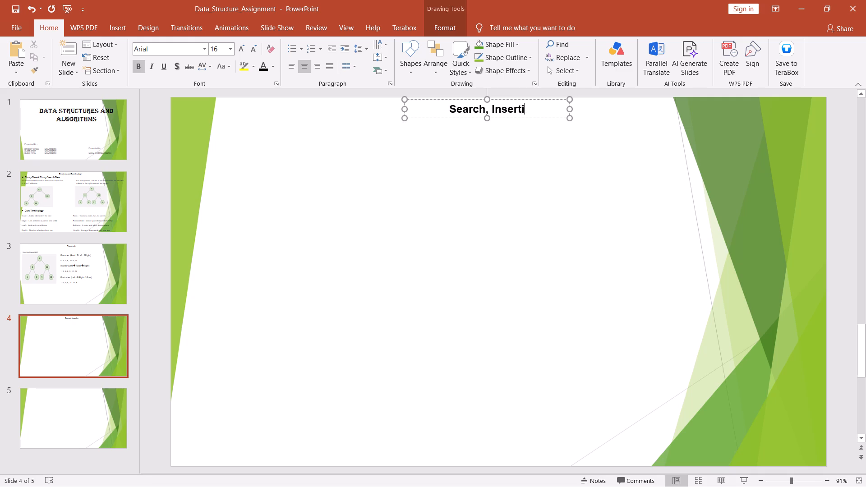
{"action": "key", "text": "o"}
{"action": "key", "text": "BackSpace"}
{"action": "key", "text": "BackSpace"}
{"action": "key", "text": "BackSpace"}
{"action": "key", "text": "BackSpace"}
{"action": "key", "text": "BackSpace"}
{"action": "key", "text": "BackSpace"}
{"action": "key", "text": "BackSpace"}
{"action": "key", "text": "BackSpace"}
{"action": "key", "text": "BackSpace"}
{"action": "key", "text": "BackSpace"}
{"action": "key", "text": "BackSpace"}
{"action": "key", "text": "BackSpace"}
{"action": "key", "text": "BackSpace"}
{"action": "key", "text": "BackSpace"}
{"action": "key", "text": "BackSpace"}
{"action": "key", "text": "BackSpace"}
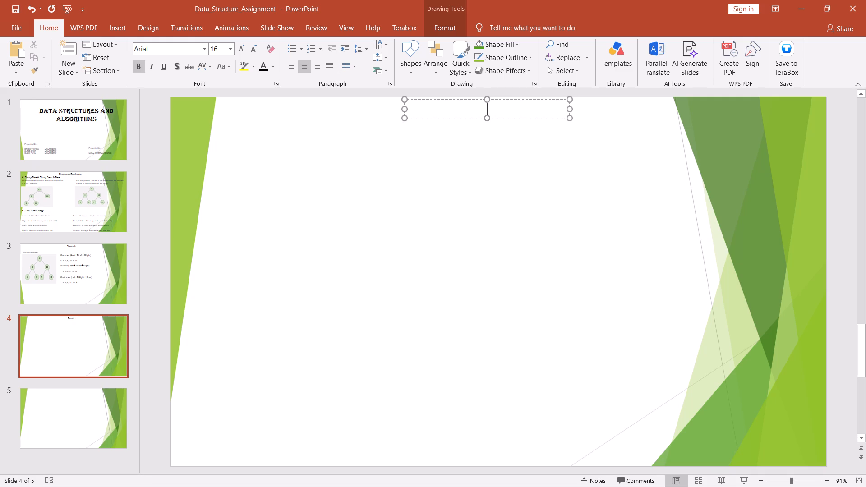
Enter "Search, Insertion and Deletion" as the heading in the empty text box on slide 4.
{"action": "type", "text": "Search, Insertion and S"}
{"action": "key", "text": "BackSpace"}
{"action": "type", "text": "Dele"}
{"action": "key", "text": "BackSpace"}
{"action": "key", "text": "BackSpace"}
{"action": "key", "text": "BackSpace"}
{"action": "key", "text": "BackSpace"}
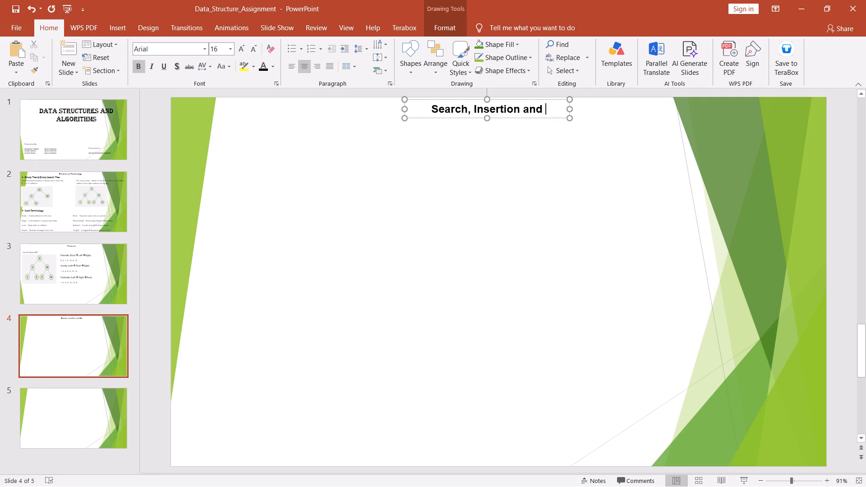
{"action": "type", "text": "Deletion"}
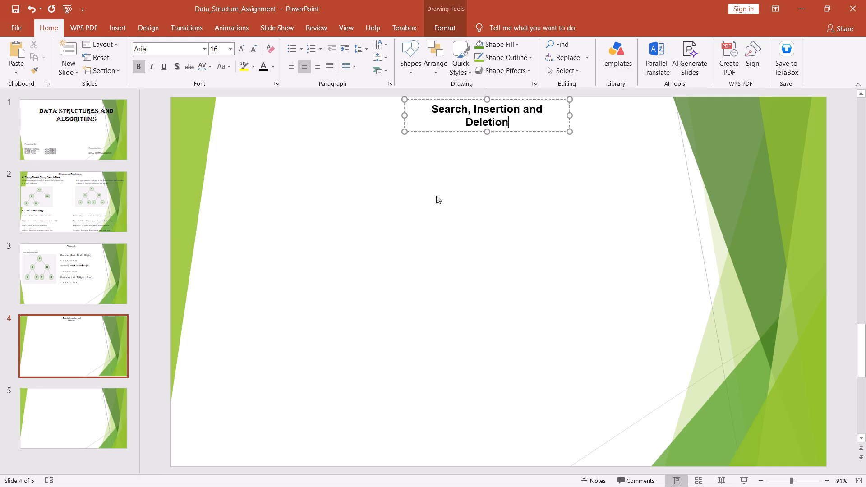
Widen the slide 4 heading text box slightly so "Search, Insertion and Deletion" fits on one line.
{"action": "left_click_drag", "start_coordinate": [571, 116], "coordinate": [582, 115]}
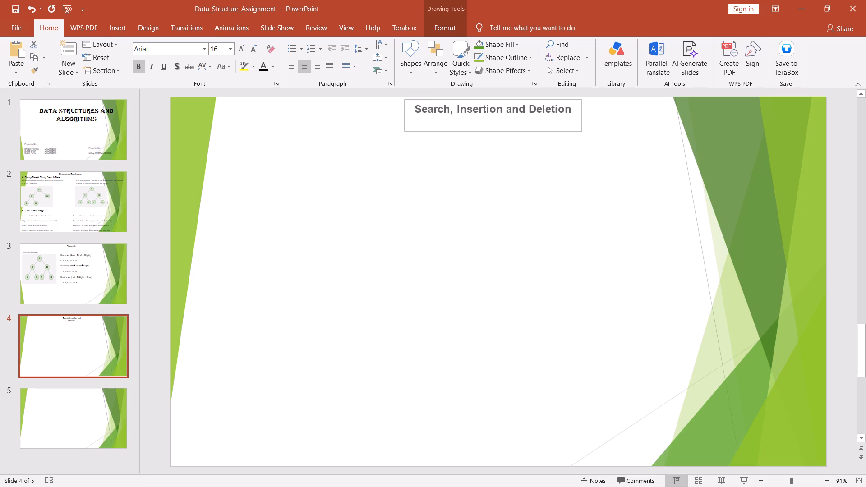
{"action": "left_click_drag", "start_coordinate": [582, 115], "coordinate": [586, 115]}
{"action": "left_click", "coordinate": [514, 155]}
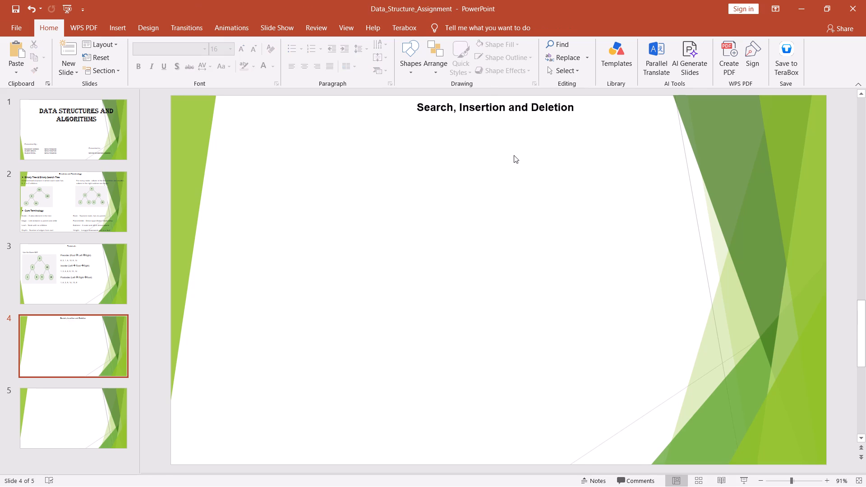
Move the "Search, Insertion and Deletion" heading slightly up and to the left, closer to the slide's top edge.
{"action": "left_click", "coordinate": [478, 94]}
{"action": "left_click", "coordinate": [478, 99]}
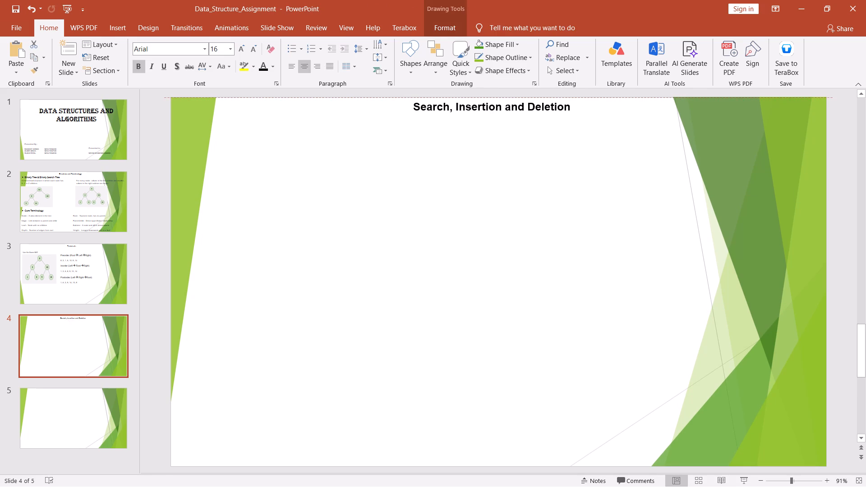
{"action": "left_click", "coordinate": [483, 187]}
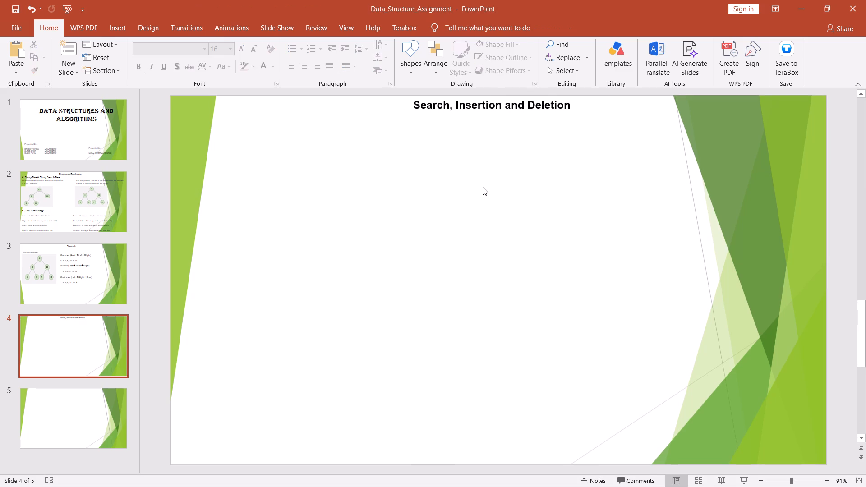
Save the Data_Structure_Assignment presentation.
{"action": "key", "text": "ctrl+s"}
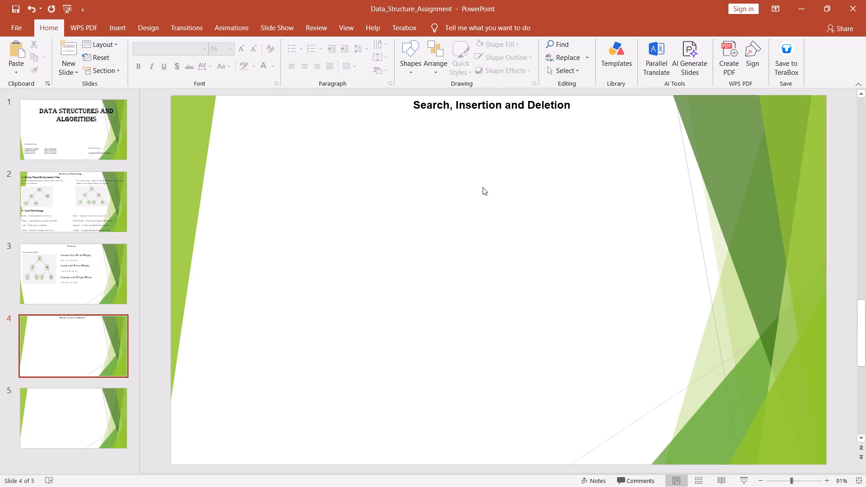
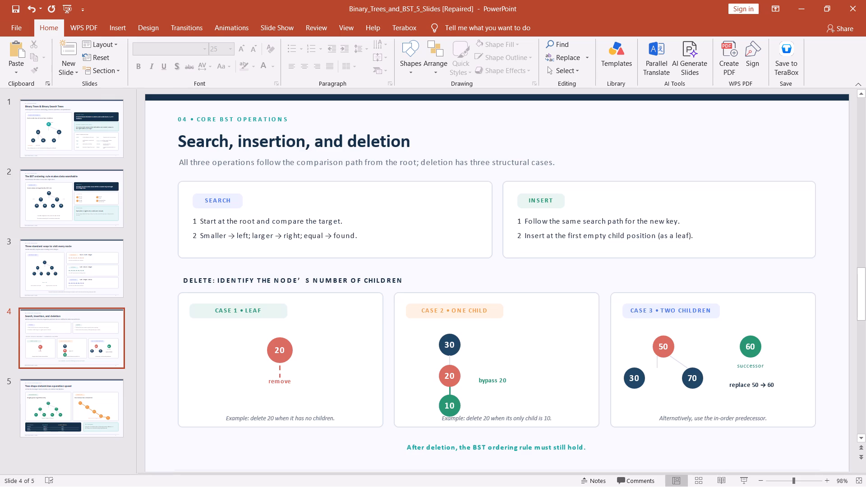
Switch to Data_Structure_Assignment and add a wide text box containing "Search" beneath the slide 4 heading.
{"action": "key", "text": "alt+Tab"}
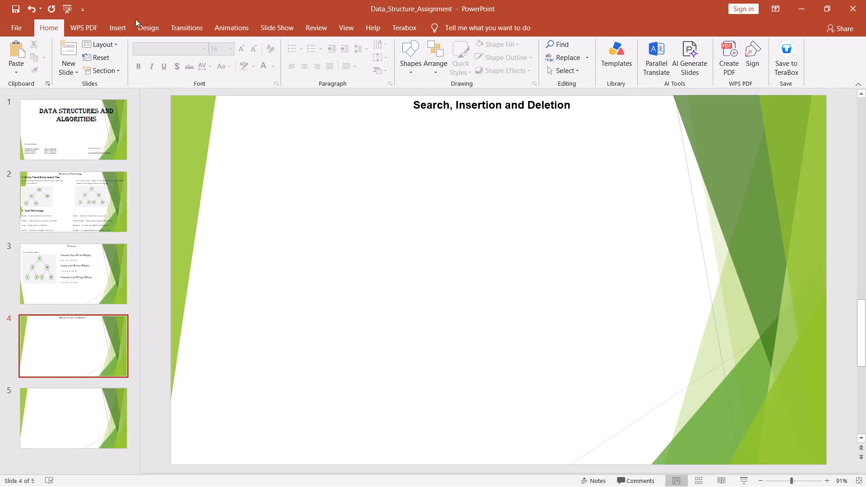
{"action": "left_click", "coordinate": [126, 19]}
{"action": "left_click", "coordinate": [185, 45]}
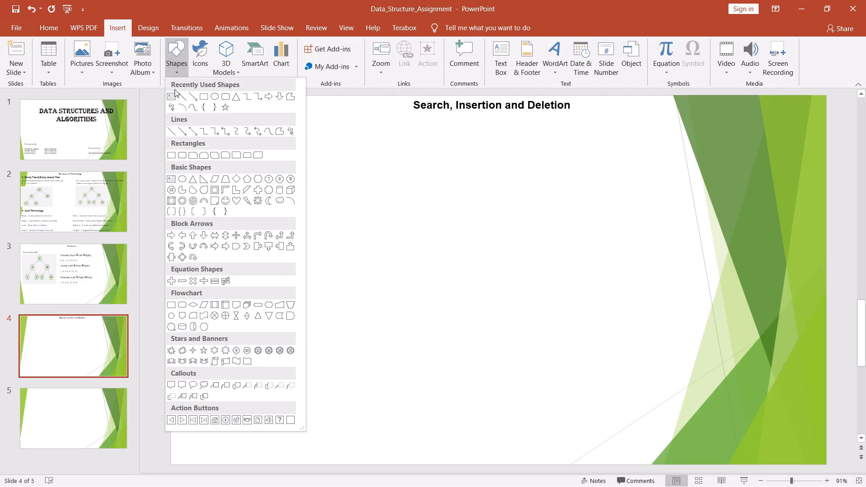
{"action": "left_click", "coordinate": [175, 93]}
{"action": "left_click_drag", "start_coordinate": [179, 134], "coordinate": [375, 165]}
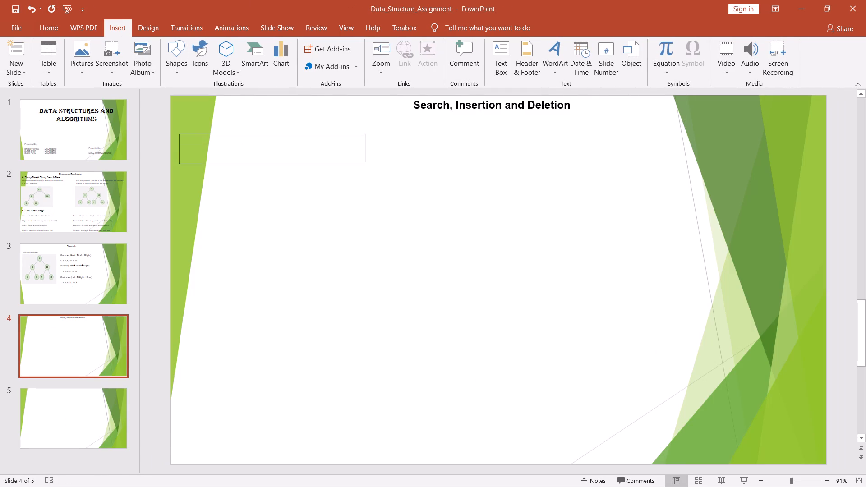
{"action": "left_click_drag", "start_coordinate": [375, 165], "coordinate": [506, 191]}
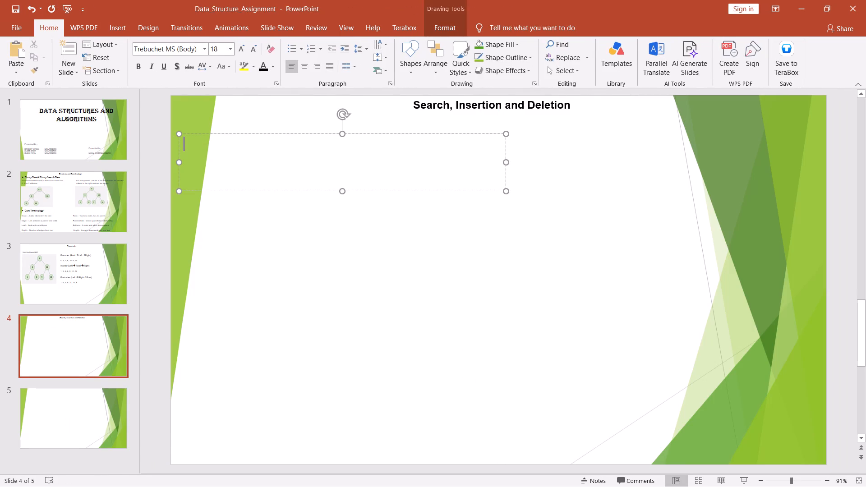
{"action": "key", "text": "alt+Tab"}
{"action": "key", "text": "alt+Tab"}
{"action": "type", "text": "Search"}
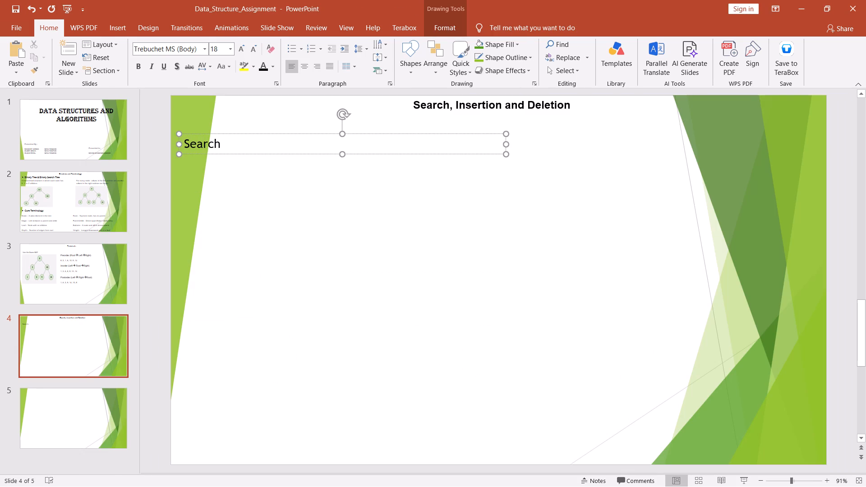
{"action": "key", "text": "Return"}
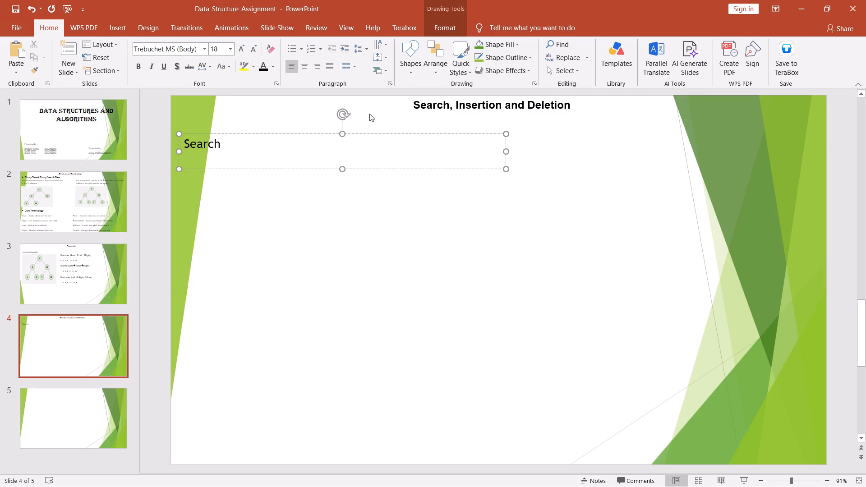
{"action": "key", "text": "ctrl+a"}
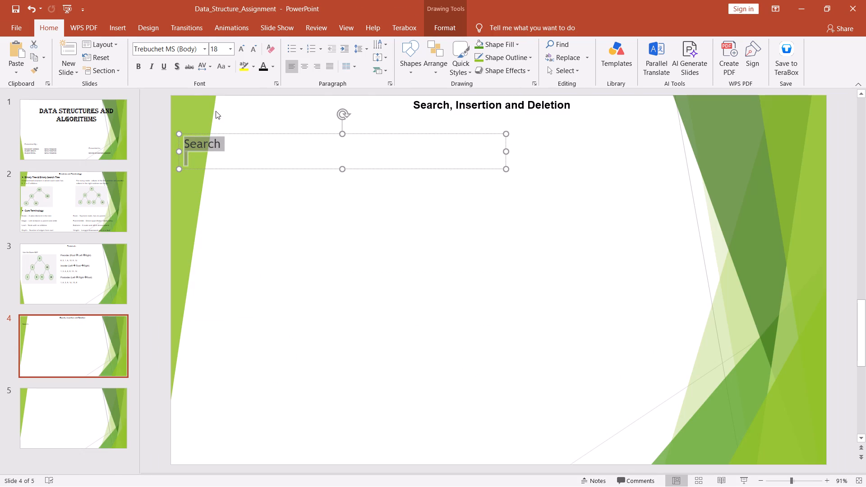
{"action": "left_click", "coordinate": [206, 165]}
{"action": "key", "text": "BackSpace"}
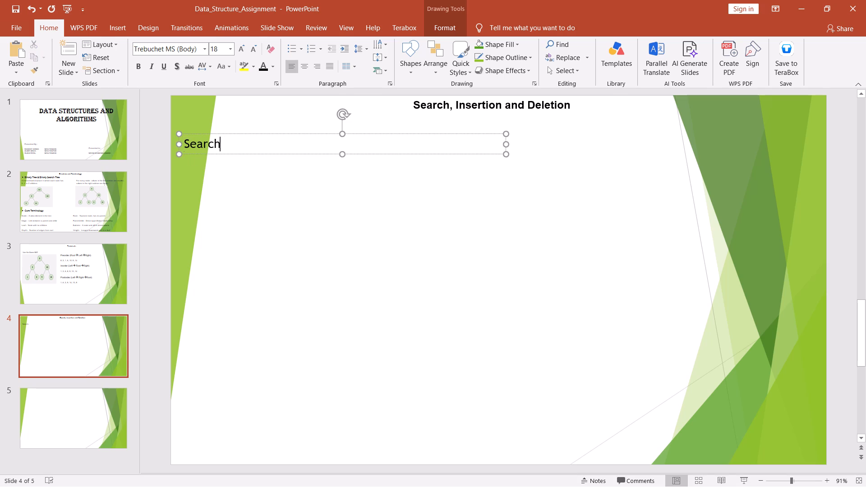
Format the "Search" subheading as bold Arial at size 20.
{"action": "key", "text": "ctrl+a"}
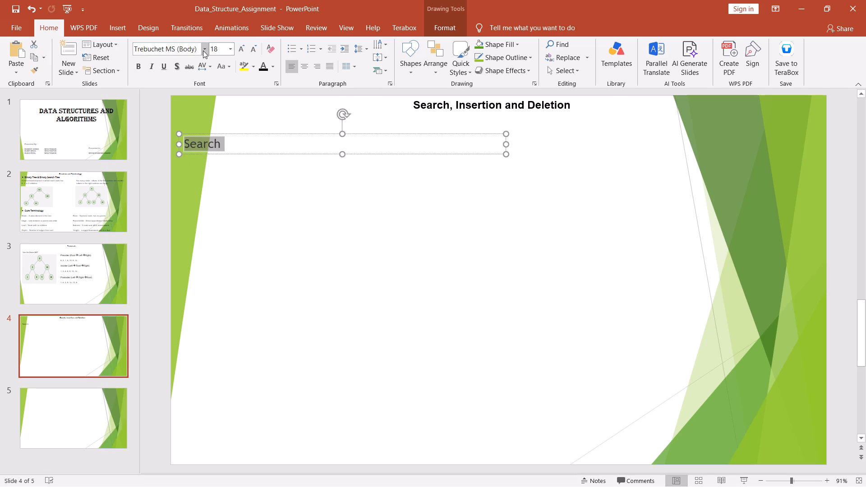
{"action": "left_click", "coordinate": [203, 51]}
{"action": "left_click", "coordinate": [181, 117]}
{"action": "left_click", "coordinate": [239, 53]}
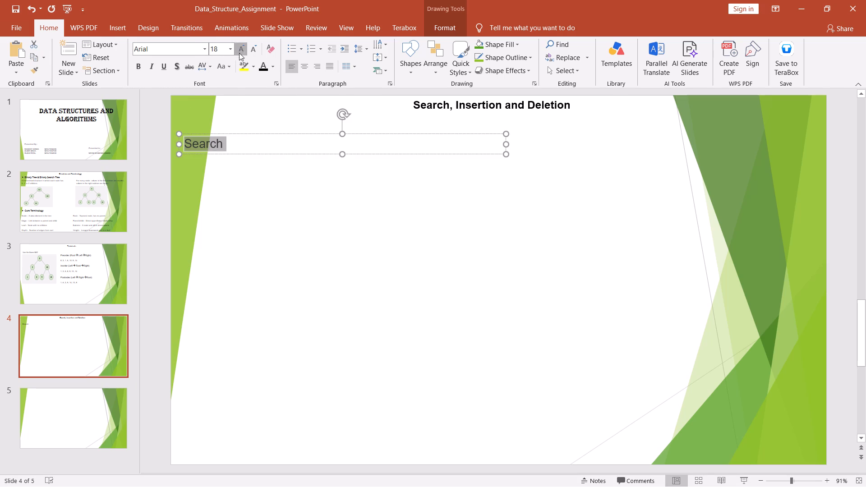
{"action": "left_click", "coordinate": [229, 51]}
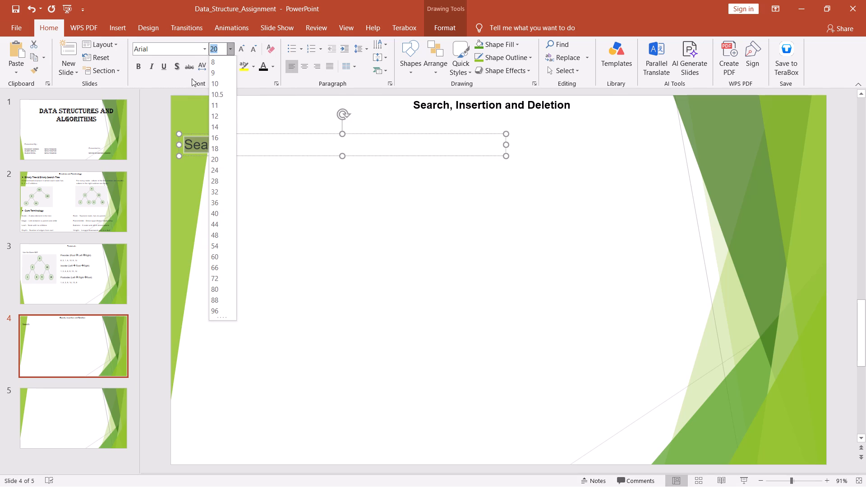
{"action": "left_click", "coordinate": [204, 51]}
{"action": "left_click", "coordinate": [173, 49]}
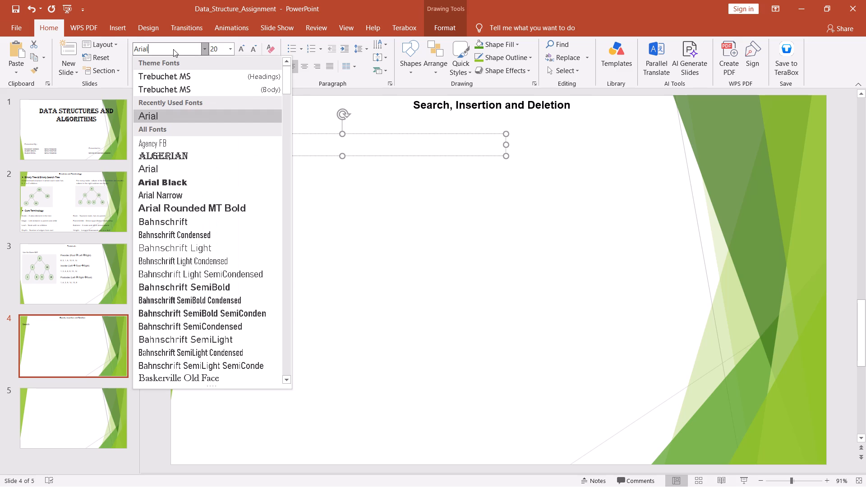
{"action": "left_click", "coordinate": [144, 38]}
{"action": "left_click", "coordinate": [135, 66]}
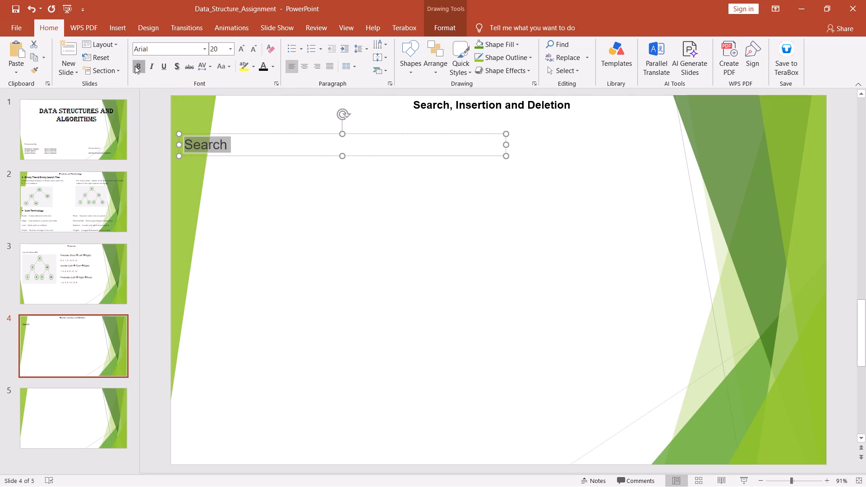
Start a new non-bold line directly beneath the "Search" subheading.
{"action": "left_click", "coordinate": [231, 144]}
{"action": "key", "text": "space"}
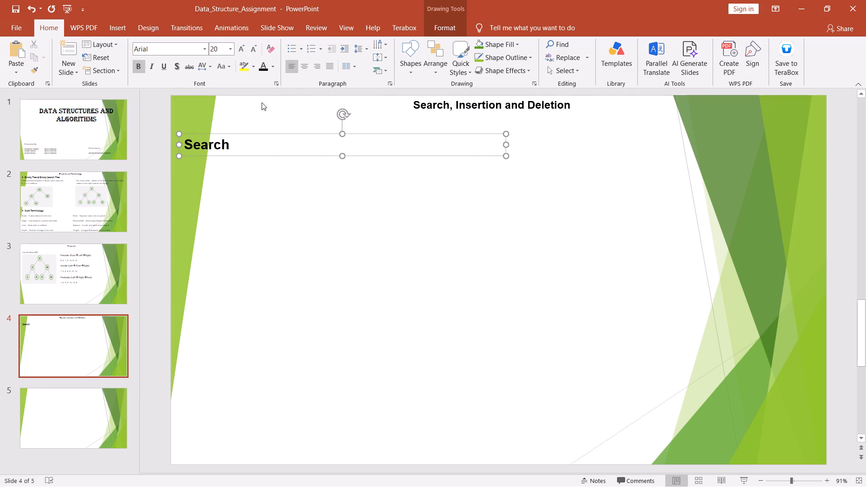
{"action": "left_click", "coordinate": [138, 67]}
{"action": "key", "text": "Return"}
{"action": "key", "text": "Return"}
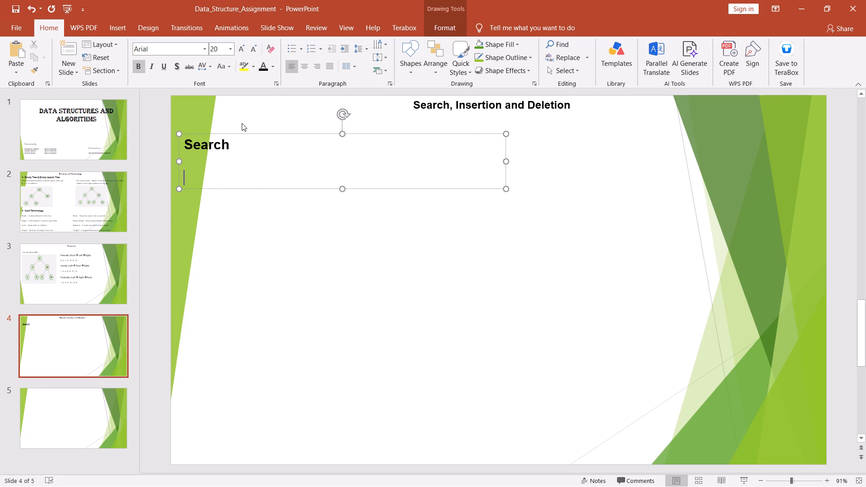
{"action": "key", "text": "BackSpace"}
{"action": "left_click", "coordinate": [138, 64]}
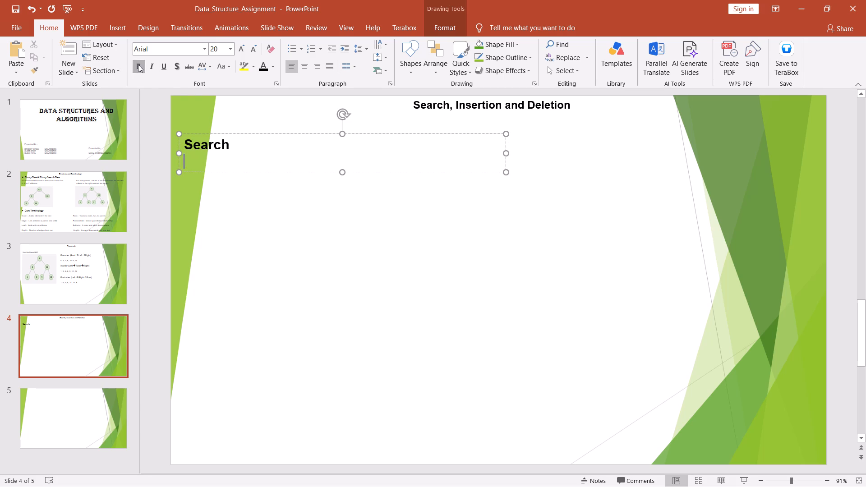
Copy "1 Start at the root and compare the target." from slide 4 of Binary_Trees_and_BST_5_Slides to the line beneath "Search".
{"action": "key", "text": "alt+Tab"}
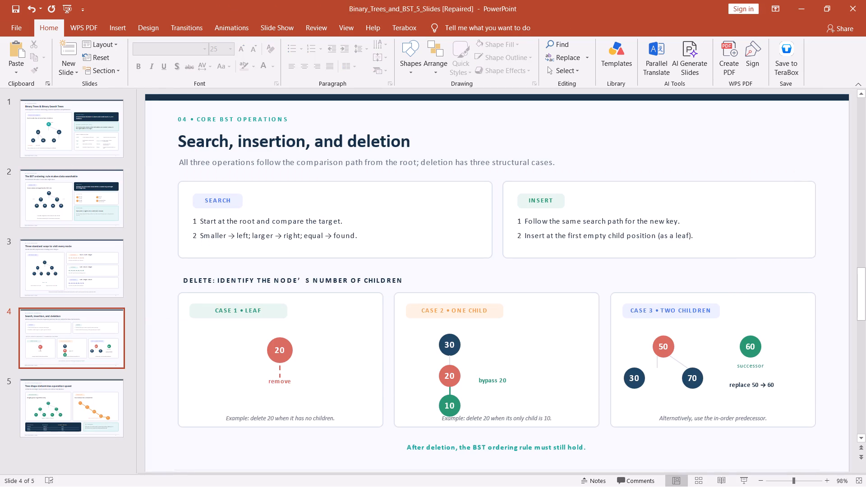
{"action": "left_click", "coordinate": [193, 221]}
{"action": "left_click", "coordinate": [199, 221]}
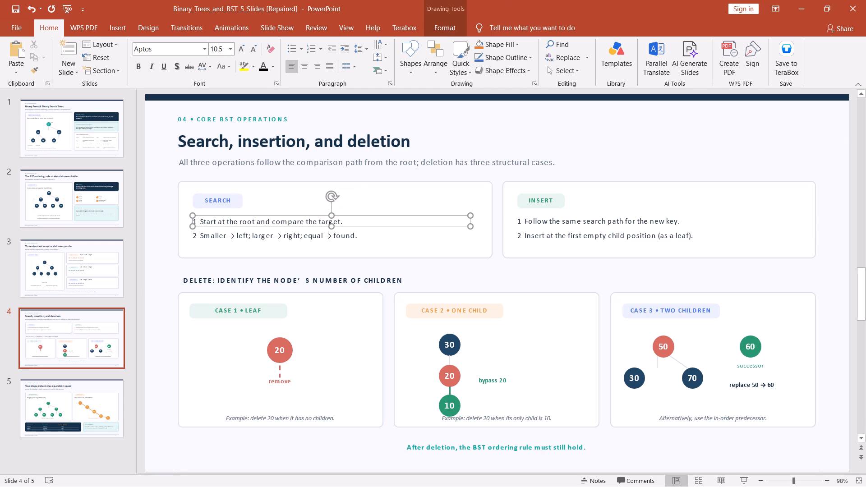
{"action": "key", "text": "ctrl+a"}
{"action": "key", "text": "ctrl+c"}
{"action": "key", "text": "alt+Tab"}
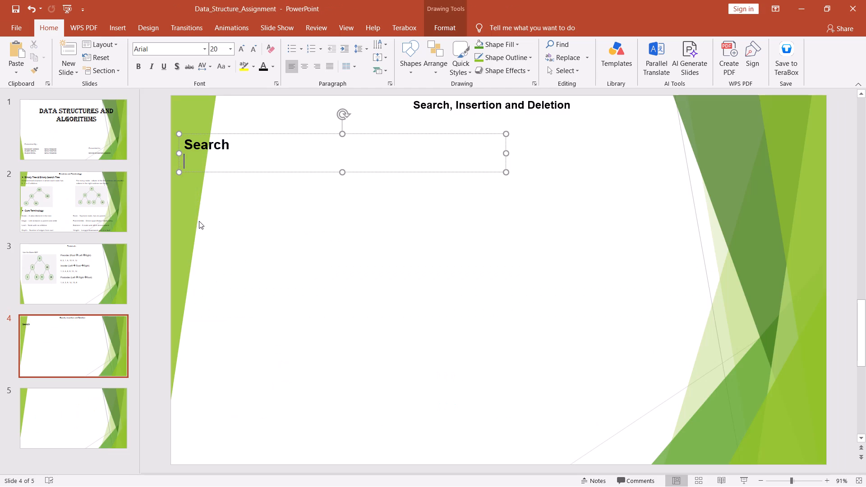
{"action": "key", "text": "ctrl+c"}
{"action": "key", "text": "ctrl+v"}
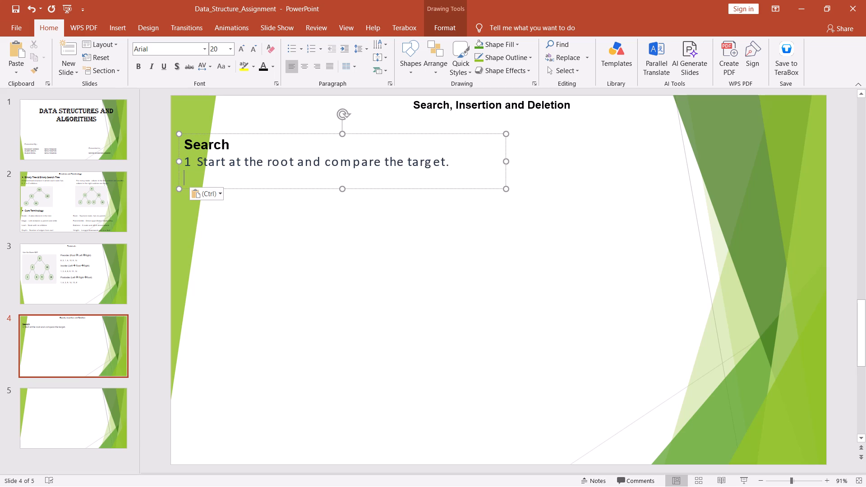
Insert a blank line between the "Search" subheading and its first point.
{"action": "left_click", "coordinate": [256, 141]}
{"action": "key", "text": "Return"}
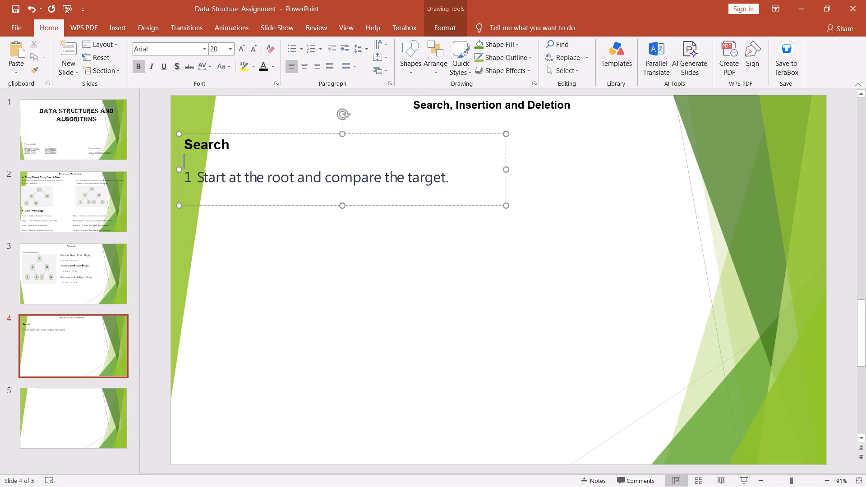
Copy "2 Smaller → left; larger → right; equal → found." from Binary_Trees_and_BST_5_Slides to beneath the first Search point.
{"action": "key", "text": "alt+Tab"}
{"action": "left_click", "coordinate": [255, 237]}
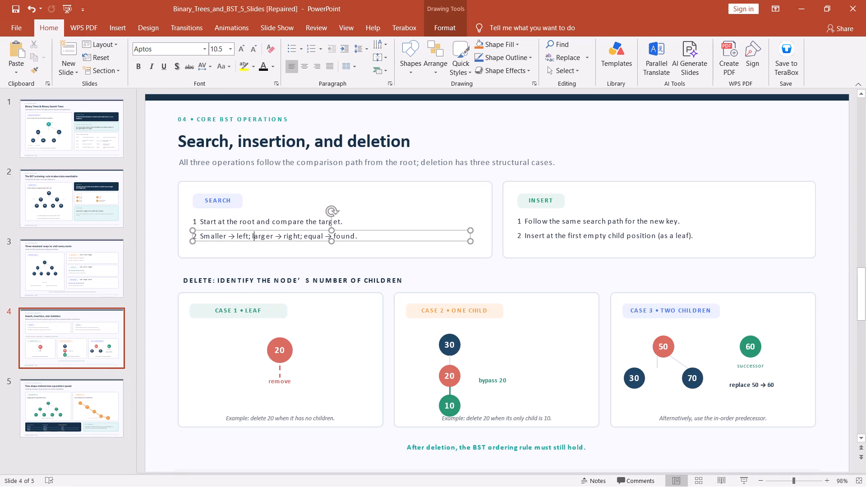
{"action": "key", "text": "ctrl+a"}
{"action": "key", "text": "ctrl+c"}
{"action": "key", "text": "alt+Tab"}
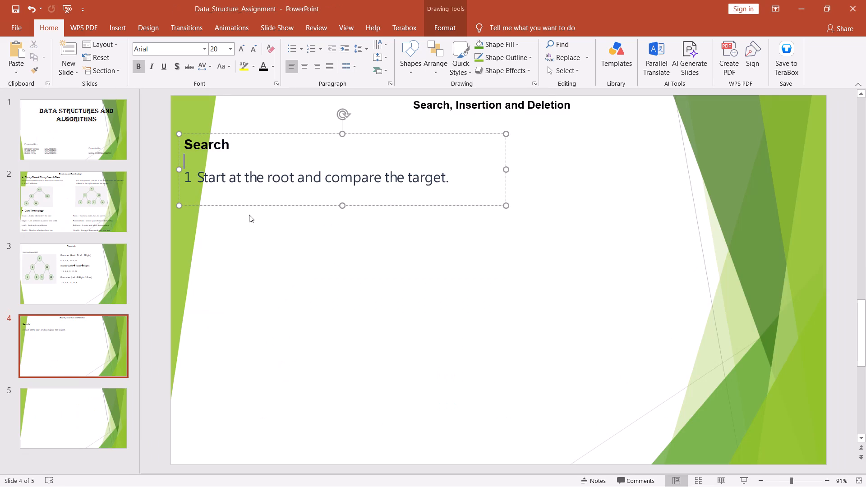
{"action": "left_click", "coordinate": [247, 198]}
{"action": "key", "text": "ctrl+v"}
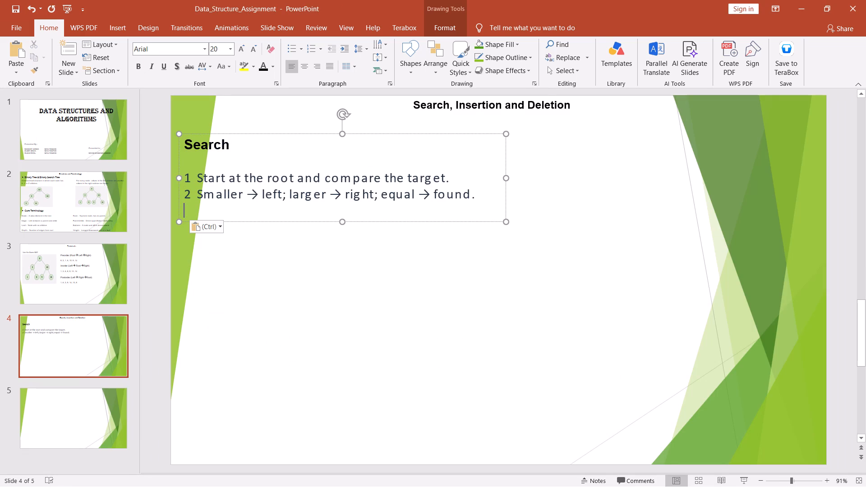
Change the second Search point's number to "2." followed by a space.
{"action": "left_click", "coordinate": [196, 195]}
{"action": "key", "text": "BackSpace"}
{"action": "key", "text": "BackSpace"}
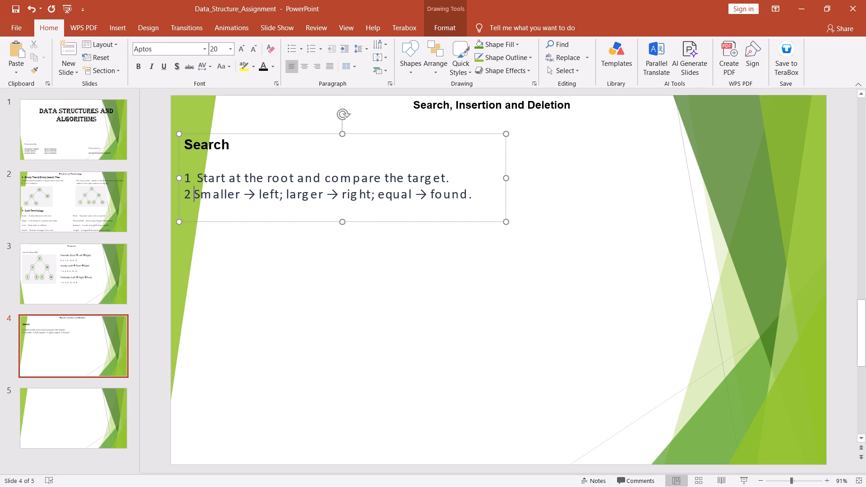
{"action": "key", "text": "BackSpace"}
{"action": "type", "text": "."}
{"action": "key", "text": "space"}
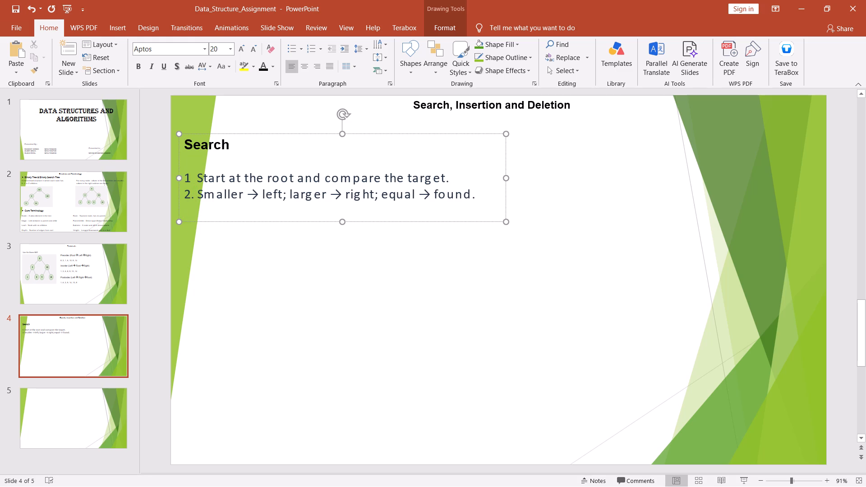
Change the first Search point's number to "1." and leave two spaces after the number in both points so their text aligns.
{"action": "left_click", "coordinate": [197, 178]}
{"action": "key", "text": "BackSpace"}
{"action": "key", "text": "BackSpace"}
{"action": "key", "text": "BackSpace"}
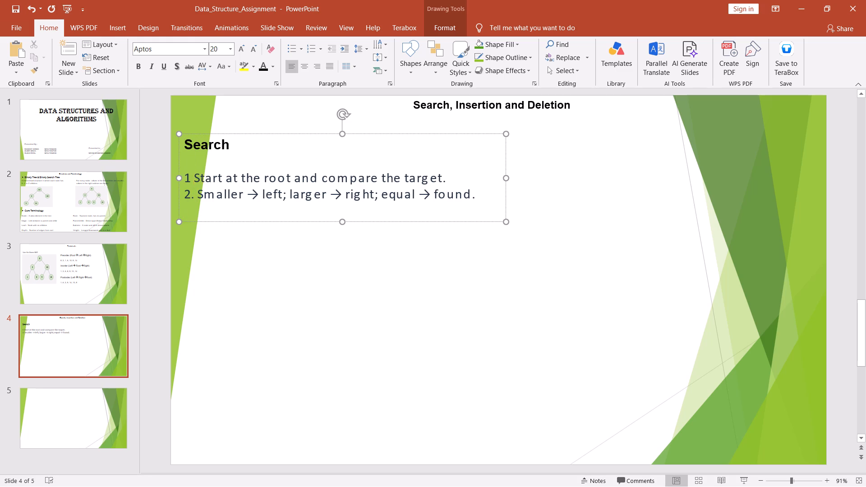
{"action": "type", "text": "."}
{"action": "key", "text": "space"}
{"action": "key", "text": "space"}
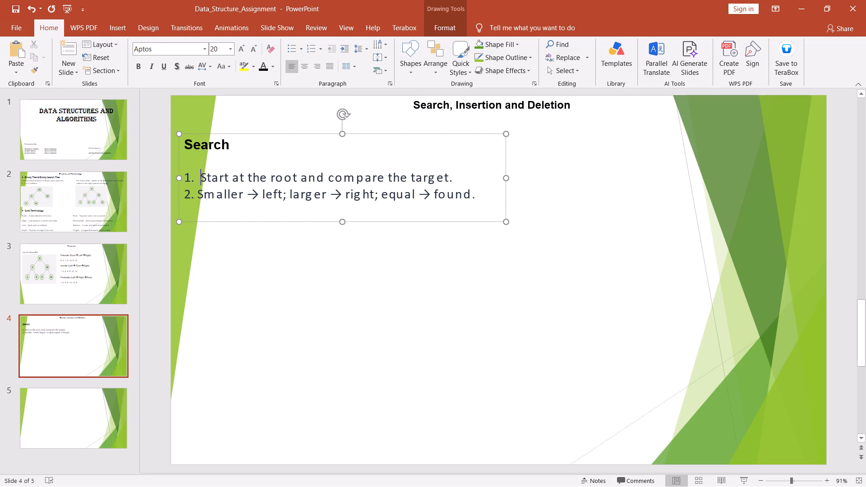
{"action": "key", "text": "Down"}
{"action": "key", "text": "Left"}
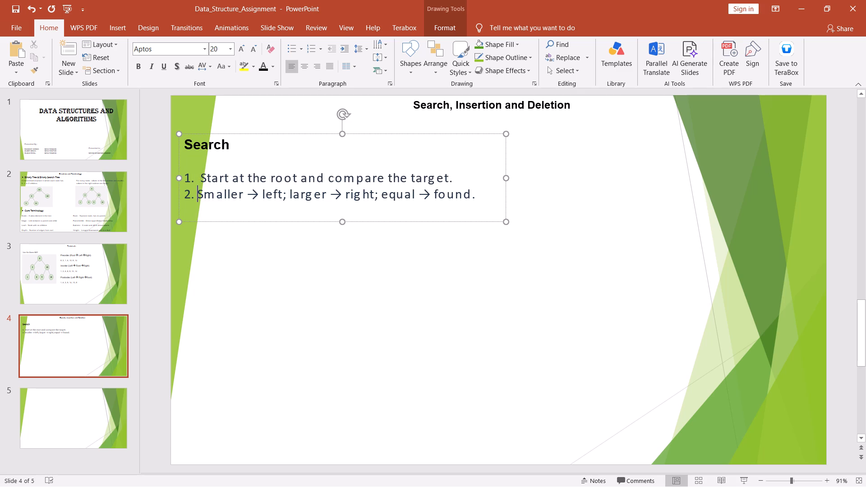
{"action": "key", "text": "space"}
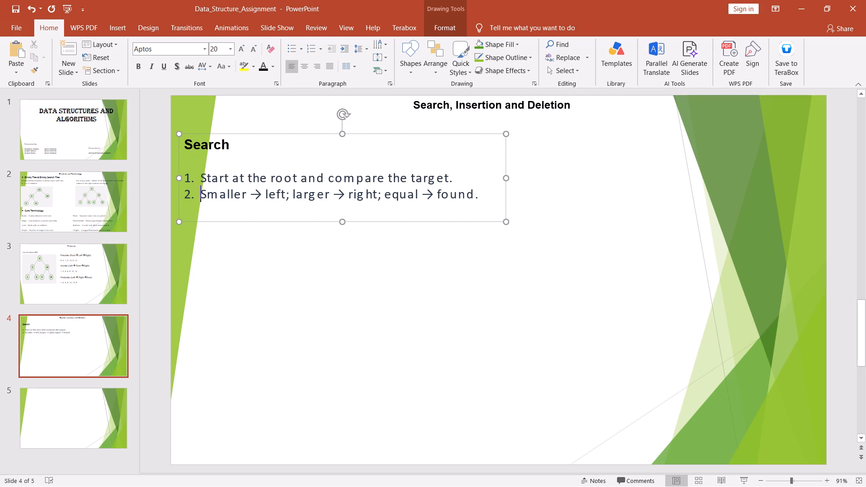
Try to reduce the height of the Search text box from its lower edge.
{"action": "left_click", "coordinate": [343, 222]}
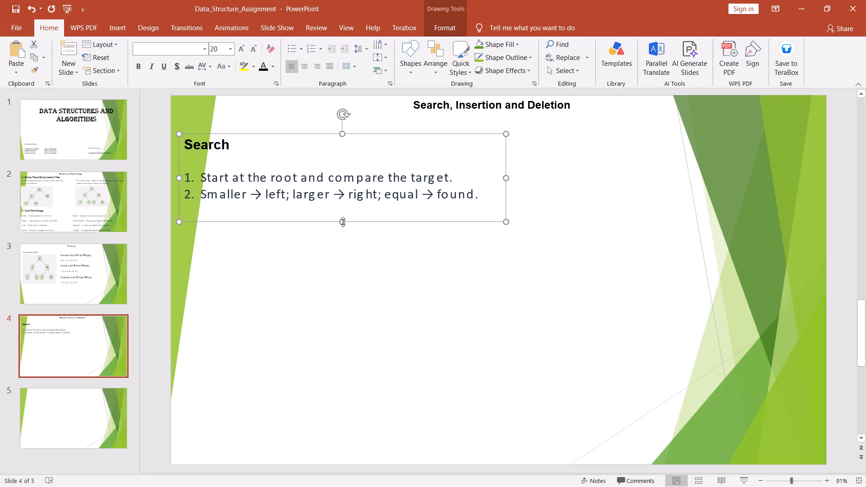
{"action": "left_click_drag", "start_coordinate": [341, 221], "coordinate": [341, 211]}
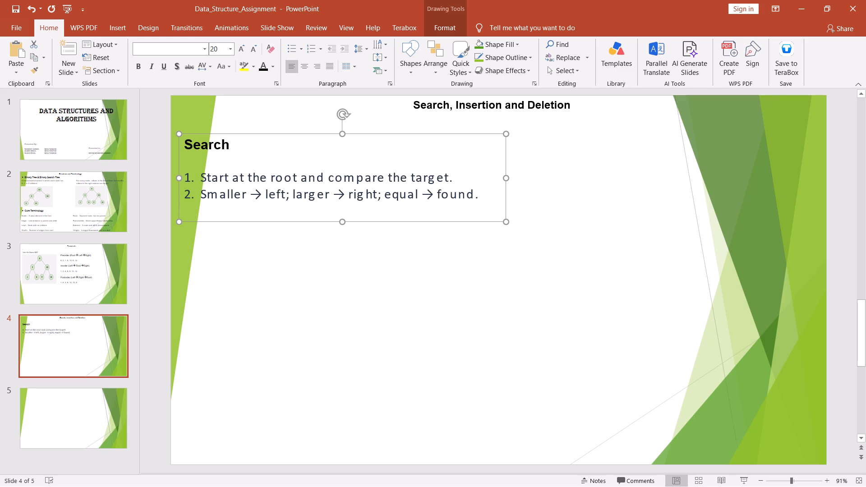
Delete the empty line at the end of the Search text box on slide 4.
{"action": "left_click", "coordinate": [356, 213]}
{"action": "key", "text": "BackSpace"}
{"action": "left_click", "coordinate": [369, 299]}
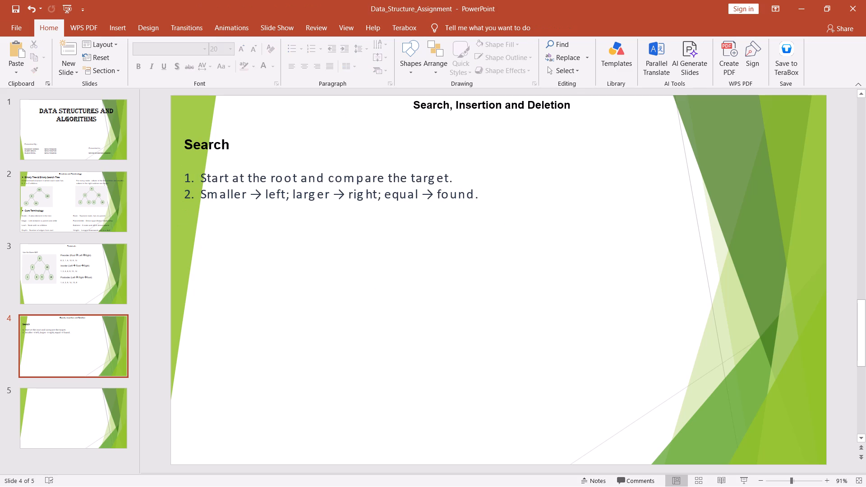
Move the Search text box slightly down on slide 4.
{"action": "left_click", "coordinate": [306, 198]}
{"action": "left_click", "coordinate": [305, 132]}
{"action": "left_click_drag", "start_coordinate": [305, 132], "coordinate": [306, 138]}
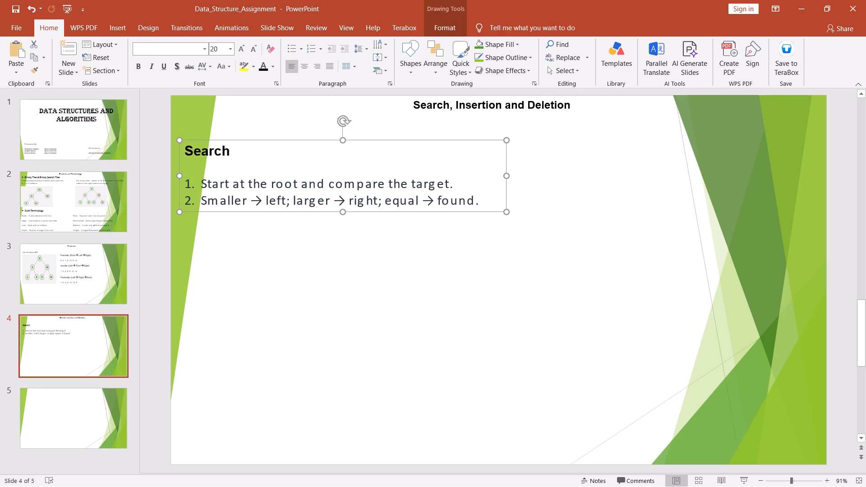
Add an arrow bullet to the "Search" heading on slide 4 and save the presentation.
{"action": "left_click", "coordinate": [191, 150]}
{"action": "key", "text": "Left"}
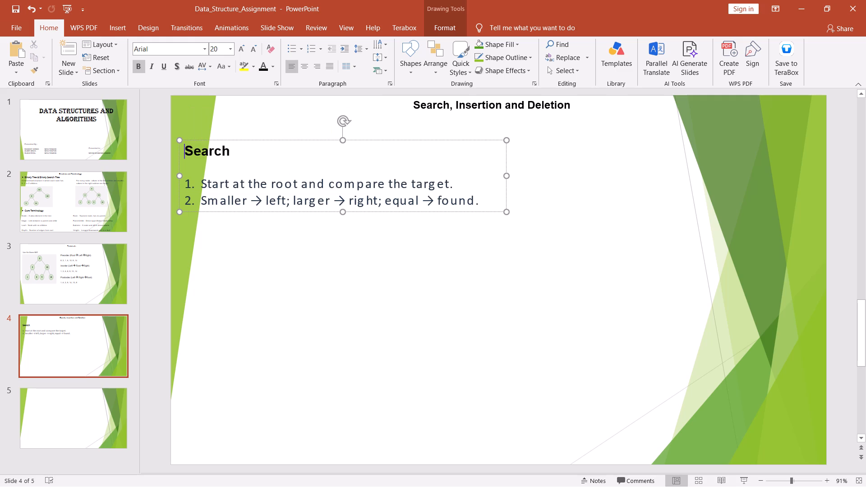
{"action": "left_click", "coordinate": [301, 48]}
{"action": "left_click", "coordinate": [309, 182]}
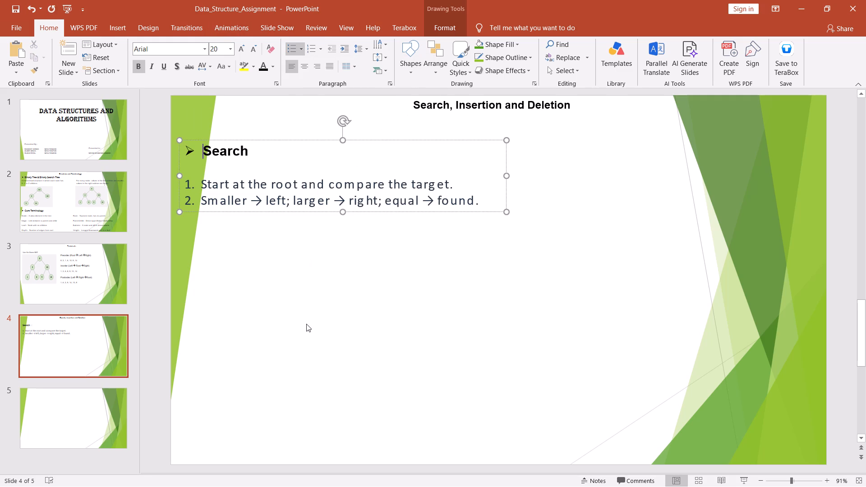
{"action": "left_click", "coordinate": [306, 324]}
{"action": "key", "text": "ctrl+s"}
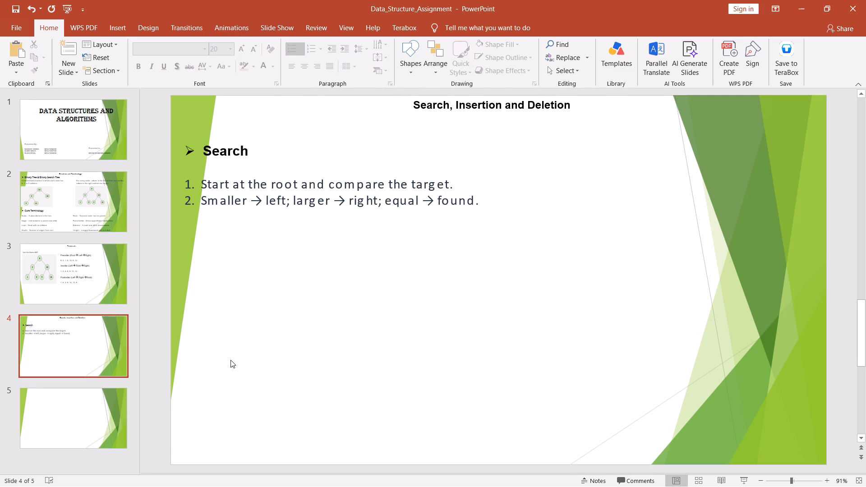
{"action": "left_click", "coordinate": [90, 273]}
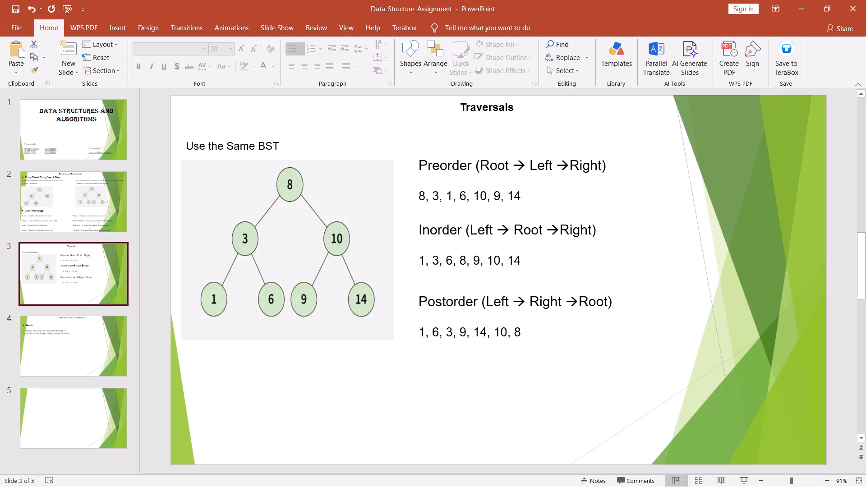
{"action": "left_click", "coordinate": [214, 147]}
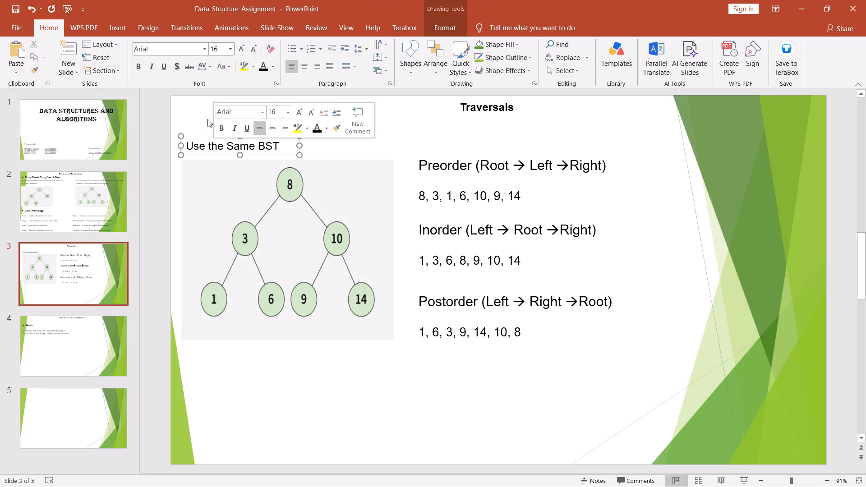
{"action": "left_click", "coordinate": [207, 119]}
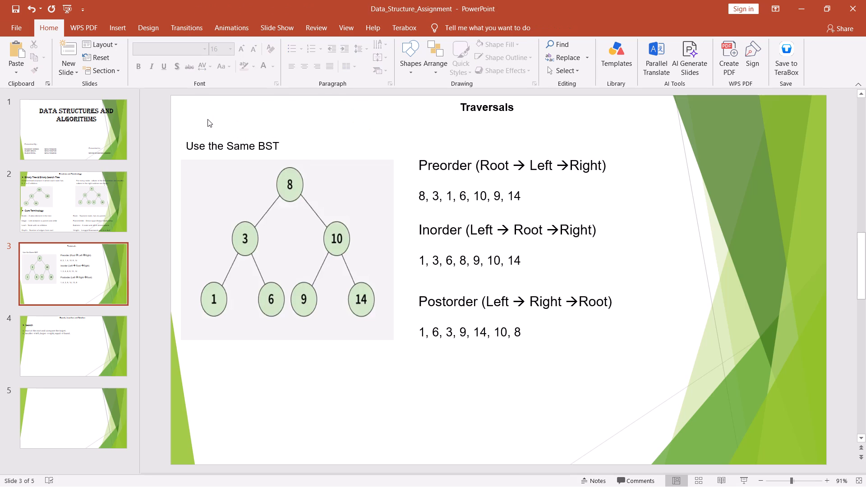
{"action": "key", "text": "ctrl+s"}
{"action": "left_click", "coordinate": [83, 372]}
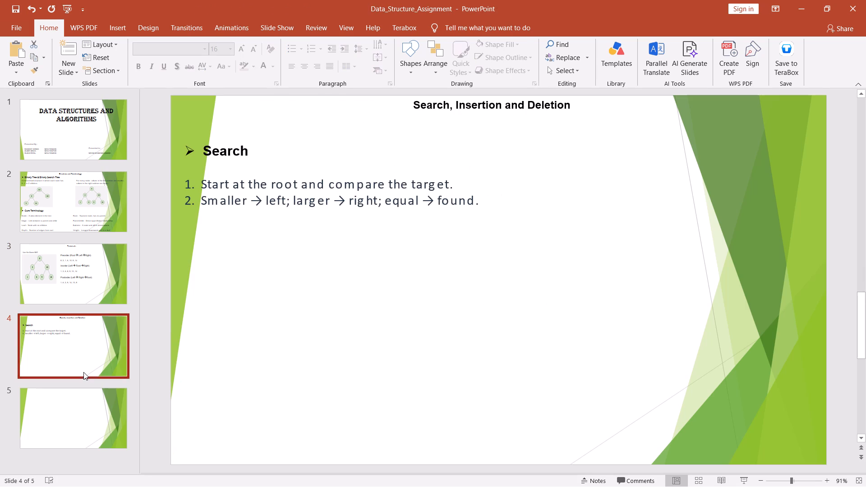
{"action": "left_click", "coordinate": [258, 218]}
Make the Preorder, Inorder and Postorder heading lines on slide 3 bold.
{"action": "left_click", "coordinate": [120, 260]}
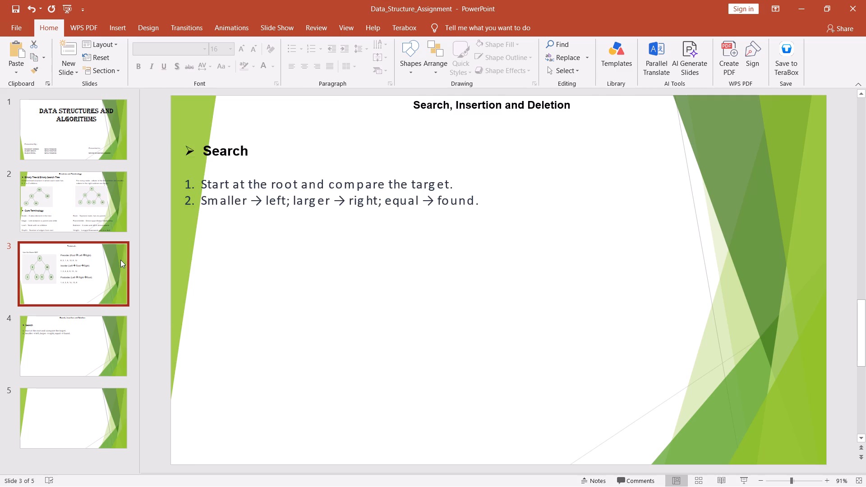
{"action": "left_click", "coordinate": [442, 161]}
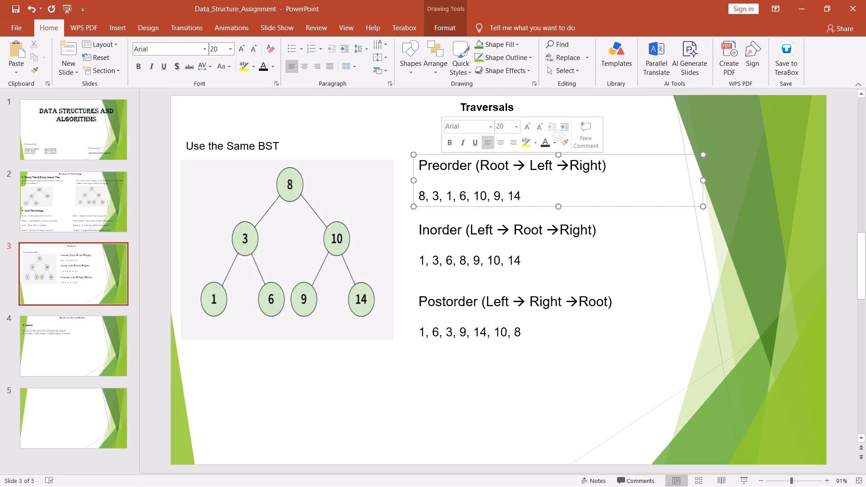
{"action": "left_click_drag", "start_coordinate": [421, 163], "coordinate": [607, 161]}
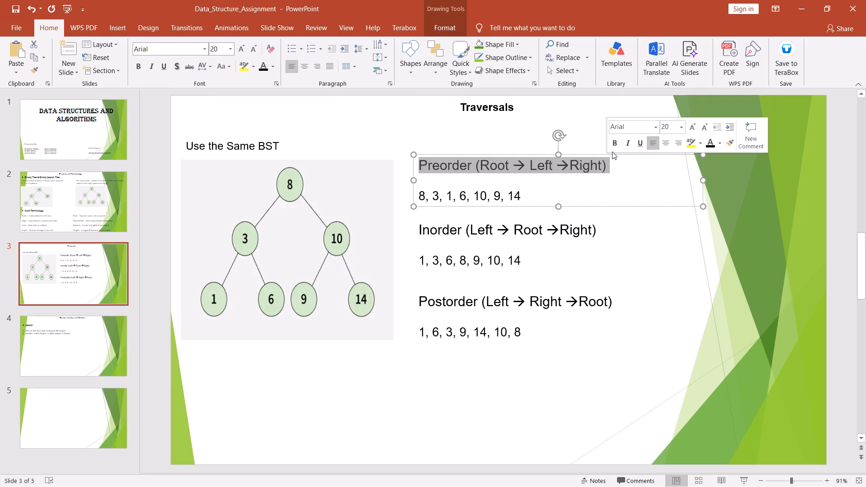
{"action": "left_click", "coordinate": [613, 149]}
{"action": "left_click", "coordinate": [432, 236]}
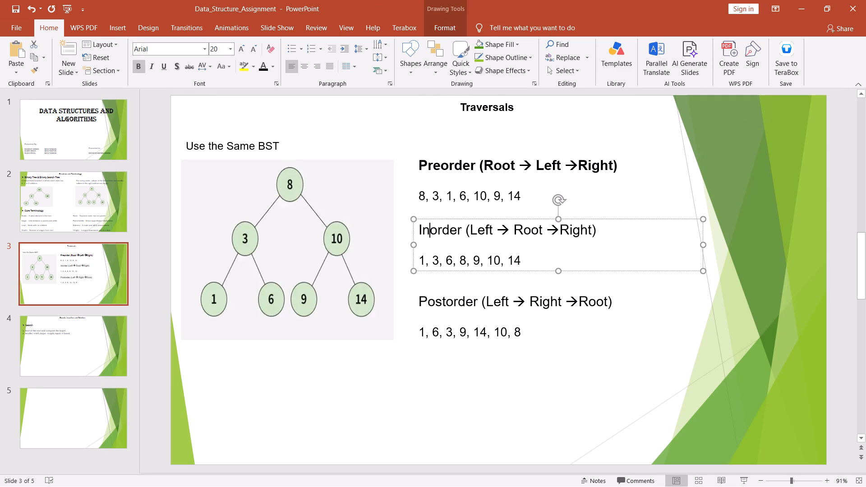
{"action": "left_click_drag", "start_coordinate": [421, 232], "coordinate": [446, 233]}
{"action": "left_click", "coordinate": [446, 233]}
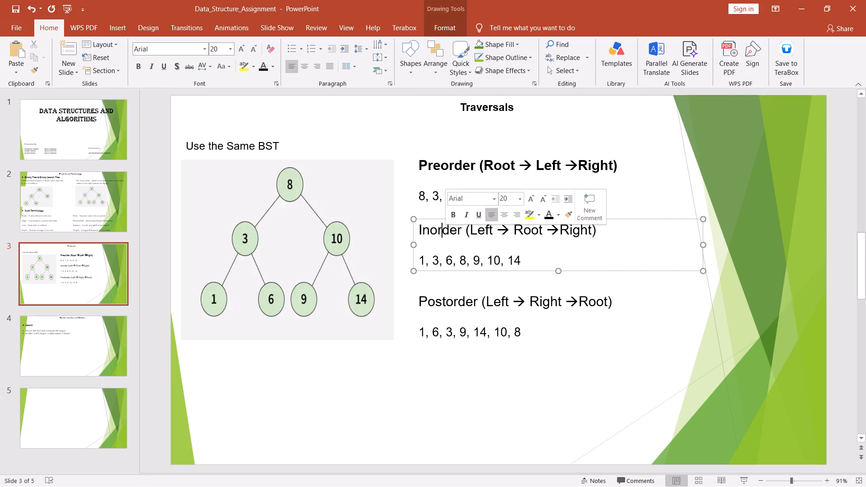
{"action": "left_click_drag", "start_coordinate": [421, 231], "coordinate": [532, 230]}
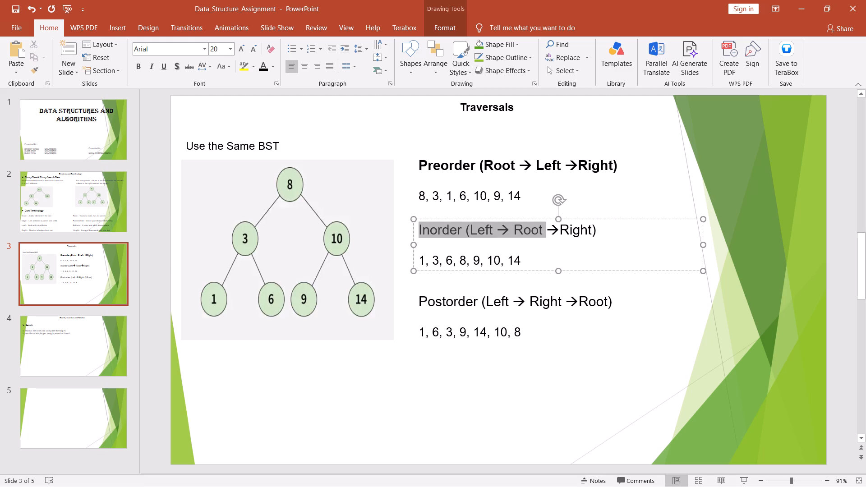
{"action": "left_click_drag", "start_coordinate": [532, 230], "coordinate": [597, 227]}
{"action": "left_click", "coordinate": [601, 204]}
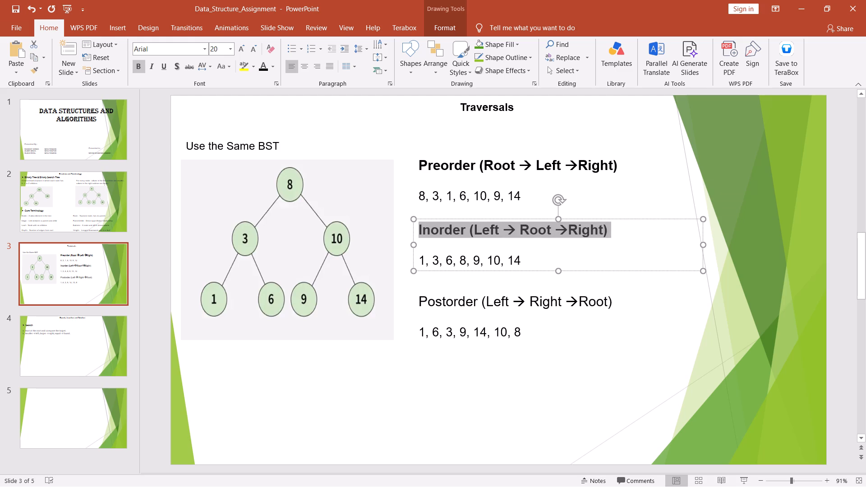
{"action": "left_click", "coordinate": [429, 298]}
{"action": "left_click", "coordinate": [417, 300]}
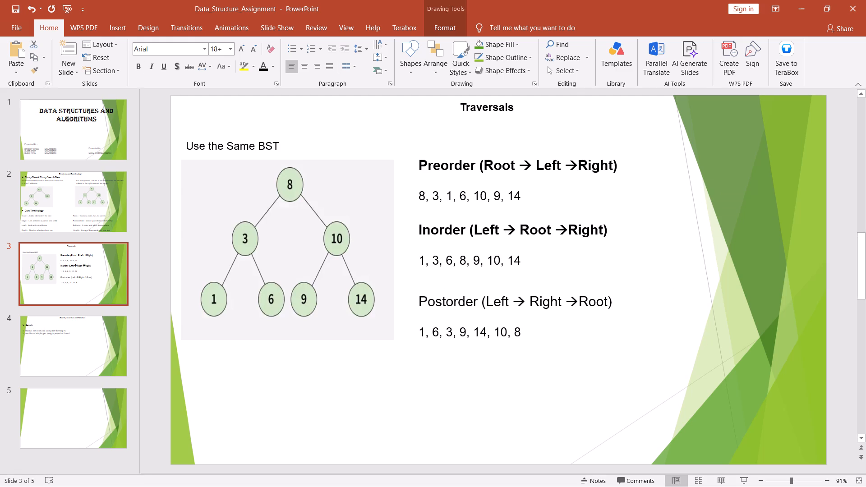
{"action": "left_click_drag", "start_coordinate": [419, 300], "coordinate": [613, 302]}
{"action": "left_click", "coordinate": [617, 285]}
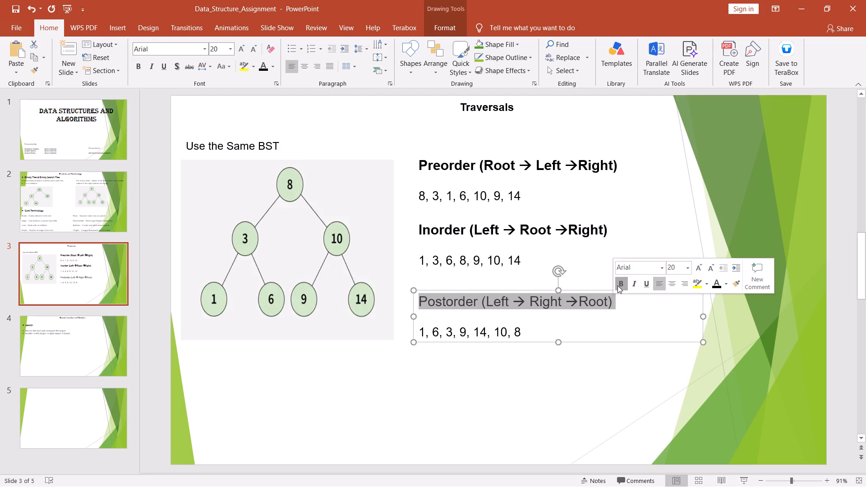
Add arrow bullets to the Preorder and Inorder headings on slide 3.
{"action": "left_click", "coordinate": [425, 164]}
{"action": "key", "text": "Left"}
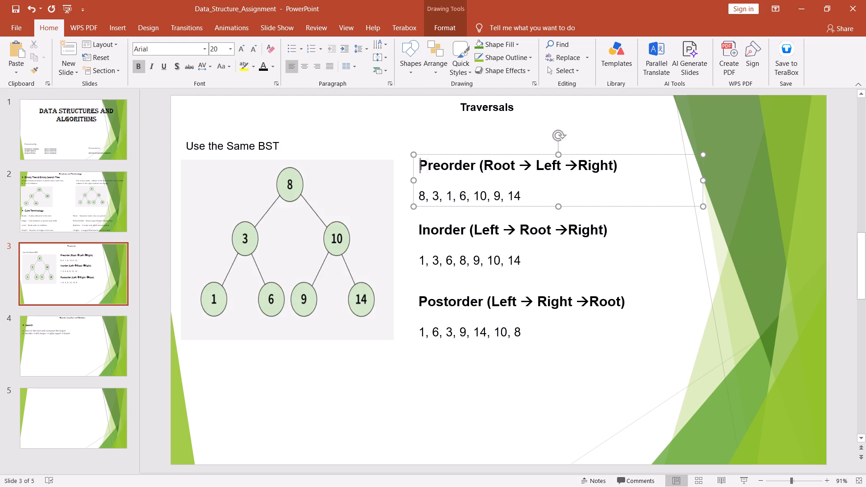
{"action": "left_click", "coordinate": [303, 50]}
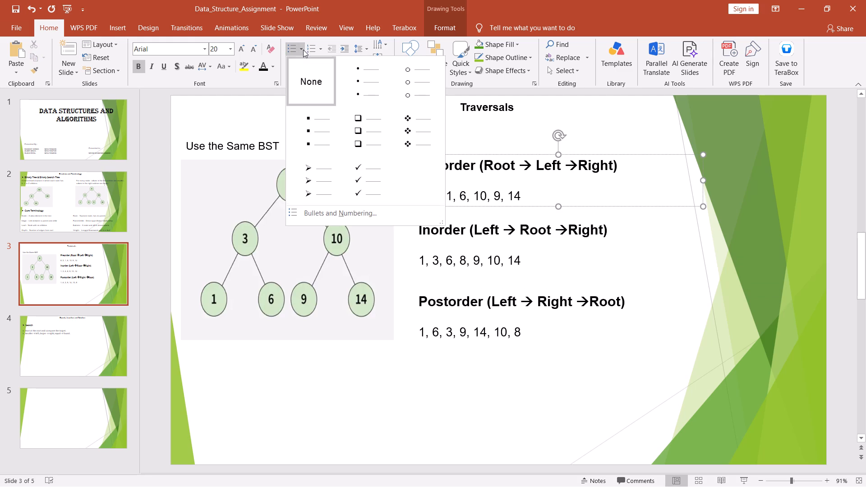
{"action": "left_click", "coordinate": [302, 173]}
{"action": "left_click", "coordinate": [407, 238]}
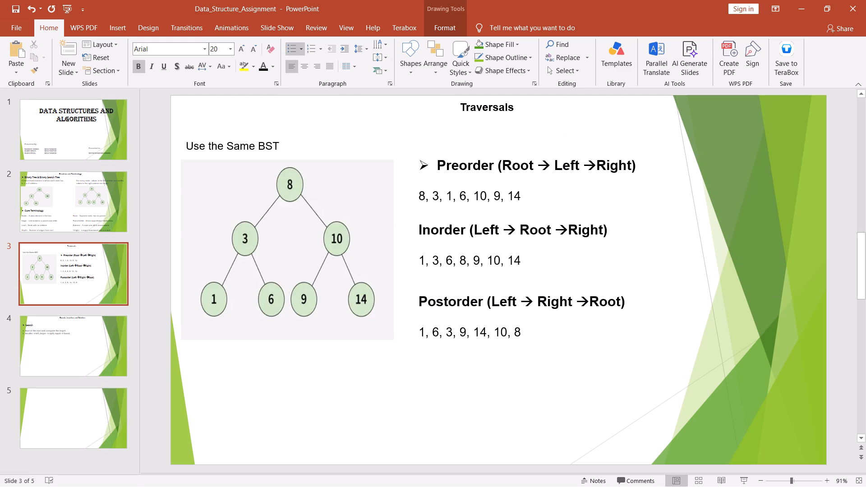
{"action": "left_click", "coordinate": [423, 234]}
{"action": "left_click", "coordinate": [423, 234]}
{"action": "key", "text": "Left"}
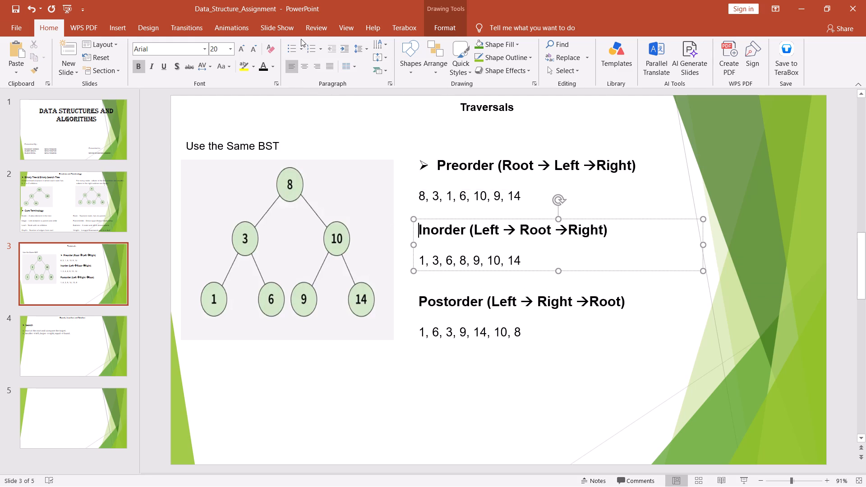
{"action": "left_click", "coordinate": [303, 53]}
{"action": "left_click", "coordinate": [313, 163]}
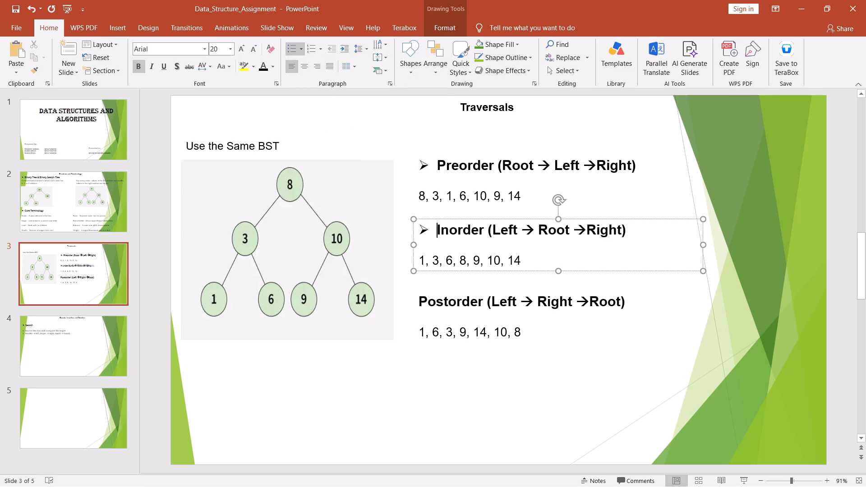
Add an arrow bullet to the Postorder heading on slide 3 and save the presentation.
{"action": "left_click", "coordinate": [431, 301]}
{"action": "key", "text": "Left"}
{"action": "key", "text": "Left"}
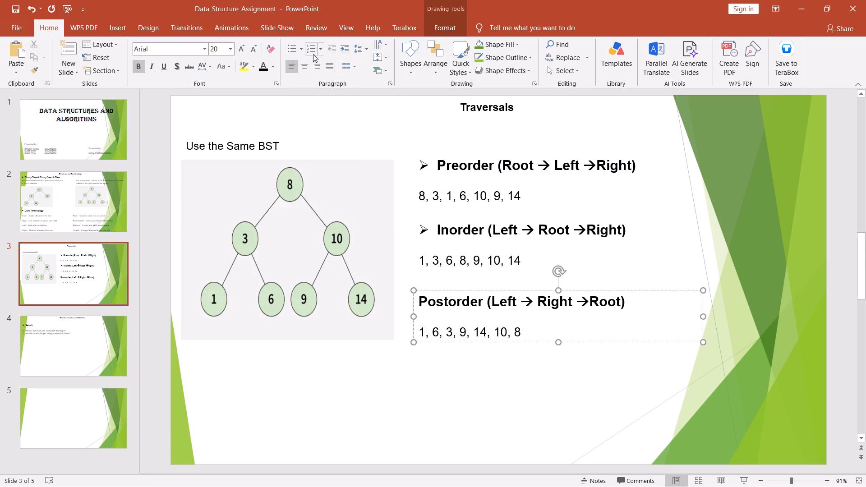
{"action": "left_click", "coordinate": [299, 53]}
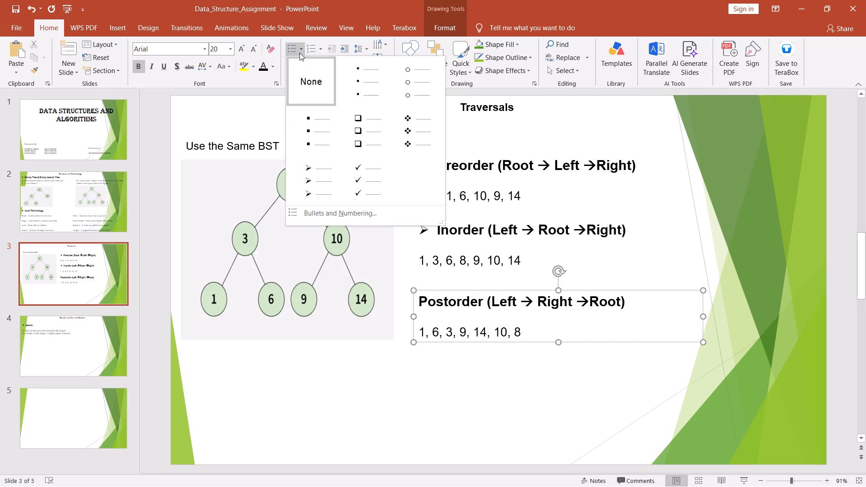
{"action": "left_click", "coordinate": [303, 165]}
{"action": "left_click", "coordinate": [358, 434]}
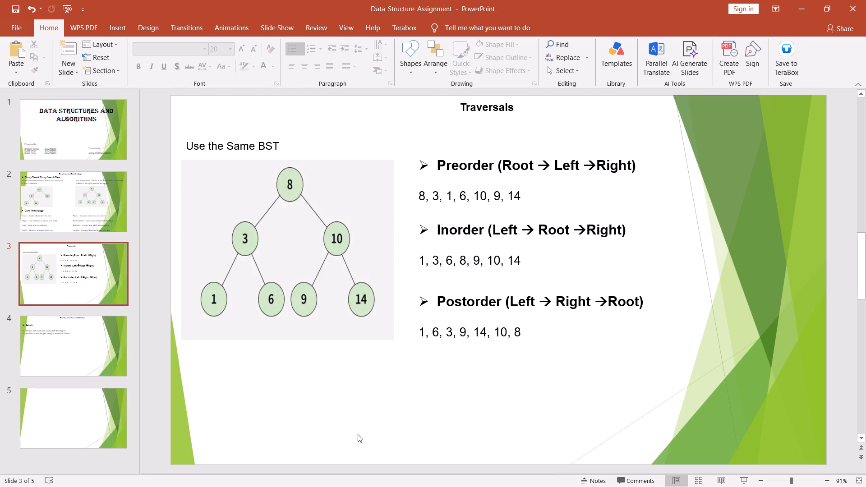
{"action": "key", "text": "ctrl+s"}
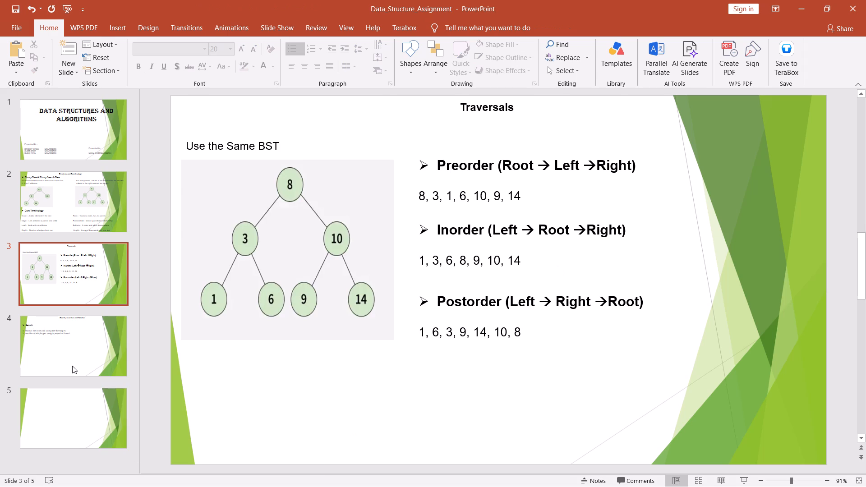
Set the font of all text in slide 4's Search text box to Arial.
{"action": "left_click", "coordinate": [72, 366]}
{"action": "left_click", "coordinate": [286, 228]}
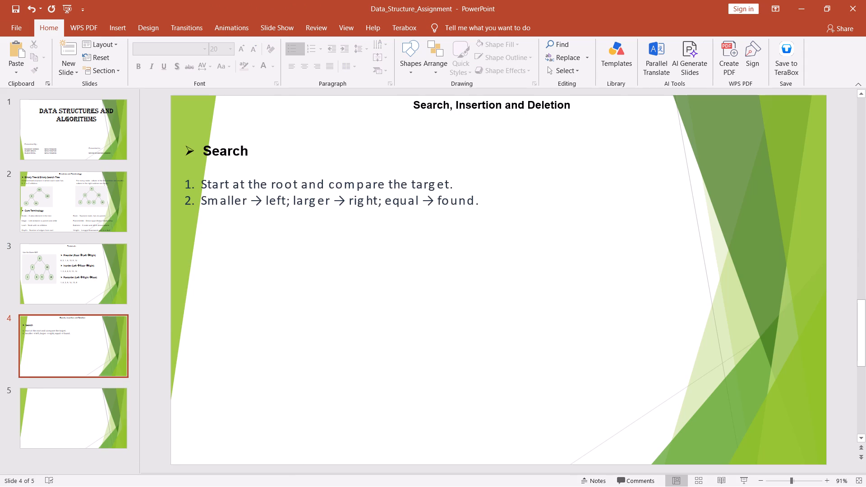
{"action": "left_click", "coordinate": [231, 177]}
{"action": "key", "text": "ctrl+a"}
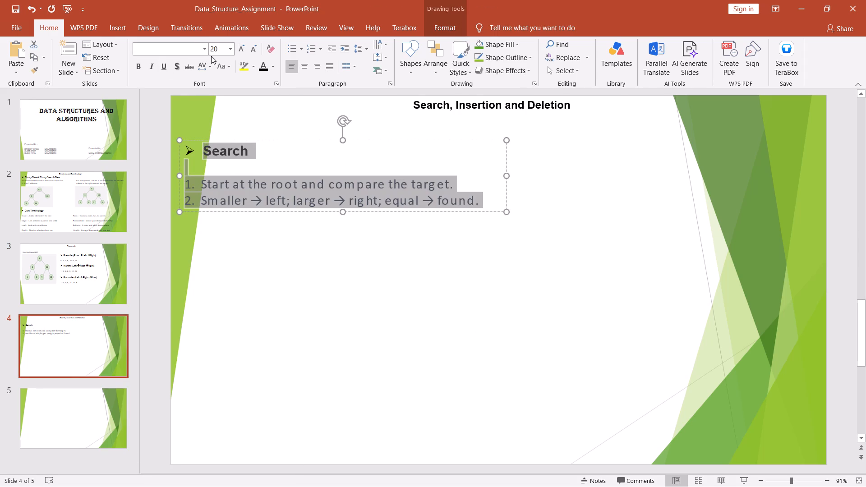
{"action": "left_click", "coordinate": [203, 50]}
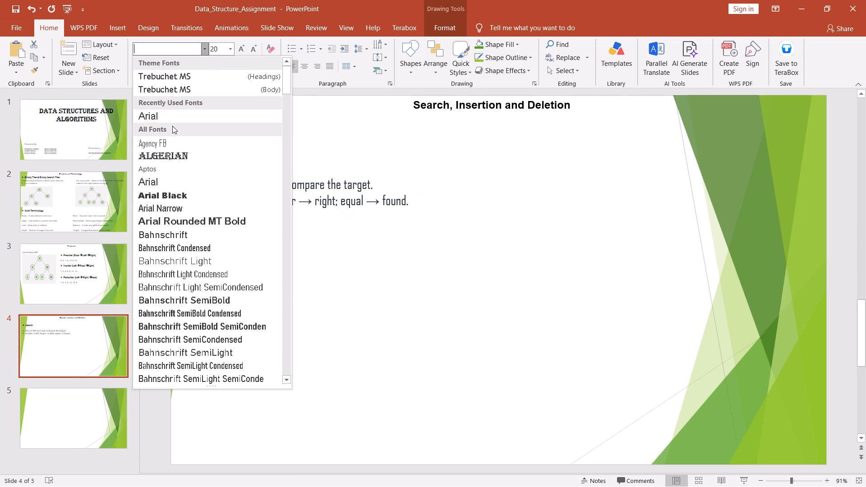
{"action": "left_click", "coordinate": [173, 124]}
{"action": "left_click", "coordinate": [173, 120]}
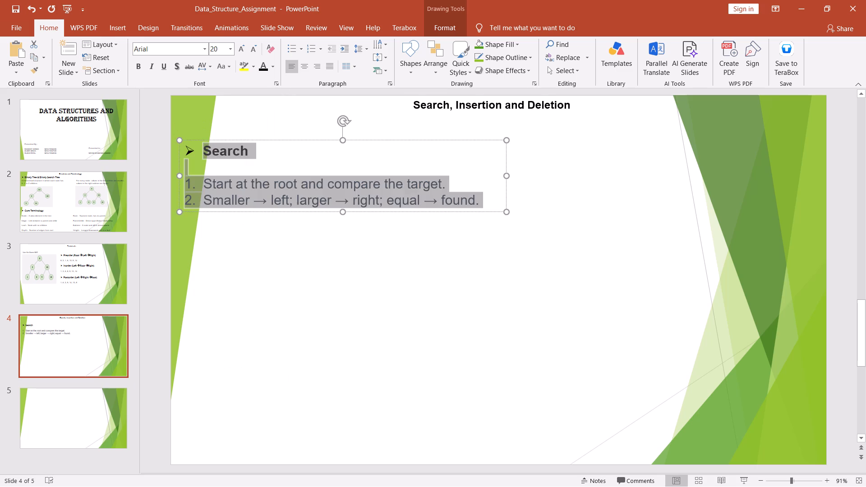
Set the font size of the two numbered Search points to 18 and save the presentation.
{"action": "left_click", "coordinate": [215, 165]}
{"action": "left_click_drag", "start_coordinate": [186, 181], "coordinate": [467, 215]}
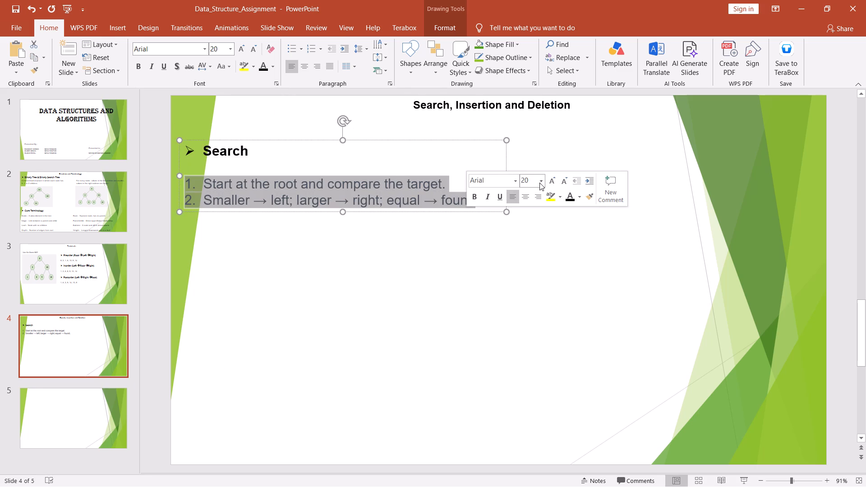
{"action": "left_click", "coordinate": [544, 184]}
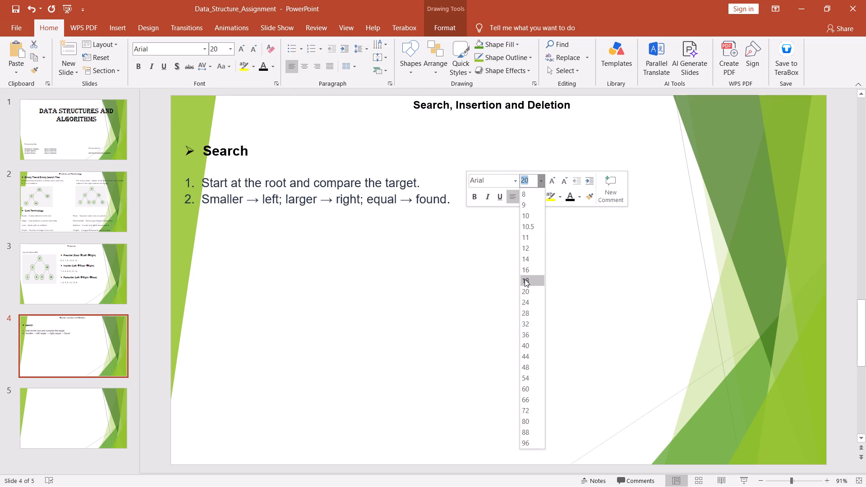
{"action": "left_click", "coordinate": [525, 279]}
{"action": "left_click", "coordinate": [384, 257]}
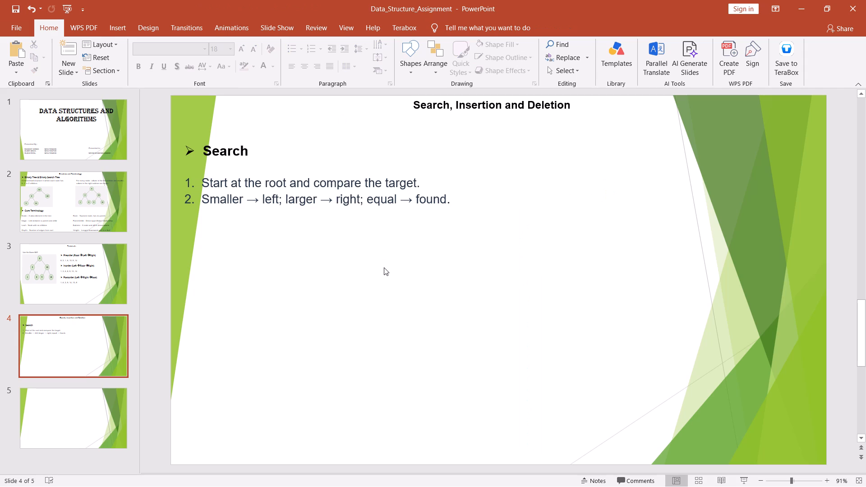
{"action": "key", "text": "ctrl+s"}
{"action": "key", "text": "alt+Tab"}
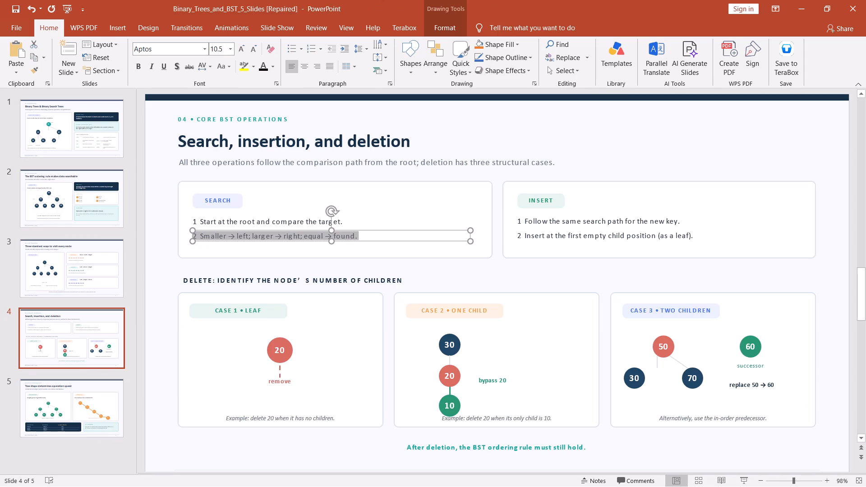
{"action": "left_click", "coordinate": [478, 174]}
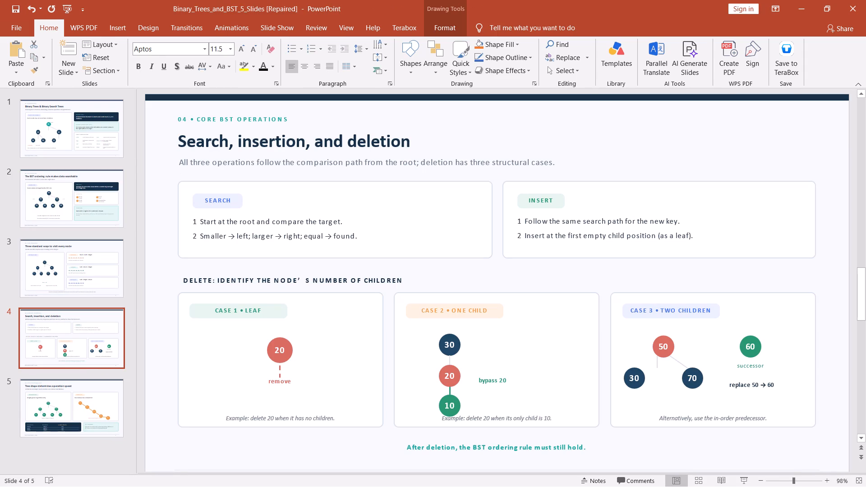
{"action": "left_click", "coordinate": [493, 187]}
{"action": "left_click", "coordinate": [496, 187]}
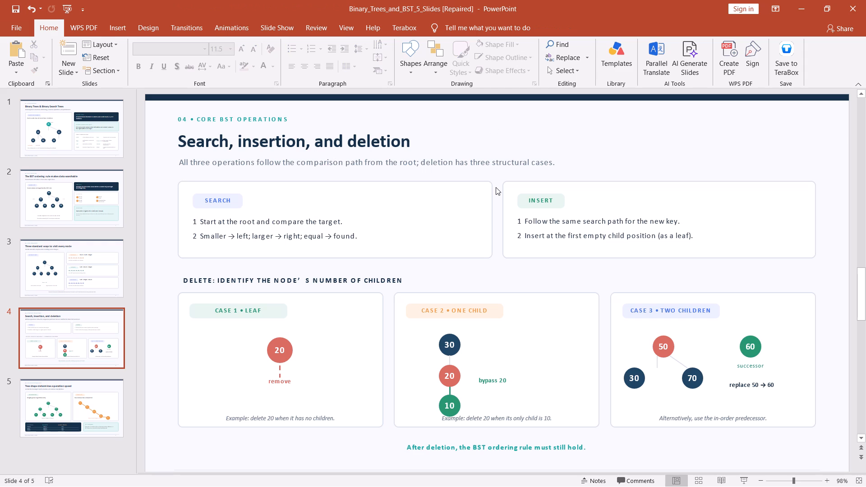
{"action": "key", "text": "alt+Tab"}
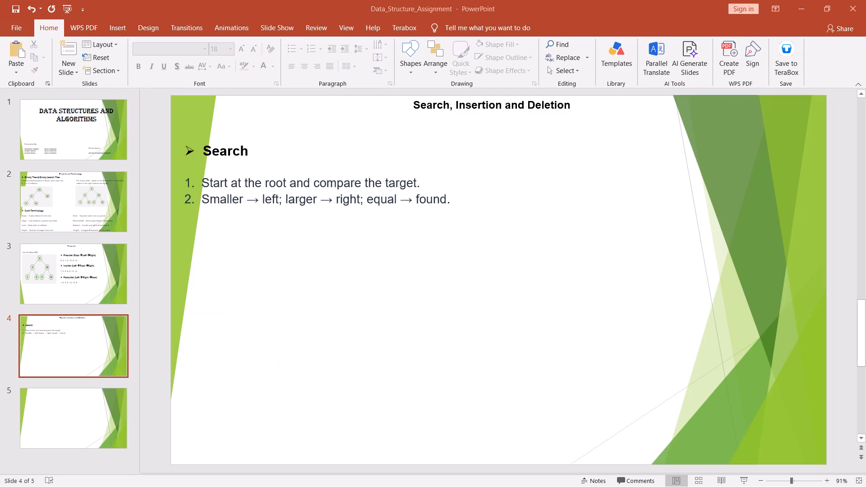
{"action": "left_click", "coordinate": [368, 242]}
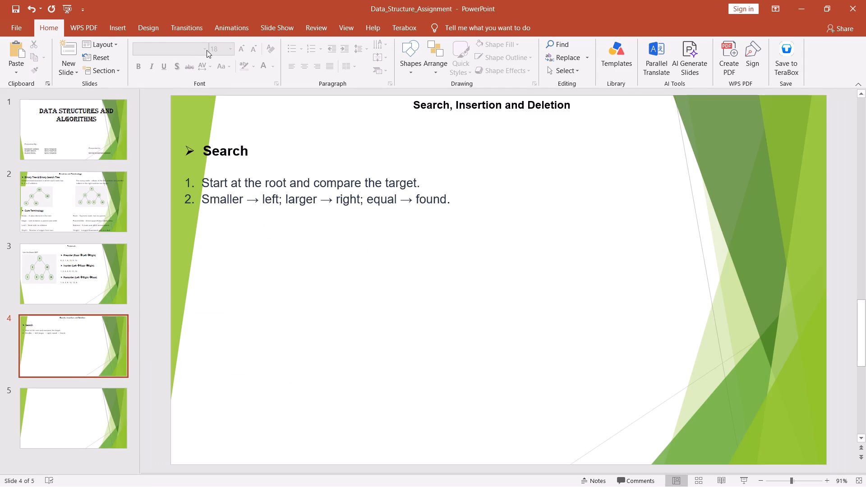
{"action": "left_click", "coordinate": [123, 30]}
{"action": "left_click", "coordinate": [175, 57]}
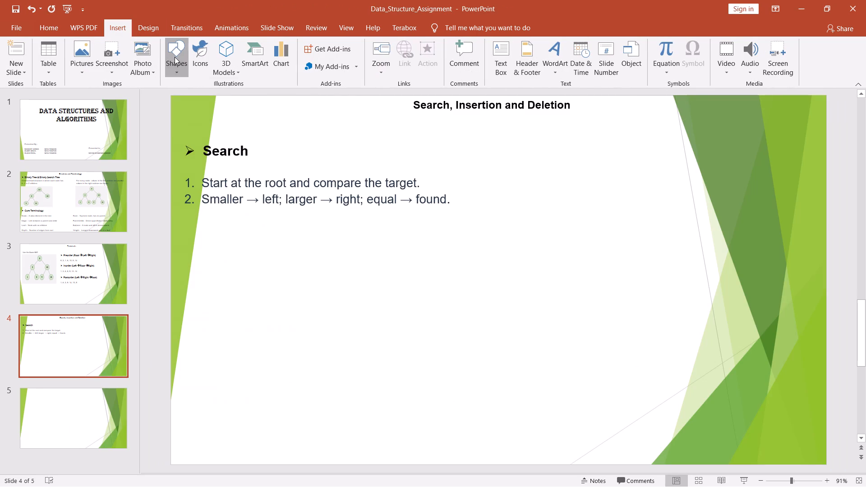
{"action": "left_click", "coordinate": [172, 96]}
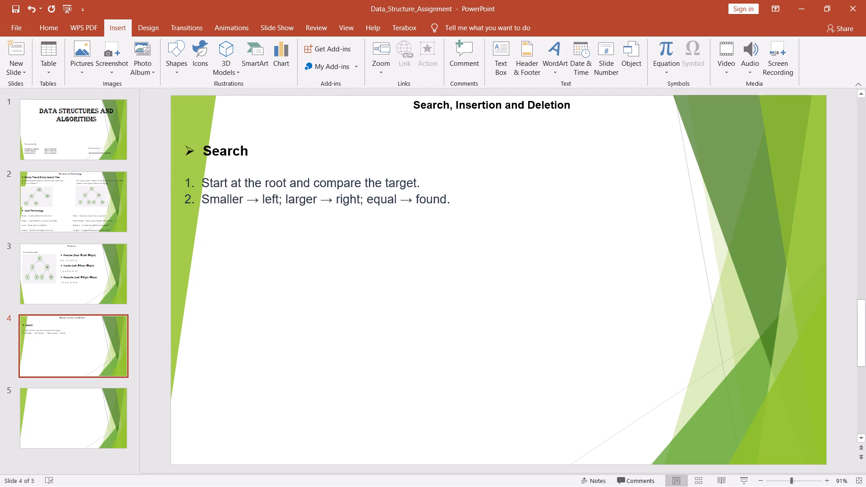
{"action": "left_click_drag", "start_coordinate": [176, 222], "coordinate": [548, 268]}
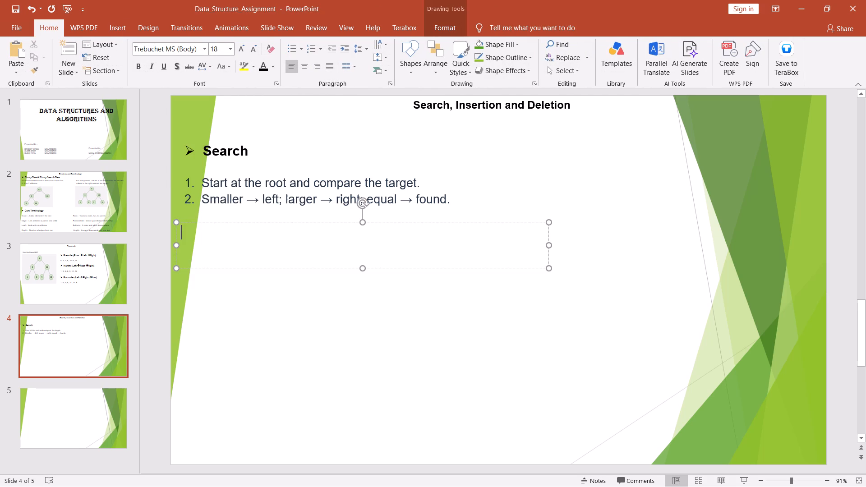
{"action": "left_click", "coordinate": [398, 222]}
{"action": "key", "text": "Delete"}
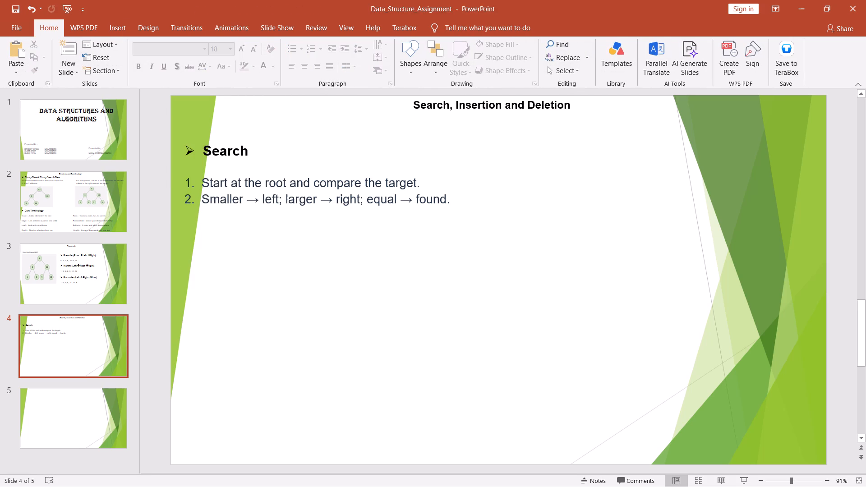
Duplicate slide 4's Search text box and place the copy below the original, aligned with its left edge.
{"action": "left_click", "coordinate": [377, 192]}
{"action": "right_click", "coordinate": [375, 140]}
{"action": "left_click", "coordinate": [375, 140]}
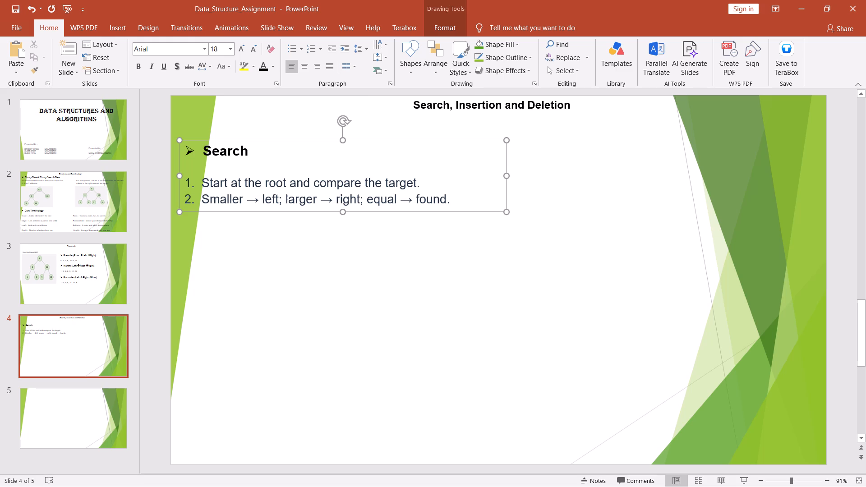
{"action": "right_click", "coordinate": [379, 141]}
{"action": "left_click", "coordinate": [398, 157]}
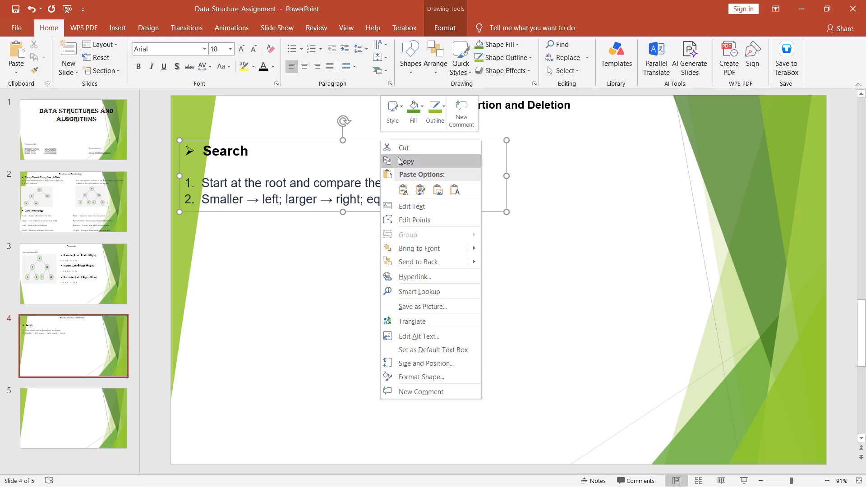
{"action": "left_click", "coordinate": [356, 256]}
{"action": "key", "text": "ctrl+v"}
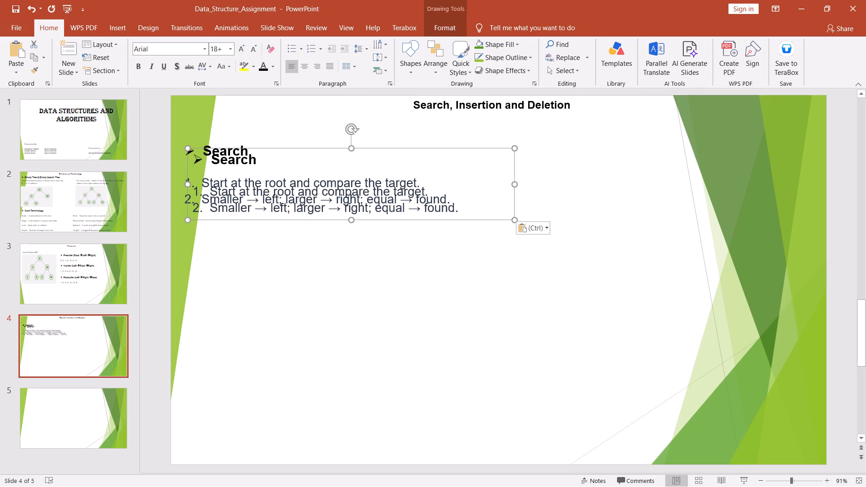
{"action": "left_click_drag", "start_coordinate": [397, 219], "coordinate": [389, 277]}
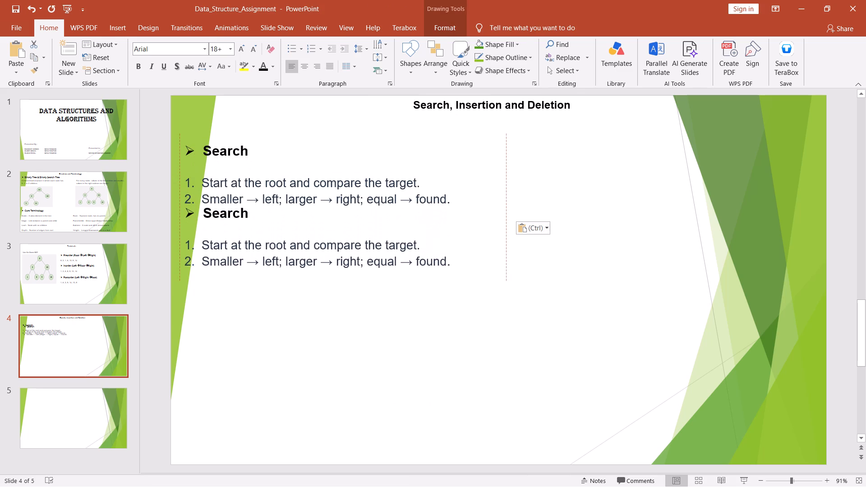
{"action": "left_click_drag", "start_coordinate": [389, 277], "coordinate": [394, 301]}
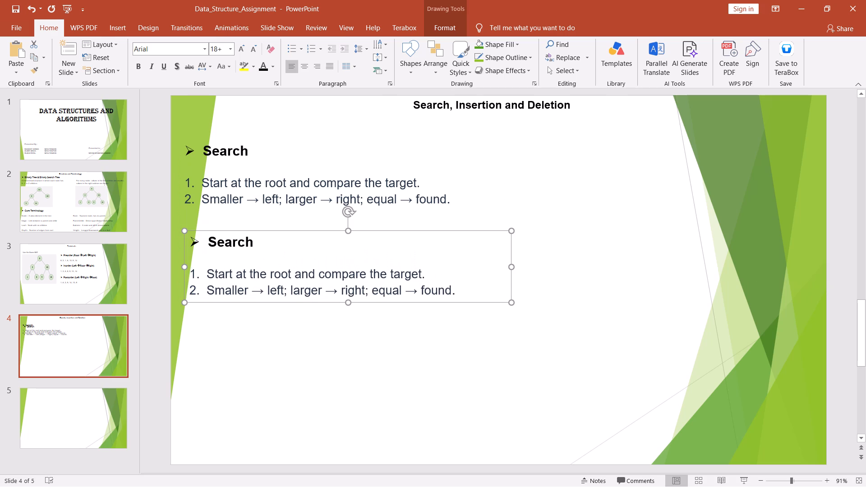
{"action": "left_click_drag", "start_coordinate": [389, 230], "coordinate": [387, 221]}
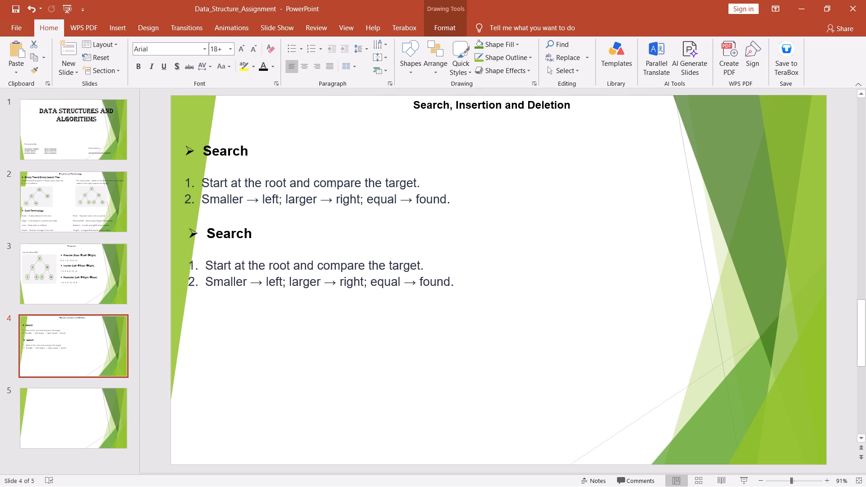
{"action": "left_click_drag", "start_coordinate": [387, 221], "coordinate": [383, 232]}
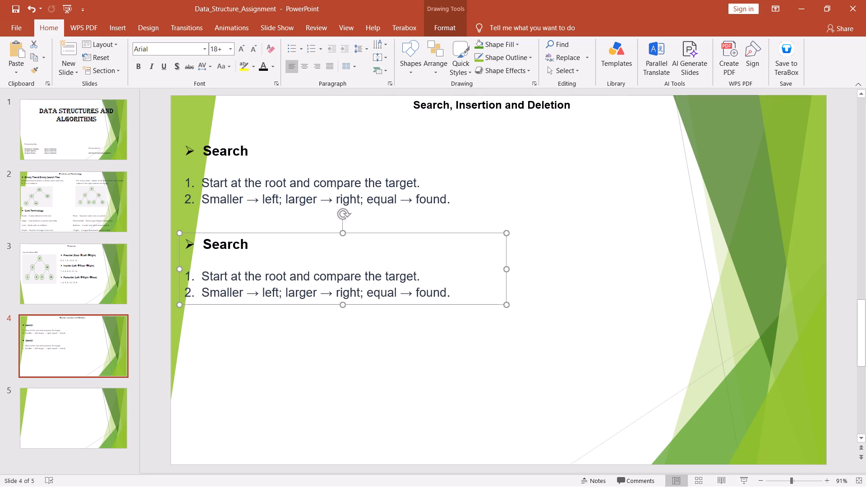
Replace the heading of the copied text box with "Insert", keeping its arrow bullet.
{"action": "left_click", "coordinate": [252, 243]}
{"action": "key", "text": "BackSpace"}
{"action": "key", "text": "BackSpace"}
{"action": "key", "text": "BackSpace"}
{"action": "key", "text": "BackSpace"}
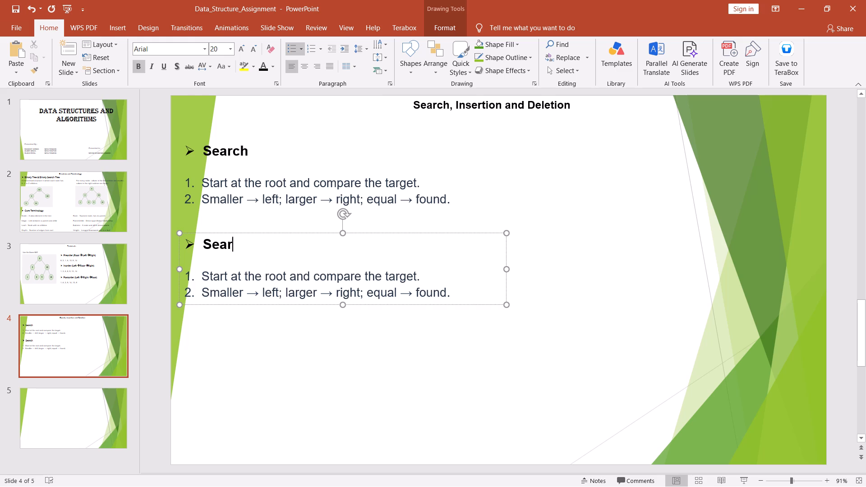
{"action": "key", "text": "BackSpace"}
{"action": "key", "text": "BackSpace"}
{"action": "key", "text": "BackSpace"}
{"action": "key", "text": "BackSpace"}
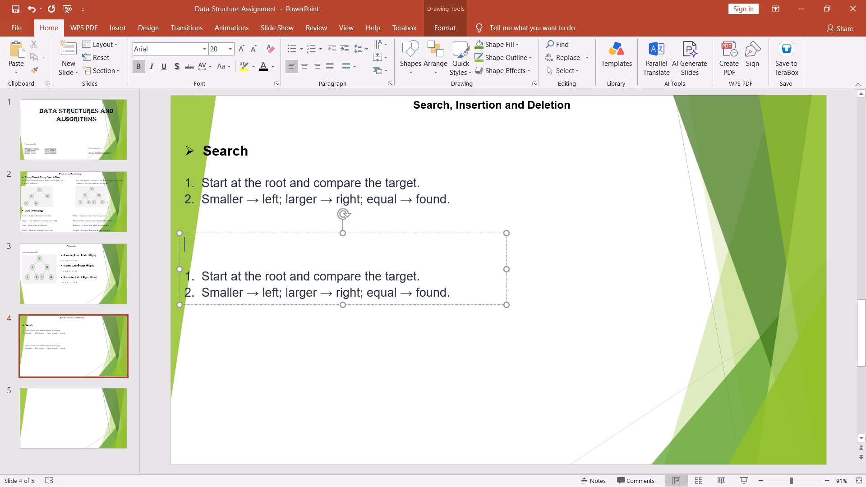
{"action": "key", "text": "ctrl+z"}
{"action": "key", "text": "alt+Tab"}
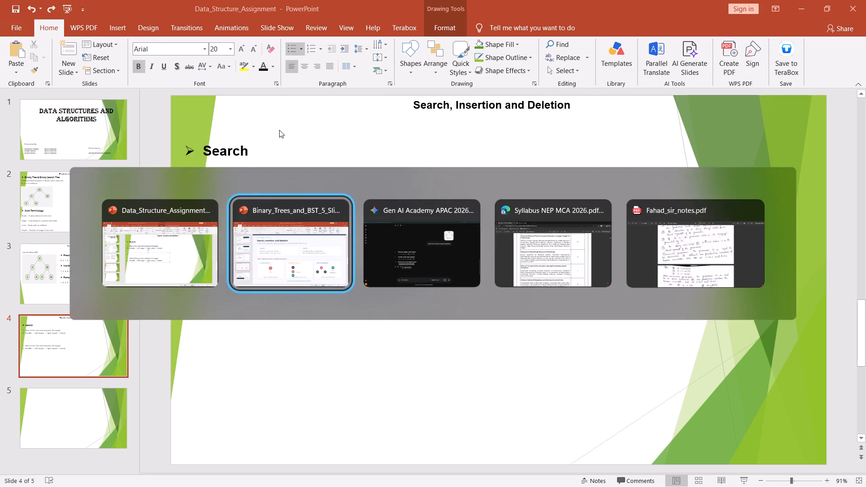
{"action": "key", "text": "alt+Tab"}
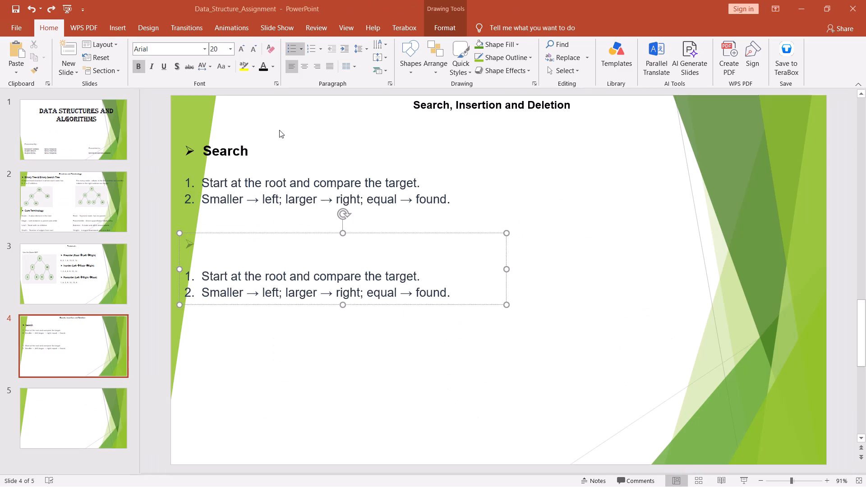
{"action": "key", "text": "shift+k"}
{"action": "key", "text": "BackSpace"}
{"action": "type", "text": "Insert"}
Replace the first point under Insert with "Follow the same search path for the new key." copied from the Binary_Trees_and_BST_5_Slides deck.
{"action": "key", "text": "alt+Tab"}
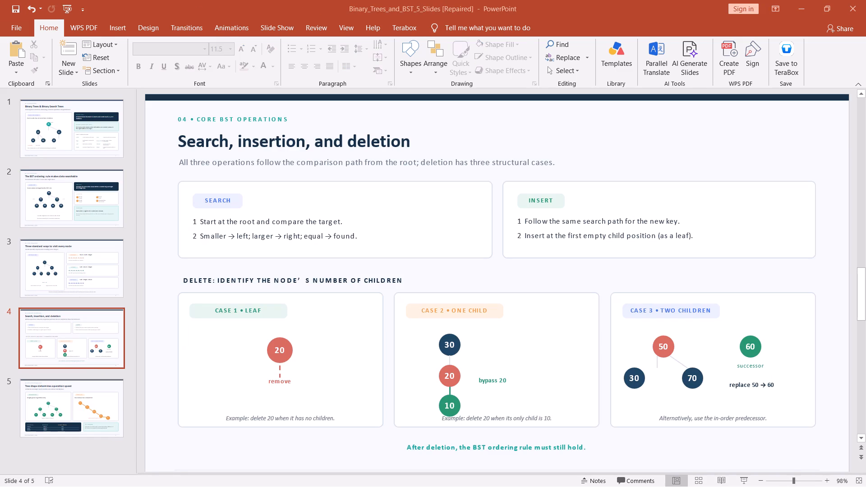
{"action": "left_click_drag", "start_coordinate": [523, 222], "coordinate": [704, 218]}
{"action": "key", "text": "ctrl+c"}
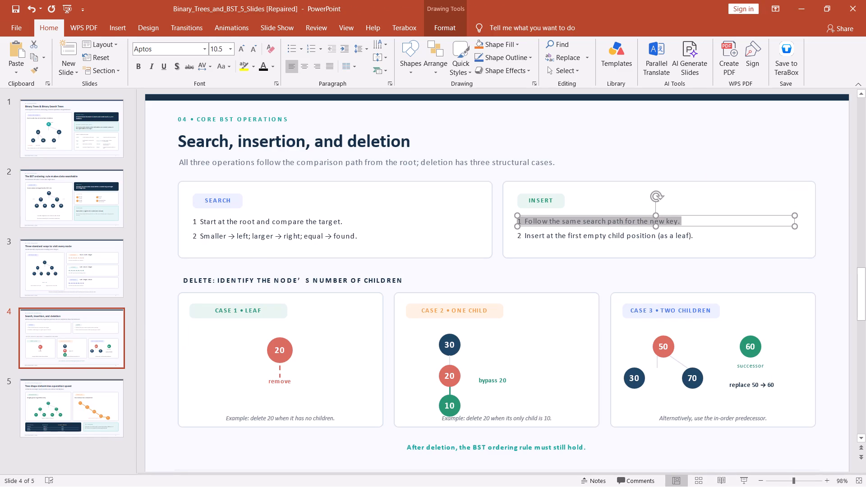
{"action": "key", "text": "alt+Tab"}
{"action": "left_click", "coordinate": [417, 277]}
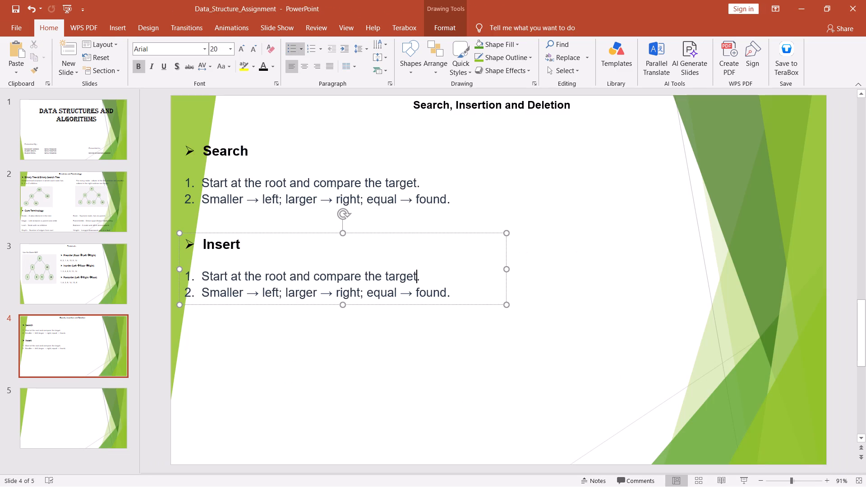
{"action": "left_click_drag", "start_coordinate": [203, 274], "coordinate": [412, 268]}
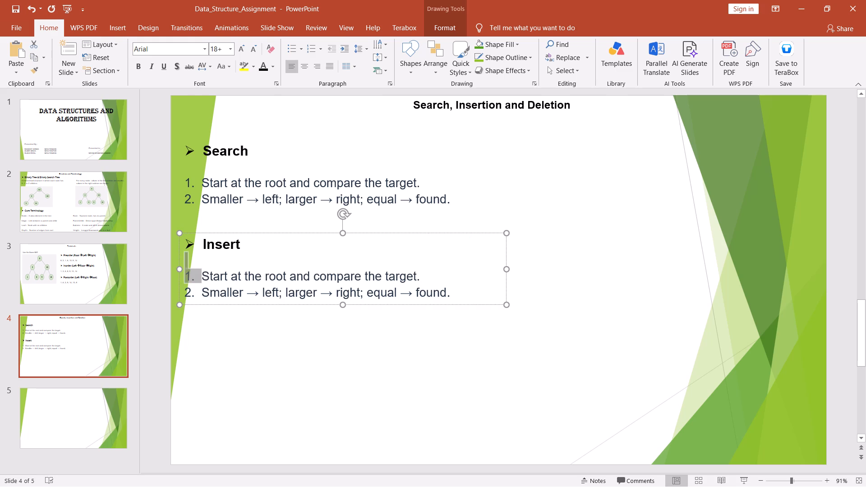
{"action": "left_click_drag", "start_coordinate": [412, 268], "coordinate": [422, 275]}
{"action": "key", "text": "ctrl+v"}
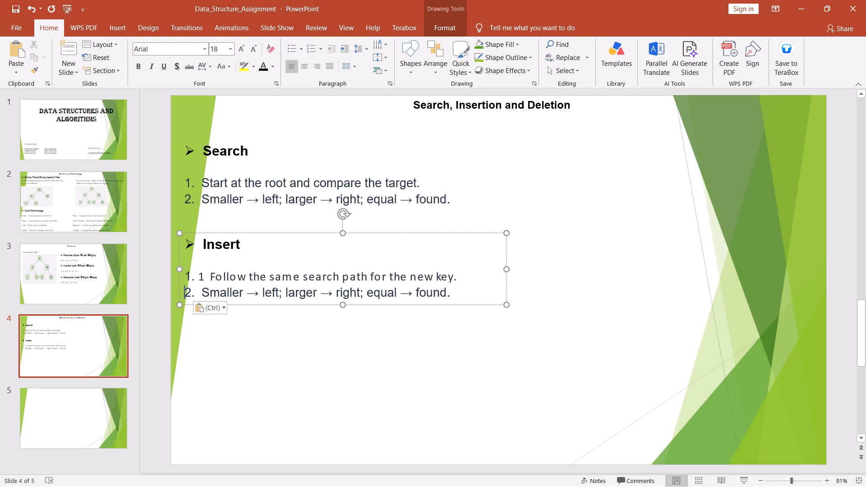
Replace the second Insert point with "Insert at the first empty child position (as a leaf)." copied from the Binary_Trees_and_BST_5_Slides deck.
{"action": "left_click", "coordinate": [446, 291]}
{"action": "key", "text": "alt+Tab"}
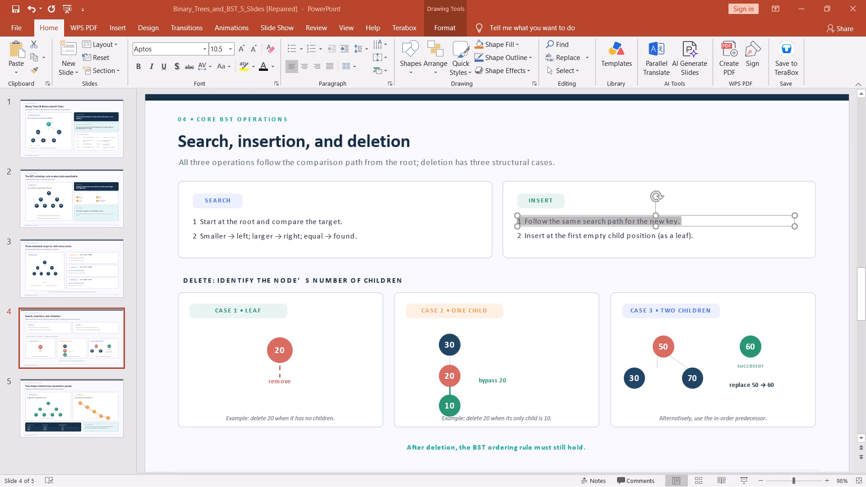
{"action": "left_click", "coordinate": [527, 234]}
{"action": "left_click_drag", "start_coordinate": [525, 234], "coordinate": [686, 239]}
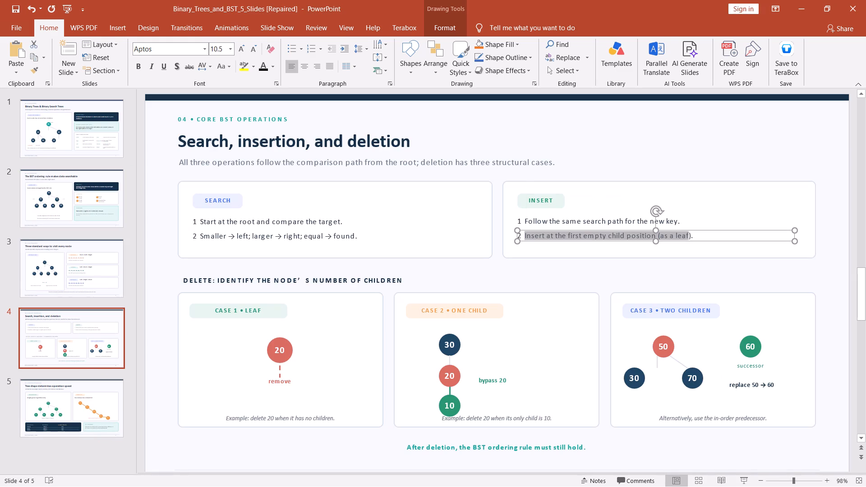
{"action": "left_click_drag", "start_coordinate": [686, 239], "coordinate": [693, 239]}
{"action": "key", "text": "ctrl+c"}
{"action": "key", "text": "alt+Tab"}
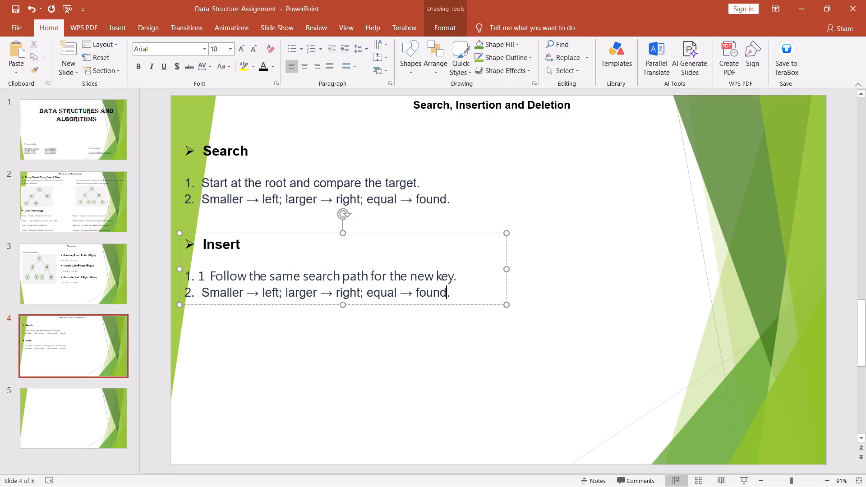
{"action": "left_click_drag", "start_coordinate": [203, 289], "coordinate": [456, 294]}
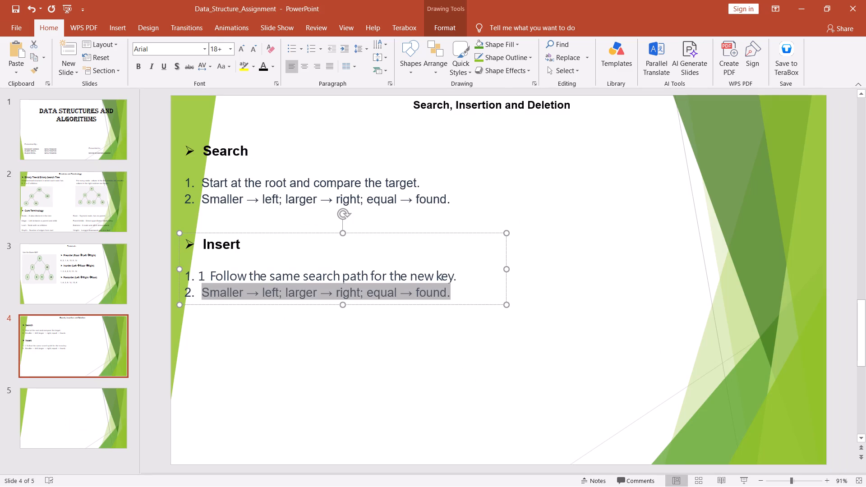
{"action": "left_click_drag", "start_coordinate": [456, 294], "coordinate": [454, 293]}
{"action": "key", "text": "ctrl+v"}
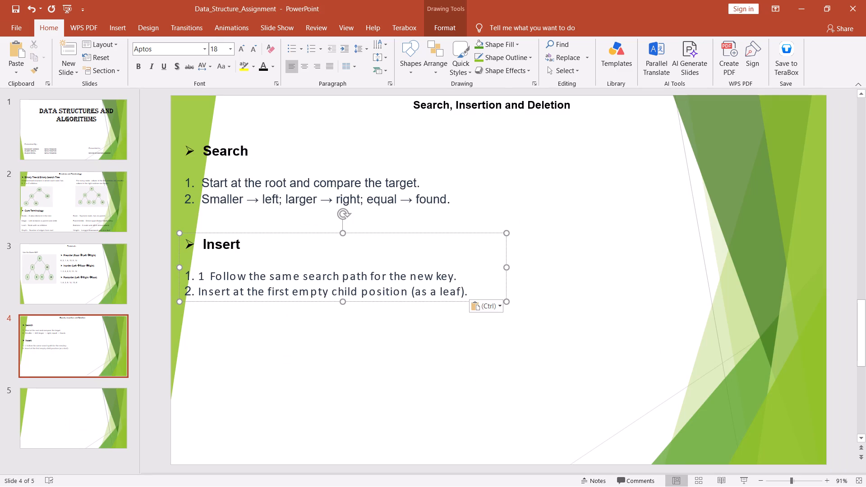
Delete the duplicate "1" before "Follow the same search path" in the first Insert point.
{"action": "left_click", "coordinate": [210, 276]}
{"action": "key", "text": "BackSpace"}
{"action": "key", "text": "BackSpace"}
{"action": "key", "text": "BackSpace"}
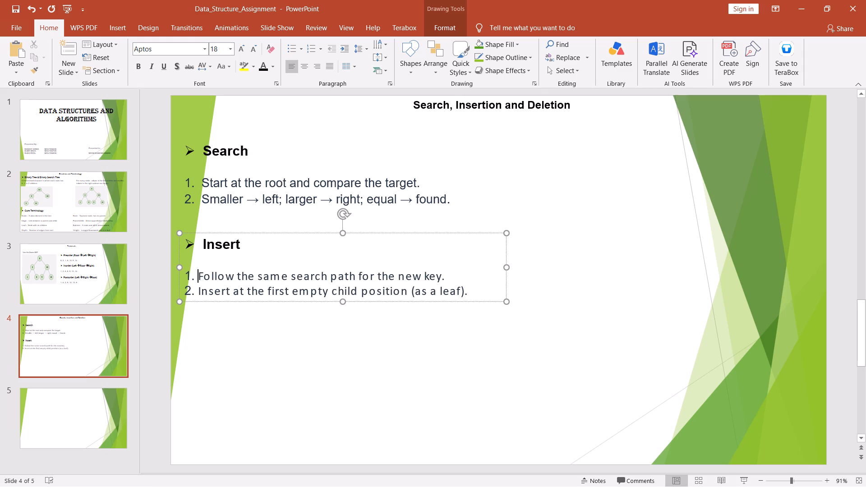
Set the two numbered points under Insert to font size 18 and save the presentation.
{"action": "left_click_drag", "start_coordinate": [198, 274], "coordinate": [314, 277]}
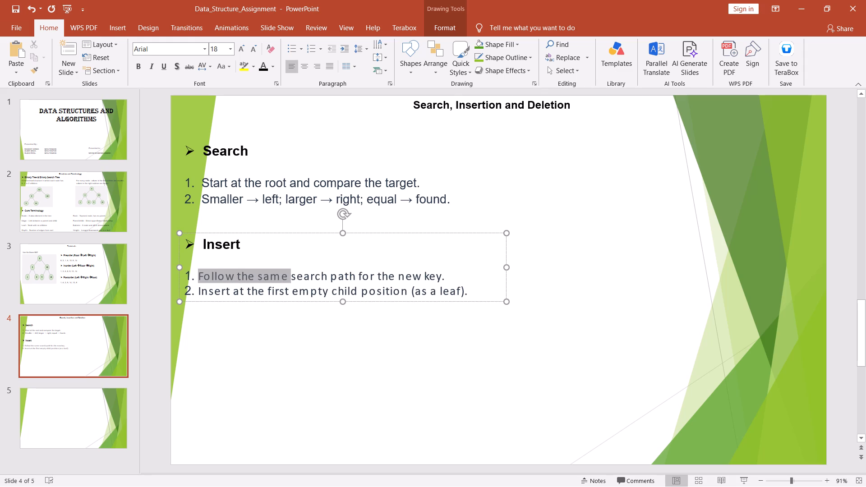
{"action": "left_click_drag", "start_coordinate": [314, 277], "coordinate": [415, 292]}
{"action": "left_click", "coordinate": [466, 292]}
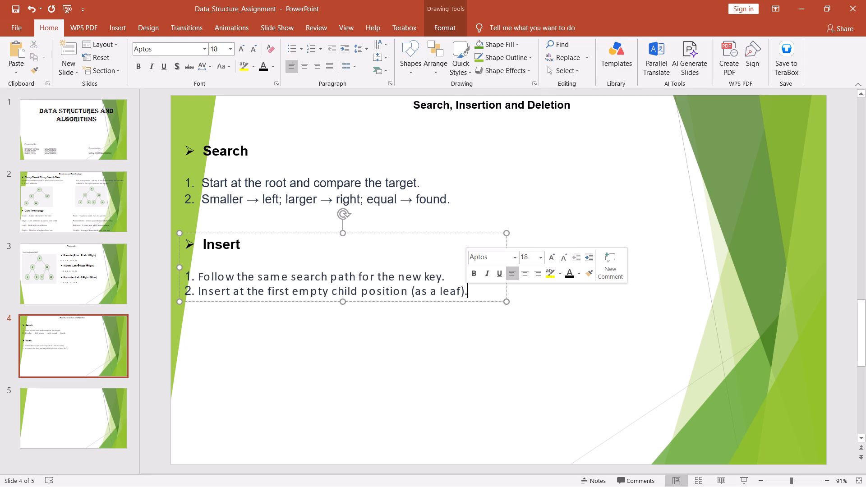
{"action": "left_click", "coordinate": [469, 292]}
{"action": "left_click_drag", "start_coordinate": [467, 292], "coordinate": [410, 303]}
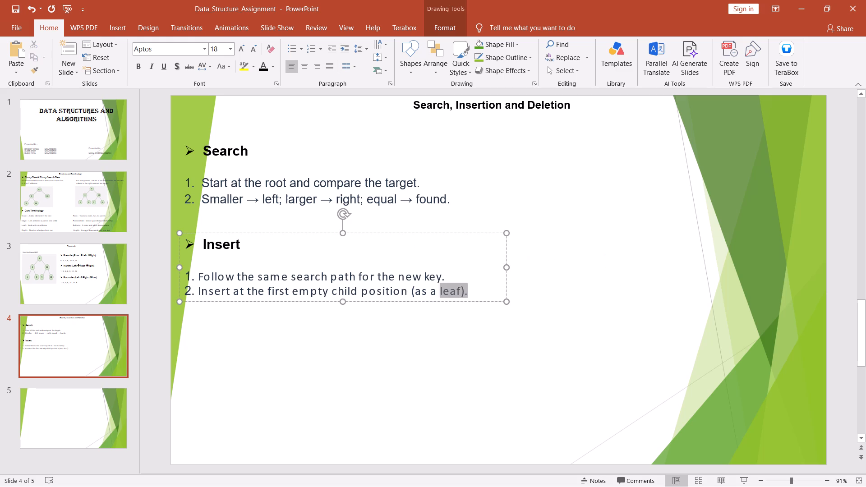
{"action": "left_click_drag", "start_coordinate": [410, 303], "coordinate": [180, 274]}
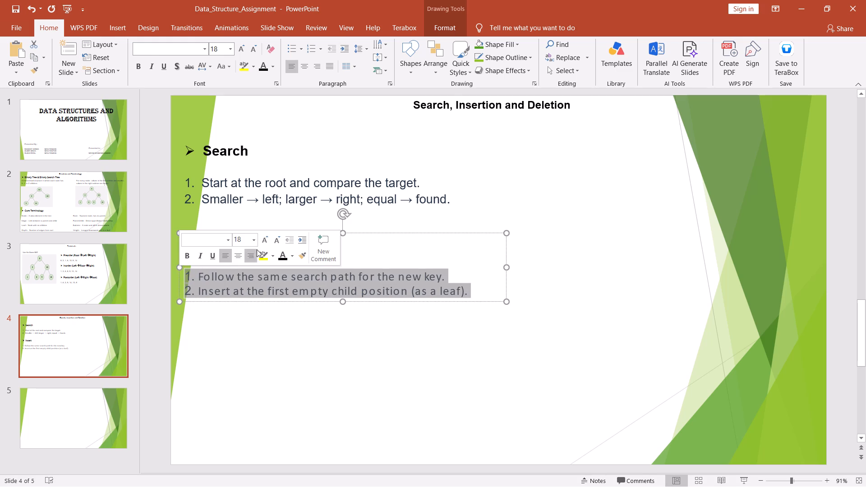
{"action": "left_click", "coordinate": [254, 241]}
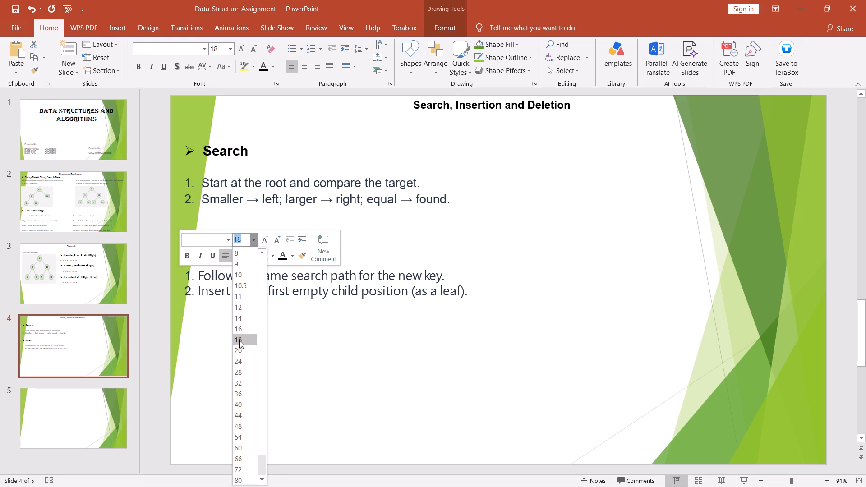
{"action": "left_click", "coordinate": [239, 340]}
{"action": "left_click", "coordinate": [239, 340]}
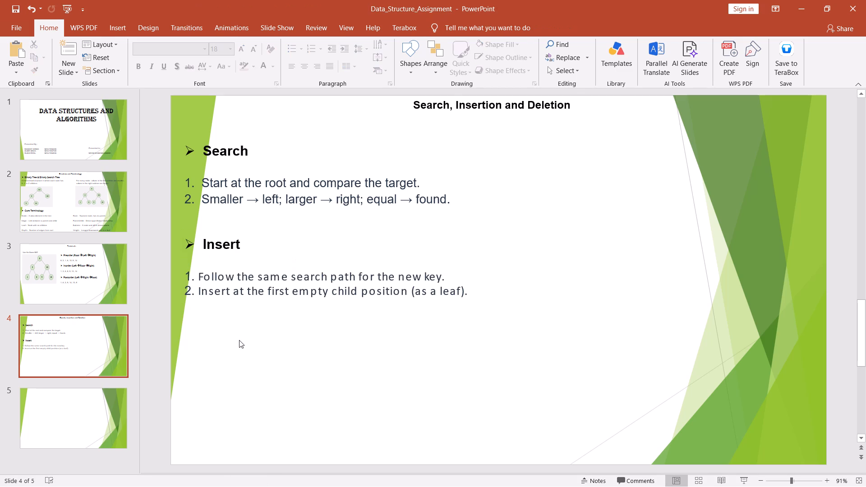
{"action": "key", "text": "ctrl+s"}
Move the Insert text box slightly down to widen the gap below the Search points.
{"action": "left_click", "coordinate": [263, 227]}
{"action": "left_click", "coordinate": [264, 257]}
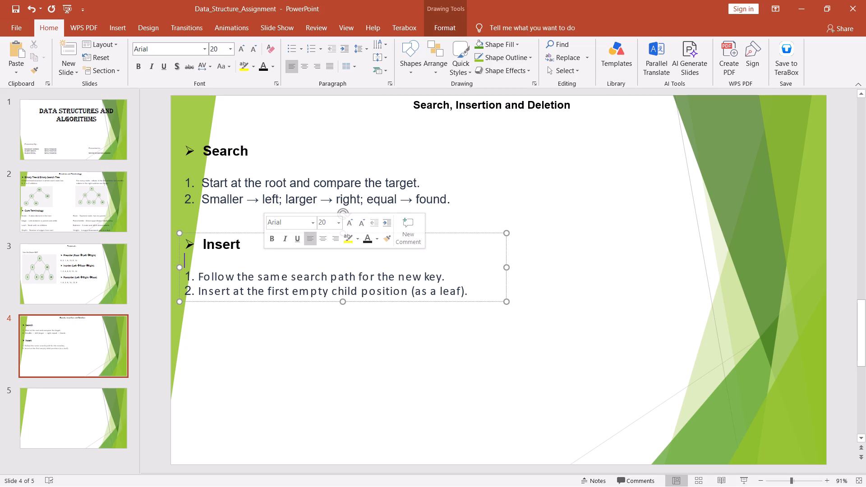
{"action": "left_click_drag", "start_coordinate": [250, 233], "coordinate": [250, 237]}
{"action": "left_click", "coordinate": [295, 124]}
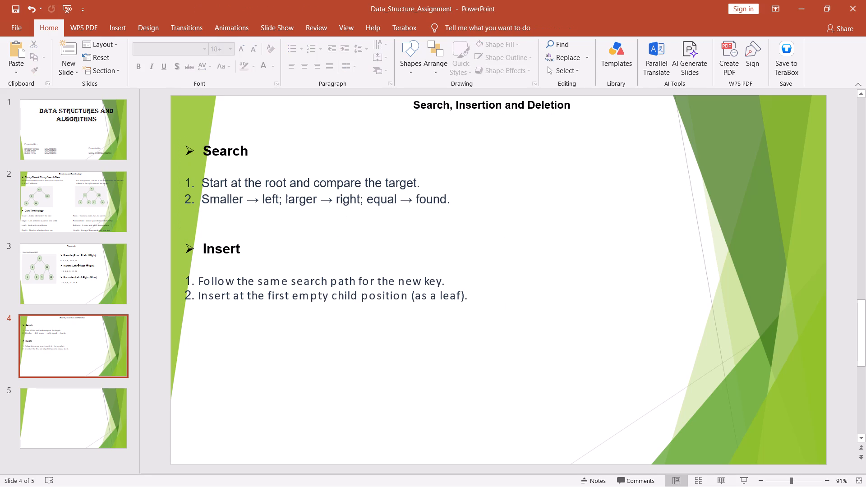
Narrow the Search text box slightly from its right edge and save the presentation.
{"action": "left_click", "coordinate": [293, 149]}
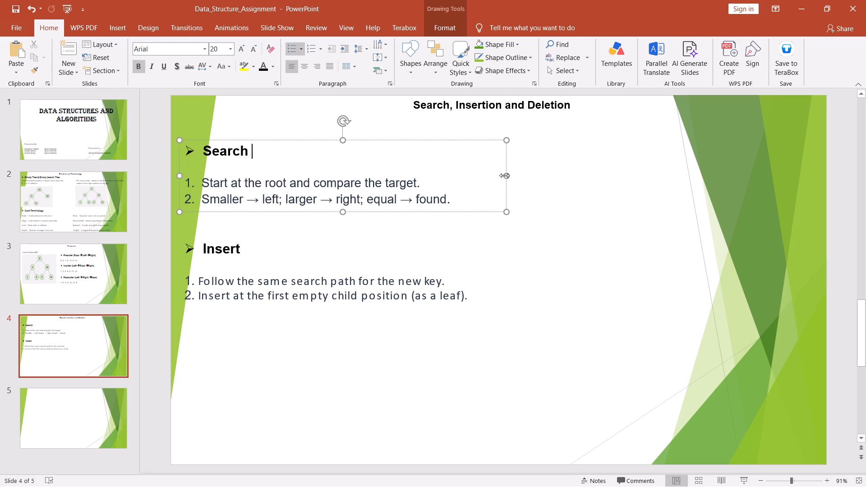
{"action": "left_click", "coordinate": [504, 175]}
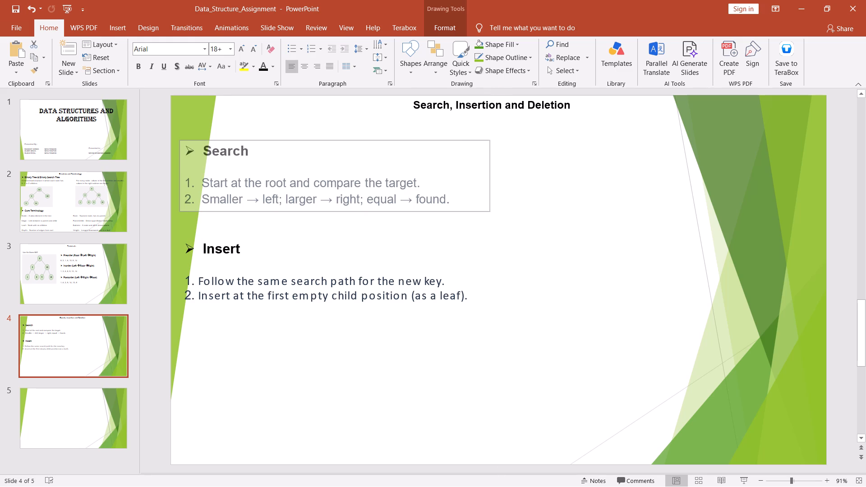
{"action": "left_click", "coordinate": [444, 235]}
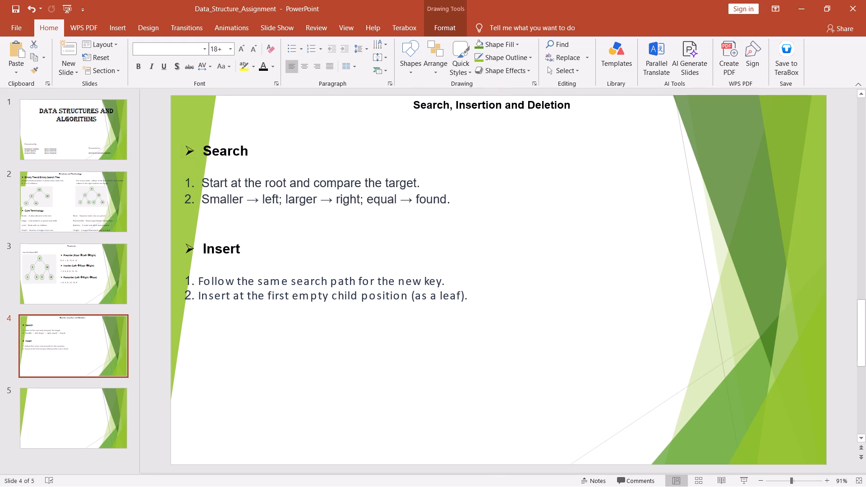
{"action": "left_click", "coordinate": [450, 182]}
{"action": "left_click", "coordinate": [537, 305]}
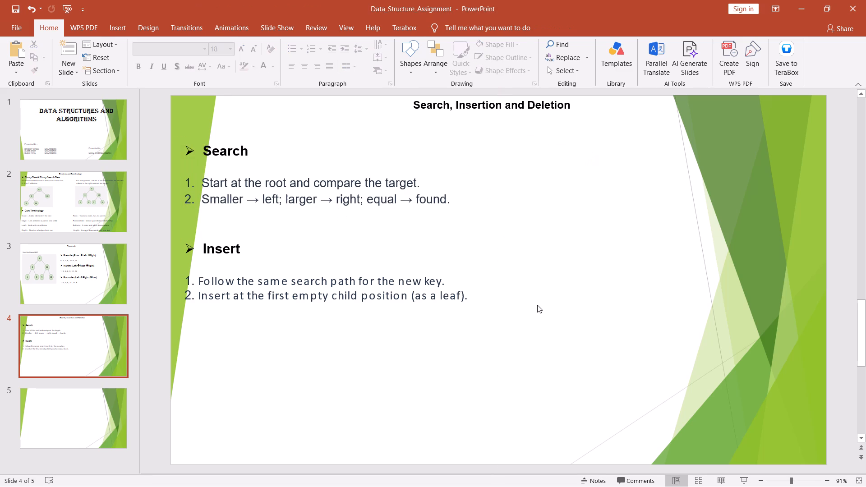
{"action": "key", "text": "ctrl+s"}
Draw a wide text box below the Insert points and align its left edge with the Search and Insert boxes.
{"action": "left_click", "coordinate": [114, 31]}
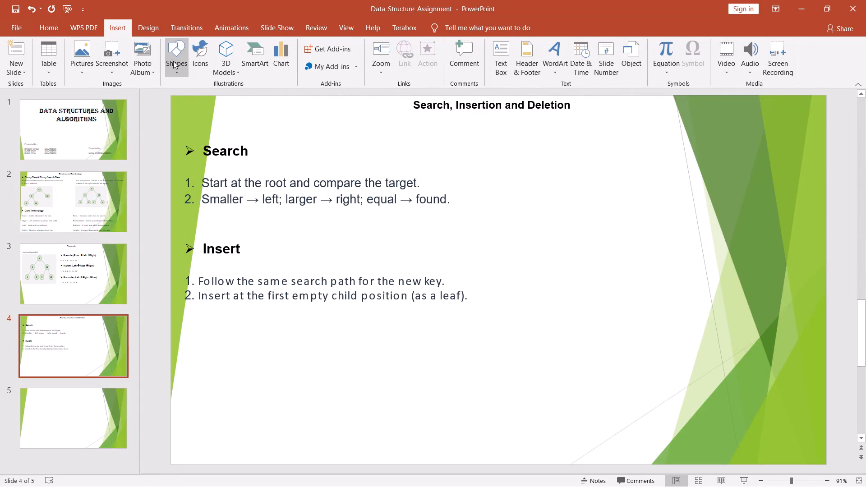
{"action": "left_click", "coordinate": [173, 61]}
{"action": "left_click", "coordinate": [171, 97]}
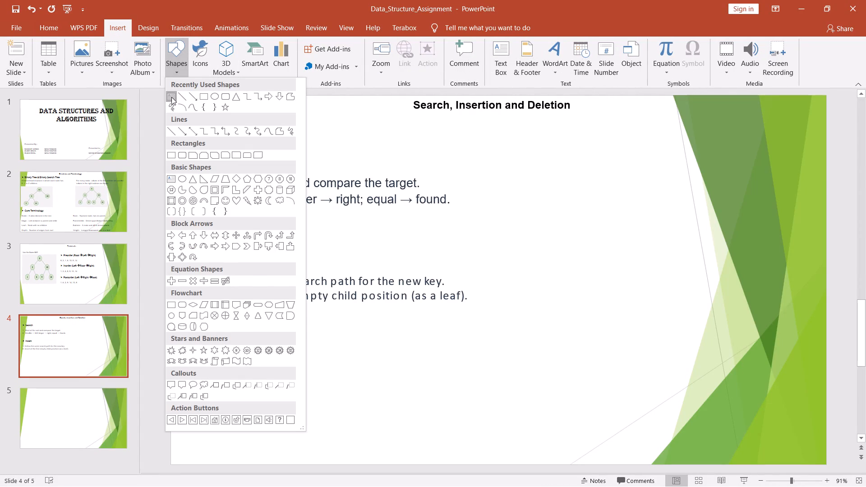
{"action": "left_click_drag", "start_coordinate": [171, 314], "coordinate": [828, 473]}
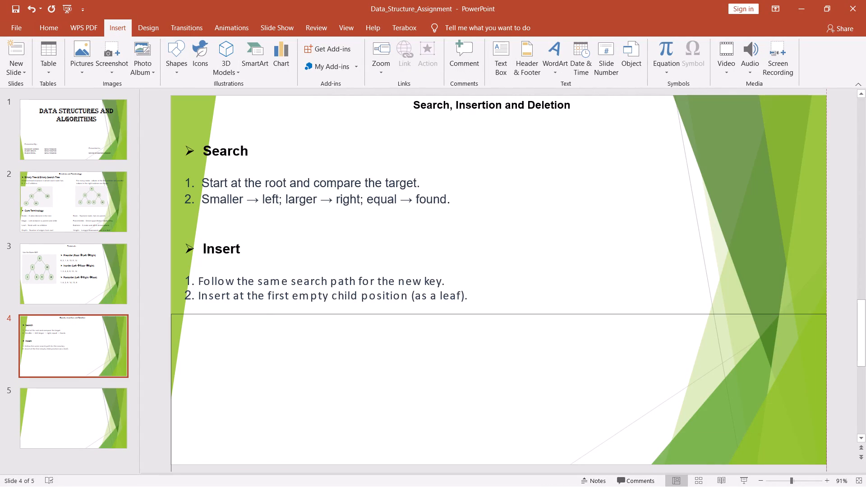
{"action": "left_click_drag", "start_coordinate": [828, 473], "coordinate": [720, 432]}
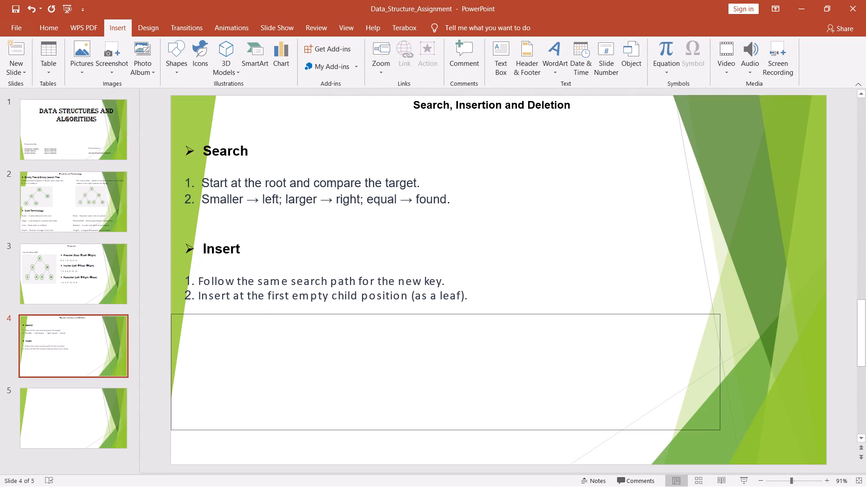
{"action": "left_click_drag", "start_coordinate": [720, 432], "coordinate": [720, 437]}
{"action": "left_click", "coordinate": [329, 267]}
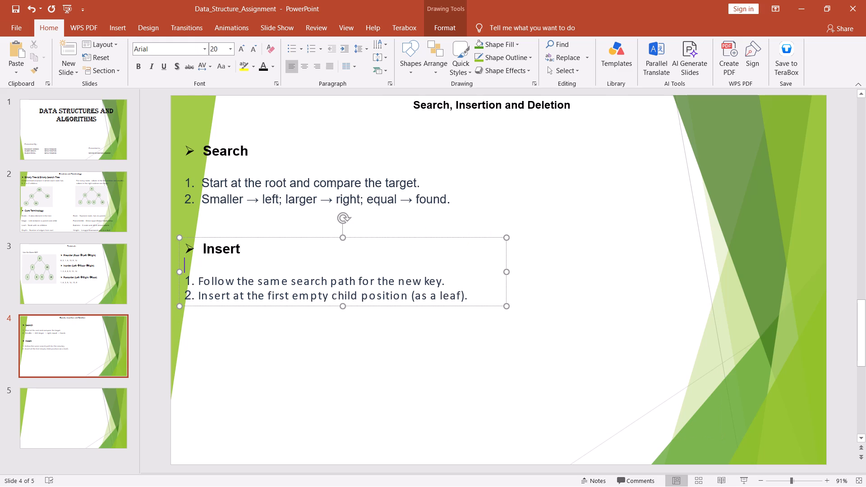
{"action": "left_click", "coordinate": [238, 334]}
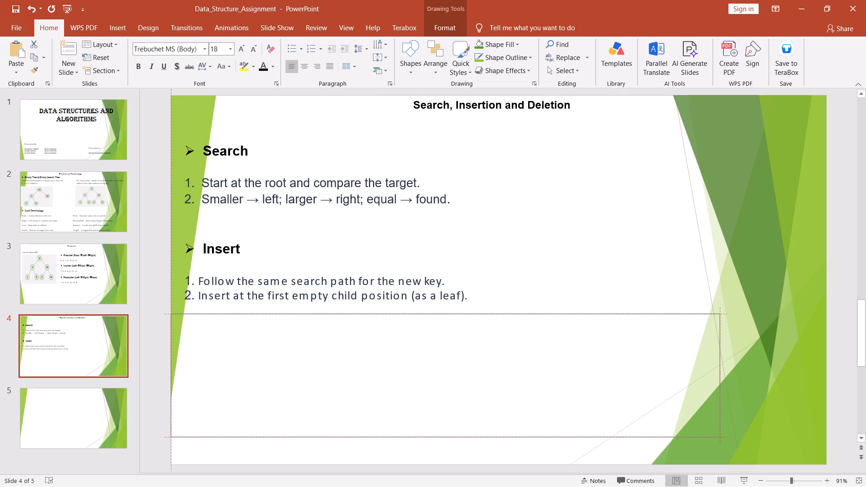
{"action": "left_click_drag", "start_coordinate": [169, 335], "coordinate": [178, 335]}
{"action": "left_click", "coordinate": [193, 330]}
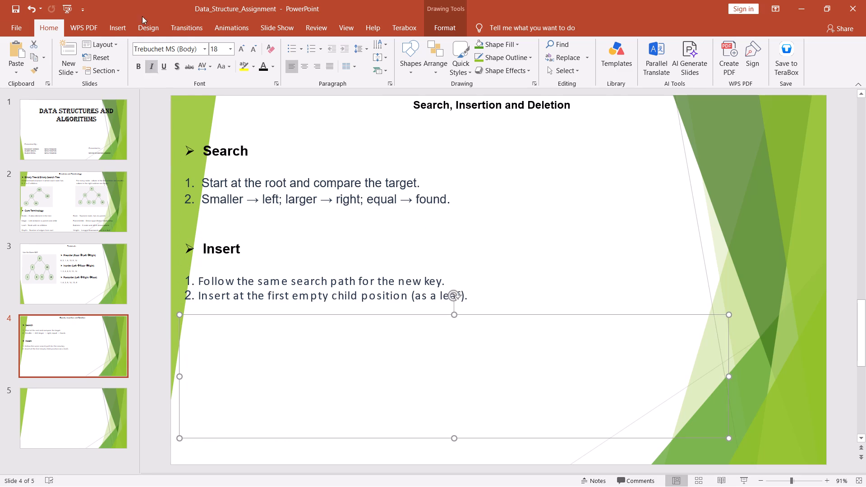
Enter the heading "Delete" with an arrow bullet in the new text box, checking the Binary_Trees_and_BST_5_Slides deck.
{"action": "left_click", "coordinate": [298, 52]}
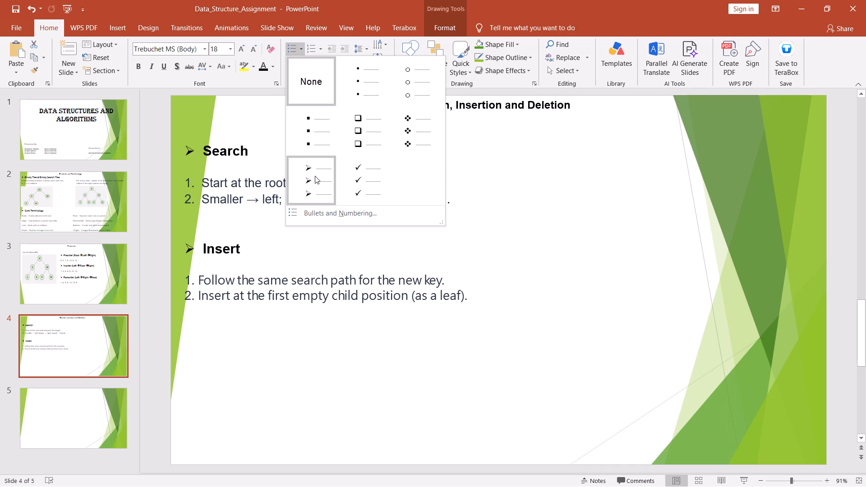
{"action": "left_click", "coordinate": [315, 176]}
{"action": "type", "text": "Deke"}
{"action": "key", "text": "BackSpace"}
{"action": "key", "text": "BackSpace"}
{"action": "key", "text": "BackSpace"}
{"action": "key", "text": "BackSpace"}
{"action": "type", "text": "Dek"}
{"action": "key", "text": "BackSpace"}
{"action": "type", "text": "lete"}
{"action": "key", "text": "alt+Tab"}
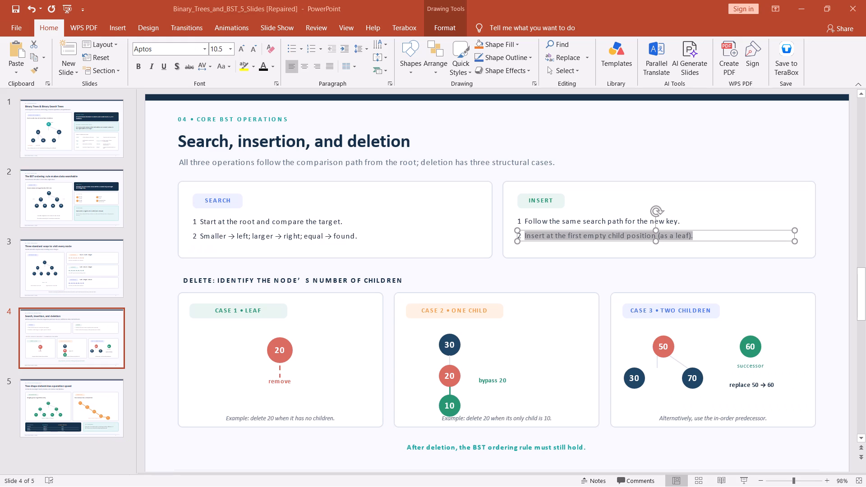
{"action": "key", "text": "alt+Tab"}
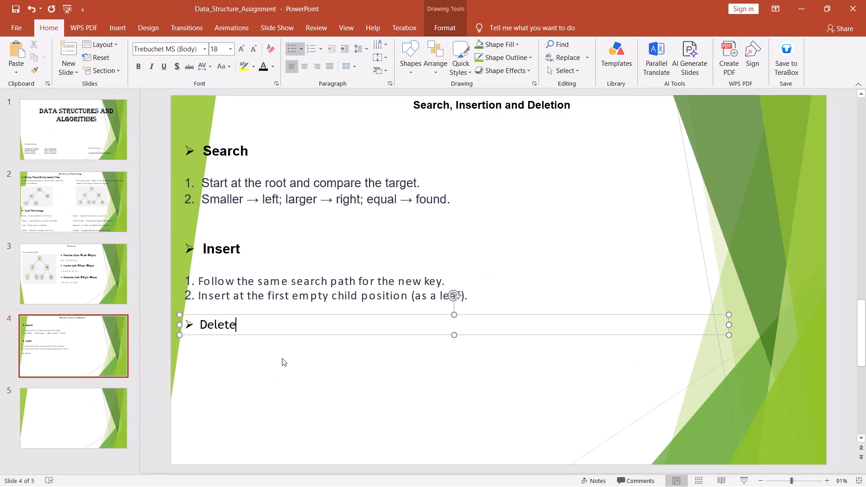
Format the Delete heading as bold Arial, size 20.
{"action": "key", "text": "ctrl+a"}
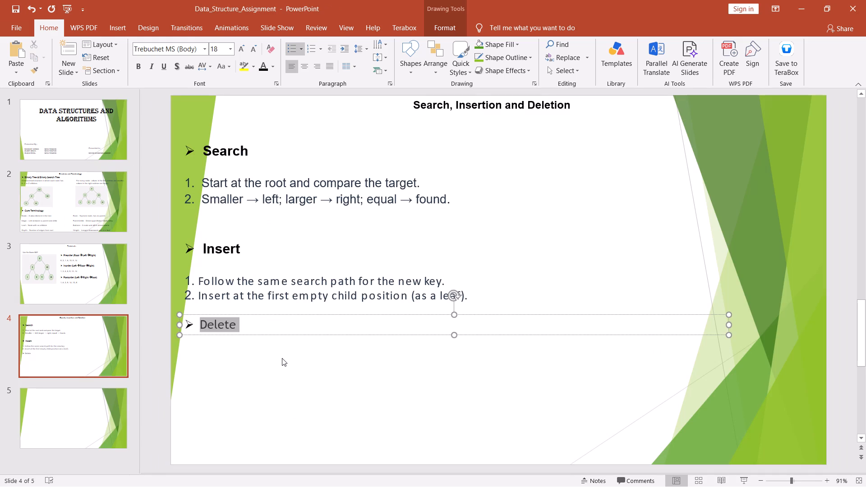
{"action": "left_click", "coordinate": [139, 65]}
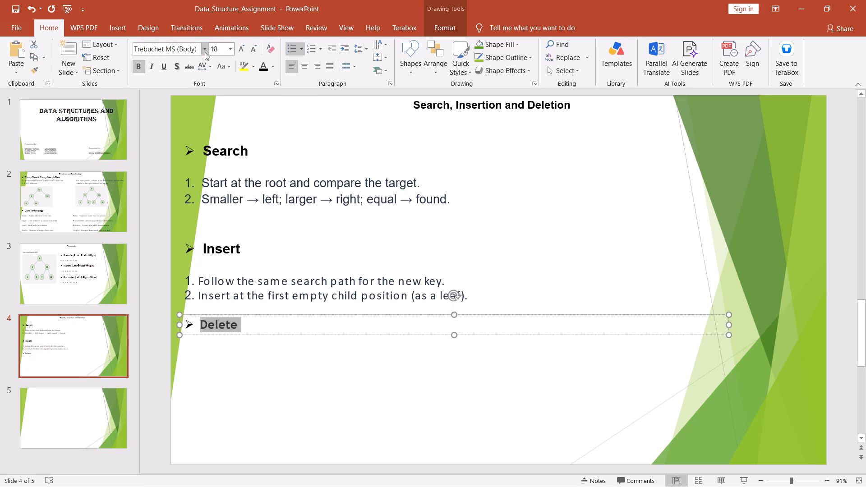
{"action": "left_click", "coordinate": [205, 52]}
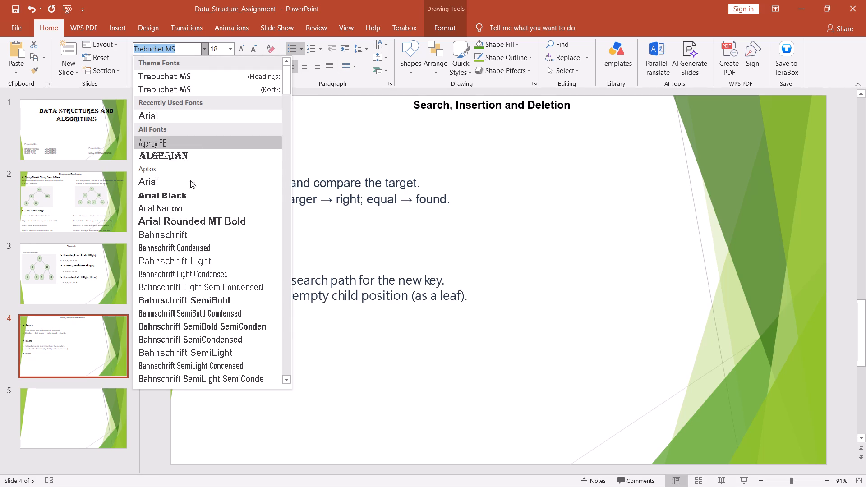
{"action": "left_click", "coordinate": [189, 184]}
{"action": "left_click", "coordinate": [227, 48]}
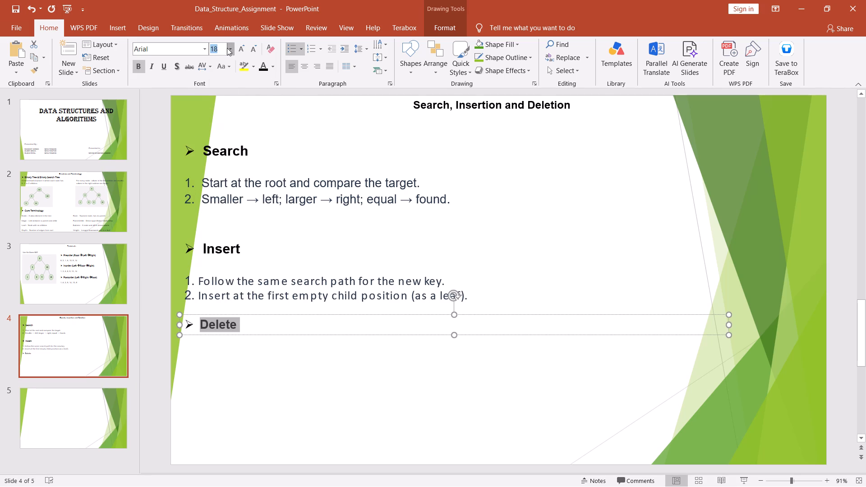
{"action": "left_click", "coordinate": [214, 154]}
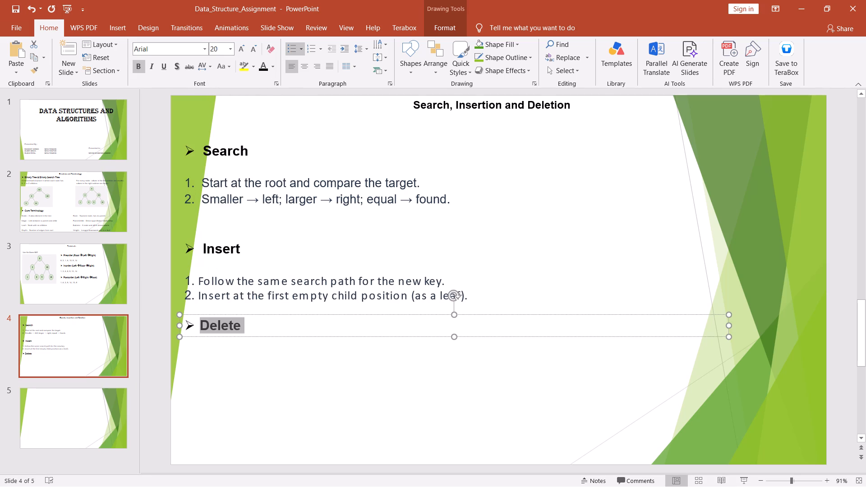
{"action": "left_click", "coordinate": [250, 327]}
{"action": "left_click", "coordinate": [238, 326]}
{"action": "key", "text": "Right"}
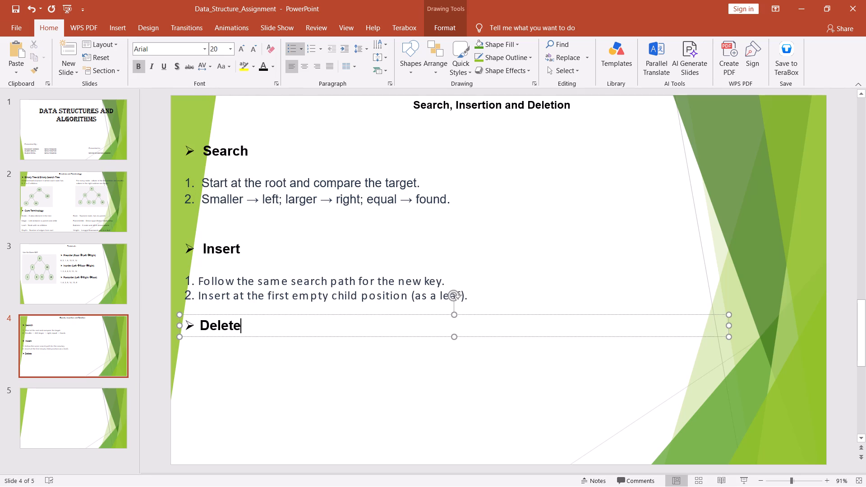
Add a new line without a bullet below the Delete heading, checking the deletion cases in the Binary_Trees_and_BST_5_Slides deck.
{"action": "key", "text": "Return"}
{"action": "key", "text": "alt+Tab"}
{"action": "key", "text": "alt+Tab"}
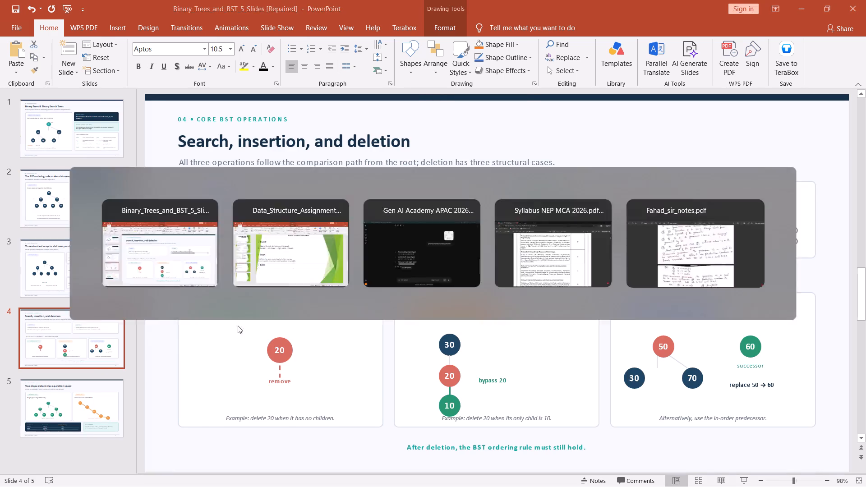
{"action": "key", "text": "BackSpace"}
{"action": "key", "text": "alt+Tab"}
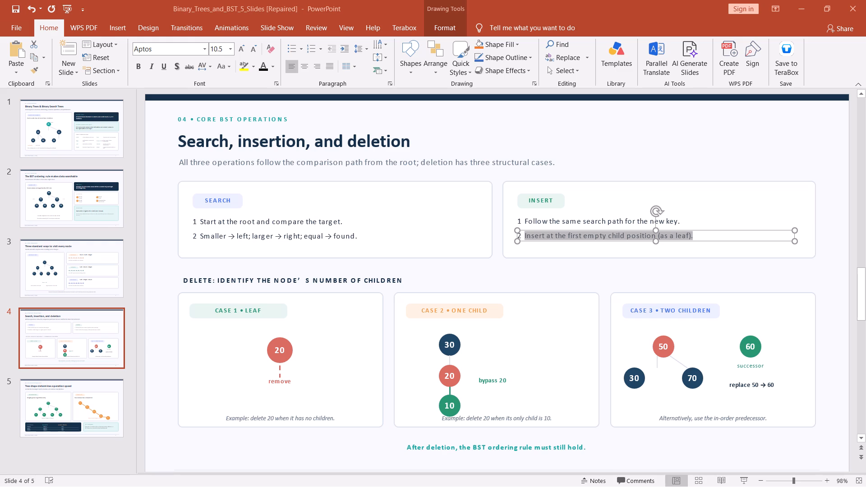
{"action": "key", "text": "alt+Tab"}
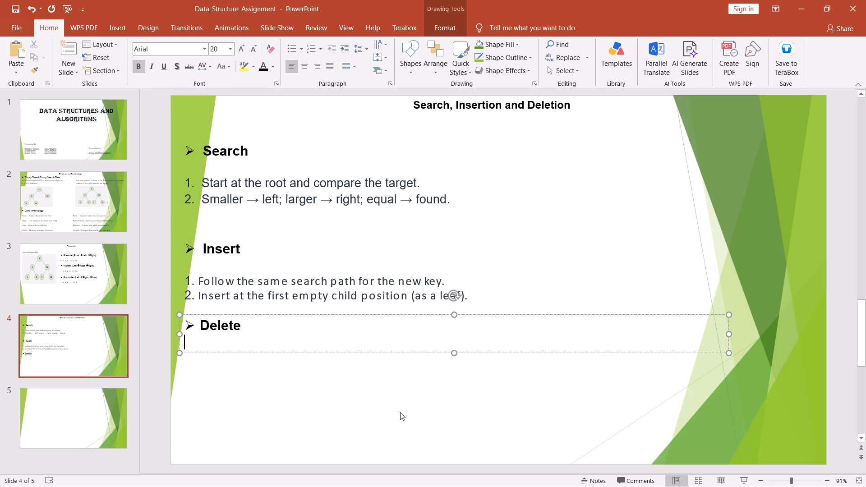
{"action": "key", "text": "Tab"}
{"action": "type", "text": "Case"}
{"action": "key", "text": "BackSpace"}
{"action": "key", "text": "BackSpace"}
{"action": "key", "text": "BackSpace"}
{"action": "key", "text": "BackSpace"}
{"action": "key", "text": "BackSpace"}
Enter "1. Case:" as an indented, non-bold line below the Delete heading.
{"action": "key", "text": "space"}
{"action": "key", "text": "Tab"}
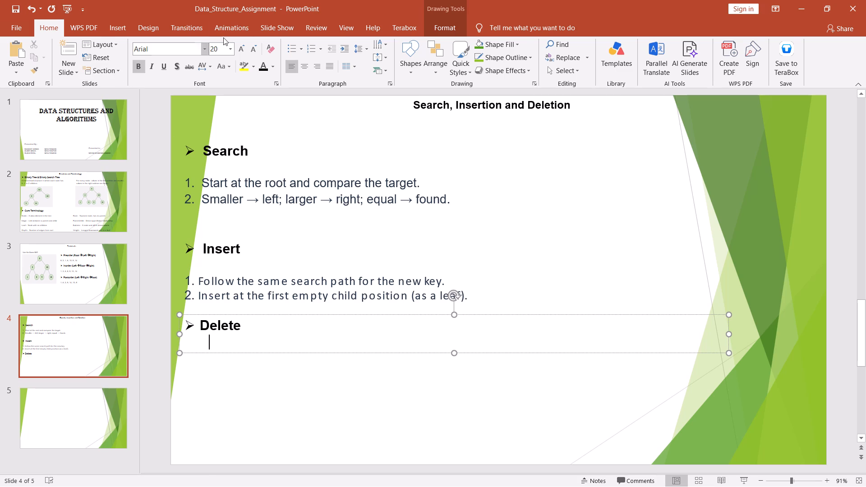
{"action": "left_click", "coordinate": [230, 52]}
{"action": "left_click", "coordinate": [144, 67]}
{"action": "type", "text": "1."}
{"action": "key", "text": "space"}
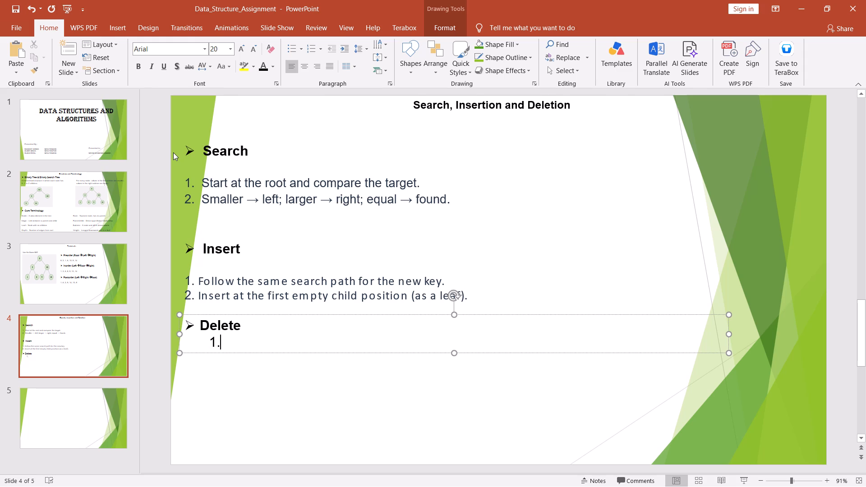
{"action": "type", "text": "Case"}
{"action": "key", "text": "shift+colon"}
Complete the line with "- Leaf", checking the case name in the Binary_Trees_and_BST_5_Slides deck, and add a further indented line below it.
{"action": "key", "text": "alt+Tab"}
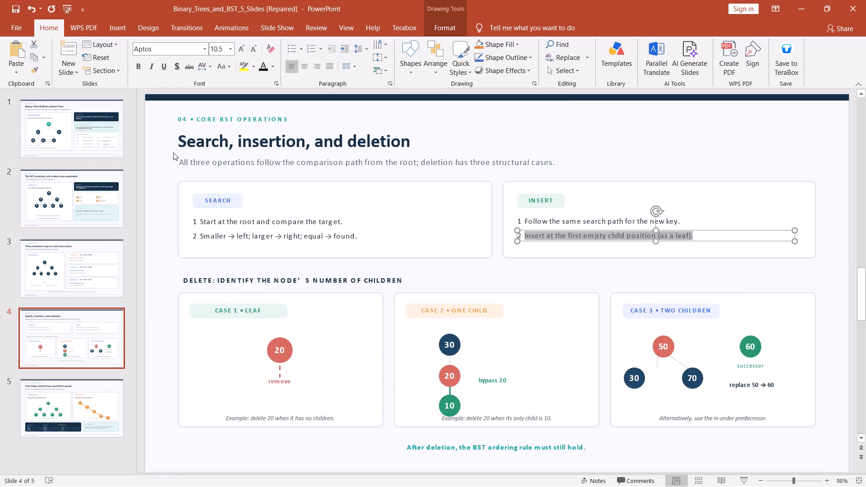
{"action": "key", "text": "alt+Tab"}
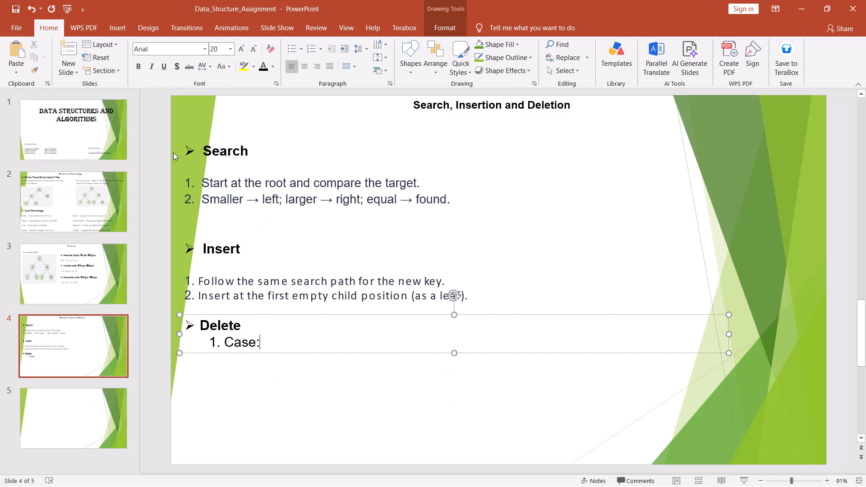
{"action": "type", "text": "-"}
{"action": "key", "text": "space"}
{"action": "key", "text": "alt+Tab"}
{"action": "key", "text": "alt+Tab"}
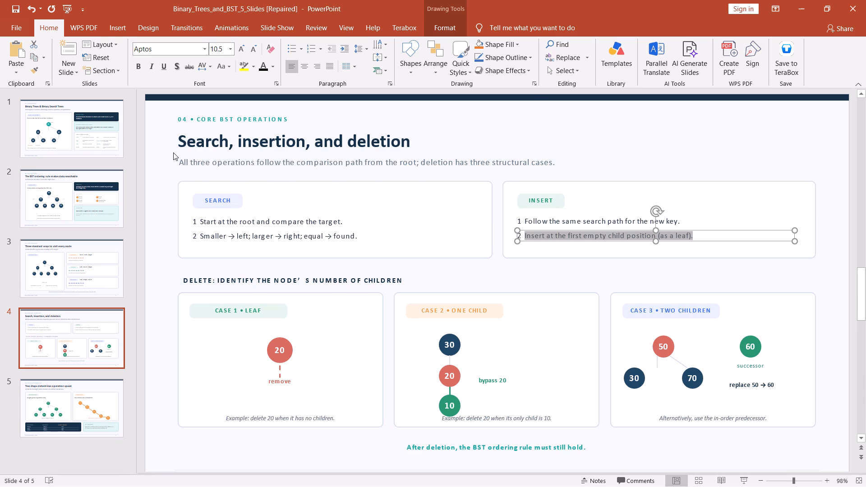
{"action": "type", "text": "Leaf"}
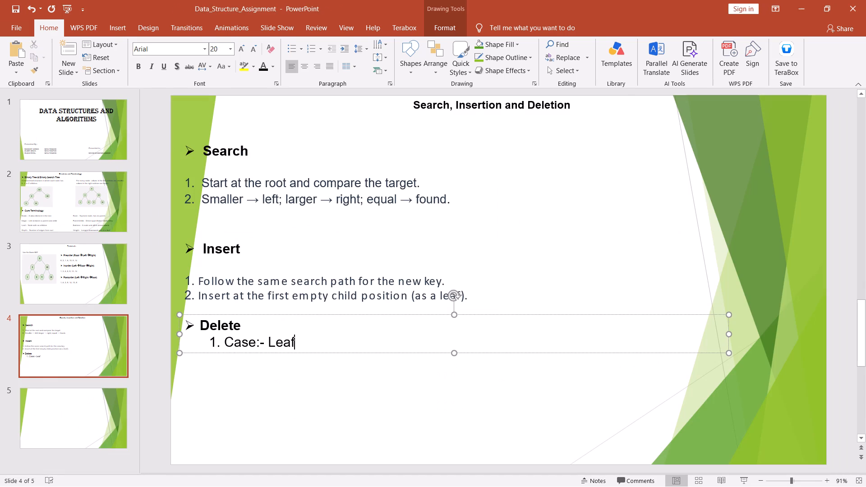
{"action": "key", "text": "space"}
{"action": "key", "text": "alt+Tab"}
{"action": "key", "text": "alt+Tab"}
{"action": "key", "text": "Return"}
{"action": "key", "text": "Tab"}
{"action": "key", "text": "Tab"}
Close the Gemini window, open a Chrome profile and search Google for "leaf node".
{"action": "key", "text": "alt+Tab"}
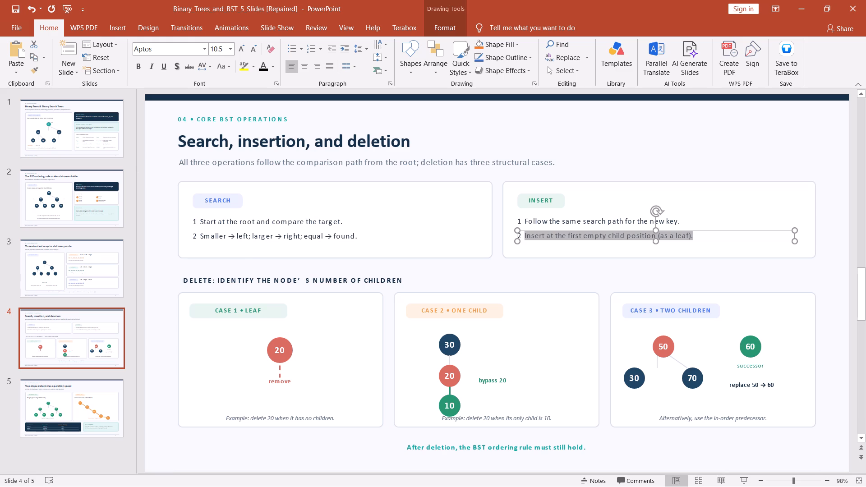
{"action": "key", "text": "alt+Tab"}
{"action": "key", "text": "alt+Tab"}
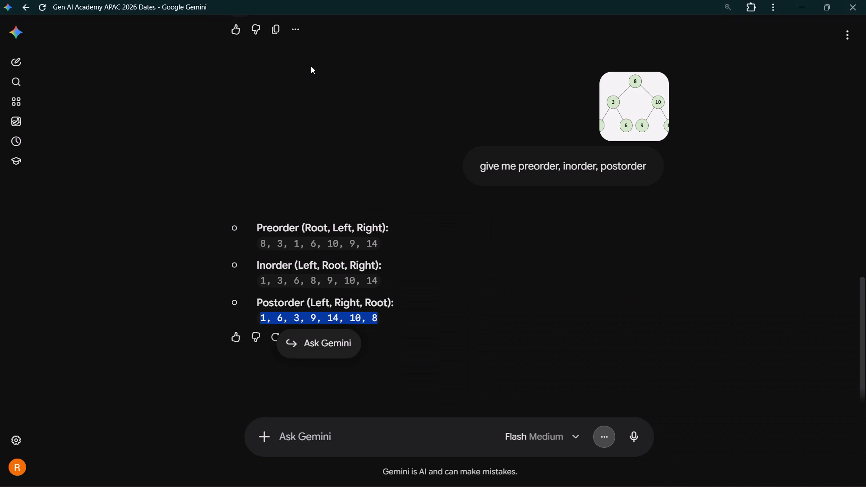
{"action": "left_click", "coordinate": [865, 0]}
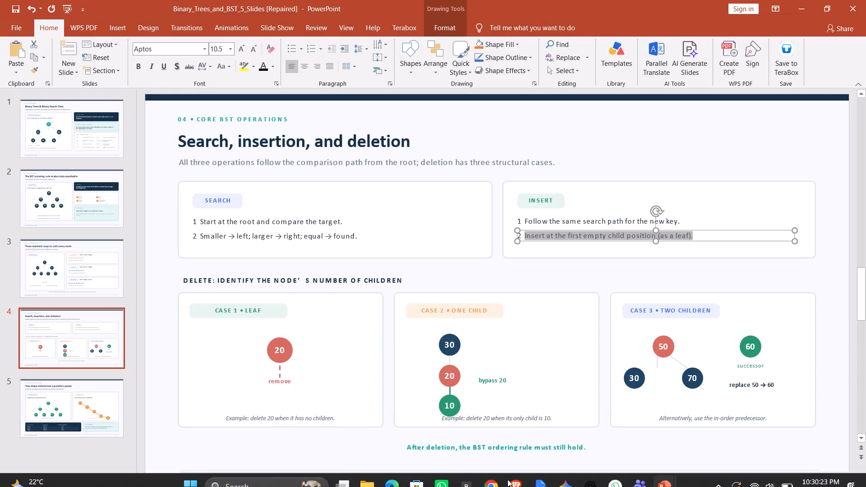
{"action": "left_click", "coordinate": [488, 473]}
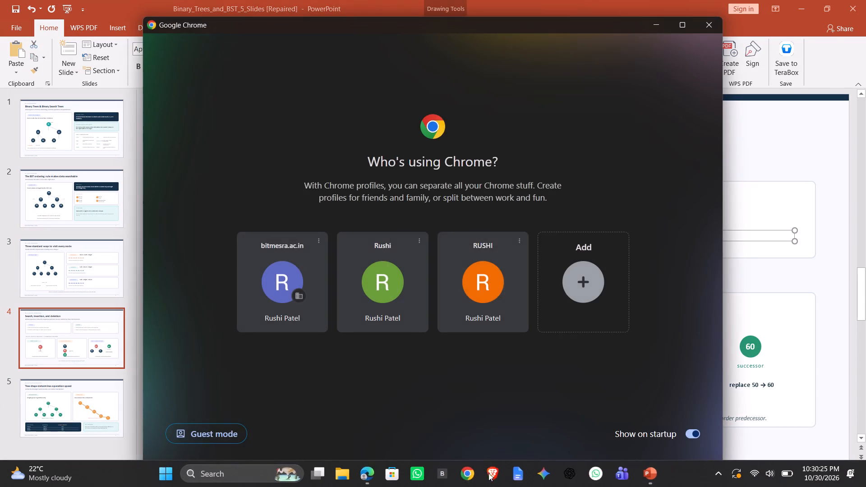
{"action": "left_click", "coordinate": [448, 303]}
{"action": "left_click", "coordinate": [375, 233]}
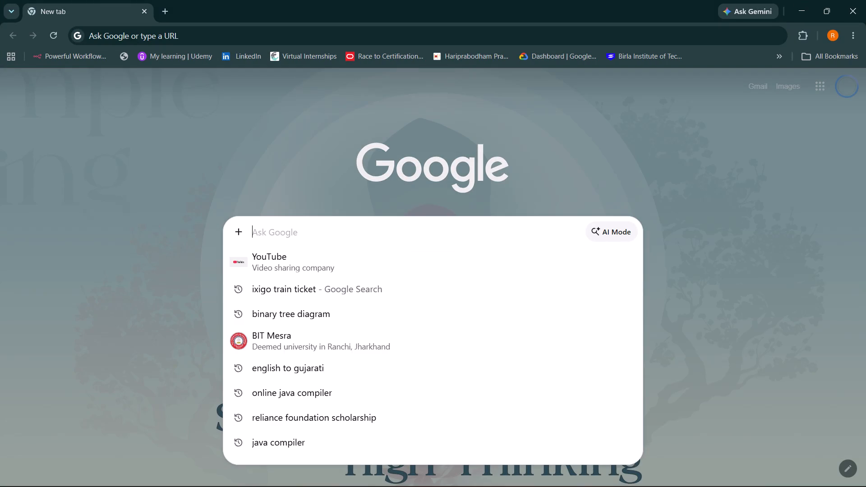
{"action": "type", "text": "leaf node"}
{"action": "key", "text": "Return"}
Examine the GeeksforGeeks article on the different types of nodes in a tree for leaf node content, and return to the search results.
{"action": "scroll", "coordinate": [358, 235], "scroll_direction": "down", "scroll_amount": 2}
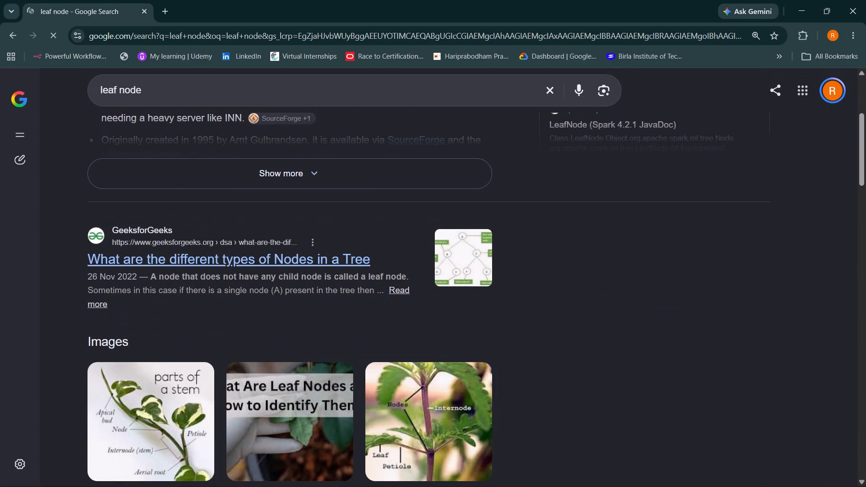
{"action": "left_click", "coordinate": [330, 259]}
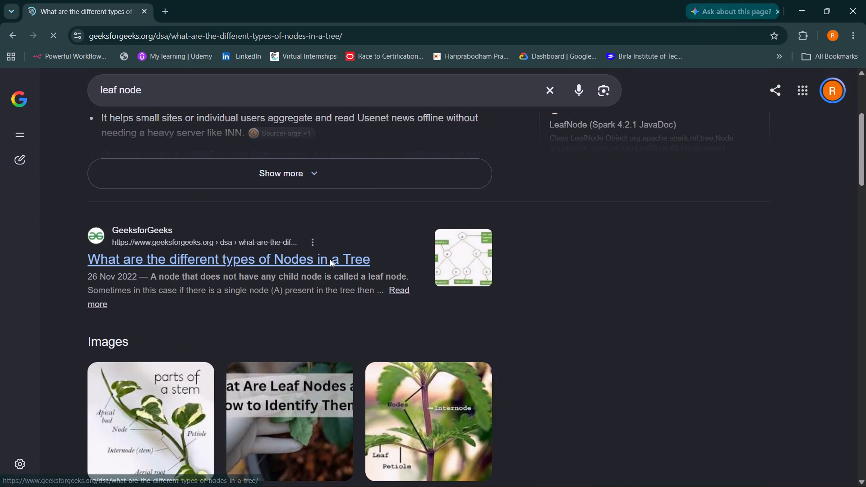
{"action": "scroll", "coordinate": [330, 259], "scroll_direction": "down", "scroll_amount": 6}
{"action": "scroll", "coordinate": [349, 213], "scroll_direction": "down", "scroll_amount": 2}
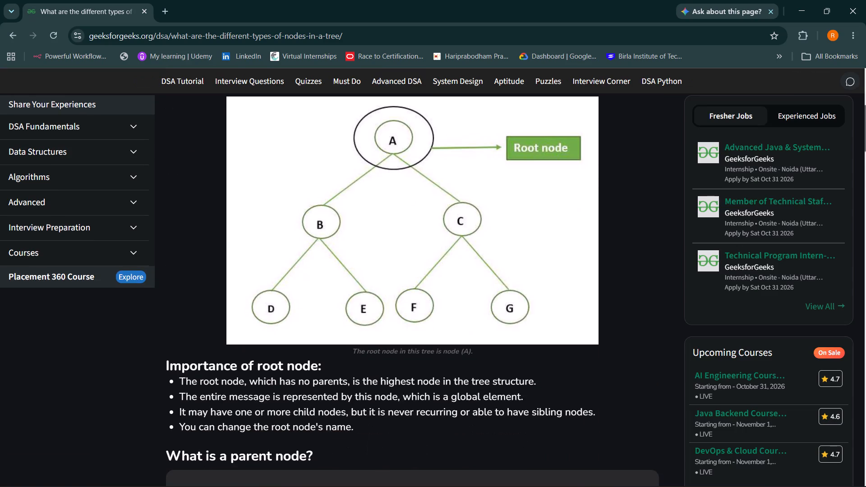
{"action": "scroll", "coordinate": [349, 213], "scroll_direction": "down", "scroll_amount": 19}
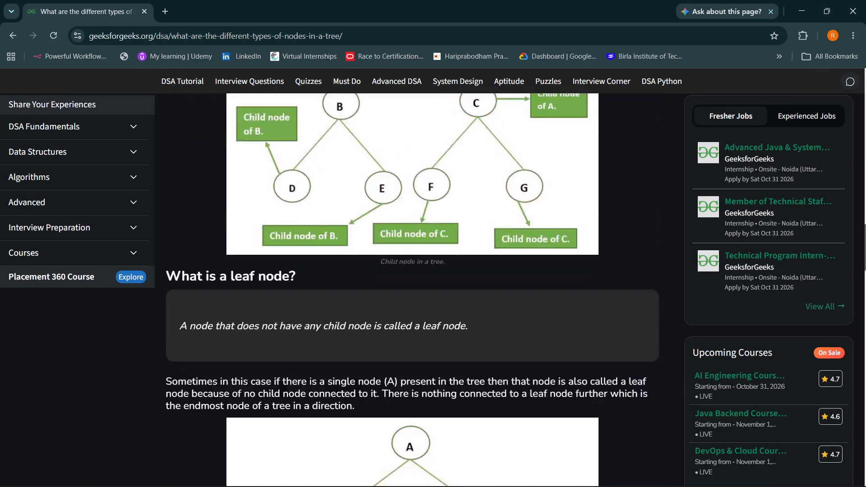
{"action": "scroll", "coordinate": [349, 213], "scroll_direction": "down", "scroll_amount": 20}
{"action": "scroll", "coordinate": [349, 213], "scroll_direction": "down", "scroll_amount": 11}
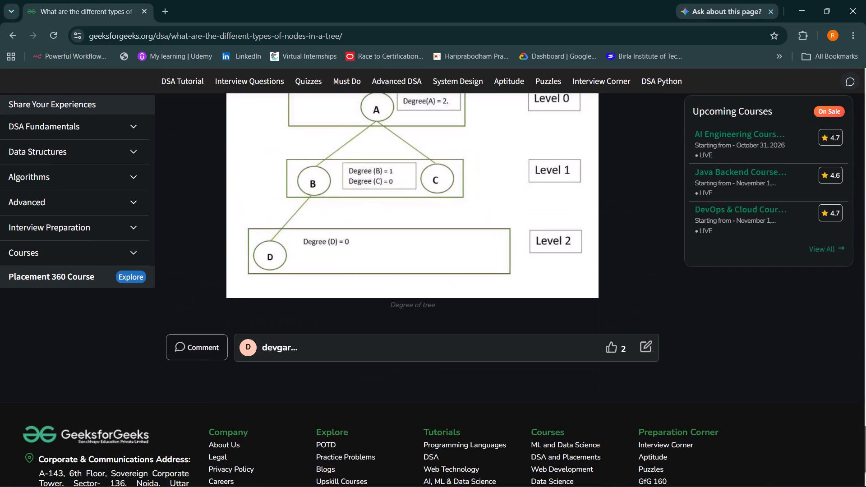
{"action": "scroll", "coordinate": [349, 212], "scroll_direction": "up", "scroll_amount": 5}
{"action": "left_click", "coordinate": [0, 39]}
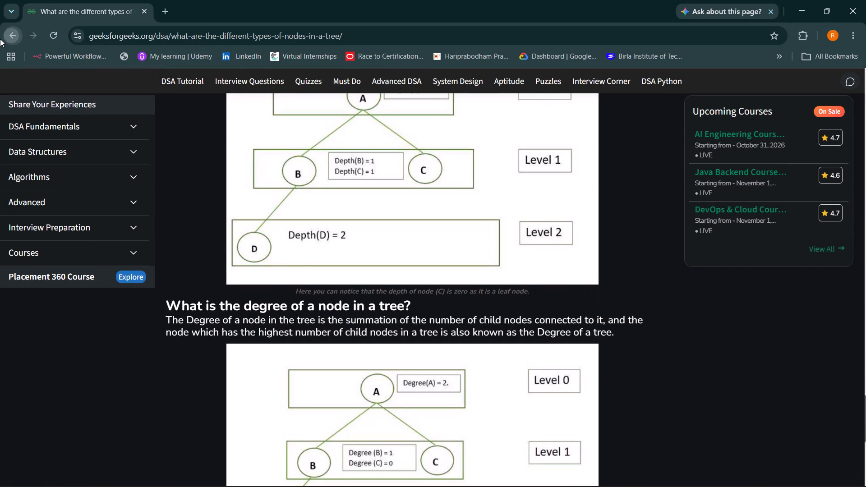
Browse the image results for "leaf node" for a suitable tree diagram.
{"action": "scroll", "coordinate": [152, 133], "scroll_direction": "up", "scroll_amount": 6}
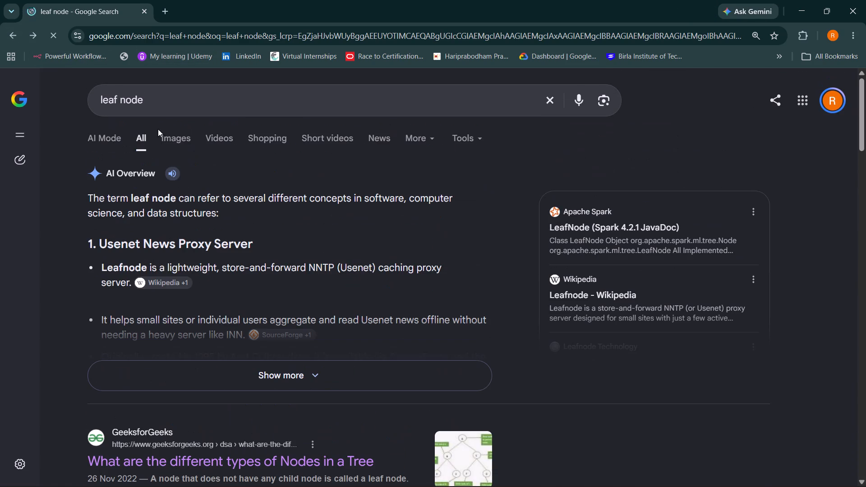
{"action": "left_click", "coordinate": [171, 133]}
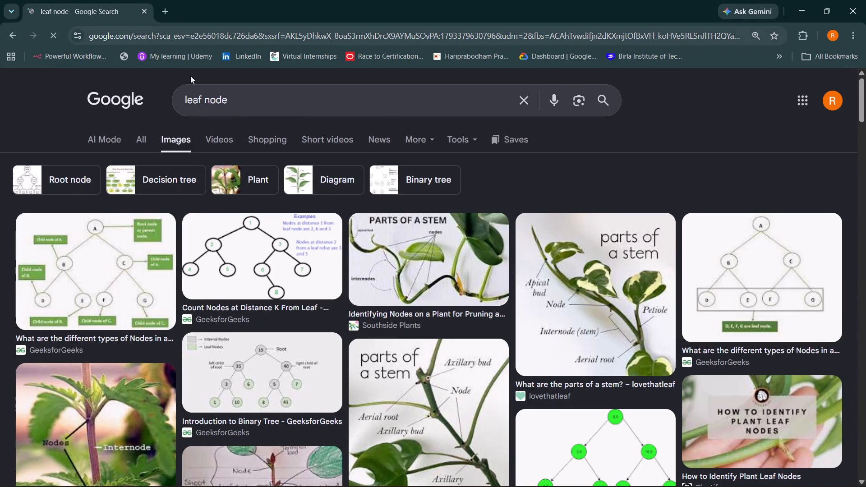
{"action": "scroll", "coordinate": [264, 160], "scroll_direction": "down", "scroll_amount": 13}
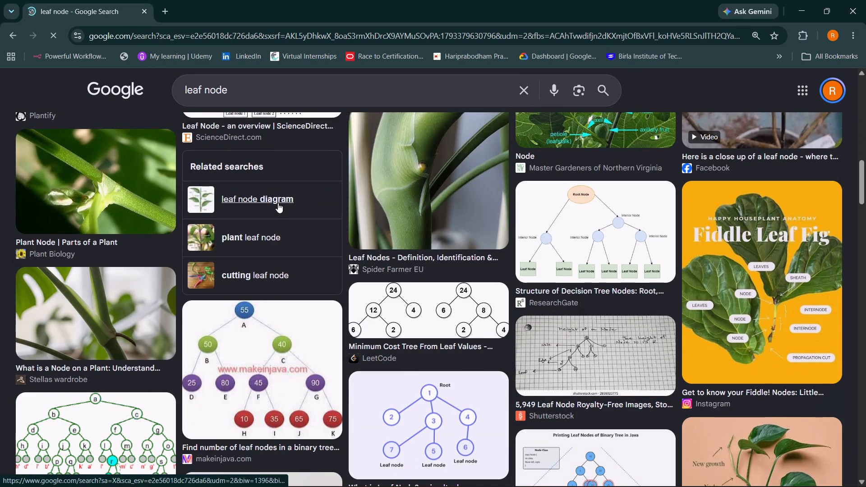
{"action": "scroll", "coordinate": [278, 203], "scroll_direction": "down", "scroll_amount": 20}
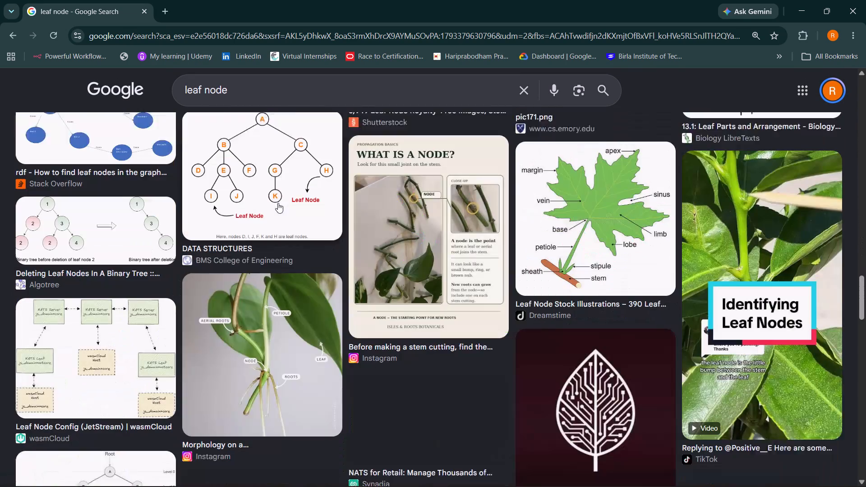
{"action": "scroll", "coordinate": [278, 203], "scroll_direction": "down", "scroll_amount": 6}
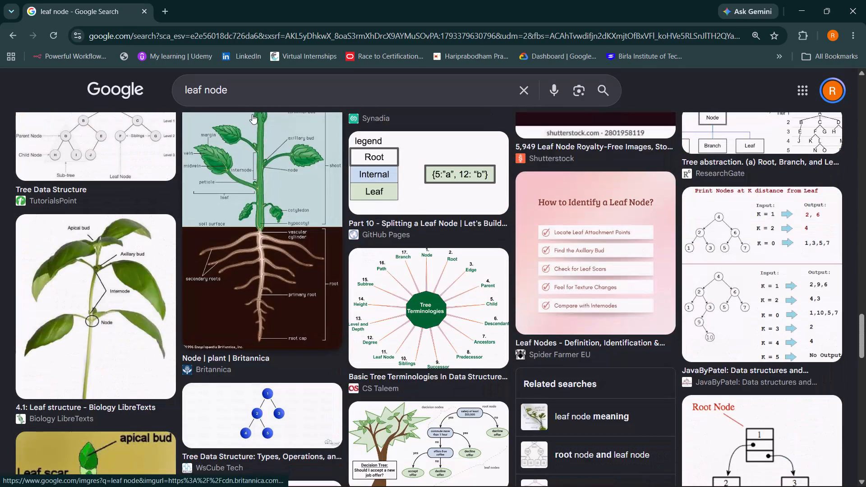
{"action": "scroll", "coordinate": [252, 114], "scroll_direction": "up", "scroll_amount": 10}
Search Google Images for "leaf node in binary tree" and look through the diagrams.
{"action": "left_click", "coordinate": [252, 98]}
{"action": "key", "text": "space"}
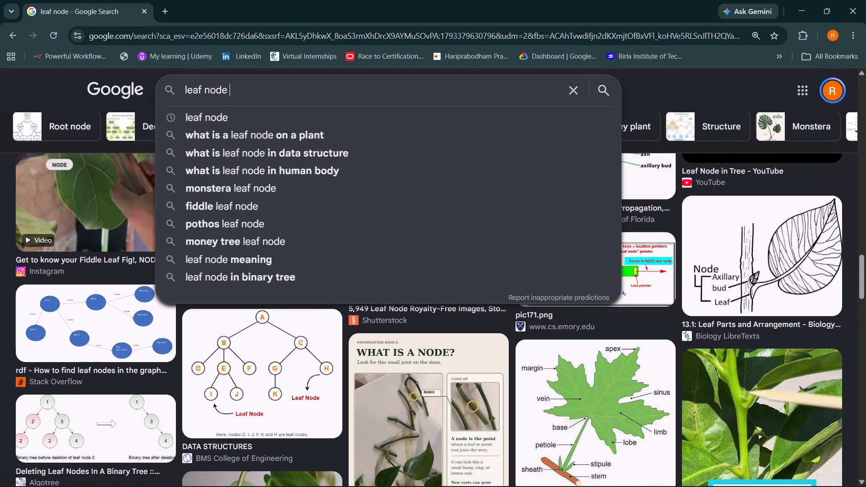
{"action": "key", "text": "Down"}
{"action": "key", "text": "Down"}
{"action": "key", "text": "Return"}
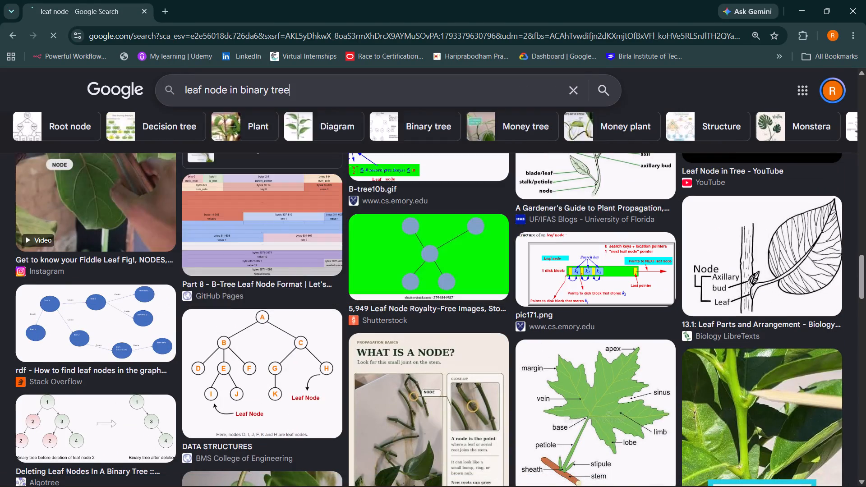
{"action": "scroll", "coordinate": [261, 232], "scroll_direction": "down", "scroll_amount": 6}
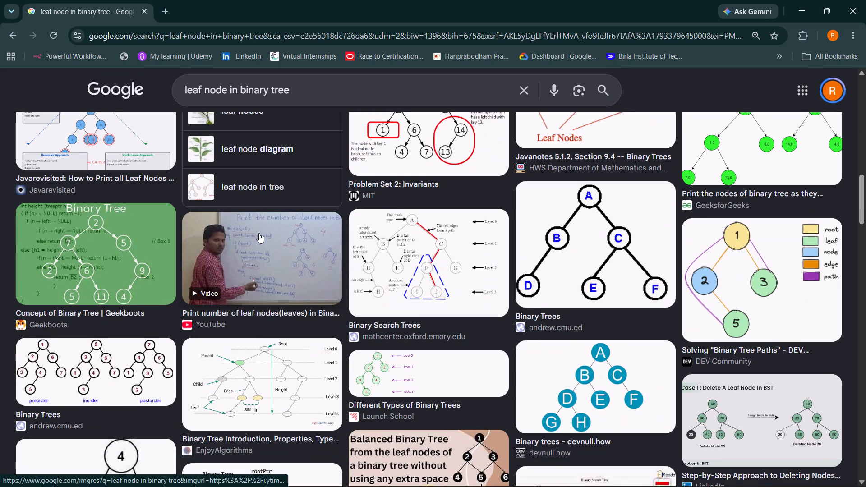
{"action": "scroll", "coordinate": [259, 233], "scroll_direction": "down", "scroll_amount": 13}
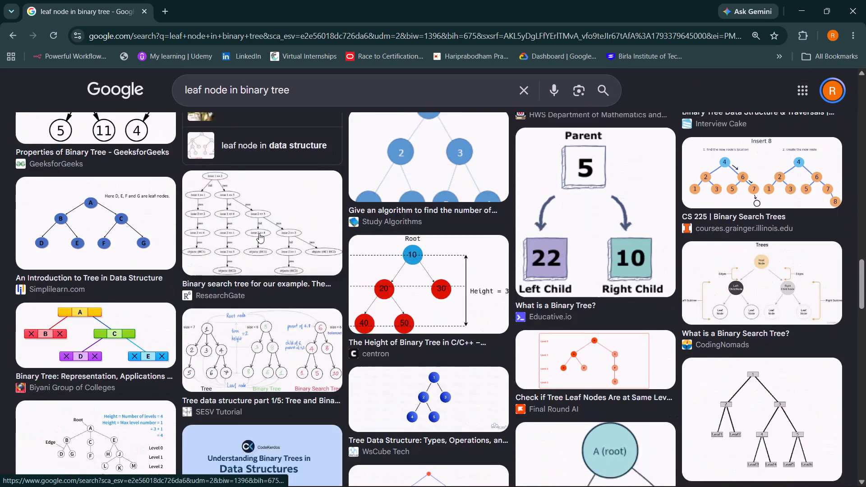
{"action": "scroll", "coordinate": [259, 233], "scroll_direction": "down", "scroll_amount": 12}
Review slides 3 to 5 of the Binary_Trees_and_BST_5_Slides deck, and slides 3, 2 and 1 of Data_Structure_Assignment.
{"action": "key", "text": "alt+Tab"}
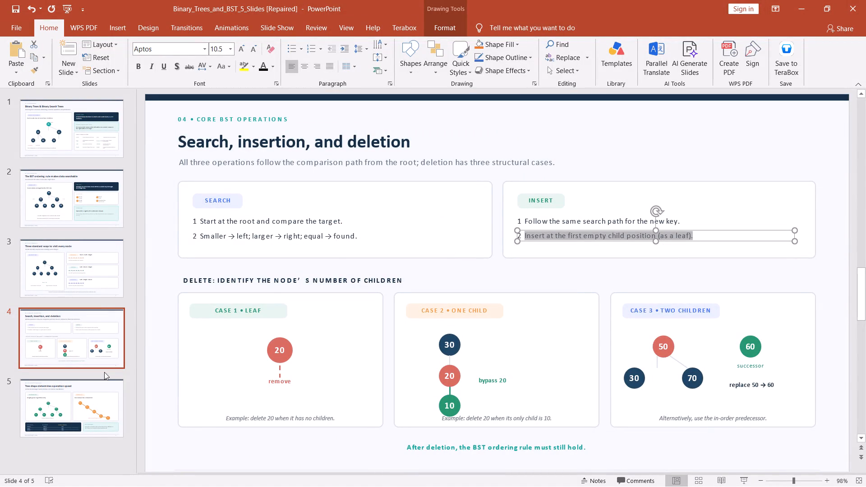
{"action": "left_click", "coordinate": [97, 385]}
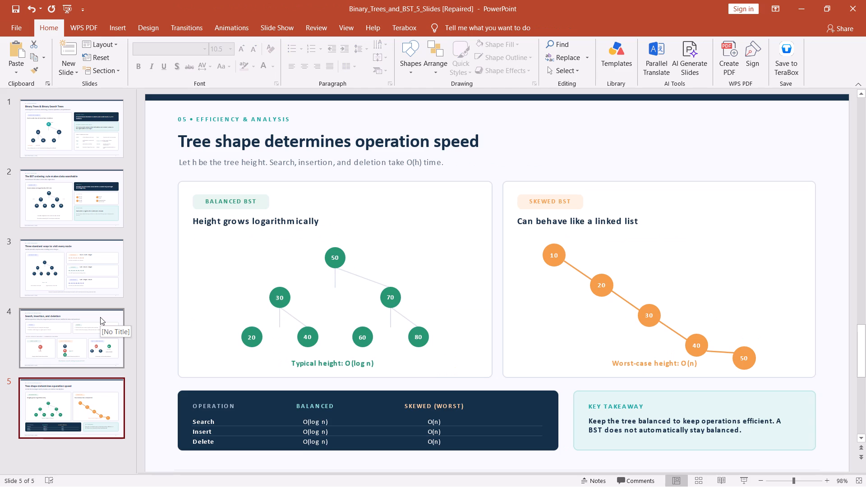
{"action": "left_click", "coordinate": [100, 317]}
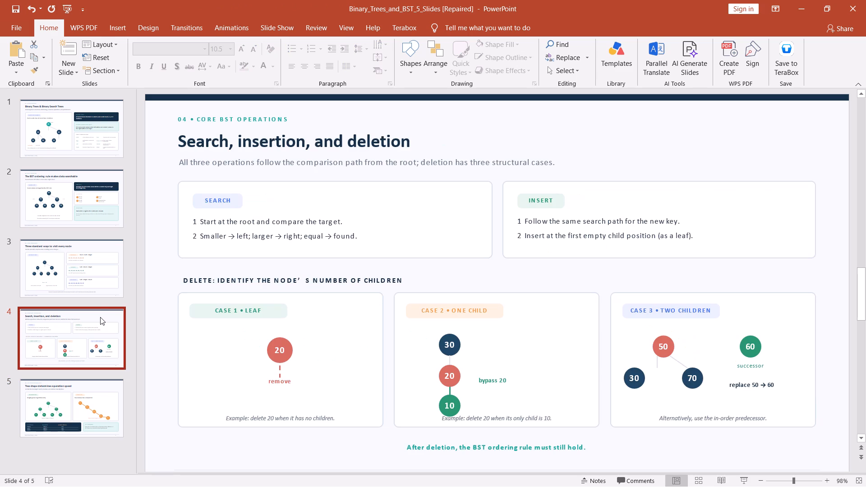
{"action": "left_click", "coordinate": [100, 272]}
{"action": "left_click", "coordinate": [92, 315]}
{"action": "key", "text": "alt+Tab"}
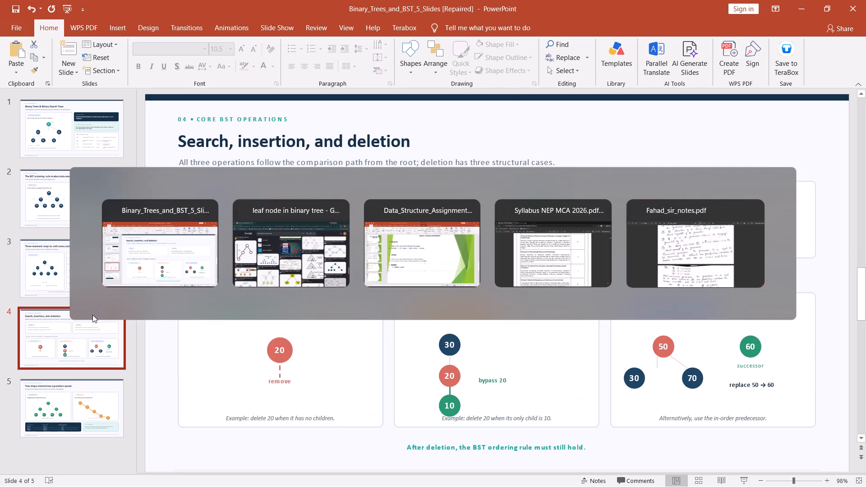
{"action": "key", "text": "alt+Tab"}
{"action": "left_click", "coordinate": [39, 281]}
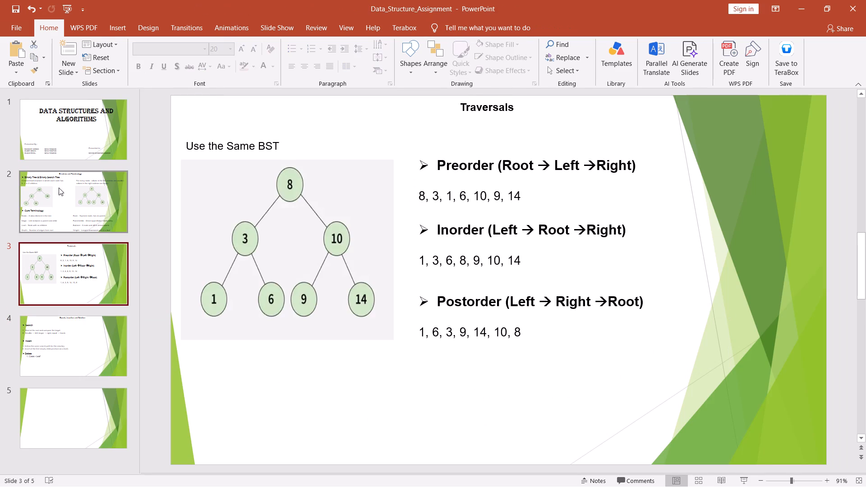
{"action": "left_click", "coordinate": [59, 187]}
{"action": "left_click", "coordinate": [64, 141]}
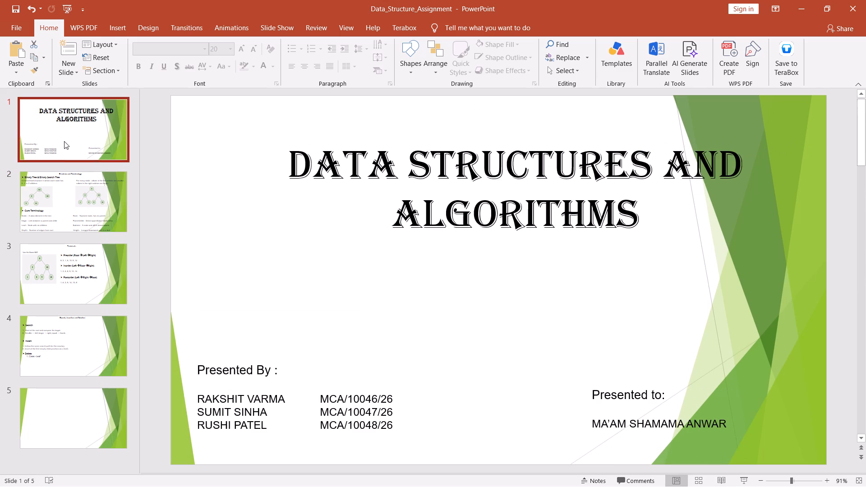
Close the leaf node image search in the browser and return to slide 4 of Data_Structure_Assignment.
{"action": "left_click", "coordinate": [64, 347]}
{"action": "key", "text": "alt+Tab"}
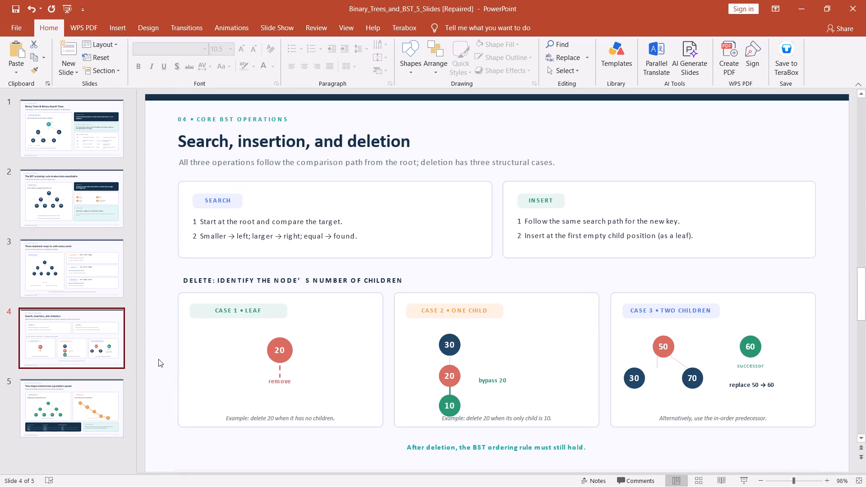
{"action": "key", "text": "alt+Tab"}
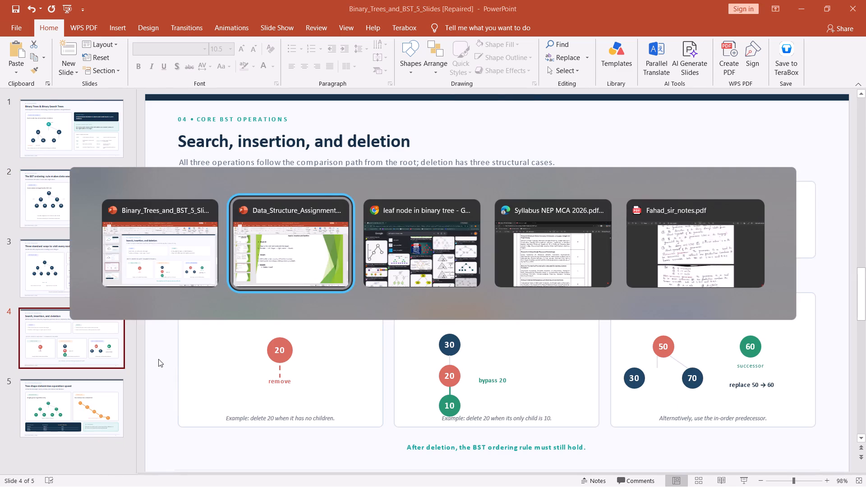
{"action": "key", "text": "alt+Tab"}
{"action": "key", "text": "alt+Tab"}
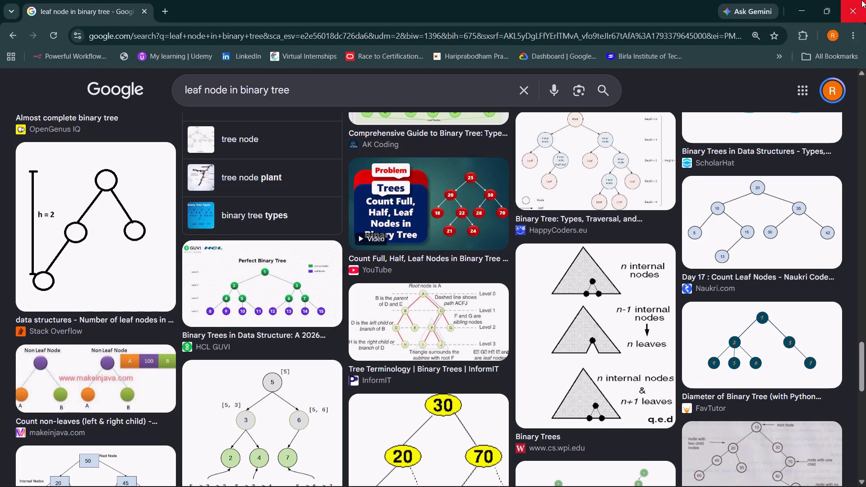
{"action": "left_click", "coordinate": [861, 0]}
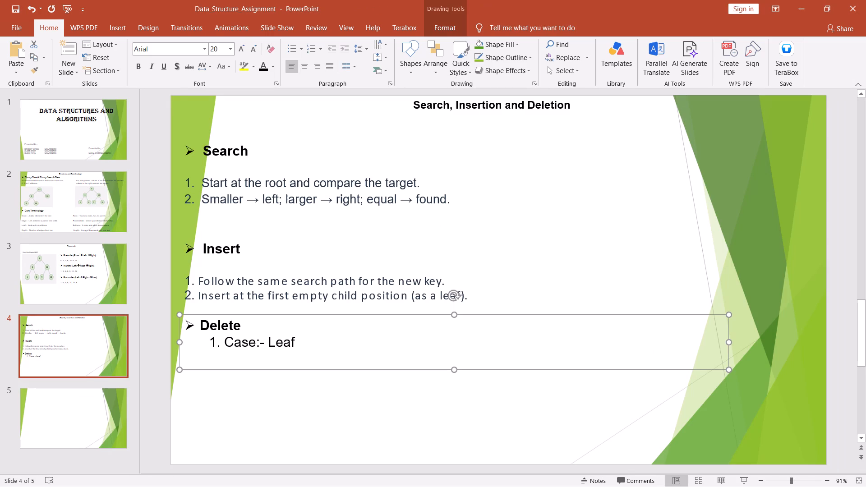
{"action": "left_click", "coordinate": [299, 343]}
{"action": "key", "text": "alt+Tab"}
{"action": "key", "text": "alt+Tab"}
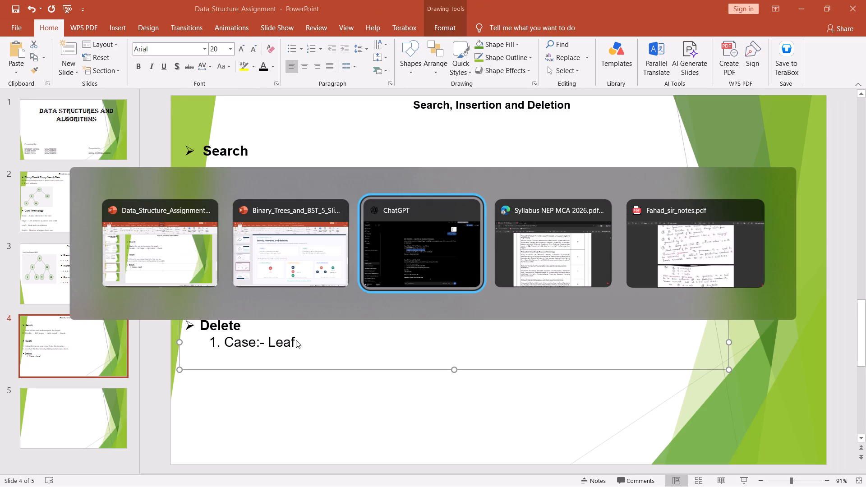
{"action": "key", "text": "alt+Tab"}
{"action": "key", "text": "alt+Tab"}
{"action": "key", "text": "alt+Tab"}
{"action": "key", "text": "alt+Tab"}
{"action": "key", "text": "alt+Tab"}
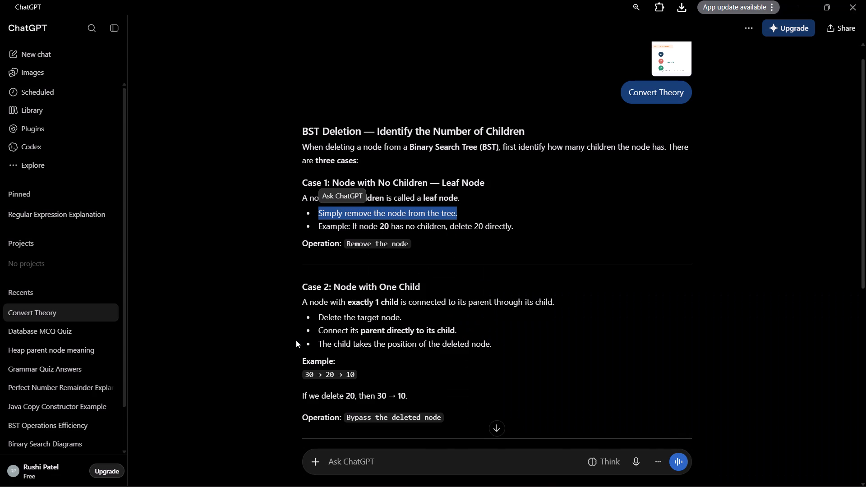
{"action": "key", "text": "alt+Tab"}
{"action": "key", "text": "alt+Tab"}
{"action": "key", "text": "alt+Tab"}
{"action": "key", "text": "alt+Tab"}
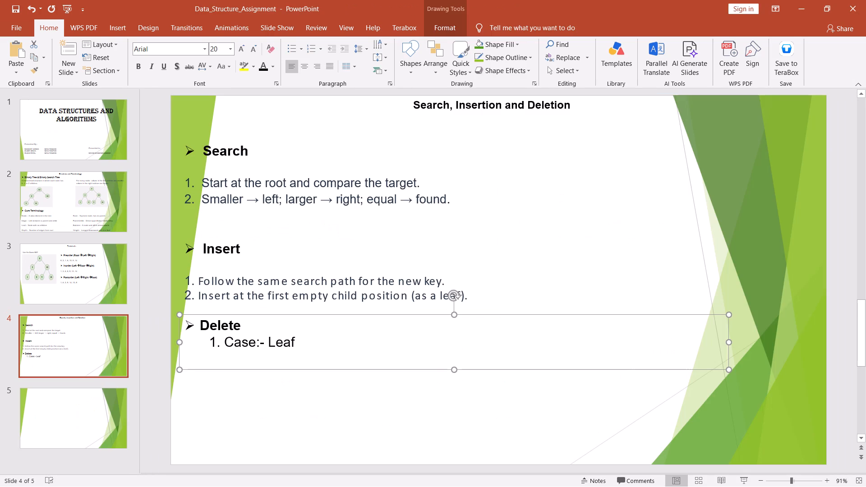
{"action": "left_click", "coordinate": [297, 344]}
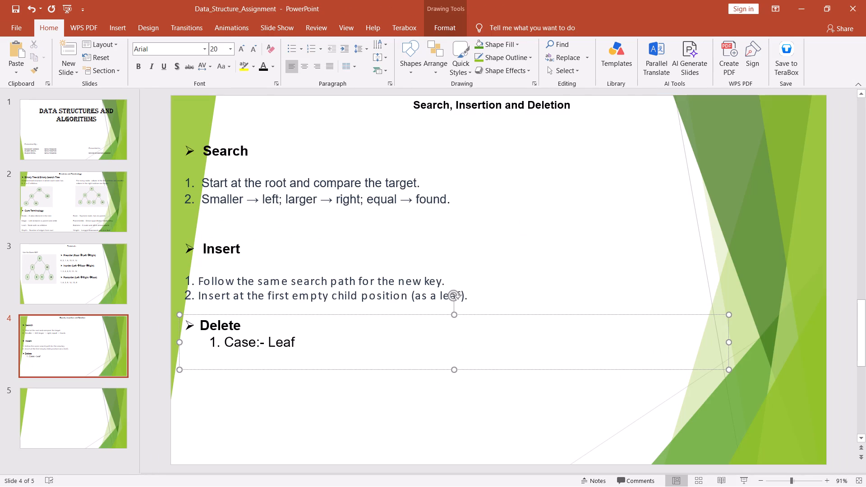
{"action": "type", "text": "No"}
{"action": "key", "text": "BackSpace"}
{"action": "key", "text": "BackSpace"}
{"action": "type", "text": "node"}
Paste the copied sentence on a new line, indented two tab stops, beneath "Case:- Leaf node".
{"action": "key", "text": "Return"}
{"action": "key", "text": "Tab"}
{"action": "key", "text": "Tab"}
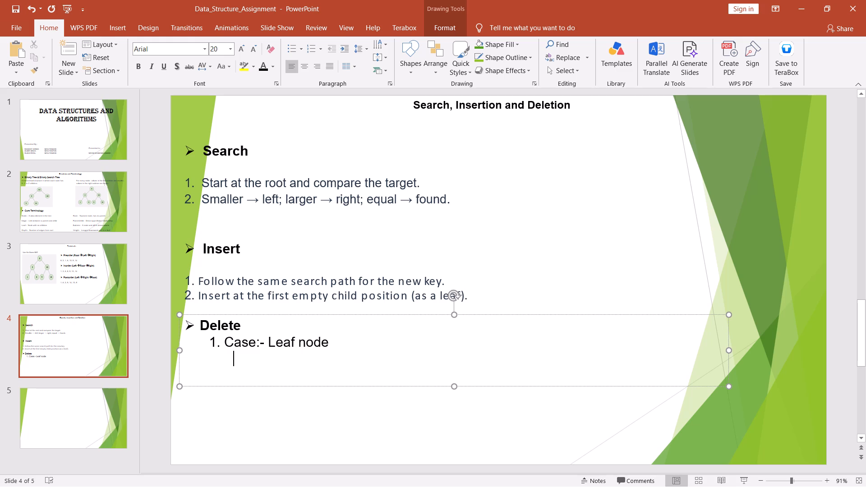
{"action": "key", "text": "ctrl+v"}
{"action": "left_click", "coordinate": [240, 360]}
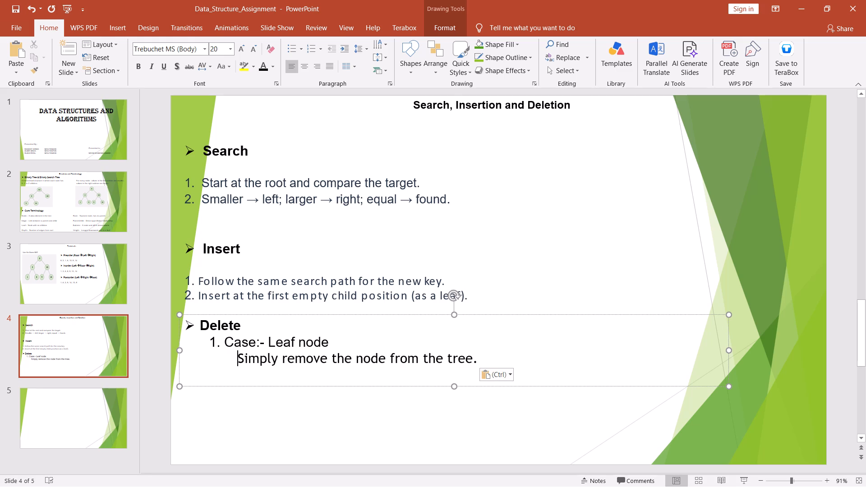
Make the line "1. Case:- Leaf node" bold.
{"action": "left_click_drag", "start_coordinate": [207, 341], "coordinate": [239, 342]}
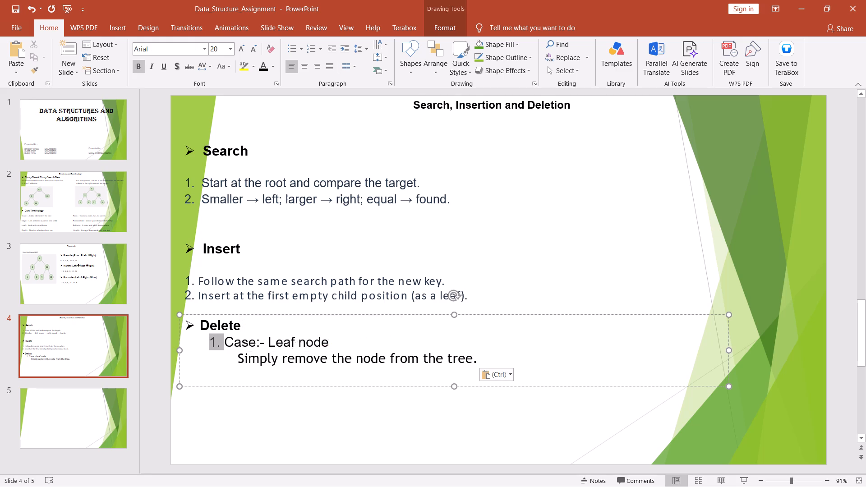
{"action": "left_click_drag", "start_coordinate": [239, 342], "coordinate": [326, 335]}
{"action": "left_click", "coordinate": [332, 317]}
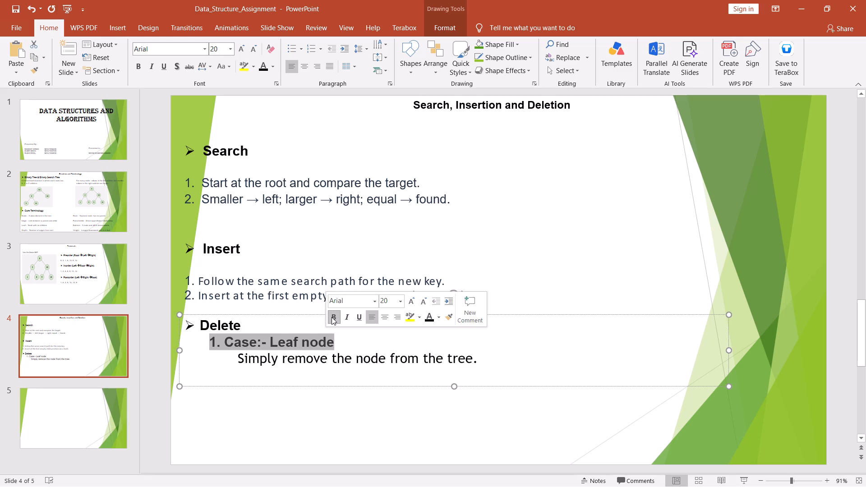
{"action": "left_click", "coordinate": [386, 337]}
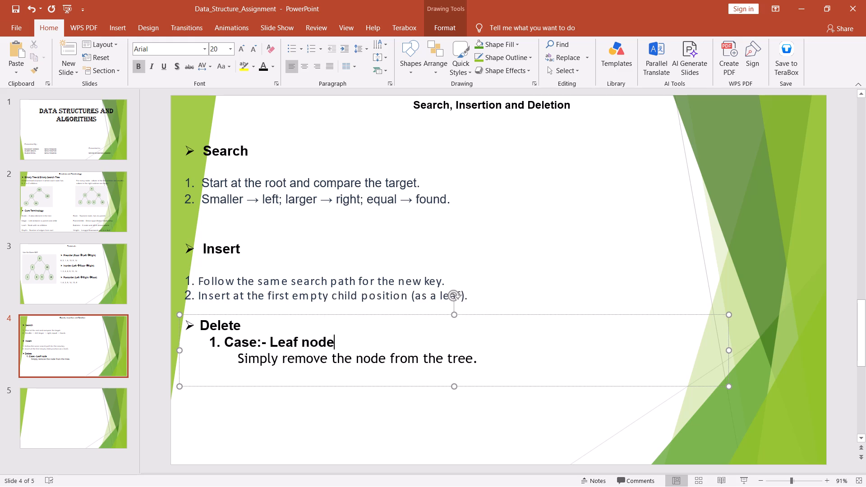
Format the sentence "Simply remove the node from the tree." in Arial at size 18.
{"action": "left_click_drag", "start_coordinate": [235, 356], "coordinate": [479, 362]}
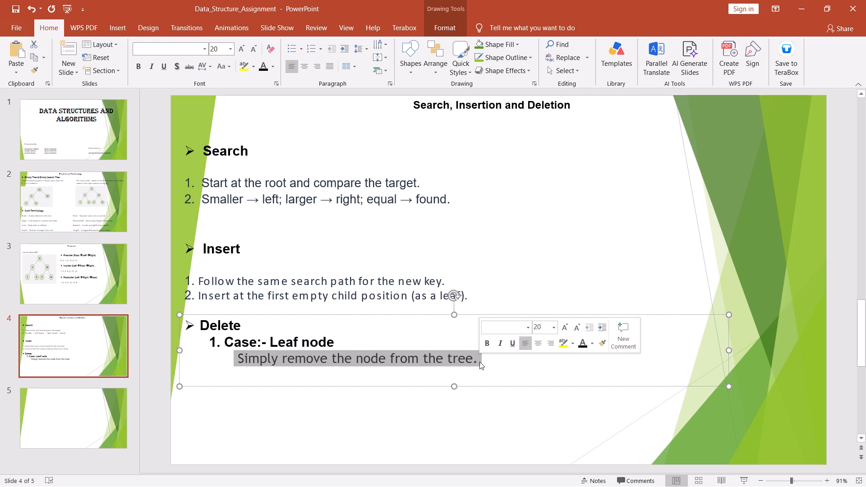
{"action": "left_click", "coordinate": [551, 330]}
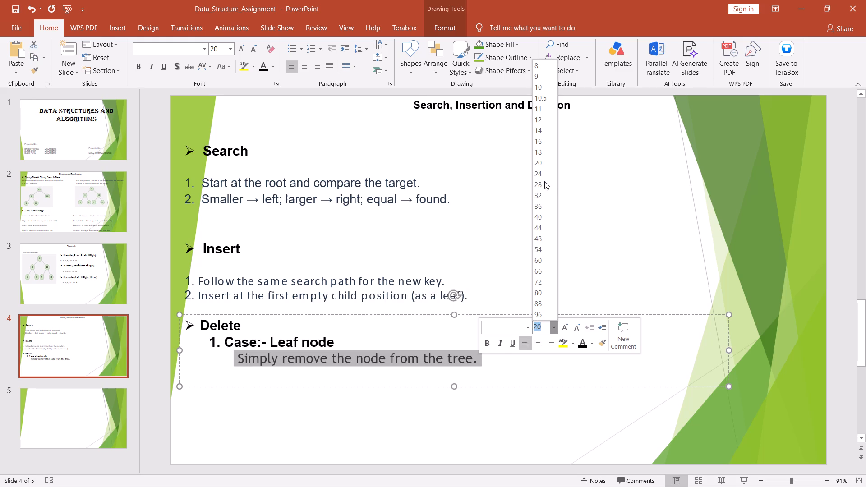
{"action": "left_click", "coordinate": [544, 154]}
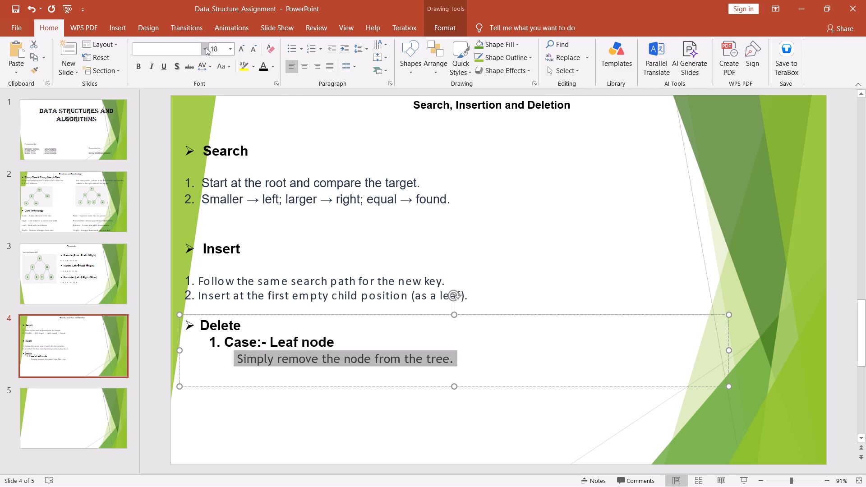
{"action": "left_click", "coordinate": [206, 48]}
{"action": "left_click", "coordinate": [180, 120]}
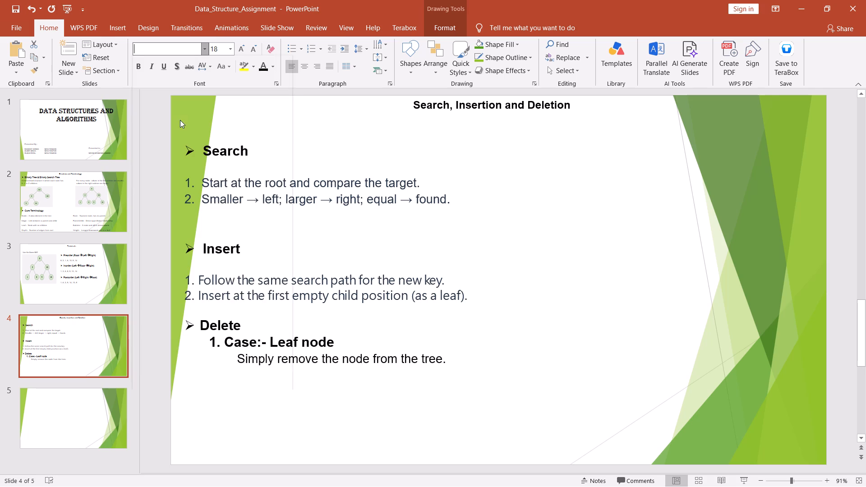
{"action": "left_click", "coordinate": [286, 350]}
{"action": "left_click", "coordinate": [289, 385]}
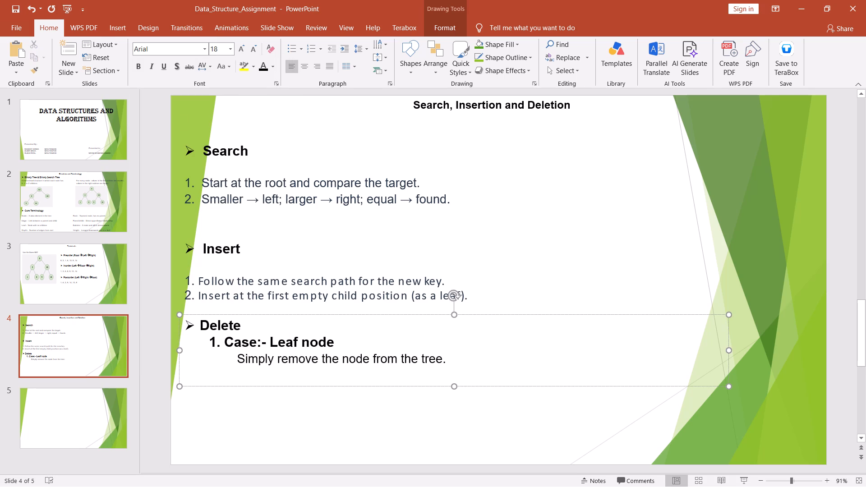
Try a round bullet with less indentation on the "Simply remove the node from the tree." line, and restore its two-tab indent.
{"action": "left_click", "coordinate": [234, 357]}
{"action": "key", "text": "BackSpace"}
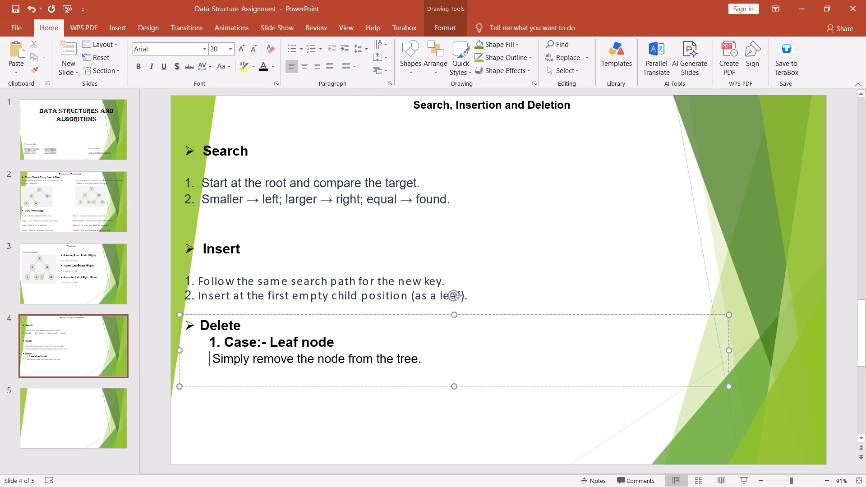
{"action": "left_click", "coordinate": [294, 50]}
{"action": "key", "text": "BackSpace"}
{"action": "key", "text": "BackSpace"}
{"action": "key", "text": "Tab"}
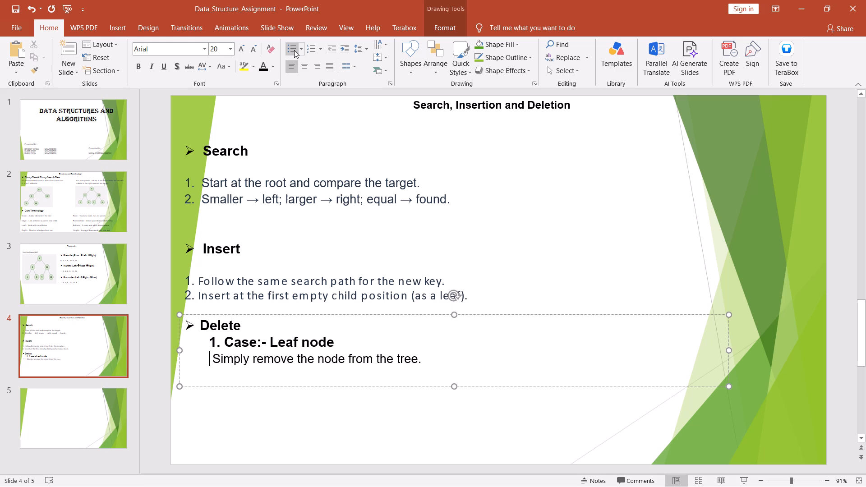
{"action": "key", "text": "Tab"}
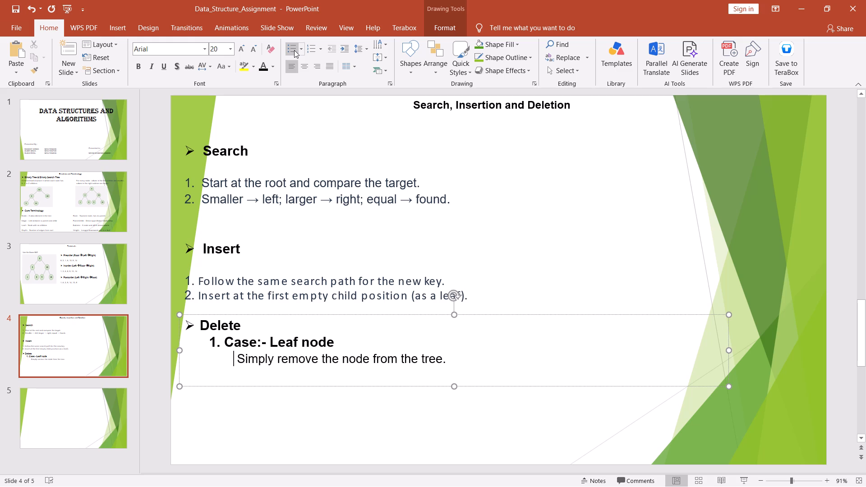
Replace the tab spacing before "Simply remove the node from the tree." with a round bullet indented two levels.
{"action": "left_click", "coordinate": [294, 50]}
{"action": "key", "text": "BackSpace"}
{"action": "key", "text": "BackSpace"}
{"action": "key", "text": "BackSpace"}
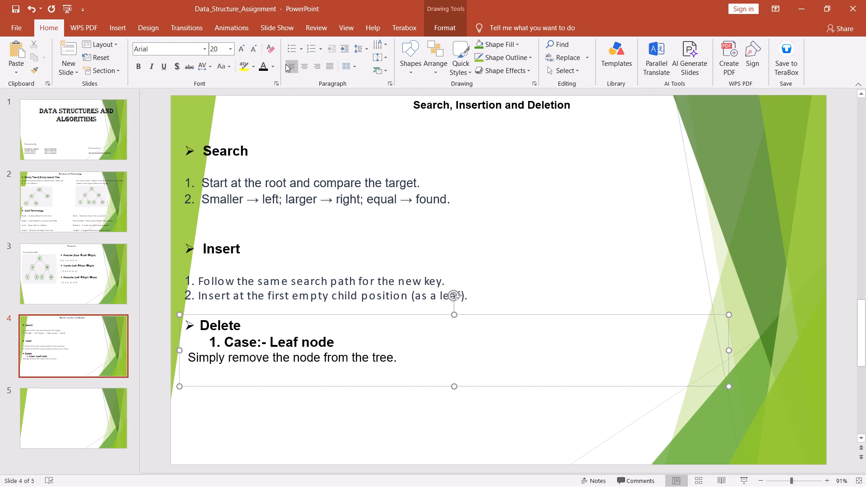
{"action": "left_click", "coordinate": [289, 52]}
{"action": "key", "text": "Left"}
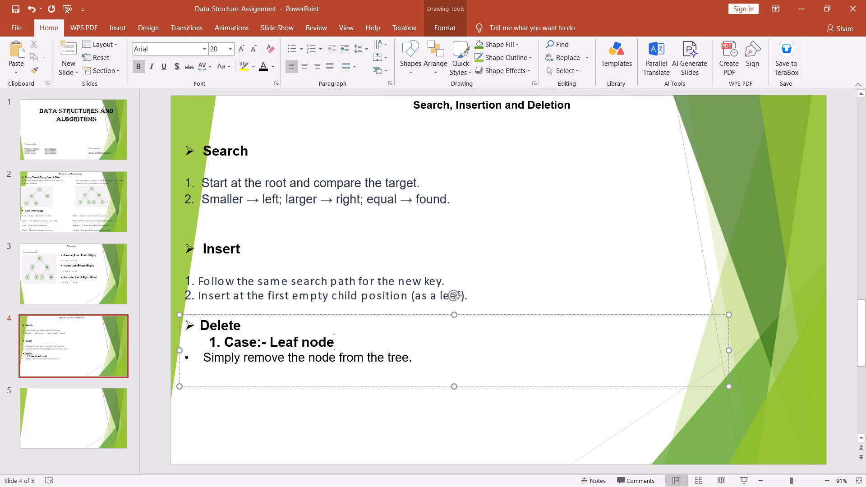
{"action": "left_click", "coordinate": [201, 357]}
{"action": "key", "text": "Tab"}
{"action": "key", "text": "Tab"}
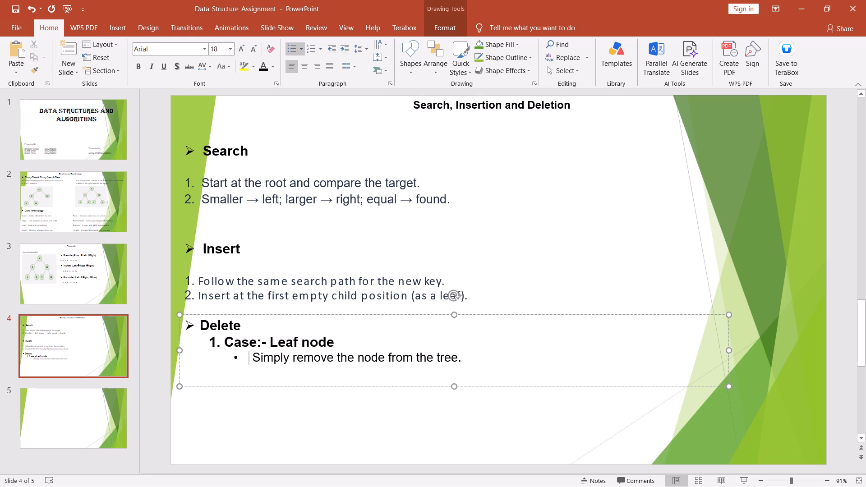
Add an unbulleted line reading "2." beneath "Simply remove the node from the tree.".
{"action": "left_click", "coordinate": [465, 358]}
{"action": "left_click", "coordinate": [460, 358]}
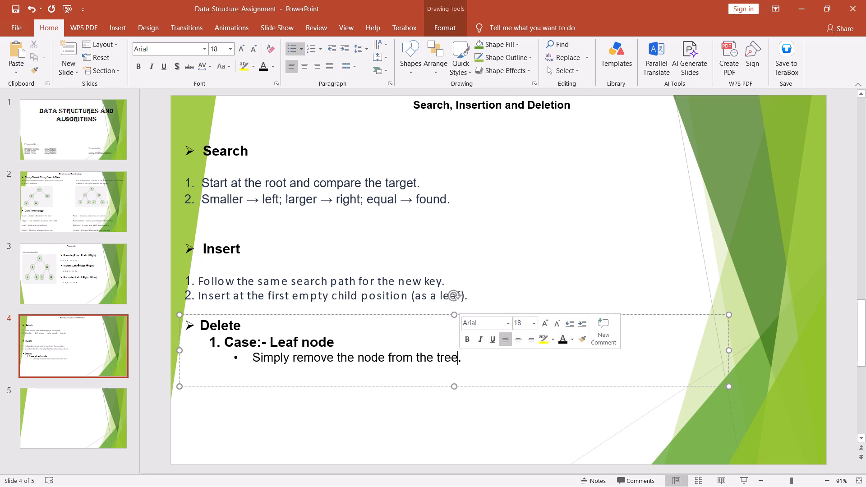
{"action": "key", "text": "Right"}
{"action": "key", "text": "Return"}
{"action": "key", "text": "BackSpace"}
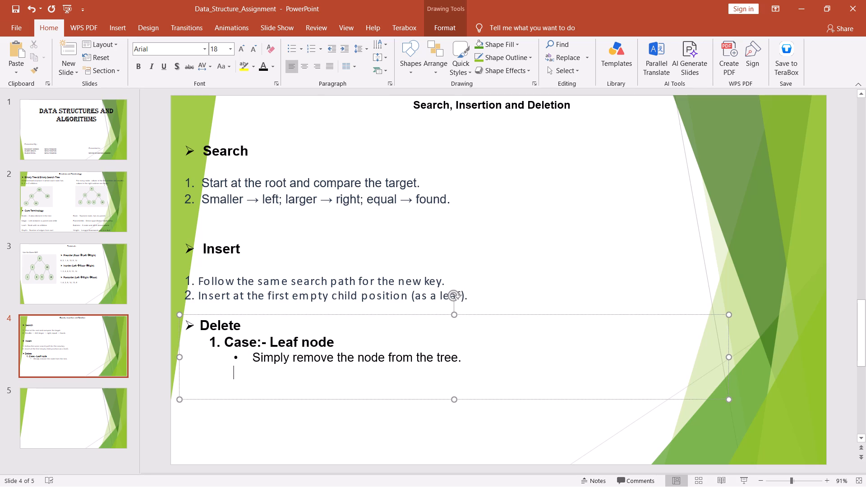
{"action": "key", "text": "BackSpace"}
{"action": "key", "text": "Return"}
{"action": "key", "text": "BackSpace"}
{"action": "key", "text": "alt+Tab"}
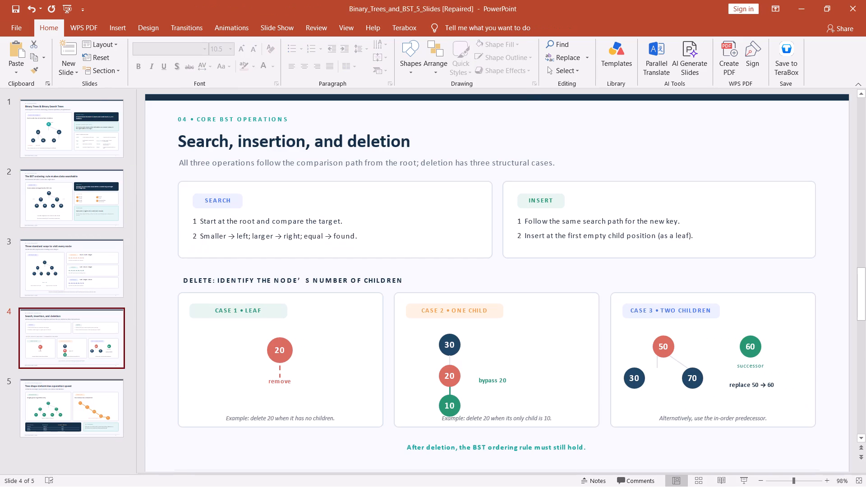
{"action": "key", "text": "alt+Tab"}
{"action": "type", "text": "2."}
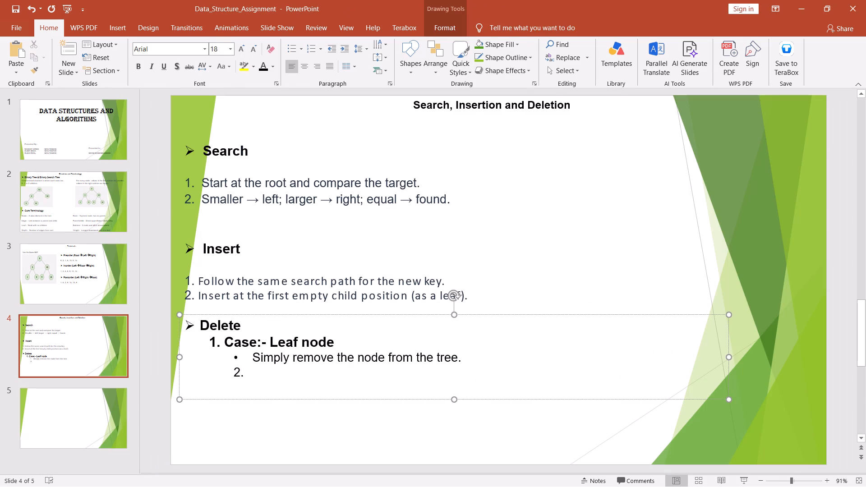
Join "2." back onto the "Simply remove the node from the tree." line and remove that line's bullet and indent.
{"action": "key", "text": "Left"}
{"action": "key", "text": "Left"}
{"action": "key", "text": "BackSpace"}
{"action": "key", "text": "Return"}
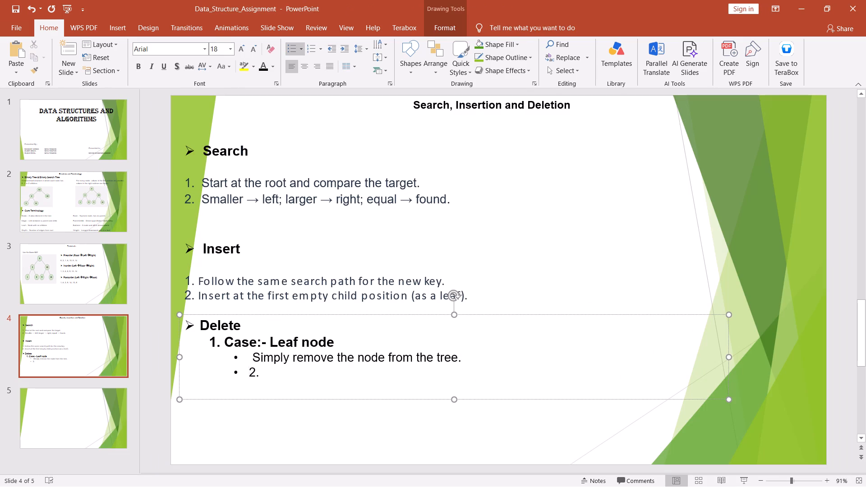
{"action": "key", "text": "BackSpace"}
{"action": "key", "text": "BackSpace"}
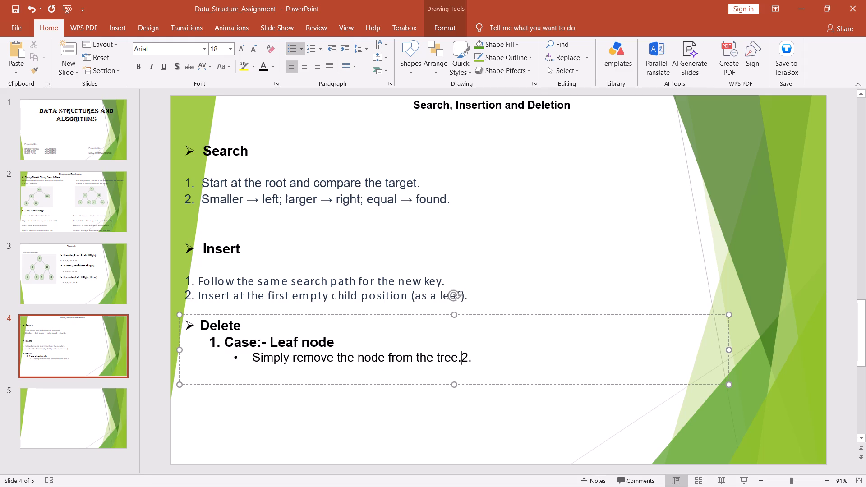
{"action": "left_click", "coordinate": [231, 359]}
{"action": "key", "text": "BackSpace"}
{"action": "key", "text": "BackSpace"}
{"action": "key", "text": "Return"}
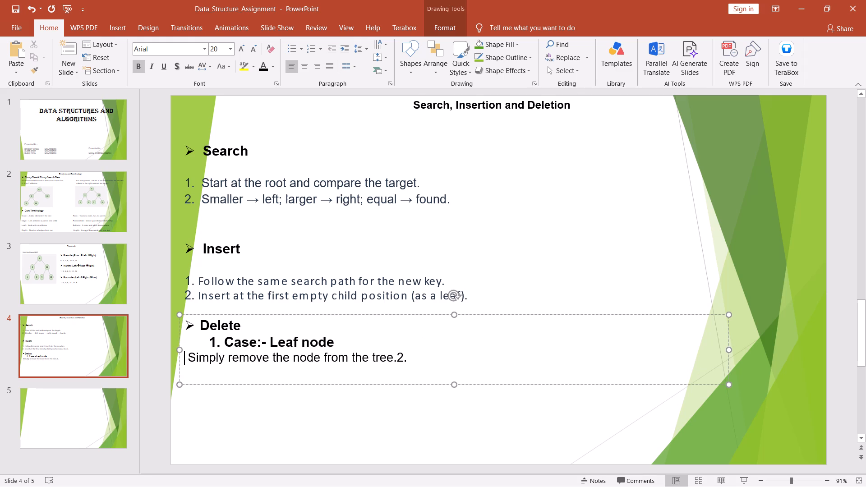
Move "2." onto its own line below the leaf-node sentence, indented one tab.
{"action": "left_click", "coordinate": [401, 358]}
{"action": "key", "text": "Left"}
{"action": "key", "text": "Return"}
{"action": "key", "text": "Tab"}
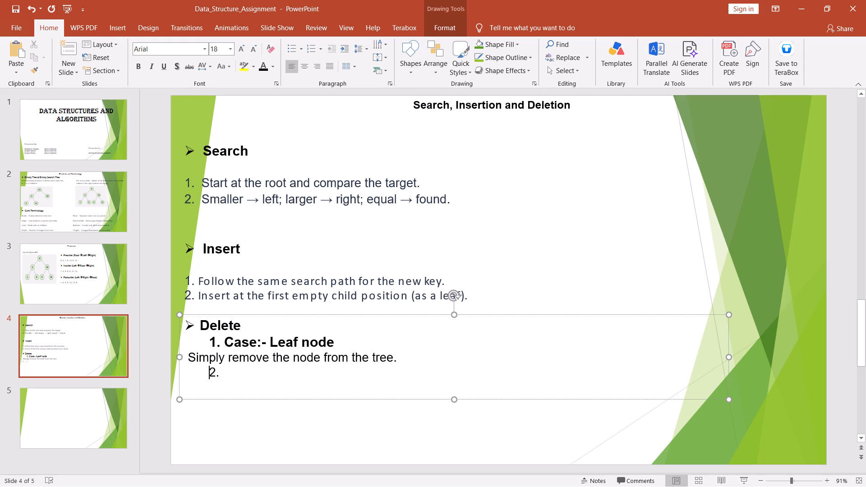
Apply a round bullet to the "Simply remove the node from the tree." line and remove the space before its text.
{"action": "left_click", "coordinate": [189, 356]}
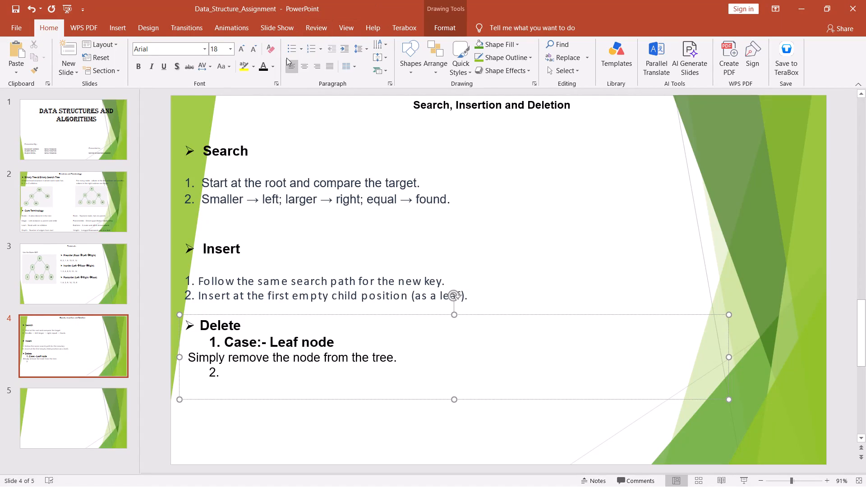
{"action": "left_click", "coordinate": [288, 56]}
{"action": "left_click", "coordinate": [288, 55]}
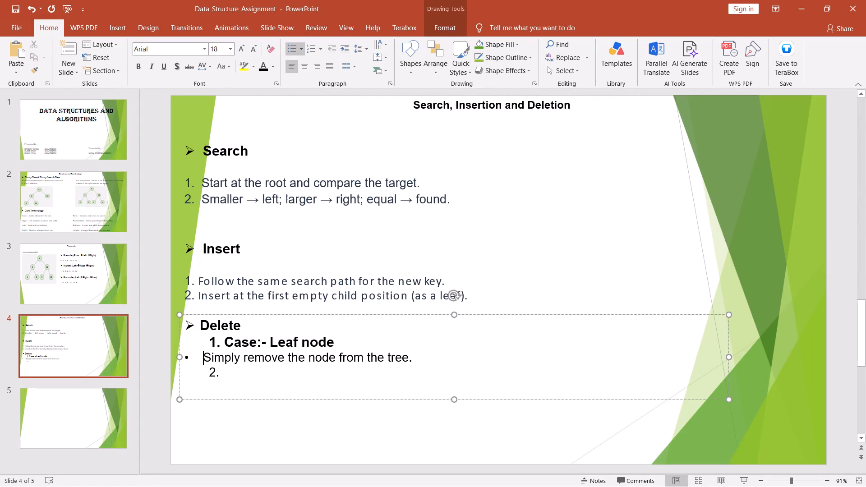
{"action": "key", "text": "Tab"}
{"action": "key", "text": "Tab"}
{"action": "key", "text": "BackSpace"}
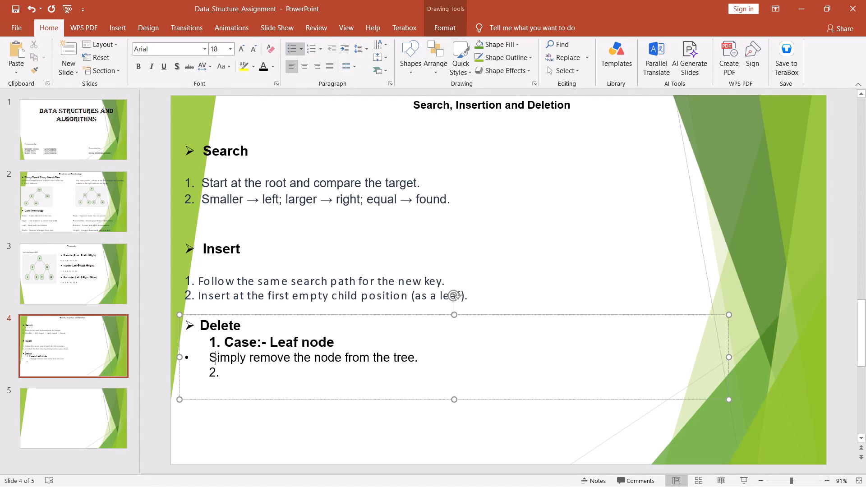
{"action": "key", "text": "BackSpace"}
{"action": "key", "text": "BackSpace"}
{"action": "key", "text": "Left"}
{"action": "key", "text": "Left"}
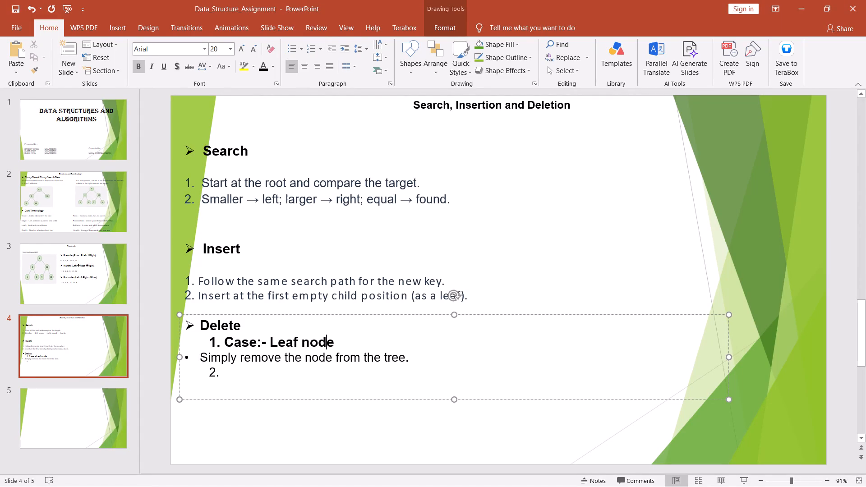
Indent the bulleted "Simply remove the node from the tree." line two levels beneath "1. Case:- Leaf node".
{"action": "key", "text": "Down"}
{"action": "key", "text": "Left"}
{"action": "key", "text": "Left"}
{"action": "key", "text": "Left"}
{"action": "key", "text": "Left"}
{"action": "key", "text": "Left"}
{"action": "key", "text": "Left"}
{"action": "key", "text": "Left"}
{"action": "key", "text": "Left"}
{"action": "key", "text": "Left"}
{"action": "key", "text": "Left"}
{"action": "key", "text": "Left"}
{"action": "key", "text": "Left"}
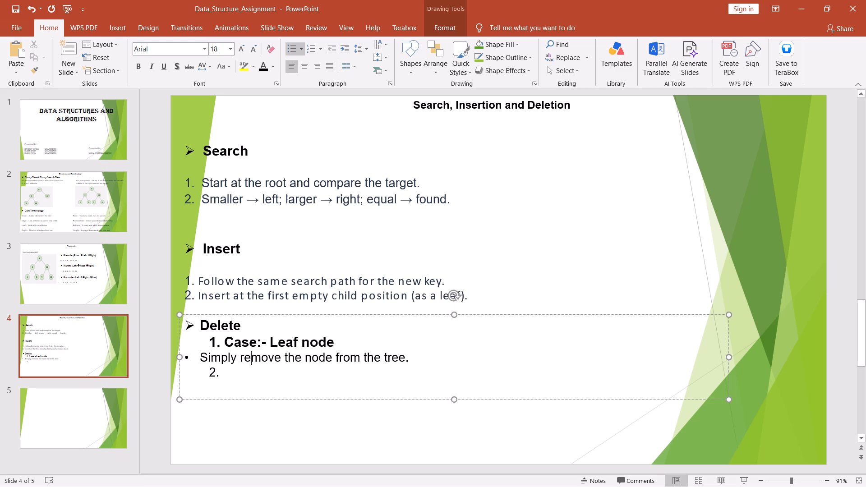
{"action": "key", "text": "Left"}
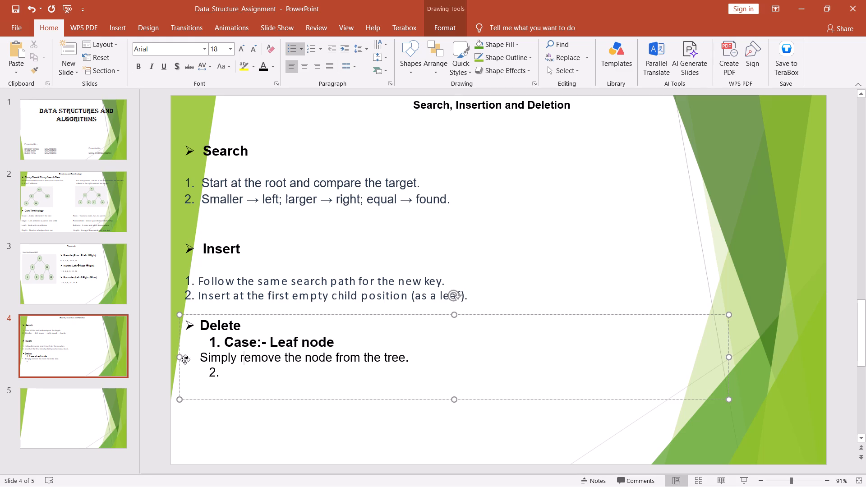
{"action": "left_click", "coordinate": [189, 358]}
{"action": "left_click", "coordinate": [195, 358]}
{"action": "key", "text": "Tab"}
{"action": "key", "text": "Tab"}
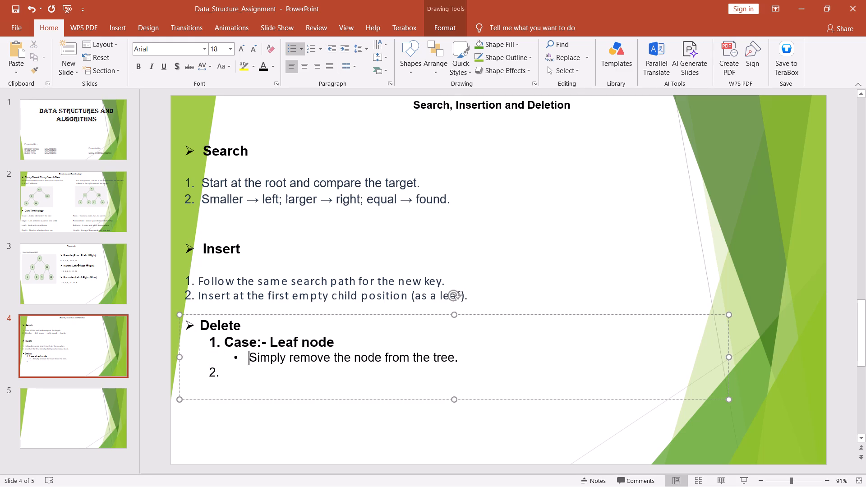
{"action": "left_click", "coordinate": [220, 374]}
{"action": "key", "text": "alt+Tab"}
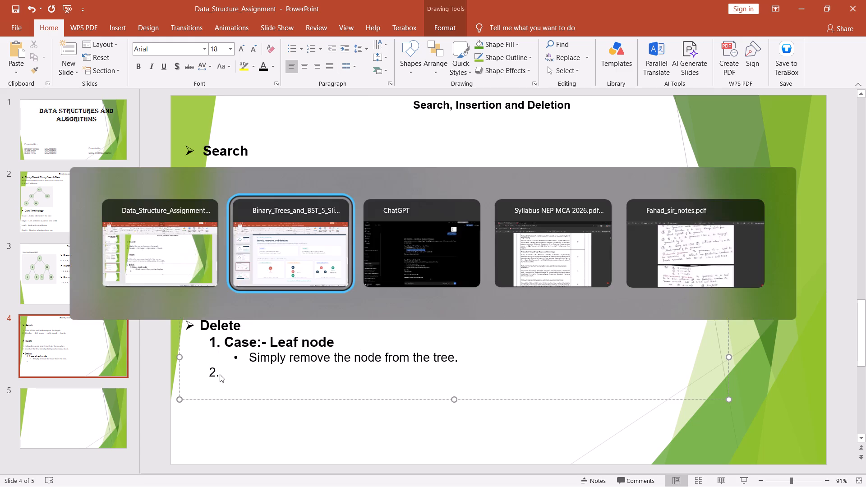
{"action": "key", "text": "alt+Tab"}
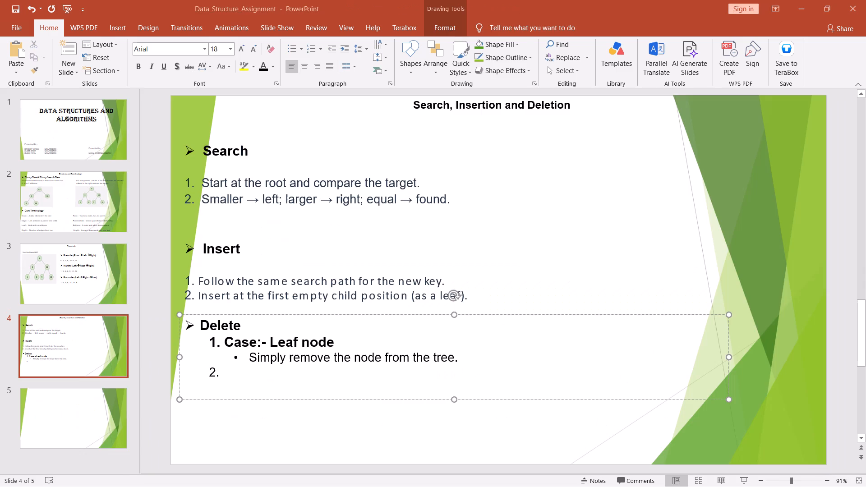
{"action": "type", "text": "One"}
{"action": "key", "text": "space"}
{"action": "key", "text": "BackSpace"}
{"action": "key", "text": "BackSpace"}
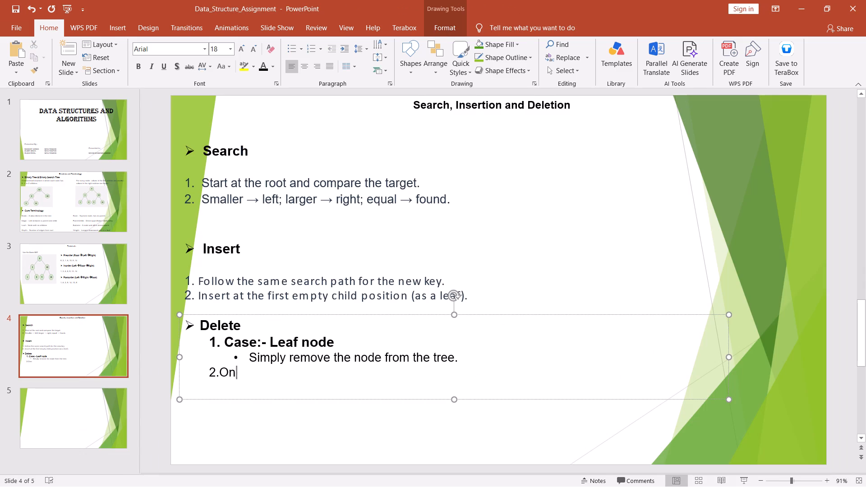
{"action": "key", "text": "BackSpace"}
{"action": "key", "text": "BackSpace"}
{"action": "key", "text": "space"}
{"action": "type", "text": "Case"}
{"action": "key", "text": "space"}
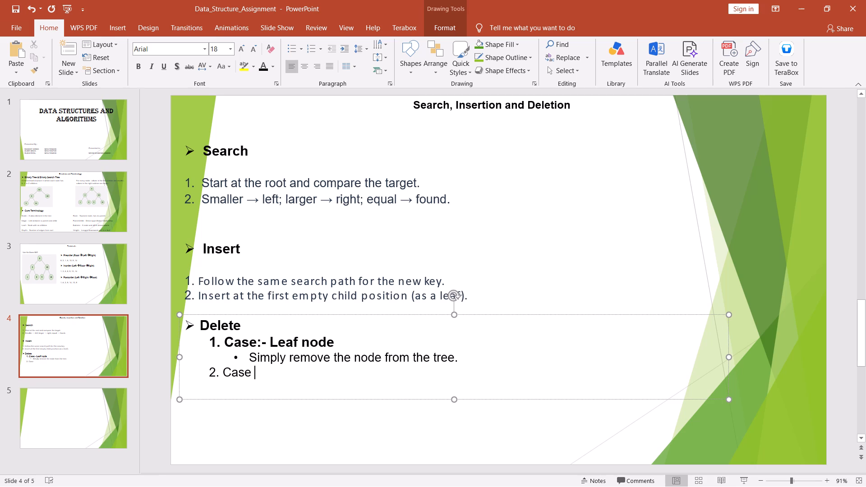
{"action": "key", "text": "BackSpace"}
{"action": "type", "text": ":- One"}
{"action": "key", "text": "space"}
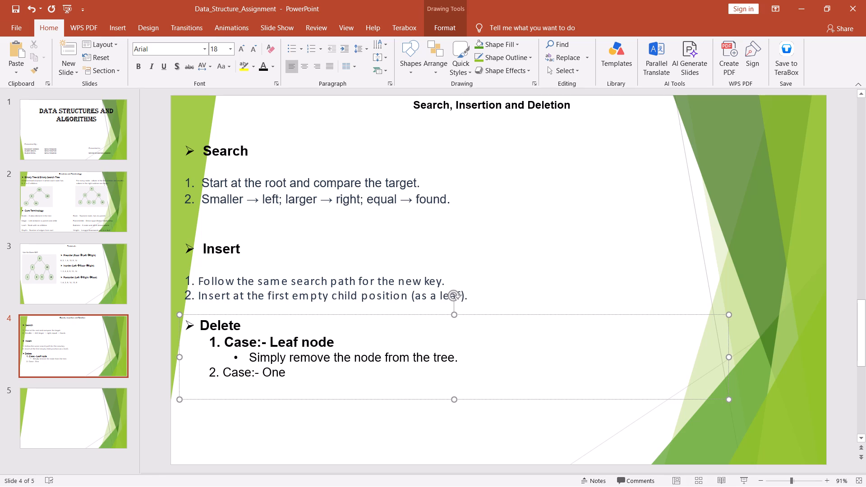
{"action": "type", "text": "chile"}
{"action": "key", "text": "BackSpace"}
{"action": "key", "text": "BackSpace"}
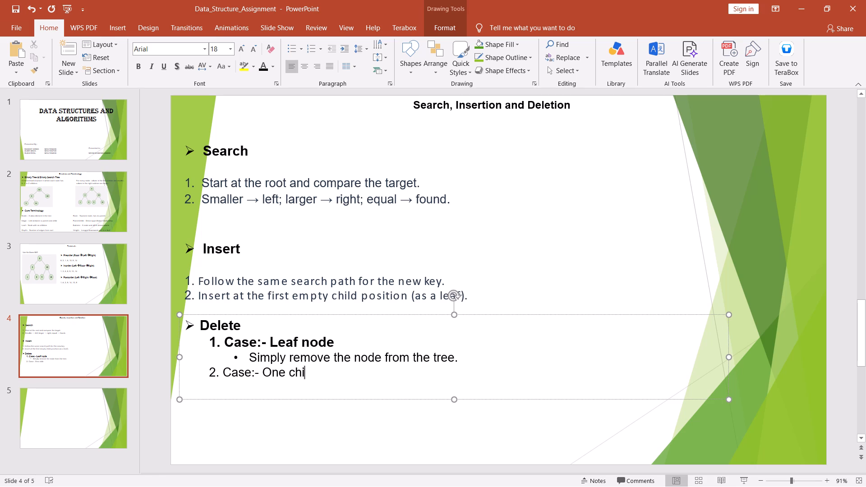
{"action": "key", "text": "BackSpace"}
{"action": "key", "text": "BackSpace"}
{"action": "key", "text": "BackSpace"}
{"action": "type", "text": "child"}
{"action": "key", "text": "Return"}
{"action": "key", "text": "Tab"}
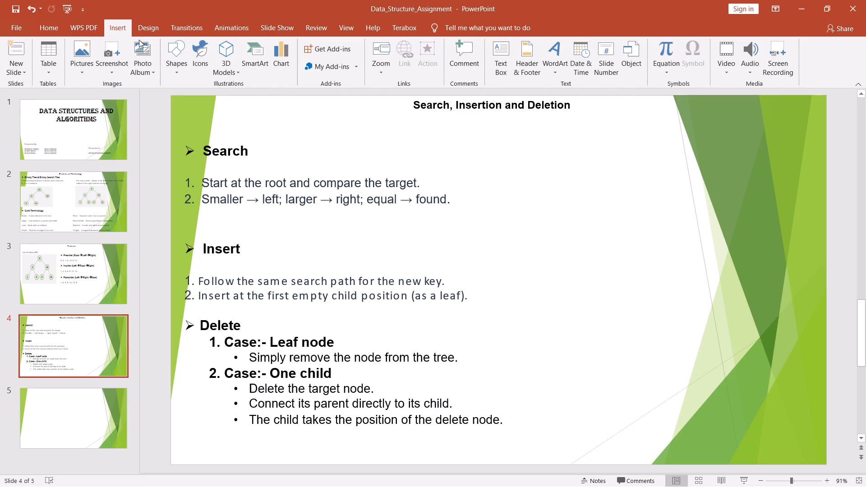
{"action": "left_click", "coordinate": [181, 69]}
{"action": "left_click", "coordinate": [174, 94]}
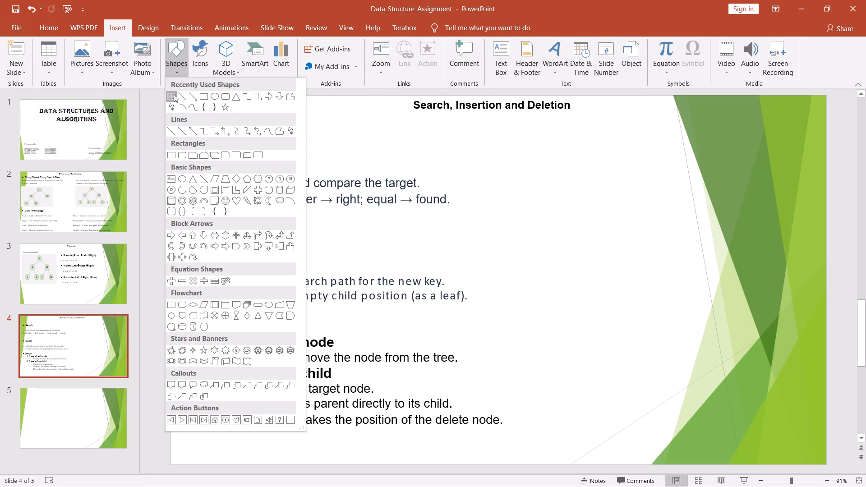
{"action": "left_click", "coordinate": [524, 310]}
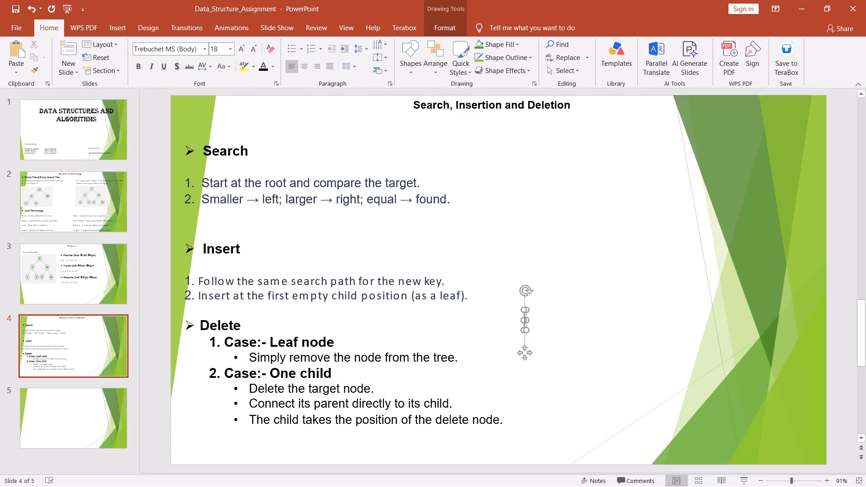
{"action": "left_click_drag", "start_coordinate": [526, 319], "coordinate": [752, 388]}
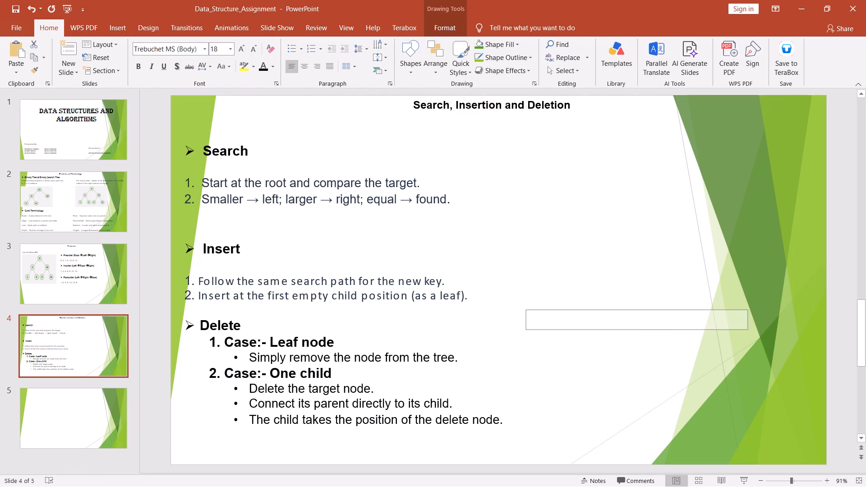
{"action": "left_click_drag", "start_coordinate": [752, 388], "coordinate": [765, 391]}
Move the new text box so its top edge aligns with the top of the Delete text box.
{"action": "left_click", "coordinate": [645, 390]}
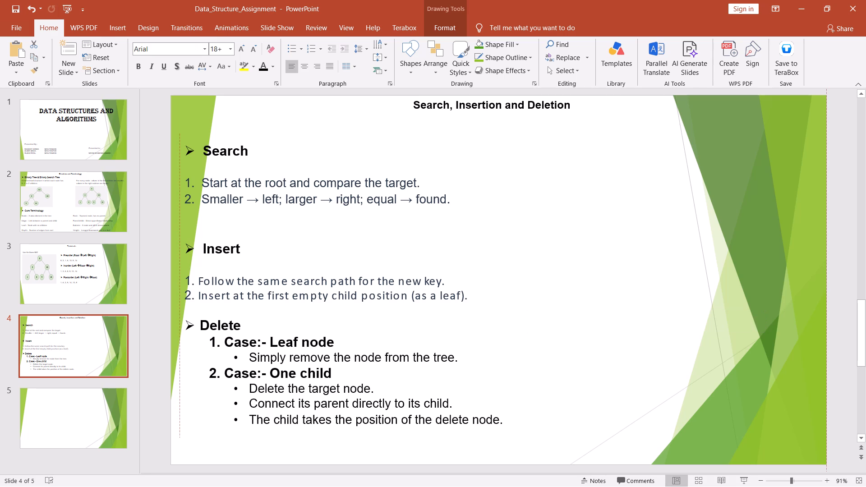
{"action": "left_click", "coordinate": [629, 357]}
{"action": "left_click", "coordinate": [616, 334]}
{"action": "left_click", "coordinate": [601, 321]}
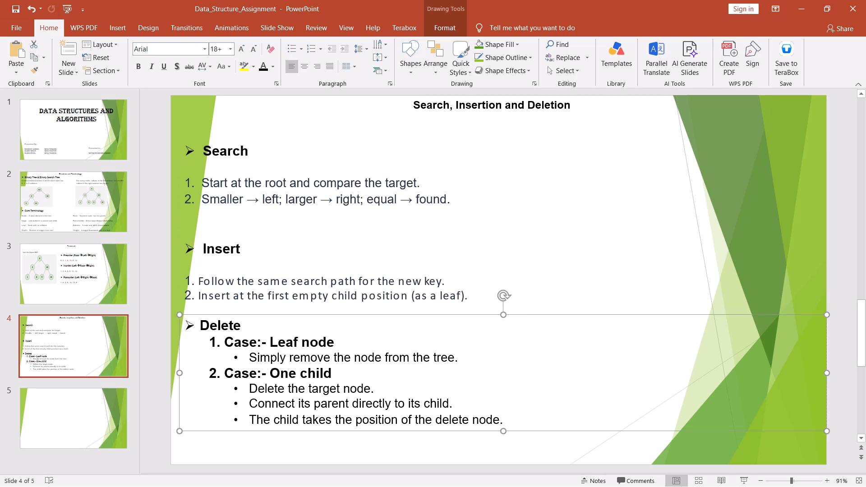
{"action": "left_click_drag", "start_coordinate": [605, 329], "coordinate": [603, 355]}
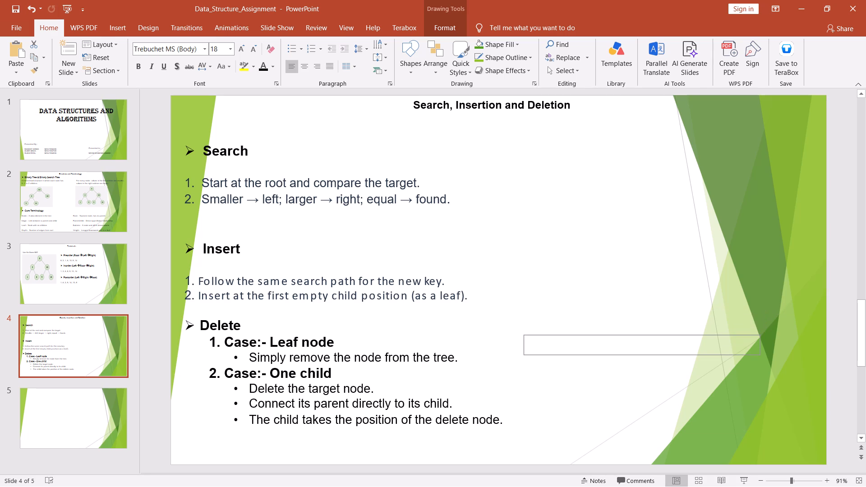
{"action": "left_click_drag", "start_coordinate": [603, 355], "coordinate": [590, 333]}
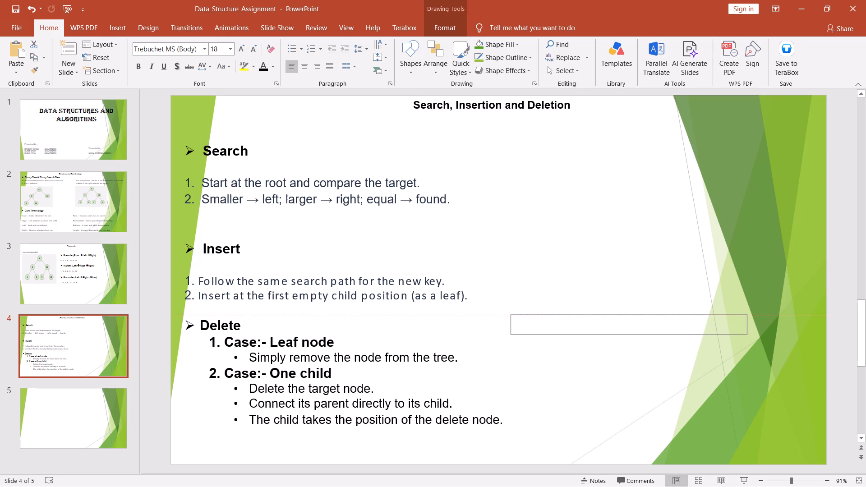
{"action": "left_click_drag", "start_coordinate": [590, 333], "coordinate": [598, 335]}
{"action": "left_click_drag", "start_coordinate": [598, 335], "coordinate": [602, 337]}
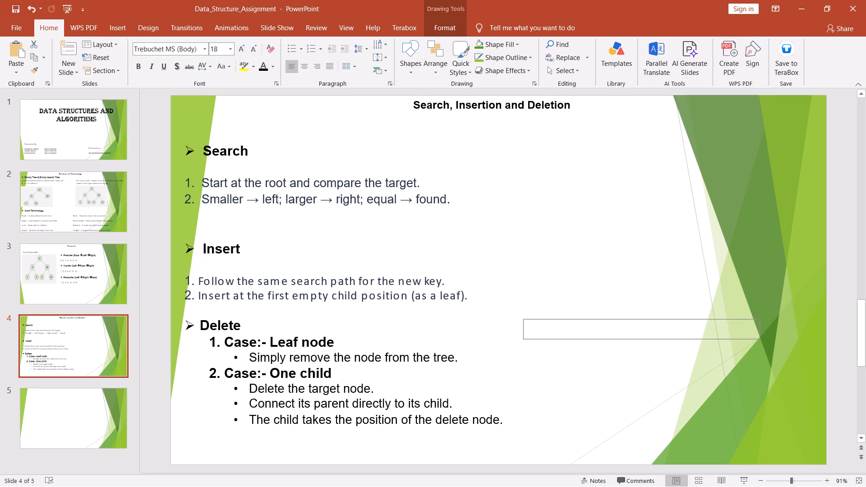
{"action": "left_click_drag", "start_coordinate": [602, 337], "coordinate": [603, 335]}
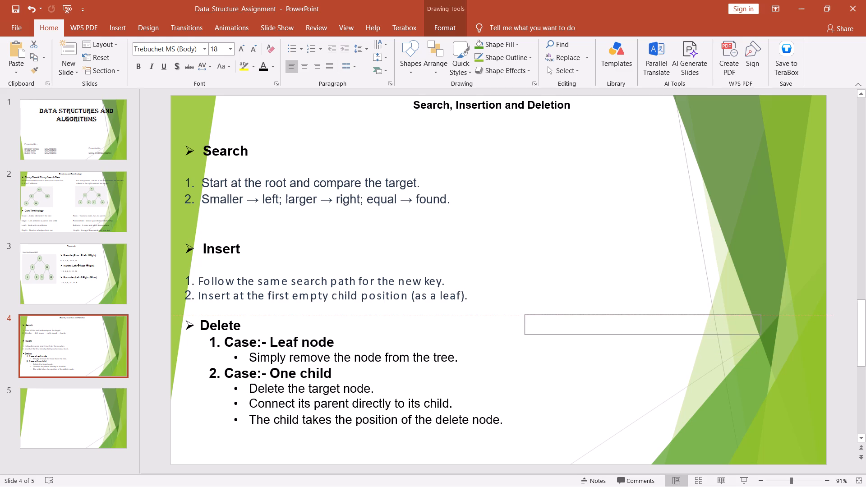
{"action": "left_click_drag", "start_coordinate": [603, 335], "coordinate": [597, 335]}
Begin the heading in the new text box with "3. Case:-".
{"action": "type", "text": "Case"}
{"action": "key", "text": "BackSpace"}
{"action": "key", "text": "BackSpace"}
{"action": "key", "text": "BackSpace"}
{"action": "key", "text": "BackSpace"}
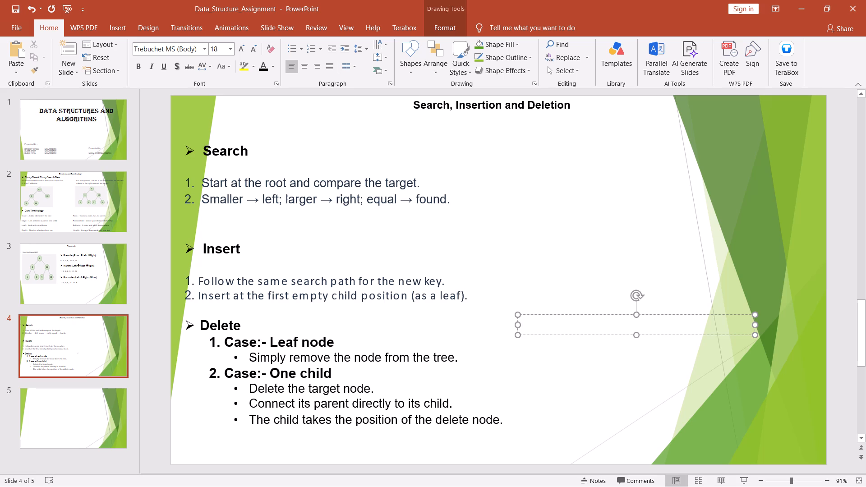
{"action": "type", "text": "3. Case"}
{"action": "key", "text": "space"}
{"action": "key", "text": "BackSpace"}
{"action": "key", "text": "shift+colon"}
{"action": "type", "text": "-"}
{"action": "key", "text": "space"}
Complete the third case heading with "Two Children", following the Case 3 label in the Binary_Trees_and_BST_5_Slides deck.
{"action": "key", "text": "alt+Tab"}
{"action": "key", "text": "alt+Tab"}
{"action": "key", "text": "alt+Tab"}
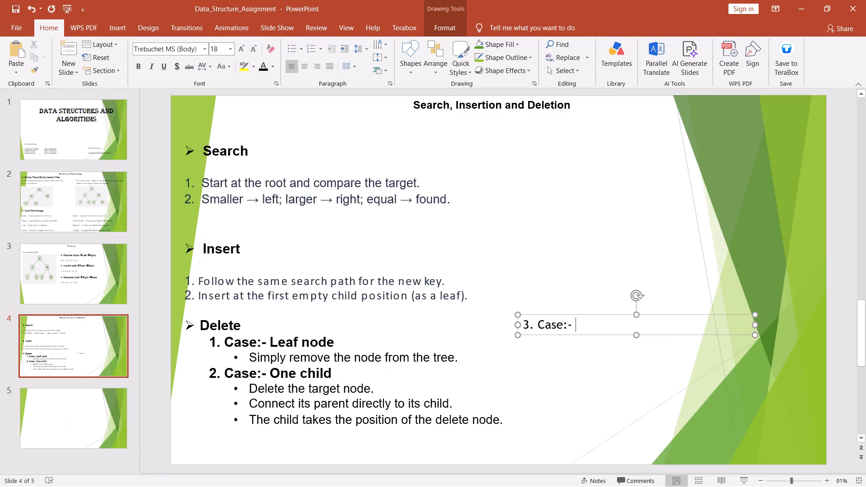
{"action": "key", "text": "shift+t"}
{"action": "type", "text": "wo Chil"}
{"action": "key", "text": "alt+Tab"}
{"action": "key", "text": "alt+Tab"}
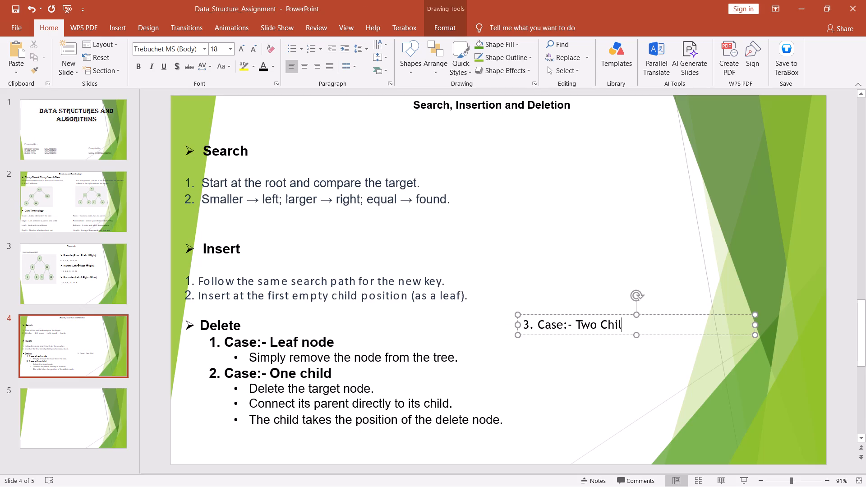
{"action": "key", "text": "alt+Tab"}
{"action": "key", "text": "alt+Tab"}
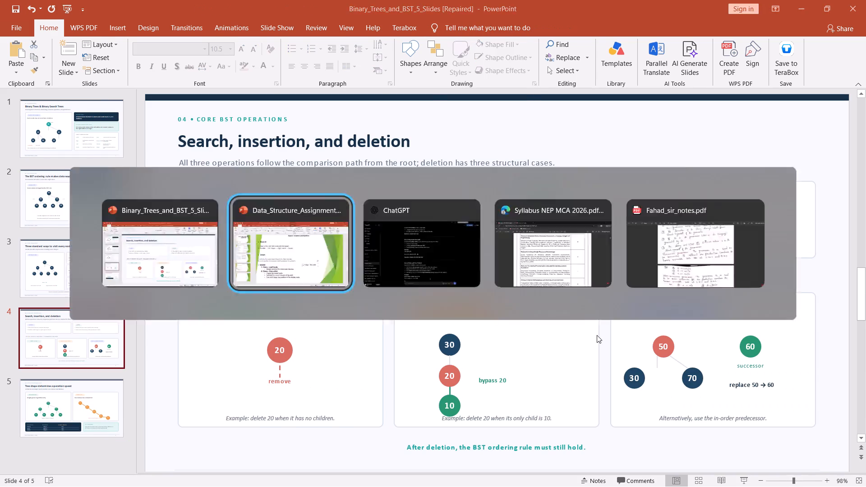
{"action": "type", "text": "dren"}
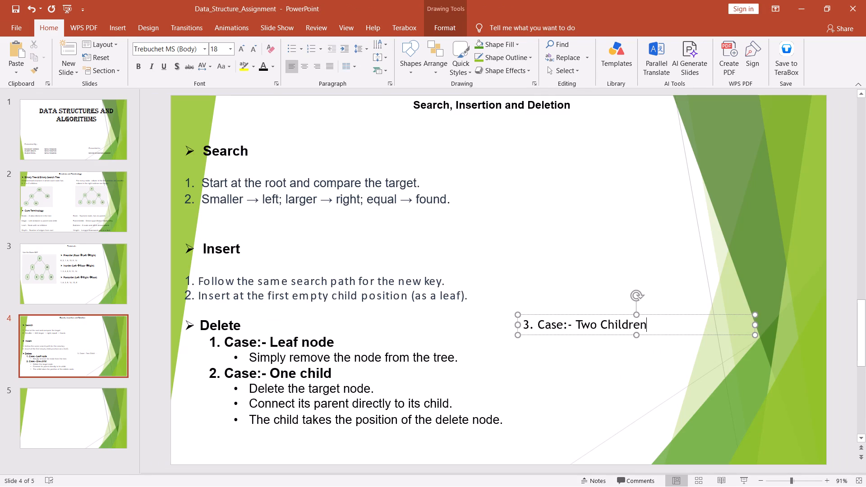
Format the heading "3. Case:- Two Children" in Arial at size 20.
{"action": "key", "text": "ctrl+a"}
{"action": "left_click", "coordinate": [200, 48]}
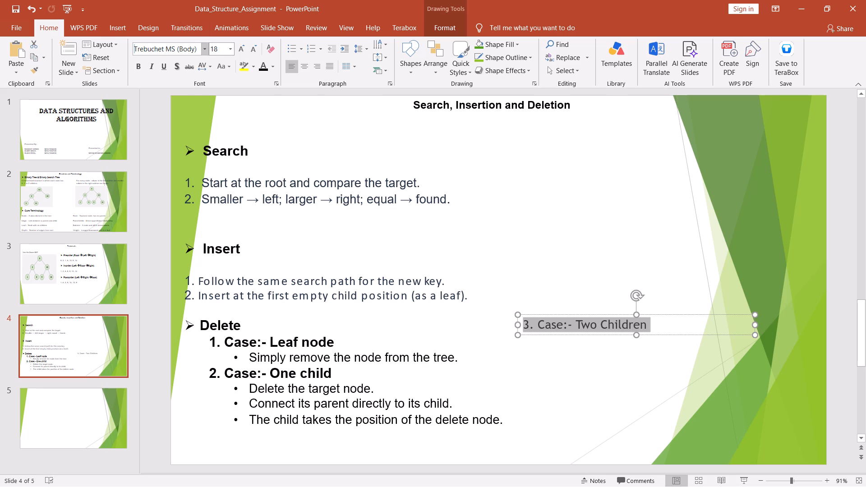
{"action": "left_click", "coordinate": [240, 48]}
{"action": "left_click", "coordinate": [207, 48]}
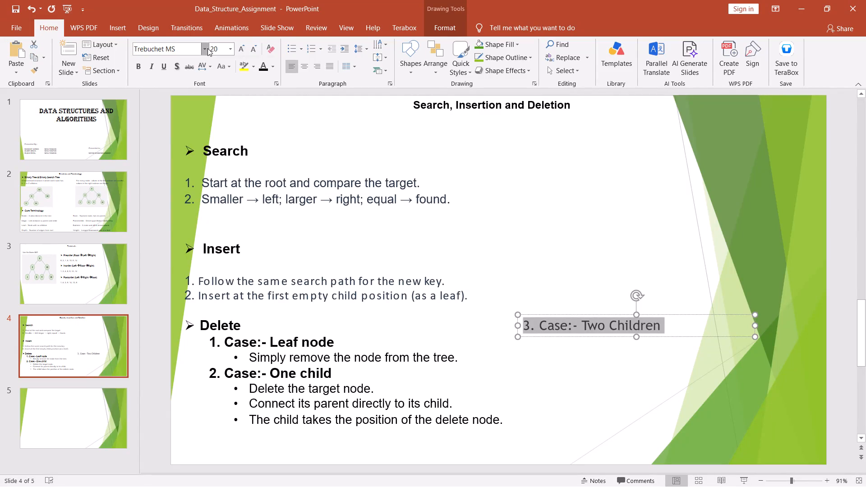
{"action": "left_click", "coordinate": [177, 116]}
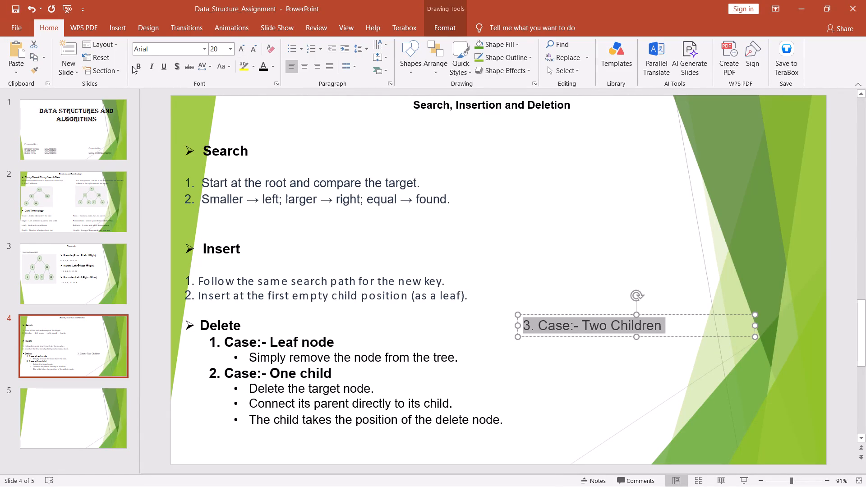
Make the heading "3. Case:- Two Children" bold.
{"action": "left_click", "coordinate": [141, 66]}
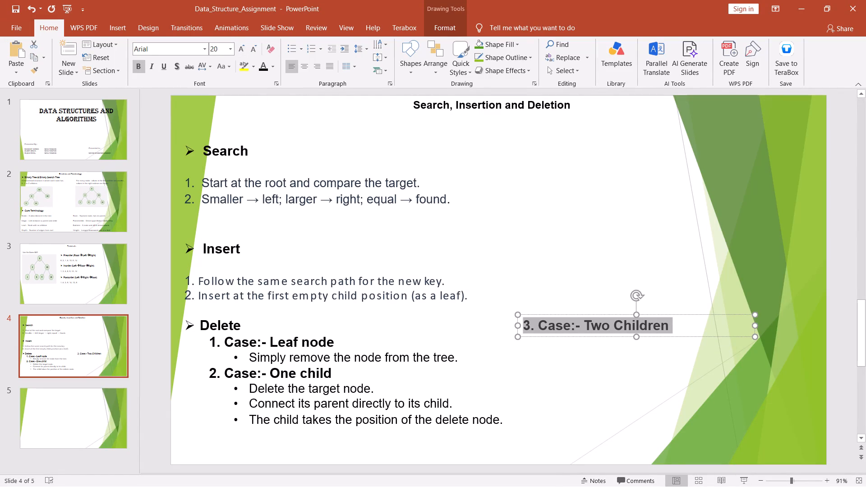
{"action": "left_click", "coordinate": [671, 322]}
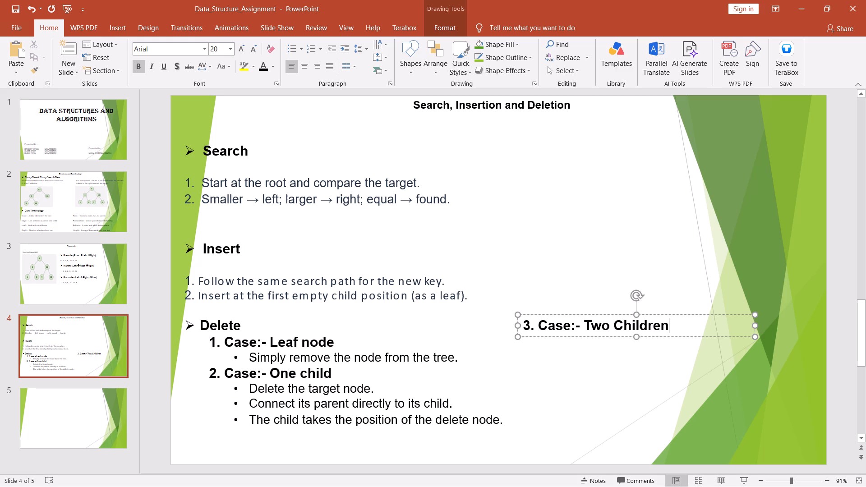
{"action": "key", "text": "Return"}
{"action": "key", "text": "Tab"}
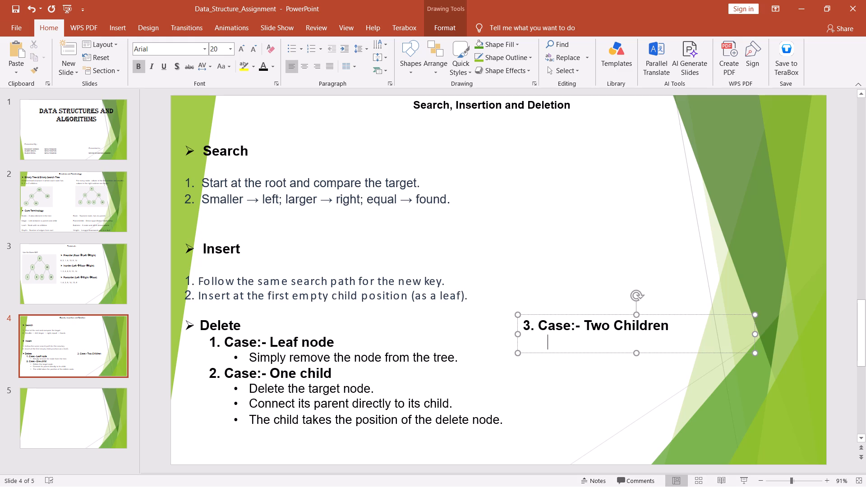
{"action": "left_click", "coordinate": [291, 54]}
{"action": "key", "text": "Tab"}
{"action": "key", "text": "BackSpace"}
{"action": "key", "text": "BackSpace"}
{"action": "key", "text": "Tab"}
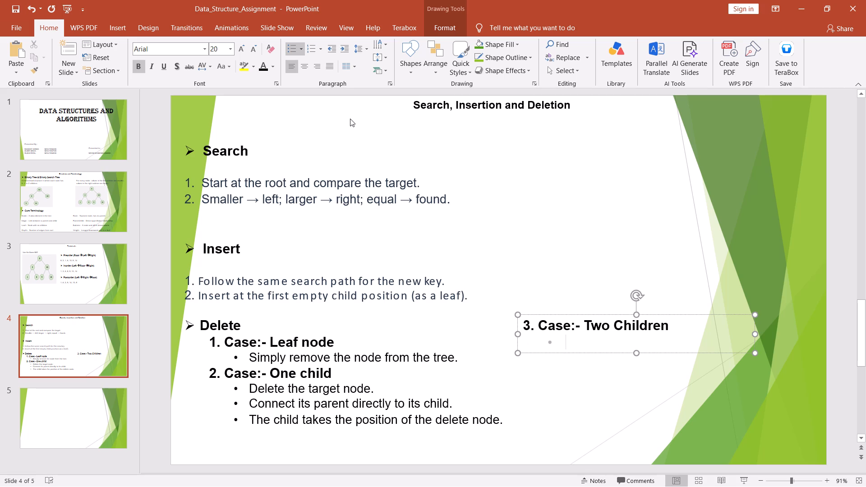
{"action": "key", "text": "Tab"}
{"action": "key", "text": "BackSpace"}
{"action": "key", "text": "BackSpace"}
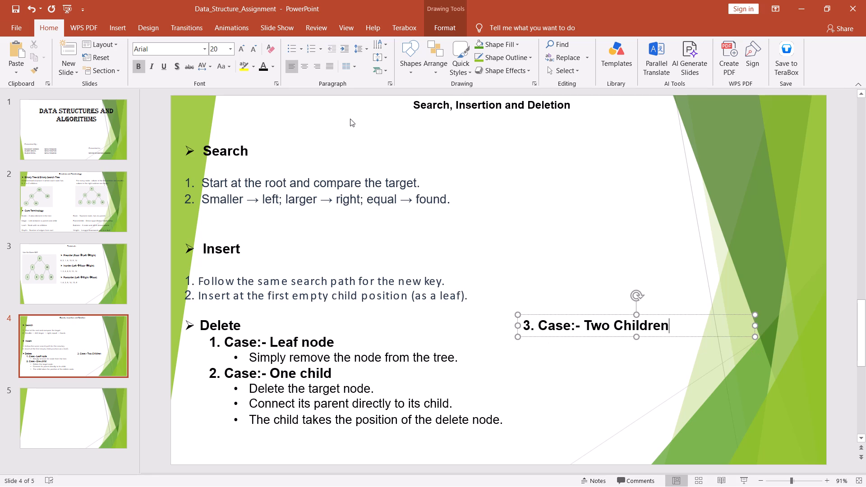
{"action": "key", "text": "Return"}
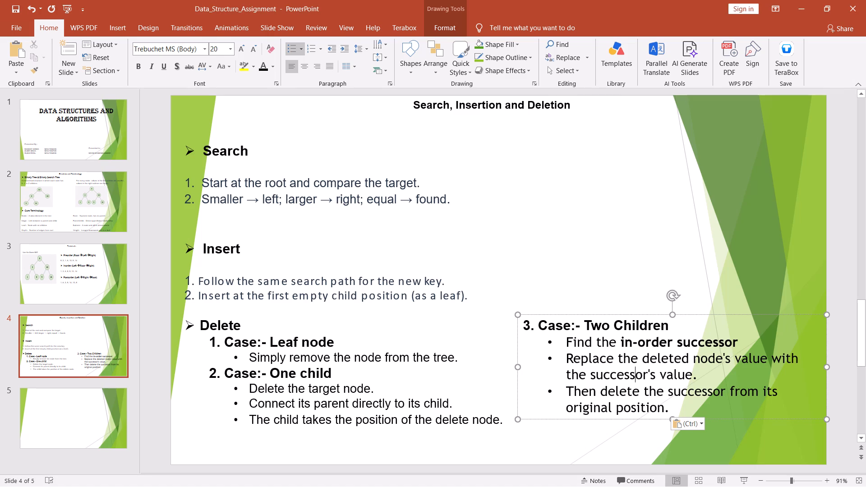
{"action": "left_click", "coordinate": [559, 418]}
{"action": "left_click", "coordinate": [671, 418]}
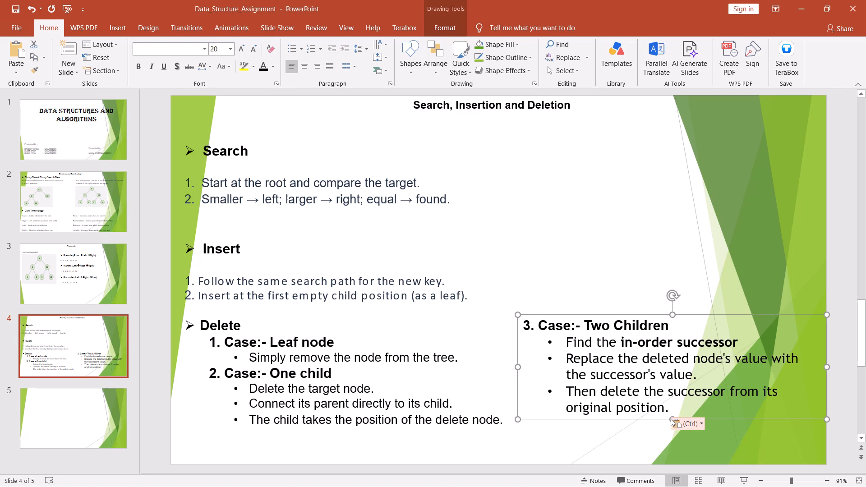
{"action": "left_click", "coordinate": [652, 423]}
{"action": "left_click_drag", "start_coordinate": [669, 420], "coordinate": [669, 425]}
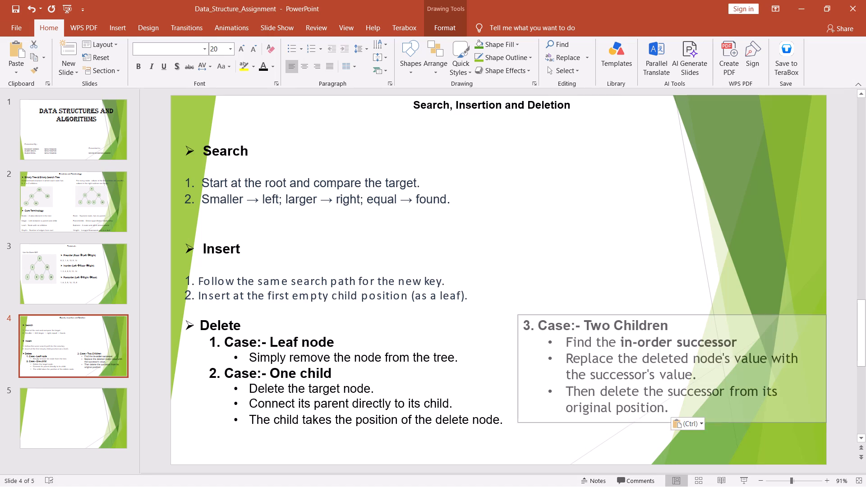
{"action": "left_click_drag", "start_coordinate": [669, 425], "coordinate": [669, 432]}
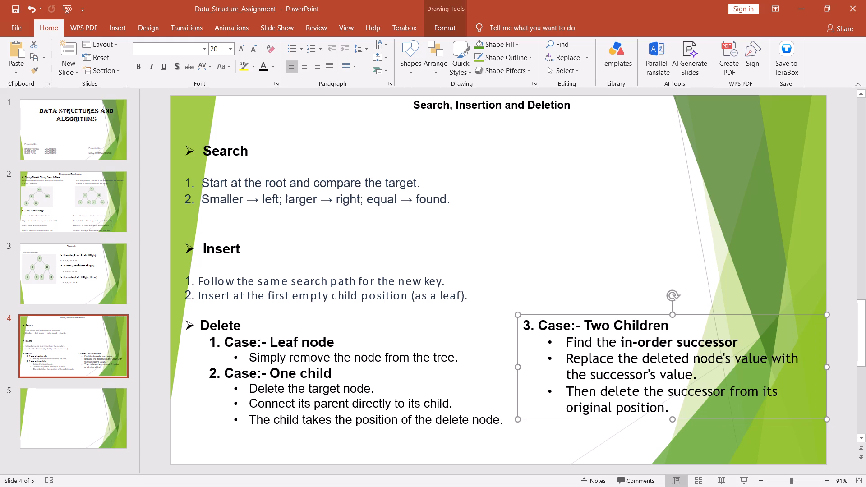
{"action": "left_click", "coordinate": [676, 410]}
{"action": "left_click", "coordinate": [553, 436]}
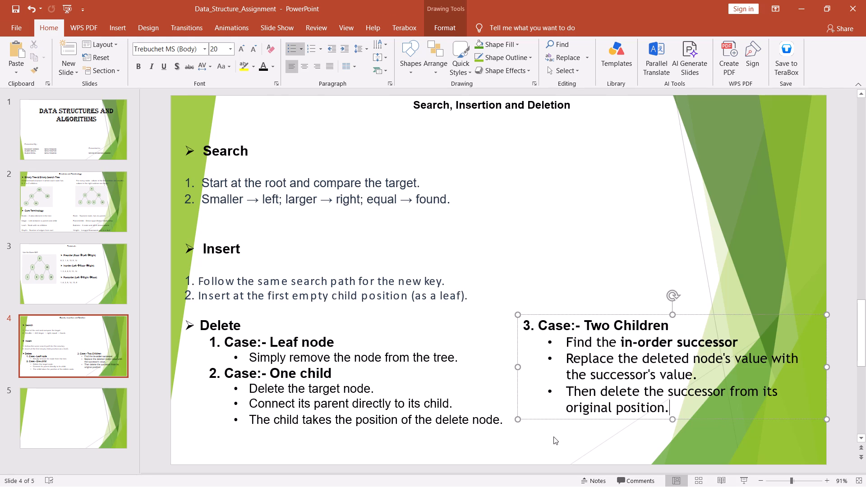
Set all the Two Children bullets on slide 4 to 18 pt Arial and save the presentation.
{"action": "left_click", "coordinate": [581, 383]}
{"action": "left_click_drag", "start_coordinate": [565, 341], "coordinate": [663, 410]}
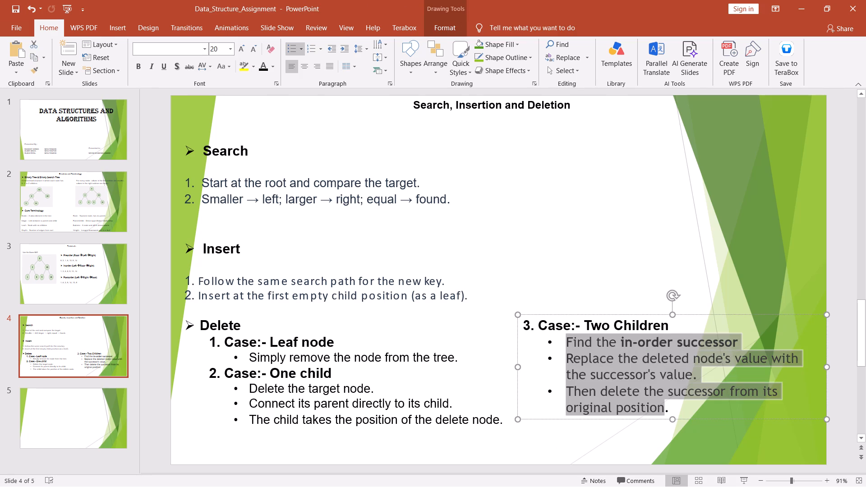
{"action": "left_click_drag", "start_coordinate": [663, 410], "coordinate": [670, 410]}
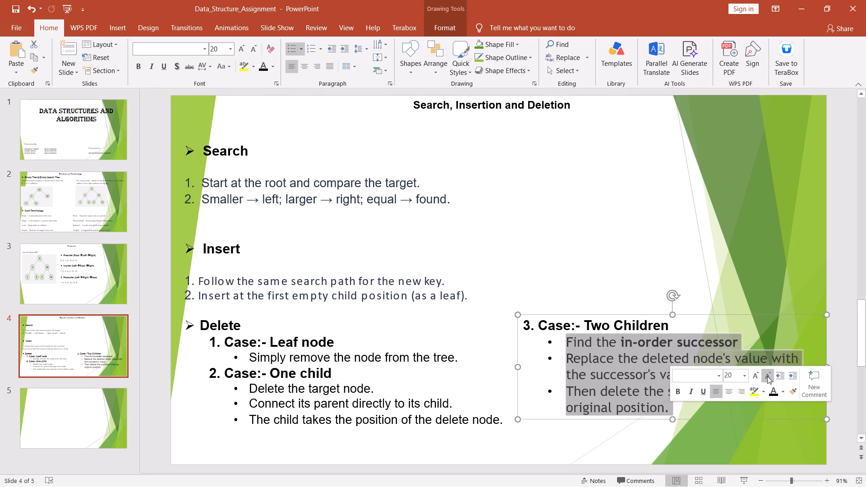
{"action": "left_click", "coordinate": [767, 376]}
{"action": "left_click", "coordinate": [719, 374]}
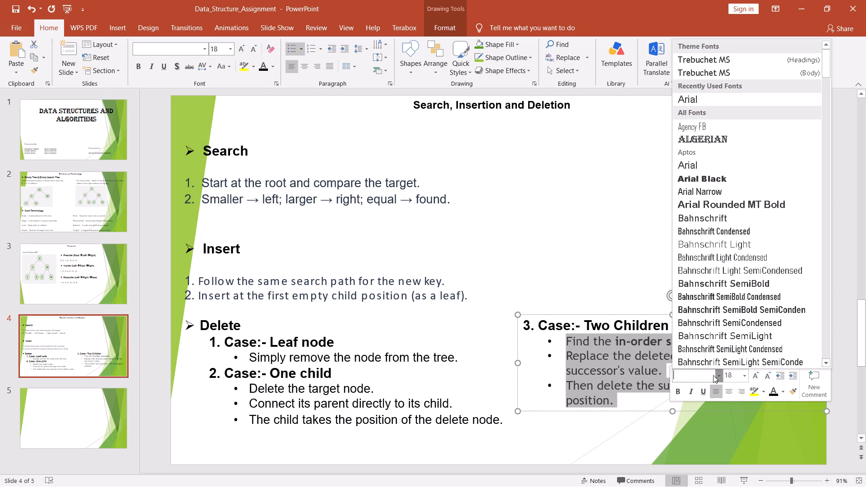
{"action": "left_click", "coordinate": [719, 161]}
{"action": "left_click", "coordinate": [586, 444]}
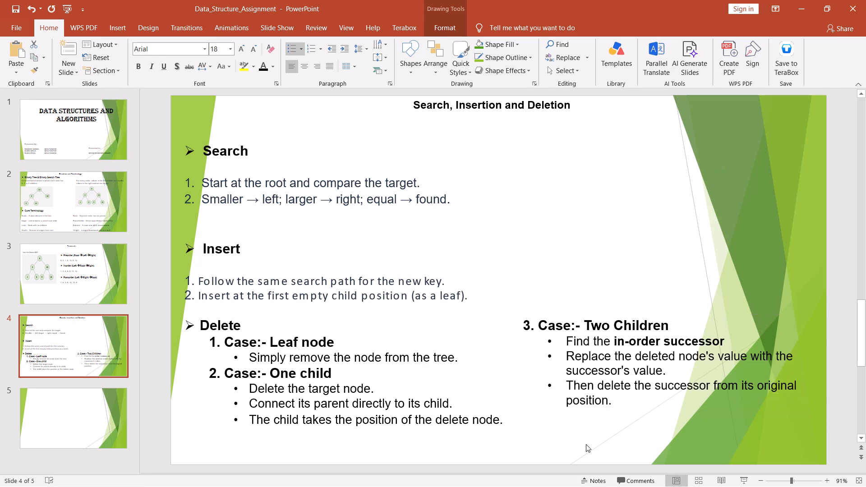
{"action": "left_click", "coordinate": [632, 344]}
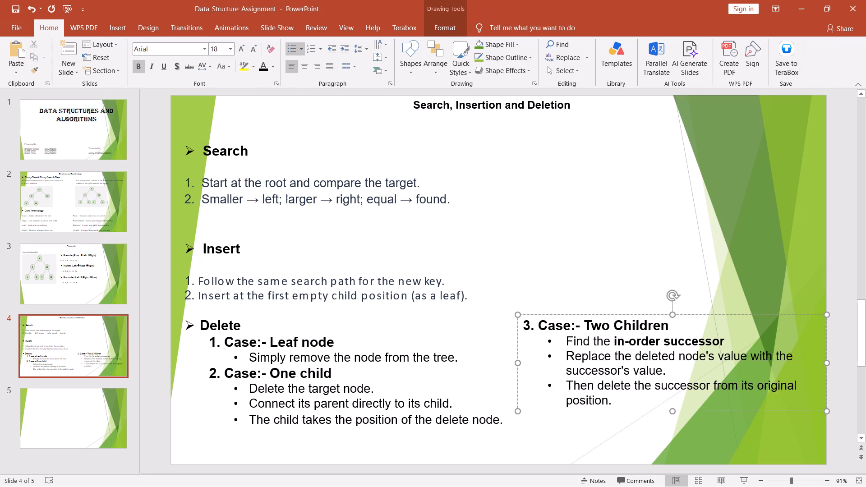
{"action": "left_click", "coordinate": [577, 430]}
{"action": "left_click", "coordinate": [557, 455]}
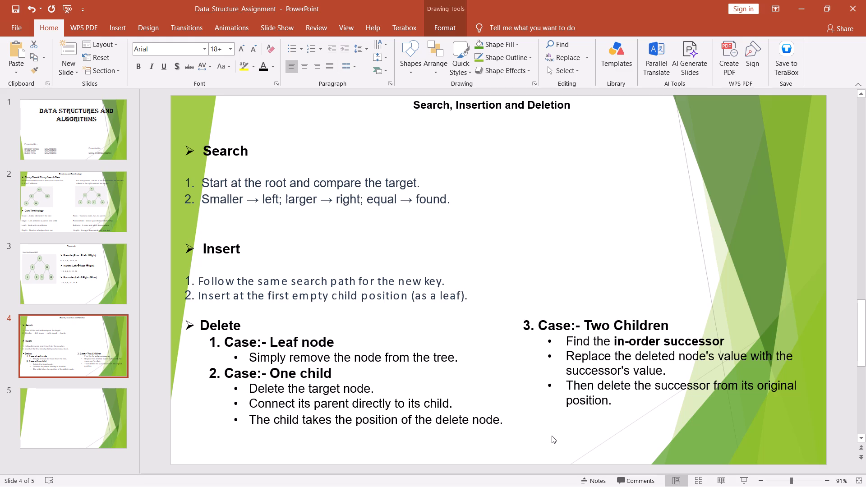
{"action": "key", "text": "ctrl+s"}
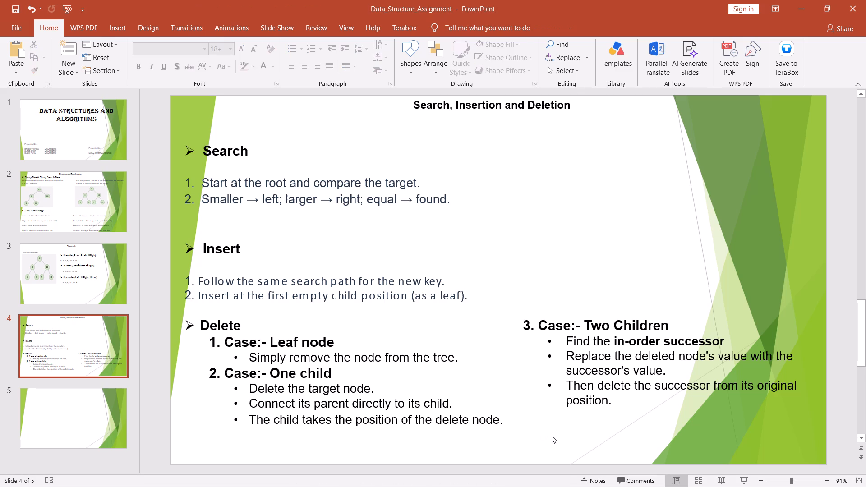
Change the two numbered lines under the Insert heading on slide 4 to the Arial font.
{"action": "left_click", "coordinate": [345, 279]}
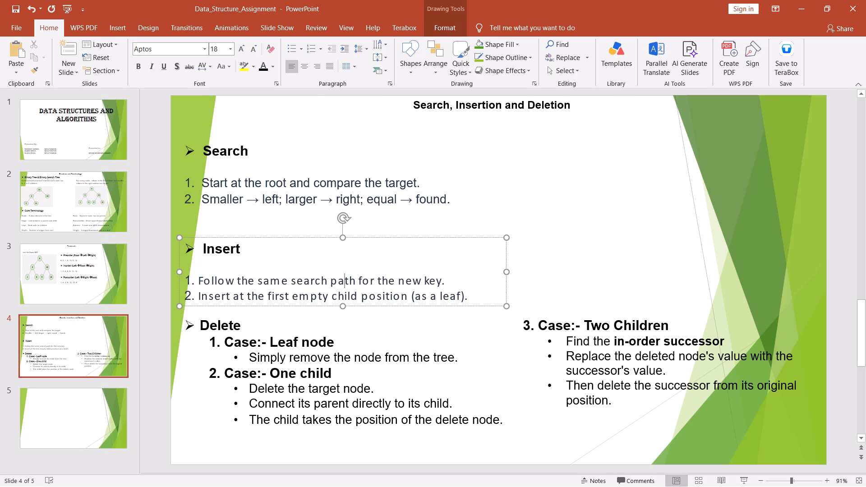
{"action": "key", "text": "ctrl+a"}
{"action": "left_click", "coordinate": [223, 272]}
{"action": "left_click_drag", "start_coordinate": [184, 281], "coordinate": [479, 314]}
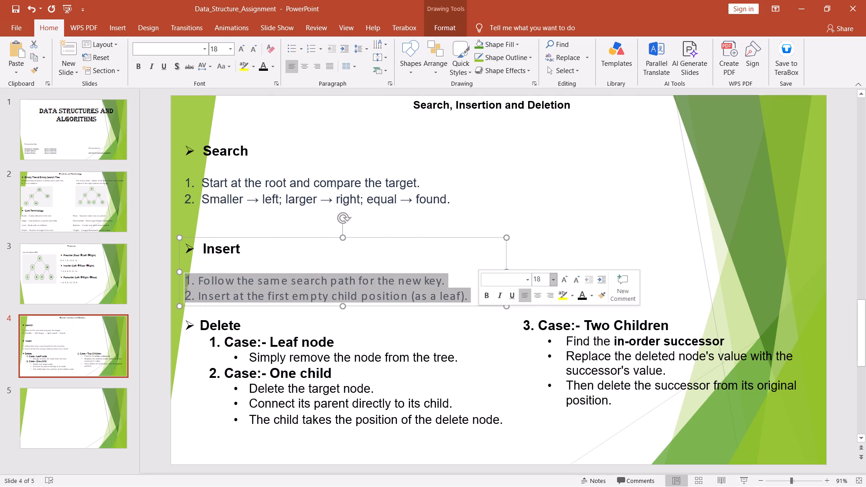
{"action": "left_click", "coordinate": [530, 281]}
{"action": "left_click", "coordinate": [514, 124]}
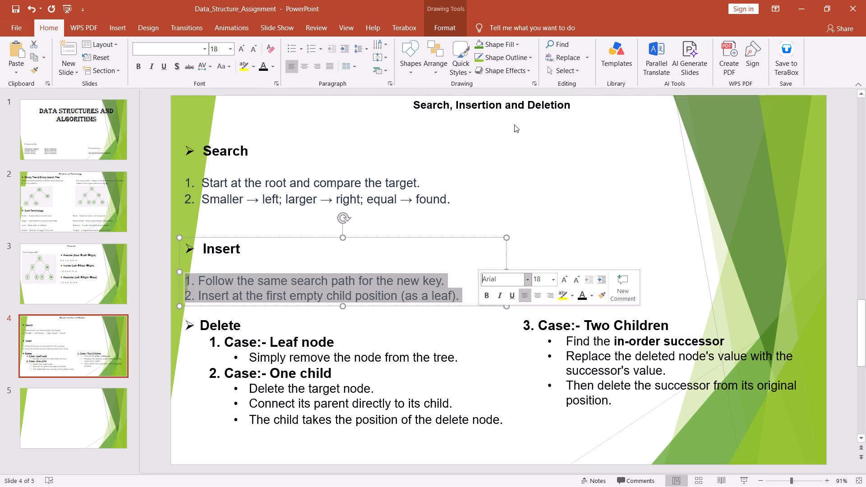
Remove the bold formatting from the Two Children bullets, including "in-order successor", and save the presentation.
{"action": "left_click", "coordinate": [584, 349]}
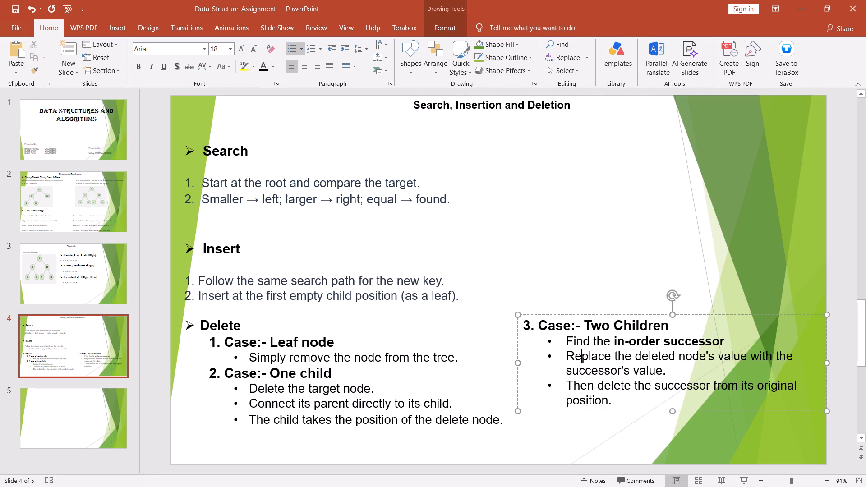
{"action": "left_click_drag", "start_coordinate": [563, 339], "coordinate": [623, 401]}
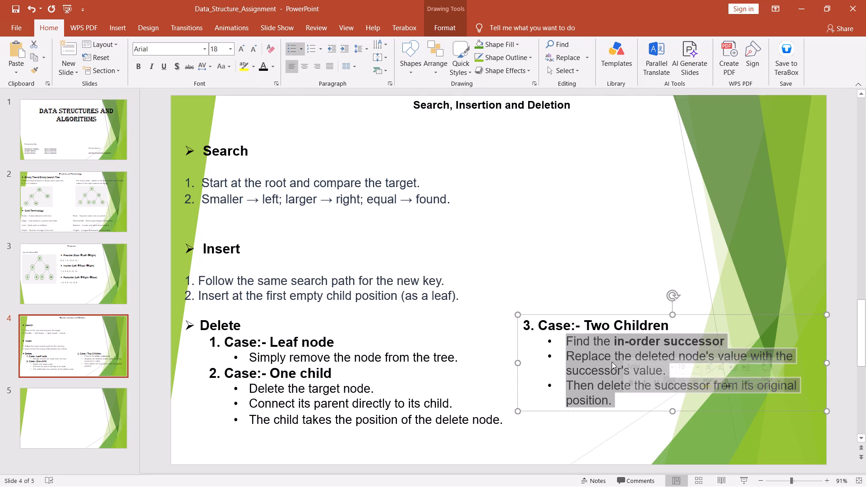
{"action": "left_click", "coordinate": [631, 381]}
{"action": "left_click", "coordinate": [631, 381]}
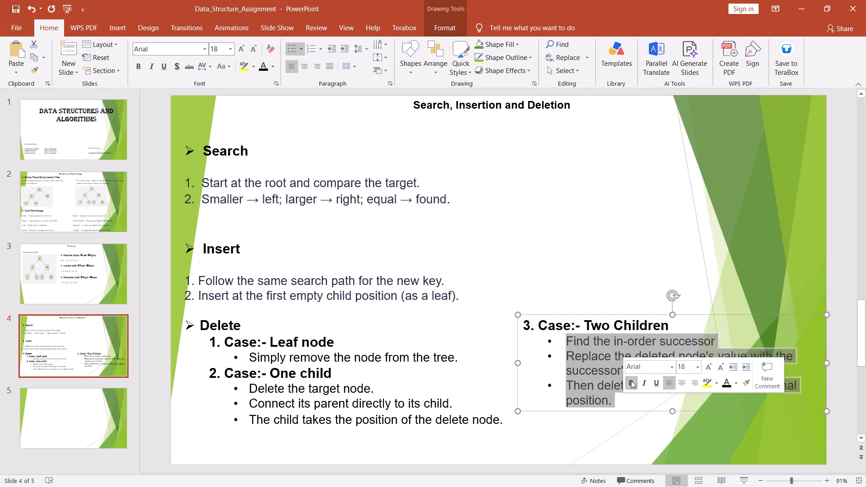
{"action": "left_click", "coordinate": [590, 441]}
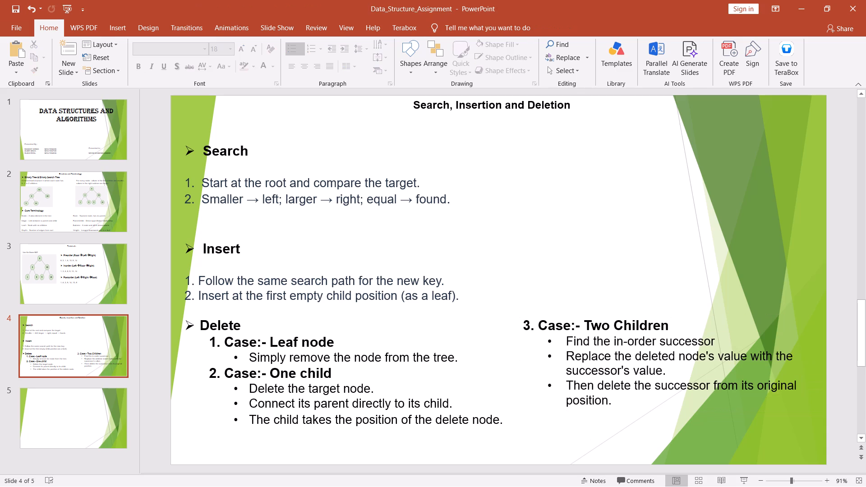
{"action": "key", "text": "ctrl+s"}
Check the font and size of the Two Children, Insert and Search text on slide 4, and save the presentation.
{"action": "left_click", "coordinate": [594, 387]}
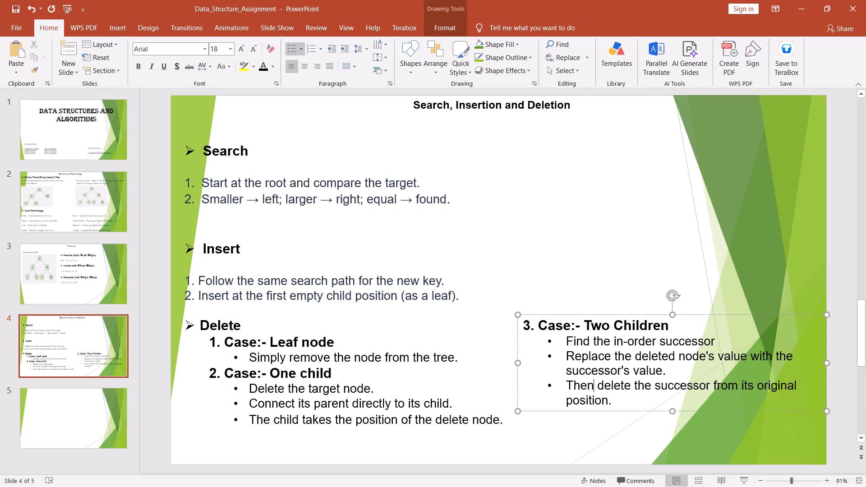
{"action": "left_click", "coordinate": [580, 357]}
{"action": "left_click", "coordinate": [402, 299]}
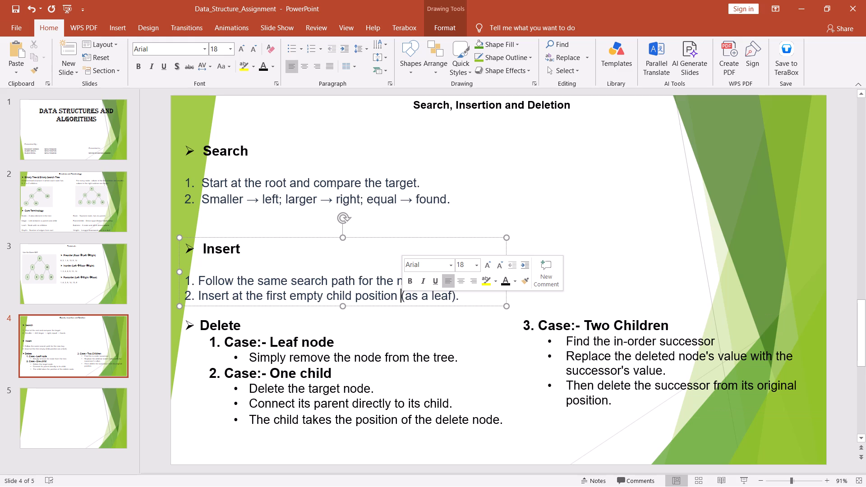
{"action": "left_click", "coordinate": [383, 197]}
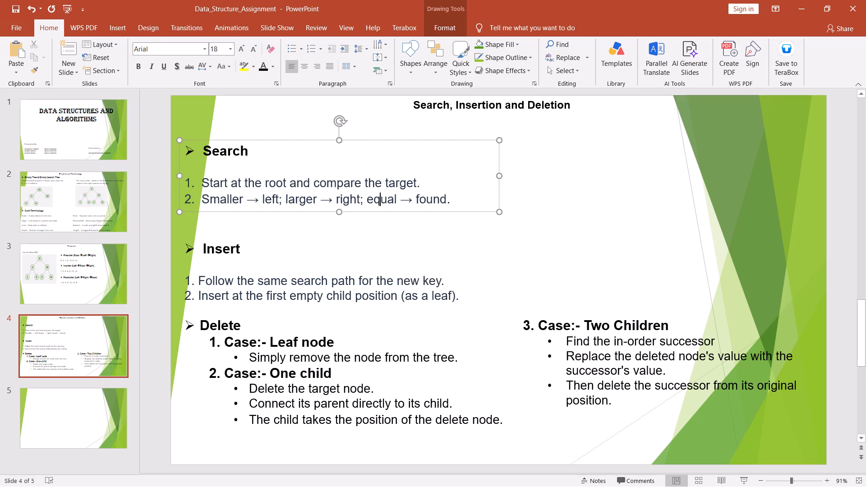
{"action": "left_click", "coordinate": [469, 261]}
{"action": "left_click", "coordinate": [534, 240]}
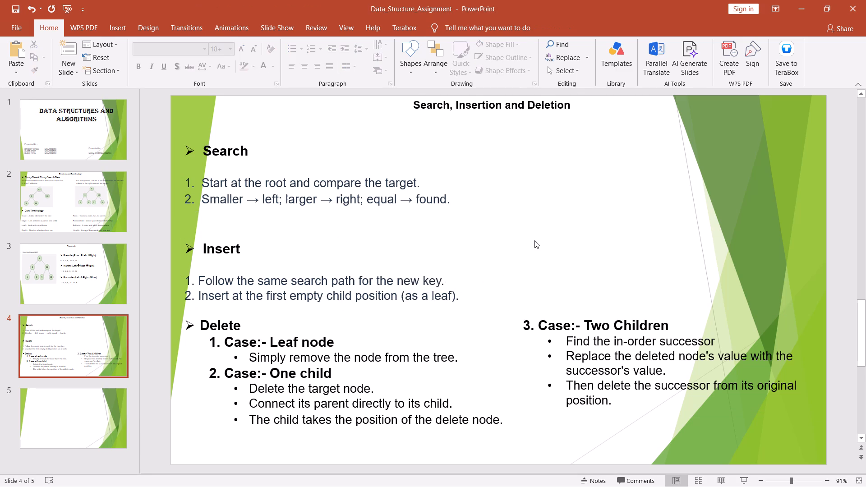
{"action": "key", "text": "ctrl+s"}
{"action": "key", "text": "ctrl+s"}
Check slide 5, on efficiency and analysis, in the Binary_Trees_and_BST_5_Slides reference presentation.
{"action": "left_click", "coordinate": [89, 417]}
{"action": "key", "text": "alt+Tab"}
{"action": "key", "text": "alt+Tab"}
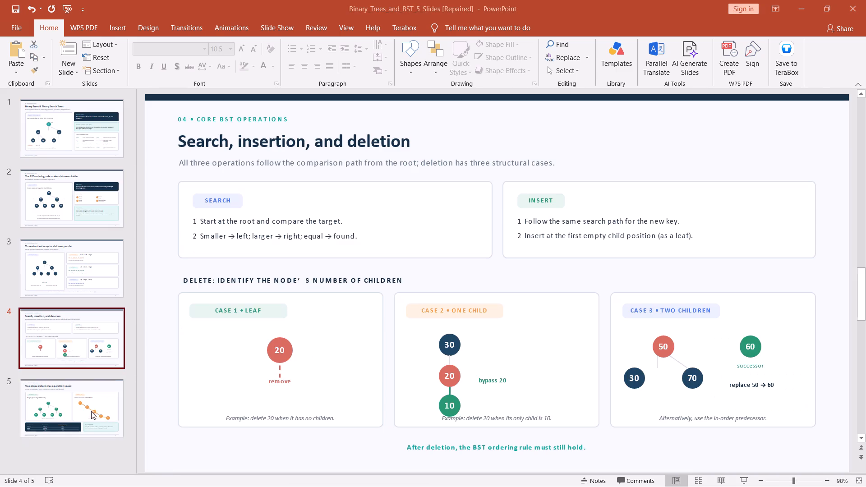
{"action": "left_click", "coordinate": [86, 404]}
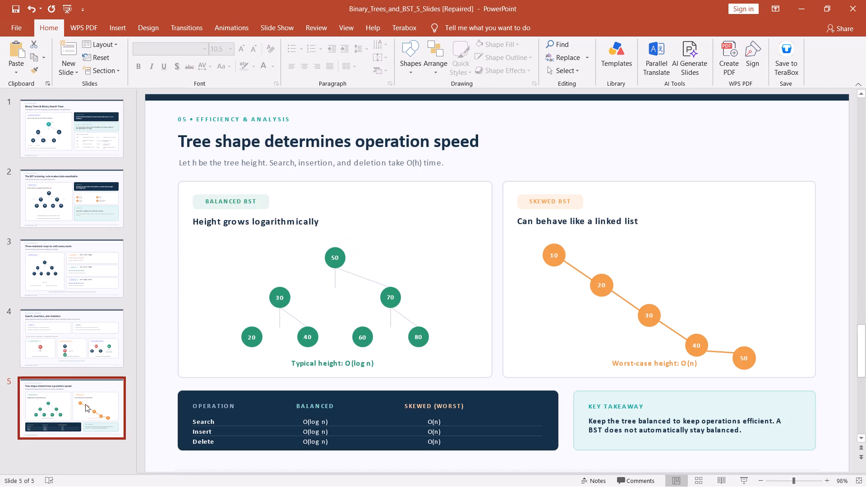
In the Data_Structure_Assignment presentation, copy the "Search, Insertion and Deletion" title box from slide 4 onto the blank slide 5.
{"action": "key", "text": "alt+Tab"}
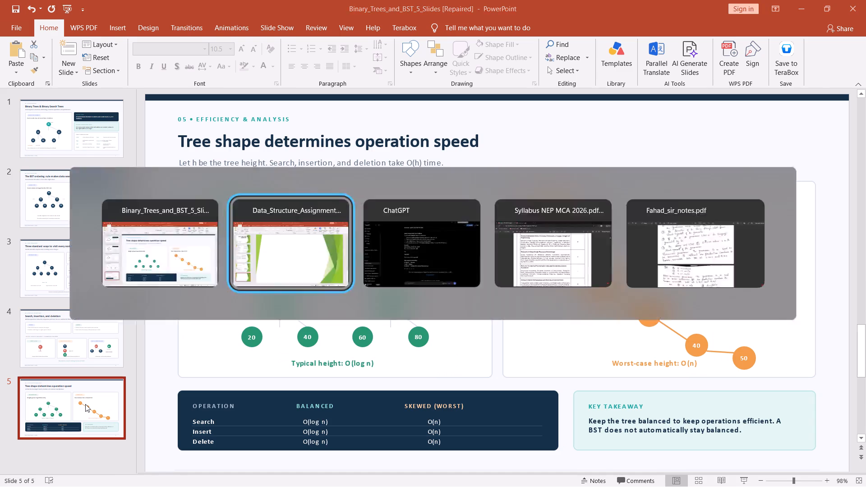
{"action": "left_click", "coordinate": [64, 335]}
{"action": "left_click", "coordinate": [441, 103]}
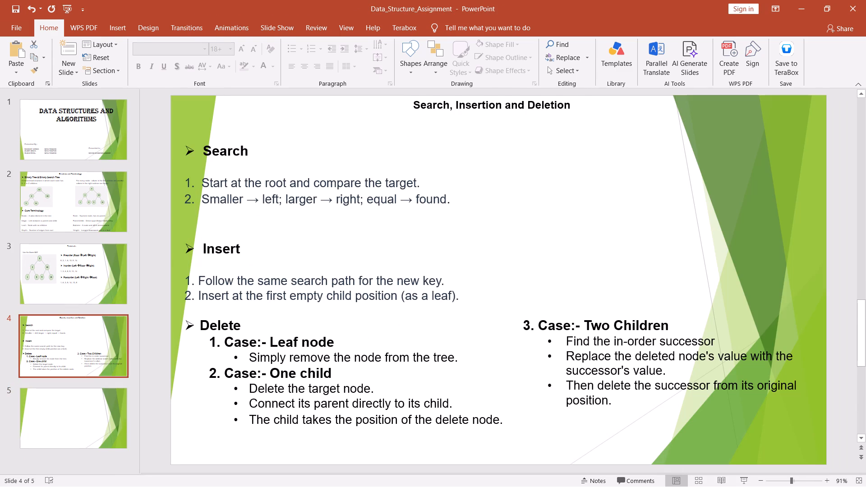
{"action": "right_click", "coordinate": [435, 113]}
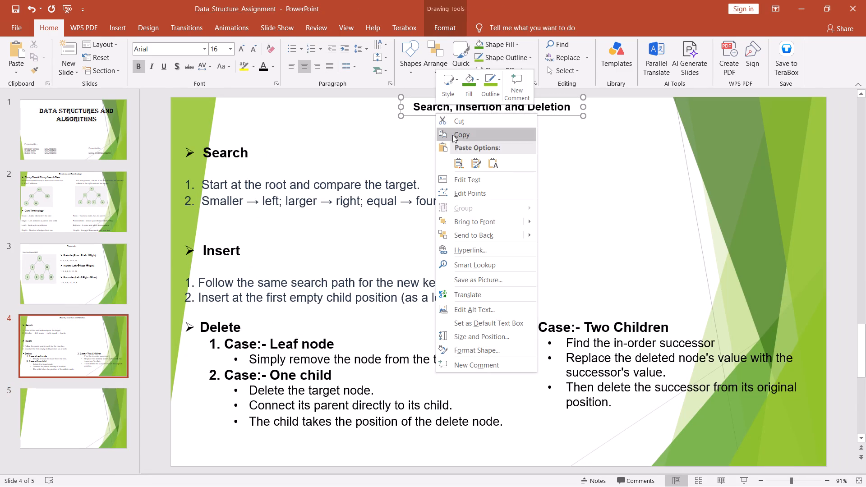
{"action": "left_click", "coordinate": [452, 135]}
{"action": "left_click", "coordinate": [90, 441]}
{"action": "key", "text": "ctrl+v"}
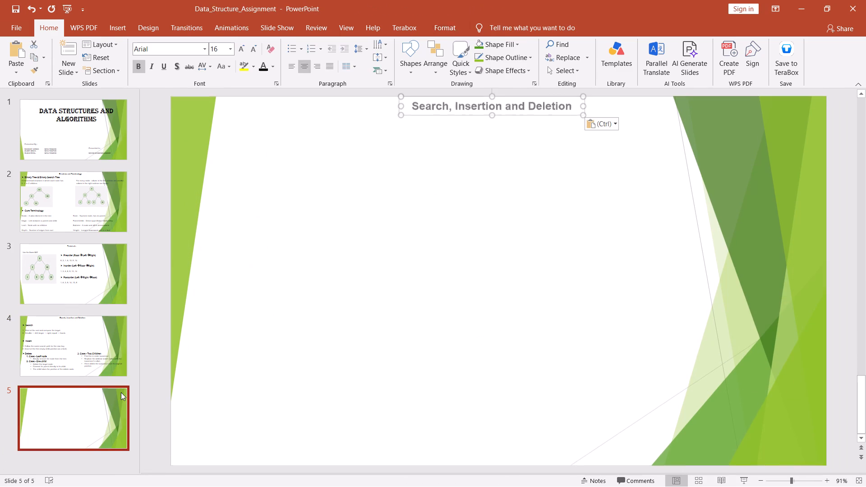
Switch from the assignment presentation to the ChatGPT window.
{"action": "key", "text": "alt+Tab"}
{"action": "key", "text": "alt+Tab"}
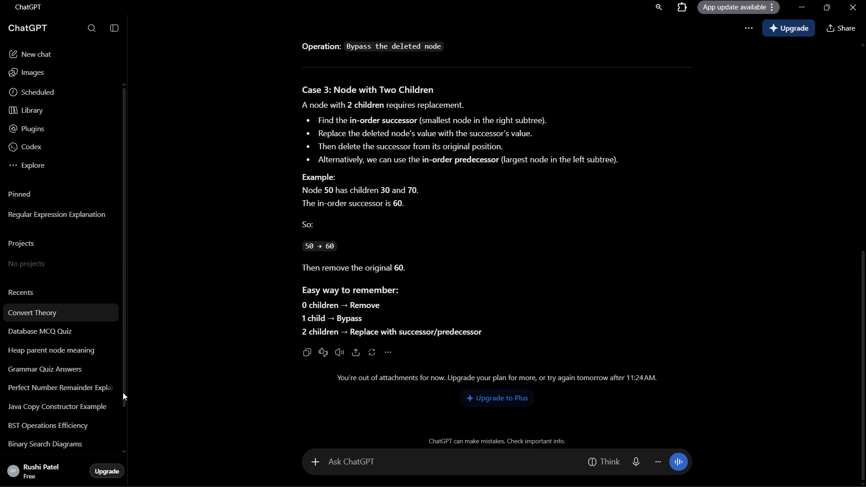
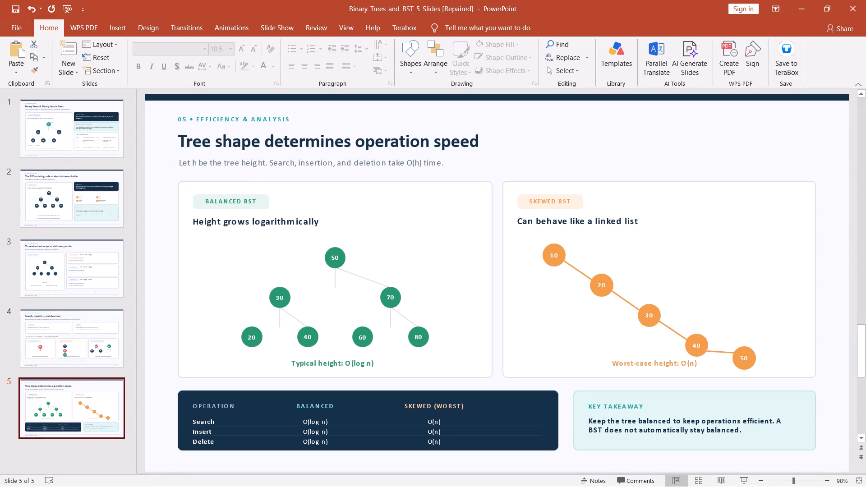
View slide 5, "Tree shape determines operation speed", in the Binary_Trees_and_BST_5_Slides reference presentation.
{"action": "left_click", "coordinate": [69, 408]}
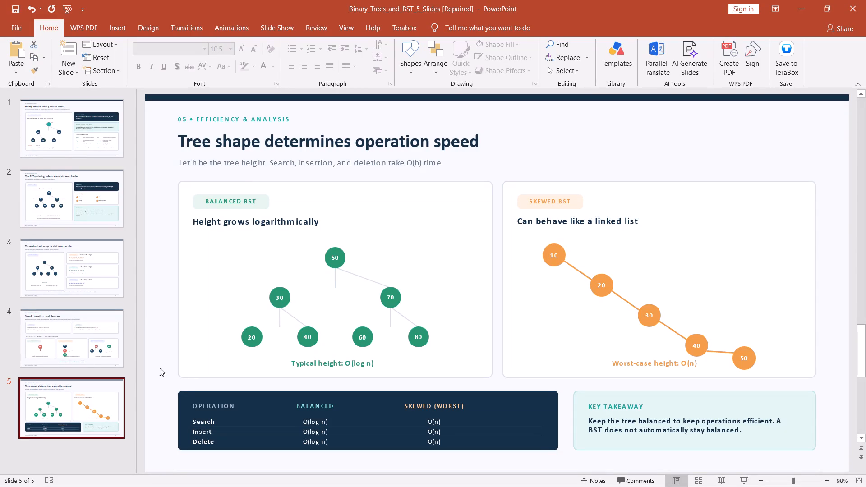
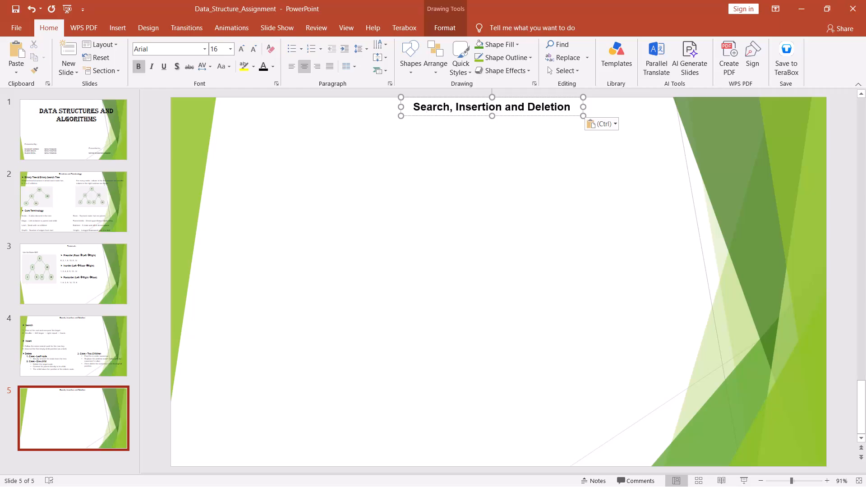
Replace slide 5's copied title "Search, Insertion and Deletion" with the text "The shape of the tree".
{"action": "key", "text": "ctrl+a"}
{"action": "key", "text": "BackSpace"}
{"action": "type", "text": "THe"}
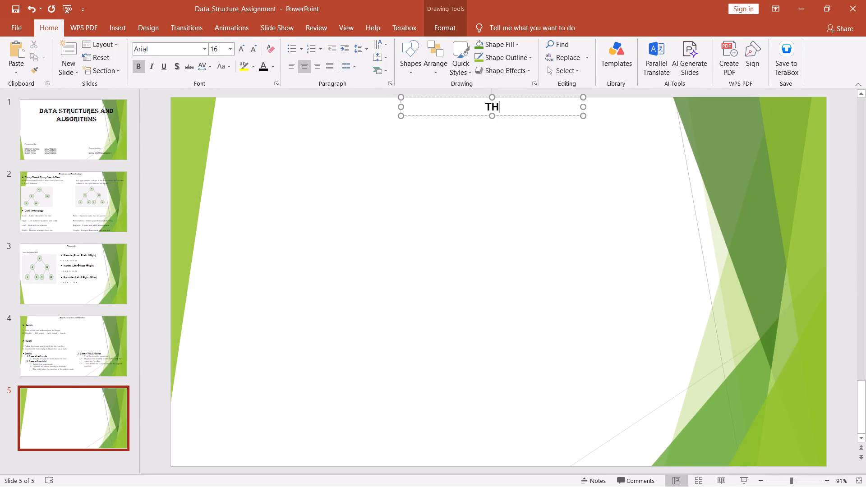
{"action": "key", "text": "space"}
{"action": "key", "text": "BackSpace"}
{"action": "key", "text": "BackSpace"}
{"action": "type", "text": "e shape o"}
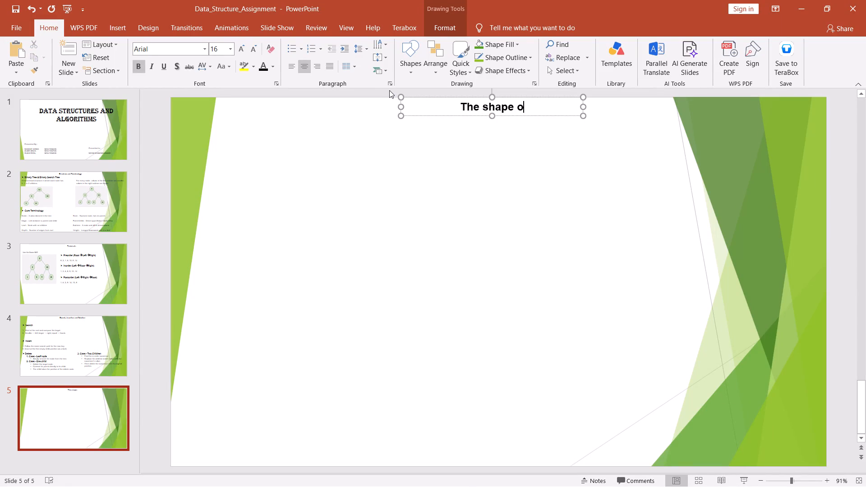
{"action": "key", "text": "f"}
{"action": "key", "text": "space"}
{"action": "type", "text": "the tree"}
{"action": "key", "text": "space"}
Switch to the Binary_Trees_and_BST_5_Slides reference presentation to check the wording of slide 5's heading.
{"action": "key", "text": "alt+Tab"}
{"action": "key", "text": "alt+Tab"}
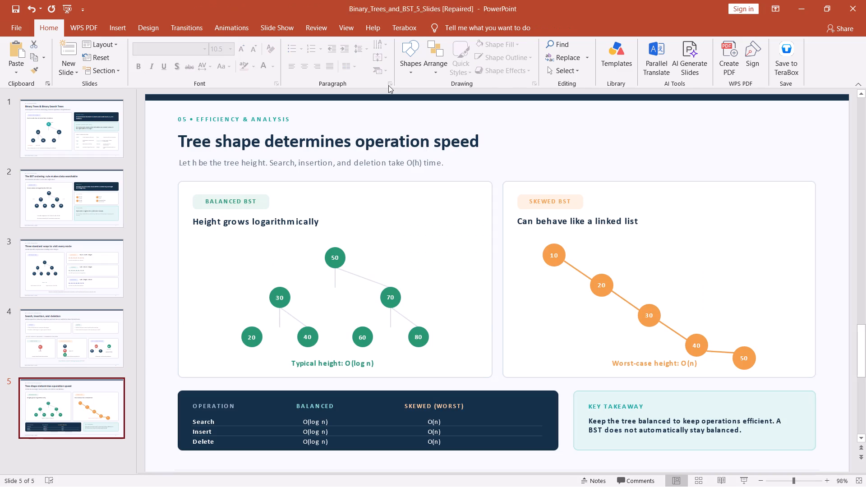
{"action": "key", "text": "alt+Tab"}
{"action": "key", "text": "alt+Tab"}
{"action": "key", "text": "alt+Tab"}
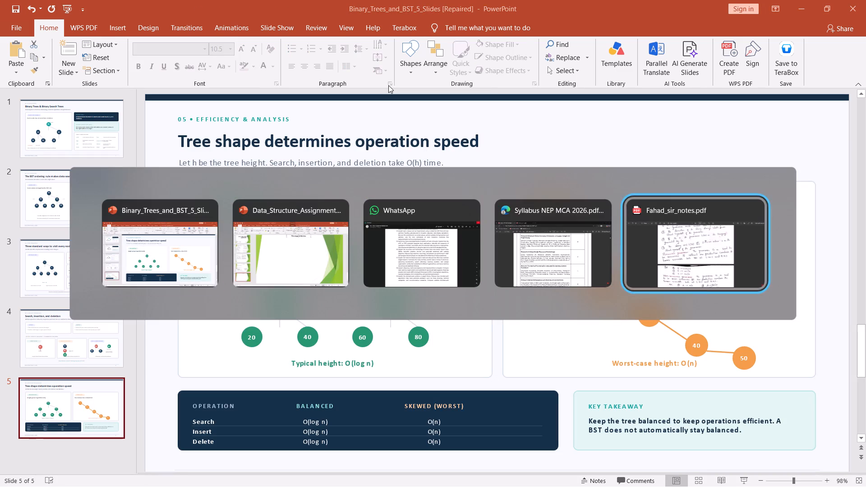
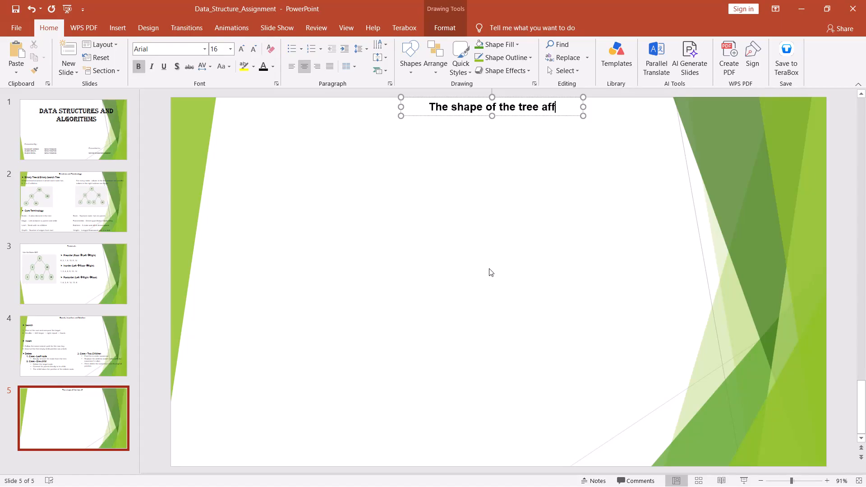
Continue slide 5's title after "The shape of the tree" with the words "affect and".
{"action": "type", "text": "ect ad"}
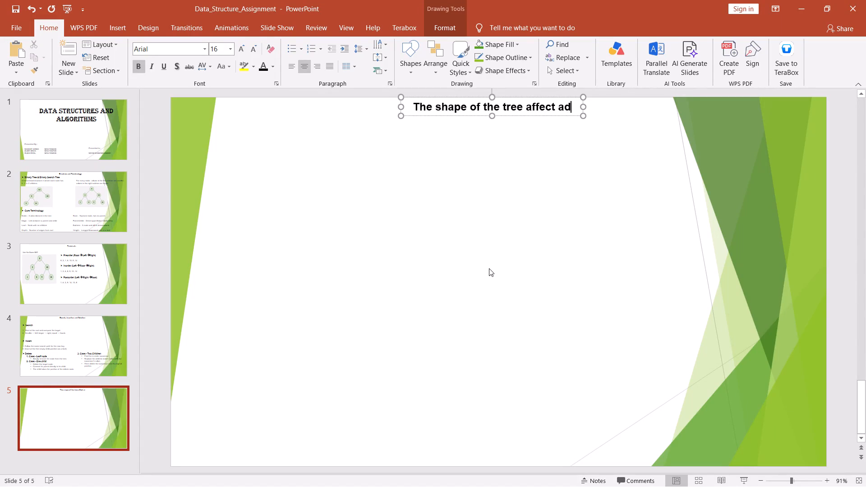
{"action": "key", "text": "BackSpace"}
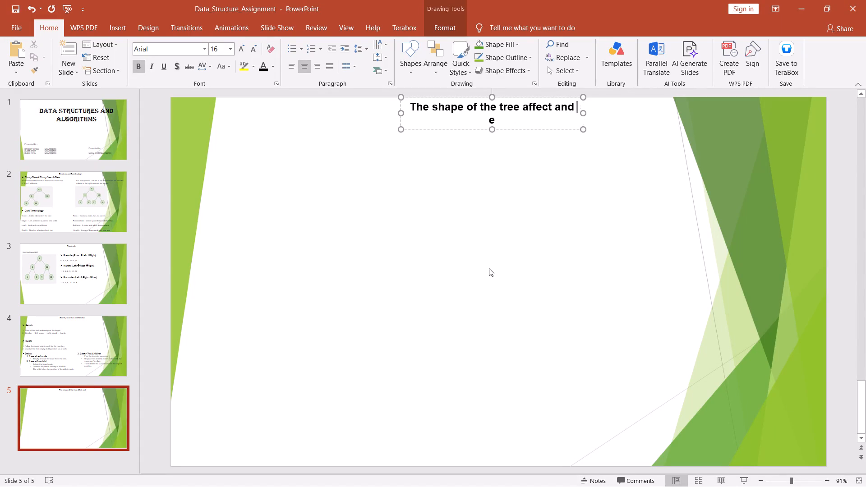
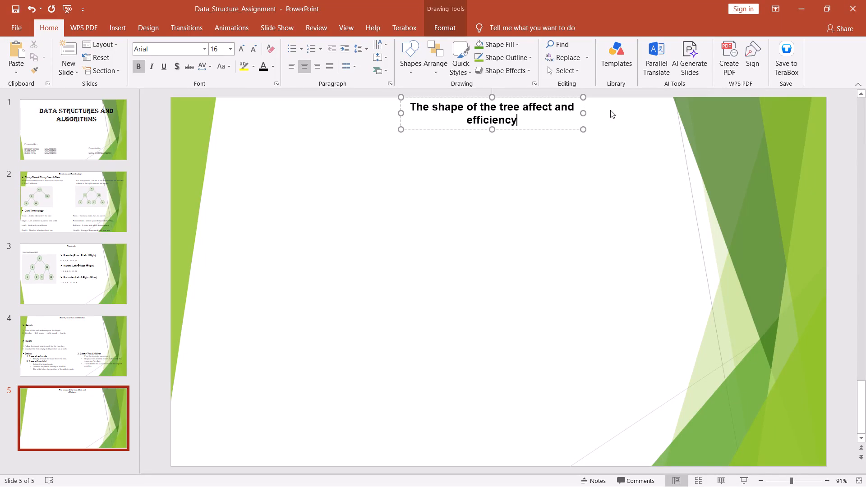
Widen slide 5's title text box so the title fits on one line, and center it horizontally along the slide's top edge.
{"action": "left_click_drag", "start_coordinate": [583, 112], "coordinate": [640, 100]}
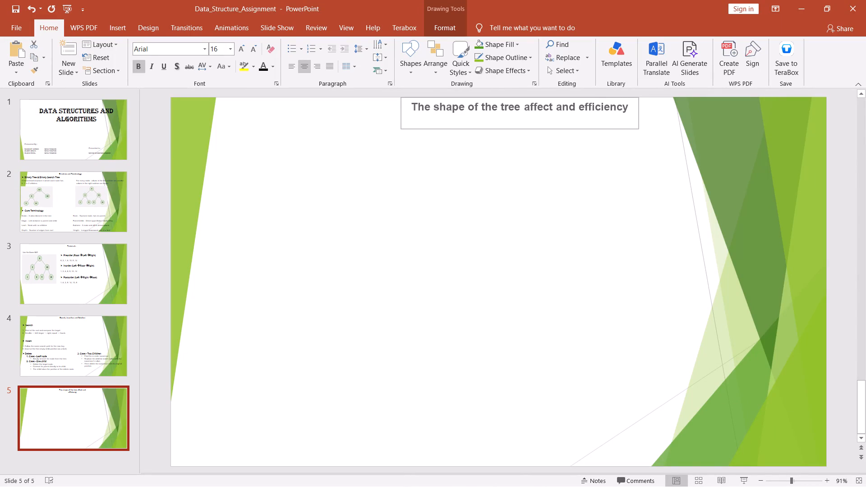
{"action": "left_click_drag", "start_coordinate": [640, 100], "coordinate": [641, 100]}
{"action": "left_click_drag", "start_coordinate": [553, 98], "coordinate": [553, 99]}
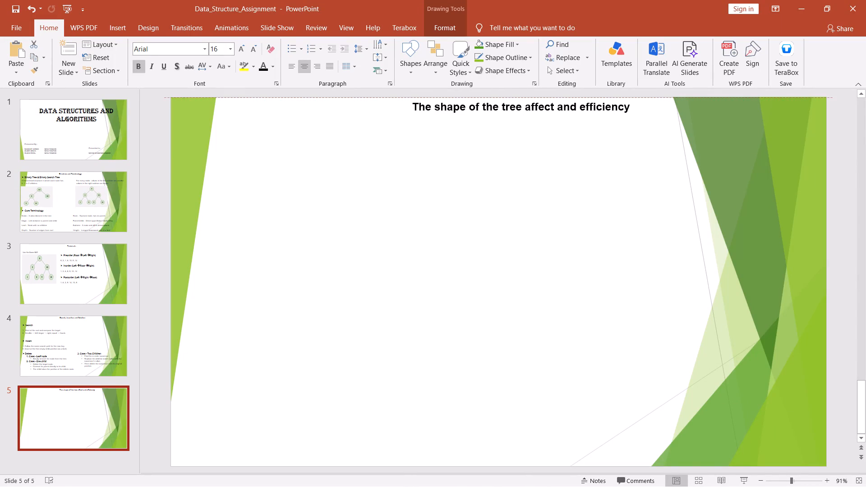
{"action": "left_click_drag", "start_coordinate": [553, 99], "coordinate": [528, 101]}
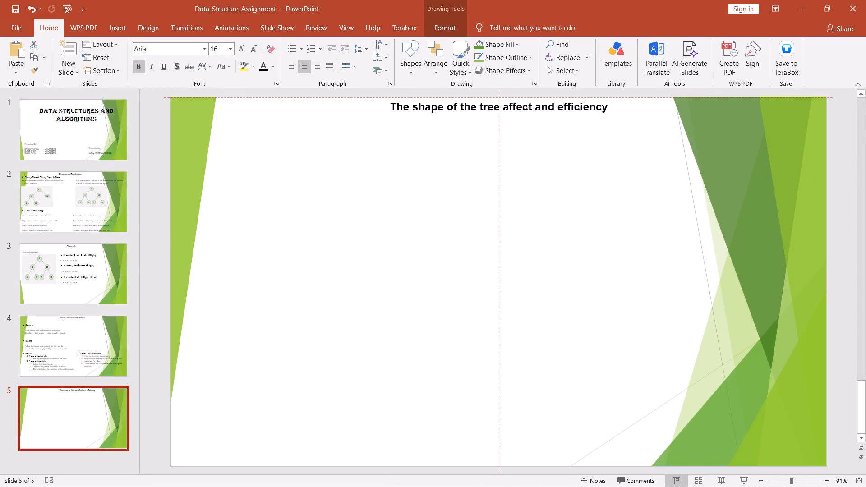
{"action": "left_click_drag", "start_coordinate": [528, 101], "coordinate": [530, 101]}
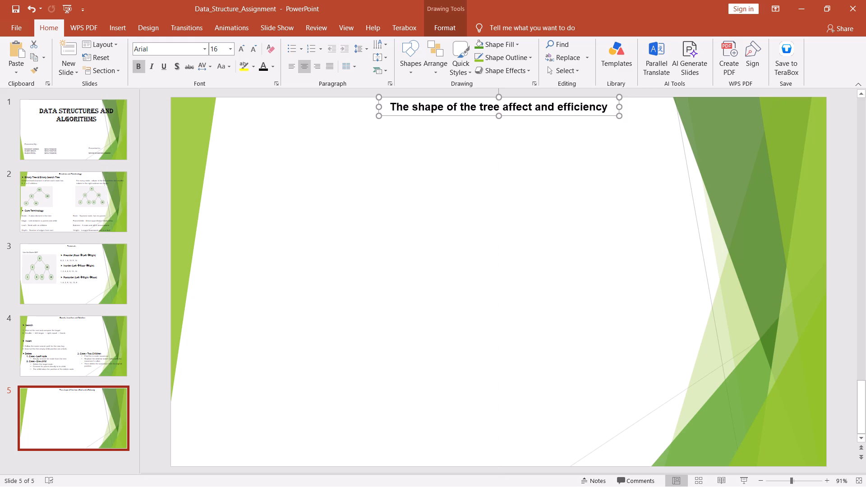
{"action": "left_click", "coordinate": [527, 128]}
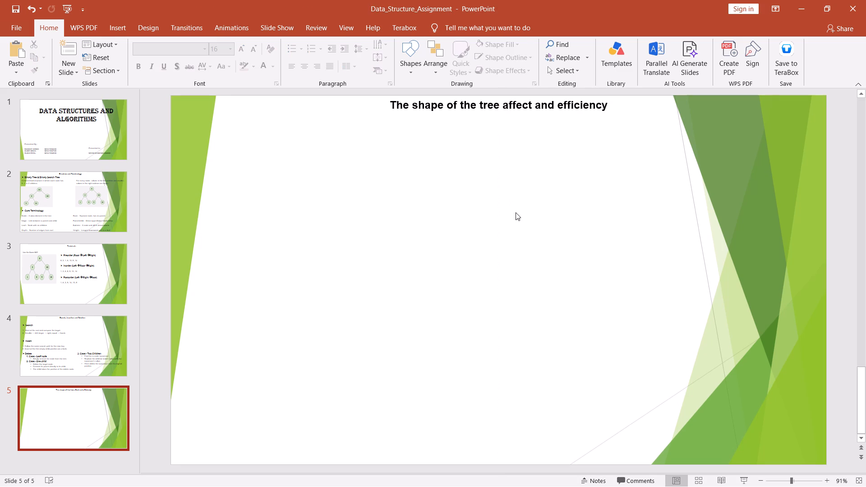
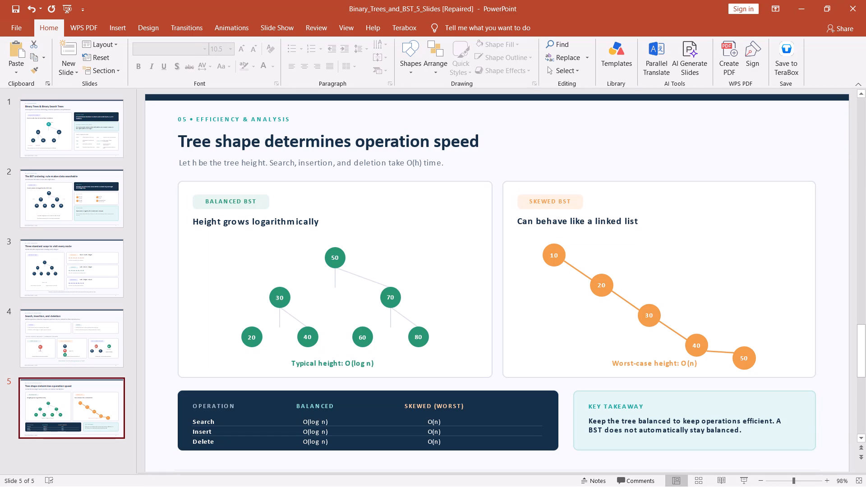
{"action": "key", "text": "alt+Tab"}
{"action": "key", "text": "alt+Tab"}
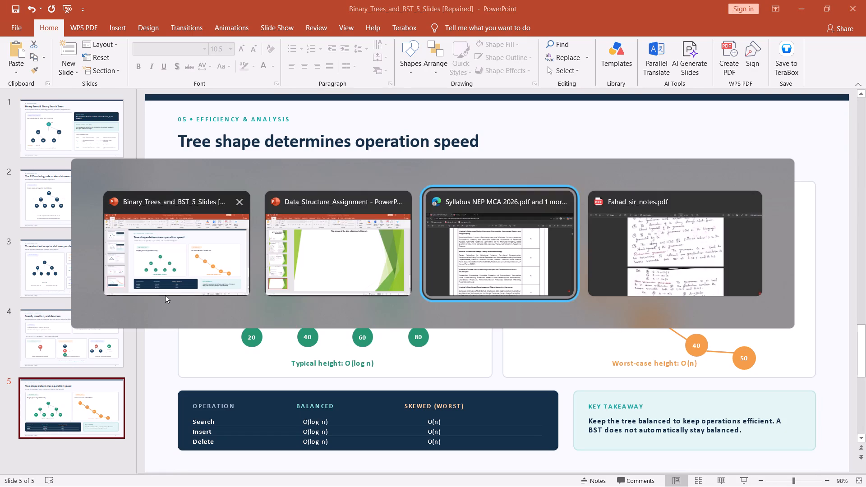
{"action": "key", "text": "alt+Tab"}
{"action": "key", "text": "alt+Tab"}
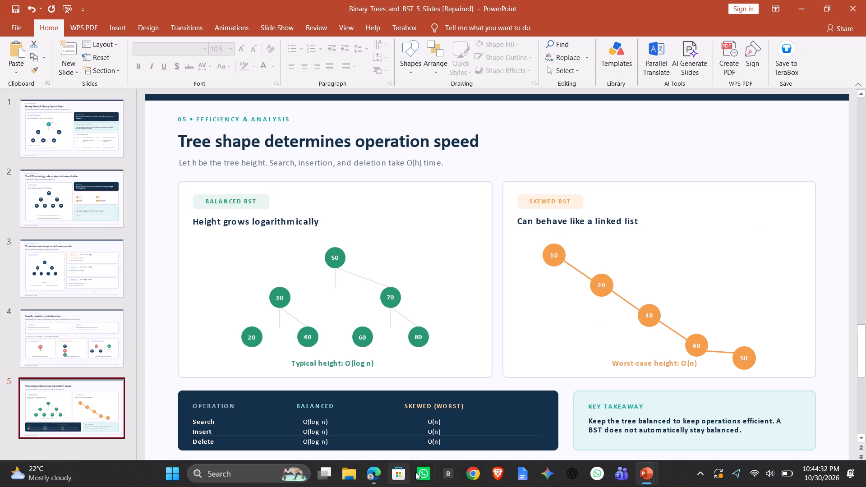
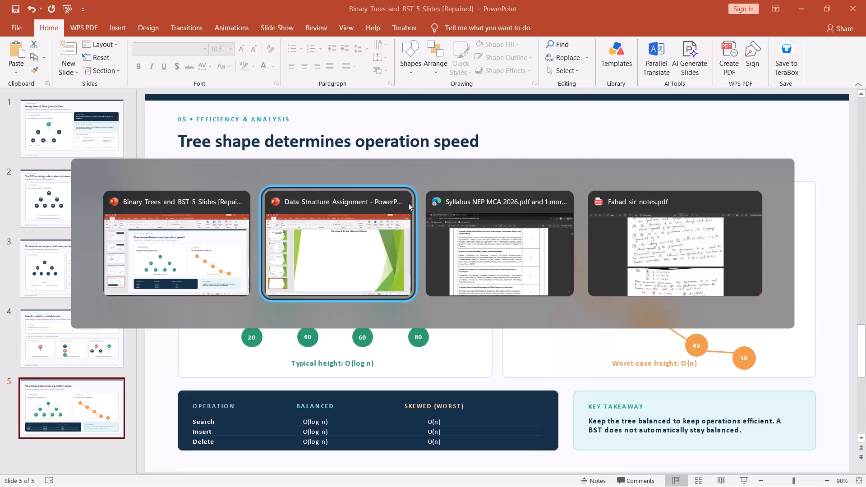
Leave the reference deck and open Google Chrome with the user profile that has the orange avatar.
{"action": "key", "text": "alt+Tab"}
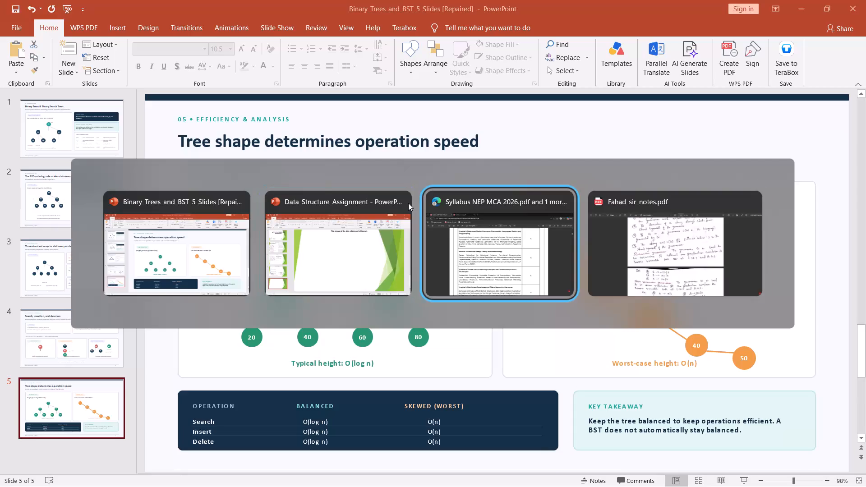
{"action": "key", "text": "alt+Tab"}
{"action": "key", "text": "alt+Tab"}
{"action": "key", "text": "alt+Tab"}
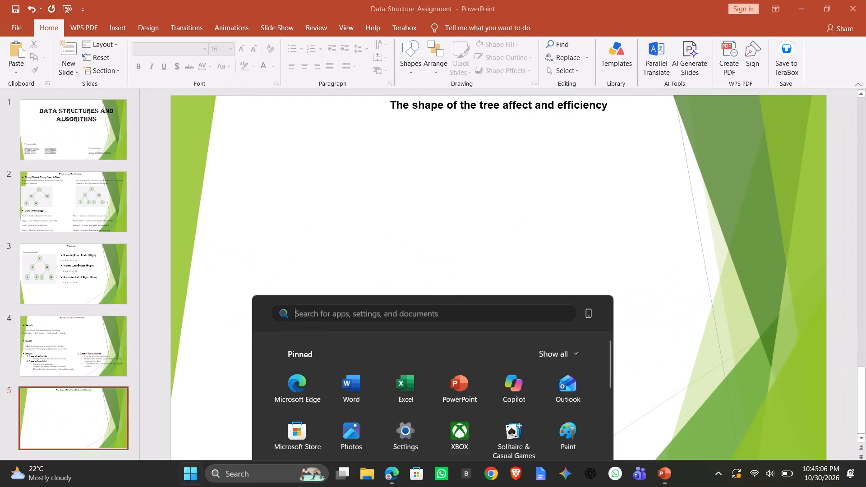
{"action": "left_click", "coordinate": [495, 470]}
{"action": "left_click", "coordinate": [474, 270]}
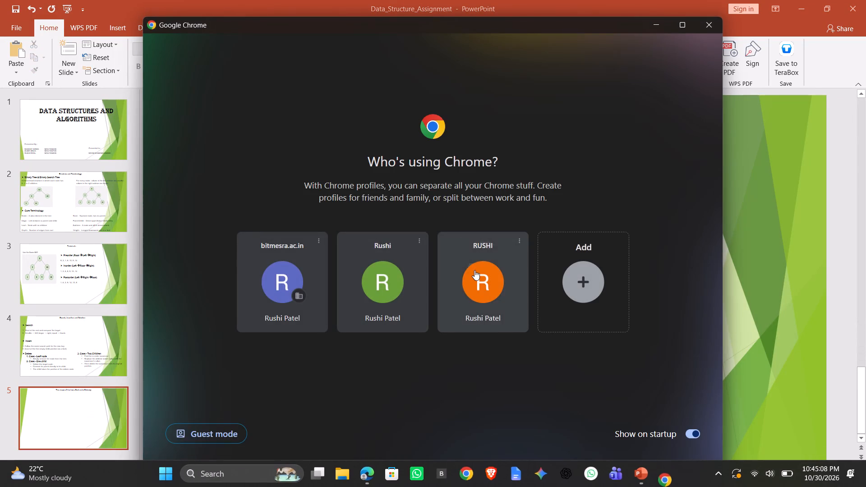
Open Chrome with an existing profile and search Google for "Balanced BST".
{"action": "left_click", "coordinate": [349, 236]}
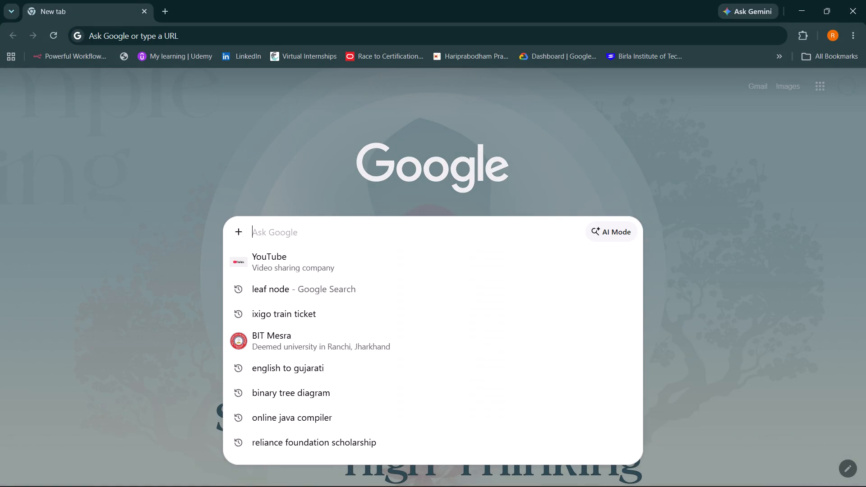
{"action": "key", "text": "shift+z"}
{"action": "key", "text": "BackSpace"}
{"action": "type", "text": "Balanced"}
{"action": "key", "text": "space"}
{"action": "type", "text": "BST"}
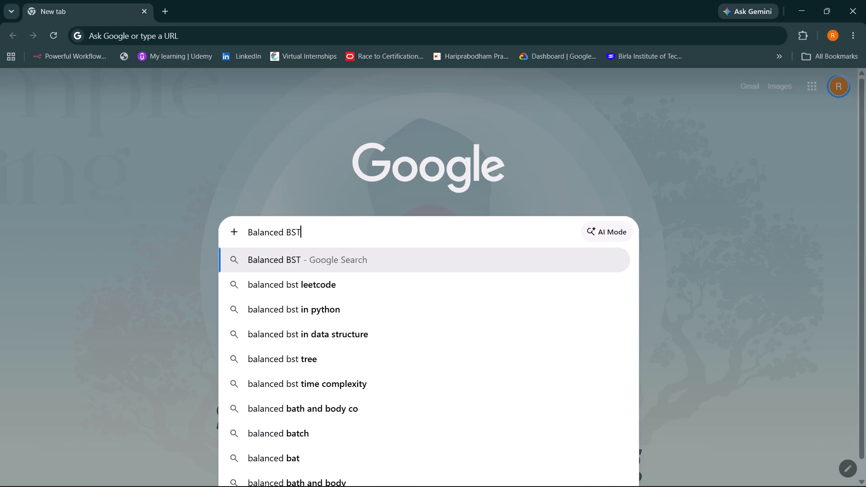
{"action": "key", "text": "Return"}
Open the GeeksforGeeks article "Balanced Binary Tree" and examine its explanations and tree diagrams for slide 5 material.
{"action": "scroll", "coordinate": [111, 387], "scroll_direction": "down", "scroll_amount": 2}
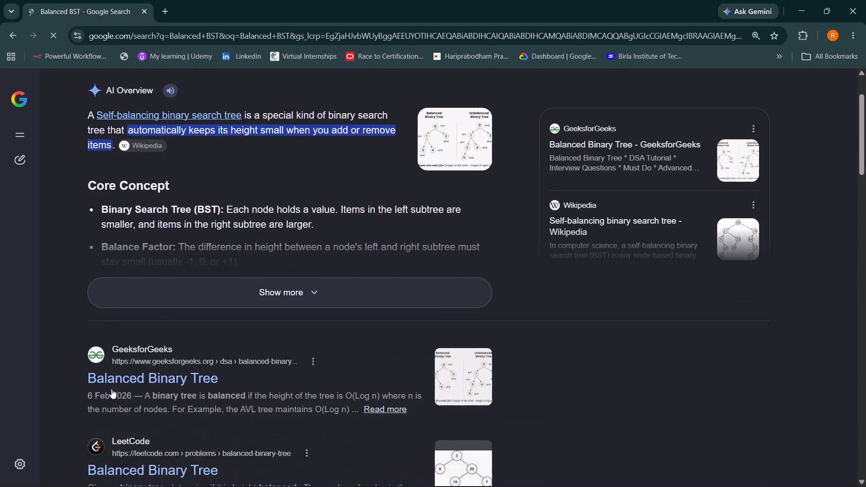
{"action": "left_click", "coordinate": [156, 348]}
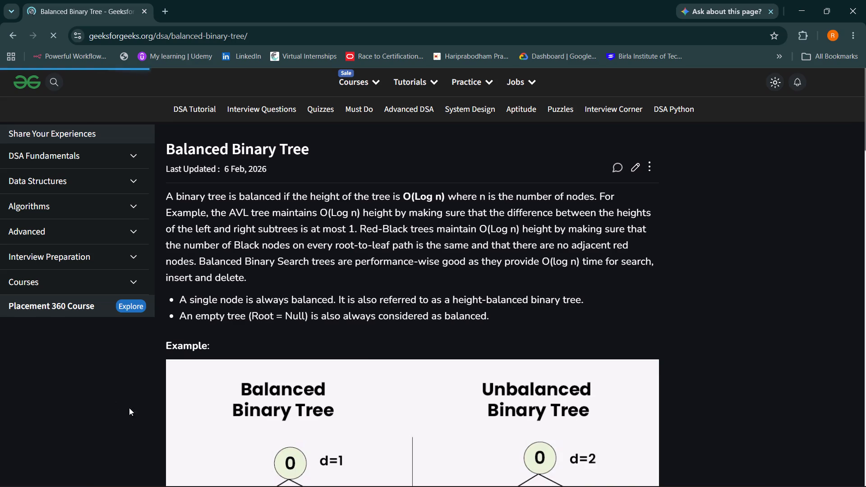
{"action": "scroll", "coordinate": [370, 351], "scroll_direction": "down", "scroll_amount": 7}
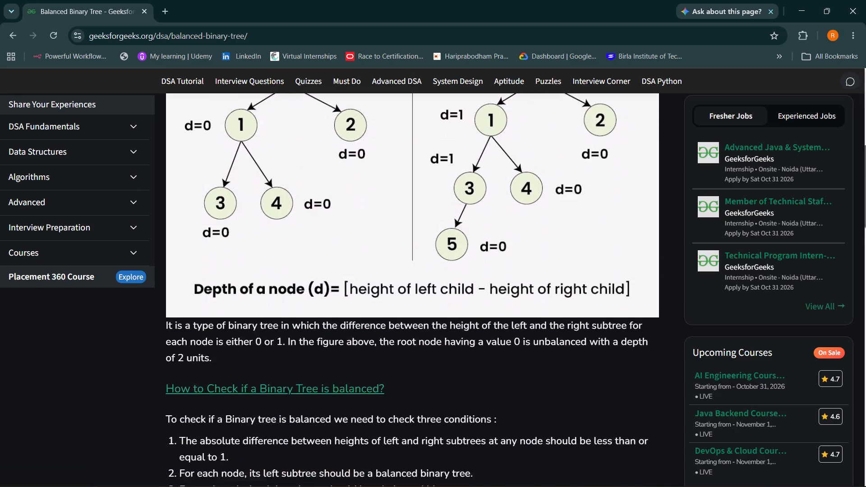
{"action": "scroll", "coordinate": [370, 351], "scroll_direction": "down", "scroll_amount": 11}
{"action": "scroll", "coordinate": [370, 351], "scroll_direction": "up", "scroll_amount": 4}
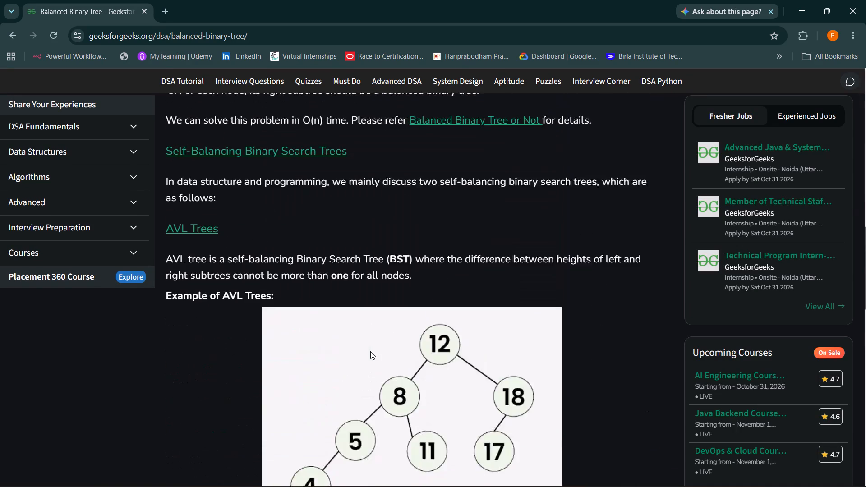
{"action": "scroll", "coordinate": [370, 351], "scroll_direction": "up", "scroll_amount": 1}
{"action": "scroll", "coordinate": [370, 351], "scroll_direction": "down", "scroll_amount": 9}
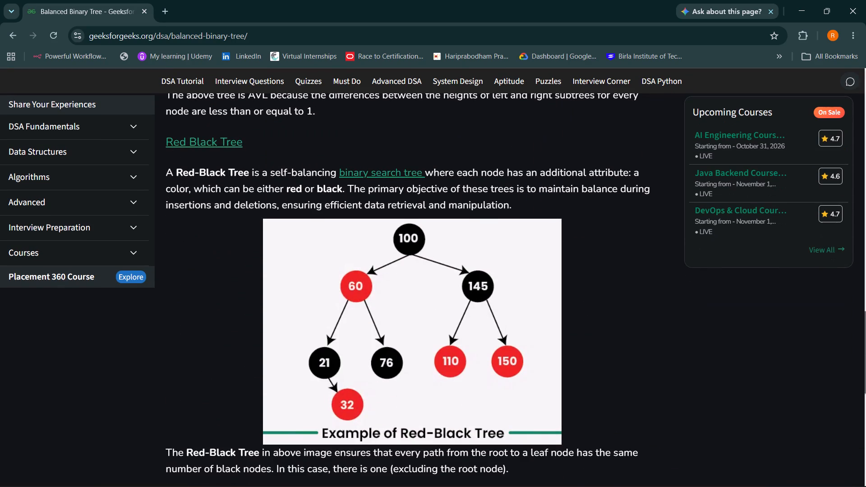
{"action": "scroll", "coordinate": [370, 351], "scroll_direction": "down", "scroll_amount": 11}
{"action": "scroll", "coordinate": [370, 351], "scroll_direction": "up", "scroll_amount": 12}
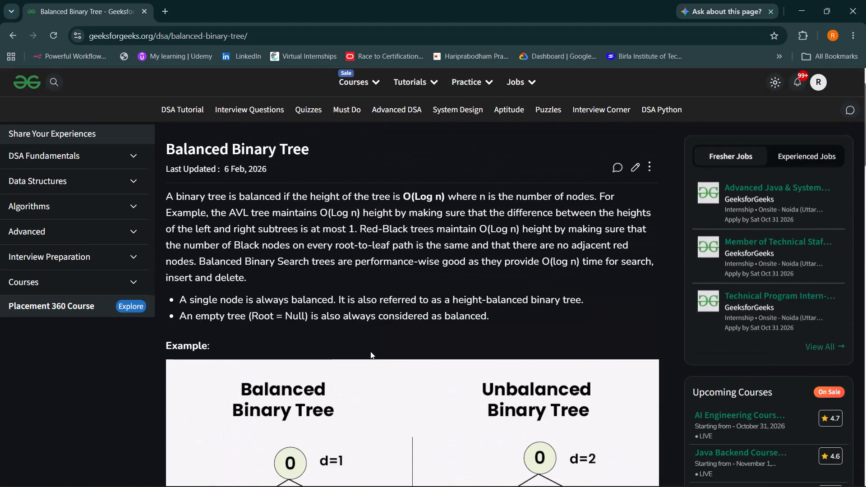
{"action": "scroll", "coordinate": [370, 351], "scroll_direction": "down", "scroll_amount": 4}
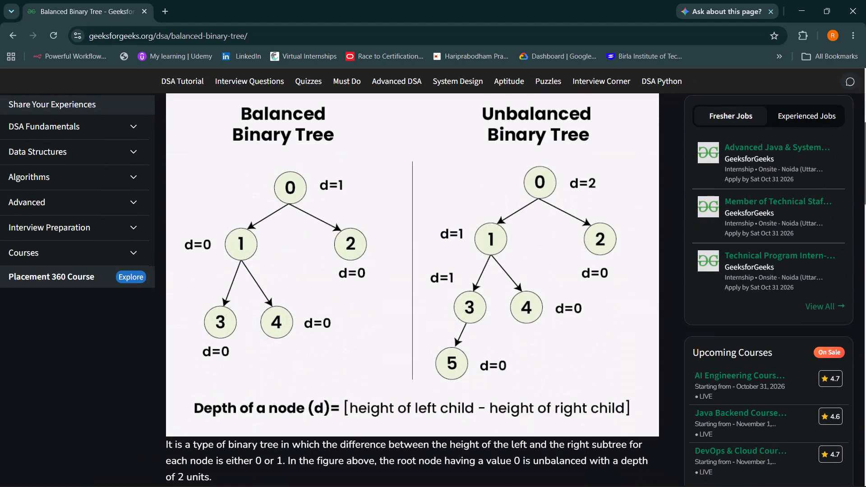
{"action": "scroll", "coordinate": [370, 351], "scroll_direction": "right", "scroll_amount": 7}
Open the GeeksforGeeks article "Balance a Binary Search Tree" from the search results and examine its skewed and balanced BST examples.
{"action": "scroll", "coordinate": [370, 351], "scroll_direction": "down", "scroll_amount": 1}
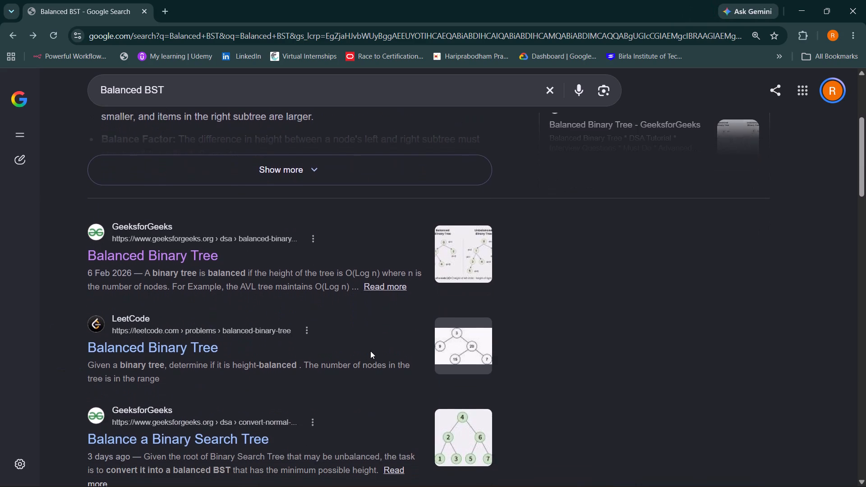
{"action": "scroll", "coordinate": [370, 351], "scroll_direction": "down", "scroll_amount": 2}
{"action": "left_click", "coordinate": [175, 429]}
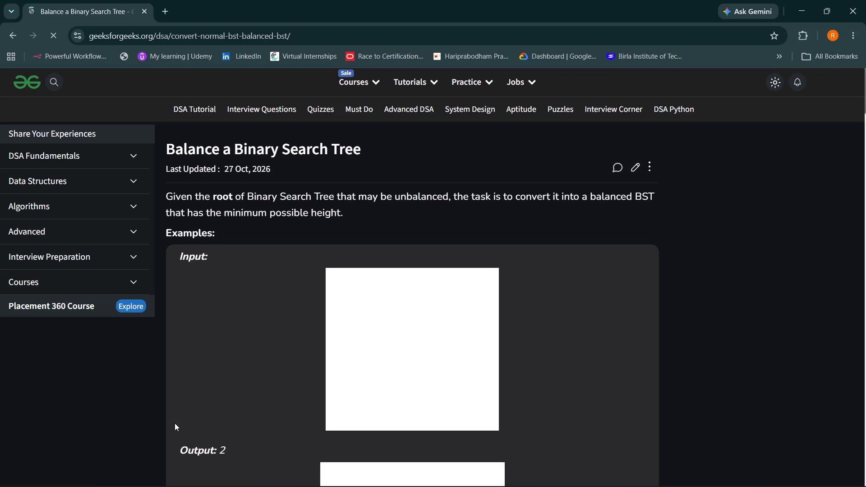
{"action": "scroll", "coordinate": [356, 368], "scroll_direction": "down", "scroll_amount": 2}
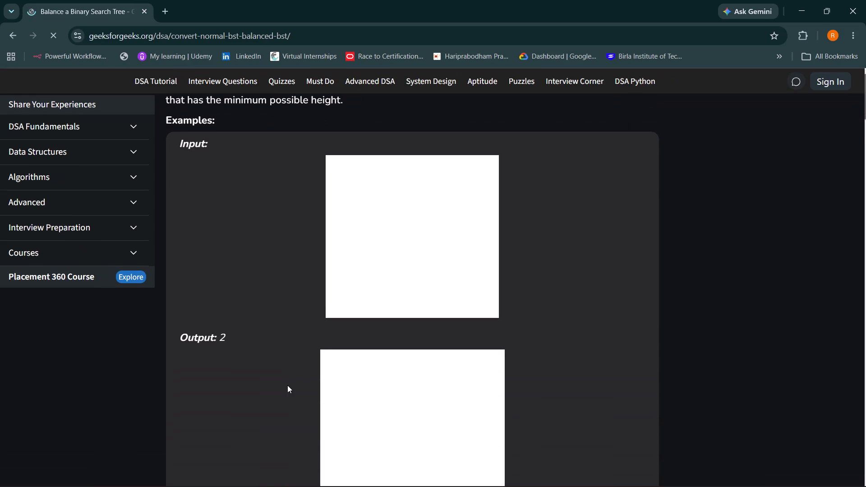
{"action": "scroll", "coordinate": [287, 385], "scroll_direction": "down", "scroll_amount": 17}
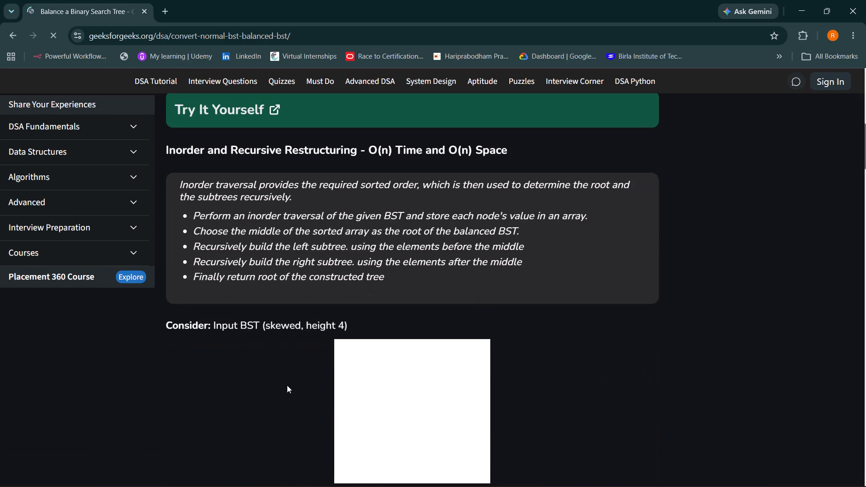
{"action": "scroll", "coordinate": [287, 385], "scroll_direction": "up", "scroll_amount": 6}
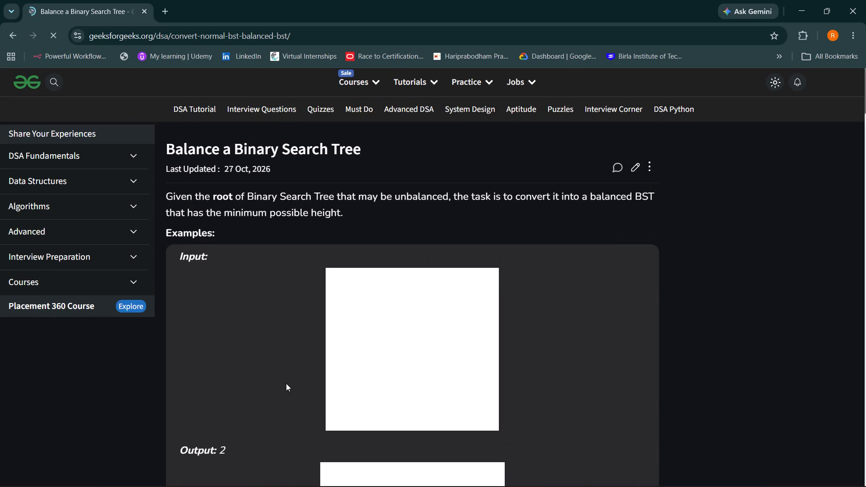
{"action": "key", "text": "alt+Tab"}
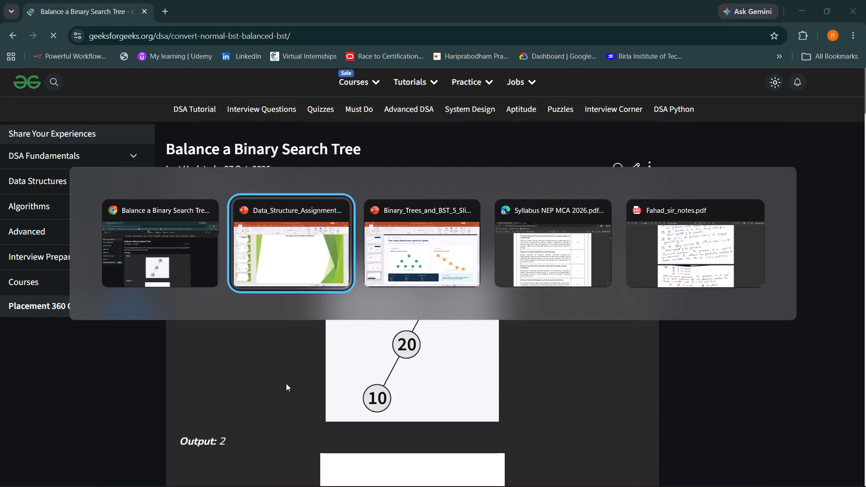
{"action": "key", "text": "alt+Tab"}
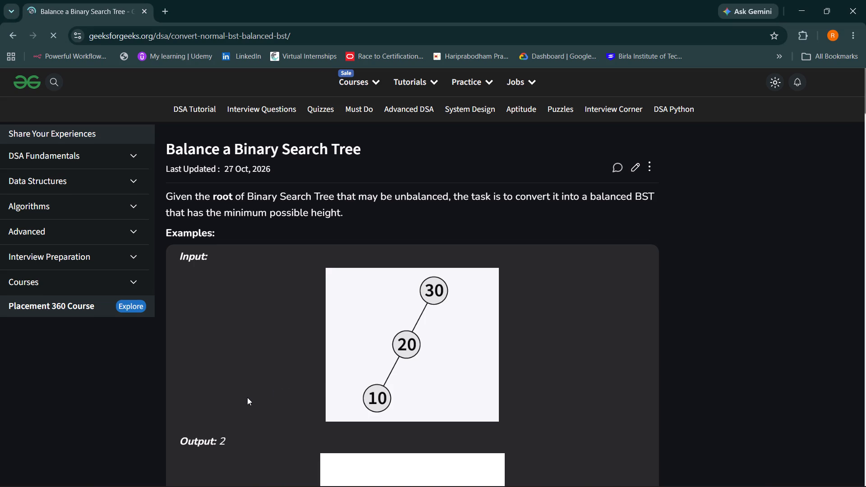
{"action": "scroll", "coordinate": [247, 397], "scroll_direction": "down", "scroll_amount": 7}
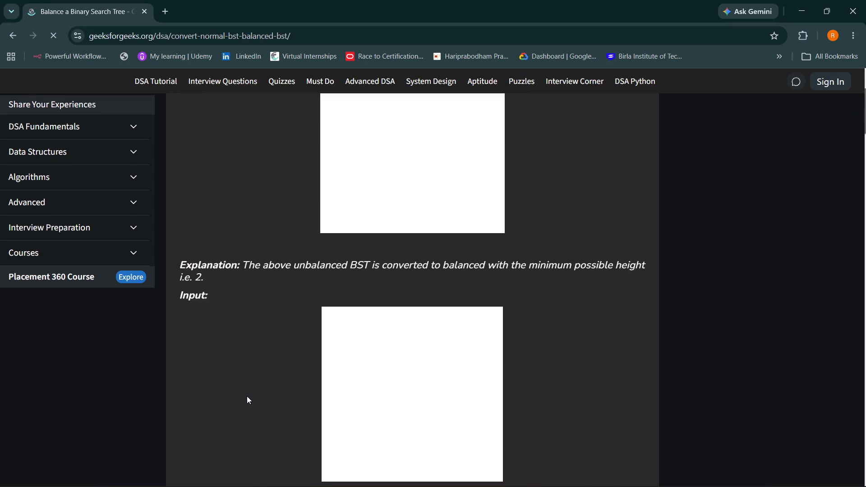
{"action": "scroll", "coordinate": [247, 396], "scroll_direction": "down", "scroll_amount": 9}
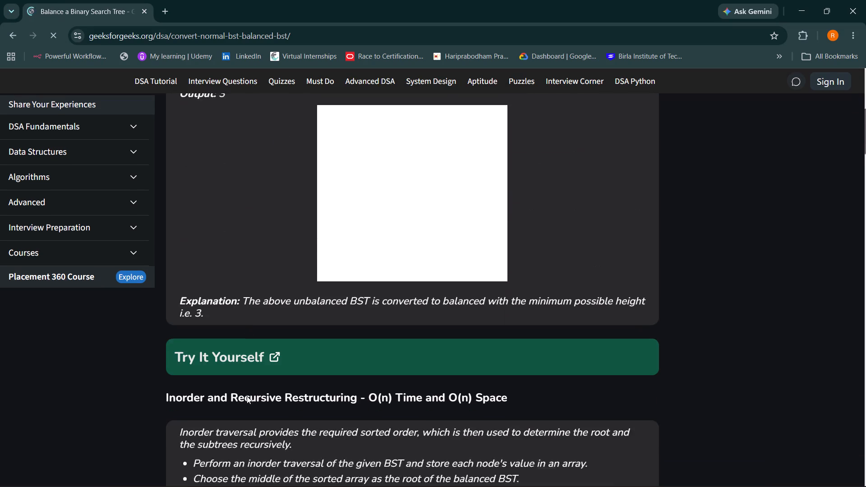
{"action": "scroll", "coordinate": [247, 396], "scroll_direction": "down", "scroll_amount": 5}
{"action": "scroll", "coordinate": [247, 396], "scroll_direction": "up", "scroll_amount": 6}
{"action": "scroll", "coordinate": [247, 396], "scroll_direction": "down", "scroll_amount": 5}
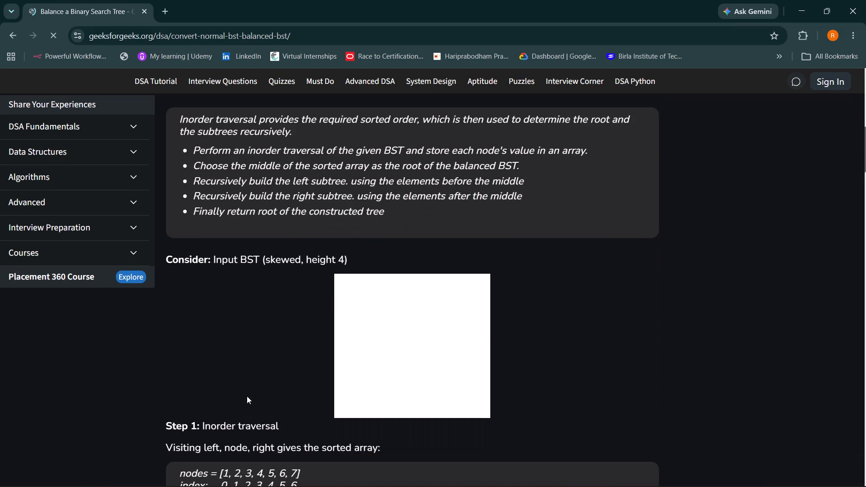
{"action": "scroll", "coordinate": [247, 396], "scroll_direction": "down", "scroll_amount": 12}
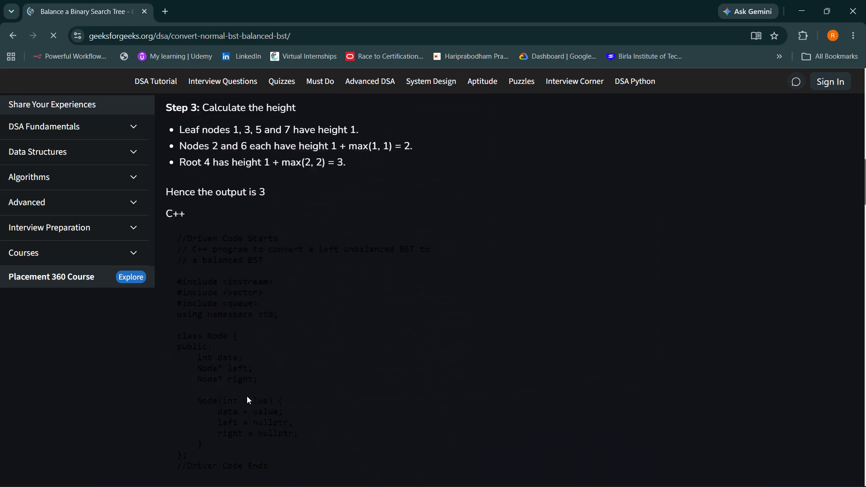
{"action": "scroll", "coordinate": [247, 396], "scroll_direction": "down", "scroll_amount": 9}
{"action": "scroll", "coordinate": [247, 396], "scroll_direction": "up", "scroll_amount": 18}
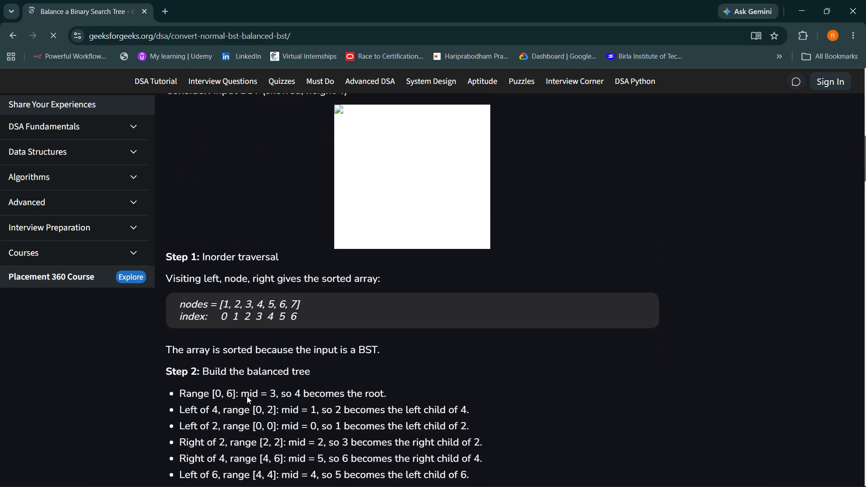
{"action": "scroll", "coordinate": [246, 395], "scroll_direction": "up", "scroll_amount": 18}
{"action": "scroll", "coordinate": [239, 395], "scroll_direction": "down", "scroll_amount": 4}
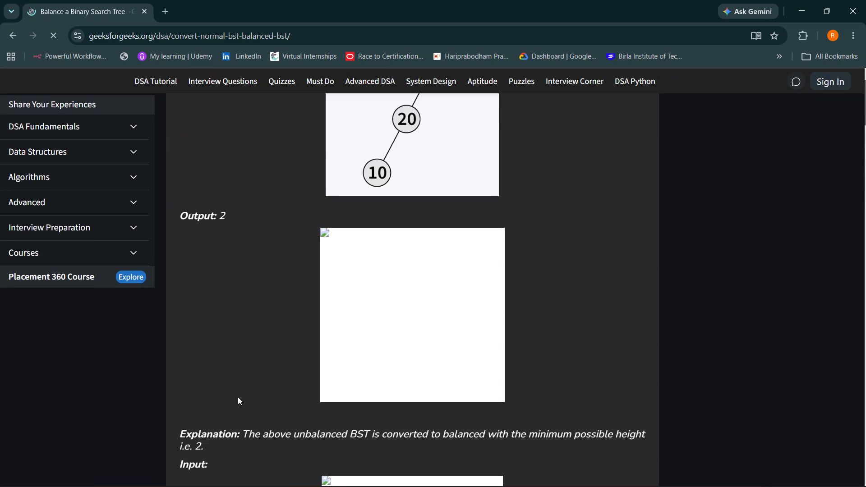
Return to the Balanced BST search results and look through them for another source.
{"action": "left_click", "coordinate": [13, 41]}
{"action": "scroll", "coordinate": [290, 291], "scroll_direction": "down", "scroll_amount": 2}
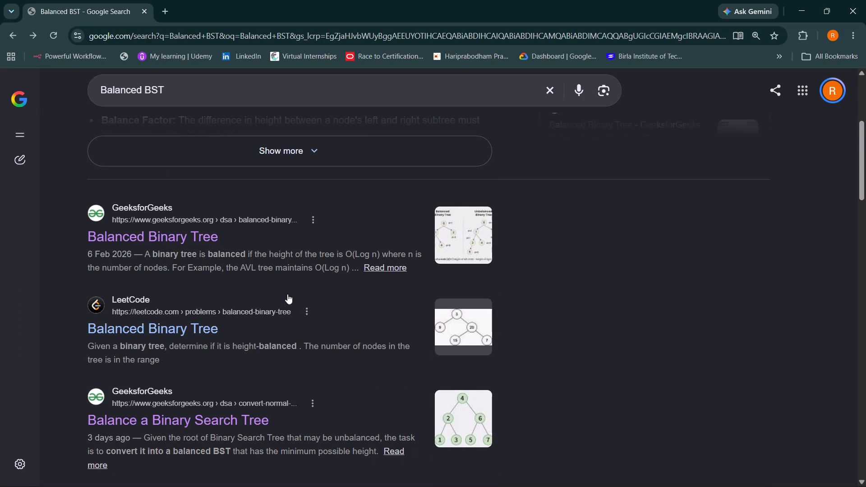
{"action": "scroll", "coordinate": [287, 294], "scroll_direction": "down", "scroll_amount": 3}
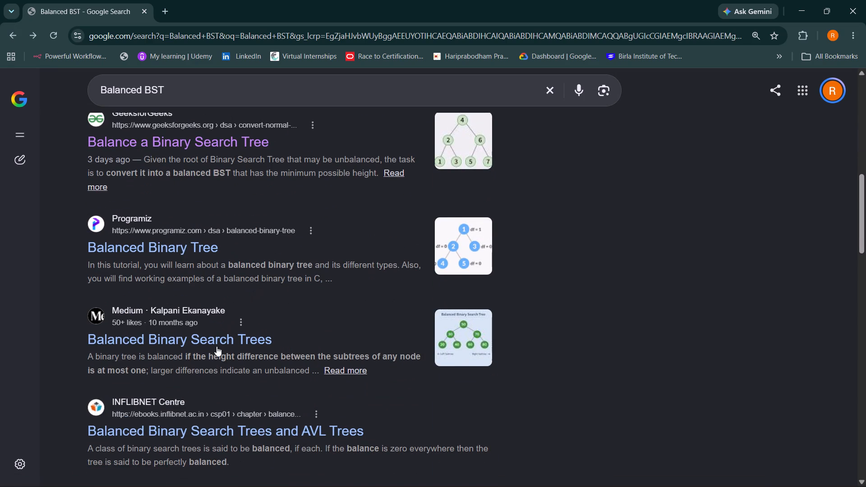
Switch to the Binary_Trees_and_BST_5_Slides presentation to check slide 5's balanced and skewed BST diagrams, and return to Chrome.
{"action": "key", "text": "alt+Tab"}
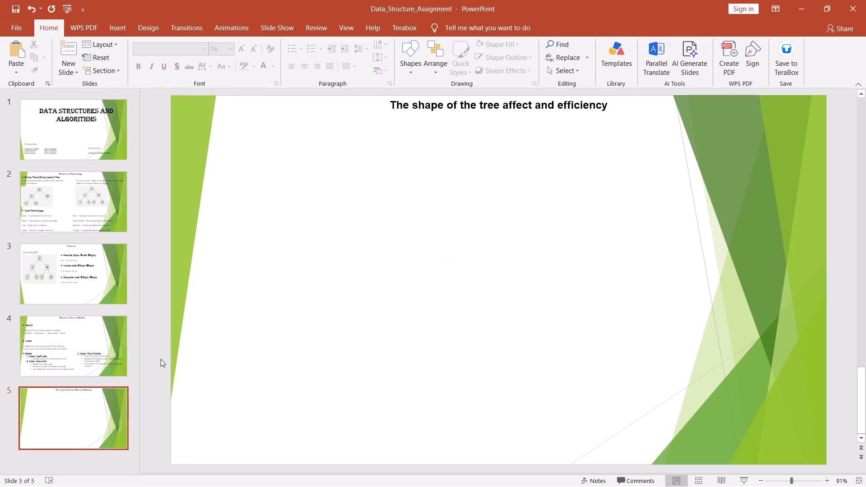
{"action": "key", "text": "alt+Tab"}
{"action": "key", "text": "alt+Tab"}
{"action": "key", "text": "alt+Tab"}
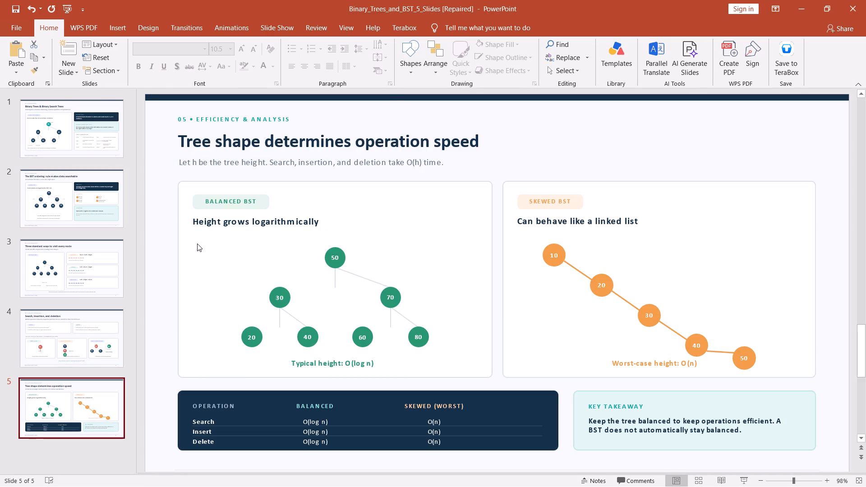
{"action": "key", "text": "alt+Tab"}
{"action": "key", "text": "alt+Tab"}
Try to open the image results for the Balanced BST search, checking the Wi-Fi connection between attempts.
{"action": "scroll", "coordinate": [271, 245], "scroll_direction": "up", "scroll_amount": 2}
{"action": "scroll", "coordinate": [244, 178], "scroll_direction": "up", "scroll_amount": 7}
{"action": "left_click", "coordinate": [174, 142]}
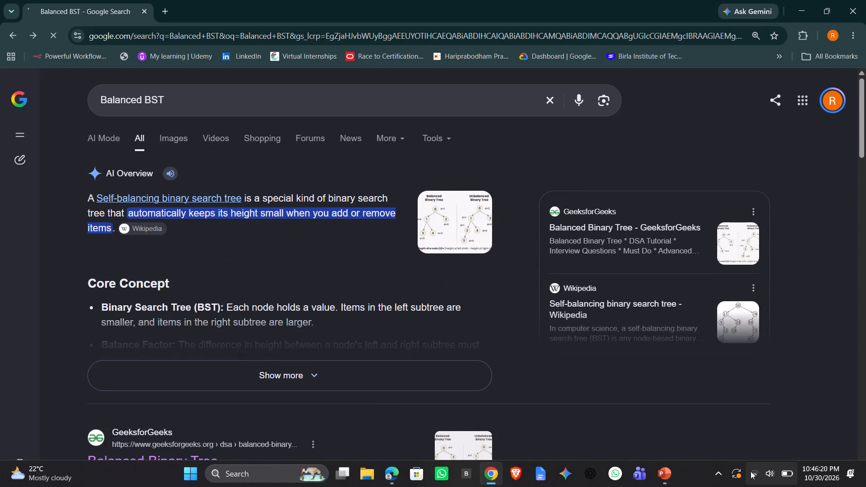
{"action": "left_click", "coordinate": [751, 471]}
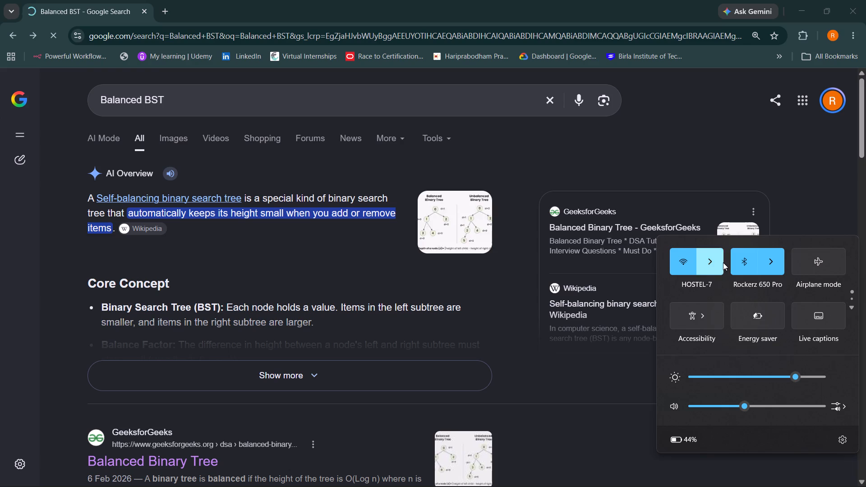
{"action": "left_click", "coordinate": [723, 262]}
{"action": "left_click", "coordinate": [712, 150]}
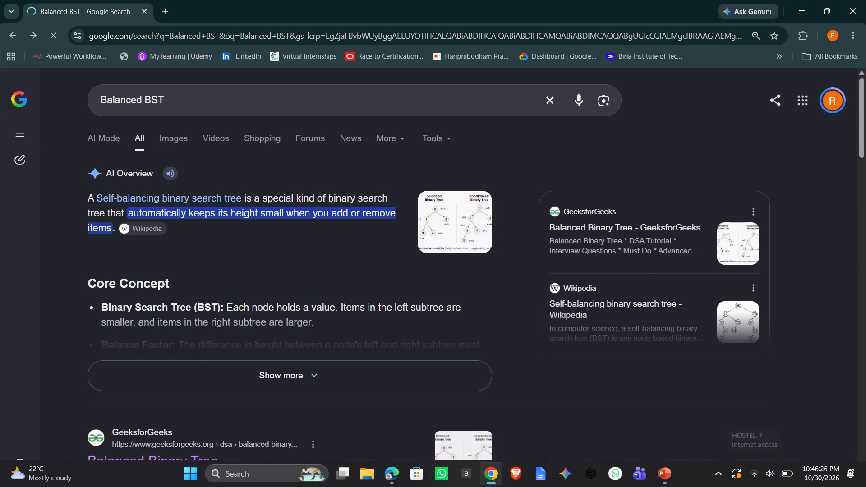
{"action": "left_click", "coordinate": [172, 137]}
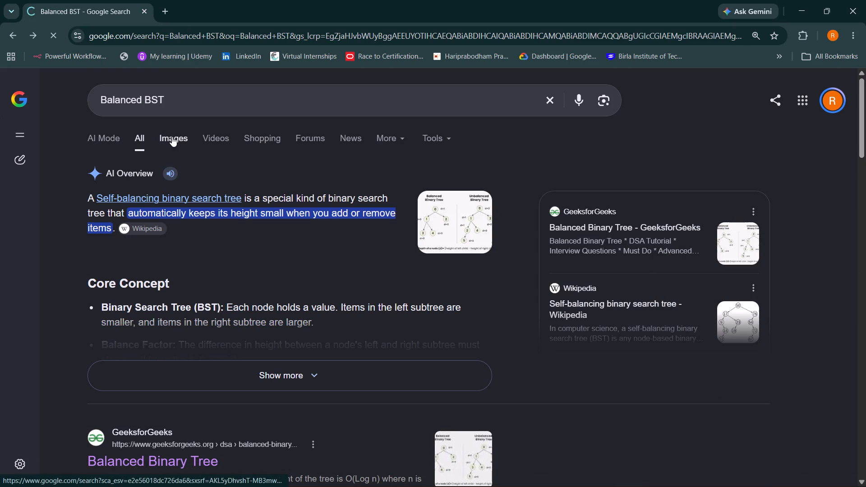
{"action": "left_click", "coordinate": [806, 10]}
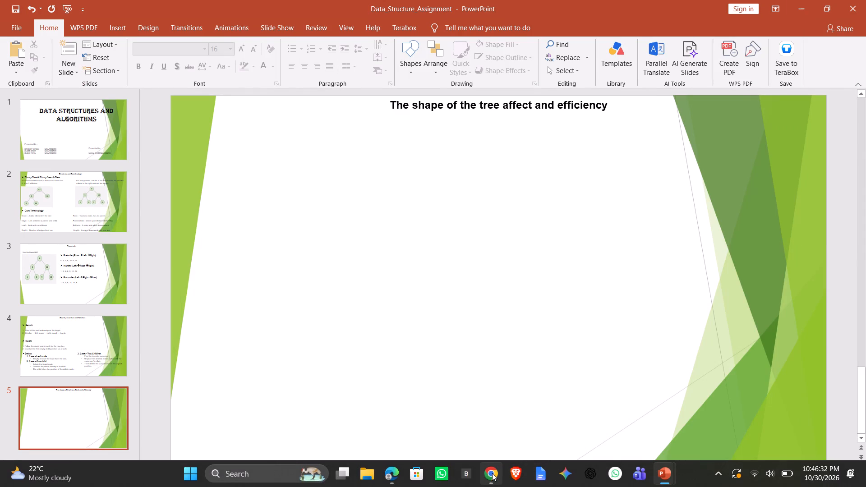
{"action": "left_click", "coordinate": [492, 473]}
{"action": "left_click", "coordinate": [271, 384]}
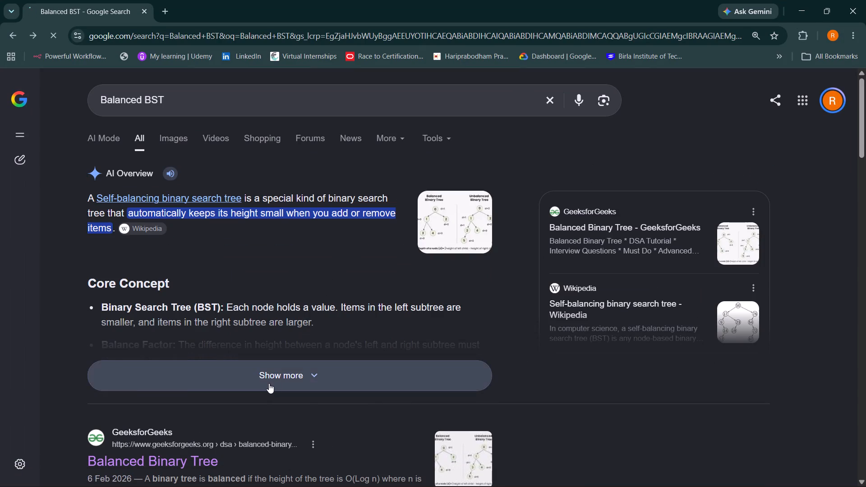
Reopen the GeeksforGeeks article "Balance a Binary Search Tree" from the search results and locate the balanced tree diagram in its second example.
{"action": "scroll", "coordinate": [266, 309], "scroll_direction": "down", "scroll_amount": 15}
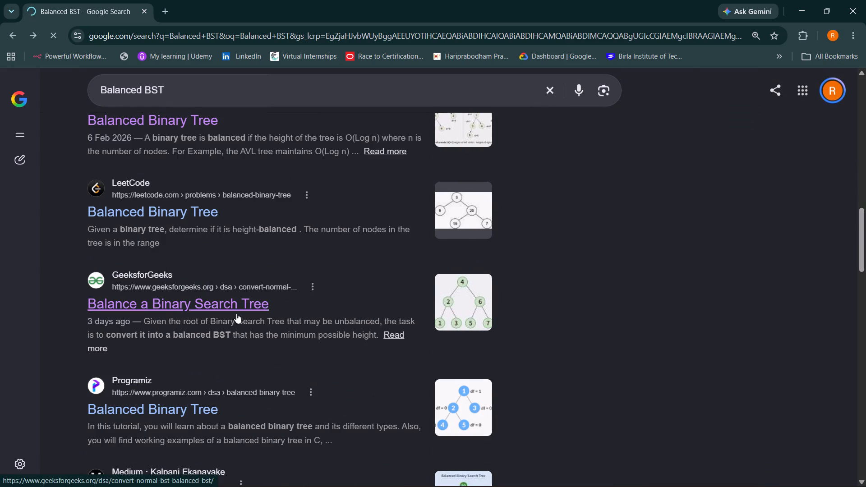
{"action": "left_click", "coordinate": [188, 307]}
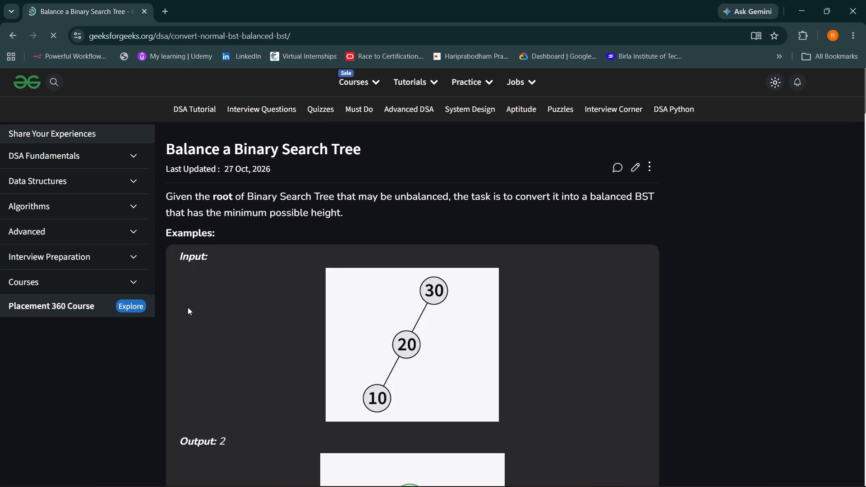
{"action": "scroll", "coordinate": [301, 323], "scroll_direction": "down", "scroll_amount": 5}
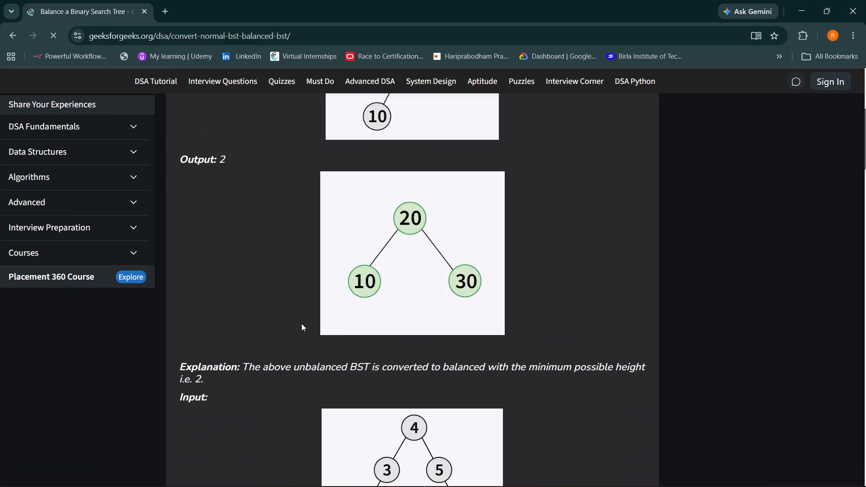
{"action": "scroll", "coordinate": [301, 323], "scroll_direction": "down", "scroll_amount": 7}
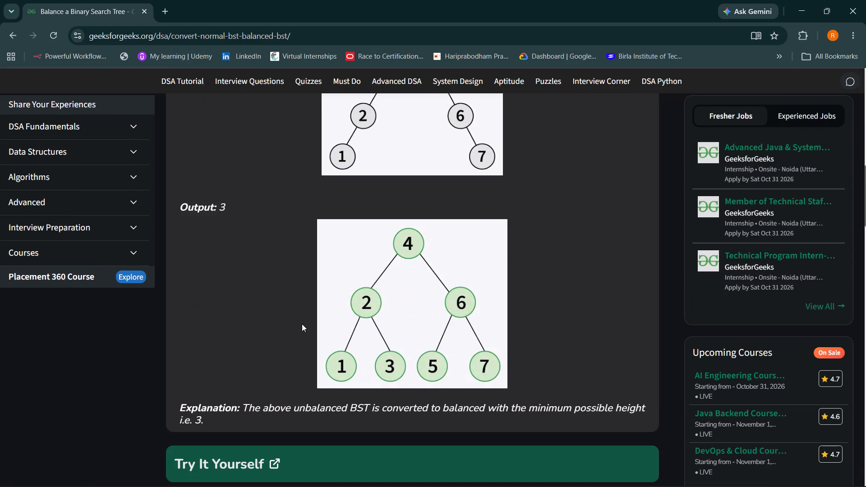
{"action": "scroll", "coordinate": [302, 324], "scroll_direction": "up", "scroll_amount": 4}
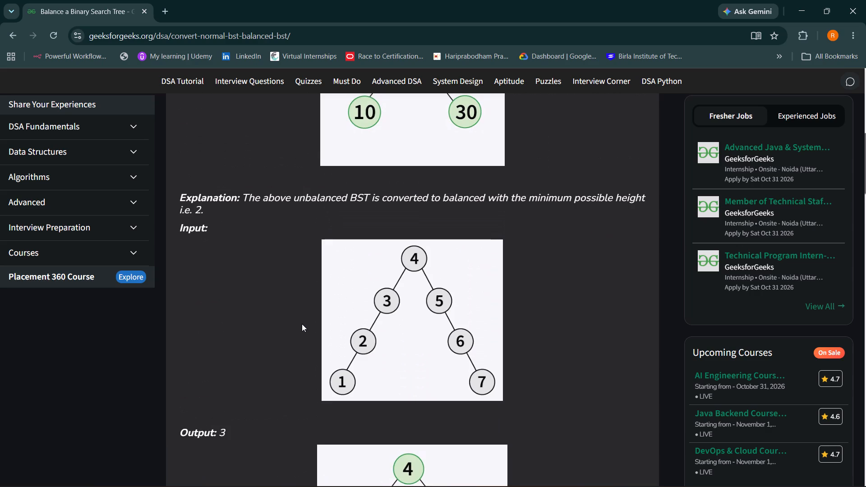
{"action": "scroll", "coordinate": [302, 324], "scroll_direction": "down", "scroll_amount": 4}
{"action": "scroll", "coordinate": [302, 324], "scroll_direction": "up", "scroll_amount": 2}
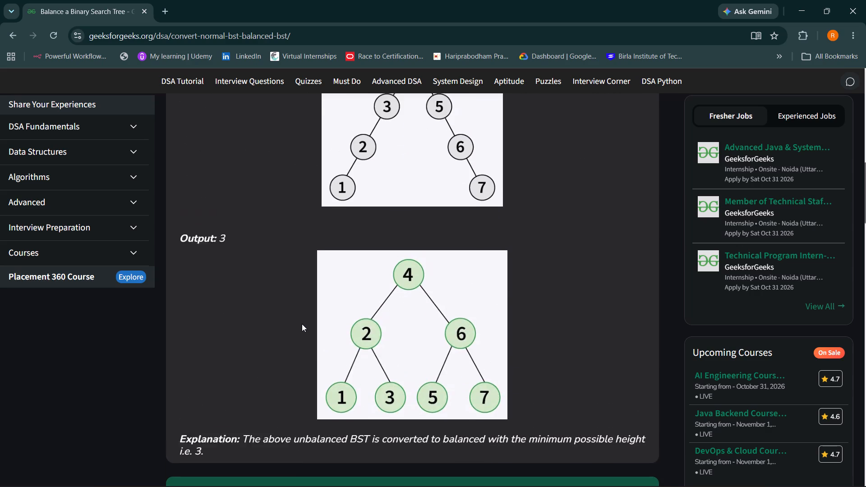
{"action": "scroll", "coordinate": [302, 324], "scroll_direction": "down", "scroll_amount": 2}
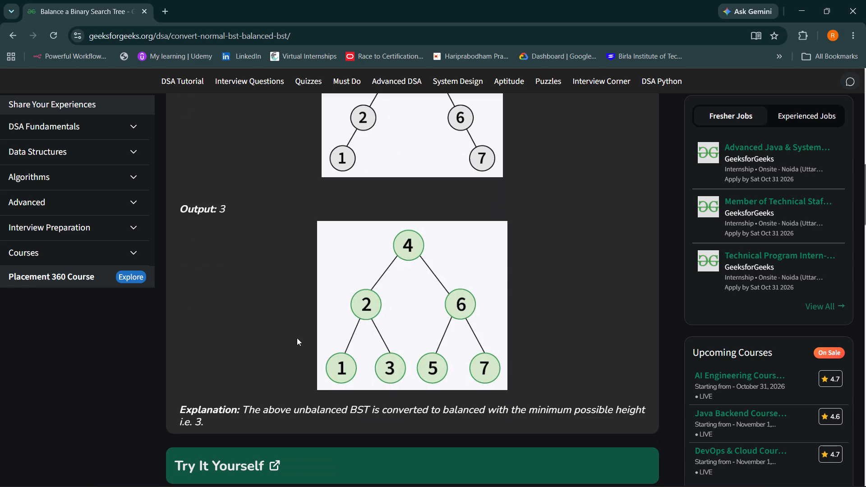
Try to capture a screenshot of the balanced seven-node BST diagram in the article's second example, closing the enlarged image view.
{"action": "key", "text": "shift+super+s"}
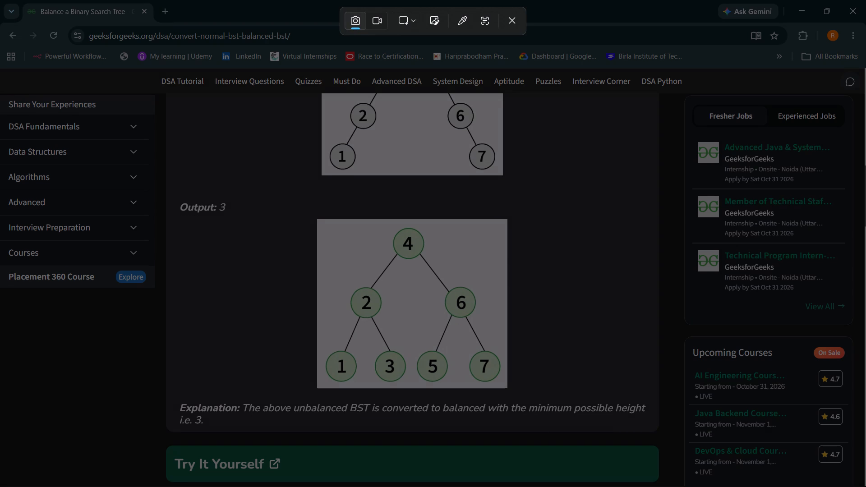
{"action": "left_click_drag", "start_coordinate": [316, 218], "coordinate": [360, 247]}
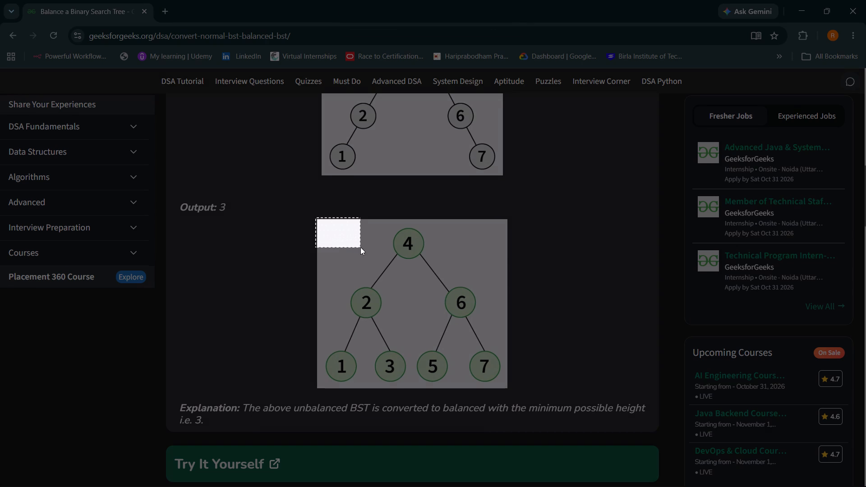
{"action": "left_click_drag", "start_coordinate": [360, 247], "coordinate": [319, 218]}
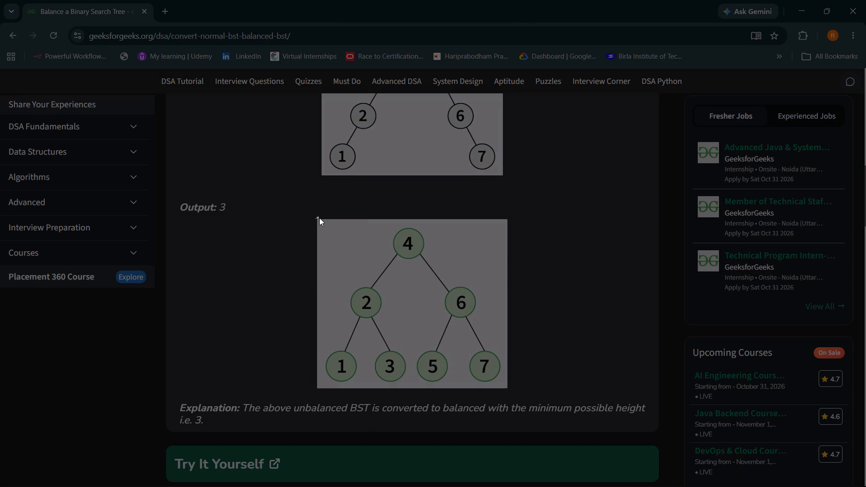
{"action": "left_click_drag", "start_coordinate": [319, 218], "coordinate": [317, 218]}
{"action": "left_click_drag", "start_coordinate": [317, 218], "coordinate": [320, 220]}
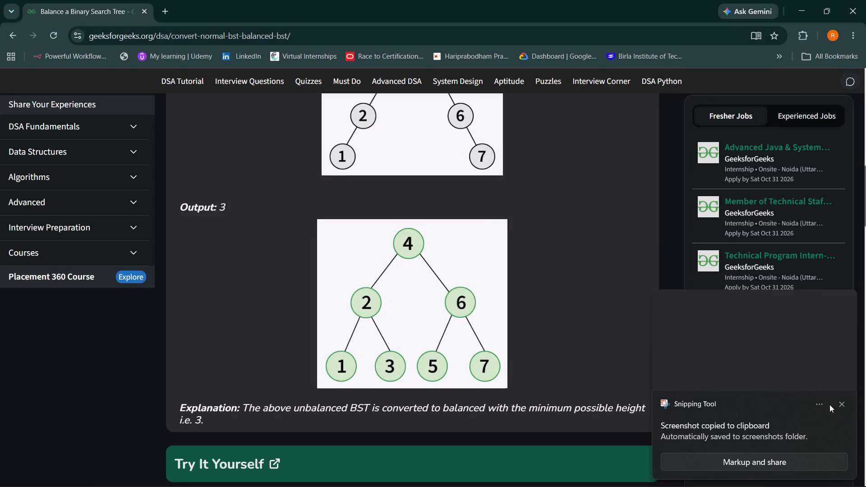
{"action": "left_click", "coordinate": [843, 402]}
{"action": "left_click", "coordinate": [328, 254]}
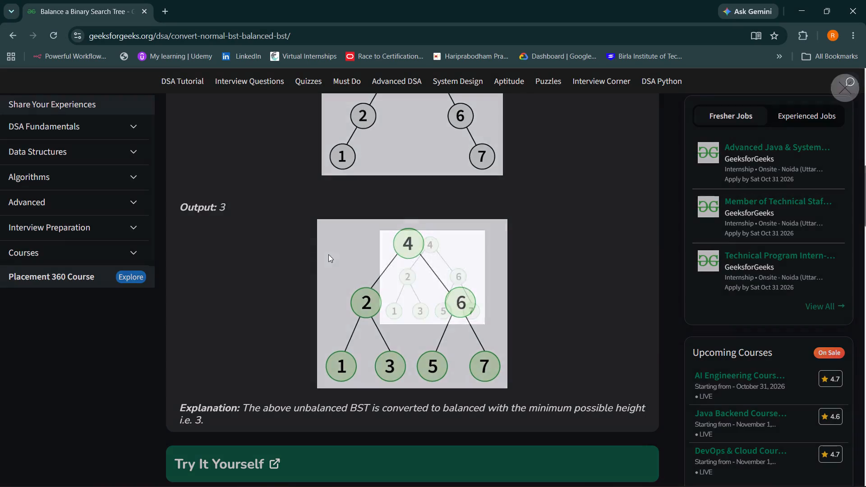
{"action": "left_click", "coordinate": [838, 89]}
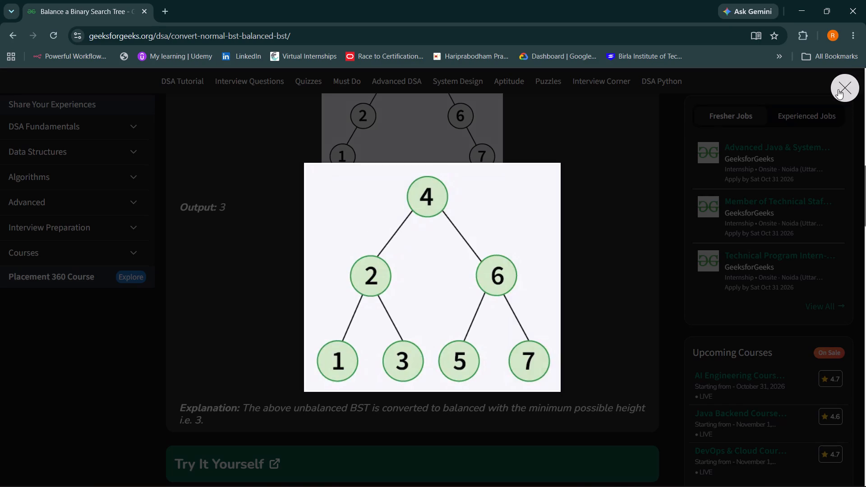
Capture a screenshot of the full balanced BST diagram with root 4 from the article's second example.
{"action": "key", "text": "shift+super+s"}
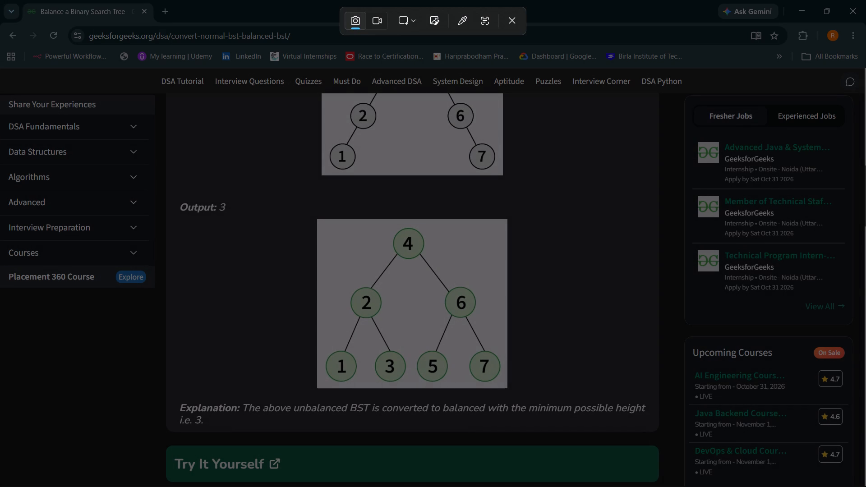
{"action": "left_click_drag", "start_coordinate": [318, 220], "coordinate": [499, 384]}
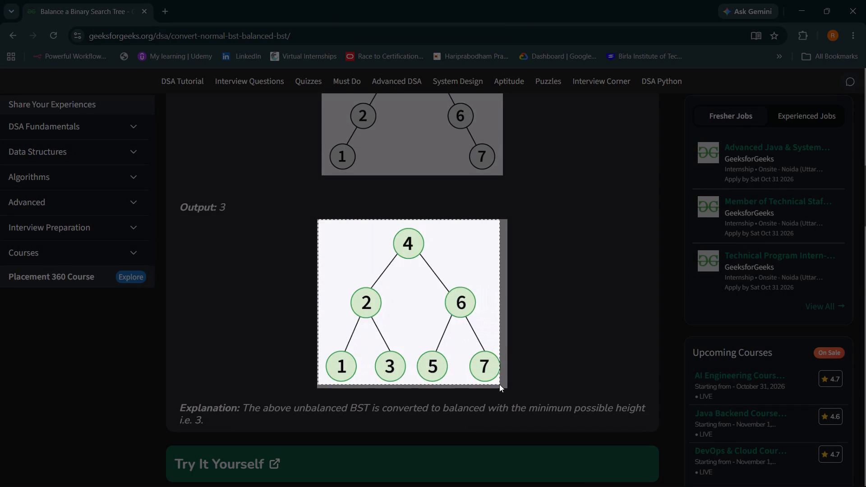
{"action": "left_click_drag", "start_coordinate": [499, 384], "coordinate": [506, 386]}
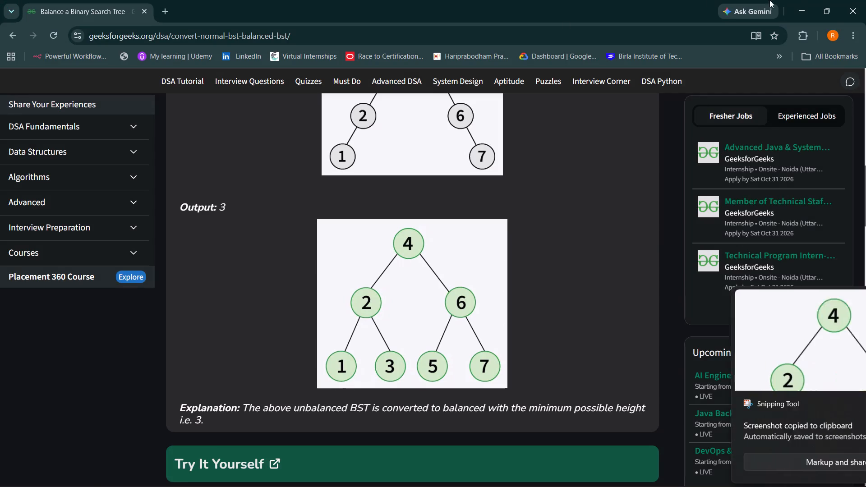
Switch to the Data_Structure_Assignment presentation and add a text box reading "Balanced binary Tree" under the title on slide 5.
{"action": "left_click", "coordinate": [808, 5]}
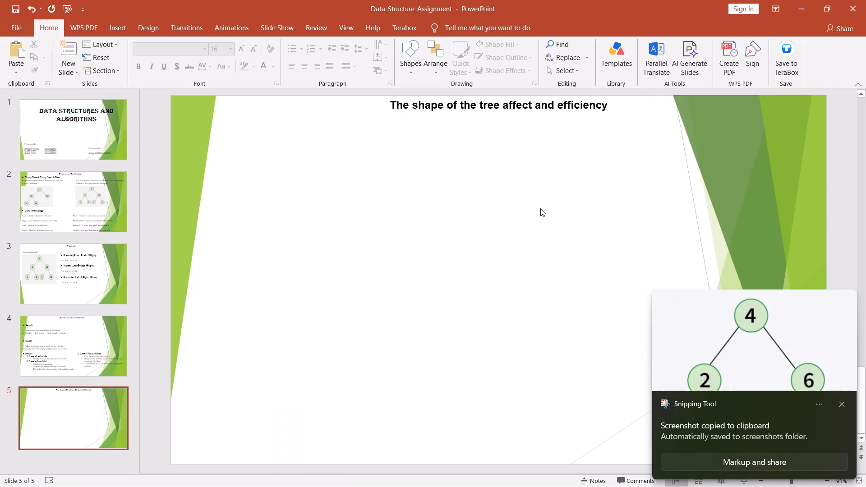
{"action": "key", "text": "alt+Tab"}
{"action": "key", "text": "alt+Tab"}
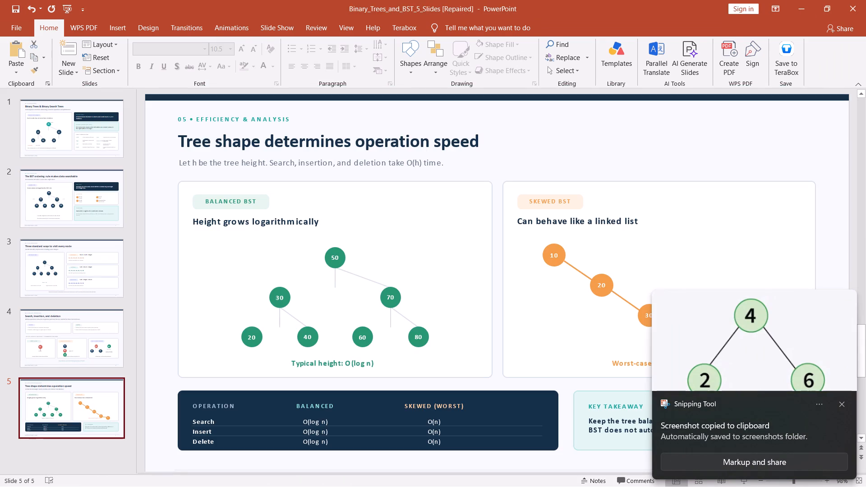
{"action": "key", "text": "alt+Tab"}
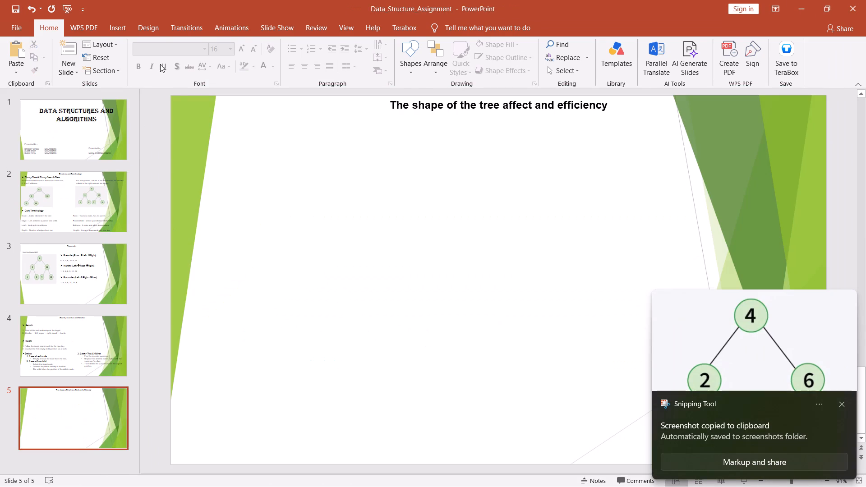
{"action": "left_click", "coordinate": [118, 25]}
{"action": "left_click", "coordinate": [187, 48]}
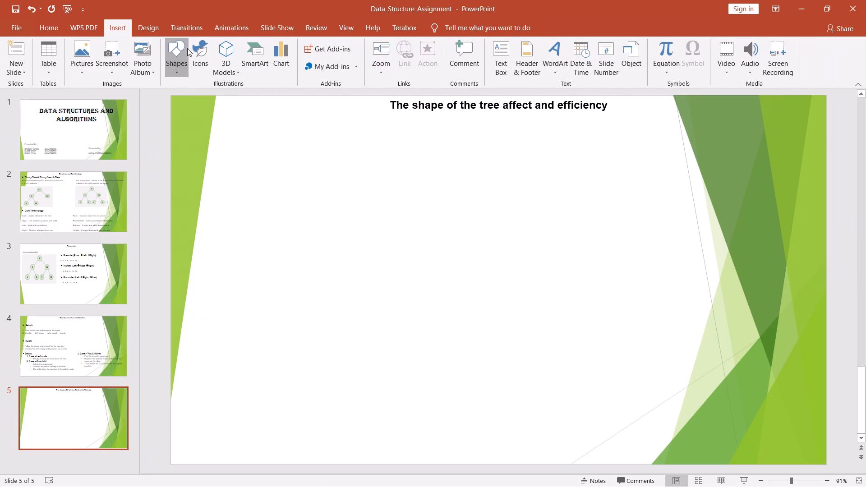
{"action": "left_click", "coordinate": [170, 96]}
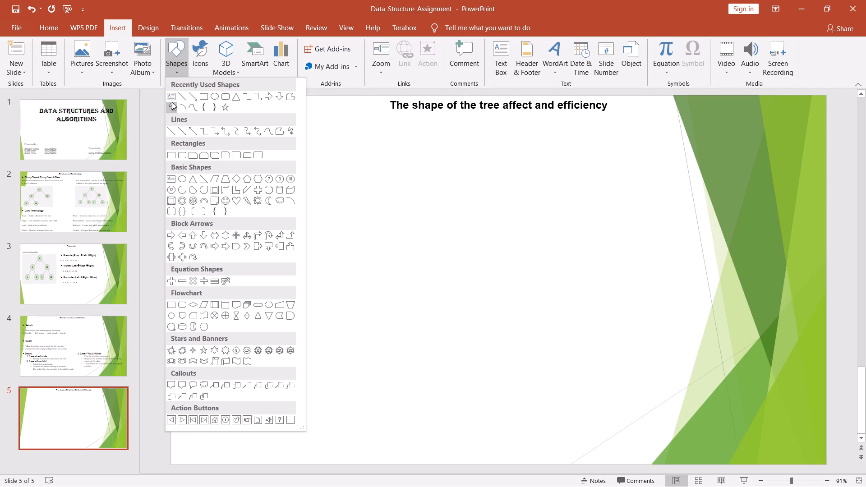
{"action": "left_click_drag", "start_coordinate": [177, 139], "coordinate": [188, 150]}
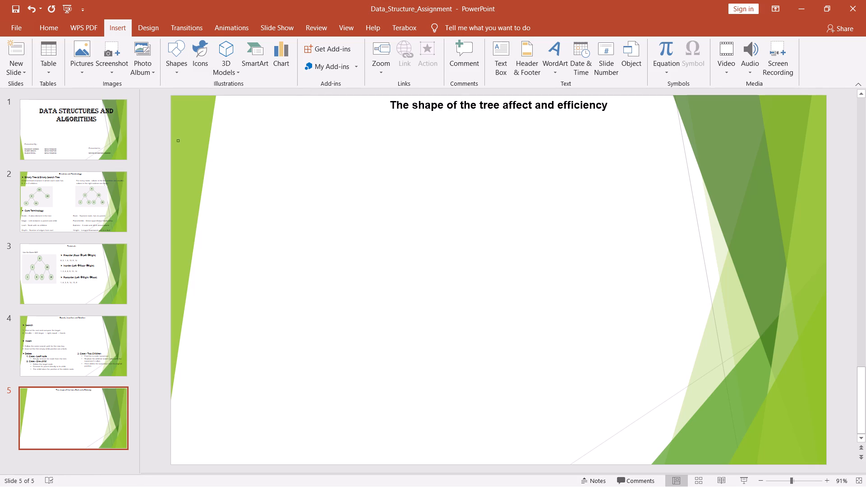
{"action": "left_click_drag", "start_coordinate": [188, 150], "coordinate": [353, 161]}
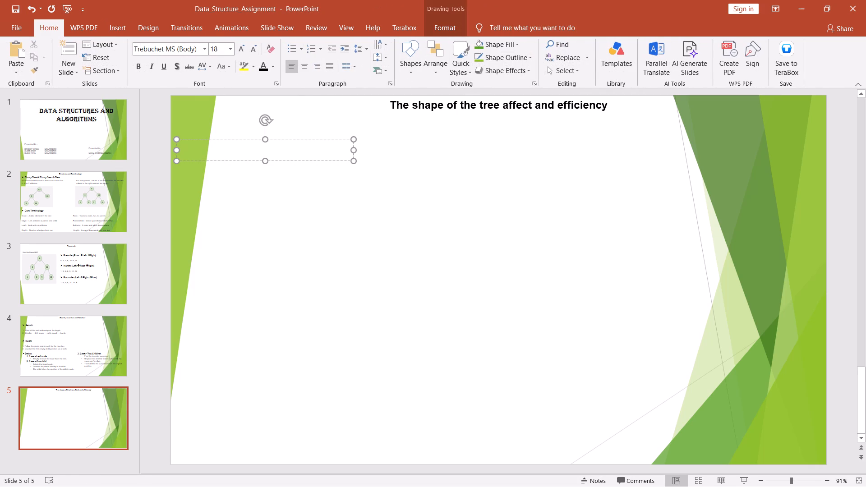
{"action": "type", "text": "Ba"}
{"action": "type", "text": "lanced binary Tree"}
{"action": "left_click", "coordinate": [247, 203]}
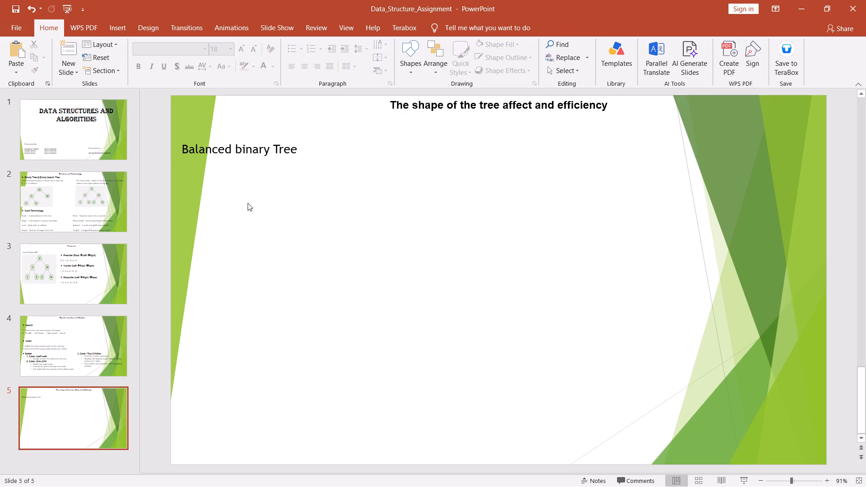
Paste the captured balanced BST diagram onto slide 5 and place it just below the "Balanced binary Tree" label.
{"action": "key", "text": "ctrl+v"}
{"action": "left_click_drag", "start_coordinate": [475, 285], "coordinate": [238, 239]}
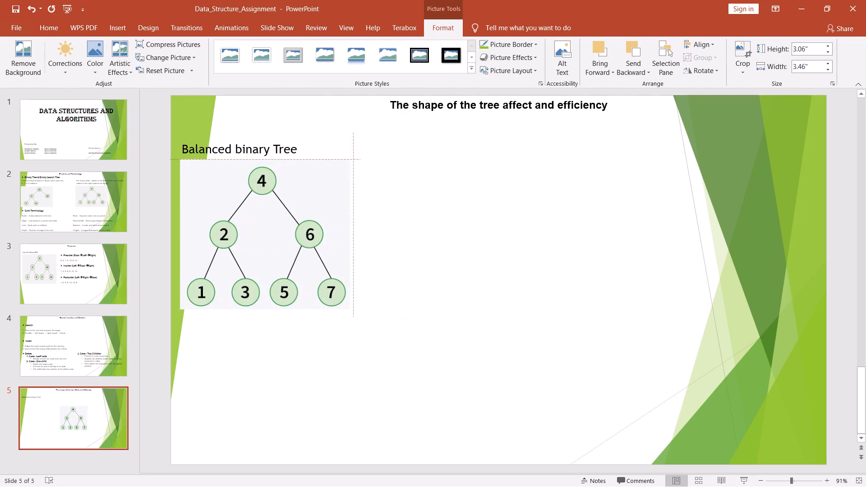
{"action": "left_click_drag", "start_coordinate": [238, 239], "coordinate": [242, 248]}
Compare slide 5's balanced BST diagram and height caption in Binary_Trees_and_BST_5_Slides with slide 5 of Data_Structure_Assignment.
{"action": "key", "text": "alt+Tab"}
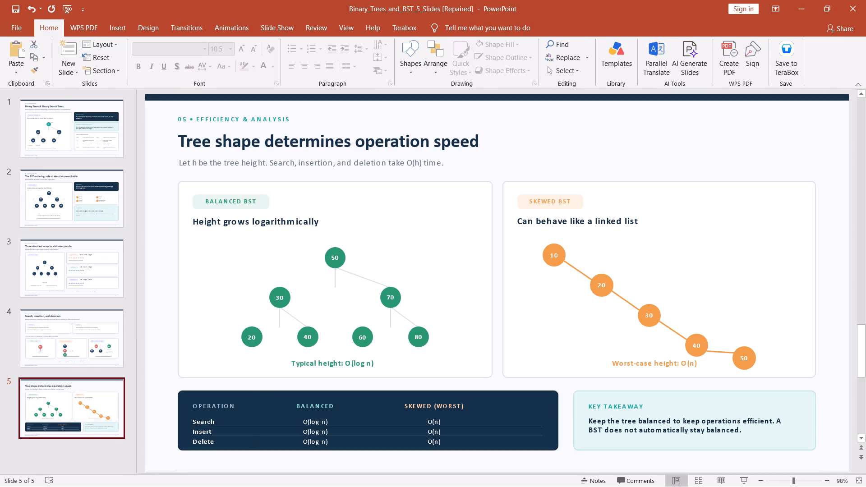
{"action": "left_click", "coordinate": [249, 444]}
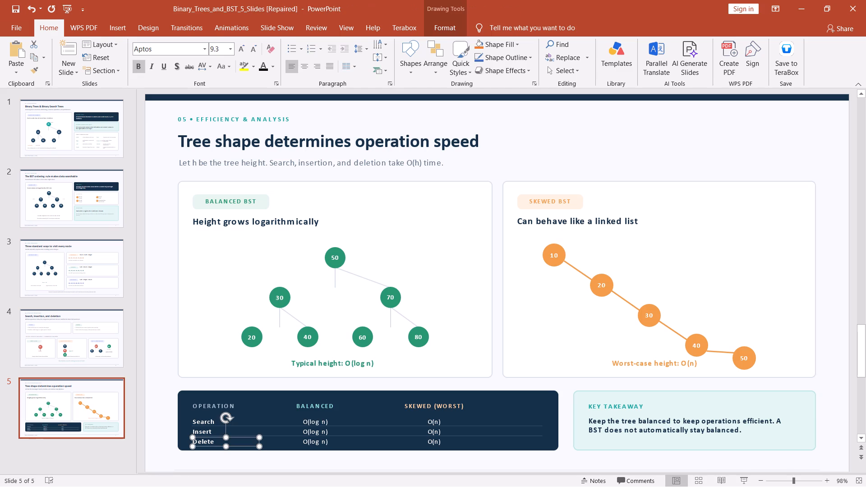
{"action": "left_click", "coordinate": [259, 357]}
{"action": "left_click", "coordinate": [289, 331]}
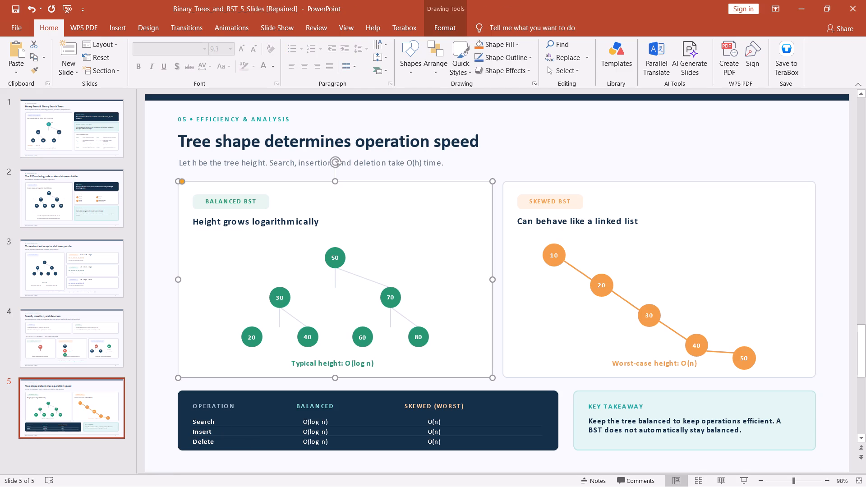
{"action": "left_click", "coordinate": [312, 335]}
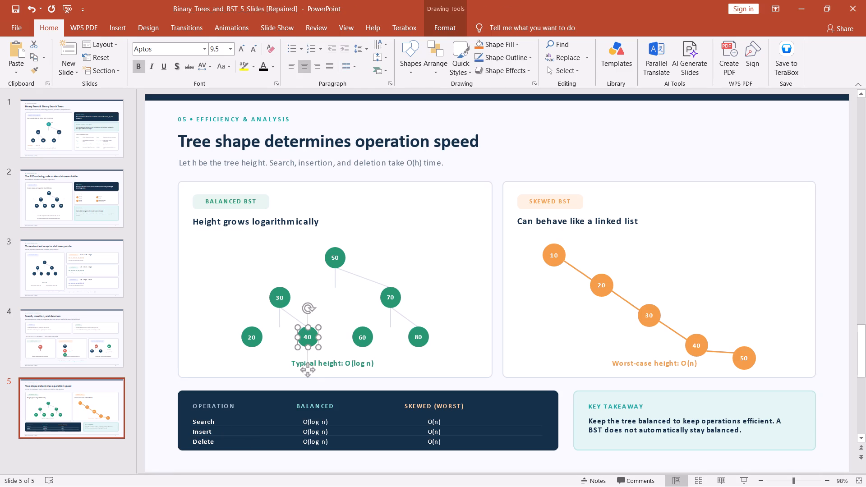
{"action": "left_click", "coordinate": [366, 340]}
{"action": "left_click", "coordinate": [334, 363]}
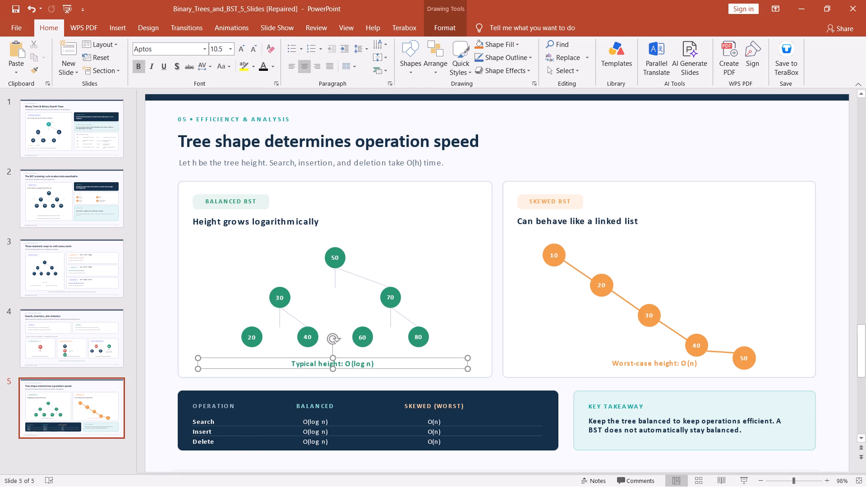
{"action": "left_click", "coordinate": [181, 359]}
{"action": "left_click", "coordinate": [174, 359]}
{"action": "key", "text": "ctrl+s"}
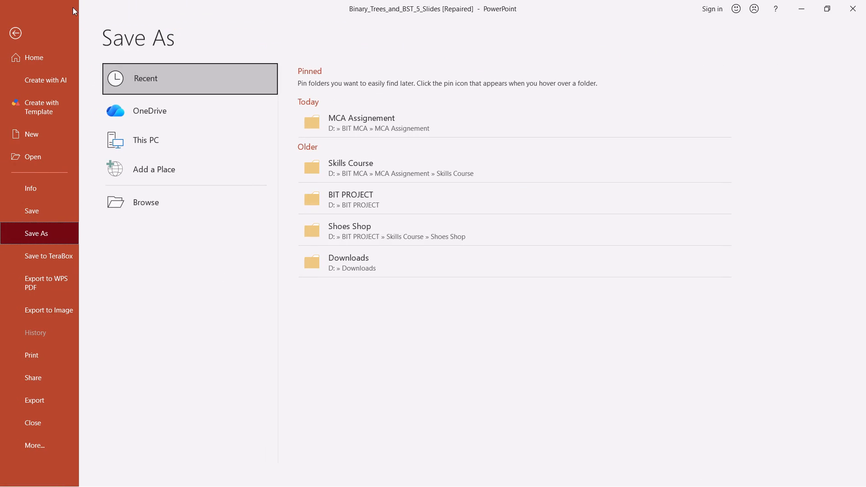
{"action": "left_click", "coordinate": [7, 28]}
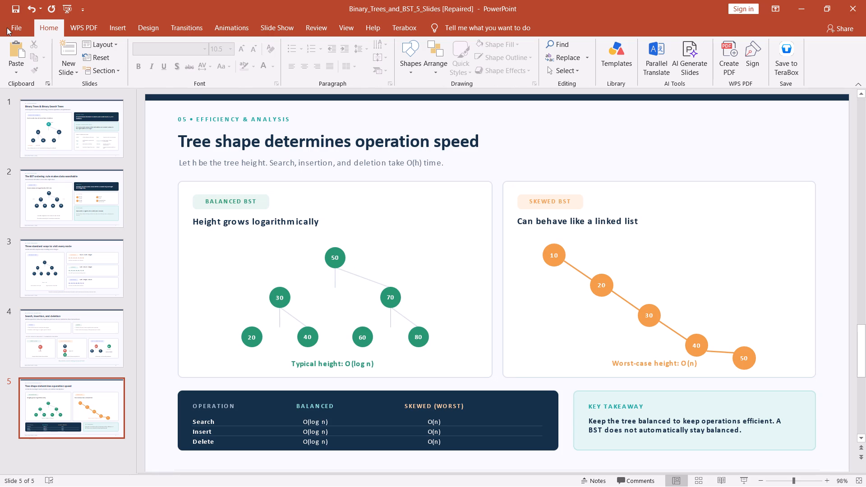
{"action": "key", "text": "alt+Tab"}
{"action": "left_click", "coordinate": [299, 350]}
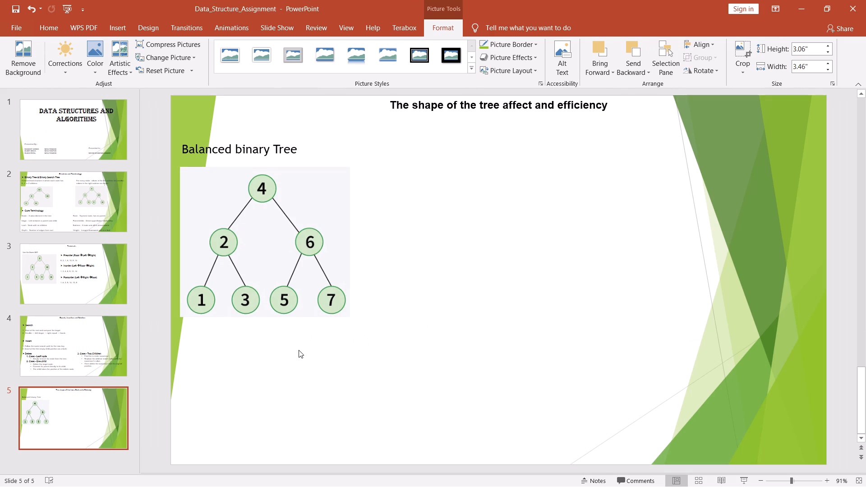
{"action": "key", "text": "alt+Tab"}
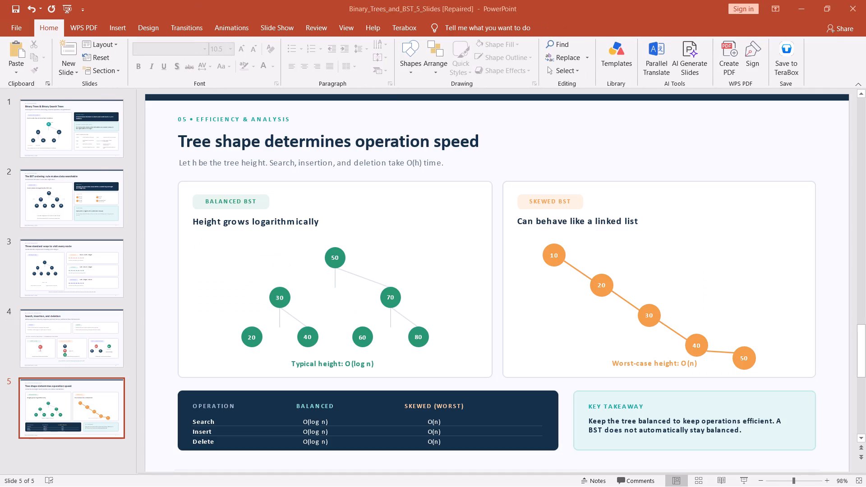
Return to Data_Structure_Assignment and change the label above slide 5's tree diagram to "Balanced BST".
{"action": "key", "text": "alt+Tab"}
{"action": "key", "text": "alt+Tab"}
{"action": "key", "text": "alt+Tab"}
{"action": "left_click", "coordinate": [284, 151]}
{"action": "left_click", "coordinate": [297, 147]}
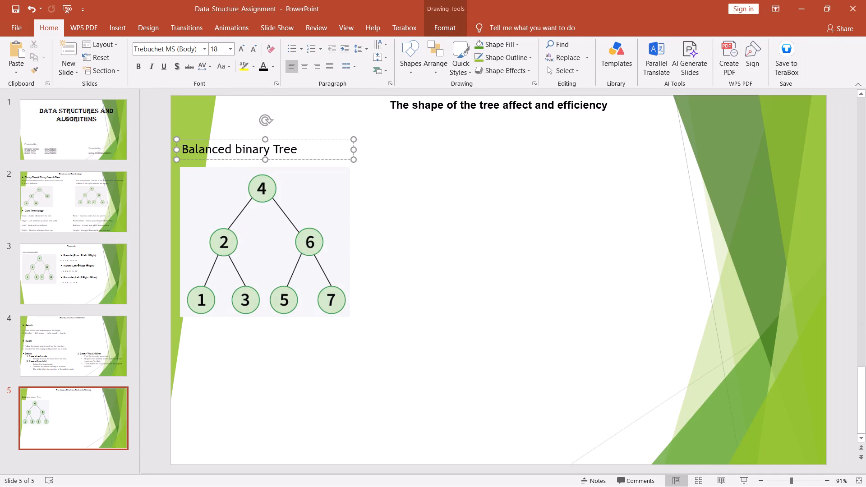
{"action": "left_click", "coordinate": [295, 151]}
{"action": "key", "text": "BackSpace"}
{"action": "key", "text": "BackSpace"}
{"action": "key", "text": "BackSpace"}
{"action": "key", "text": "BackSpace"}
{"action": "key", "text": "BackSpace"}
{"action": "key", "text": "BackSpace"}
{"action": "key", "text": "BackSpace"}
{"action": "key", "text": "BackSpace"}
{"action": "key", "text": "BackSpace"}
{"action": "key", "text": "BackSpace"}
{"action": "key", "text": "BackSpace"}
{"action": "key", "text": "shift+s"}
{"action": "key", "text": "shift+BackSpace"}
{"action": "type", "text": "BST"}
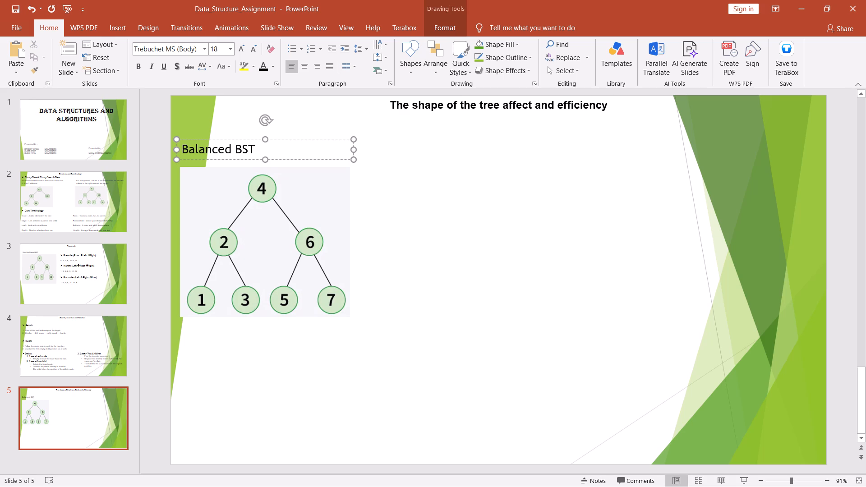
Format the "Balanced BST" label as bold 20 pt Arial with an arrow bullet.
{"action": "left_click", "coordinate": [252, 149]}
{"action": "key", "text": "ctrl+a"}
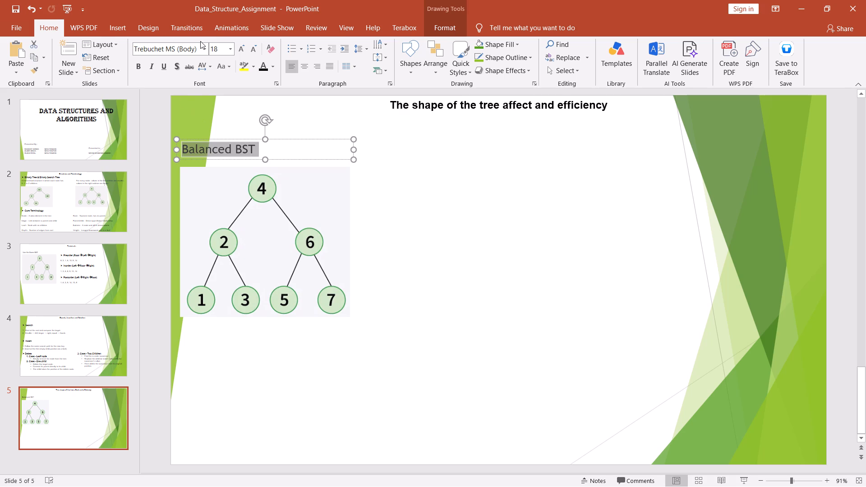
{"action": "left_click", "coordinate": [204, 51]}
{"action": "left_click", "coordinate": [155, 119]}
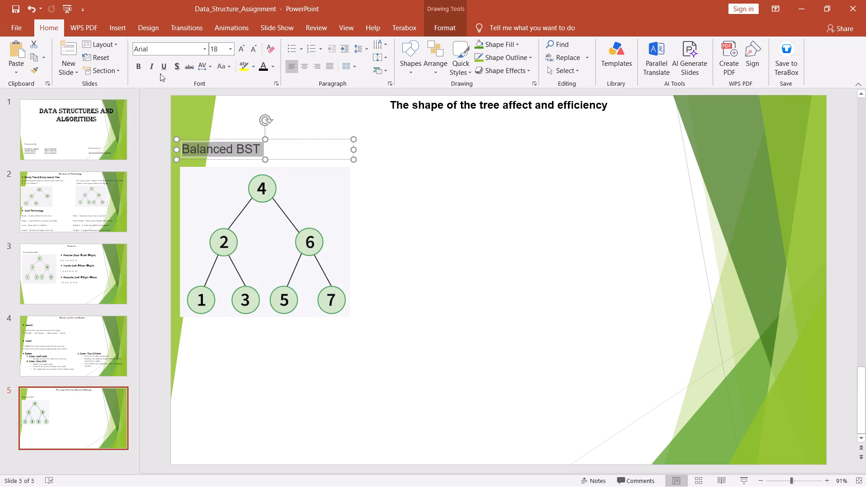
{"action": "left_click", "coordinate": [233, 49]}
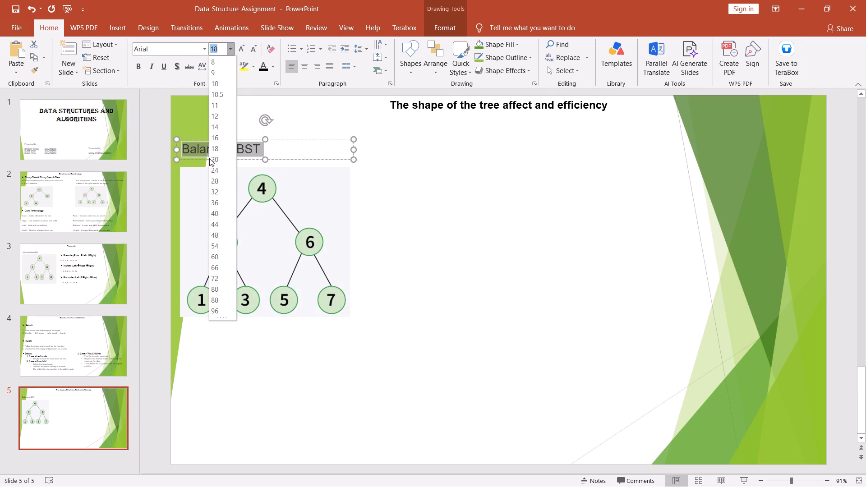
{"action": "left_click", "coordinate": [211, 161]}
{"action": "left_click", "coordinate": [141, 66]}
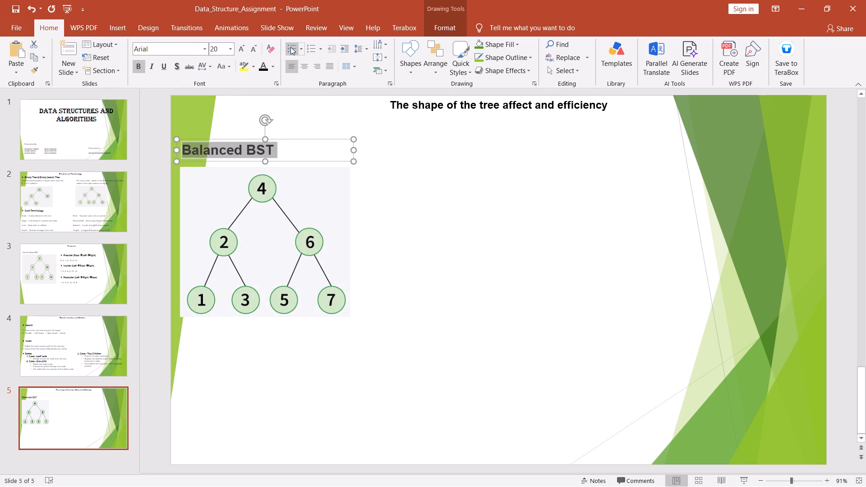
{"action": "left_click", "coordinate": [301, 47]}
{"action": "left_click", "coordinate": [307, 173]}
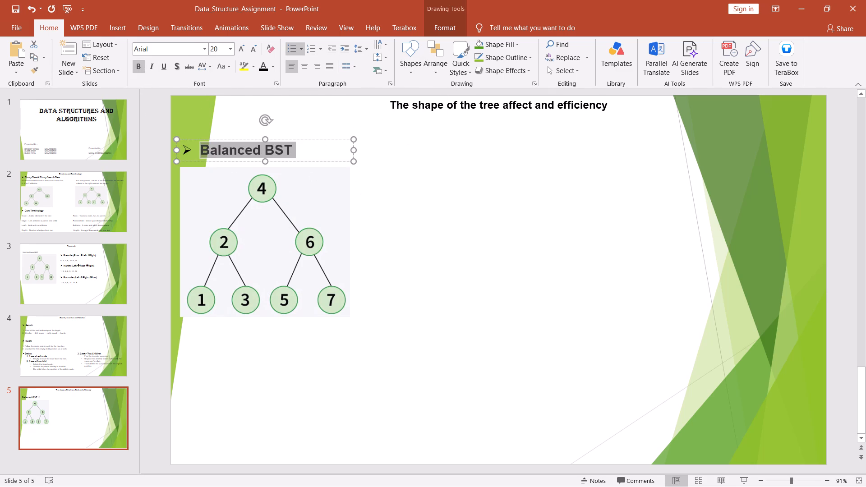
Narrow the "Balanced BST" label's text box and shift the tree diagram slightly down, aligned with the label's left edge.
{"action": "left_click", "coordinate": [442, 185]}
{"action": "left_click", "coordinate": [305, 160]}
{"action": "left_click_drag", "start_coordinate": [352, 152], "coordinate": [333, 148]}
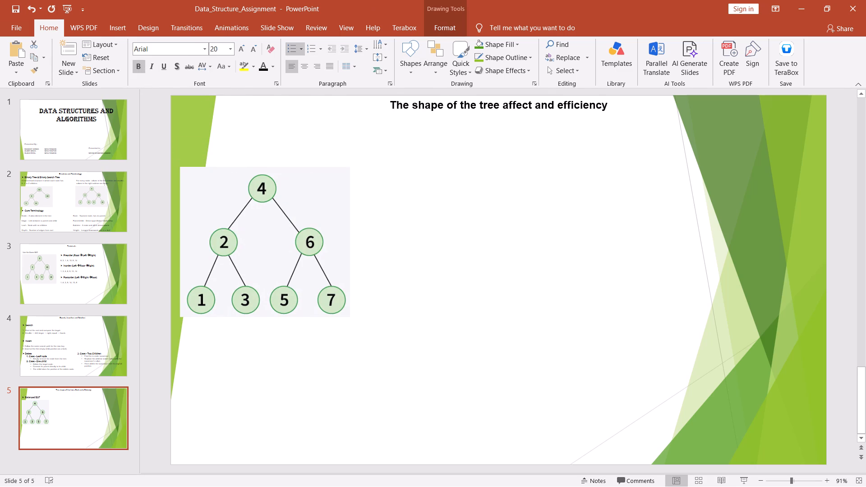
{"action": "left_click_drag", "start_coordinate": [333, 148], "coordinate": [325, 147]}
{"action": "left_click", "coordinate": [310, 212]}
{"action": "left_click_drag", "start_coordinate": [301, 168], "coordinate": [299, 174]}
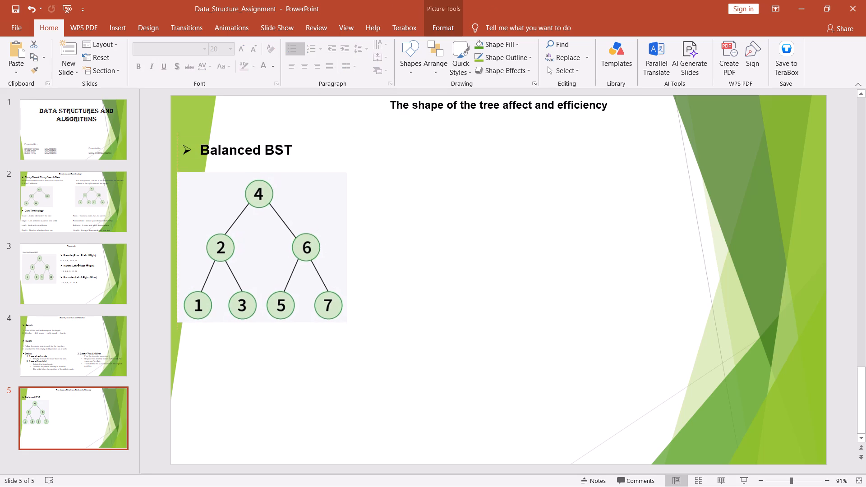
{"action": "left_click_drag", "start_coordinate": [299, 174], "coordinate": [299, 176]}
{"action": "left_click", "coordinate": [443, 185]}
Check the height caption under the balanced tree on slide 5 of Binary_Trees_and_BST_5_Slides.
{"action": "key", "text": "alt+Tab"}
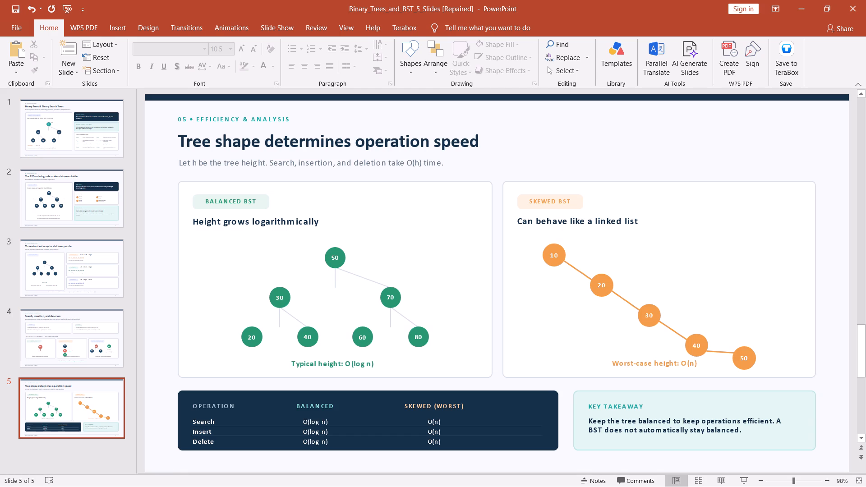
{"action": "left_click", "coordinate": [355, 371]}
{"action": "left_click", "coordinate": [355, 362]}
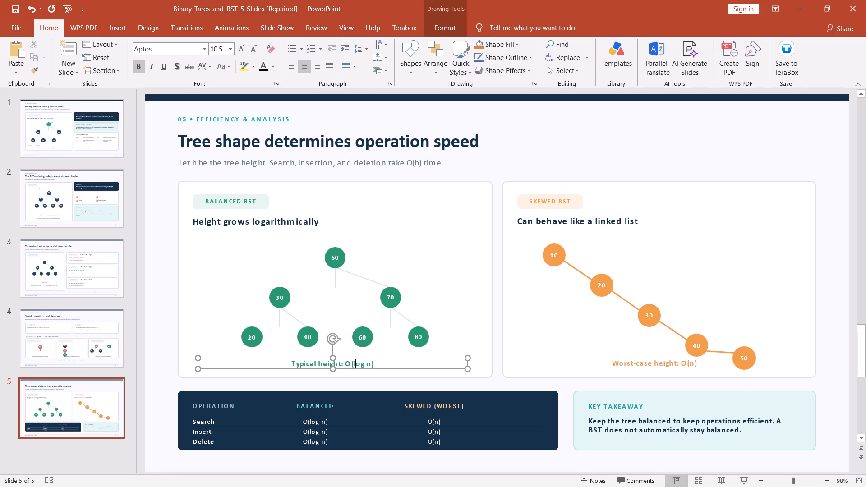
{"action": "left_click", "coordinate": [375, 361]}
{"action": "left_click", "coordinate": [386, 336]}
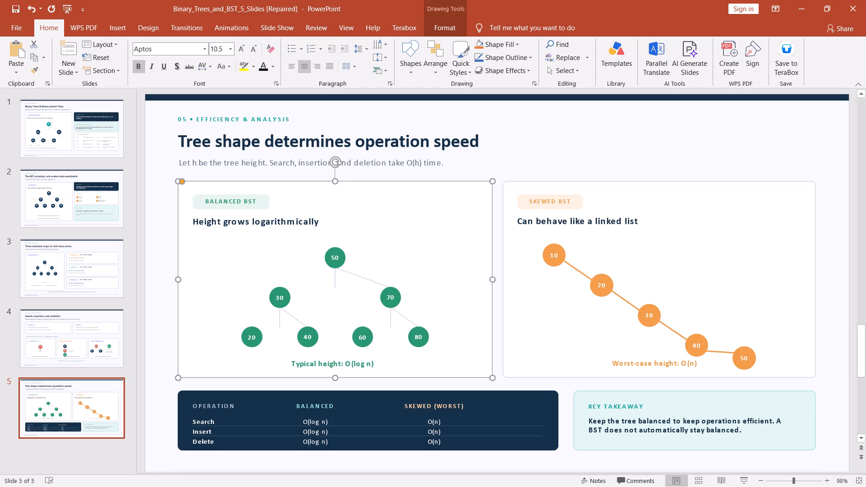
{"action": "left_click", "coordinate": [266, 383]}
{"action": "key", "text": "alt+Tab"}
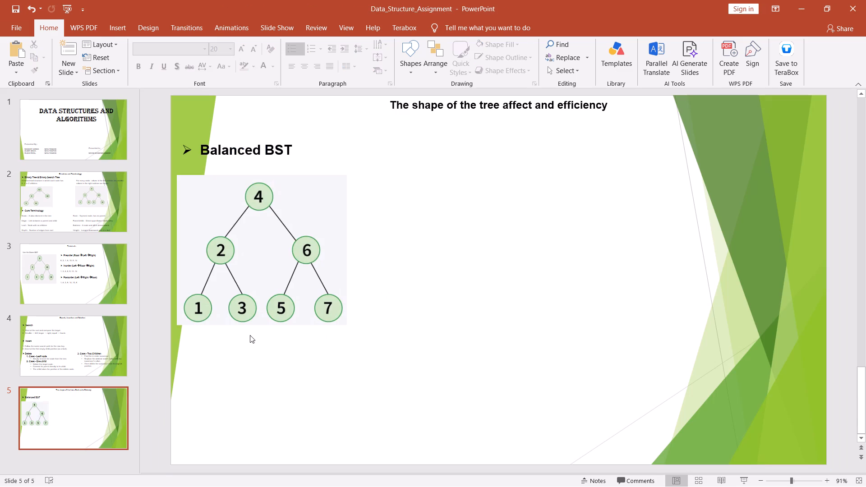
Add a text box directly below the balanced tree diagram in Data_Structure_Assignment reading "Typical height:-O(log n)", following the reference slide's caption.
{"action": "left_click", "coordinate": [112, 27]}
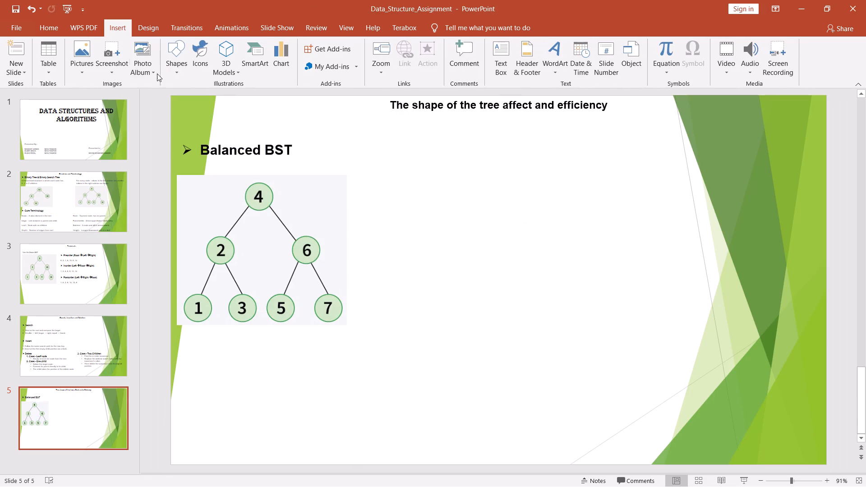
{"action": "left_click", "coordinate": [180, 54]}
{"action": "left_click", "coordinate": [173, 94]}
{"action": "left_click_drag", "start_coordinate": [194, 331], "coordinate": [322, 344]}
{"action": "key", "text": "shift+t"}
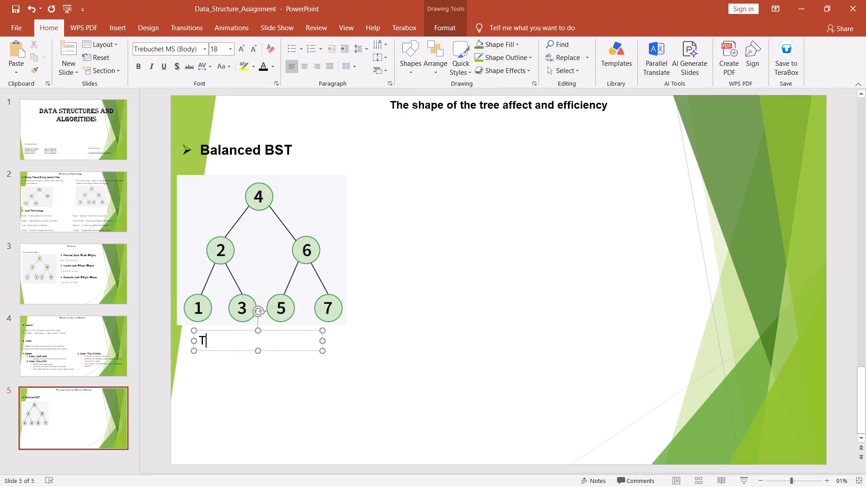
{"action": "type", "text": "ypicl"}
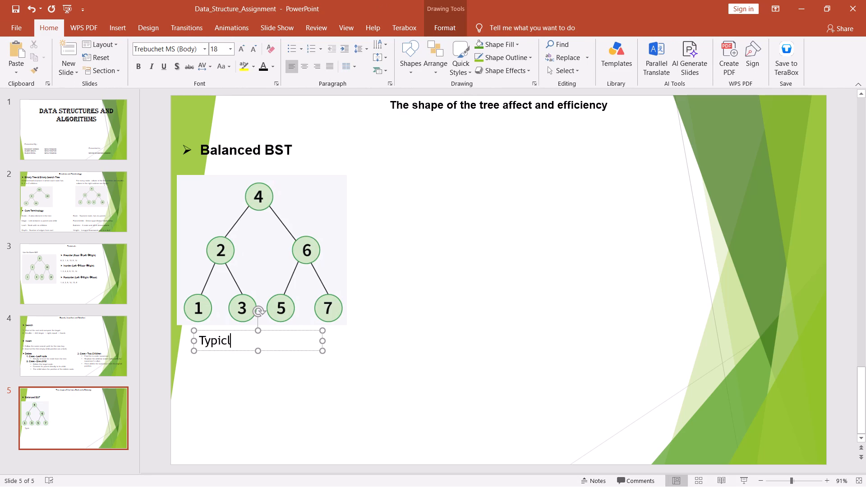
{"action": "key", "text": "BackSpace"}
{"action": "type", "text": "al"}
{"action": "key", "text": "space"}
{"action": "key", "text": "alt+Tab"}
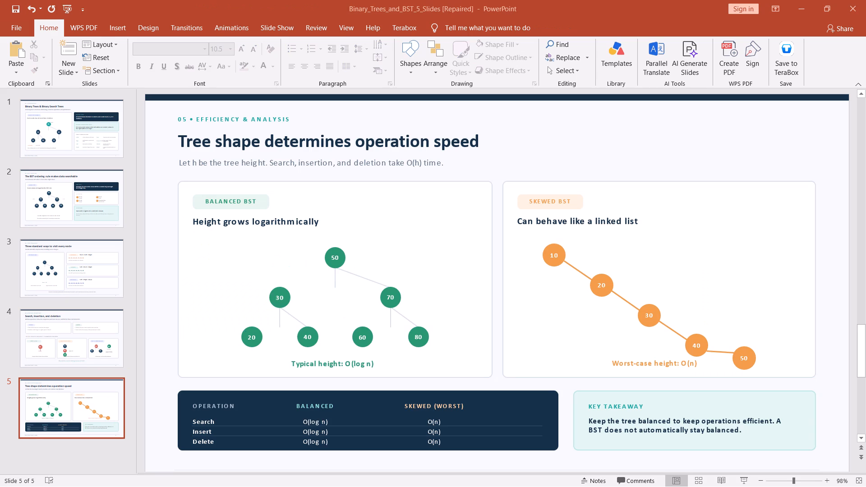
{"action": "key", "text": "alt+Tab"}
{"action": "type", "text": "hei"}
{"action": "type", "text": "ght"}
{"action": "type", "text": ":-"}
{"action": "key", "text": "alt+Tab"}
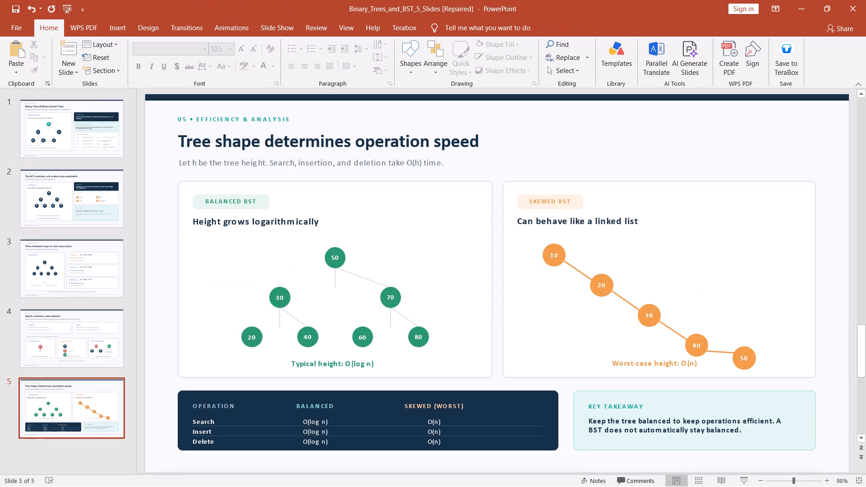
{"action": "key", "text": "alt+Tab"}
{"action": "key", "text": "shift+o"}
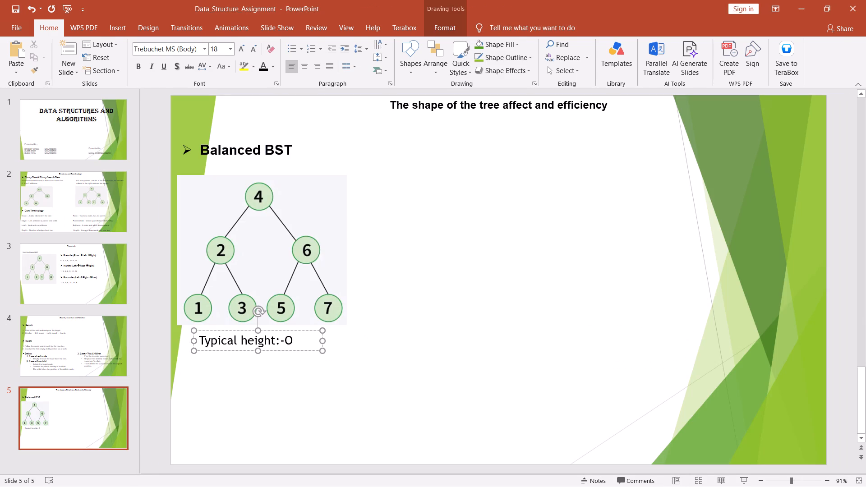
{"action": "key", "text": "shift+parenleft"}
{"action": "key", "text": "alt+Tab"}
{"action": "key", "text": "alt+Tab"}
{"action": "type", "text": "lo"}
{"action": "type", "text": "g"}
{"action": "key", "text": "space"}
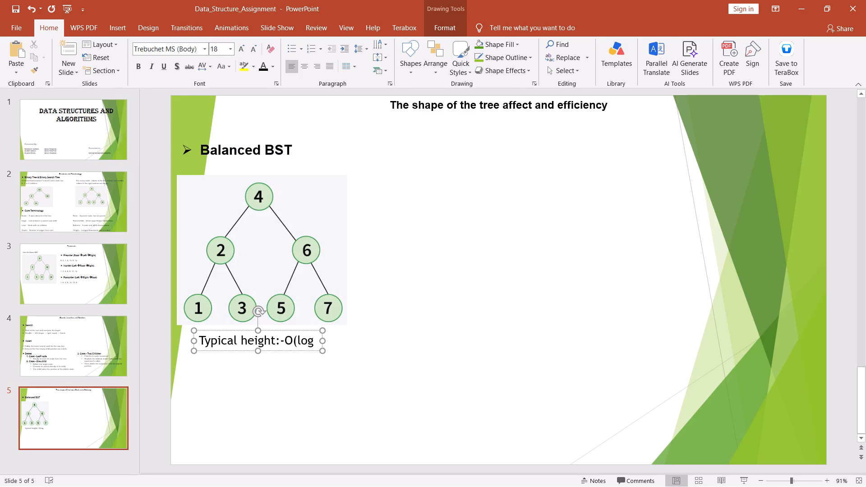
{"action": "key", "text": "alt+Tab"}
{"action": "key", "text": "alt+Tab"}
{"action": "type", "text": "n)"}
Widen the height caption's text box to fit the text on one line and reposition it just under the diagram.
{"action": "right_click_drag", "start_coordinate": [244, 330], "coordinate": [217, 345]}
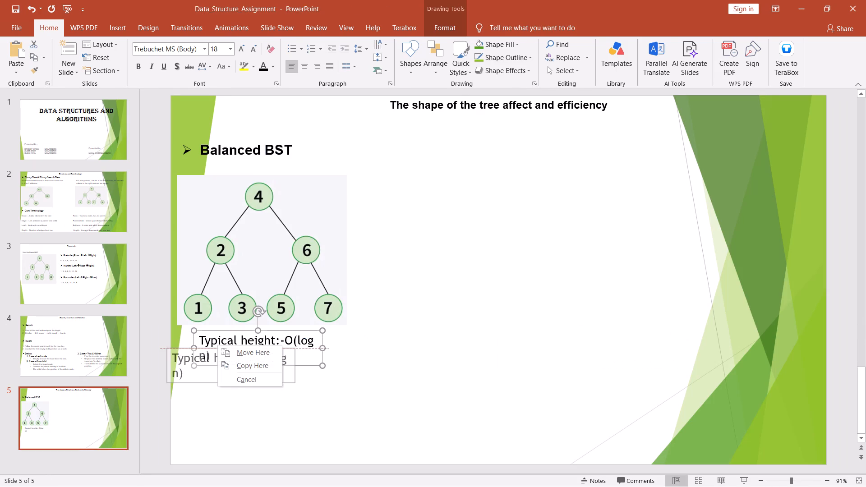
{"action": "left_click", "coordinate": [348, 441]}
{"action": "left_click", "coordinate": [281, 348]}
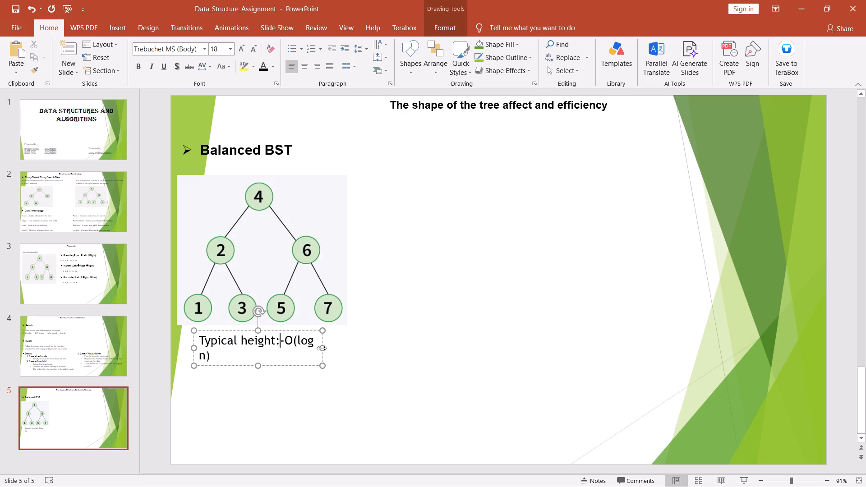
{"action": "left_click_drag", "start_coordinate": [322, 348], "coordinate": [340, 349]}
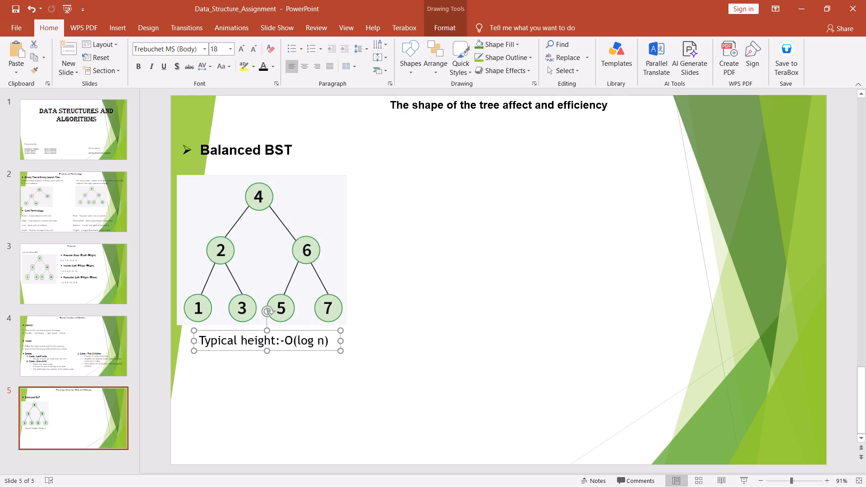
{"action": "left_click_drag", "start_coordinate": [277, 331], "coordinate": [256, 333]}
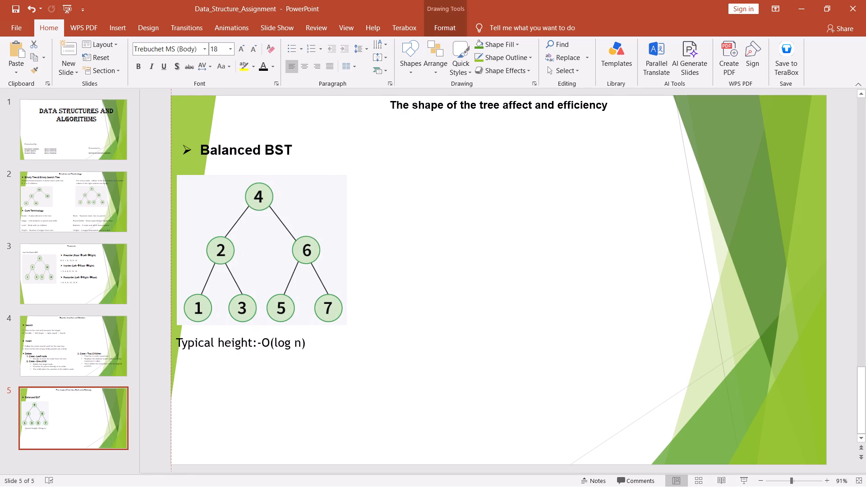
{"action": "left_click_drag", "start_coordinate": [256, 333], "coordinate": [267, 329]}
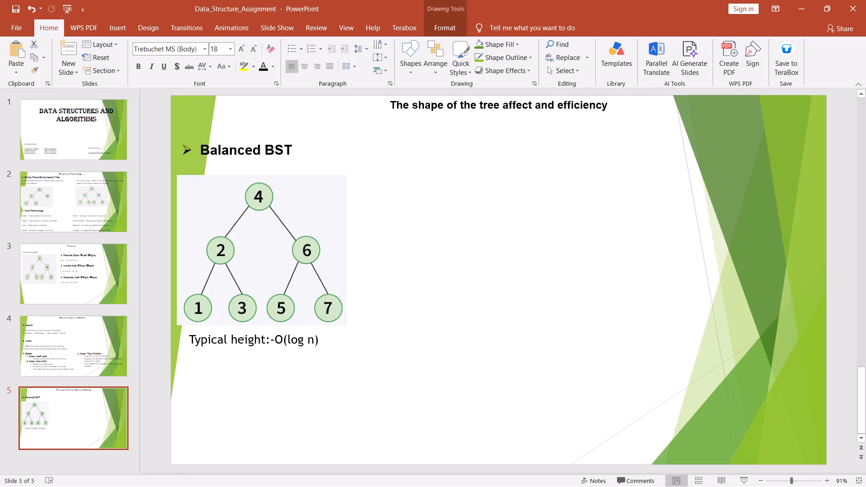
{"action": "left_click_drag", "start_coordinate": [267, 329], "coordinate": [267, 329]}
Format the height caption under the balanced tree as 14 pt Arial.
{"action": "left_click", "coordinate": [273, 343]}
{"action": "key", "text": "ctrl+a"}
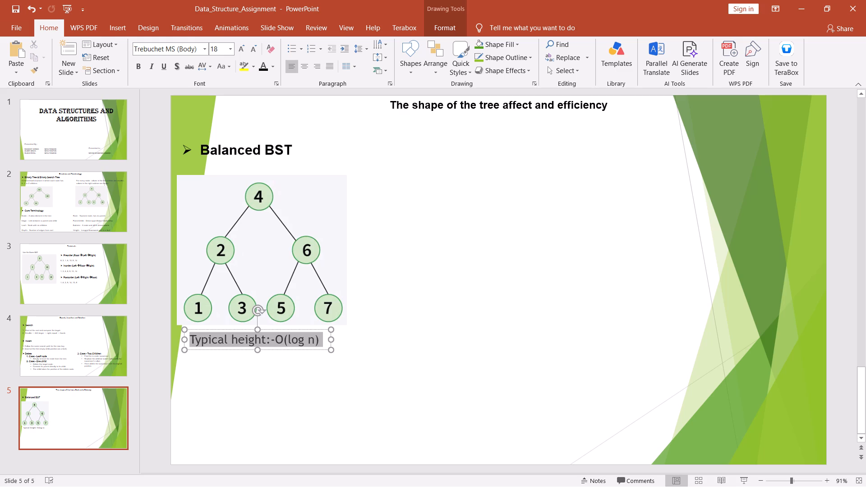
{"action": "left_click", "coordinate": [255, 49]}
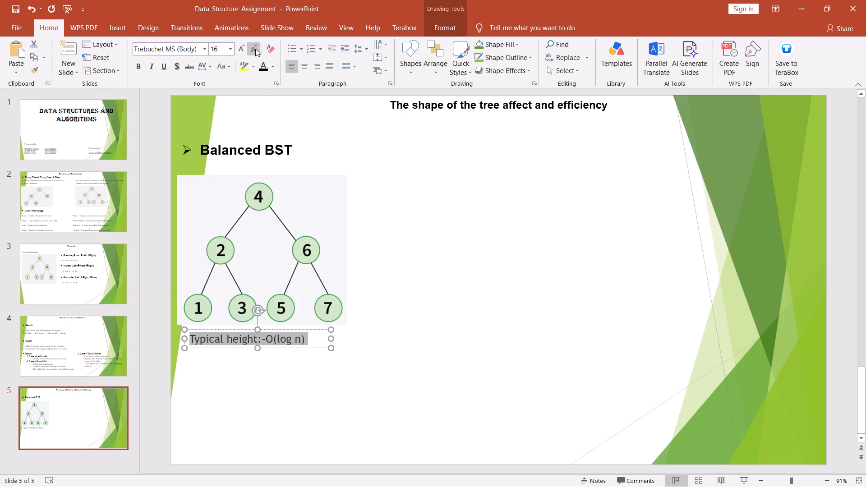
{"action": "left_click", "coordinate": [255, 49]}
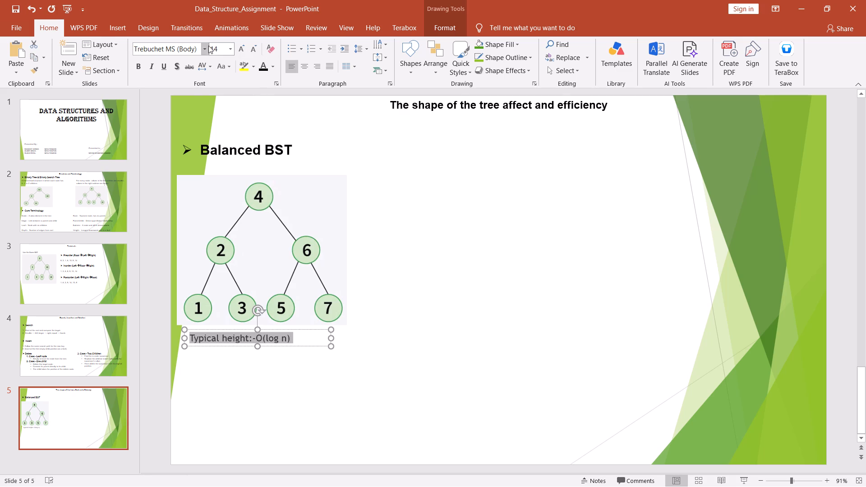
{"action": "left_click", "coordinate": [208, 46]}
{"action": "left_click", "coordinate": [207, 46]}
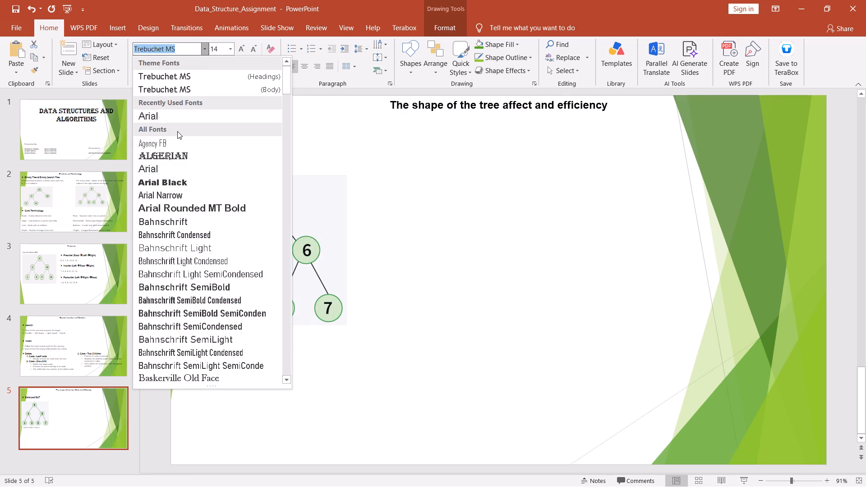
{"action": "left_click", "coordinate": [178, 114]}
{"action": "left_click", "coordinate": [207, 362]}
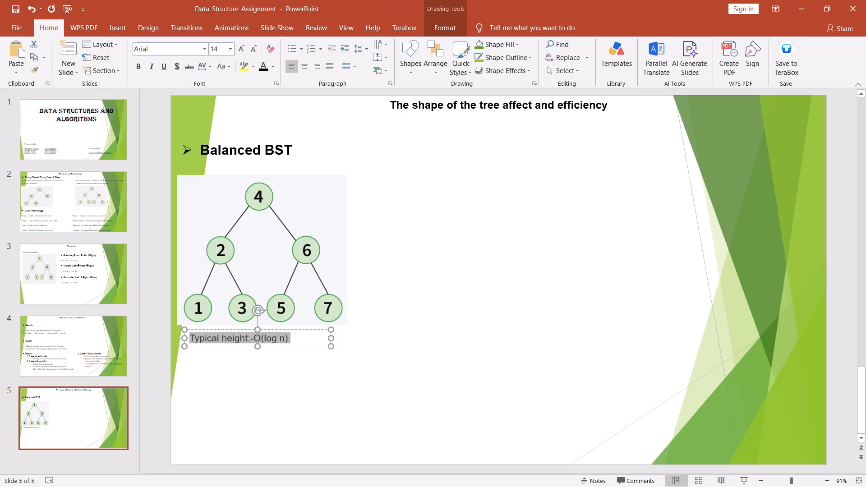
Narrow the height caption's text box to fit its text and shift it toward the diagram's centre.
{"action": "left_click", "coordinate": [211, 336]}
{"action": "left_click", "coordinate": [225, 330]}
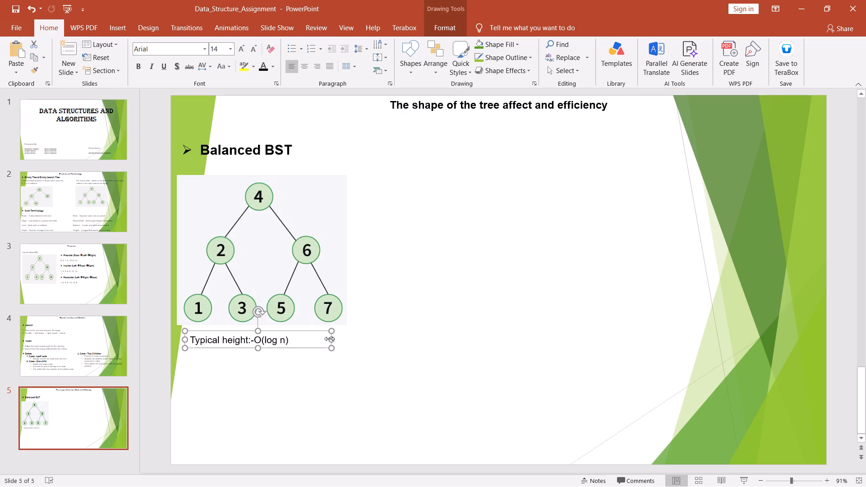
{"action": "left_click_drag", "start_coordinate": [331, 339], "coordinate": [295, 338]}
{"action": "left_click_drag", "start_coordinate": [259, 332], "coordinate": [273, 330]}
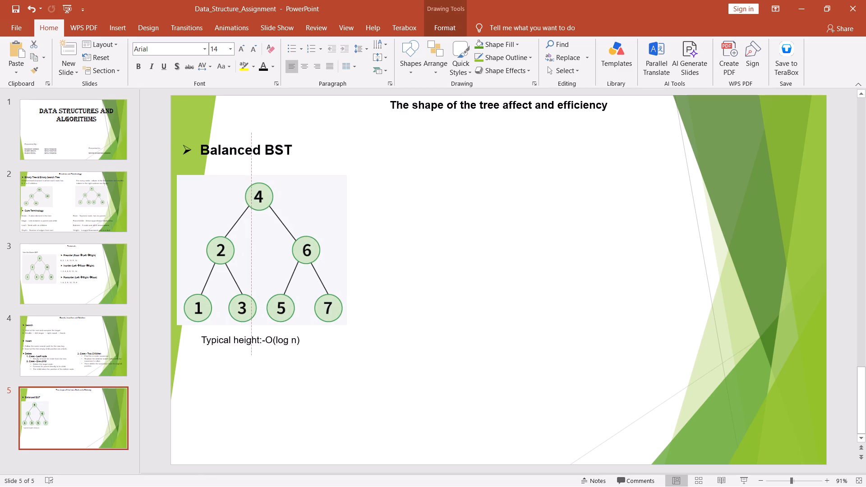
Centre the "Typical height:-O(log n)" caption just beneath the balanced tree diagram and save the presentation.
{"action": "left_click_drag", "start_coordinate": [273, 330], "coordinate": [284, 329]}
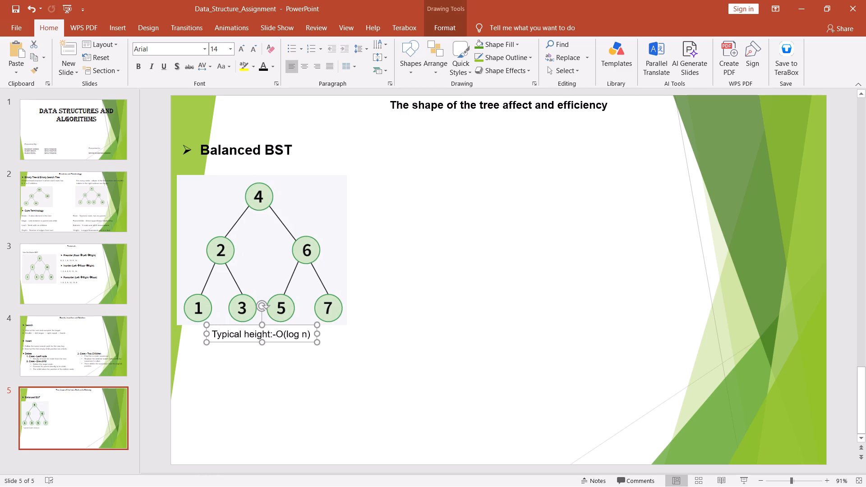
{"action": "left_click", "coordinate": [280, 344]}
{"action": "left_click", "coordinate": [275, 407]}
{"action": "left_click", "coordinate": [285, 321]}
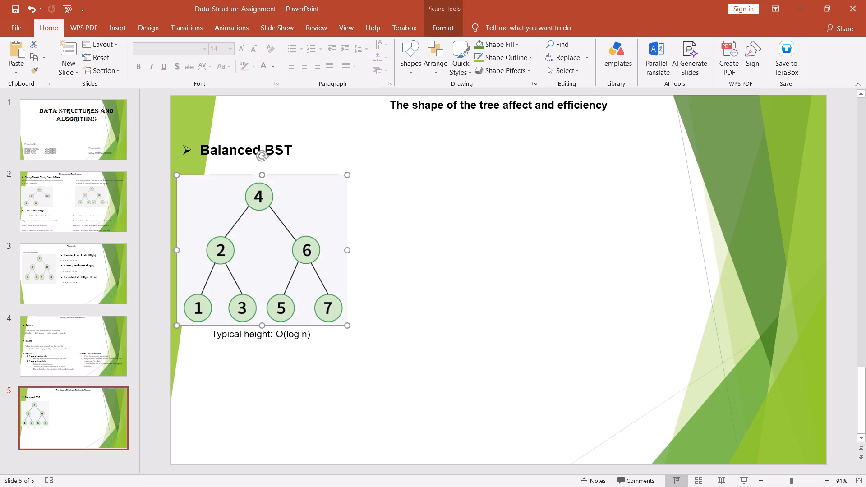
{"action": "left_click", "coordinate": [286, 347]}
{"action": "left_click", "coordinate": [286, 340]}
{"action": "left_click", "coordinate": [290, 324]}
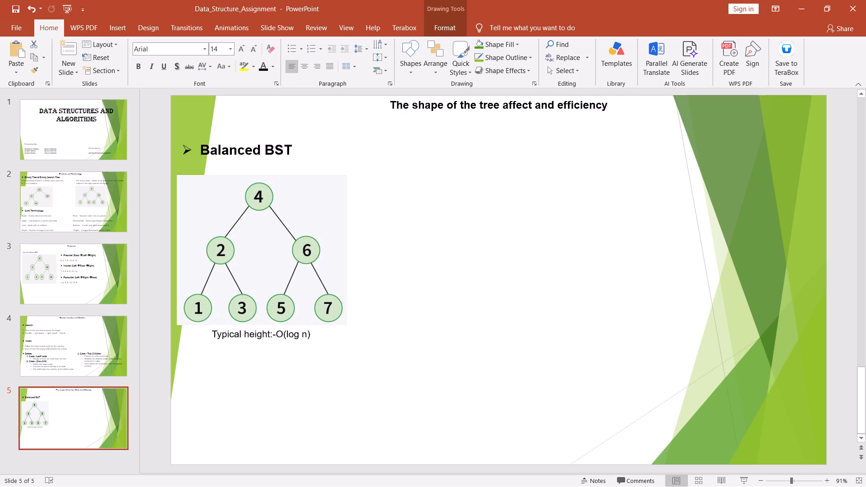
{"action": "left_click", "coordinate": [274, 392]}
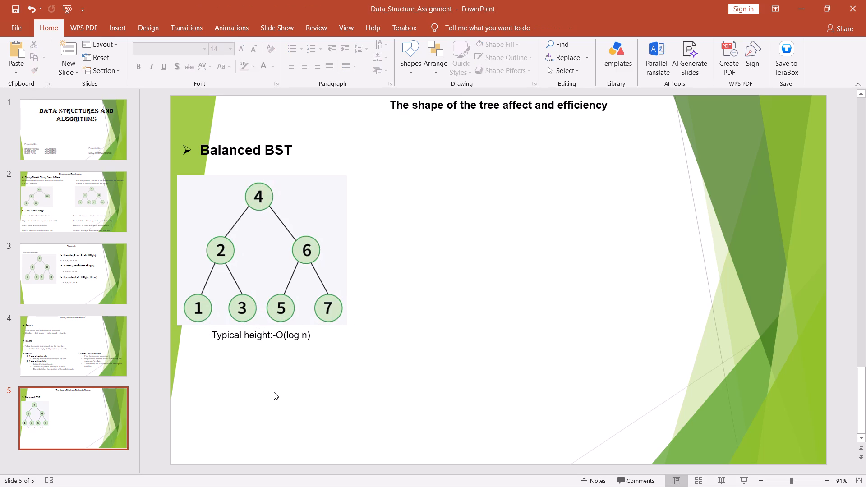
{"action": "key", "text": "ctrl+s"}
Return the browser from the "Balance a Binary Search Tree" article to the Google search results.
{"action": "key", "text": "alt+Tab"}
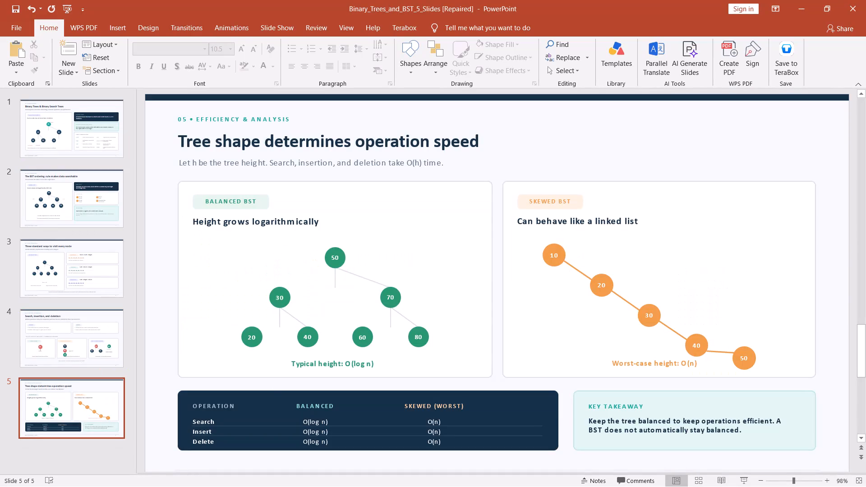
{"action": "key", "text": "alt+Tab"}
{"action": "key", "text": "alt+Tab"}
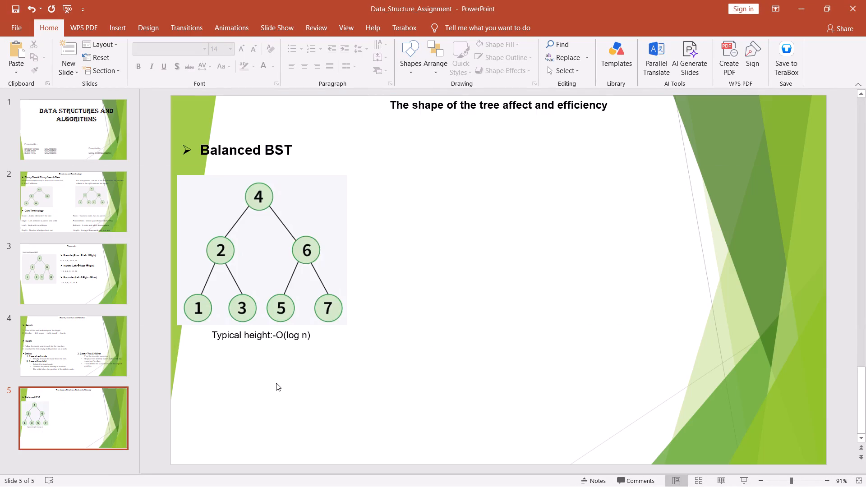
{"action": "key", "text": "alt+Tab"}
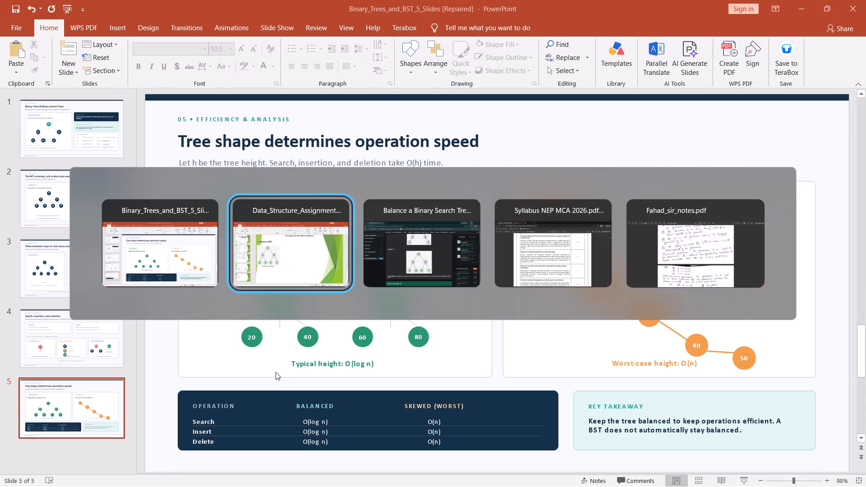
{"action": "key", "text": "alt+Tab"}
{"action": "key", "text": "alt+Tab"}
{"action": "scroll", "coordinate": [303, 321], "scroll_direction": "up", "scroll_amount": 4}
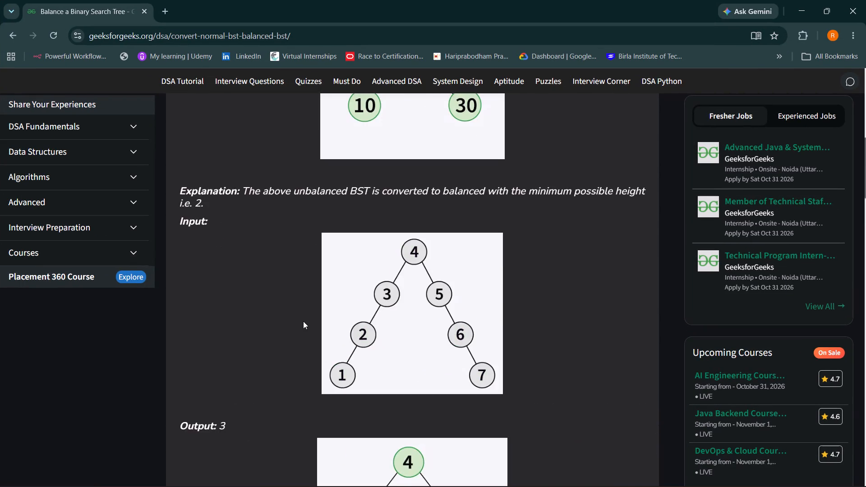
{"action": "scroll", "coordinate": [303, 321], "scroll_direction": "up", "scroll_amount": 6}
{"action": "left_click", "coordinate": [18, 37]}
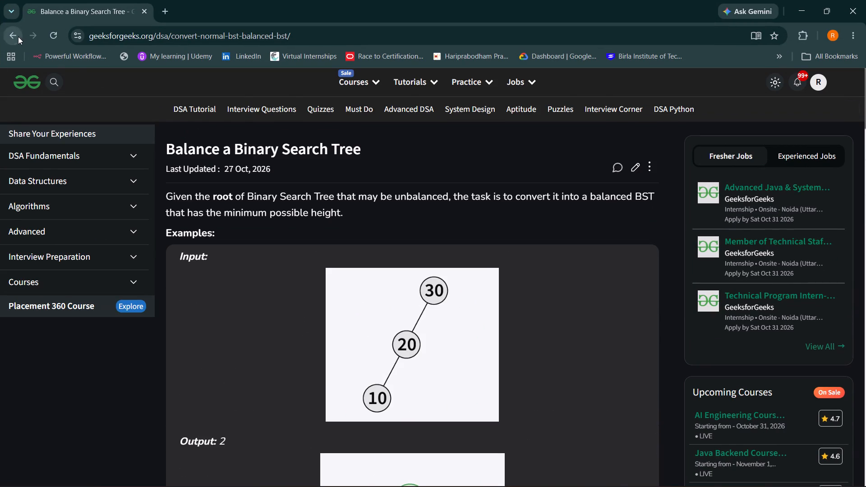
Copy the "SKEWED BST" label from slide 5 of the Binary_Trees_and_BST reference deck and search Google for it.
{"action": "key", "text": "alt+Tab"}
{"action": "key", "text": "alt+Tab"}
{"action": "key", "text": "alt+Tab"}
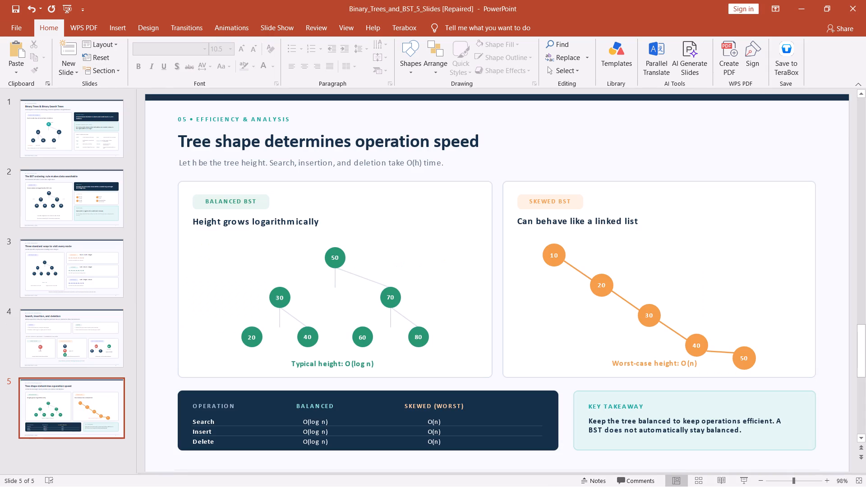
{"action": "left_click", "coordinate": [529, 201]}
{"action": "left_click", "coordinate": [527, 202]}
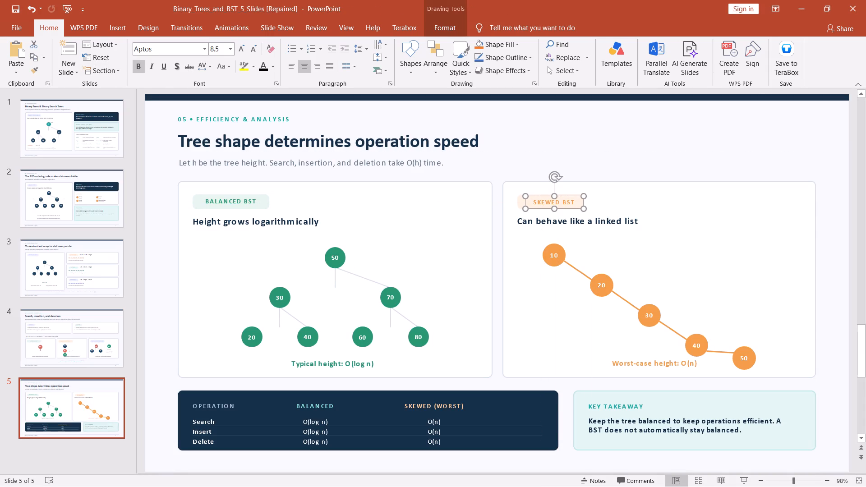
{"action": "key", "text": "ctrl+z"}
{"action": "left_click", "coordinate": [532, 202]}
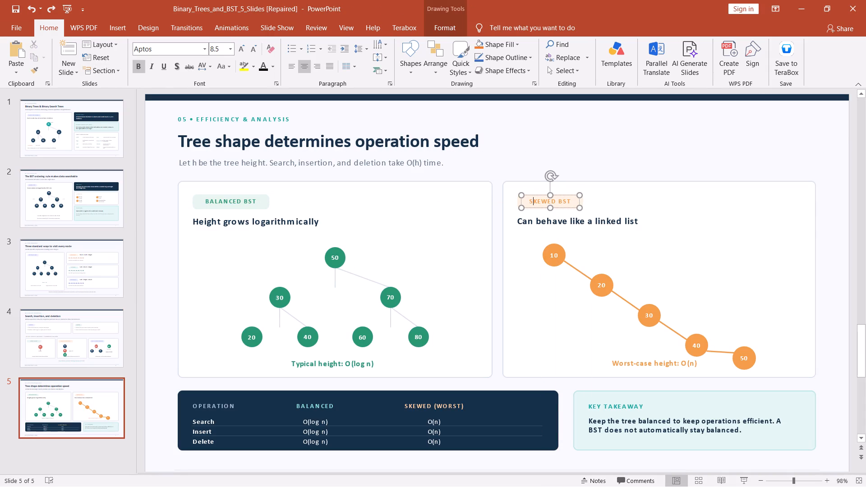
{"action": "key", "text": "ctrl+a"}
{"action": "key", "text": "ctrl+c"}
{"action": "key", "text": "alt+Tab"}
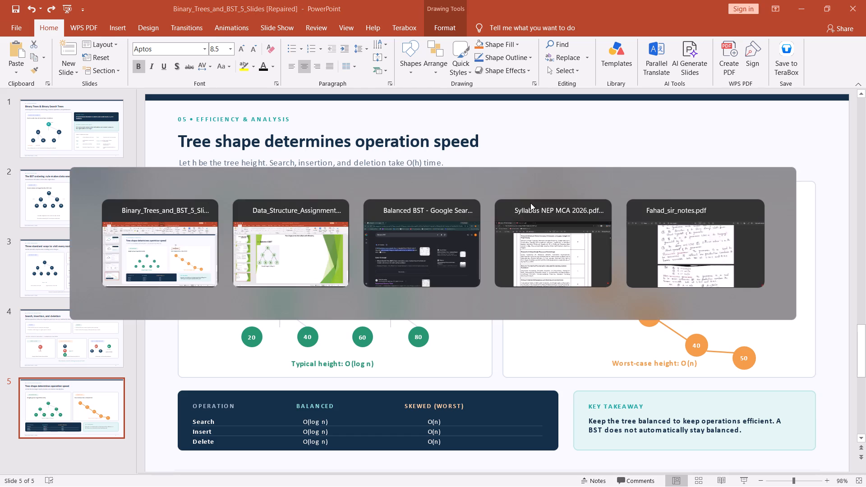
{"action": "key", "text": "alt+Tab"}
{"action": "left_click", "coordinate": [305, 97]}
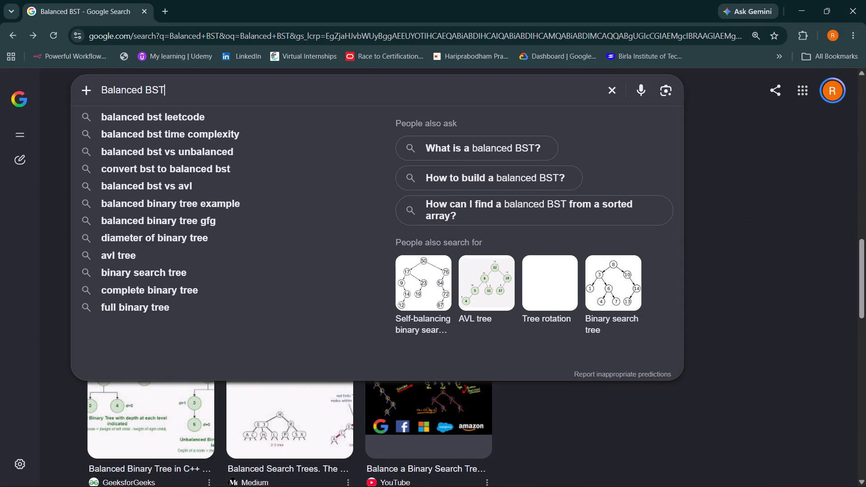
{"action": "triple_click", "coordinate": [305, 97]}
{"action": "key", "text": "ctrl+v"}
{"action": "key", "text": "Return"}
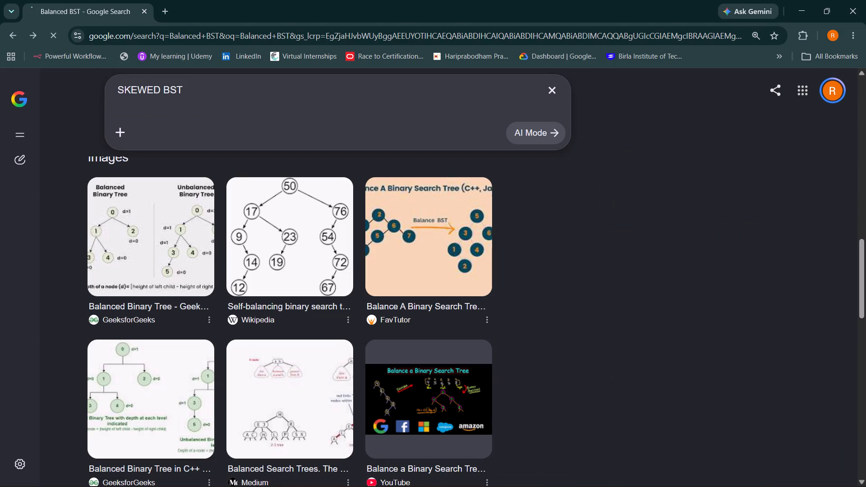
Examine the GeeksforGeeks "Skewed Binary Tree" article for a suitable skewed tree diagram, then go back to the search results.
{"action": "scroll", "coordinate": [290, 357], "scroll_direction": "down", "scroll_amount": 1}
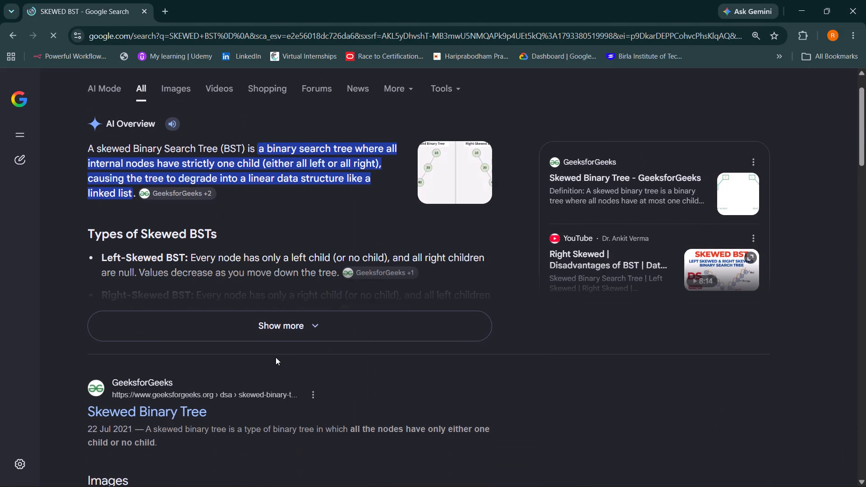
{"action": "left_click", "coordinate": [166, 407]}
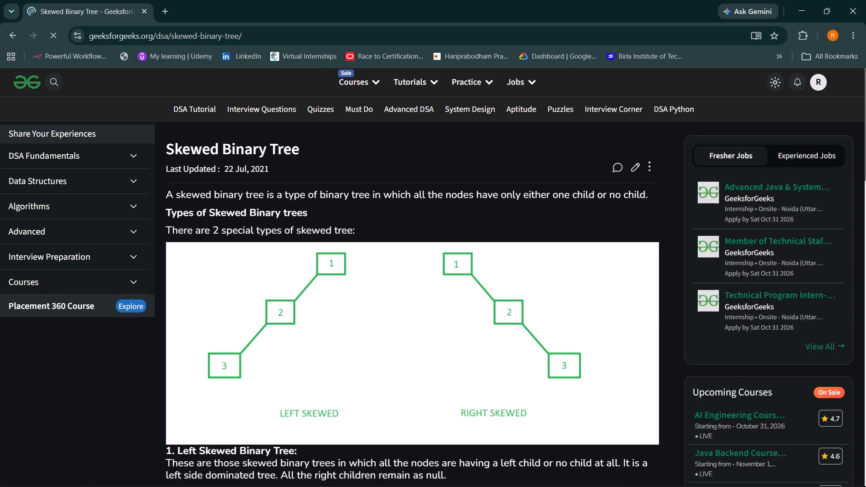
{"action": "key", "text": "alt+Tab"}
{"action": "key", "text": "alt+Tab"}
{"action": "scroll", "coordinate": [432, 424], "scroll_direction": "down", "scroll_amount": 17}
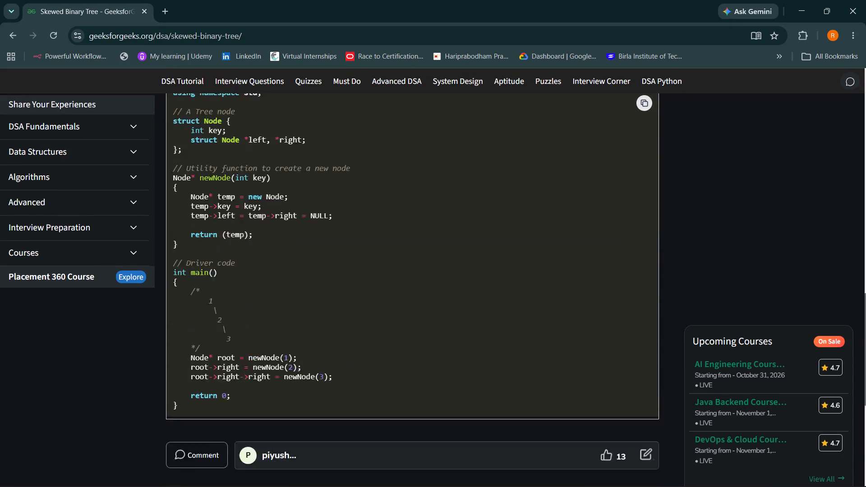
{"action": "scroll", "coordinate": [432, 424], "scroll_direction": "down", "scroll_amount": 9}
{"action": "scroll", "coordinate": [432, 424], "scroll_direction": "up", "scroll_amount": 9}
{"action": "scroll", "coordinate": [432, 424], "scroll_direction": "right", "scroll_amount": 5}
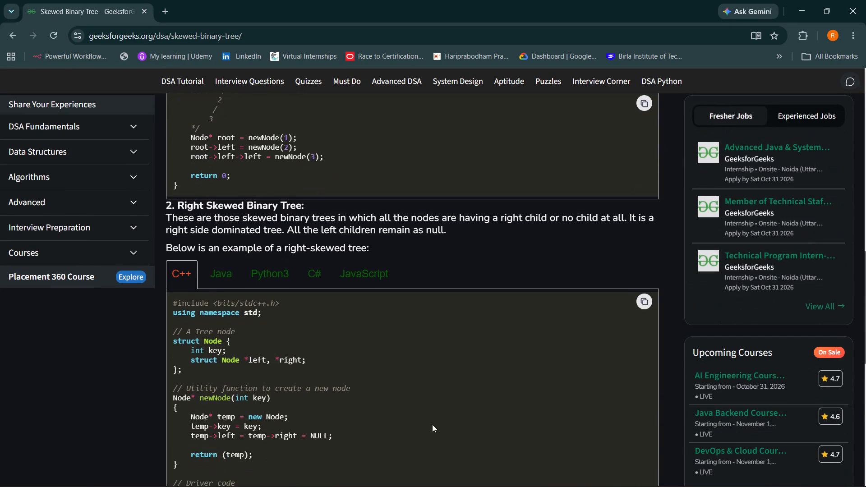
{"action": "scroll", "coordinate": [432, 424], "scroll_direction": "right", "scroll_amount": 7}
Open the GeeksforGeeks "Types of Binary Tree" article at its Skewed Binary Tree section.
{"action": "scroll", "coordinate": [432, 424], "scroll_direction": "down", "scroll_amount": 4}
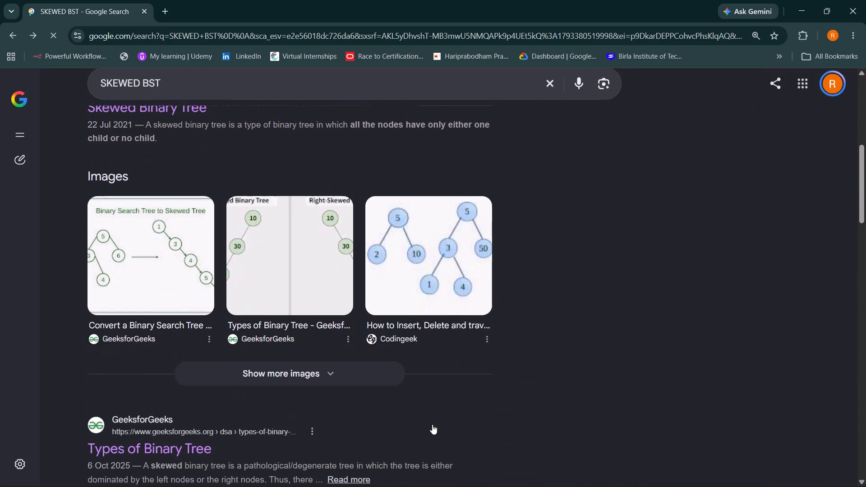
{"action": "scroll", "coordinate": [432, 424], "scroll_direction": "down", "scroll_amount": 1}
{"action": "left_click", "coordinate": [182, 415]}
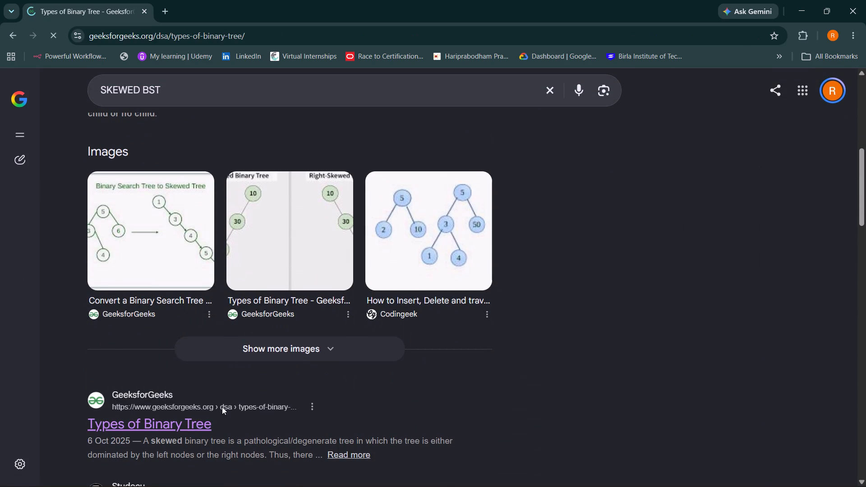
{"action": "scroll", "coordinate": [389, 382], "scroll_direction": "down", "scroll_amount": 5}
{"action": "scroll", "coordinate": [389, 382], "scroll_direction": "up", "scroll_amount": 1}
{"action": "scroll", "coordinate": [389, 382], "scroll_direction": "down", "scroll_amount": 1}
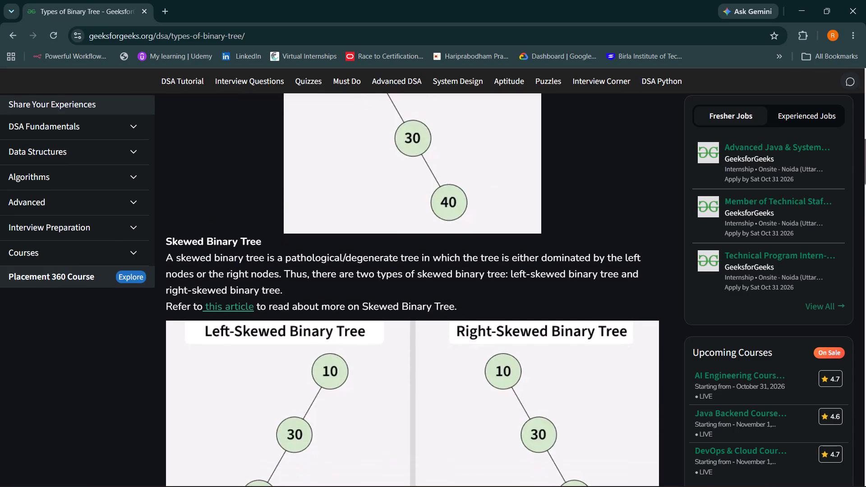
Check the reference slide's skewed BST and capture a screenshot of the article's right-skewed tree diagram without its title.
{"action": "key", "text": "alt+Tab"}
{"action": "key", "text": "alt+Tab"}
{"action": "key", "text": "alt+Tab"}
{"action": "key", "text": "alt+Tab"}
{"action": "key", "text": "alt+Tab"}
{"action": "key", "text": "alt+Tab"}
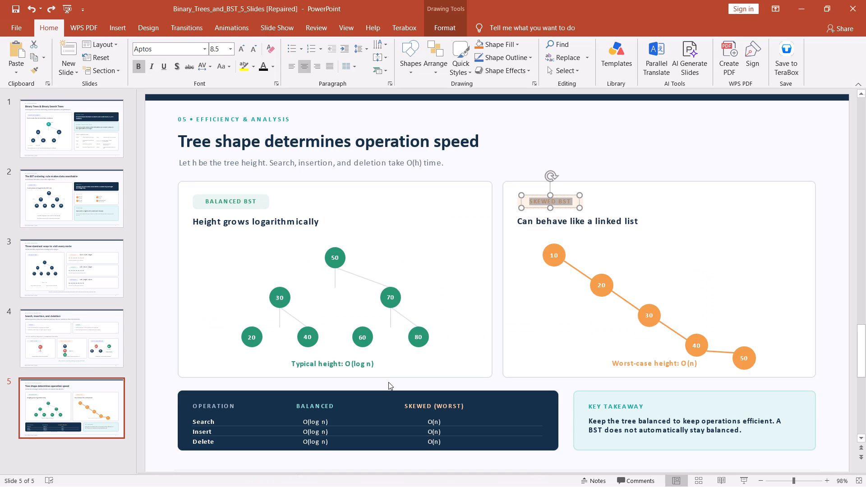
{"action": "left_click", "coordinate": [497, 368]}
{"action": "key", "text": "alt+Tab"}
{"action": "scroll", "coordinate": [497, 368], "scroll_direction": "down", "scroll_amount": 2}
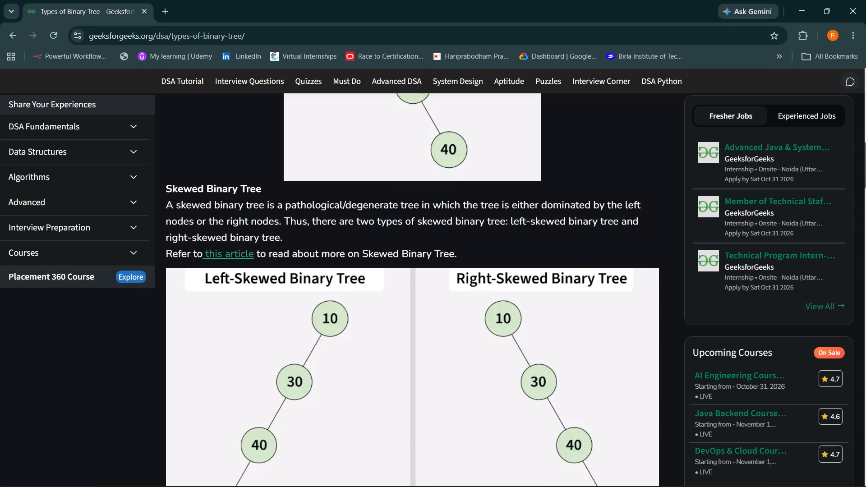
{"action": "scroll", "coordinate": [497, 368], "scroll_direction": "down", "scroll_amount": 1}
{"action": "key", "text": "shift+super+s"}
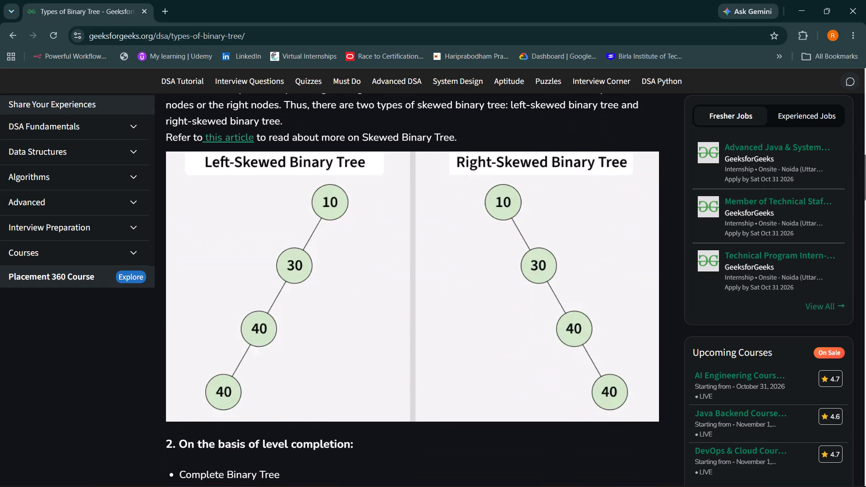
{"action": "left_click_drag", "start_coordinate": [416, 180], "coordinate": [529, 208]}
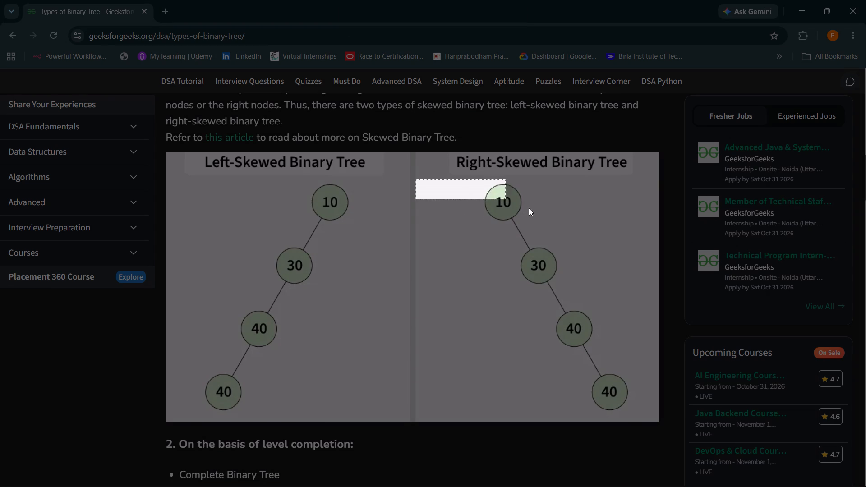
{"action": "left_click_drag", "start_coordinate": [529, 208], "coordinate": [658, 419]}
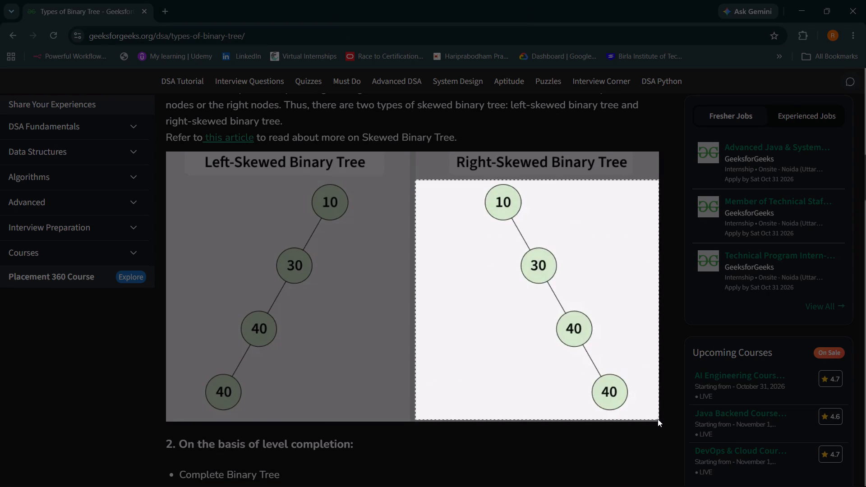
{"action": "left_click_drag", "start_coordinate": [658, 419], "coordinate": [659, 421]}
Paste the captured right-skewed tree diagram onto slide 5 of Data_Structure_Assignment.
{"action": "key", "text": "alt+Tab"}
{"action": "key", "text": "alt+Tab"}
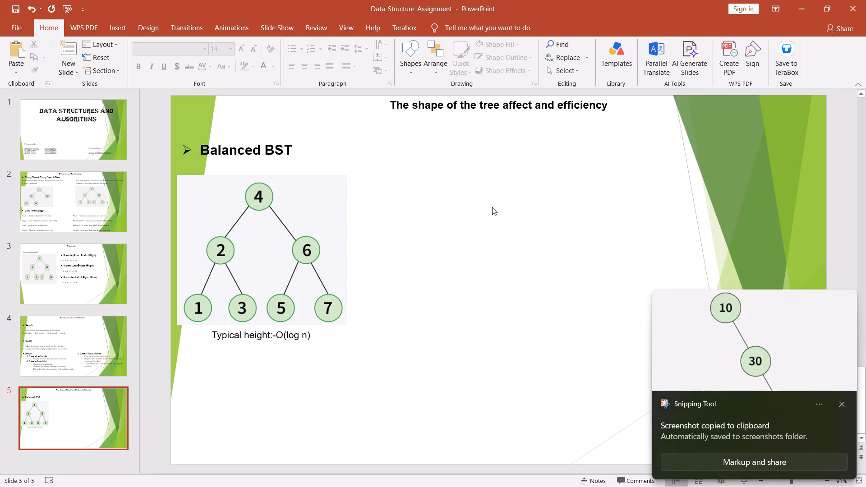
{"action": "left_click", "coordinate": [504, 202]}
{"action": "key", "text": "ctrl+v"}
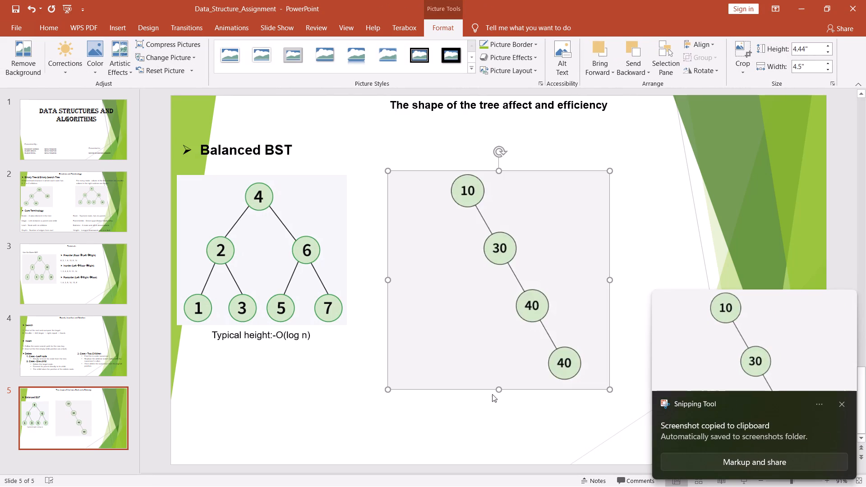
{"action": "left_click", "coordinate": [502, 387]}
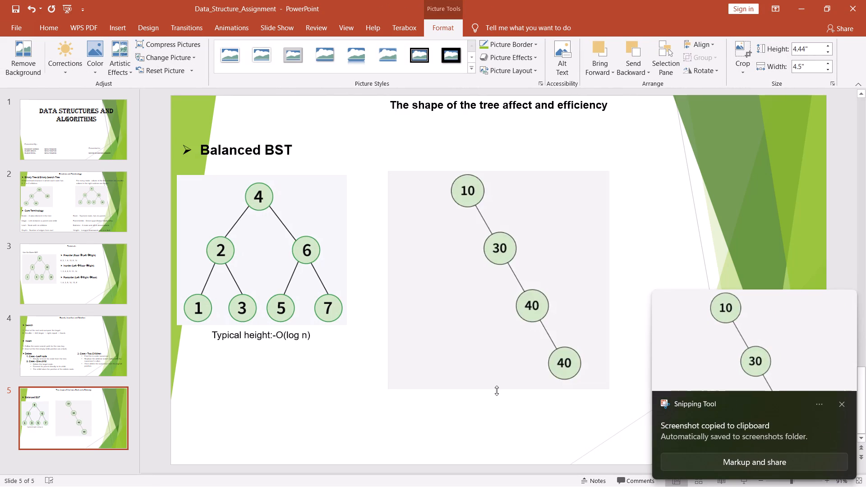
Resize the skewed tree picture to about 3.45" high by 3.61" wide and place it across from the balanced tree diagram.
{"action": "left_click_drag", "start_coordinate": [497, 391], "coordinate": [490, 358]}
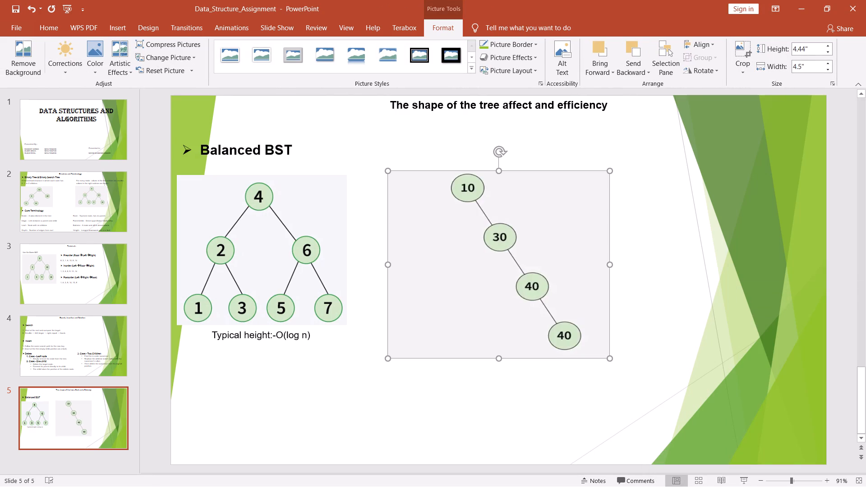
{"action": "left_click_drag", "start_coordinate": [475, 209], "coordinate": [622, 195]}
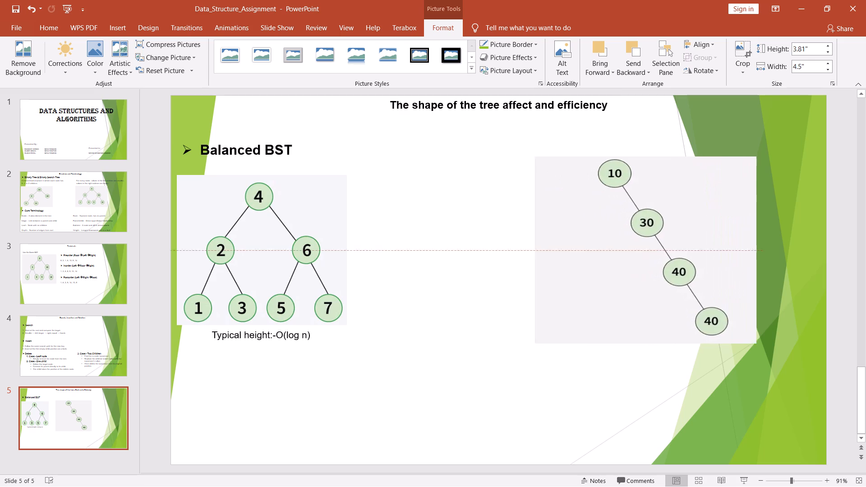
{"action": "left_click_drag", "start_coordinate": [622, 195], "coordinate": [625, 195]}
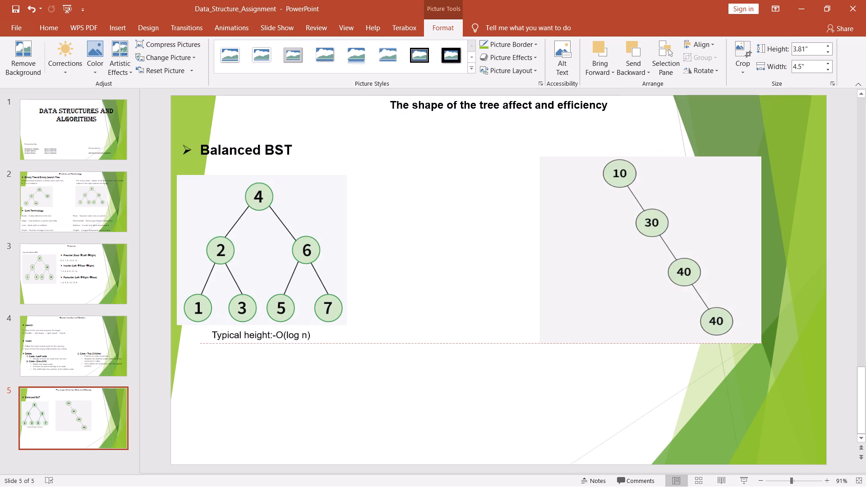
{"action": "left_click_drag", "start_coordinate": [625, 195], "coordinate": [625, 193]}
{"action": "left_click_drag", "start_coordinate": [762, 250], "coordinate": [739, 250]}
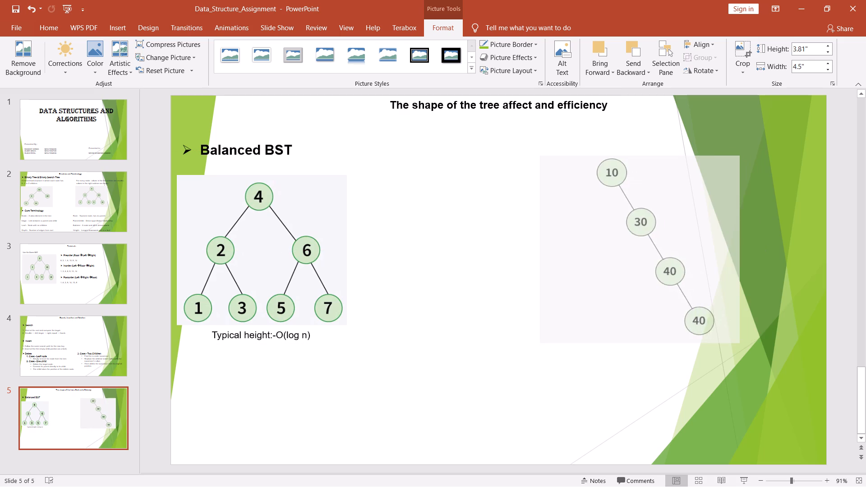
{"action": "left_click_drag", "start_coordinate": [739, 250], "coordinate": [718, 250]}
{"action": "left_click_drag", "start_coordinate": [630, 343], "coordinate": [630, 324]}
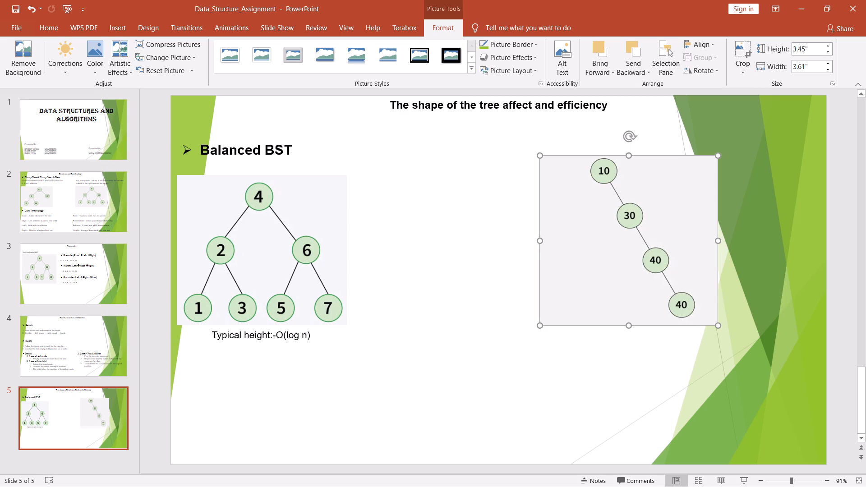
Shorten the skewed tree picture to about 3.06" high so its upper edge aligns with the balanced tree picture.
{"action": "left_click_drag", "start_coordinate": [629, 155], "coordinate": [629, 171]}
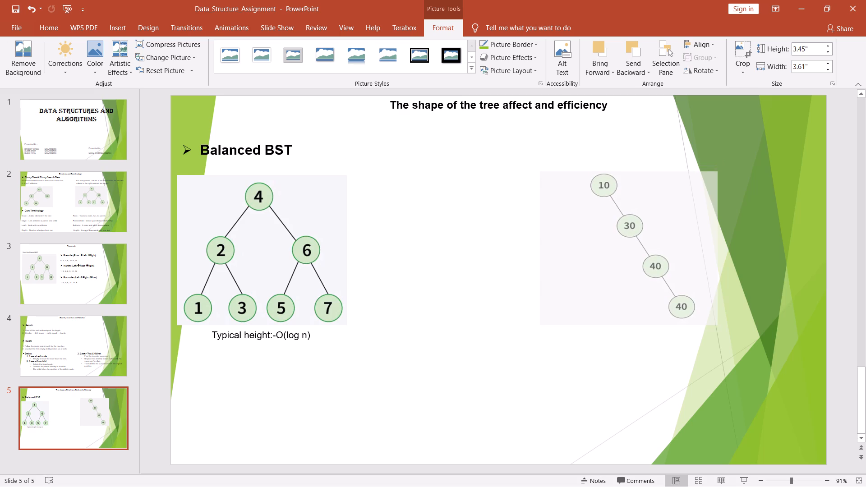
{"action": "left_click_drag", "start_coordinate": [629, 171], "coordinate": [629, 175]}
{"action": "left_click", "coordinate": [617, 251]}
{"action": "left_click", "coordinate": [561, 438]}
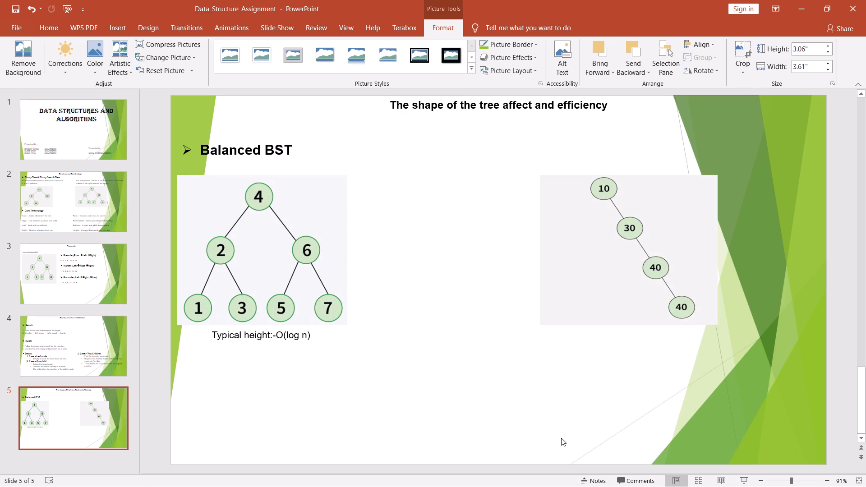
Look back over the Types of Binary Tree article and the reference deck's slide on tree shape and operation speed.
{"action": "key", "text": "alt+Tab"}
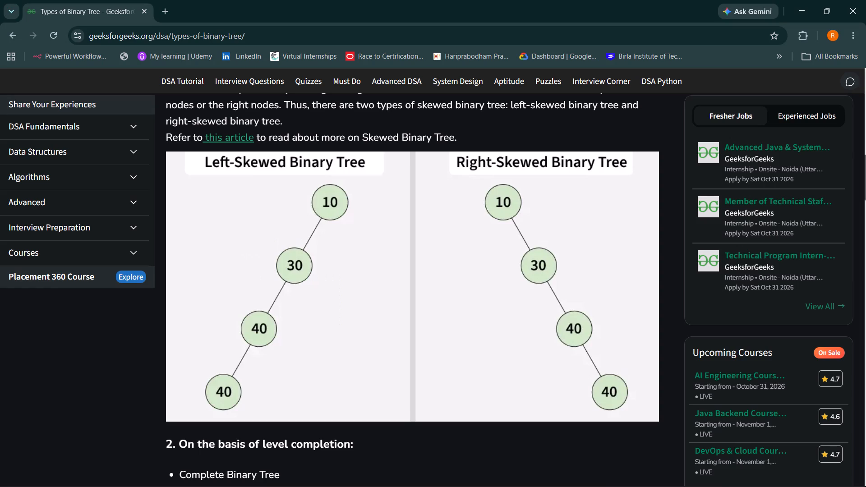
{"action": "scroll", "coordinate": [484, 316], "scroll_direction": "up", "scroll_amount": 11}
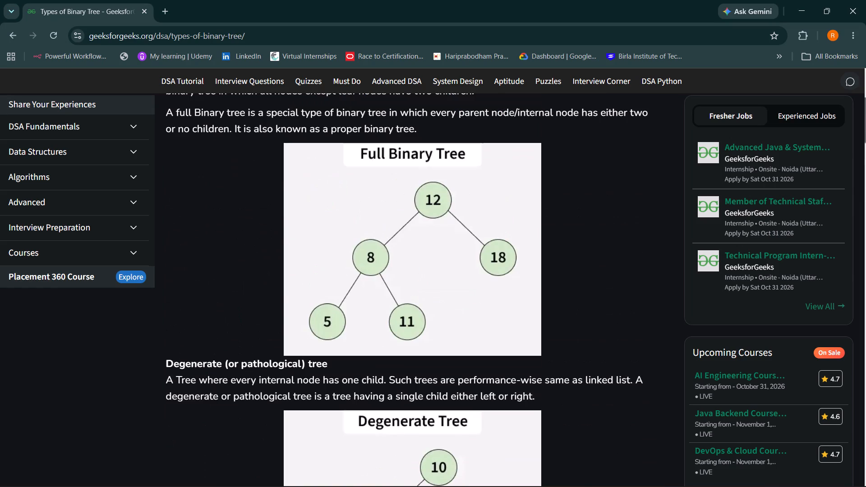
{"action": "scroll", "coordinate": [478, 318], "scroll_direction": "up", "scroll_amount": 8}
{"action": "key", "text": "alt+Tab"}
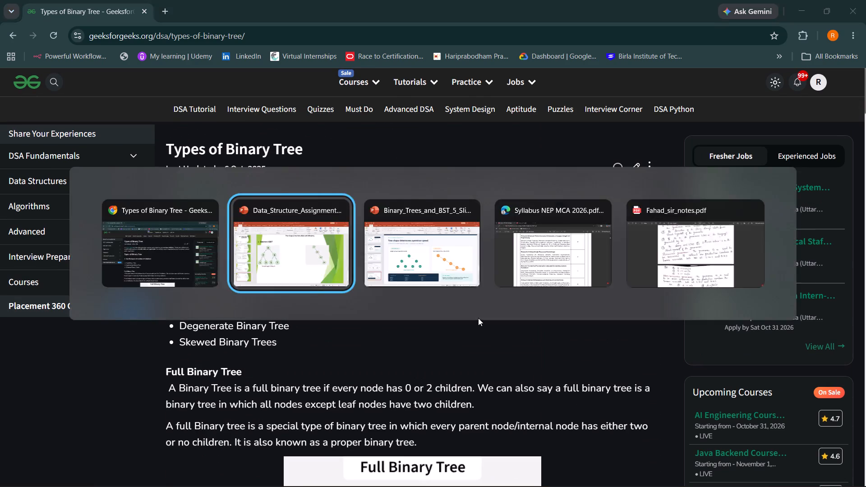
{"action": "key", "text": "alt+Tab"}
{"action": "key", "text": "alt+Tab"}
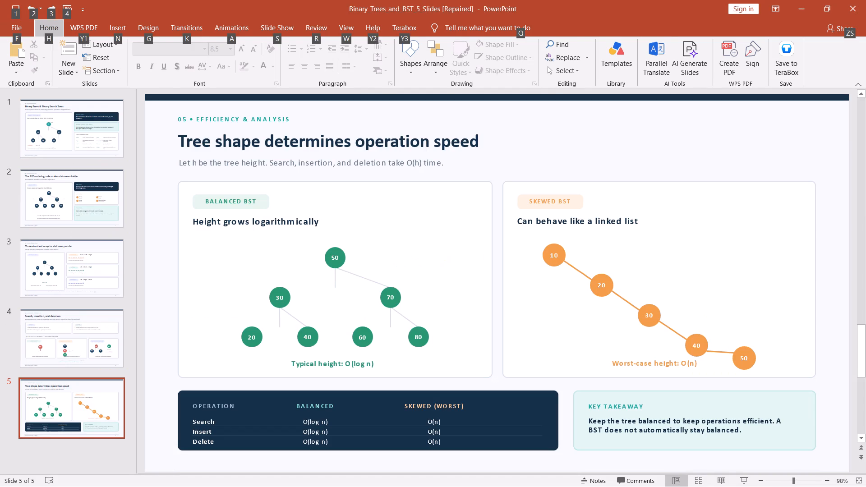
{"action": "left_click", "coordinate": [552, 135]}
{"action": "left_click", "coordinate": [550, 160]}
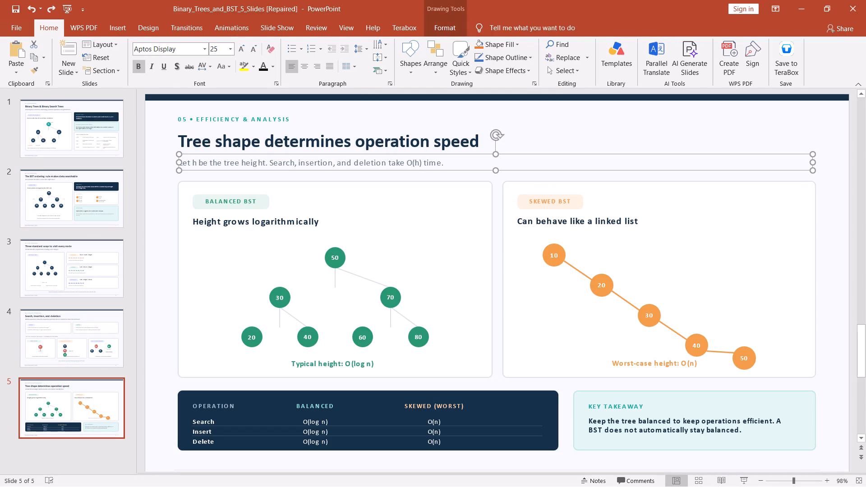
{"action": "key", "text": "alt+Tab"}
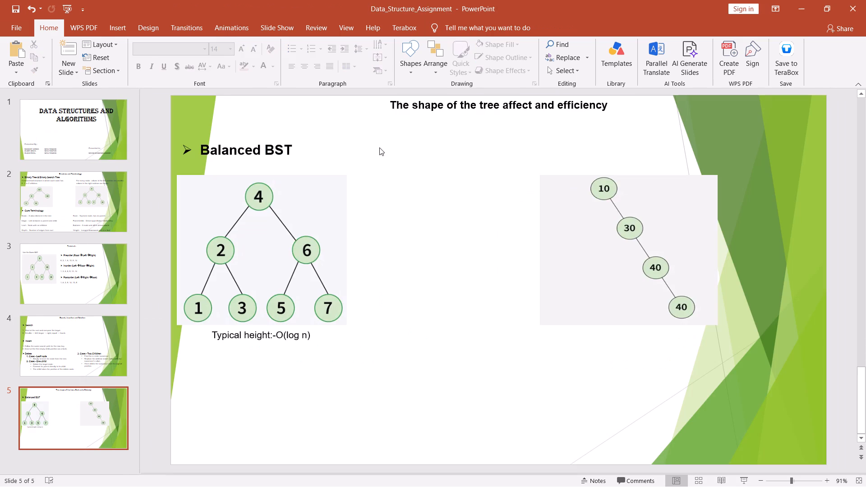
Duplicate the "Balanced BST" heading and place the copy above the skewed tree picture, level with the original.
{"action": "left_click", "coordinate": [278, 133]}
{"action": "left_click", "coordinate": [269, 150]}
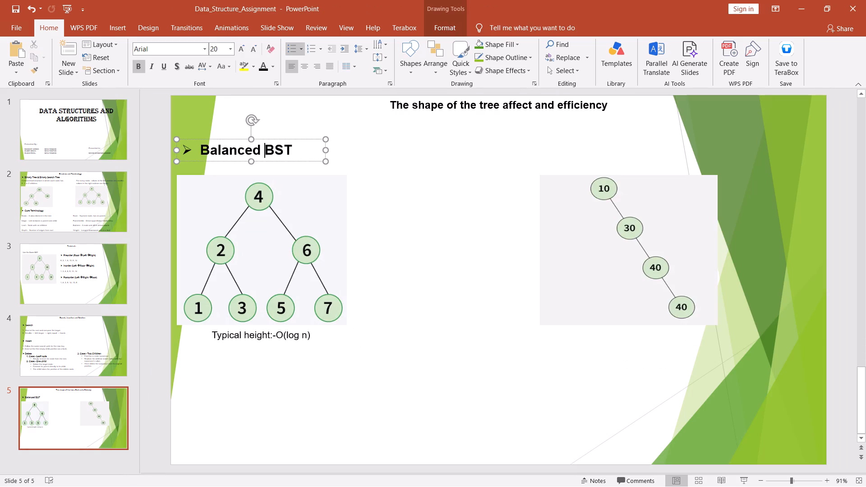
{"action": "left_click", "coordinate": [269, 139]}
{"action": "right_click", "coordinate": [269, 137]}
{"action": "left_click", "coordinate": [290, 156]}
{"action": "left_click", "coordinate": [557, 152]}
{"action": "key", "text": "ctrl+v"}
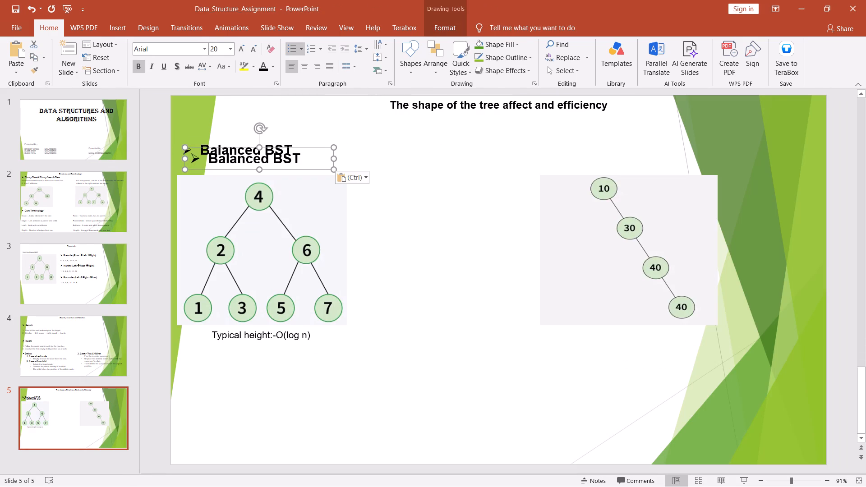
{"action": "left_click_drag", "start_coordinate": [320, 167], "coordinate": [670, 162]}
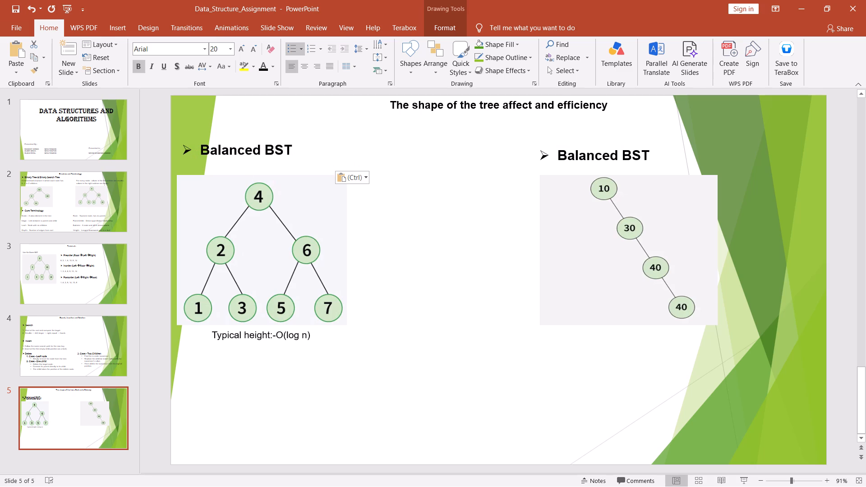
{"action": "left_click_drag", "start_coordinate": [670, 162], "coordinate": [675, 159]}
Reword the copied heading to "Skewed BST", following the reference slide's spelling, and save the presentation.
{"action": "key", "text": "alt+Tab"}
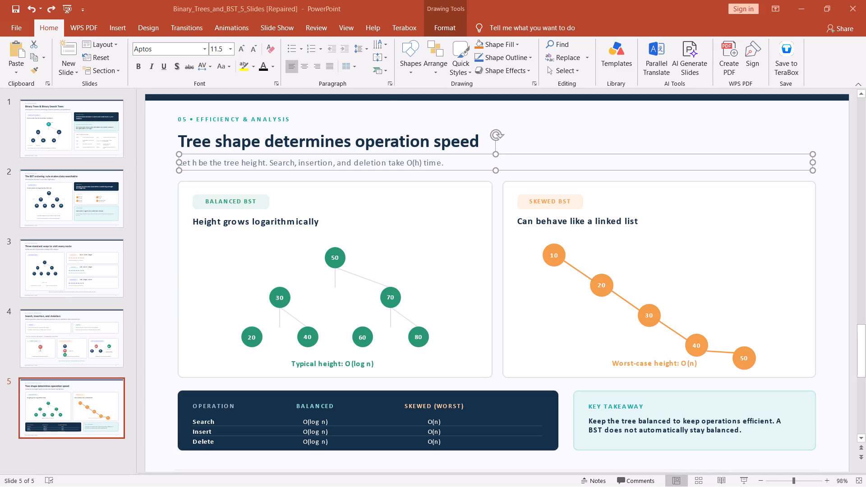
{"action": "key", "text": "alt+Tab"}
{"action": "key", "text": "alt+Tab"}
{"action": "key", "text": "alt+Tab"}
{"action": "left_click", "coordinate": [624, 152]}
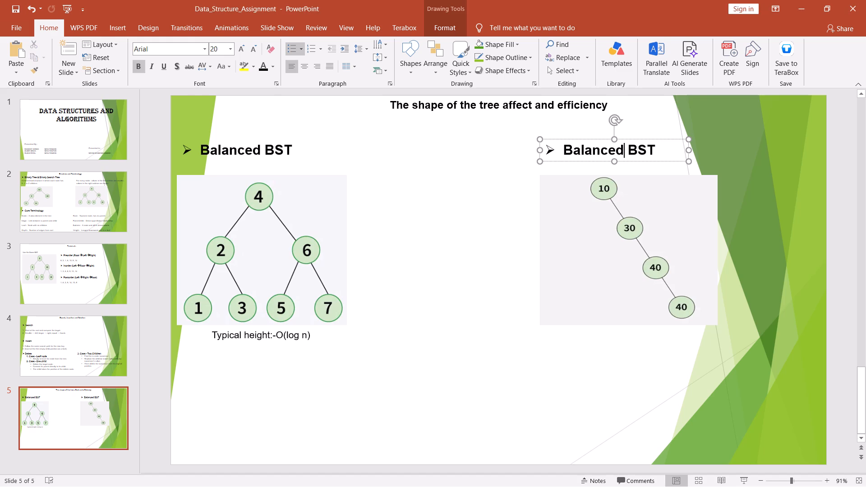
{"action": "key", "text": "BackSpace"}
{"action": "key", "text": "BackSpace"}
{"action": "key", "text": "BackSpace"}
{"action": "key", "text": "BackSpace"}
{"action": "key", "text": "BackSpace"}
{"action": "key", "text": "BackSpace"}
{"action": "key", "text": "BackSpace"}
{"action": "key", "text": "BackSpace"}
{"action": "key", "text": "alt+Tab"}
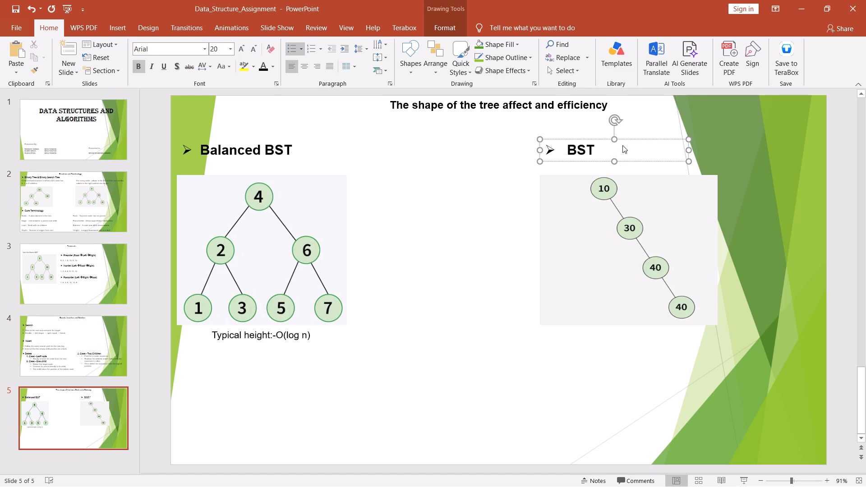
{"action": "key", "text": "alt+Tab"}
{"action": "key", "text": "shift+s"}
{"action": "key", "text": "alt+Tab"}
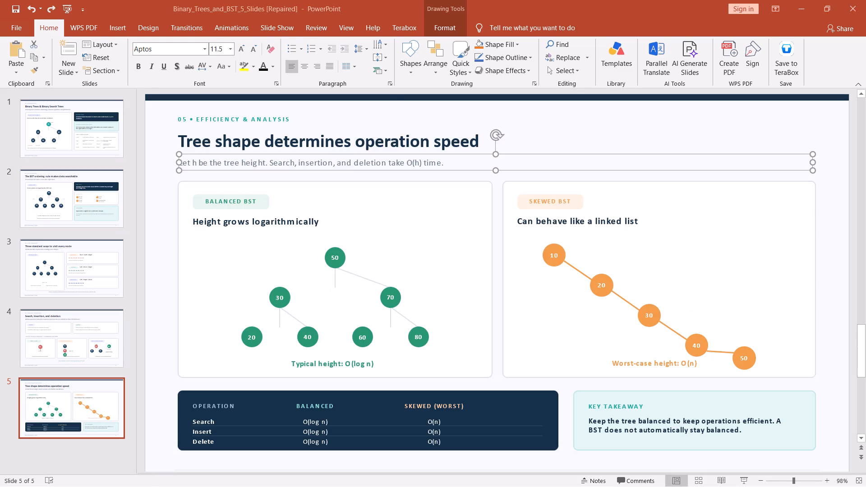
{"action": "key", "text": "alt+Tab"}
{"action": "type", "text": "ke"}
{"action": "key", "text": "alt+Tab"}
{"action": "key", "text": "alt+Tab"}
{"action": "type", "text": "wed"}
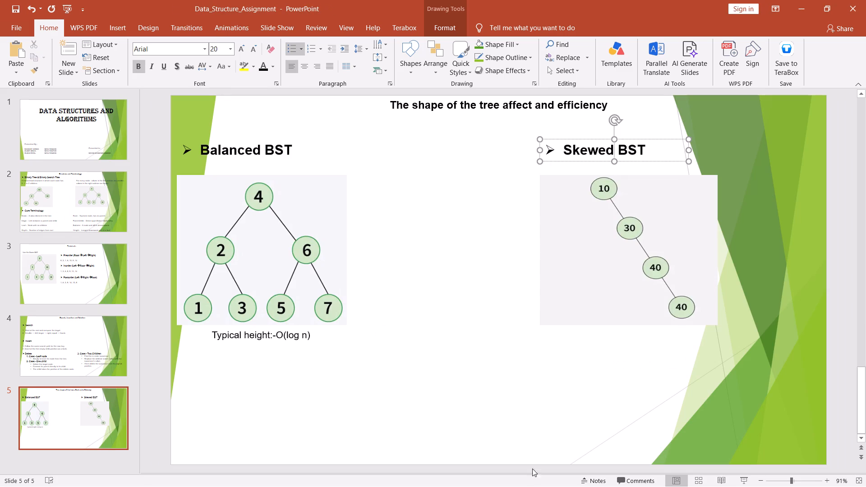
{"action": "left_click", "coordinate": [542, 420]}
{"action": "key", "text": "ctrl+s"}
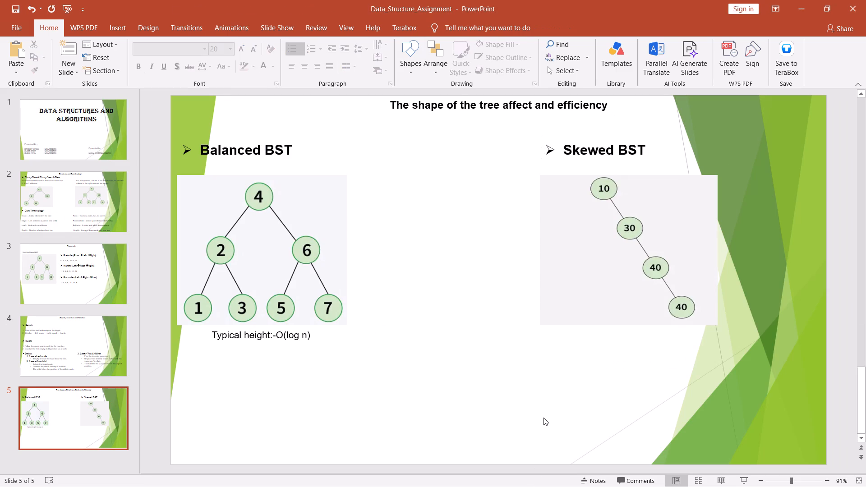
Compare slide 5's balanced and skewed tree sections with those on the reference slide.
{"action": "left_click", "coordinate": [603, 260]}
{"action": "left_click", "coordinate": [309, 255]}
{"action": "left_click", "coordinate": [598, 253]}
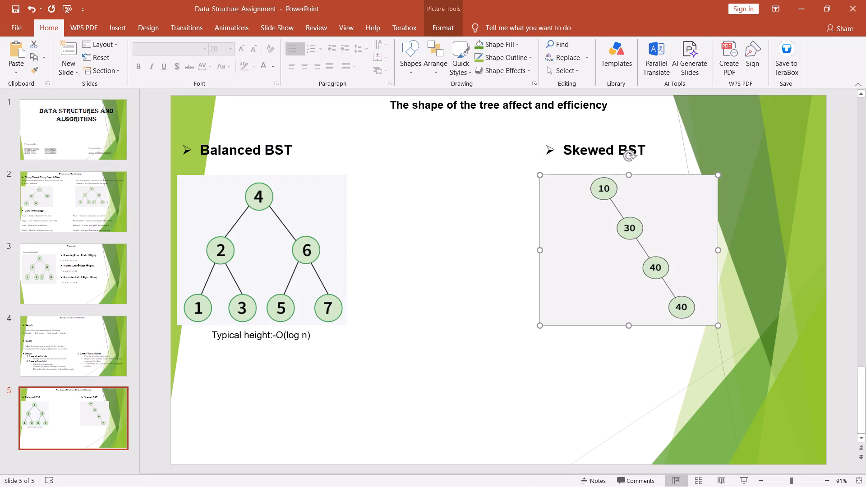
{"action": "left_click", "coordinate": [546, 391]}
{"action": "key", "text": "alt+Tab"}
{"action": "key", "text": "alt+Tab"}
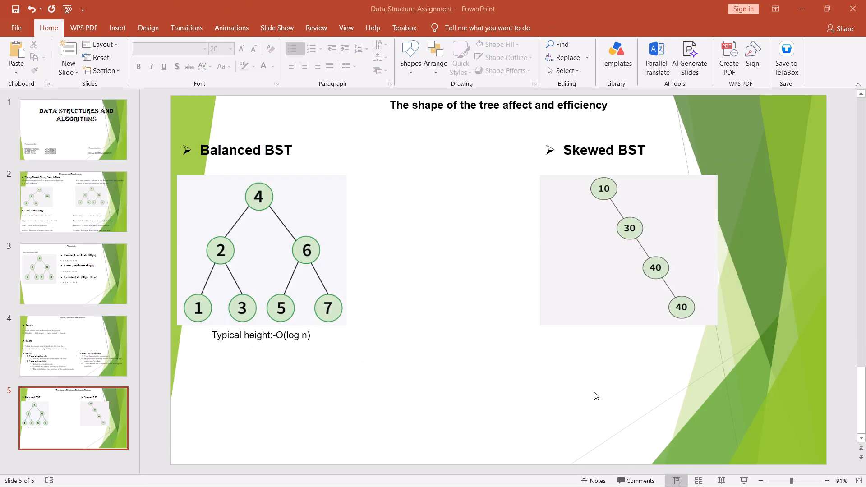
{"action": "key", "text": "alt+Tab"}
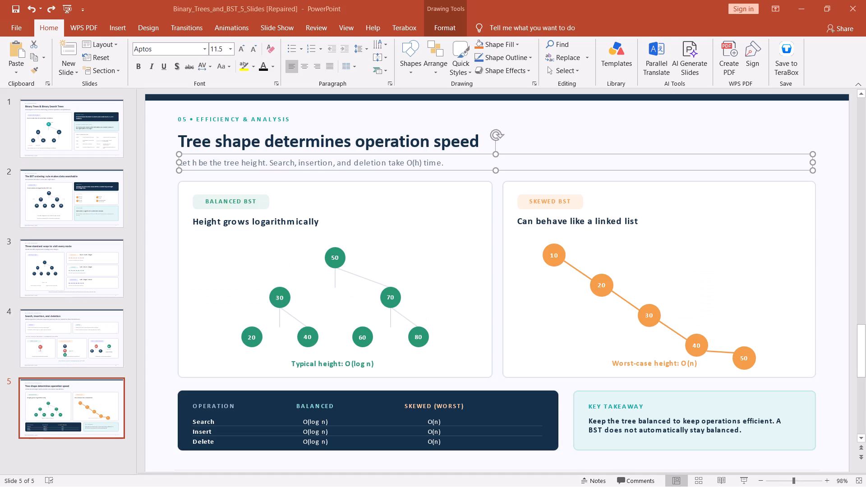
{"action": "key", "text": "alt+Tab"}
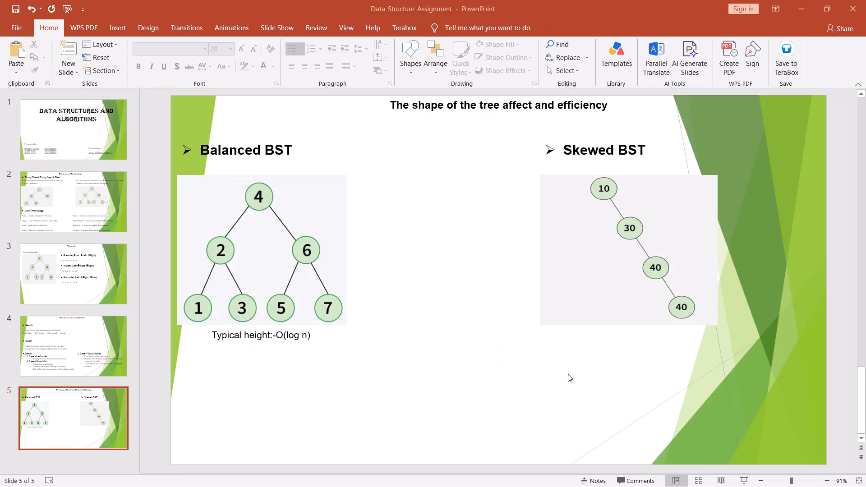
Copy the "Height grows logarithmically" line from the reference slide's Balanced BST section and return to Data_Structure_Assignment.
{"action": "key", "text": "alt+Tab"}
{"action": "left_click", "coordinate": [240, 220]}
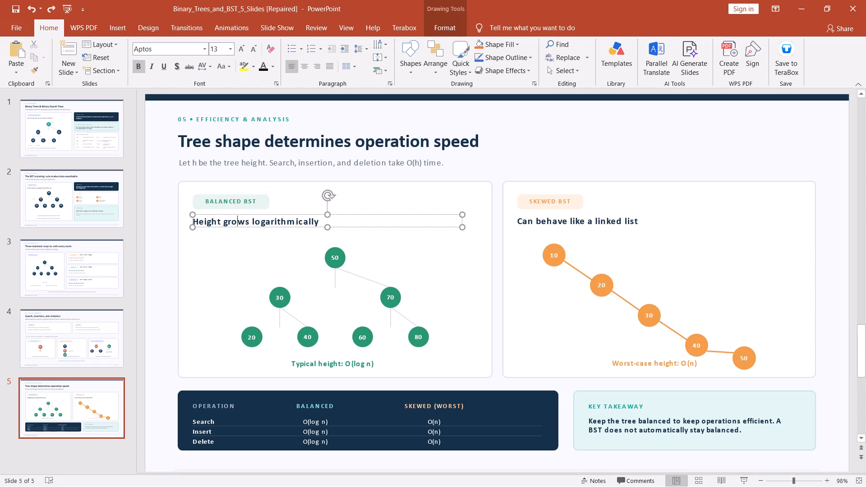
{"action": "key", "text": "ctrl+a"}
{"action": "key", "text": "ctrl+c"}
{"action": "key", "text": "alt+Tab"}
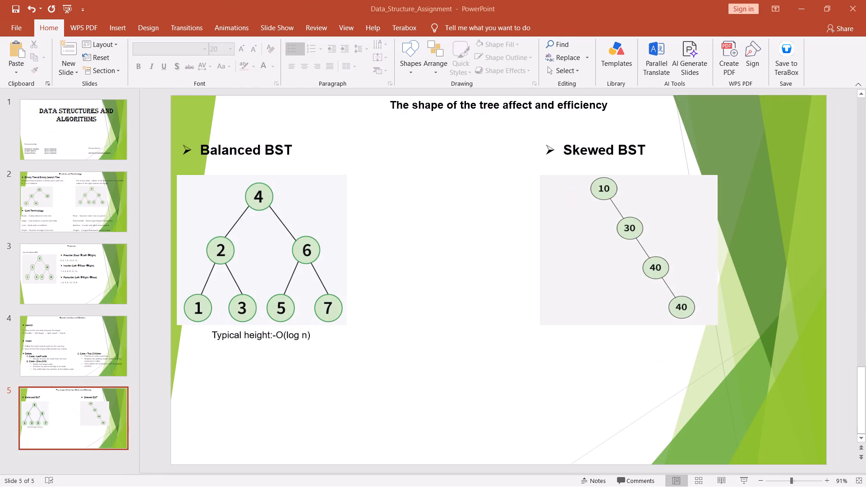
Move the "Typical height" caption and the balanced tree picture down slightly to open space below the "Balanced BST" heading.
{"action": "left_click", "coordinate": [249, 330]}
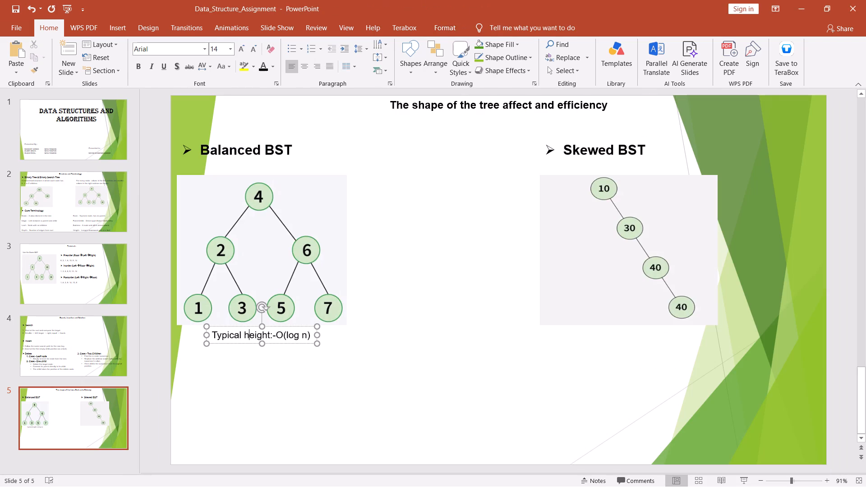
{"action": "left_click_drag", "start_coordinate": [254, 341], "coordinate": [254, 350]}
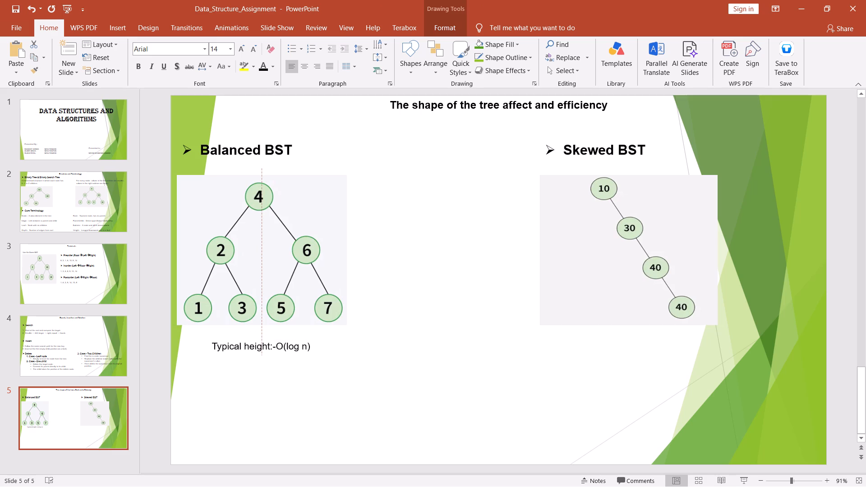
{"action": "left_click_drag", "start_coordinate": [254, 350], "coordinate": [255, 354]}
{"action": "left_click_drag", "start_coordinate": [244, 260], "coordinate": [242, 271]}
Add a text box between the "Balanced BST" heading and its tree picture, and paste "Height grows logarithmically" into it.
{"action": "left_click", "coordinate": [119, 32]}
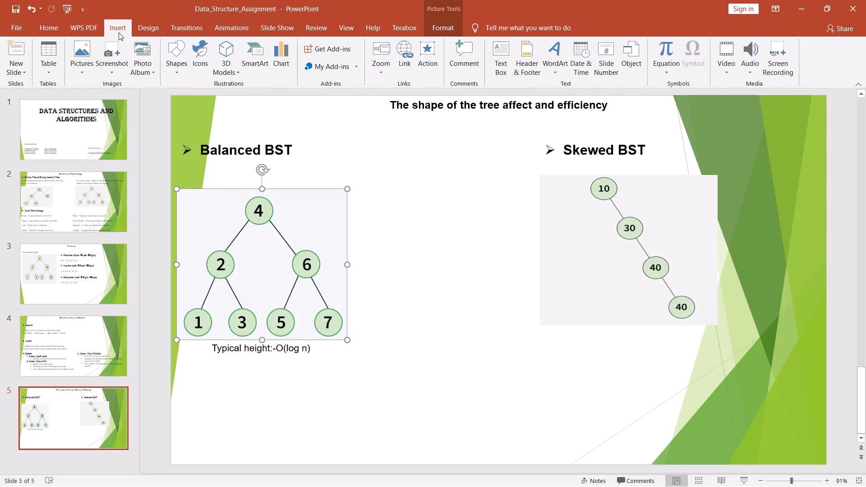
{"action": "left_click", "coordinate": [171, 55]}
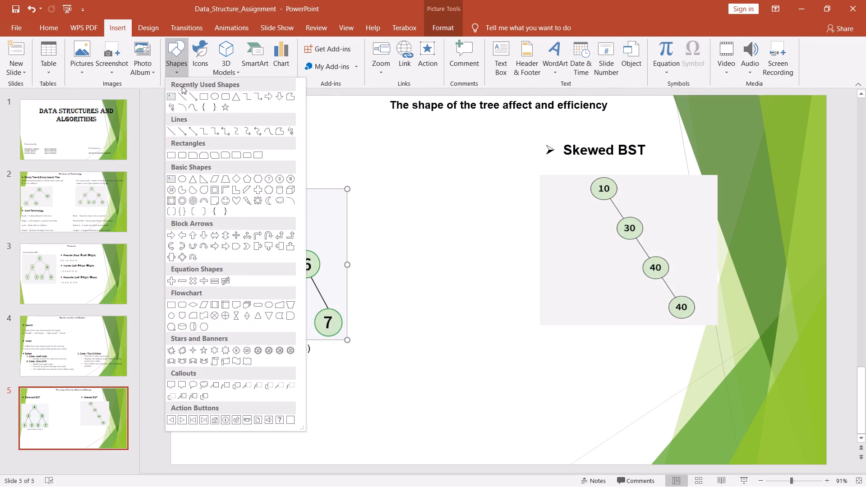
{"action": "left_click", "coordinate": [176, 94]}
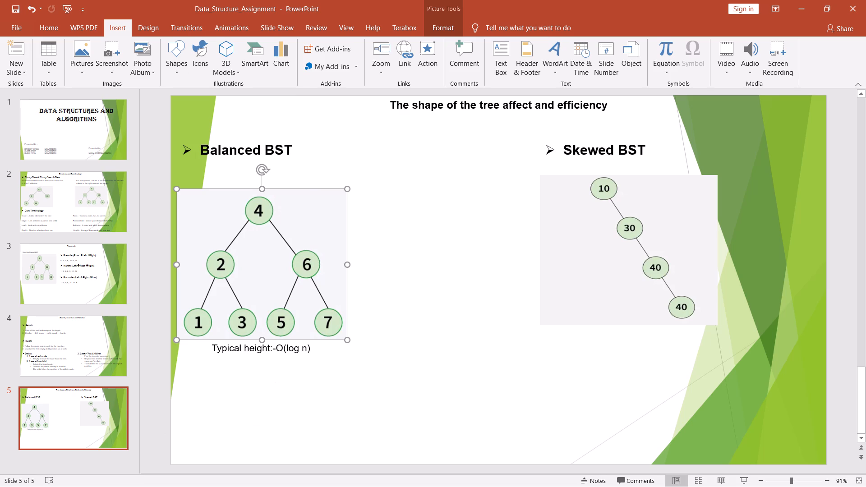
{"action": "left_click", "coordinate": [183, 174]}
{"action": "left_click_drag", "start_coordinate": [186, 187], "coordinate": [332, 177]}
{"action": "left_click_drag", "start_coordinate": [261, 175], "coordinate": [261, 165]}
{"action": "left_click", "coordinate": [251, 178]}
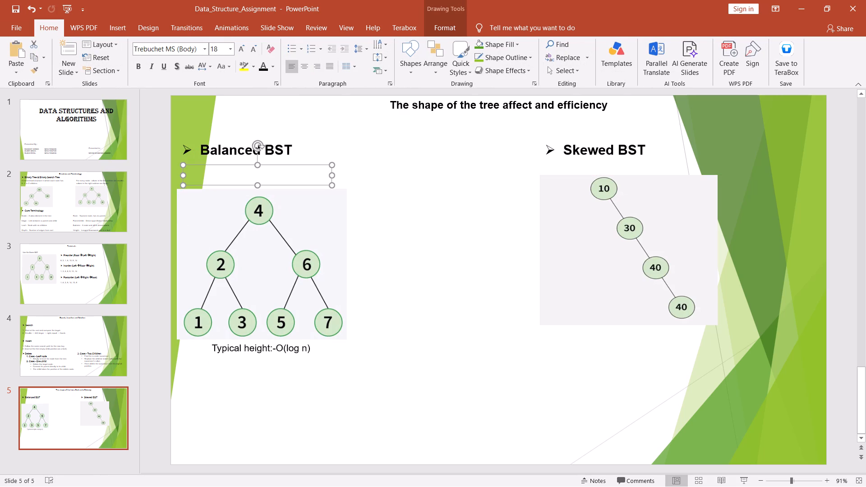
{"action": "key", "text": "ctrl+v"}
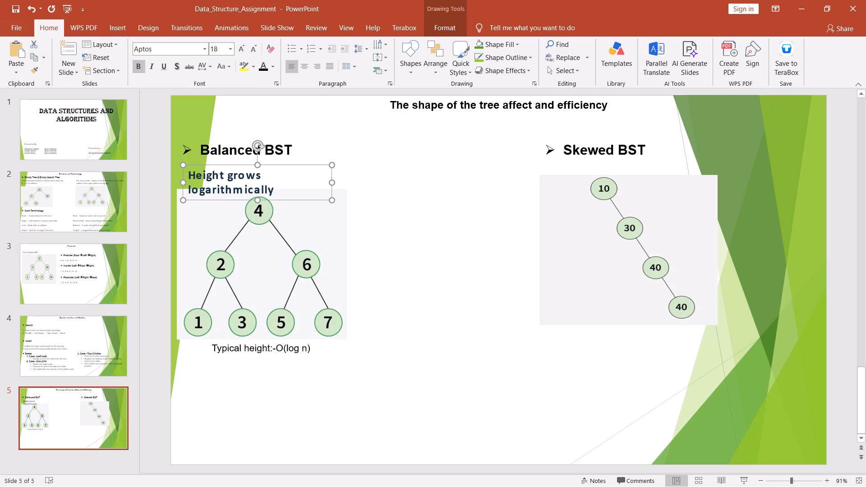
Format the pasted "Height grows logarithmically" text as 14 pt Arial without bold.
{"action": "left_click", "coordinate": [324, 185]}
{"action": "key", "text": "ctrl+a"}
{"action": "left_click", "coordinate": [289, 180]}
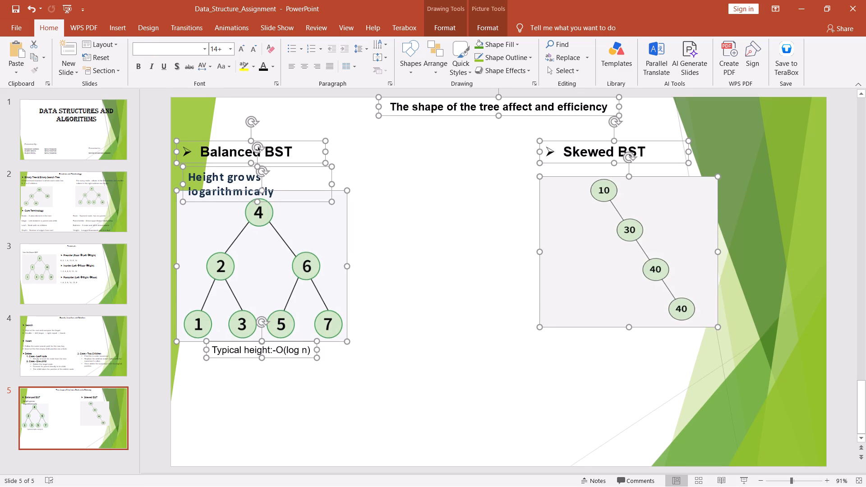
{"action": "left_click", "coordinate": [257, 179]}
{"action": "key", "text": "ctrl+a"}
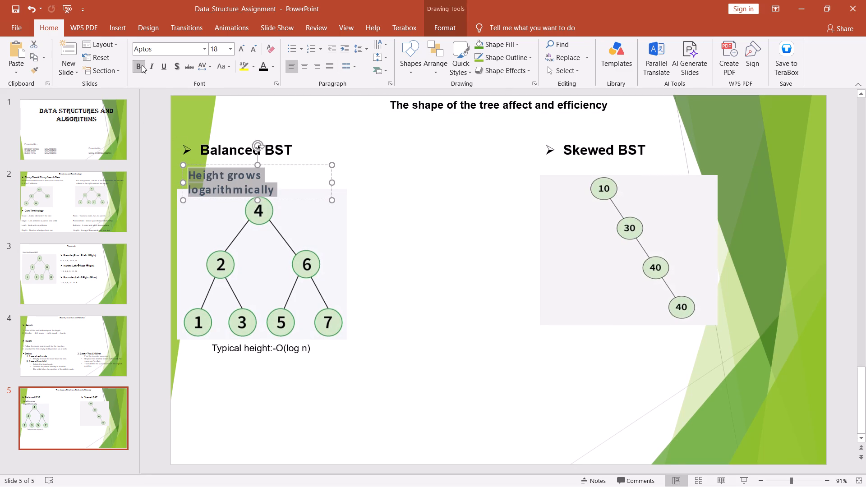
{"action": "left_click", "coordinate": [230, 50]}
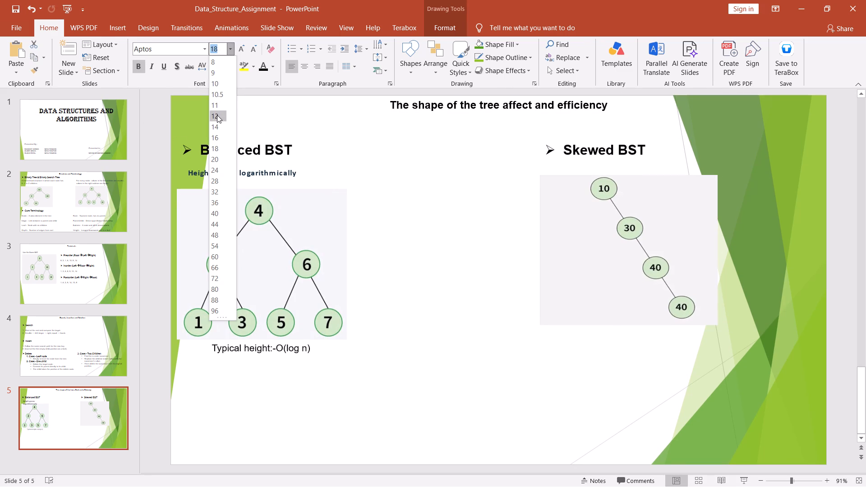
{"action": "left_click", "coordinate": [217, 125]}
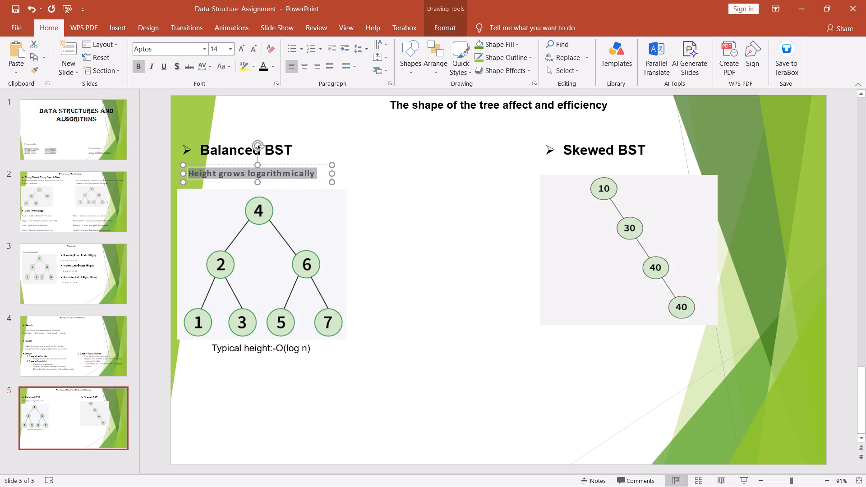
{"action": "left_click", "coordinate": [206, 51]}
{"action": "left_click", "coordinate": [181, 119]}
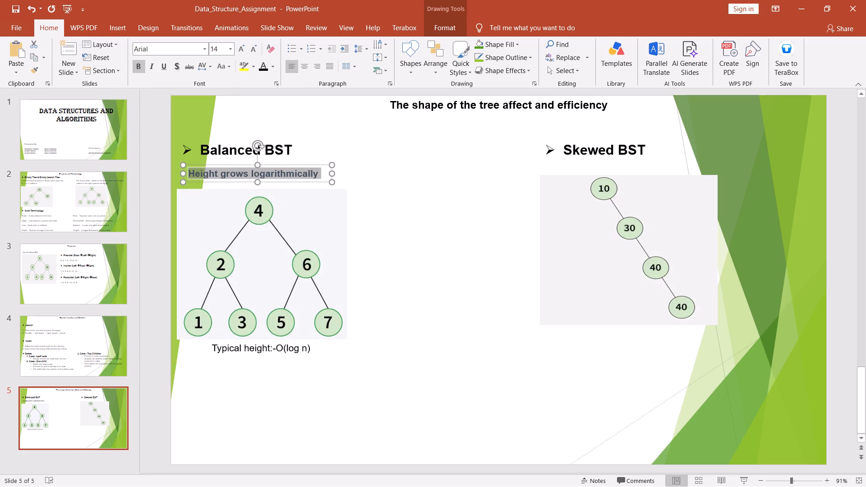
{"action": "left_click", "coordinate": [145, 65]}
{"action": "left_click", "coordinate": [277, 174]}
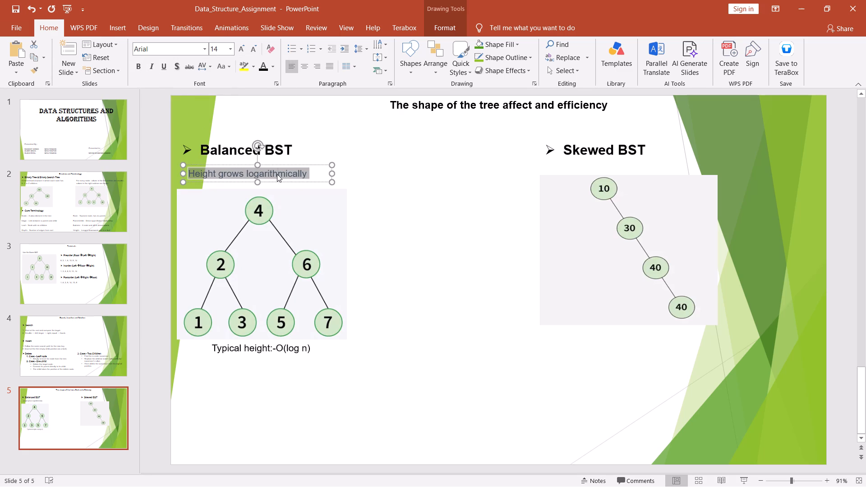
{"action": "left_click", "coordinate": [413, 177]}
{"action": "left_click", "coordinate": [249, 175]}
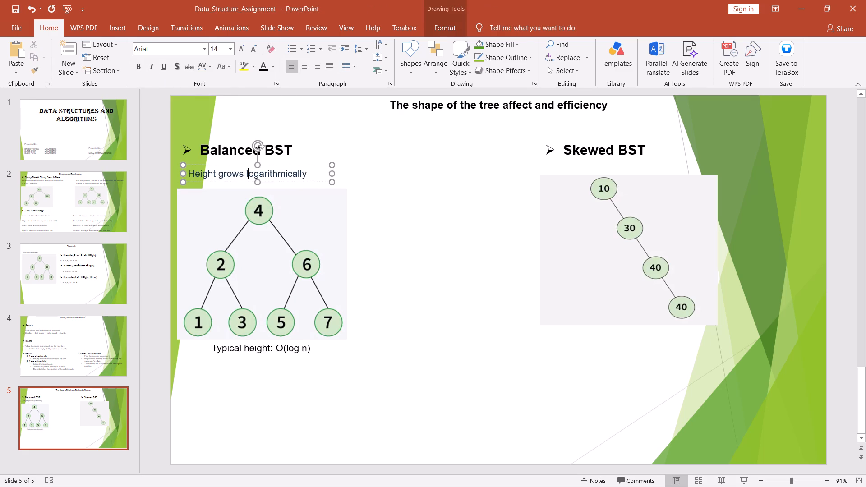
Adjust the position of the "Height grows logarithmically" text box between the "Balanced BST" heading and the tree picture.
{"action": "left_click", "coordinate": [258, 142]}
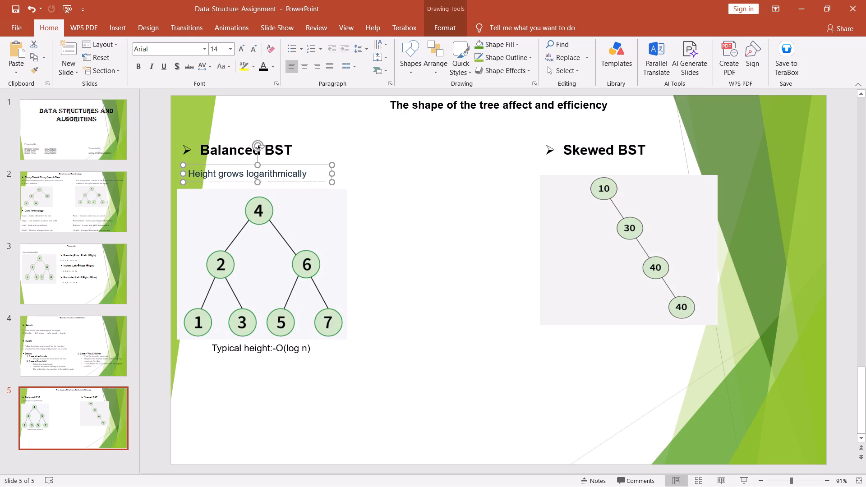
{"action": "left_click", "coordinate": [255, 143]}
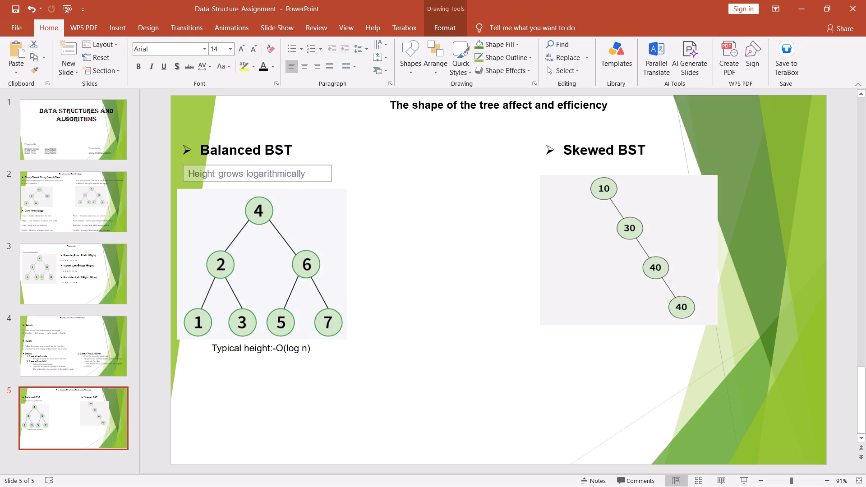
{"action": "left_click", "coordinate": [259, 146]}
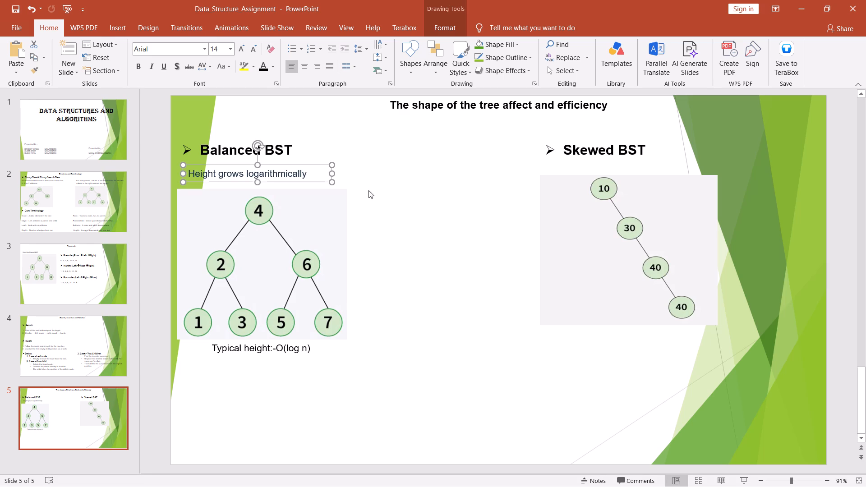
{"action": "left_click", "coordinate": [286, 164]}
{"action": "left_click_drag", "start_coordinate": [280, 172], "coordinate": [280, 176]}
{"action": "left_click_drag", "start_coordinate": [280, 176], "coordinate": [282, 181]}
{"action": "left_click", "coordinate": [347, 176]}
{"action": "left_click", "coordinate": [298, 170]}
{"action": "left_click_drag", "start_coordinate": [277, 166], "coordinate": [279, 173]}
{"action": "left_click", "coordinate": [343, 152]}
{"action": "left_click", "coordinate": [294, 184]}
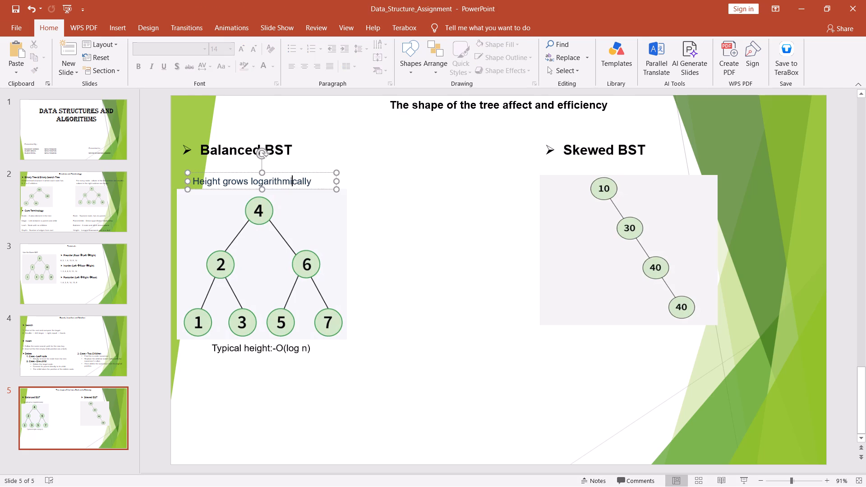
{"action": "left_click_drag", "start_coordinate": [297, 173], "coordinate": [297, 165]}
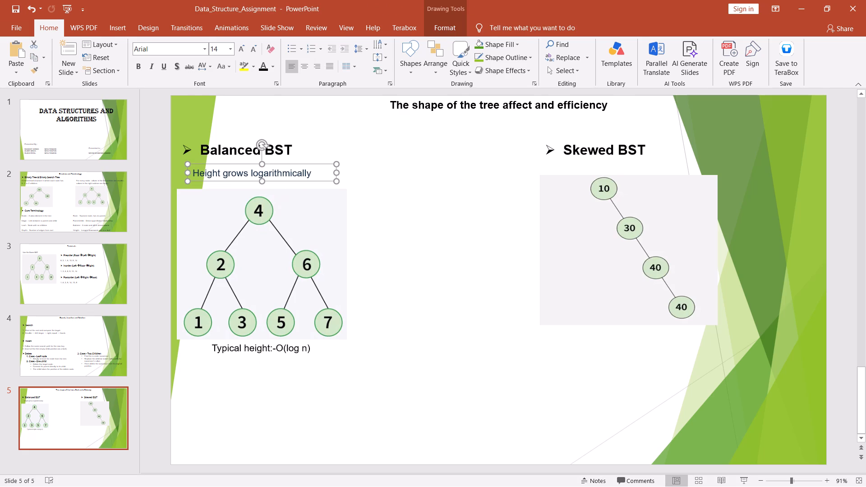
Delete the pasted "Height grows logarithmically" text box below the "Balanced BST" heading.
{"action": "left_click", "coordinate": [264, 146]}
{"action": "left_click", "coordinate": [272, 164]}
{"action": "key", "text": "Delete"}
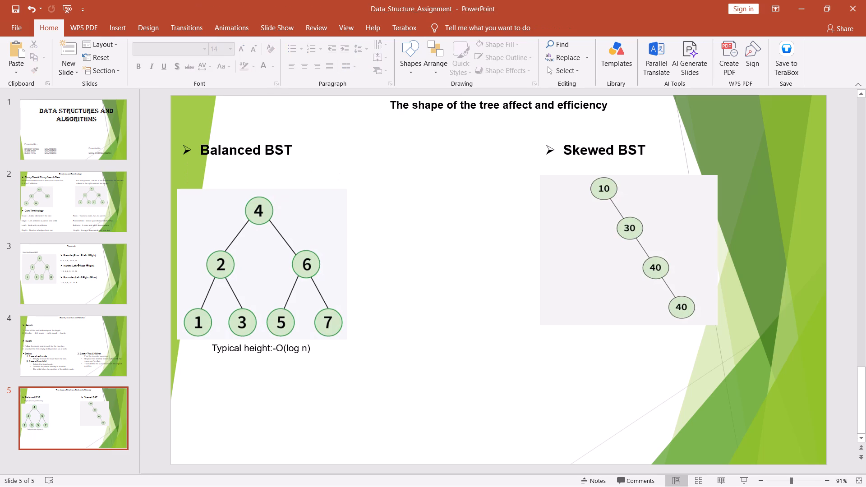
Duplicate the "Typical height:-O(log n)" caption and place the copy just below the original.
{"action": "left_click", "coordinate": [278, 144]}
{"action": "left_click", "coordinate": [286, 137]}
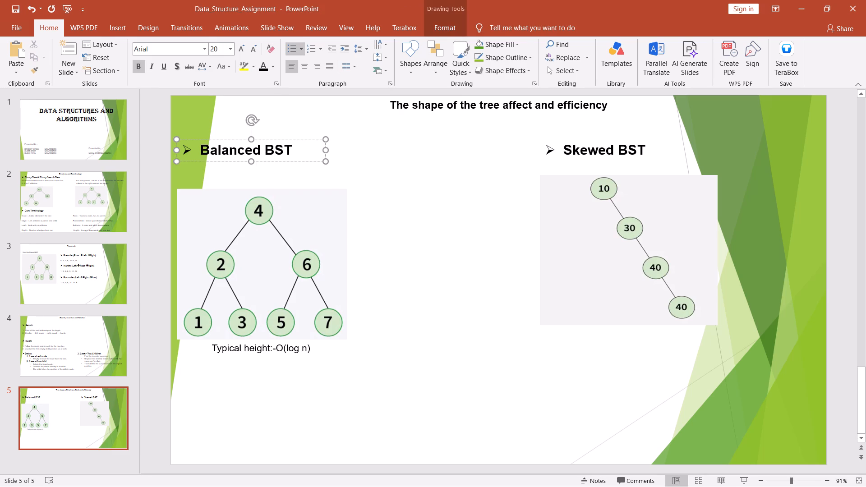
{"action": "left_click", "coordinate": [244, 347]}
{"action": "left_click", "coordinate": [251, 339]}
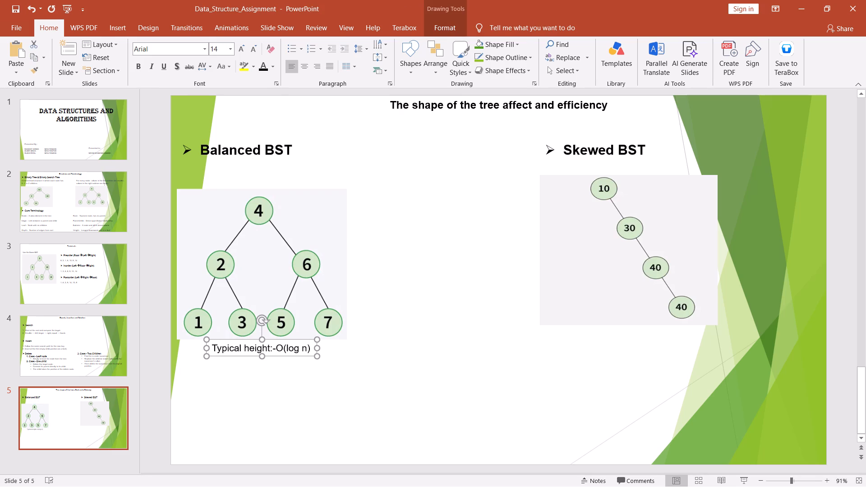
{"action": "right_click", "coordinate": [246, 354]}
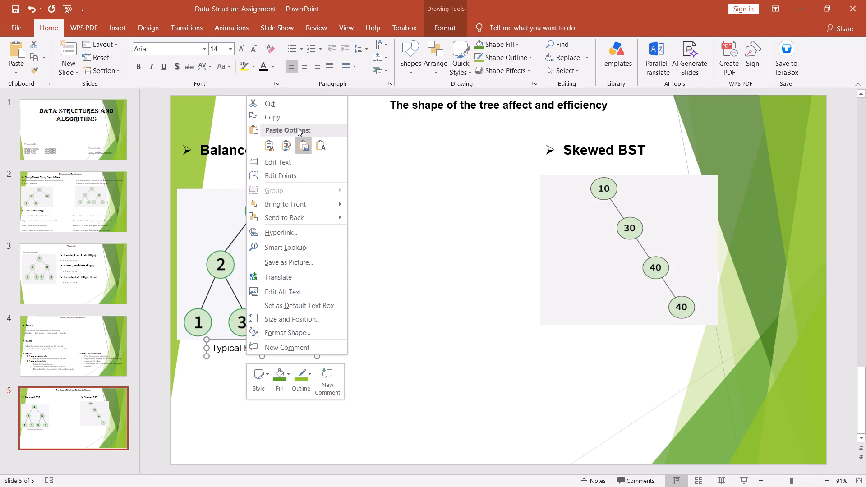
{"action": "left_click", "coordinate": [297, 118]}
{"action": "key", "text": "ctrl+v"}
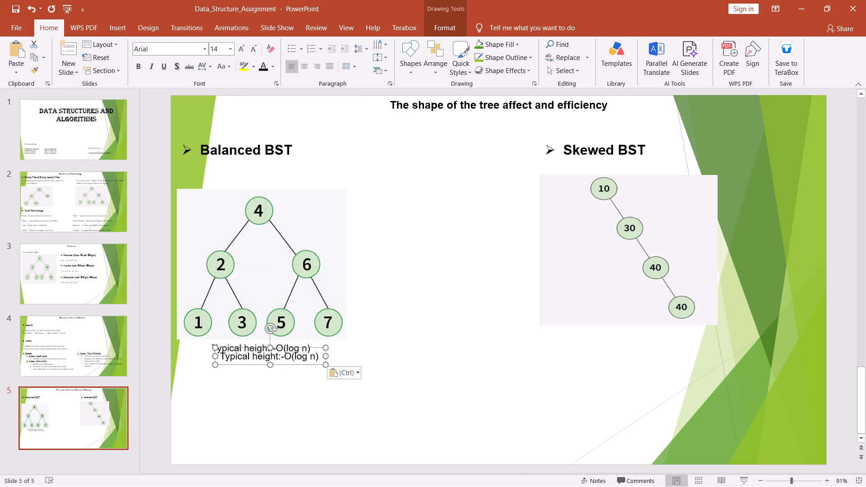
{"action": "left_click_drag", "start_coordinate": [295, 364], "coordinate": [294, 386]}
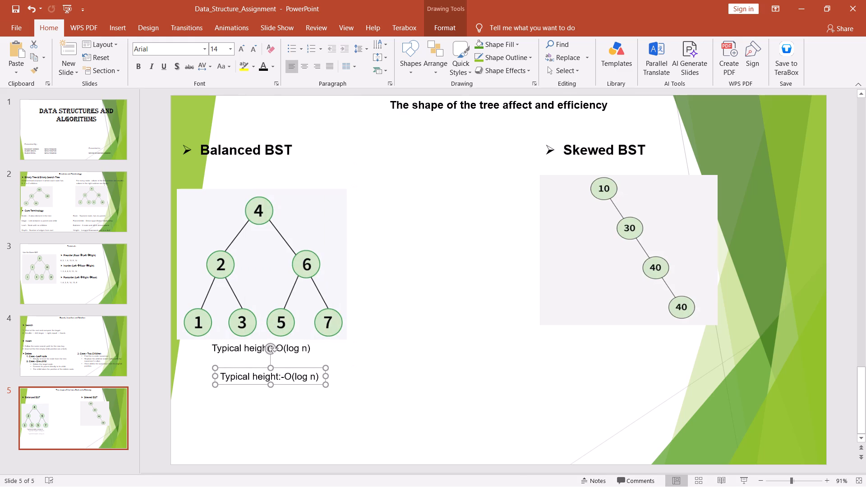
Replace the duplicated caption's text with "Height grows logarithmically", following the wording on the reference slide in Binary_Trees_and_BST_5_Slides.
{"action": "left_click", "coordinate": [272, 378]}
{"action": "key", "text": "ctrl+a"}
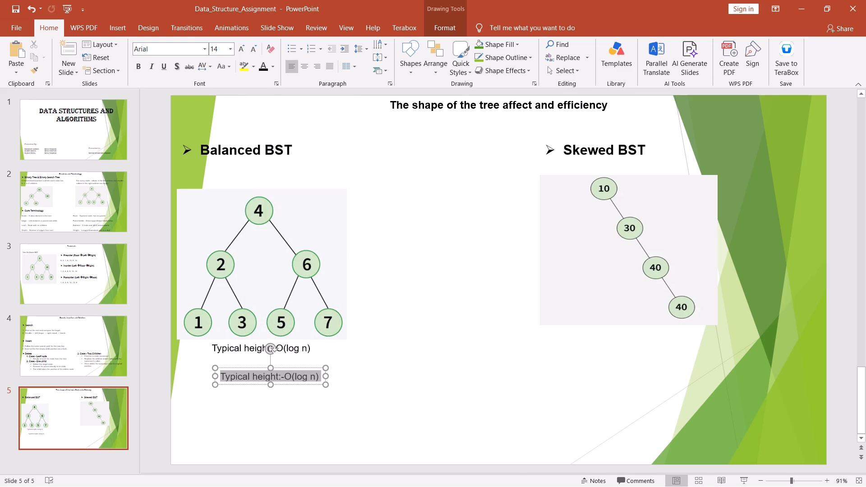
{"action": "key", "text": "BackSpace"}
{"action": "key", "text": "alt+Tab"}
{"action": "key", "text": "alt+Tab"}
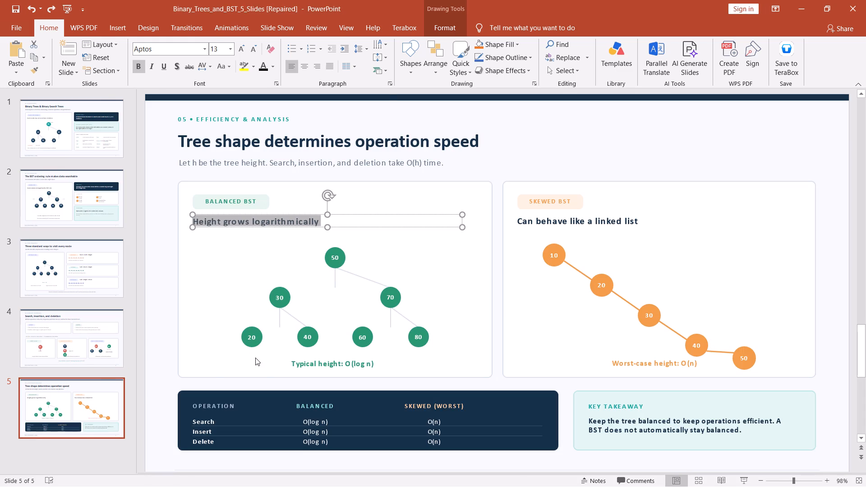
{"action": "type", "text": "heo"}
{"action": "key", "text": "BackSpace"}
{"action": "key", "text": "BackSpace"}
{"action": "key", "text": "BackSpace"}
{"action": "key", "text": "BackSpace"}
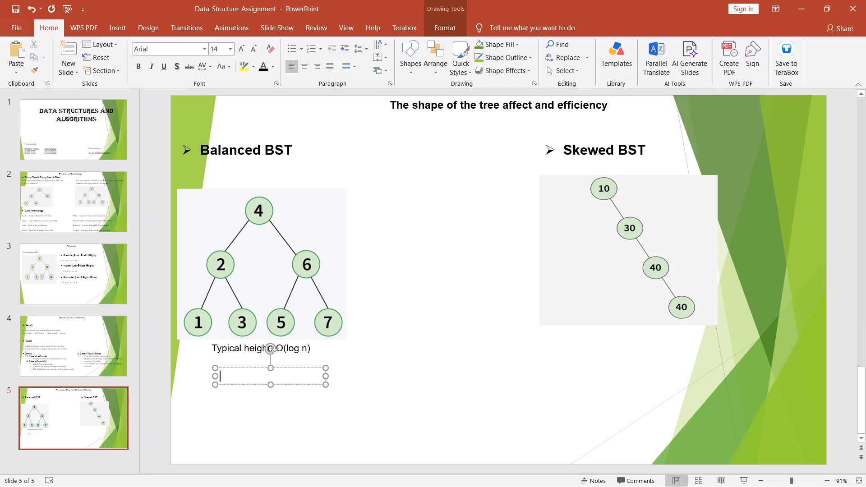
{"action": "key", "text": "h"}
{"action": "key", "text": "BackSpace"}
{"action": "key", "text": "h"}
{"action": "key", "text": "BackSpace"}
{"action": "type", "text": "Hei"}
{"action": "key", "text": "alt+Tab"}
{"action": "key", "text": "alt+Tab"}
{"action": "type", "text": "ght"}
{"action": "key", "text": "space"}
{"action": "key", "text": "alt+Tab"}
{"action": "key", "text": "alt+Tab"}
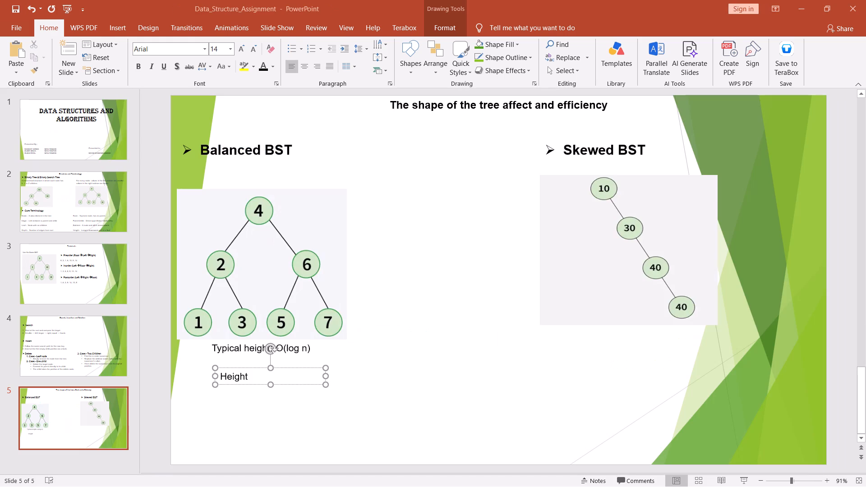
{"action": "type", "text": "groe"}
{"action": "key", "text": "BackSpace"}
{"action": "type", "text": "ws"}
{"action": "key", "text": "space"}
{"action": "key", "text": "alt+Tab"}
{"action": "key", "text": "alt+Tab"}
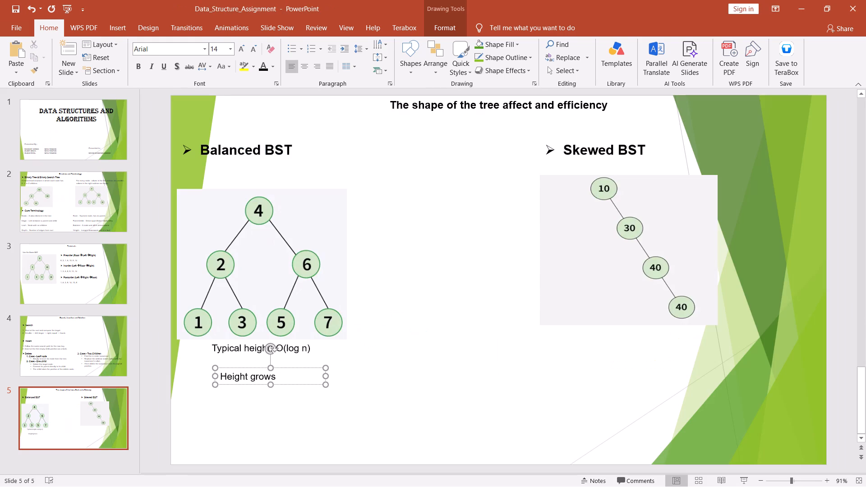
{"action": "type", "text": "Lo"}
{"action": "key", "text": "BackSpace"}
{"action": "key", "text": "BackSpace"}
{"action": "type", "text": "lo"}
{"action": "key", "text": "alt+Tab"}
{"action": "key", "text": "alt+Tab"}
{"action": "type", "text": "gari"}
{"action": "key", "text": "alt+Tab"}
{"action": "key", "text": "alt+Tab"}
{"action": "type", "text": "thm"}
{"action": "key", "text": "space"}
{"action": "key", "text": "alt+Tab"}
{"action": "key", "text": "alt+Tab"}
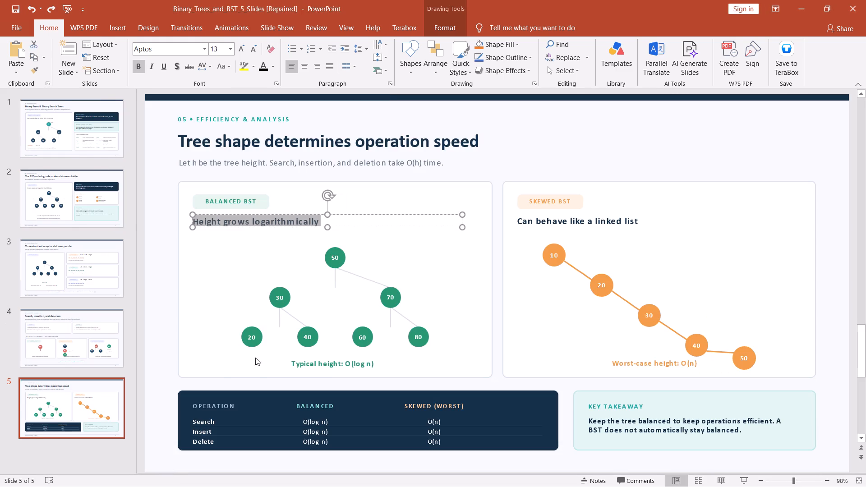
{"action": "key", "text": "BackSpace"}
{"action": "key", "text": "alt+Tab"}
{"action": "key", "text": "alt+Tab"}
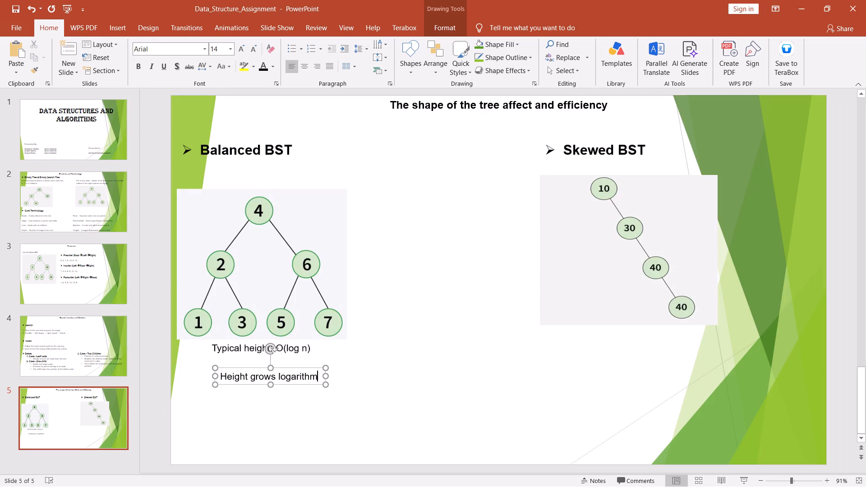
{"action": "type", "text": "ically"}
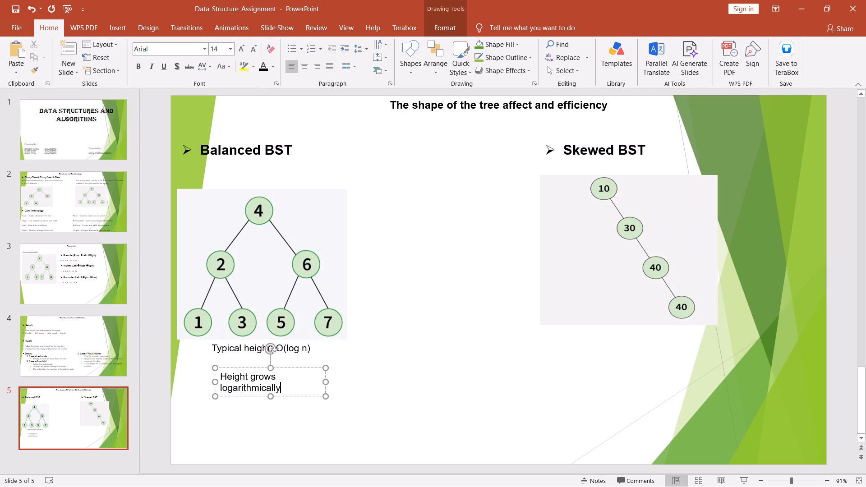
Widen the "Height grows logarithmically" text box so its text fits on one line.
{"action": "left_click_drag", "start_coordinate": [323, 382], "coordinate": [332, 381]}
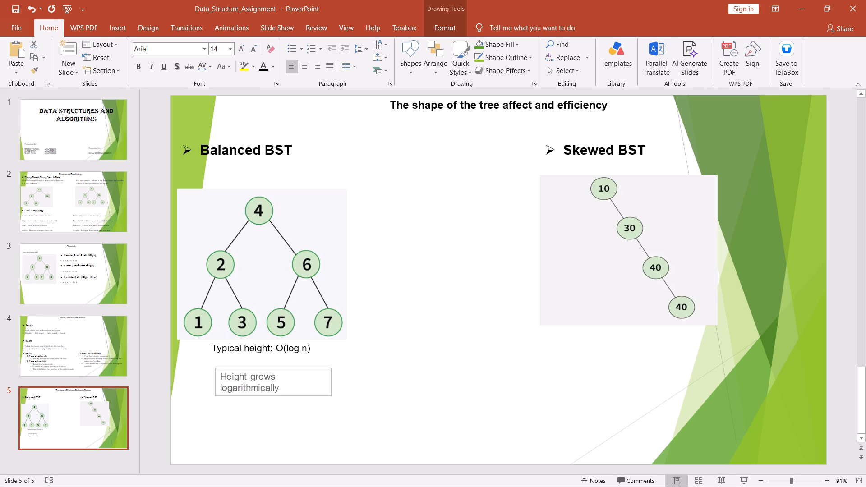
{"action": "left_click_drag", "start_coordinate": [332, 381], "coordinate": [356, 380]}
{"action": "left_click_drag", "start_coordinate": [358, 375], "coordinate": [356, 371]}
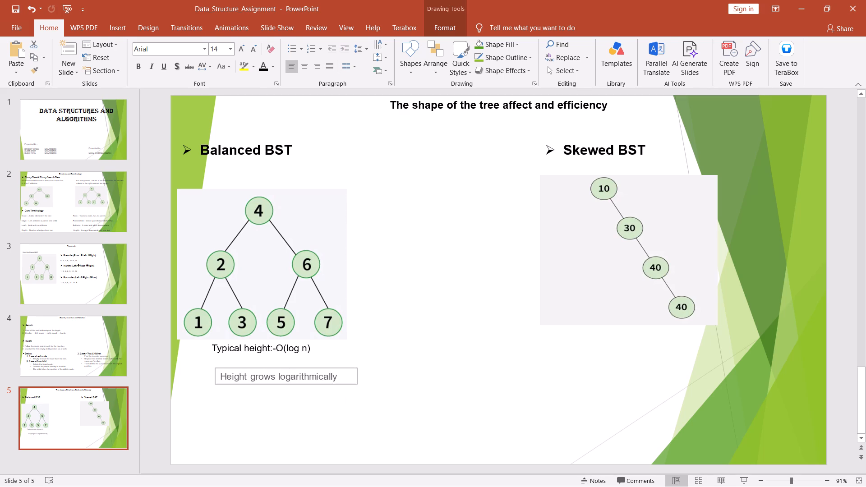
{"action": "left_click_drag", "start_coordinate": [356, 371], "coordinate": [345, 372]}
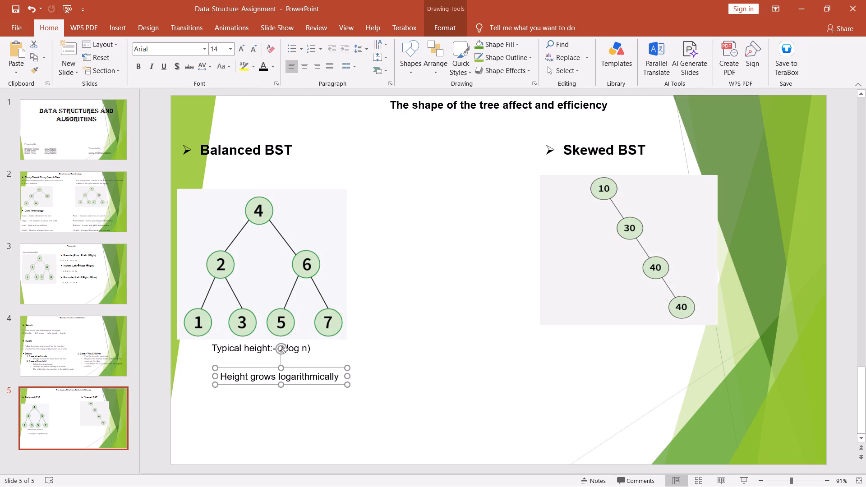
Move the "Height grows logarithmically" text box between the "Balanced BST" heading and its tree picture, aligned with the picture's left edge.
{"action": "left_click_drag", "start_coordinate": [311, 368], "coordinate": [271, 221]}
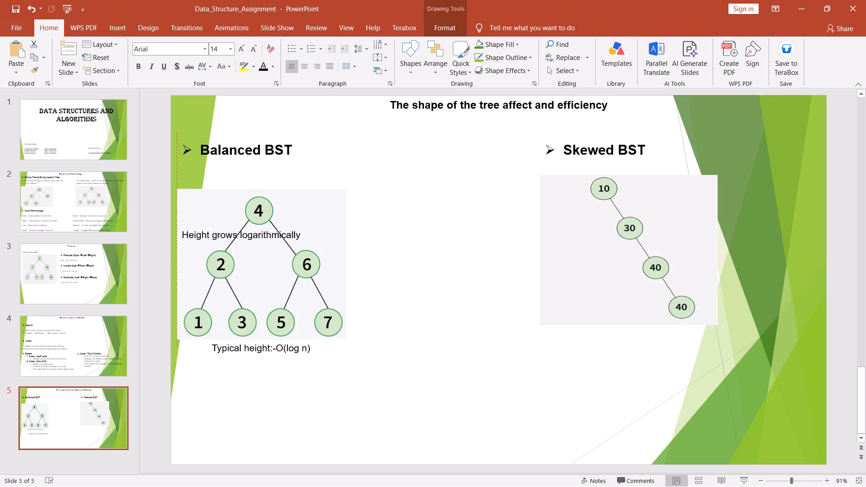
{"action": "left_click_drag", "start_coordinate": [271, 221], "coordinate": [290, 170]}
{"action": "left_click", "coordinate": [520, 240]}
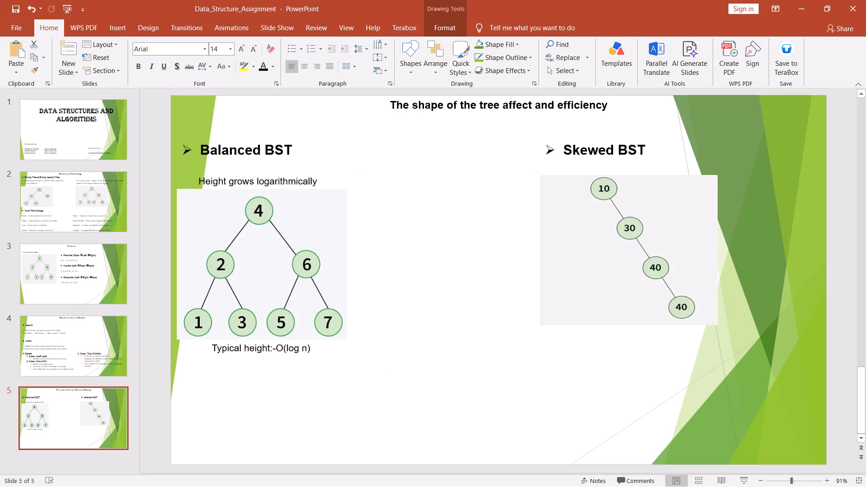
{"action": "left_click", "coordinate": [242, 184]}
{"action": "left_click_drag", "start_coordinate": [246, 171], "coordinate": [244, 170]}
{"action": "left_click_drag", "start_coordinate": [244, 170], "coordinate": [230, 171]}
{"action": "left_click", "coordinate": [355, 181]}
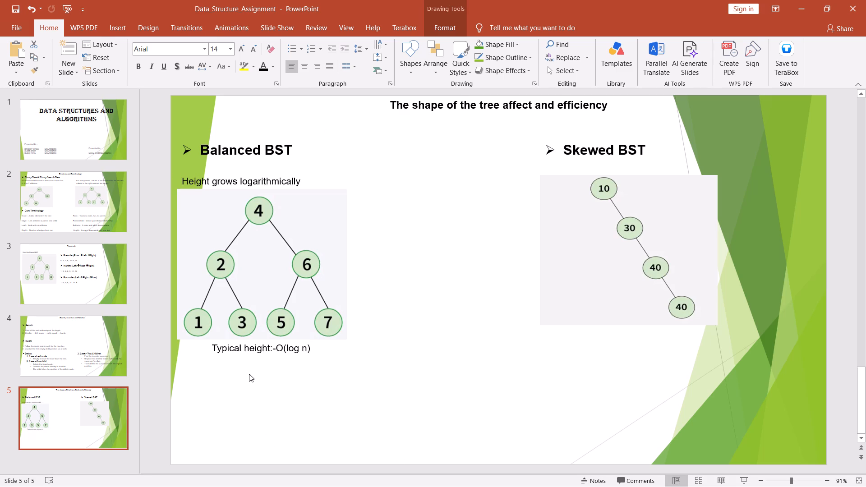
Save the Data_Structure_Assignment presentation.
{"action": "left_click", "coordinate": [245, 348]}
{"action": "left_click", "coordinate": [276, 389]}
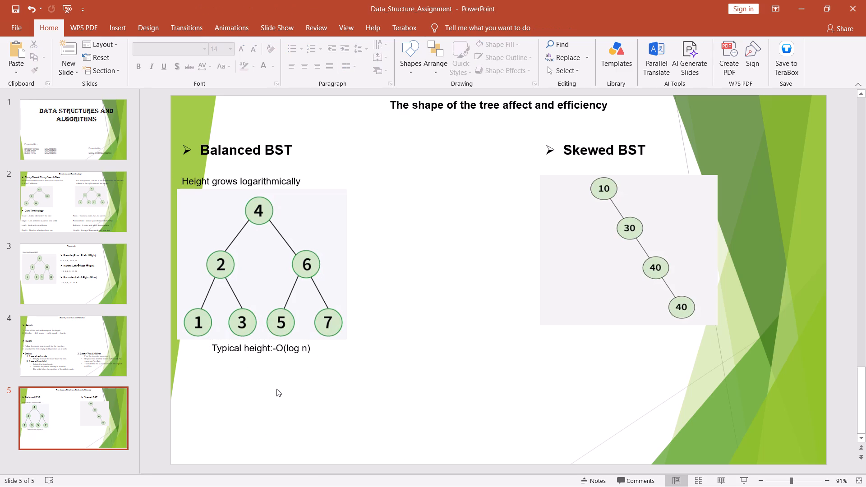
{"action": "key", "text": "ctrl+s"}
Duplicate the "Height grows logarithmically" text box and place the copy directly under the "Skewed BST" heading.
{"action": "left_click", "coordinate": [263, 352]}
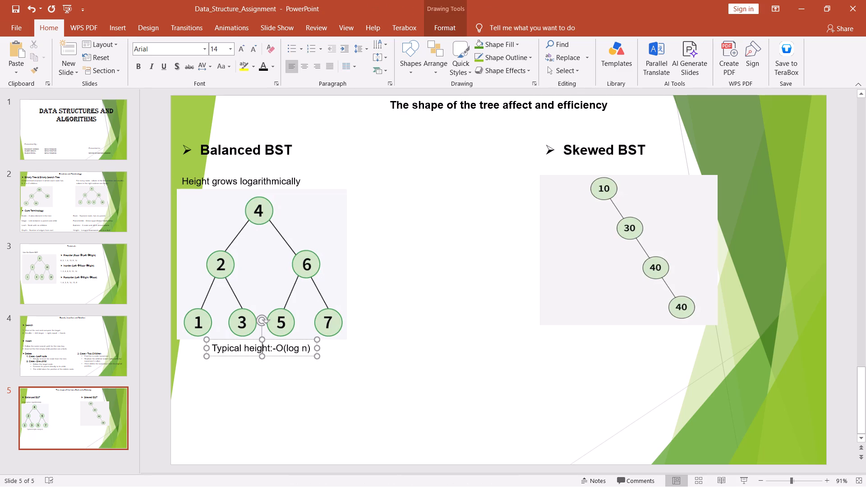
{"action": "left_click", "coordinate": [244, 179]}
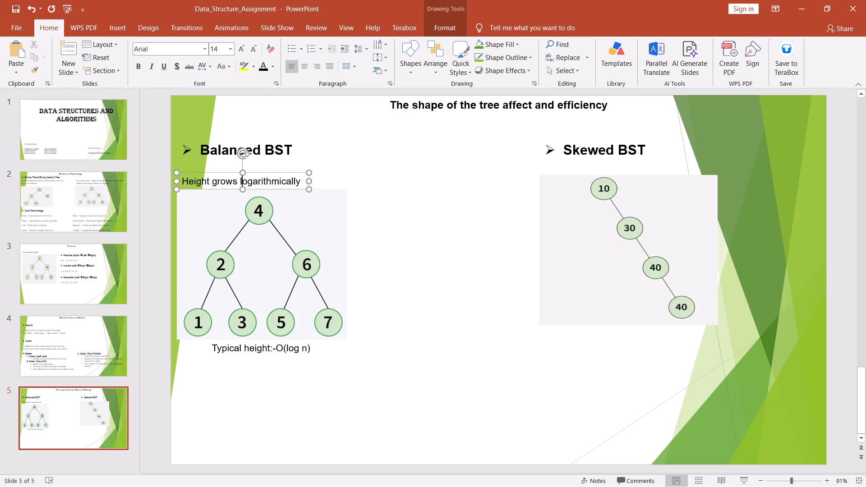
{"action": "left_click", "coordinate": [403, 218]}
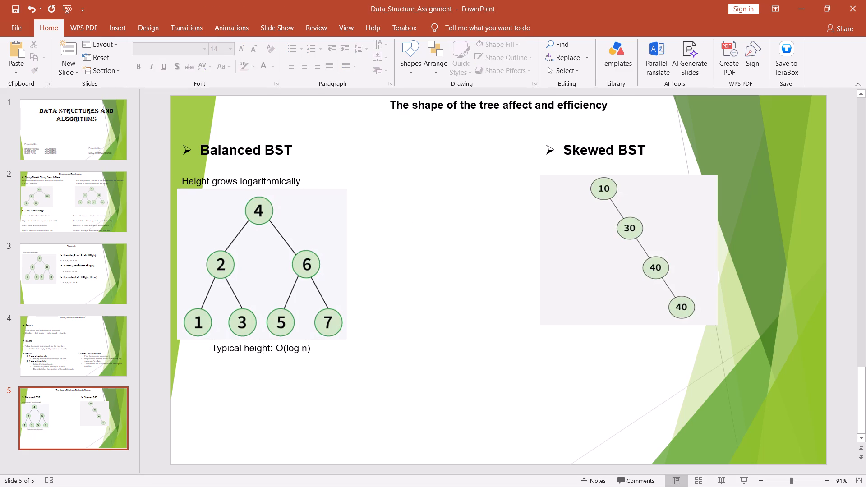
{"action": "left_click", "coordinate": [281, 175]}
{"action": "right_click", "coordinate": [281, 173]}
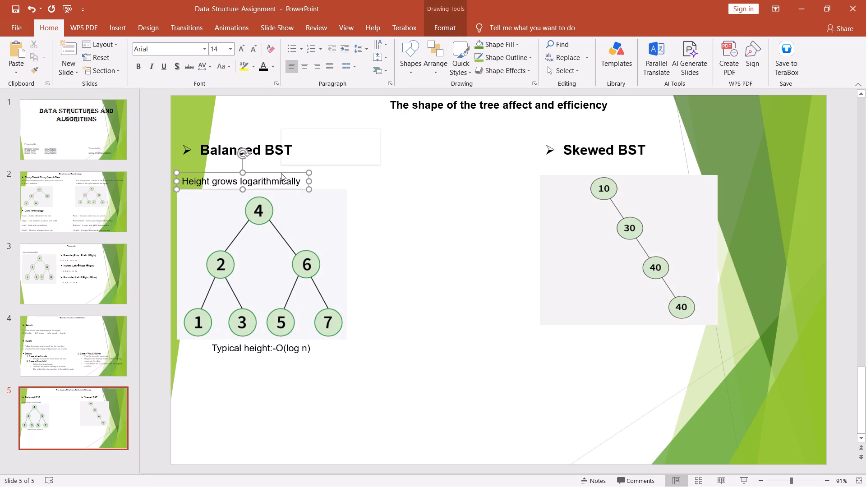
{"action": "left_click", "coordinate": [297, 192]}
{"action": "left_click", "coordinate": [481, 158]}
{"action": "key", "text": "ctrl+v"}
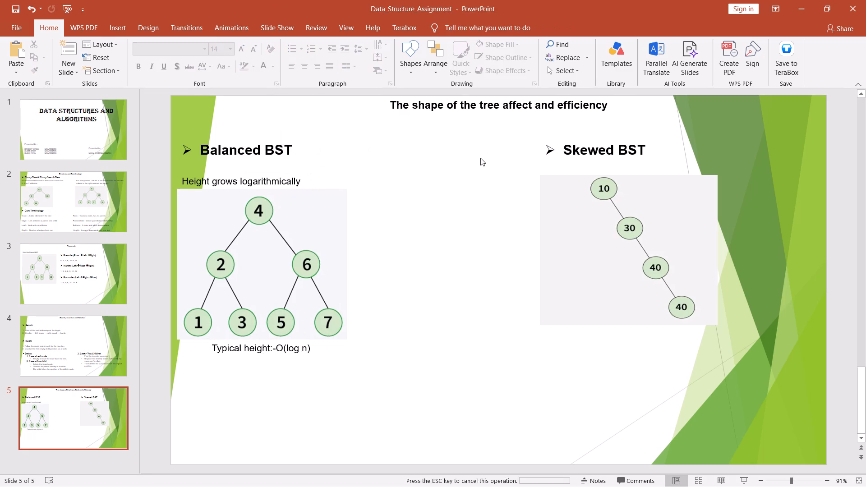
{"action": "left_click_drag", "start_coordinate": [307, 195], "coordinate": [568, 175]}
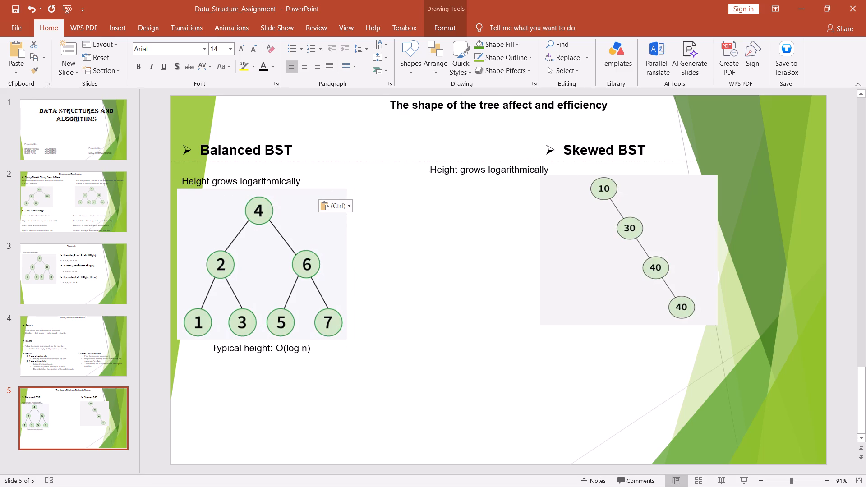
{"action": "left_click_drag", "start_coordinate": [568, 175], "coordinate": [662, 171]}
Move the skewed tree picture down slightly so it lines up with the balanced tree picture.
{"action": "left_click_drag", "start_coordinate": [673, 243], "coordinate": [676, 256]}
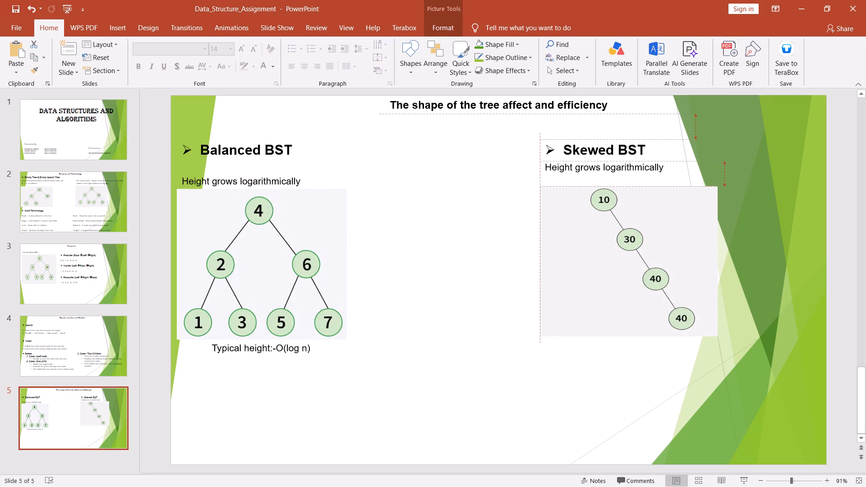
{"action": "left_click_drag", "start_coordinate": [676, 256], "coordinate": [676, 256]}
Nudge the copied caption down so it sits between the "Skewed BST" heading and the skewed tree picture.
{"action": "left_click_drag", "start_coordinate": [608, 168], "coordinate": [608, 179]}
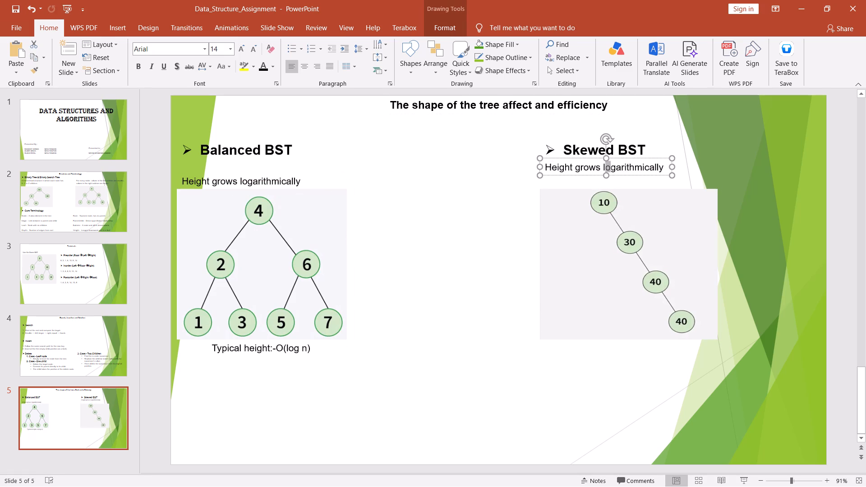
{"action": "left_click_drag", "start_coordinate": [608, 179], "coordinate": [607, 176]}
{"action": "left_click_drag", "start_coordinate": [564, 157], "coordinate": [564, 162]}
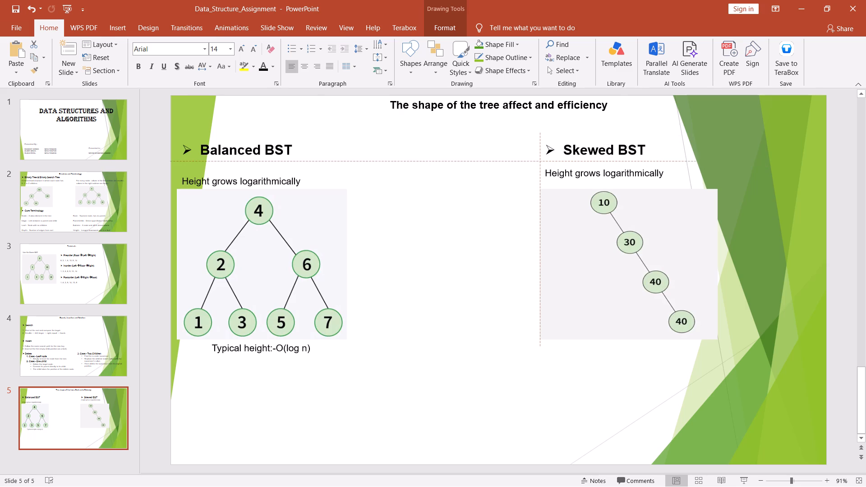
{"action": "left_click_drag", "start_coordinate": [564, 162], "coordinate": [564, 165]}
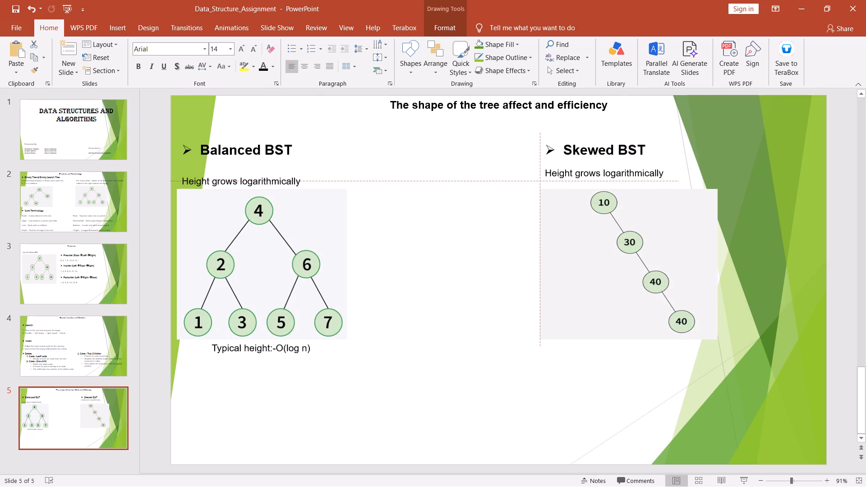
{"action": "left_click_drag", "start_coordinate": [564, 165], "coordinate": [563, 165]}
Replace the copied caption's text with "Can behave like a linked list", following the reference slide in Binary_Trees_and_BST_5_Slides.
{"action": "left_click", "coordinate": [563, 171]}
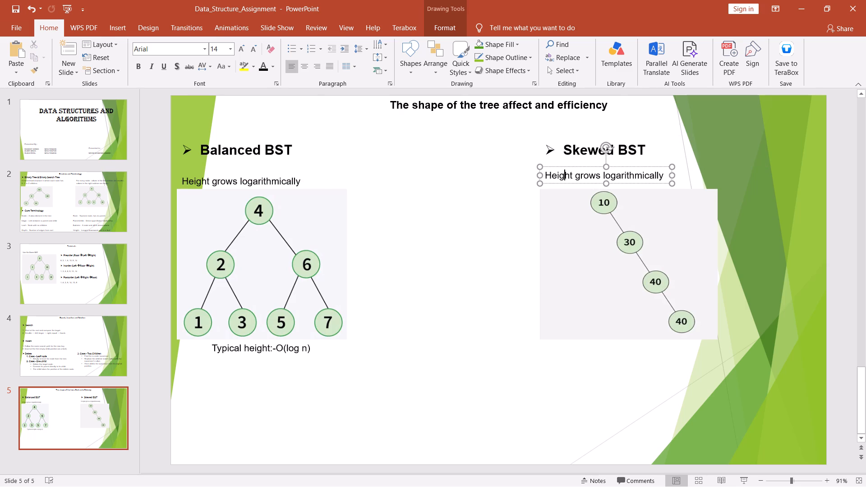
{"action": "key", "text": "ctrl+a"}
{"action": "key", "text": "BackSpace"}
{"action": "key", "text": "alt+Tab"}
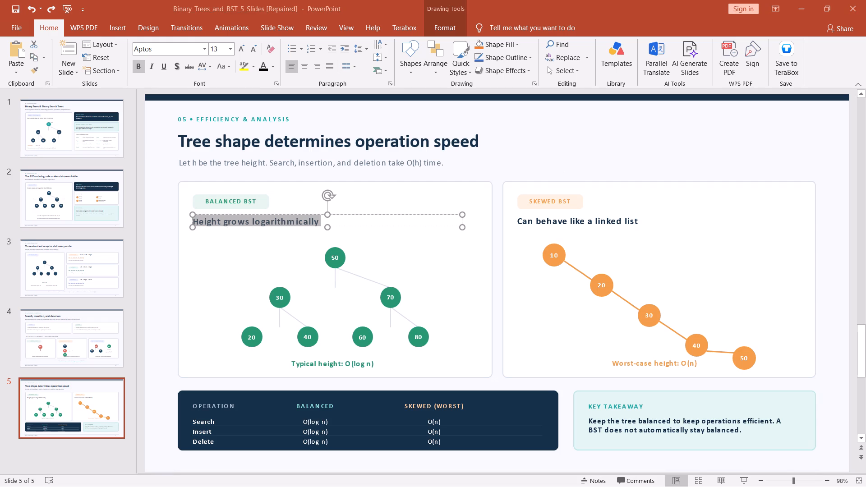
{"action": "key", "text": "alt+Tab"}
{"action": "type", "text": "Can beja"}
{"action": "key", "text": "BackSpace"}
{"action": "key", "text": "BackSpace"}
{"action": "key", "text": "BackSpace"}
{"action": "key", "text": "BackSpace"}
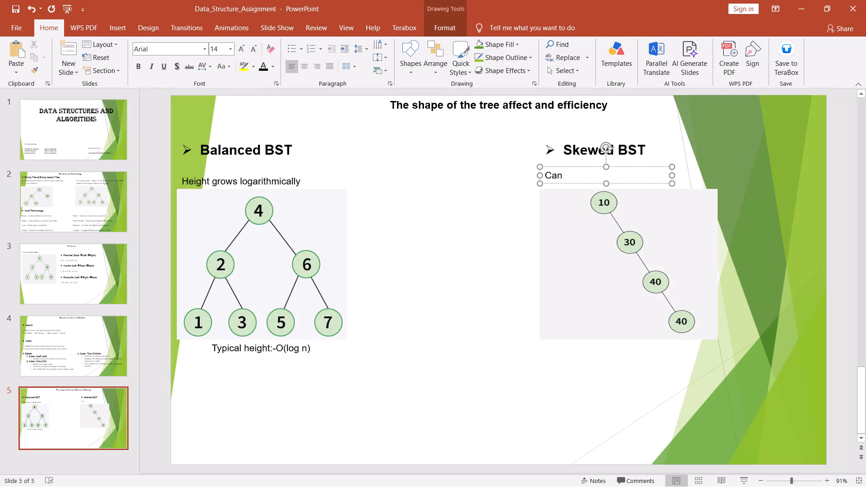
{"action": "type", "text": "behave"}
{"action": "key", "text": "space"}
{"action": "key", "text": "alt+Tab"}
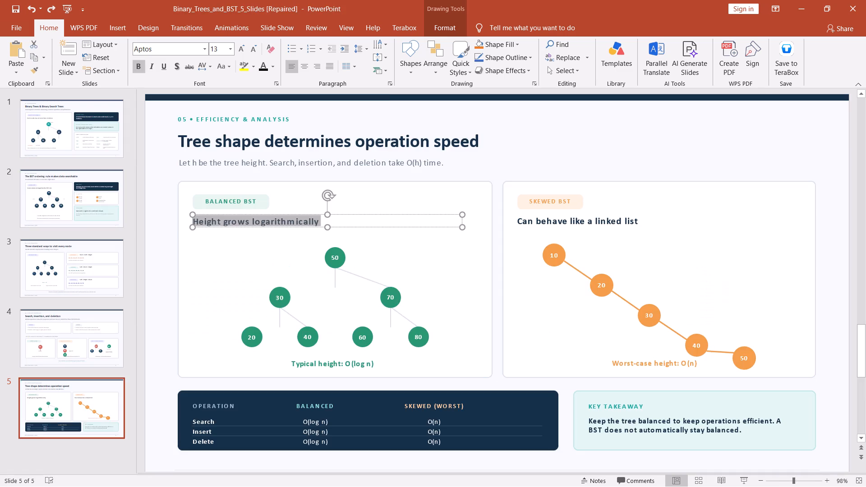
{"action": "key", "text": "alt+Tab"}
{"action": "type", "text": "like"}
{"action": "key", "text": "space"}
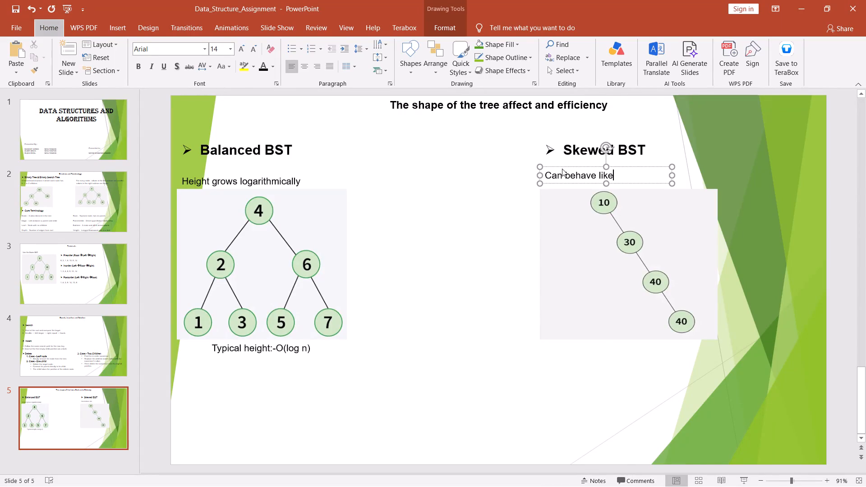
{"action": "key", "text": "alt+Tab"}
{"action": "key", "text": "alt+Tab"}
{"action": "key", "text": "space"}
{"action": "type", "text": "a"}
{"action": "key", "text": "space"}
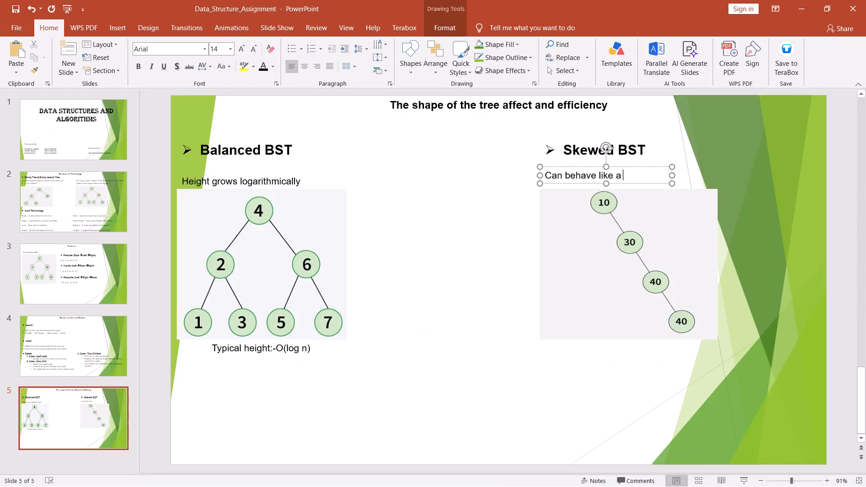
{"action": "key", "text": "alt+Tab"}
{"action": "key", "text": "alt+Tab"}
{"action": "type", "text": "linkd"}
{"action": "key", "text": "BackSpace"}
{"action": "key", "text": "BackSpace"}
{"action": "key", "text": "BackSpace"}
{"action": "key", "text": "BackSpace"}
{"action": "key", "text": "BackSpace"}
{"action": "type", "text": "linked"}
{"action": "key", "text": "space"}
{"action": "key", "text": "alt+Tab"}
{"action": "key", "text": "alt+Tab"}
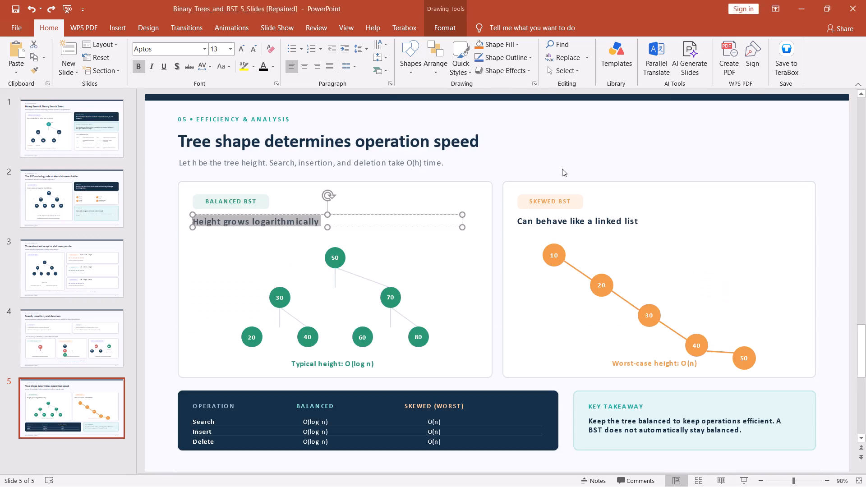
{"action": "type", "text": "list"}
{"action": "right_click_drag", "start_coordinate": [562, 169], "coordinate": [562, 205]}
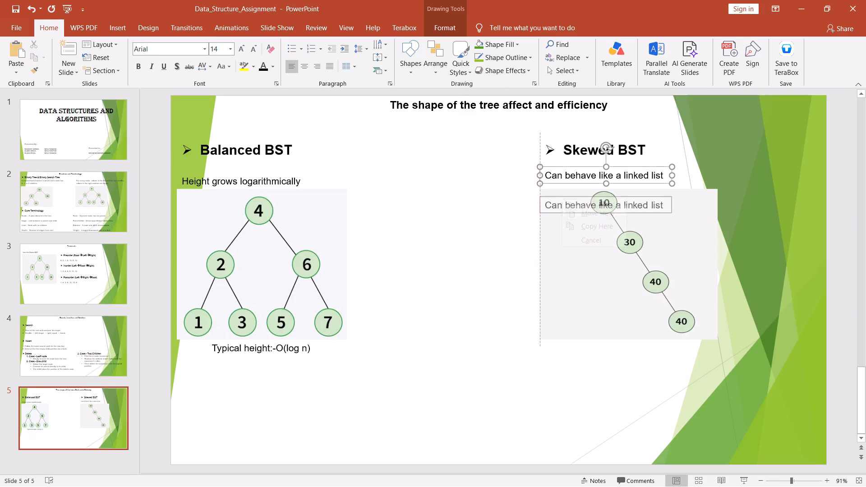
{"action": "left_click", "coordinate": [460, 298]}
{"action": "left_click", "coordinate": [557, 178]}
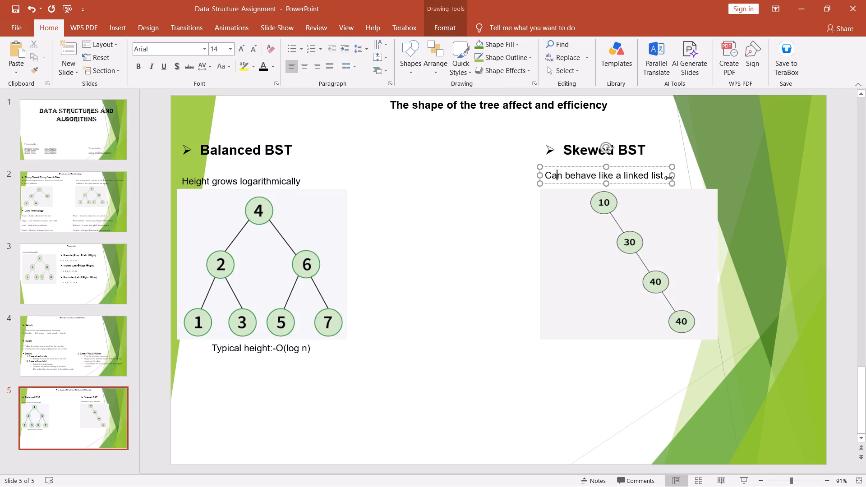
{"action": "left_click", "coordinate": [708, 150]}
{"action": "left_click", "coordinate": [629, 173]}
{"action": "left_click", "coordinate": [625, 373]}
Compare slide 5 with the reference slide's skewed BST section in Binary_Trees_and_BST_5_Slides to see what is still missing.
{"action": "key", "text": "alt+Tab"}
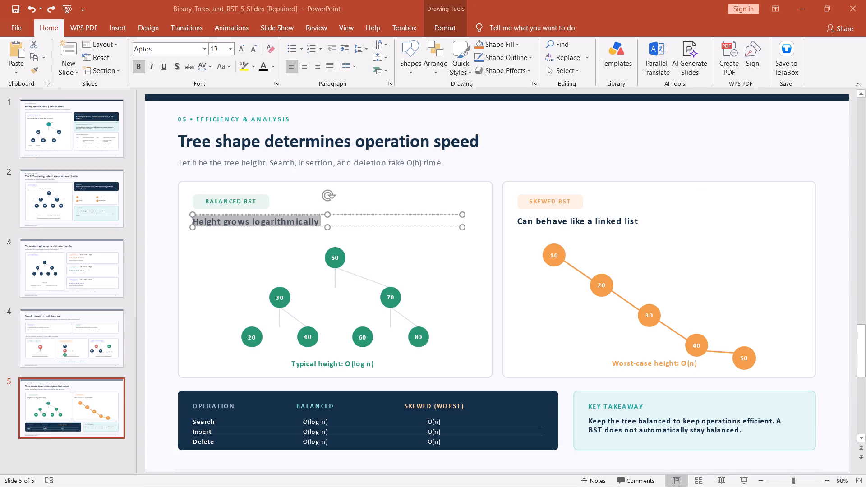
{"action": "left_click", "coordinate": [568, 352]}
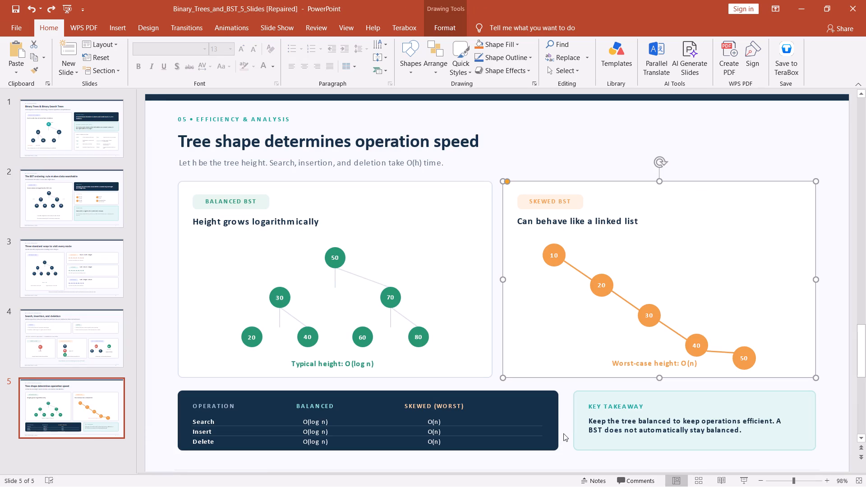
{"action": "key", "text": "alt+Tab"}
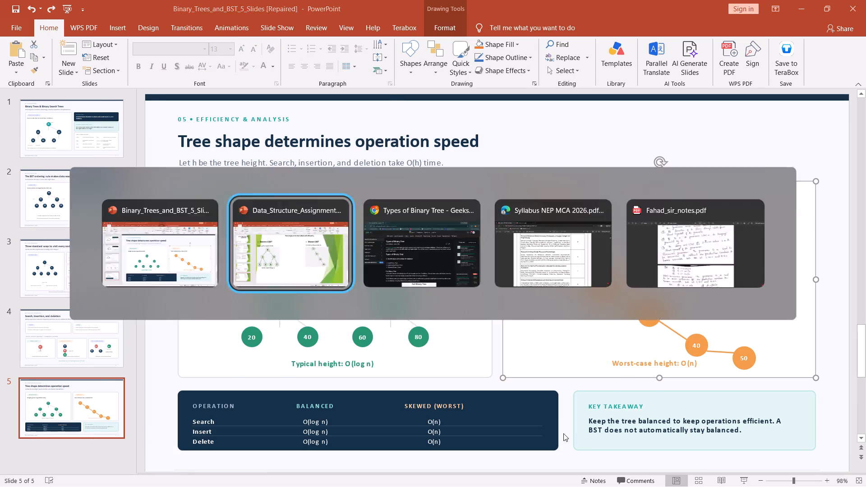
{"action": "key", "text": "alt+Tab"}
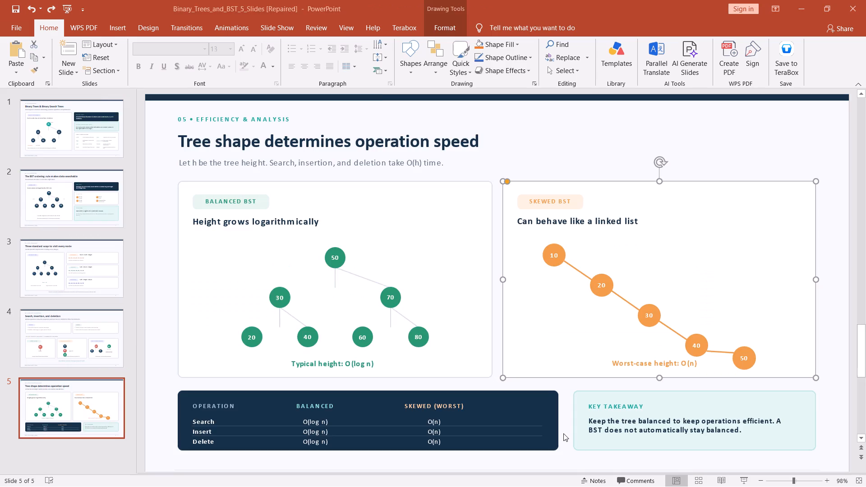
{"action": "key", "text": "alt+Tab"}
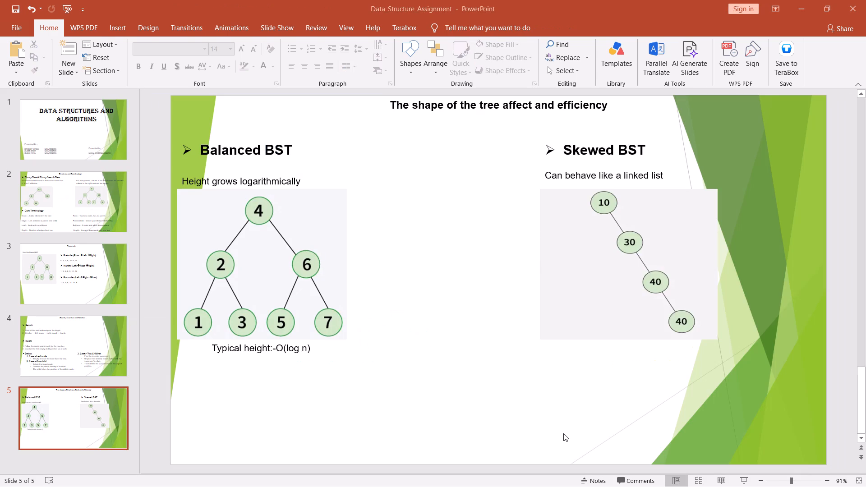
{"action": "key", "text": "alt+Tab"}
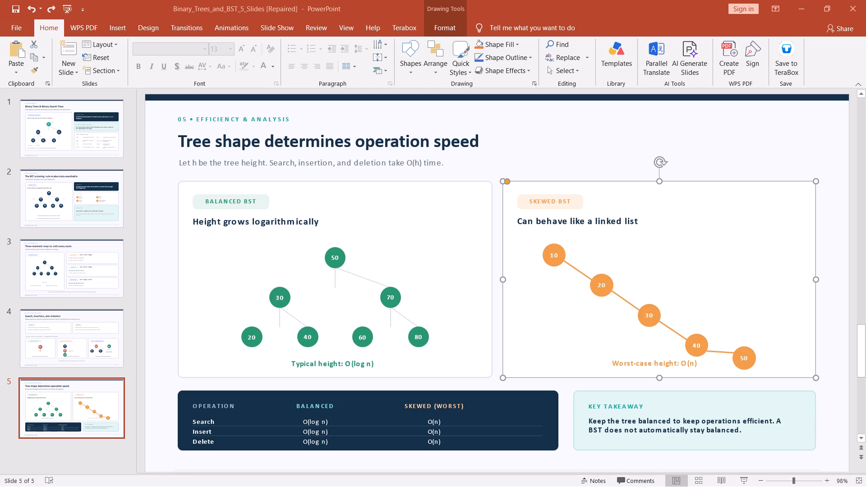
{"action": "key", "text": "alt+Tab"}
Switch to the GeeksforGeeks "Types of Binary Tree" page in Chrome and examine its skewed binary tree section.
{"action": "key", "text": "alt+Tab"}
{"action": "key", "text": "alt+Tab"}
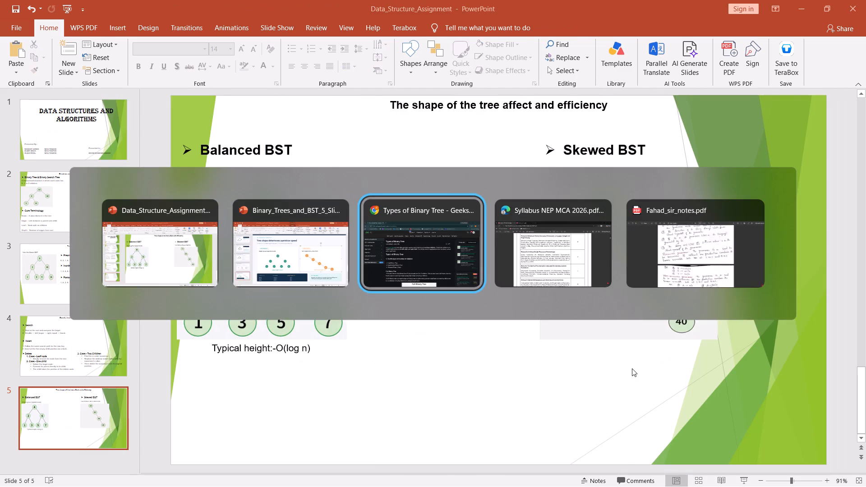
{"action": "scroll", "coordinate": [414, 385], "scroll_direction": "down", "scroll_amount": 4}
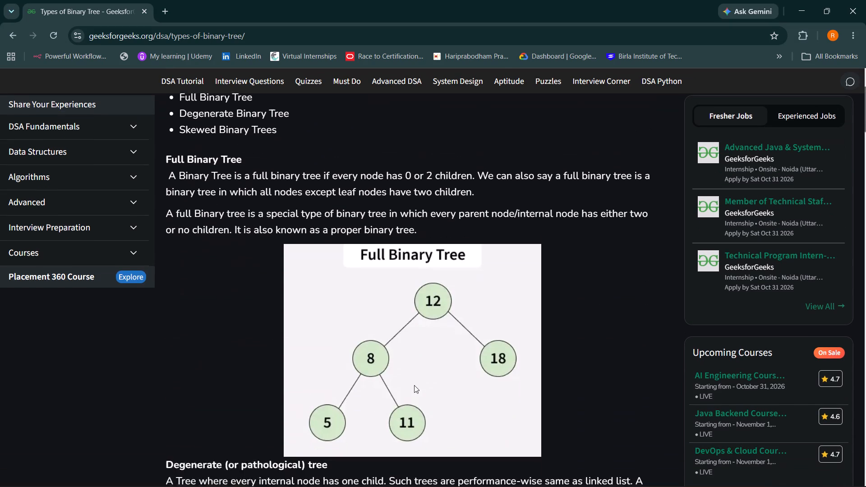
{"action": "scroll", "coordinate": [414, 385], "scroll_direction": "down", "scroll_amount": 8}
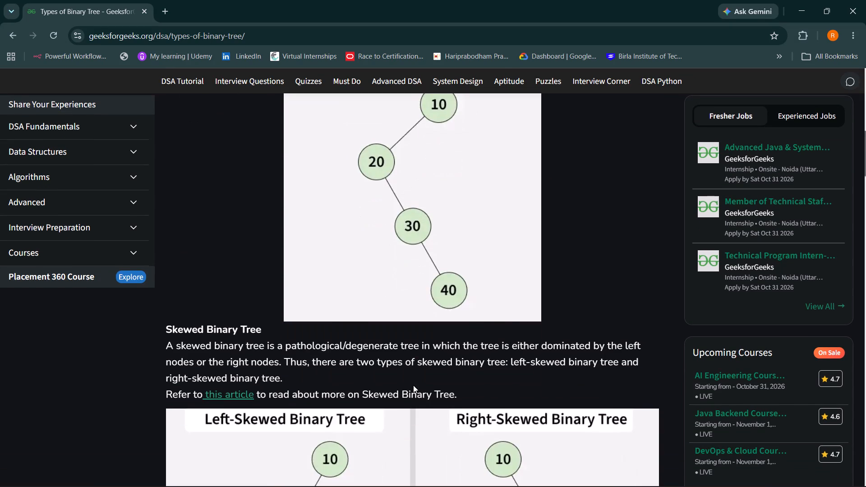
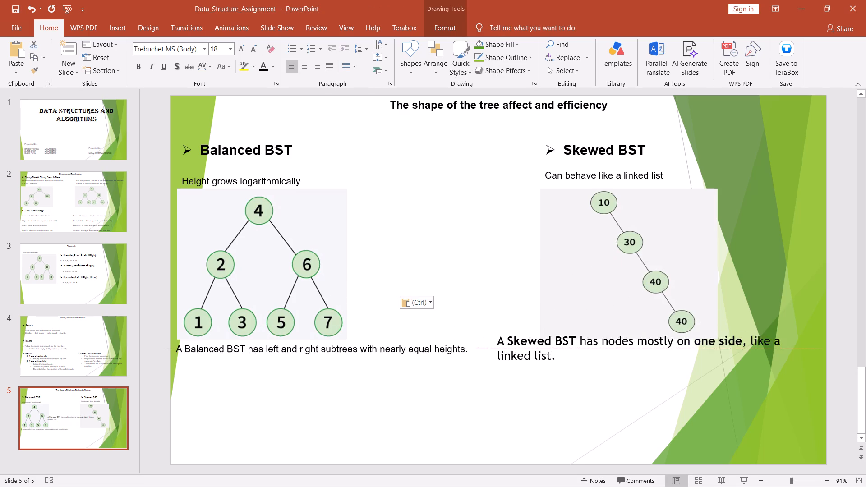
{"action": "left_click_drag", "start_coordinate": [621, 334], "coordinate": [630, 338]}
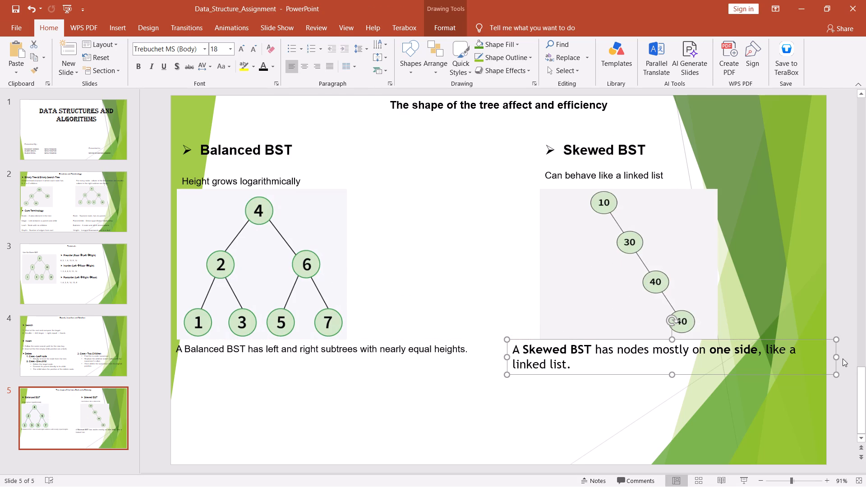
{"action": "left_click_drag", "start_coordinate": [836, 356], "coordinate": [802, 356]}
Format the Skewed BST sentence as 14 pt Arial with no bold words, matching the Balanced BST sentence.
{"action": "left_click", "coordinate": [581, 345]}
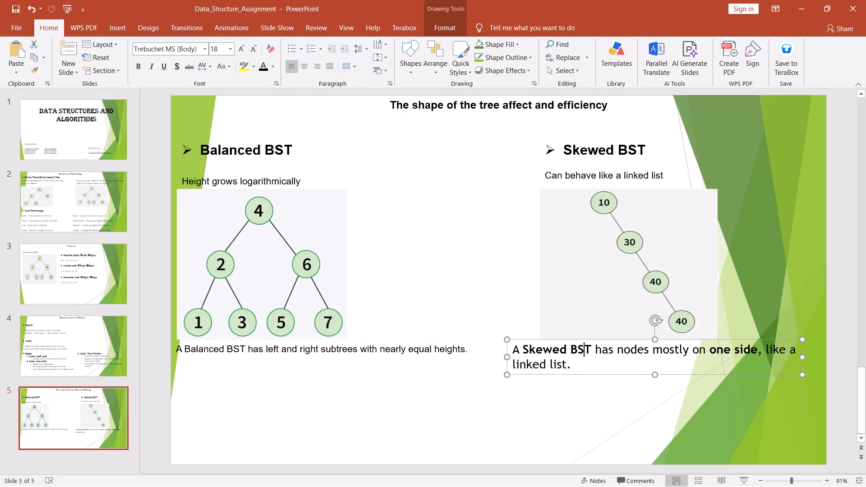
{"action": "key", "text": "ctrl+a"}
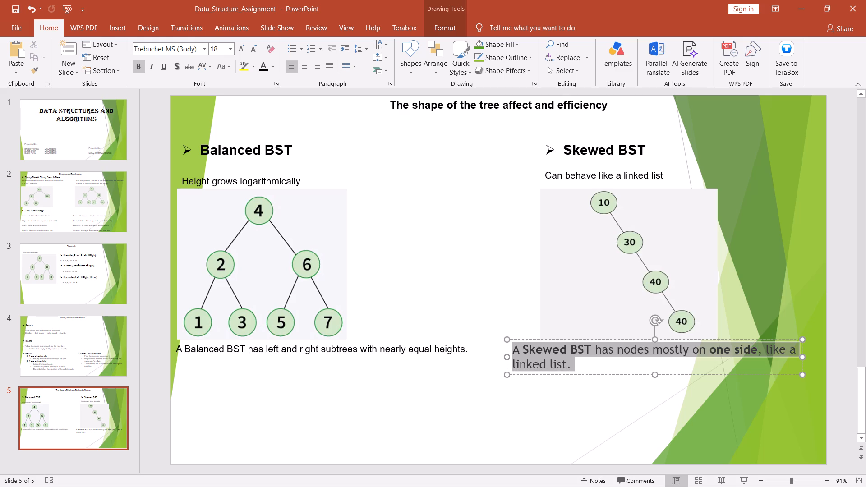
{"action": "left_click", "coordinate": [253, 49]}
{"action": "left_click", "coordinate": [253, 49]}
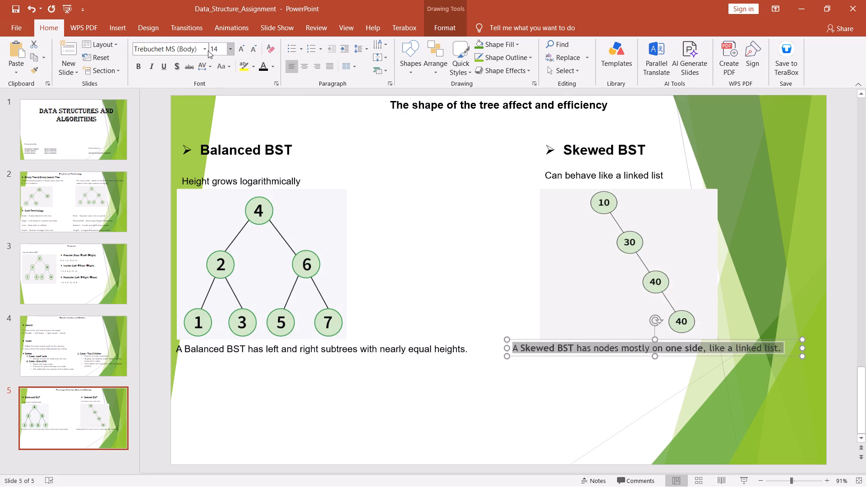
{"action": "left_click", "coordinate": [206, 49]}
{"action": "left_click", "coordinate": [181, 119]}
{"action": "double_click", "coordinate": [137, 67]}
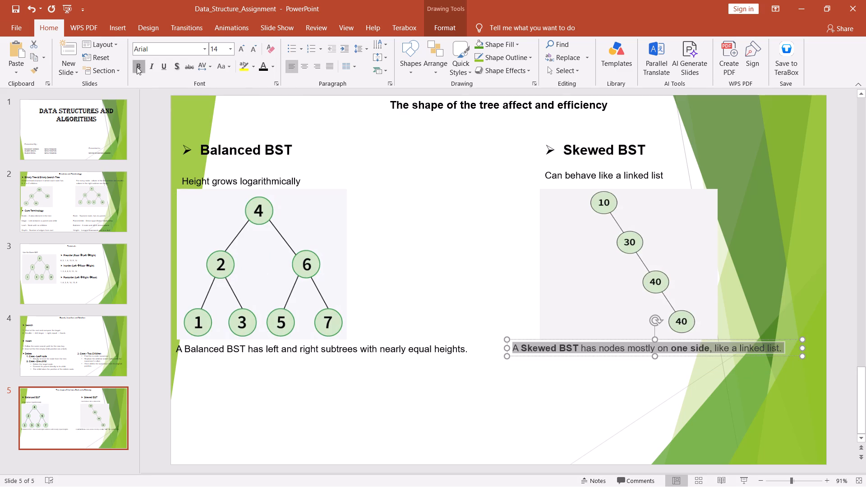
{"action": "left_click_drag", "start_coordinate": [557, 418], "coordinate": [557, 413]}
Move the Skewed BST sentence just below its tree picture, aligned with the "Can behave like a linked list" caption.
{"action": "left_click", "coordinate": [557, 346]}
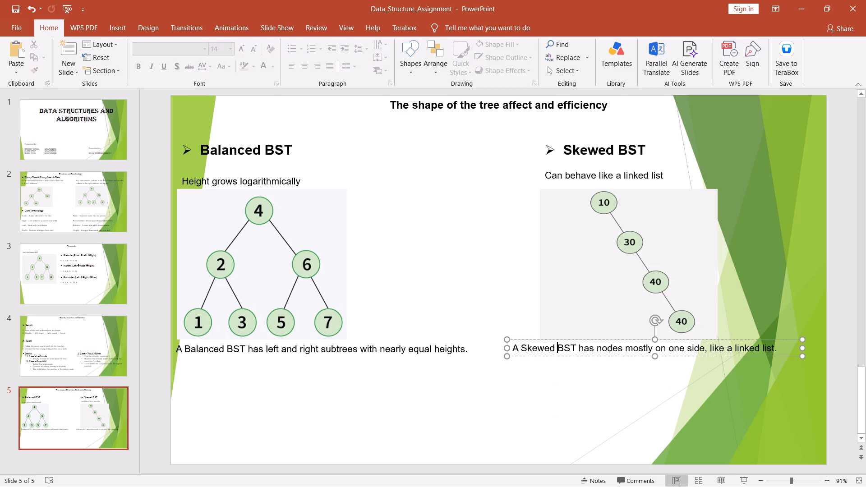
{"action": "left_click_drag", "start_coordinate": [521, 337], "coordinate": [529, 343]}
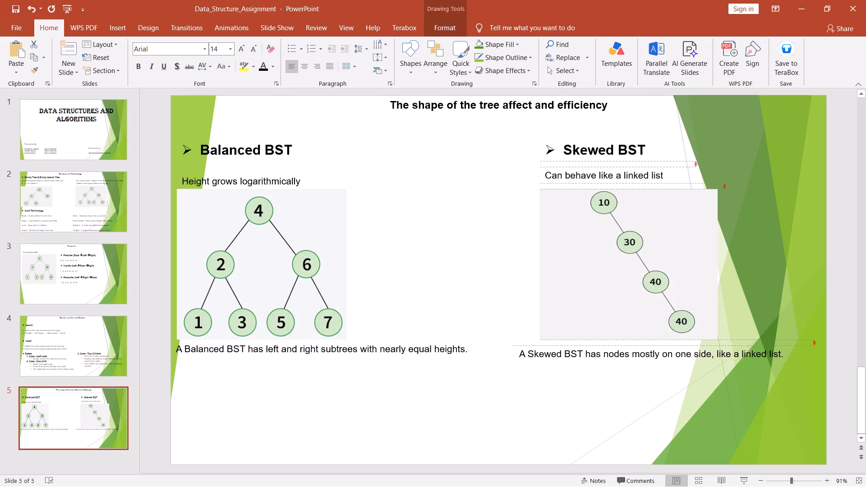
{"action": "left_click_drag", "start_coordinate": [529, 343], "coordinate": [550, 340]}
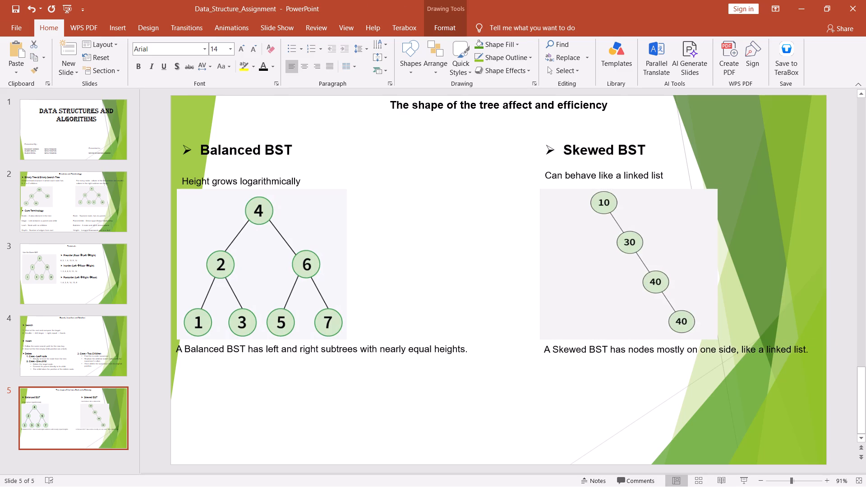
{"action": "left_click_drag", "start_coordinate": [550, 340], "coordinate": [551, 341]}
{"action": "left_click", "coordinate": [529, 412]}
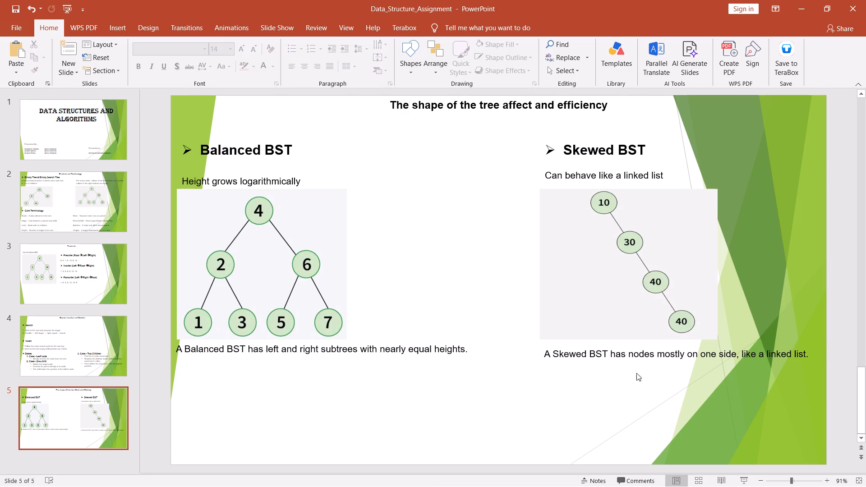
Narrow the Skewed BST sentence's text box to fit its text on one line and save the presentation.
{"action": "left_click", "coordinate": [648, 352]}
{"action": "left_click_drag", "start_coordinate": [834, 354], "coordinate": [820, 354]}
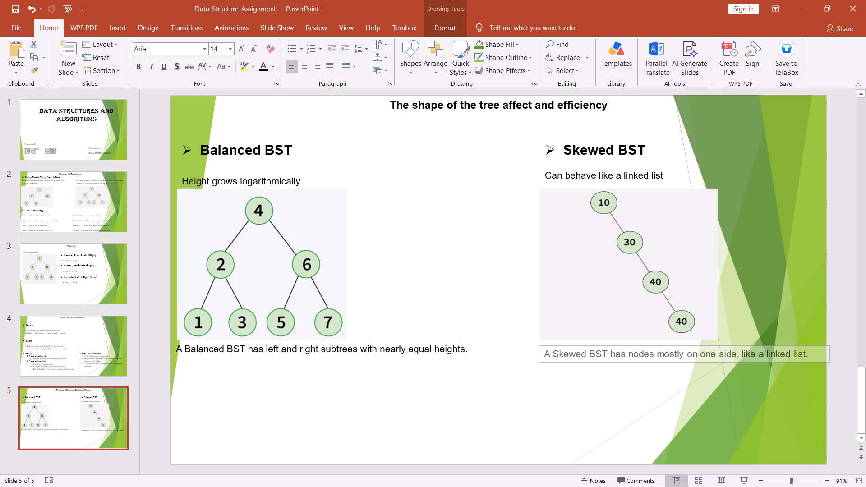
{"action": "left_click_drag", "start_coordinate": [820, 354], "coordinate": [815, 354]}
{"action": "left_click", "coordinate": [702, 406]}
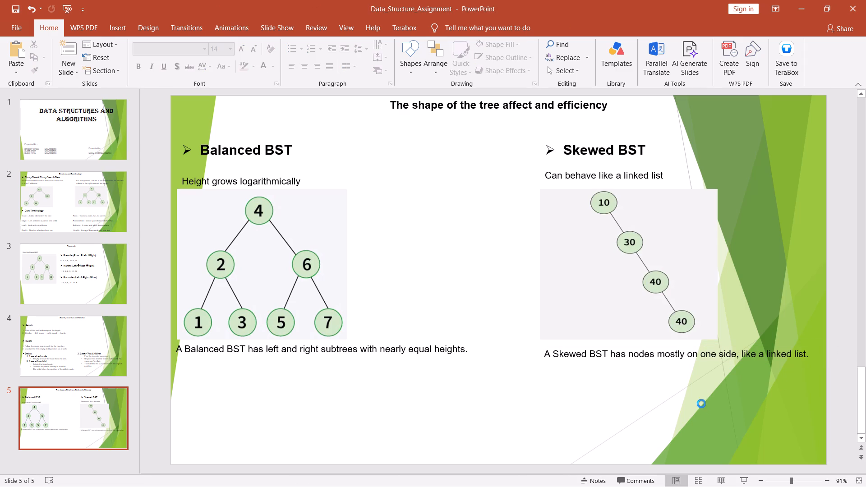
{"action": "key", "text": "ctrl+s"}
Lower the Balanced BST sentence to line up with the Skewed BST sentence, and save the presentation.
{"action": "left_click", "coordinate": [557, 352]}
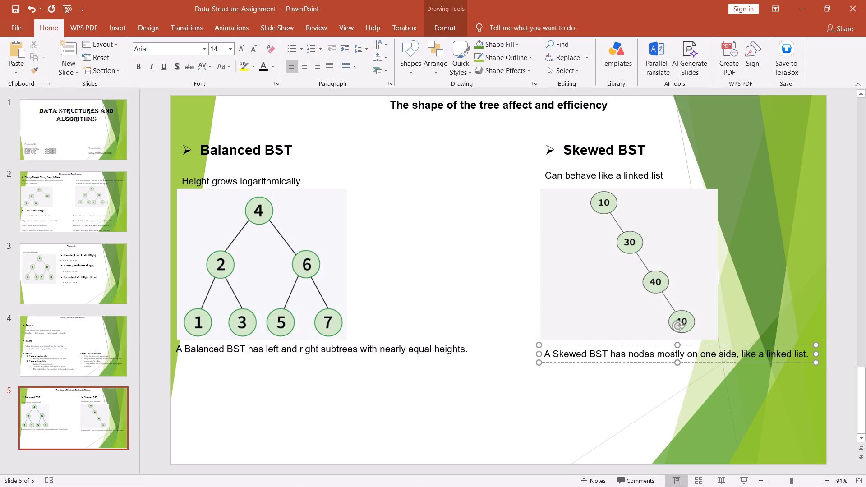
{"action": "left_click", "coordinate": [564, 341]}
{"action": "left_click", "coordinate": [444, 346]}
{"action": "left_click_drag", "start_coordinate": [446, 339], "coordinate": [446, 343]}
{"action": "left_click", "coordinate": [431, 409]}
{"action": "key", "text": "ctrl+s"}
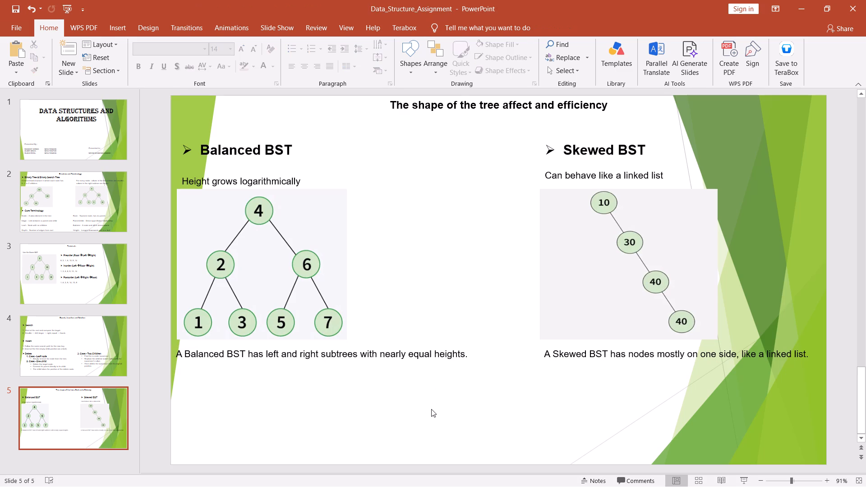
Delete the "Can behave like a linked list" and "Height grows logarithmically" captions above the two tree pictures.
{"action": "left_click", "coordinate": [644, 174]}
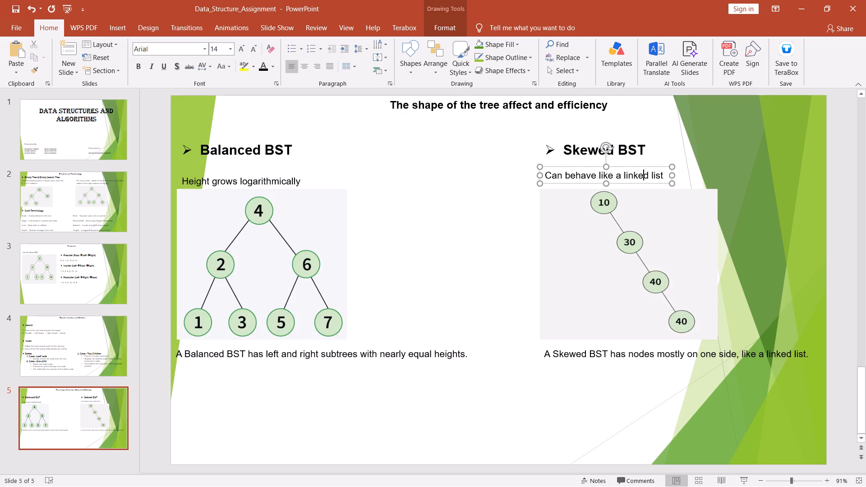
{"action": "left_click", "coordinate": [644, 166]}
{"action": "key", "text": "Delete"}
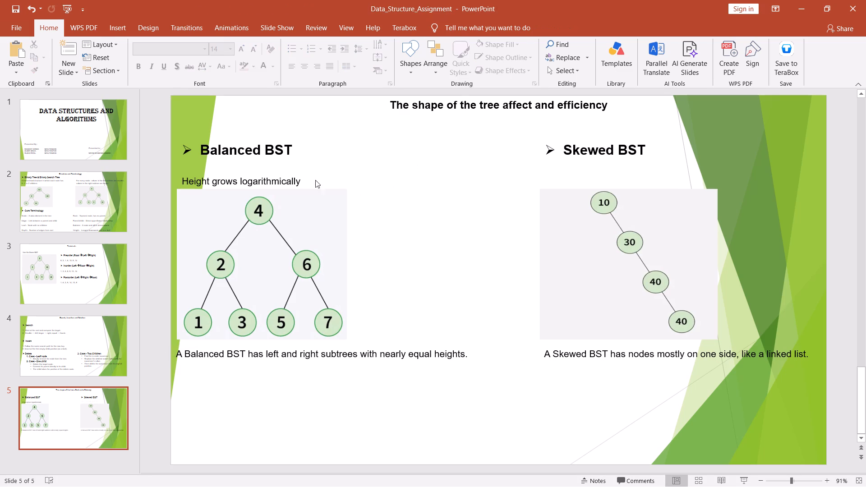
{"action": "left_click", "coordinate": [284, 178]}
{"action": "key", "text": "Delete"}
{"action": "left_click", "coordinate": [286, 174]}
{"action": "key", "text": "Delete"}
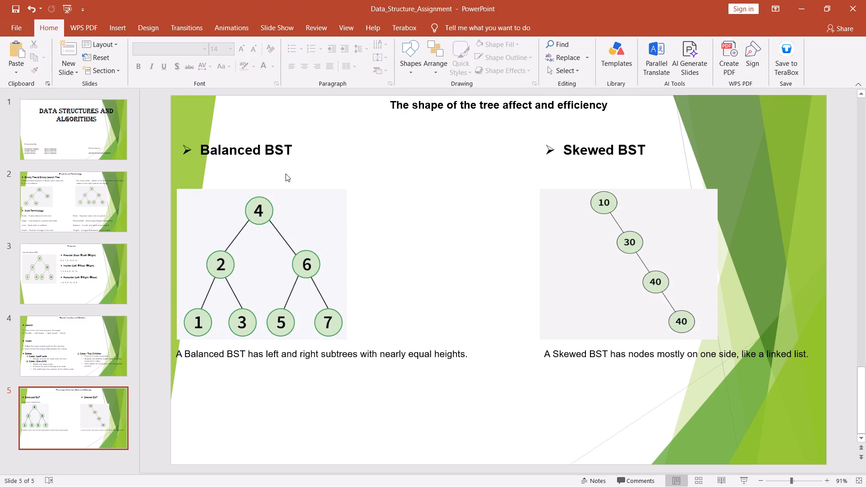
Move the Balanced BST and Skewed BST tree pictures up by the same amount, closer to their headings.
{"action": "left_click", "coordinate": [265, 228]}
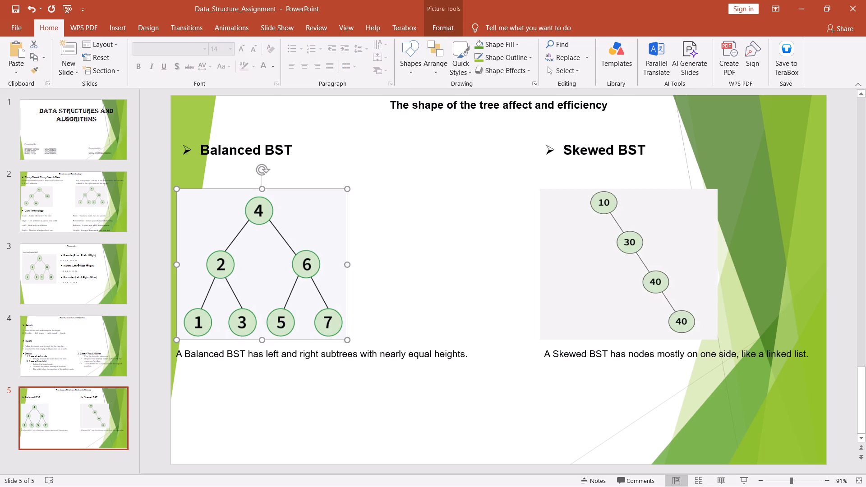
{"action": "left_click_drag", "start_coordinate": [236, 207], "coordinate": [240, 193]}
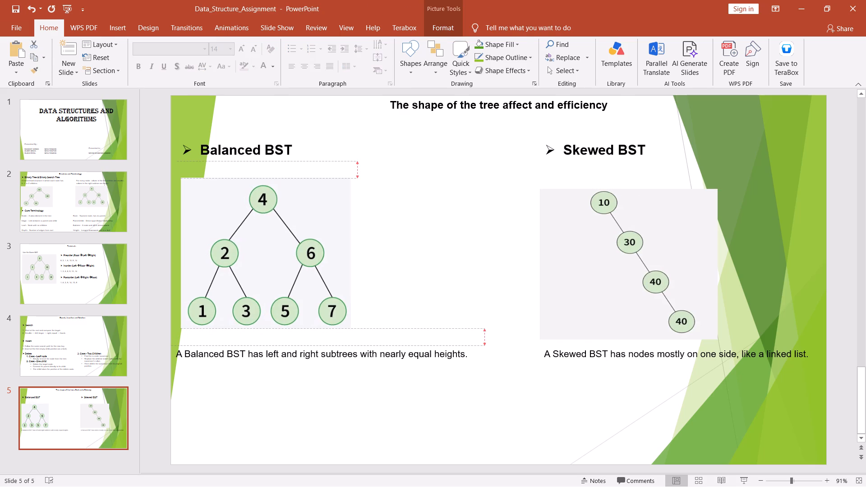
{"action": "left_click_drag", "start_coordinate": [240, 193], "coordinate": [238, 193]}
{"action": "left_click", "coordinate": [652, 237]}
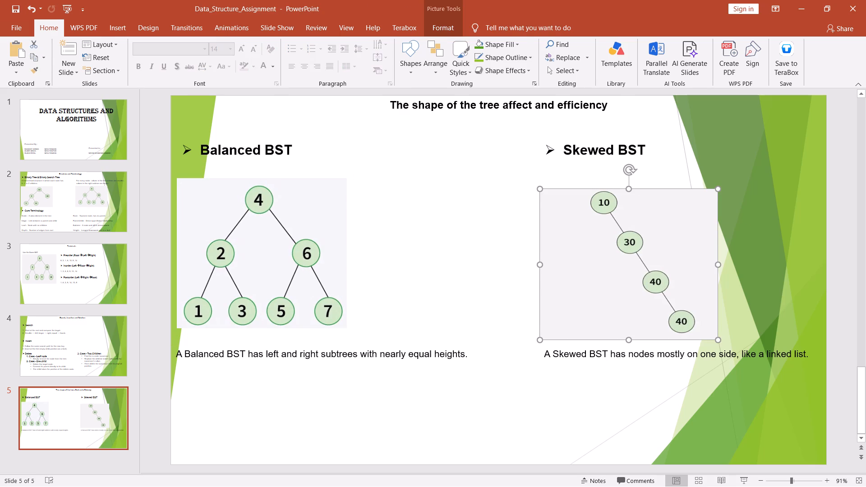
{"action": "left_click_drag", "start_coordinate": [651, 227], "coordinate": [651, 218]}
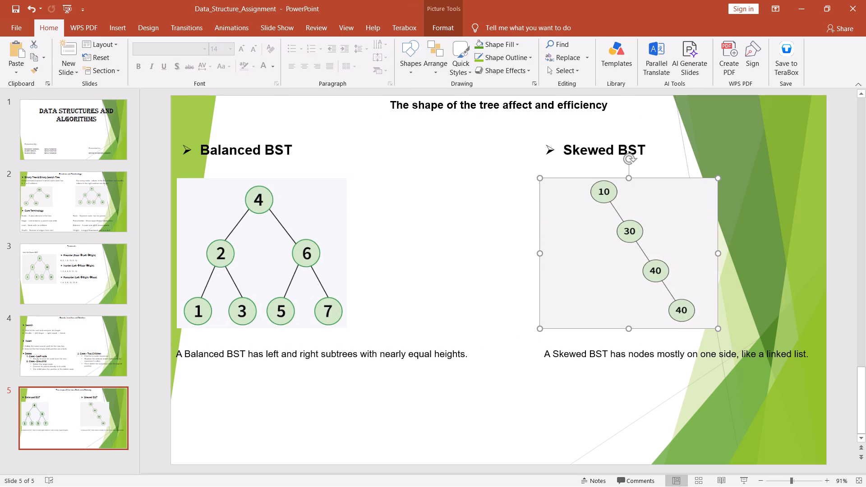
Nudge the Skewed BST sentence slightly, keeping it level with the Balanced BST sentence, and save the presentation.
{"action": "left_click", "coordinate": [586, 356]}
{"action": "left_click", "coordinate": [592, 343]}
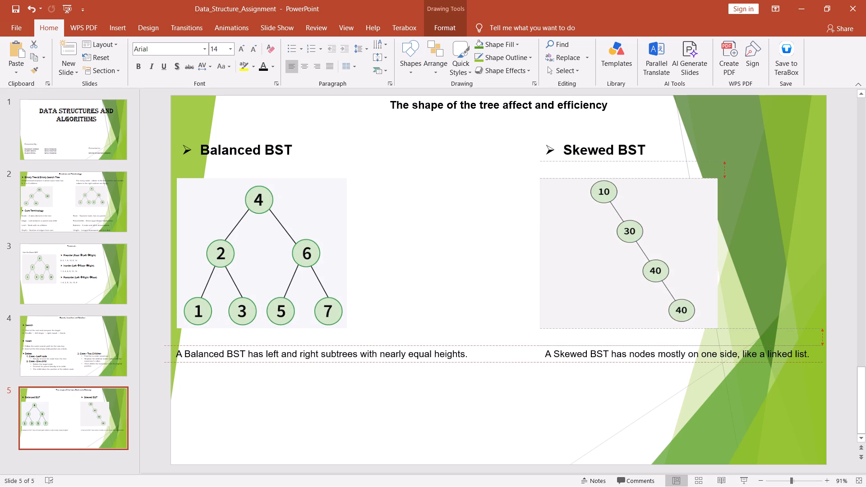
{"action": "left_click", "coordinate": [548, 417]}
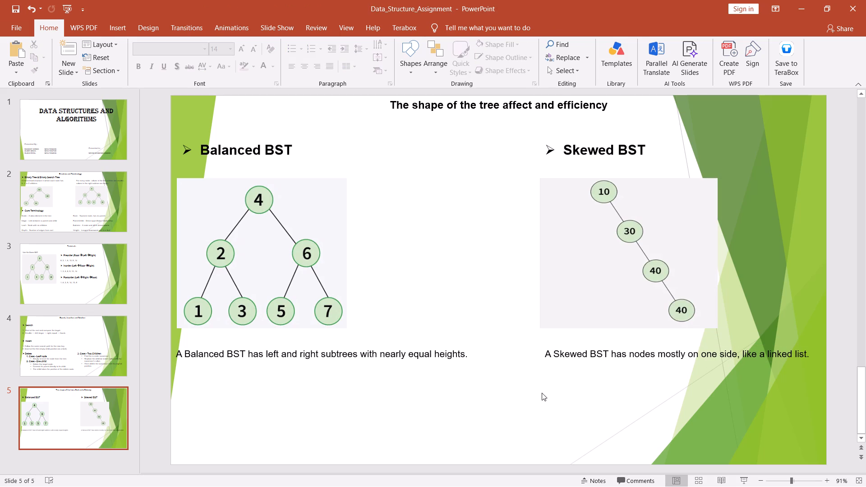
{"action": "key", "text": "ctrl+s"}
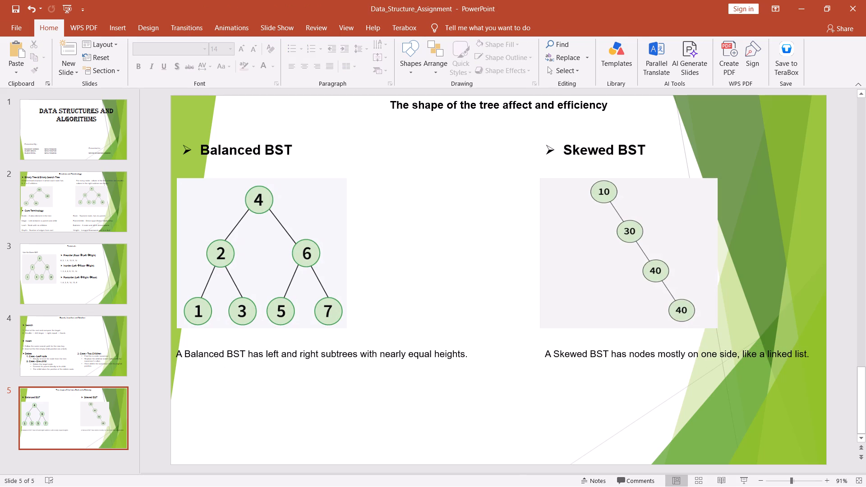
Add a round bullet to the Balanced BST and Skewed BST sentences below the trees, and save the presentation.
{"action": "left_click", "coordinate": [190, 352]}
{"action": "key", "text": "Left"}
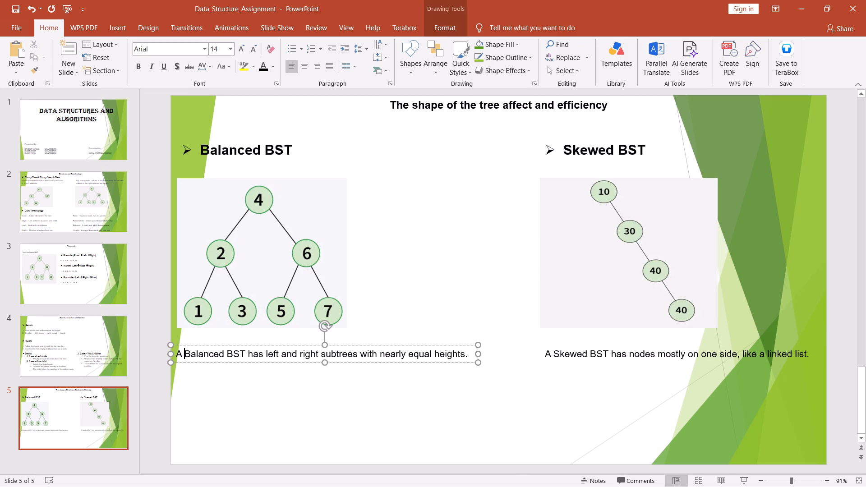
{"action": "key", "text": "Left"}
{"action": "key", "text": "Left"}
{"action": "left_click", "coordinate": [291, 50]}
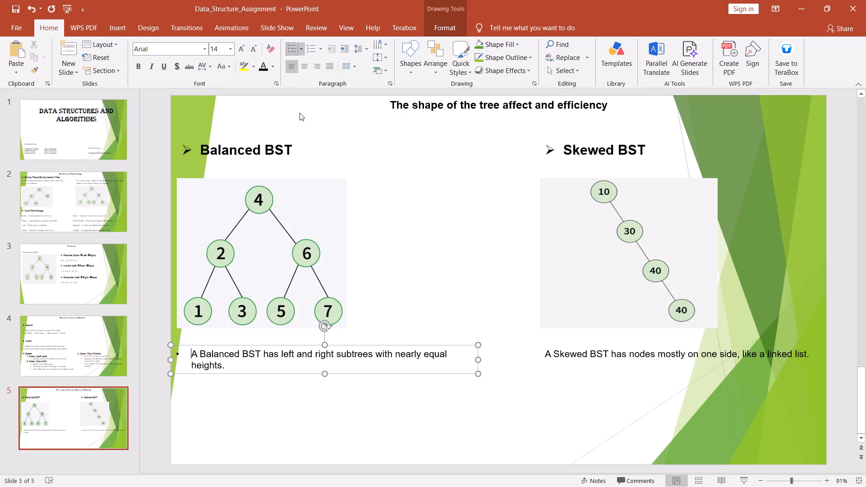
{"action": "left_click", "coordinate": [572, 354]}
{"action": "left_click", "coordinate": [549, 355]}
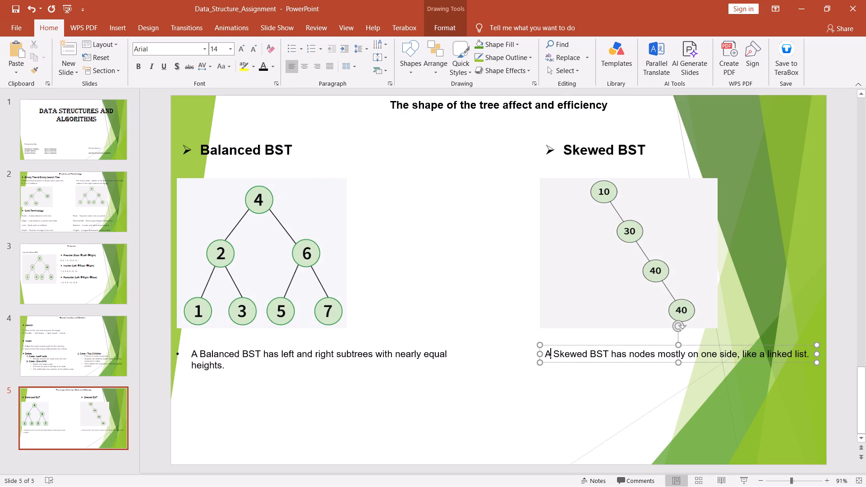
{"action": "key", "text": "Left"}
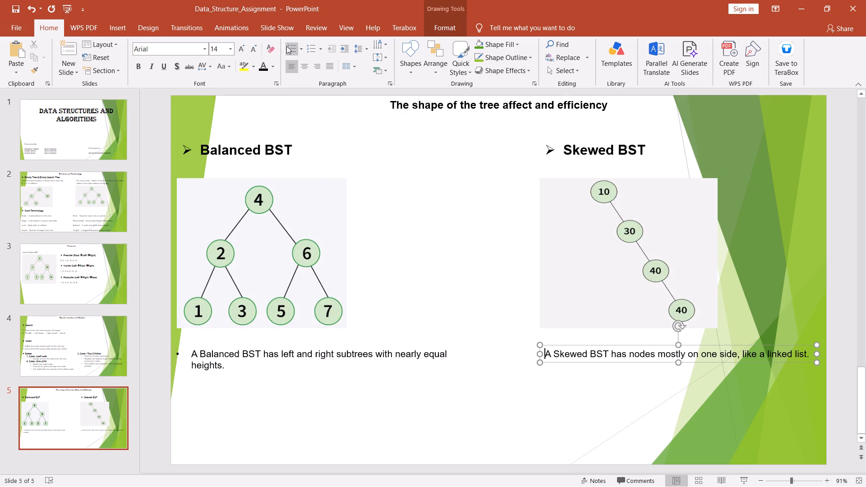
{"action": "left_click", "coordinate": [287, 46]}
{"action": "left_click", "coordinate": [447, 430]}
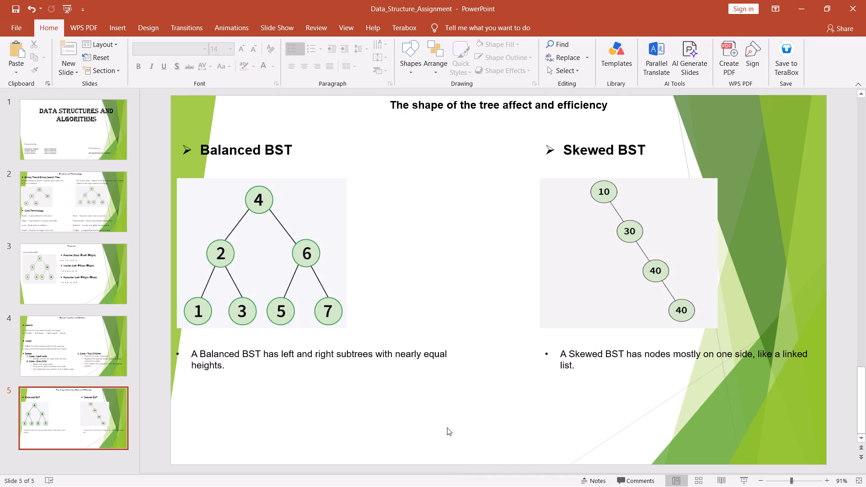
{"action": "key", "text": "ctrl+s"}
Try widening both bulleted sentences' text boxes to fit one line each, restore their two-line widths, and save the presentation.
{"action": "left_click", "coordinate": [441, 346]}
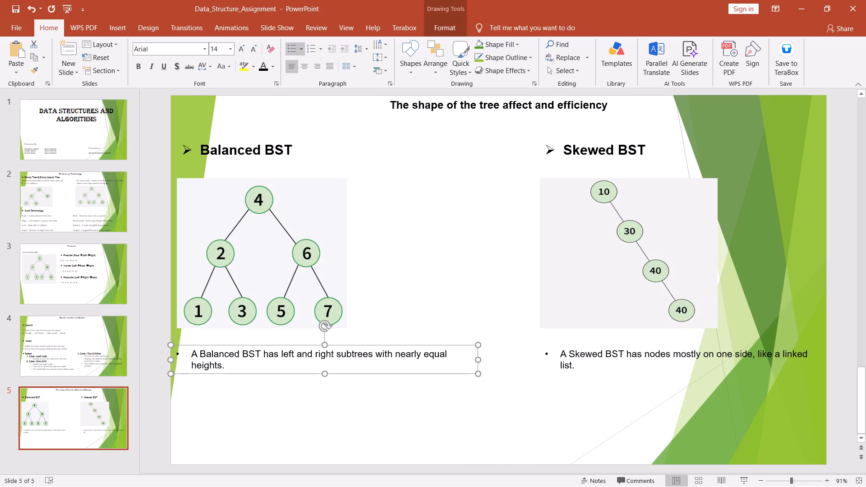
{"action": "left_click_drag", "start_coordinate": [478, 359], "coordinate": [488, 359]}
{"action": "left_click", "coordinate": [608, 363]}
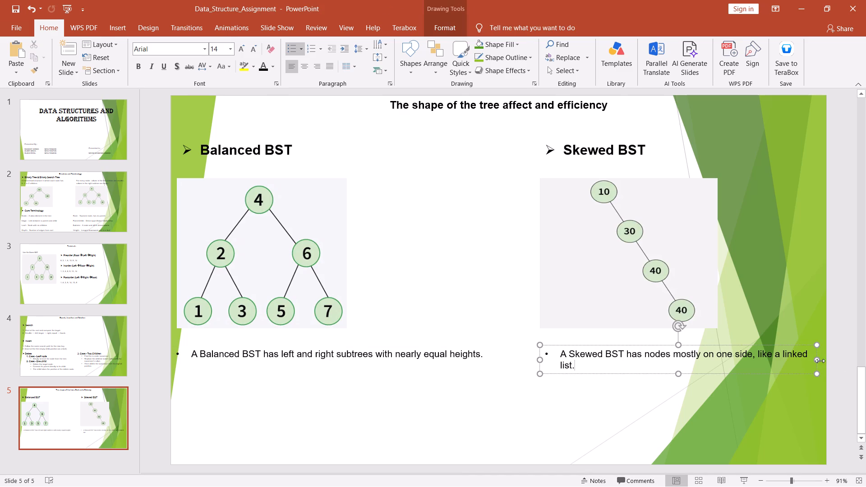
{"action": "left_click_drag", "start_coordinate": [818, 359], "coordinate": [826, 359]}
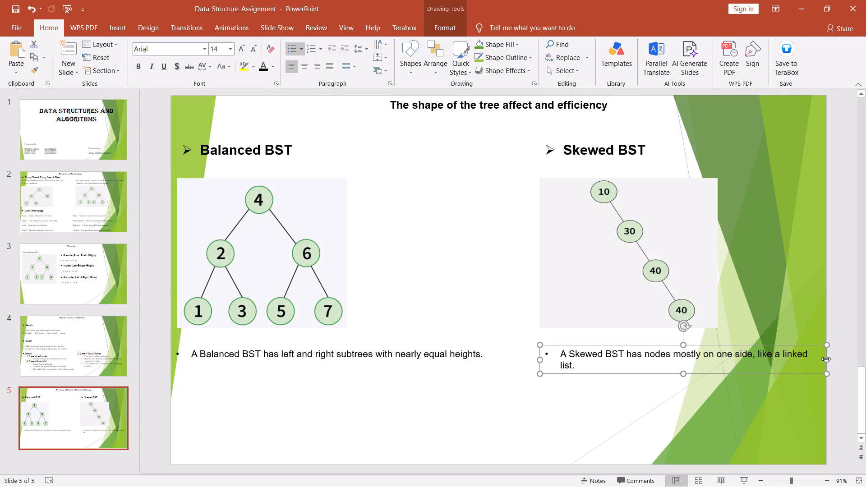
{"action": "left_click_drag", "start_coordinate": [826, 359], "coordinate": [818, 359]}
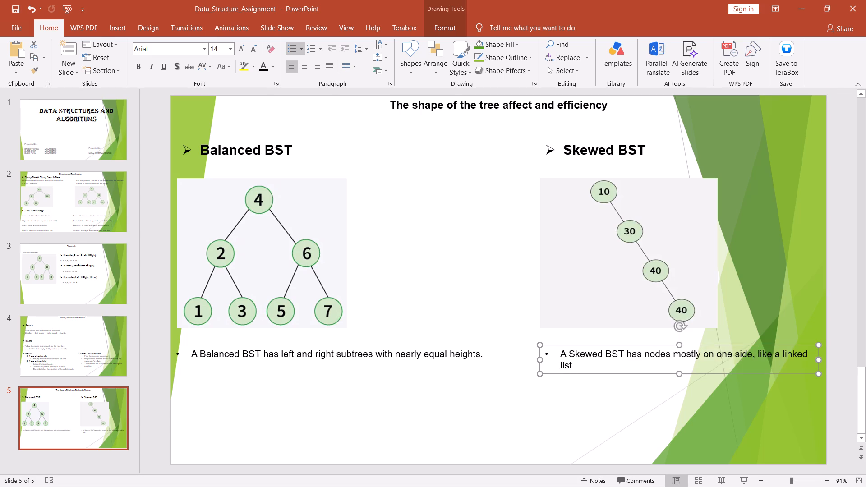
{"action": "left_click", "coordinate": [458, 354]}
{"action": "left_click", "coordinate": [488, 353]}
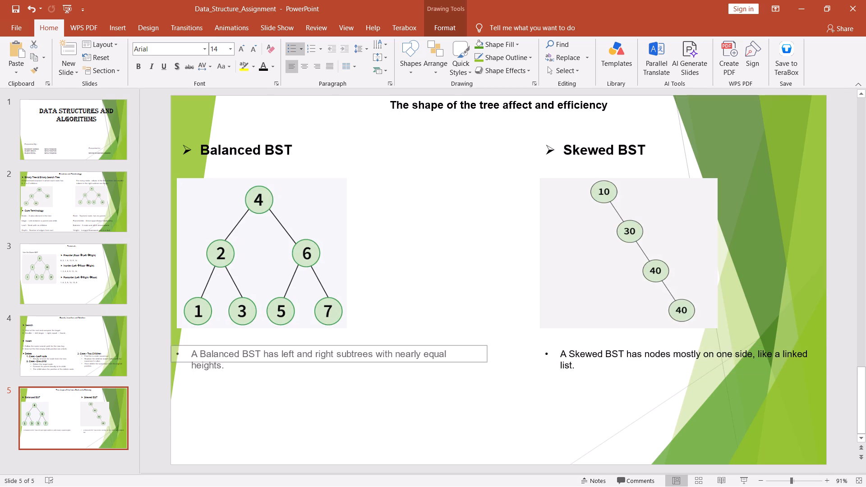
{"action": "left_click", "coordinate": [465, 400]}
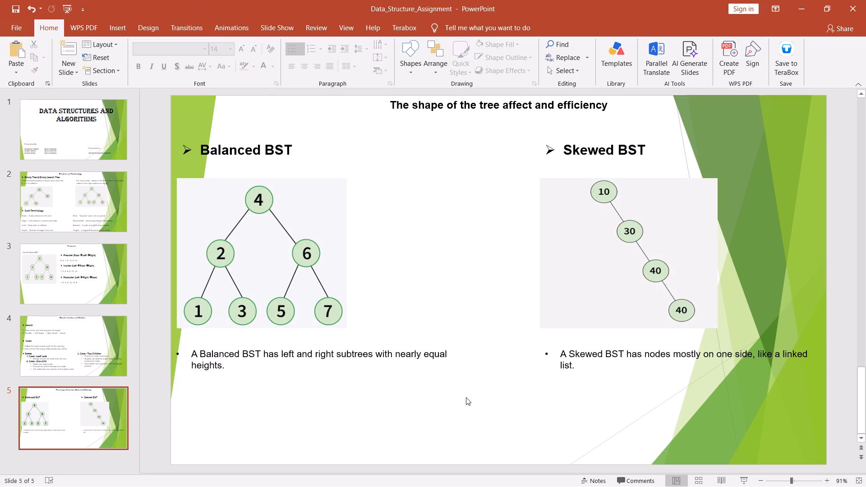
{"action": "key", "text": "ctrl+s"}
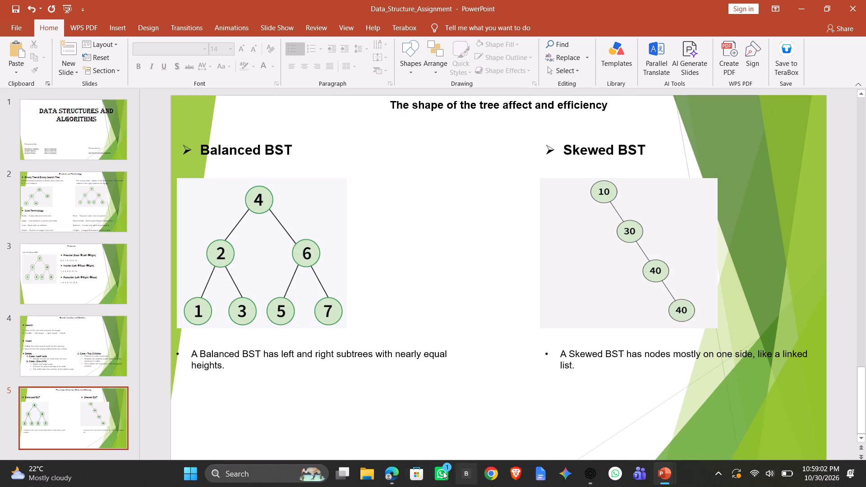
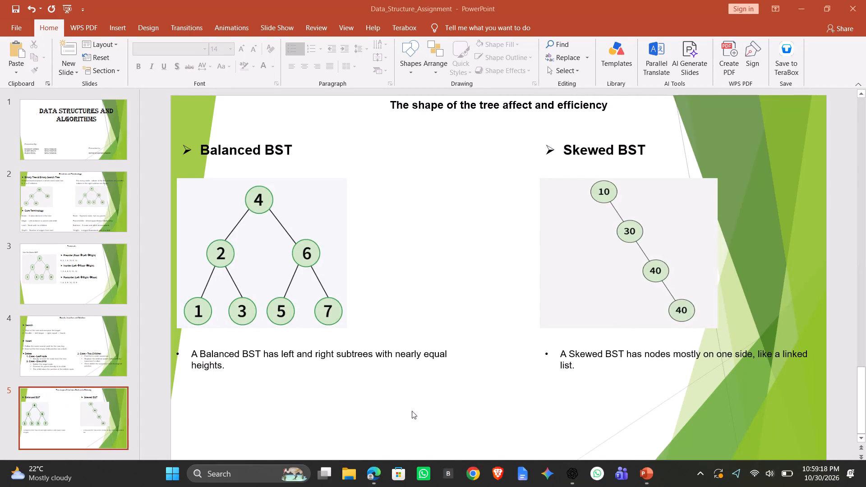
{"action": "left_click", "coordinate": [385, 415]}
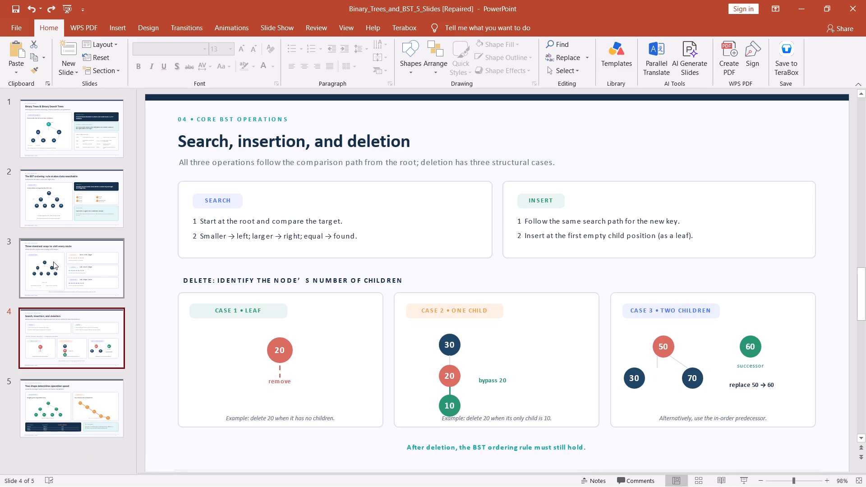
{"action": "left_click", "coordinate": [65, 214]}
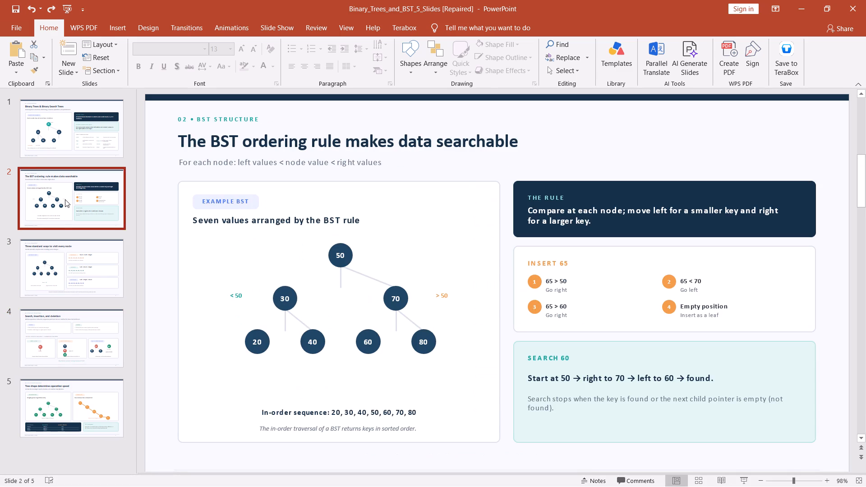
{"action": "left_click", "coordinate": [64, 142]}
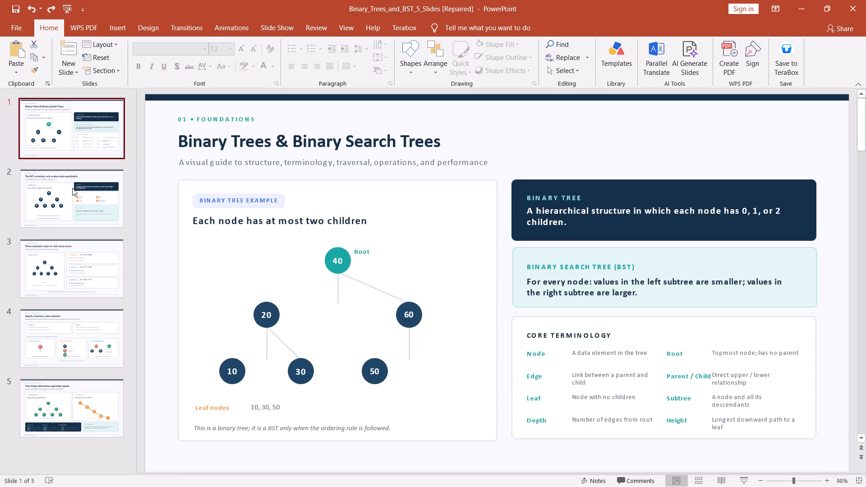
{"action": "left_click", "coordinate": [83, 402]}
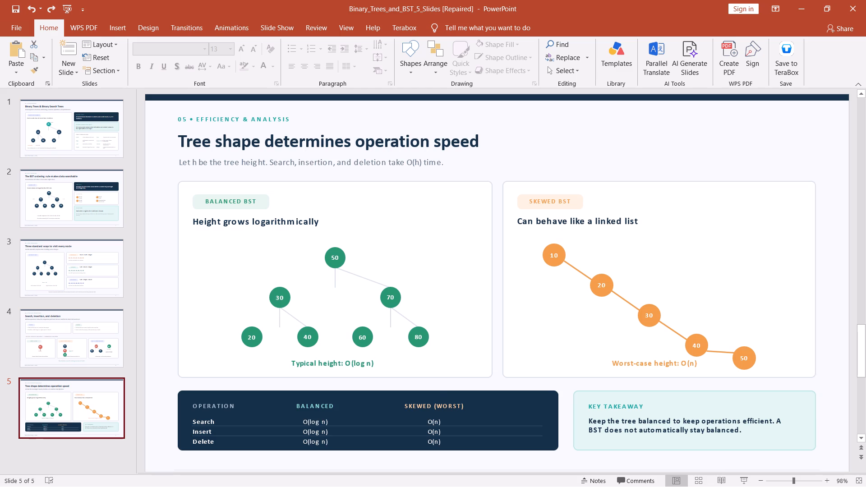
{"action": "left_click", "coordinate": [449, 417]}
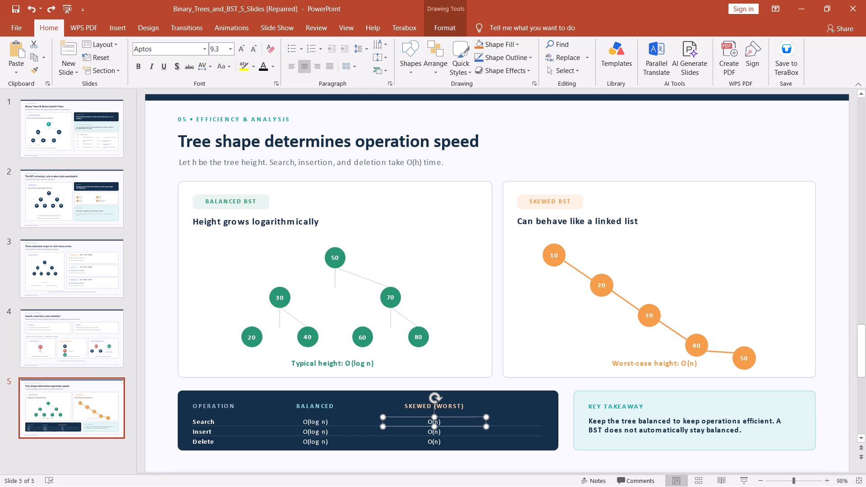
{"action": "left_click", "coordinate": [490, 390]}
{"action": "left_click", "coordinate": [490, 381]}
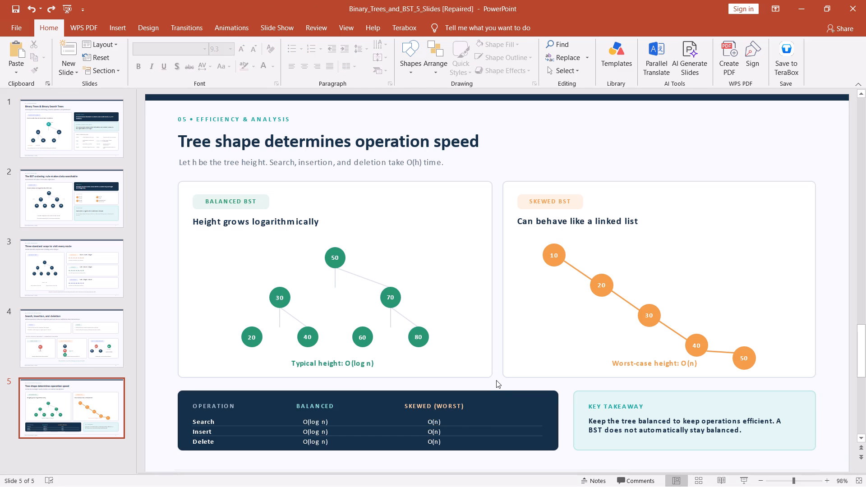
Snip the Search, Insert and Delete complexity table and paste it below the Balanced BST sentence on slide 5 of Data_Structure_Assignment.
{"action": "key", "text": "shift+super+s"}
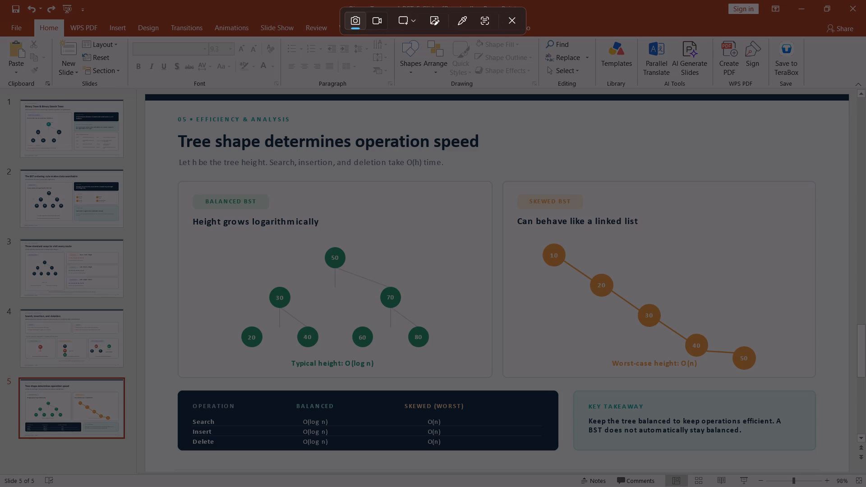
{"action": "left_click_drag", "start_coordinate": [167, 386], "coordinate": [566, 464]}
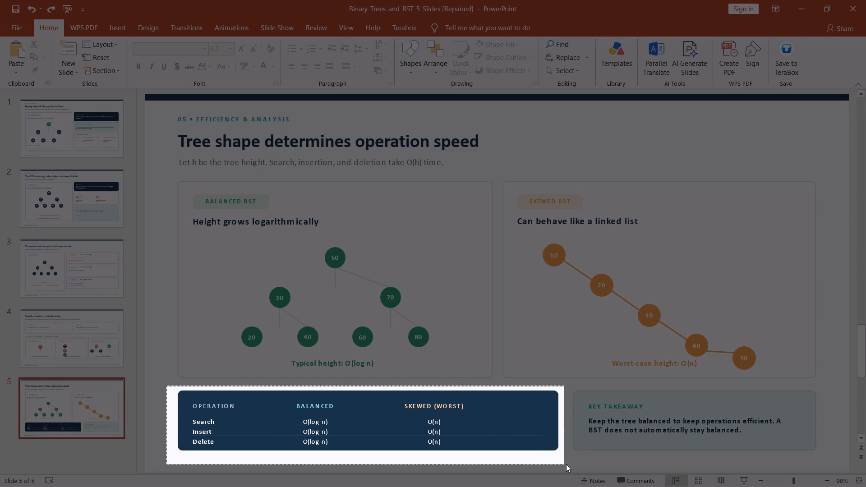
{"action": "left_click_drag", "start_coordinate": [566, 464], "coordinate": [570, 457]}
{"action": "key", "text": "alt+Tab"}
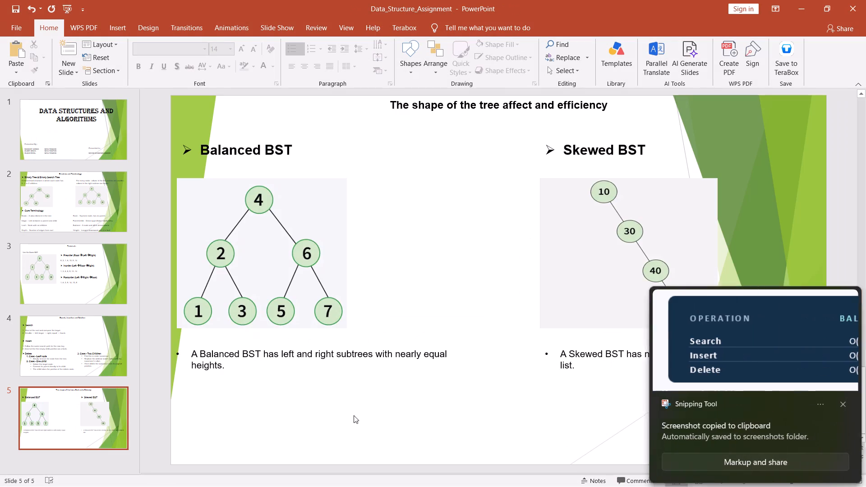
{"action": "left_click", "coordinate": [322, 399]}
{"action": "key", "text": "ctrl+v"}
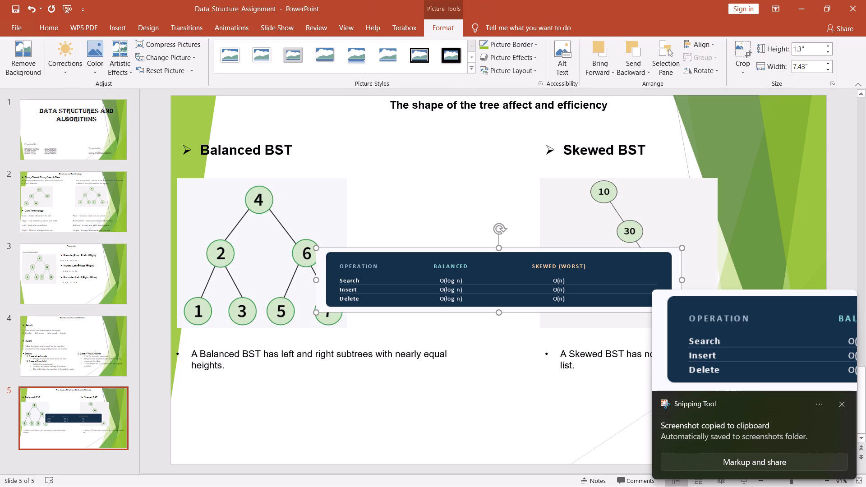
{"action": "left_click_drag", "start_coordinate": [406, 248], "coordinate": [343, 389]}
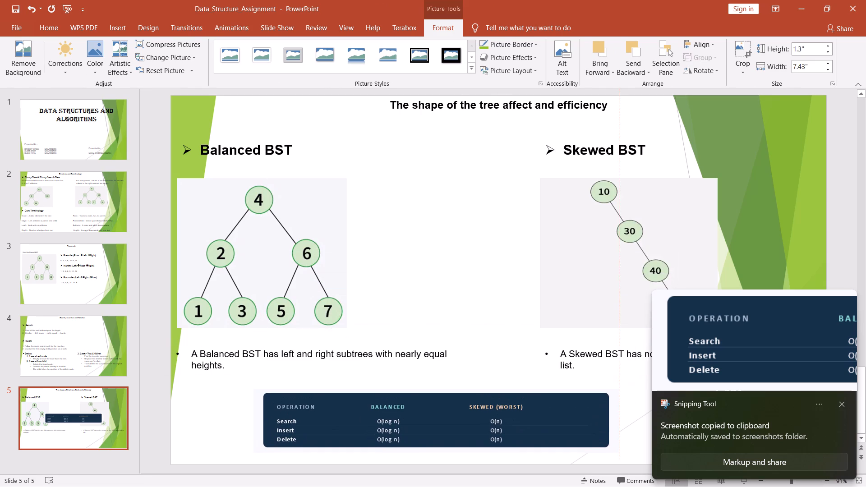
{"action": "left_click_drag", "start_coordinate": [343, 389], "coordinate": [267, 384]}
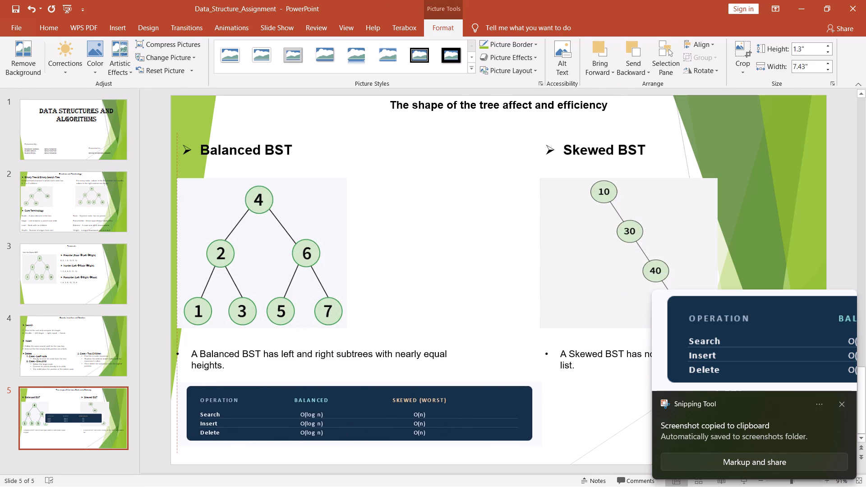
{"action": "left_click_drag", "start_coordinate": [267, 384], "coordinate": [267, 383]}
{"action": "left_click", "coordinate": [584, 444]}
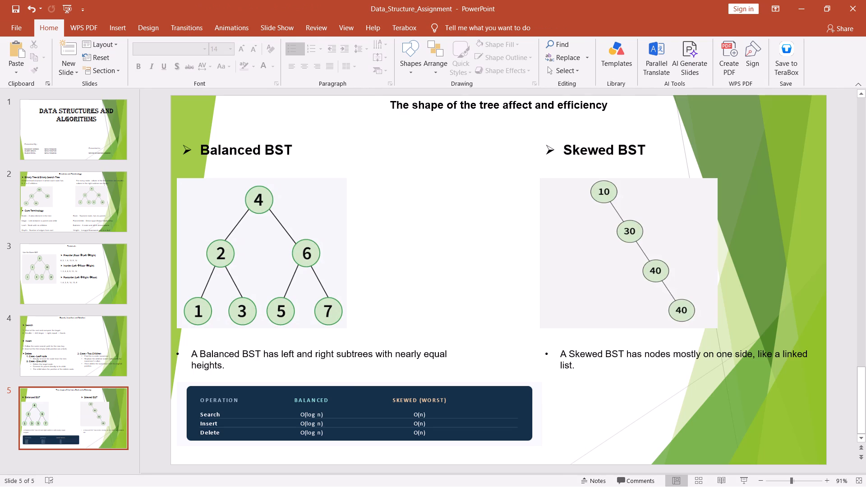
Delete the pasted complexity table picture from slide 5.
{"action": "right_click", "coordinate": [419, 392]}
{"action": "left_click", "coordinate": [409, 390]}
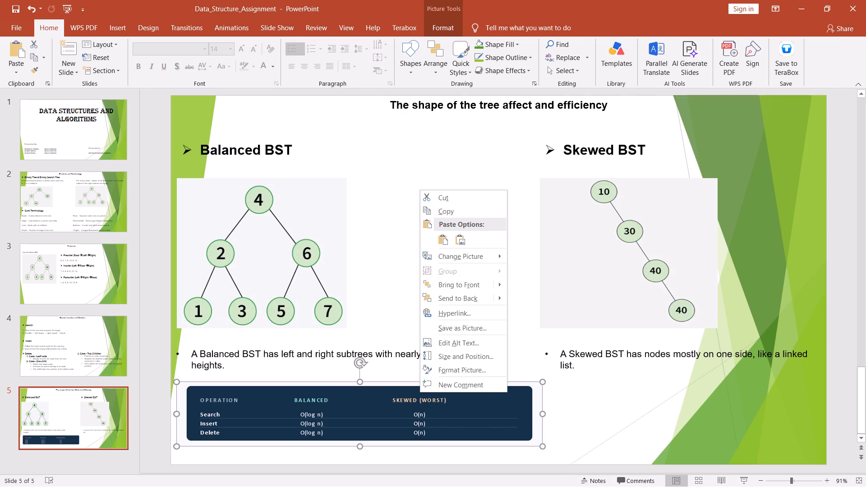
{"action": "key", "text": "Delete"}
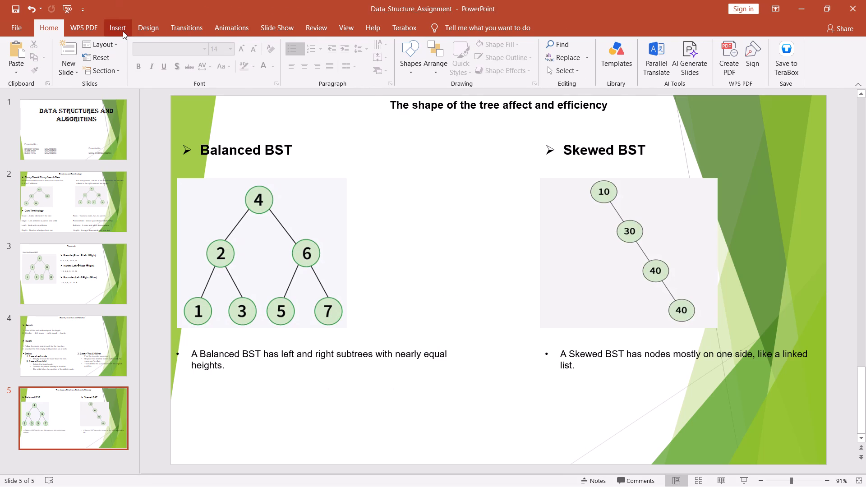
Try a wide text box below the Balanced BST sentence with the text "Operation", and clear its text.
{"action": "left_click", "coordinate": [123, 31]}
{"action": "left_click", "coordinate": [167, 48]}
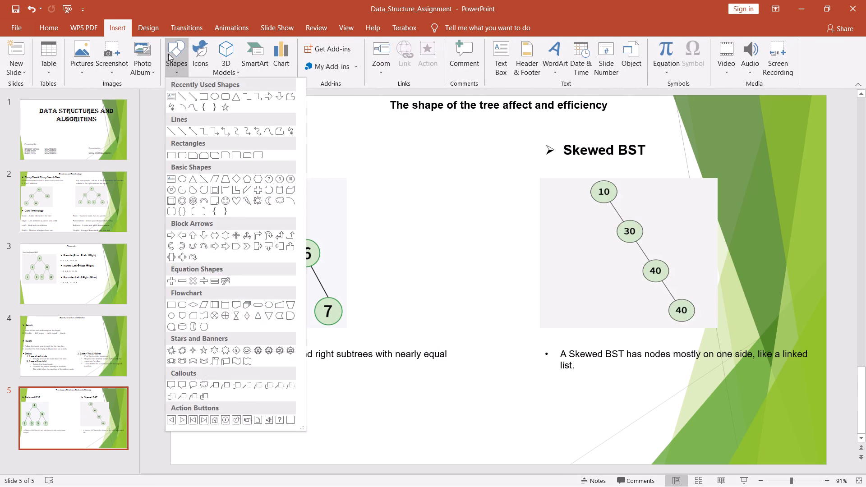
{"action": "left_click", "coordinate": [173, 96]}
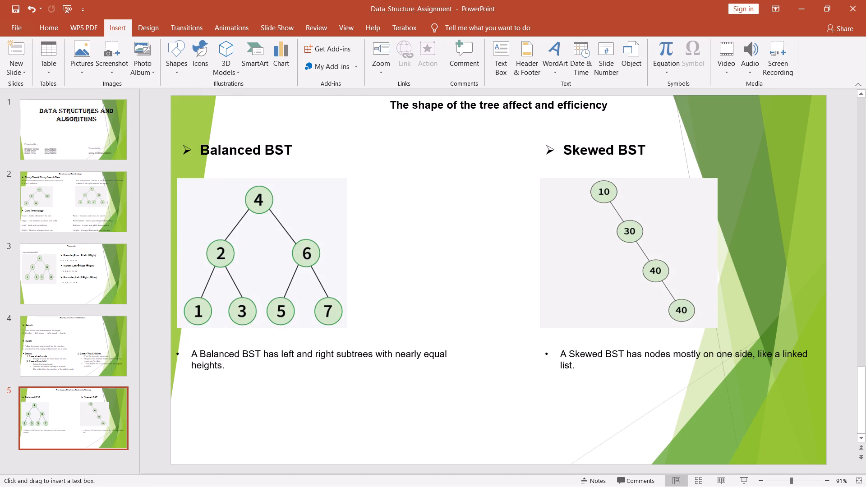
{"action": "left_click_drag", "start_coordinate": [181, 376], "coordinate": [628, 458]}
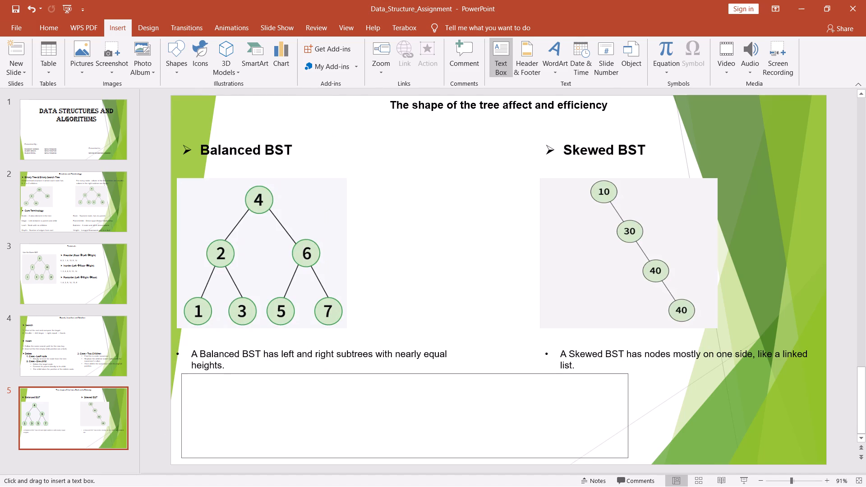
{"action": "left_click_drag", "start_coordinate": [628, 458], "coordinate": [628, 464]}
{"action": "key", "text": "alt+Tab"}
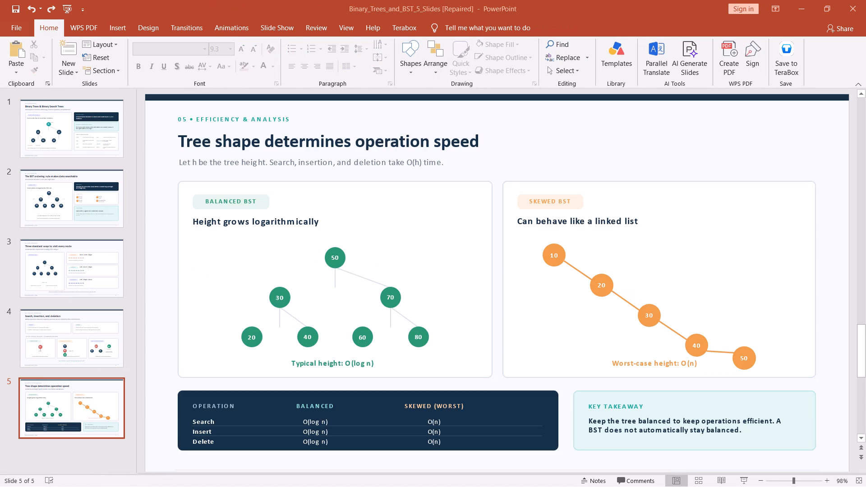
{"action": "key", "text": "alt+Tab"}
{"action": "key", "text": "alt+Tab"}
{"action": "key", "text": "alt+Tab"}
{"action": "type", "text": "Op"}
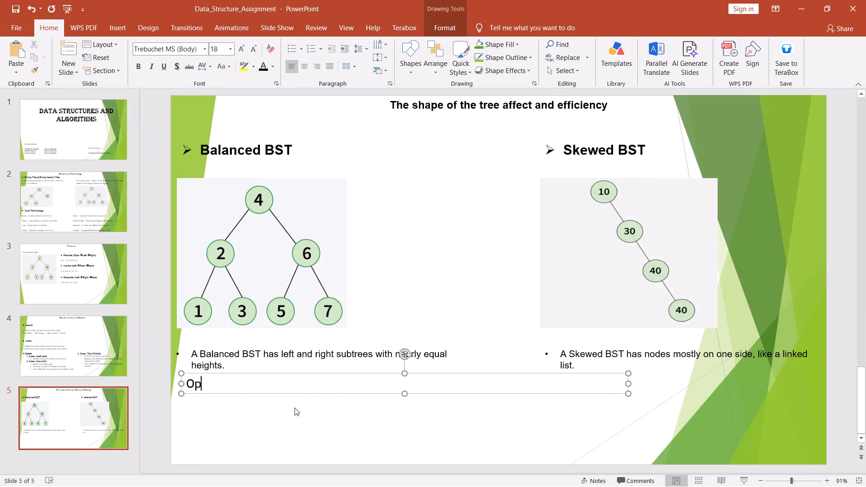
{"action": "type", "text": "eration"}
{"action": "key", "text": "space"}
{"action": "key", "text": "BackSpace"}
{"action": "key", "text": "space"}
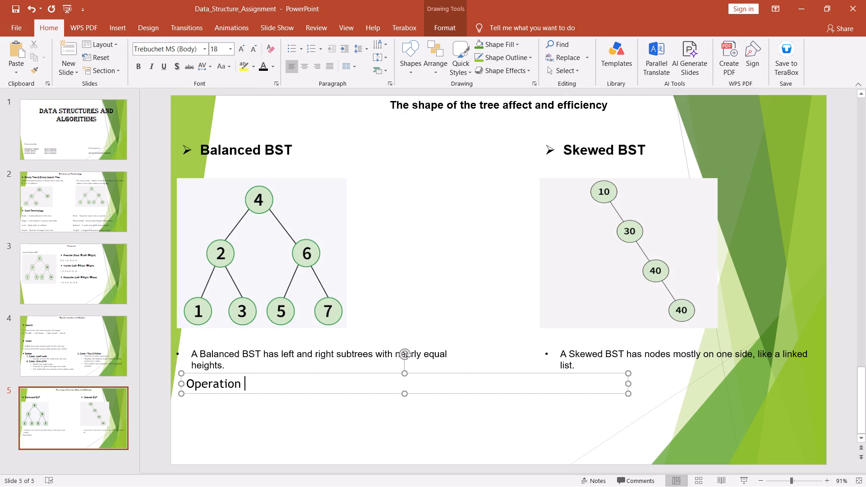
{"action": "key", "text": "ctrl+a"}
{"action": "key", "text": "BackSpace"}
Add a small text box reading "Operation" below the Balanced BST sentence, widened to fit the word on one line.
{"action": "left_click", "coordinate": [119, 30]}
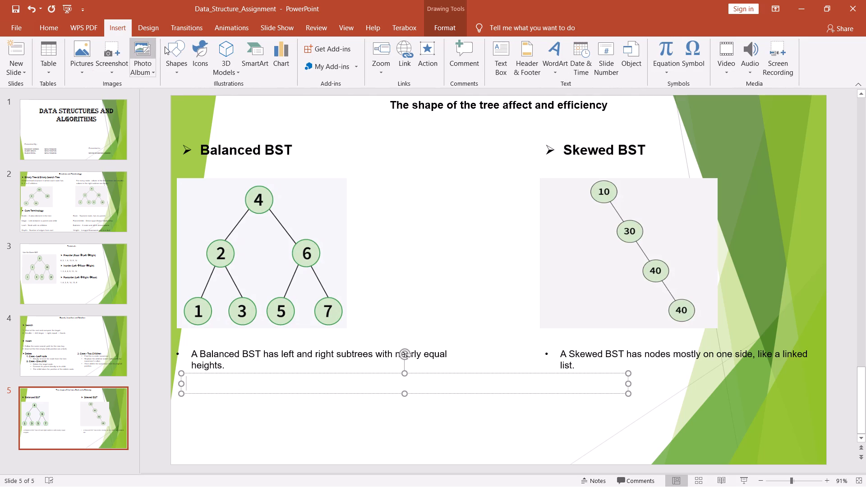
{"action": "left_click", "coordinate": [176, 48]}
{"action": "left_click", "coordinate": [173, 93]}
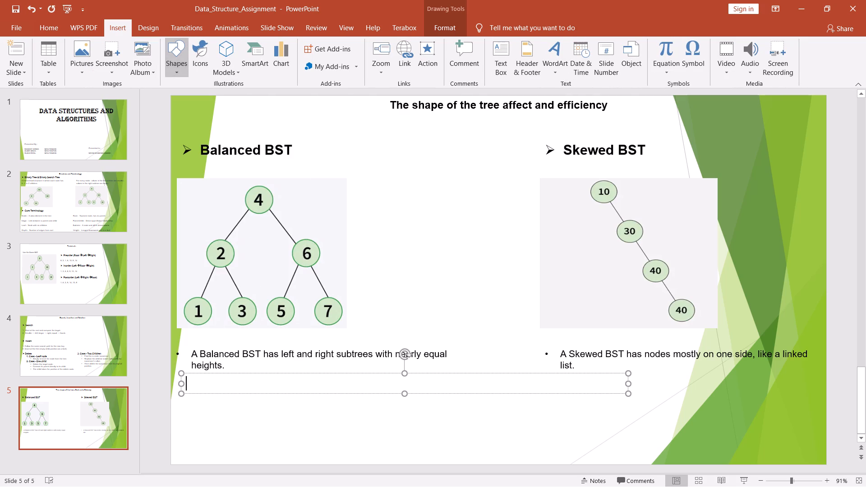
{"action": "left_click_drag", "start_coordinate": [185, 378], "coordinate": [248, 388]}
{"action": "key", "text": "o"}
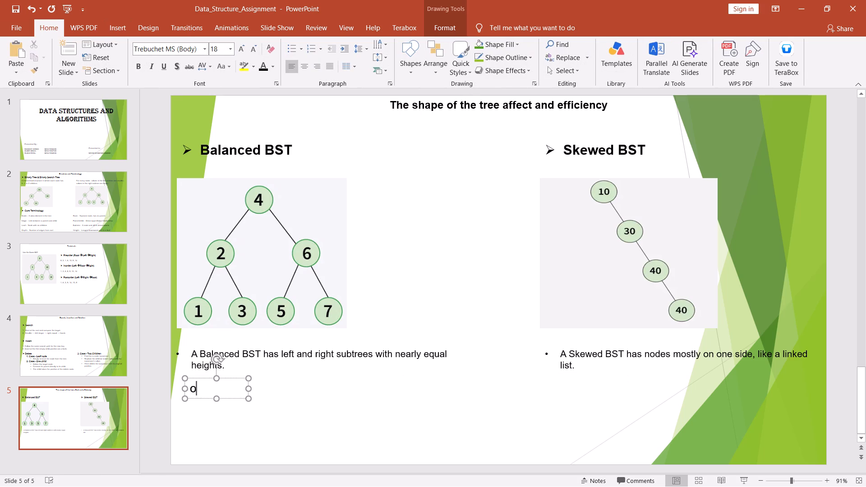
{"action": "key", "text": "BackSpace"}
{"action": "type", "text": "Operation"}
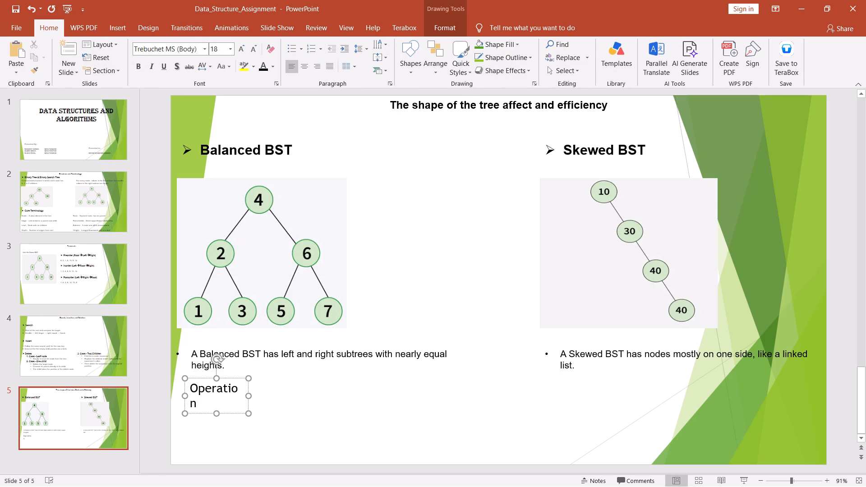
{"action": "left_click_drag", "start_coordinate": [250, 396], "coordinate": [260, 393]}
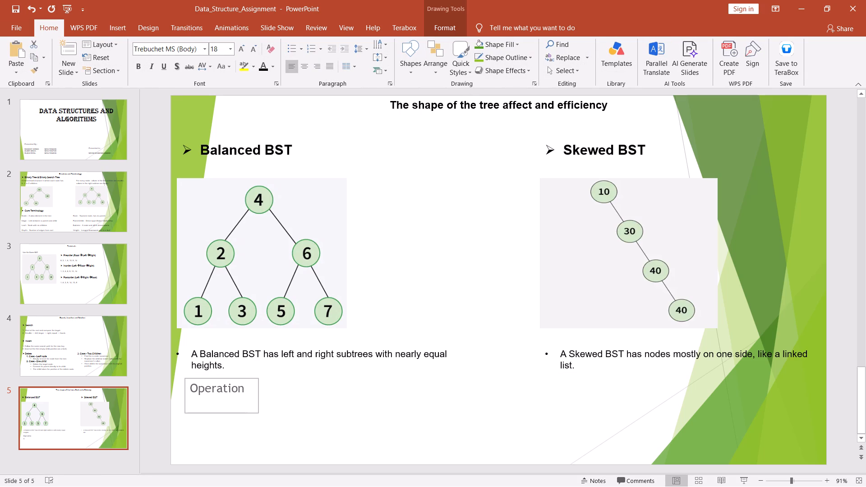
Fit the "Operation" text box around its word and nudge it slightly up below the Balanced BST sentence.
{"action": "left_click_drag", "start_coordinate": [260, 393], "coordinate": [261, 386]}
{"action": "left_click", "coordinate": [279, 386]}
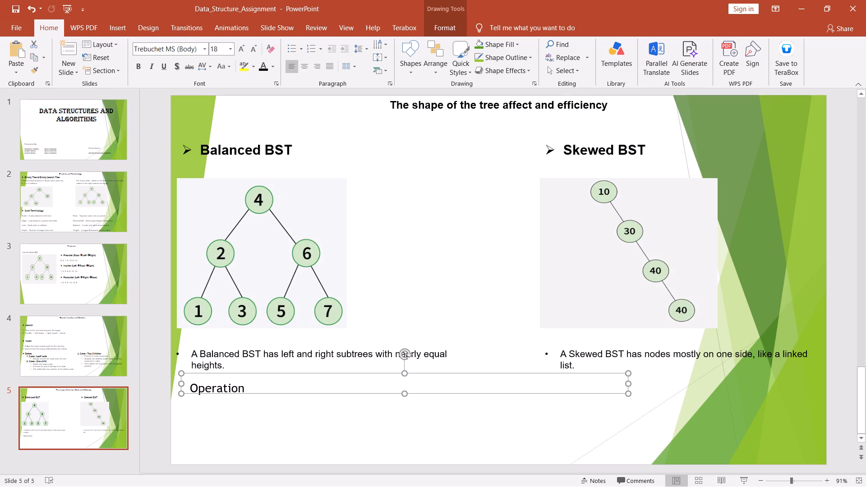
{"action": "left_click", "coordinate": [253, 390]}
{"action": "left_click", "coordinate": [241, 379]}
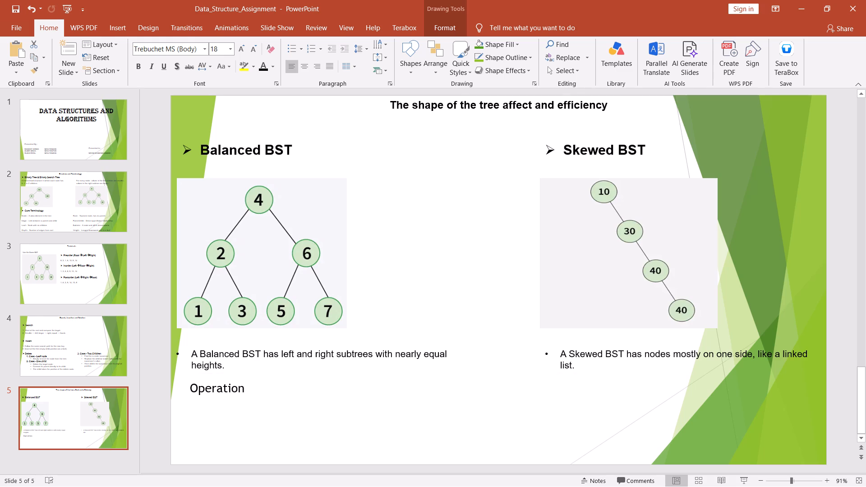
{"action": "left_click", "coordinate": [284, 375]}
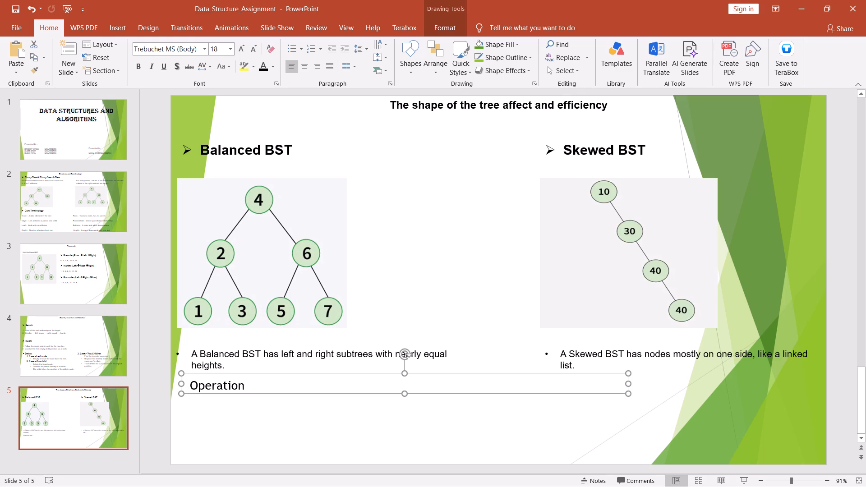
{"action": "left_click", "coordinate": [296, 386]}
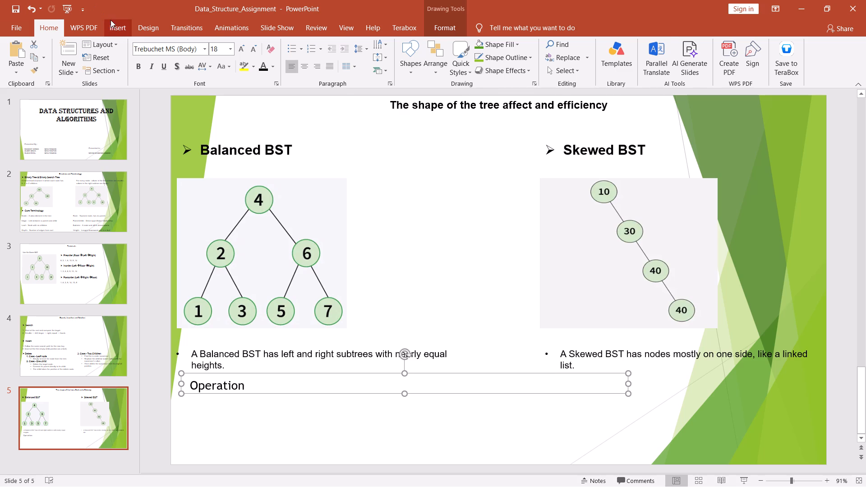
Add a "Balanced" text box on the same row as "Operation", aligned with it near the middle of slide 5.
{"action": "left_click", "coordinate": [113, 21]}
{"action": "left_click", "coordinate": [172, 47]}
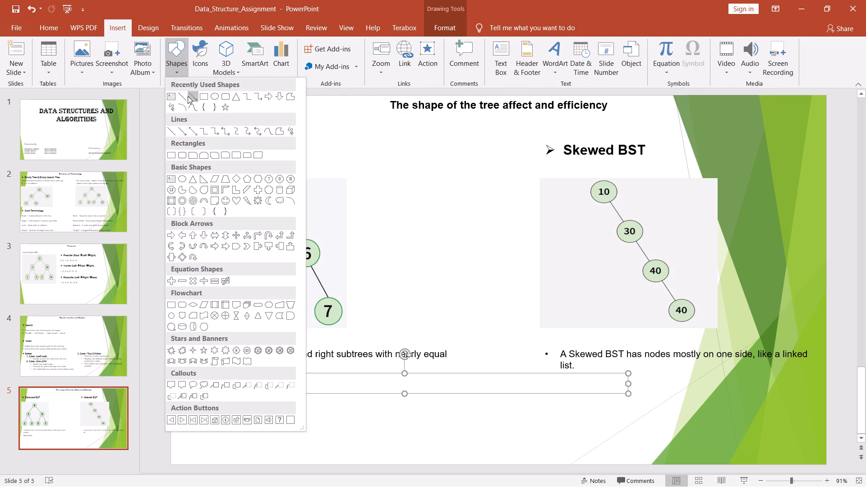
{"action": "left_click", "coordinate": [167, 92]}
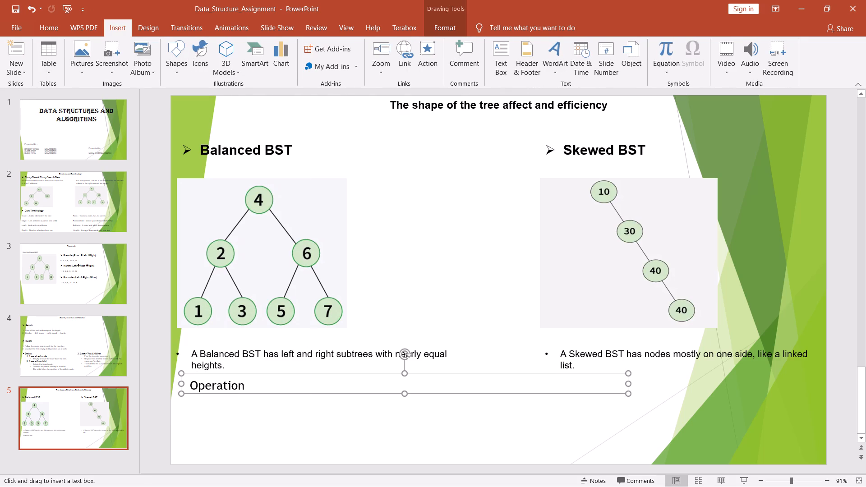
{"action": "left_click_drag", "start_coordinate": [345, 379], "coordinate": [438, 386]}
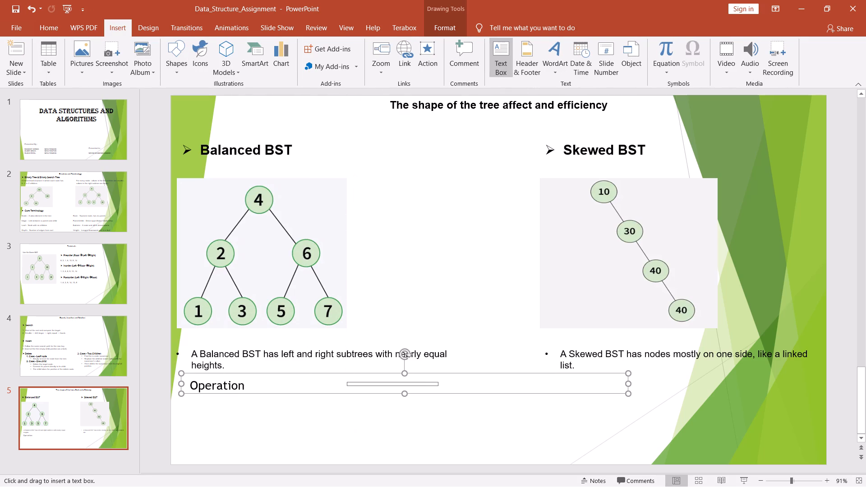
{"action": "left_click_drag", "start_coordinate": [438, 386], "coordinate": [446, 391]}
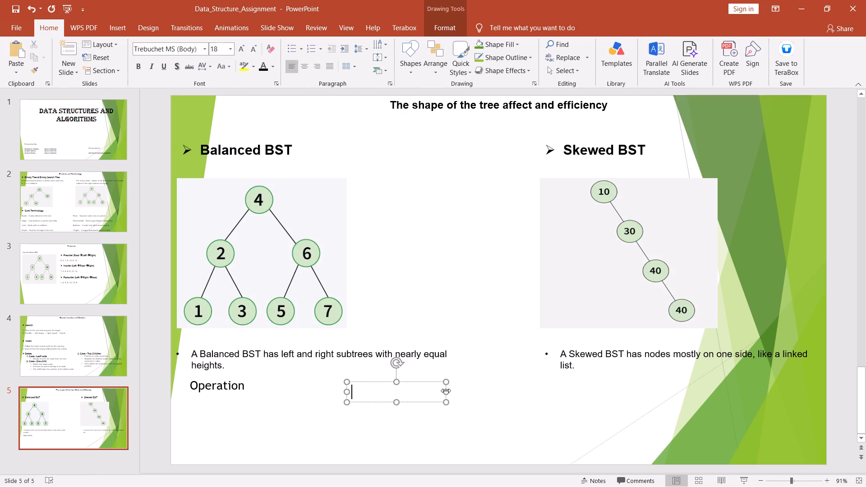
{"action": "key", "text": "alt+Tab"}
{"action": "key", "text": "alt+Tab"}
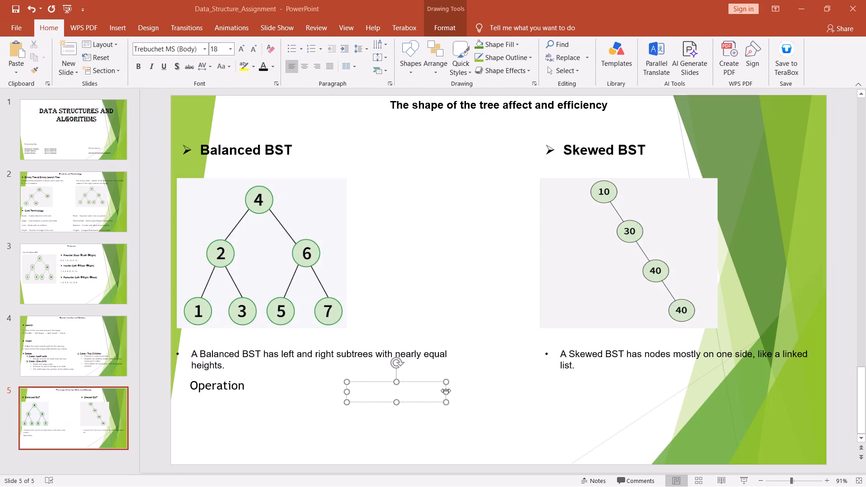
{"action": "type", "text": "Balanced"}
{"action": "key", "text": "alt+Tab"}
{"action": "key", "text": "alt+Tab"}
{"action": "left_click_drag", "start_coordinate": [415, 381], "coordinate": [415, 374]}
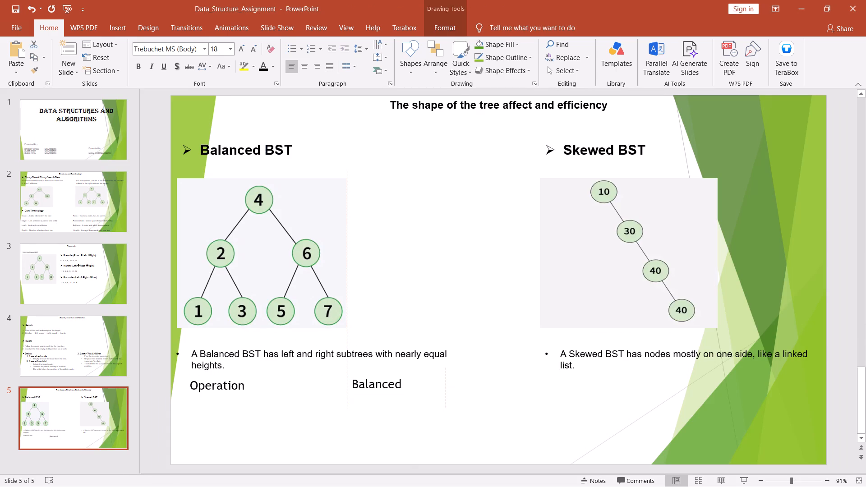
{"action": "left_click_drag", "start_coordinate": [415, 374], "coordinate": [415, 376]}
{"action": "left_click", "coordinate": [312, 386]}
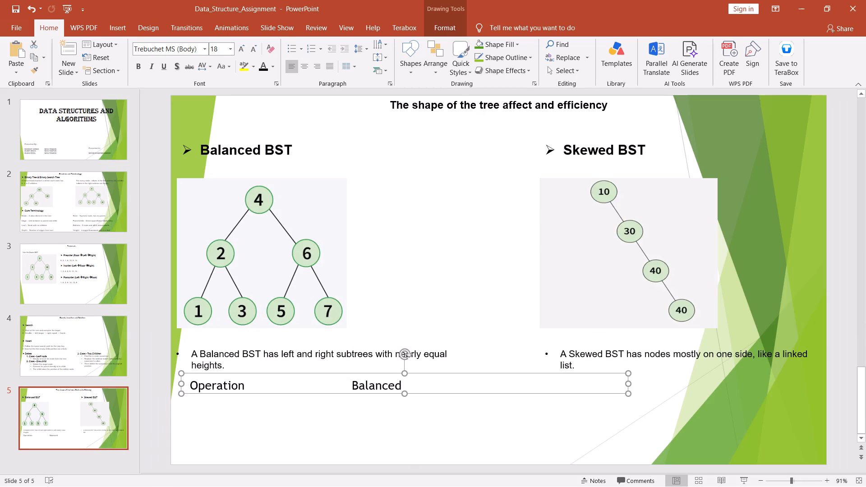
Narrow the "Balanced" text box to fit its word.
{"action": "left_click", "coordinate": [433, 383]}
{"action": "left_click", "coordinate": [477, 382]}
{"action": "left_click", "coordinate": [453, 385]}
{"action": "left_click", "coordinate": [381, 385]}
{"action": "left_click_drag", "start_coordinate": [446, 387], "coordinate": [410, 390]}
Narrow the "Operation" text box while keeping the word on one line.
{"action": "left_click", "coordinate": [227, 386]}
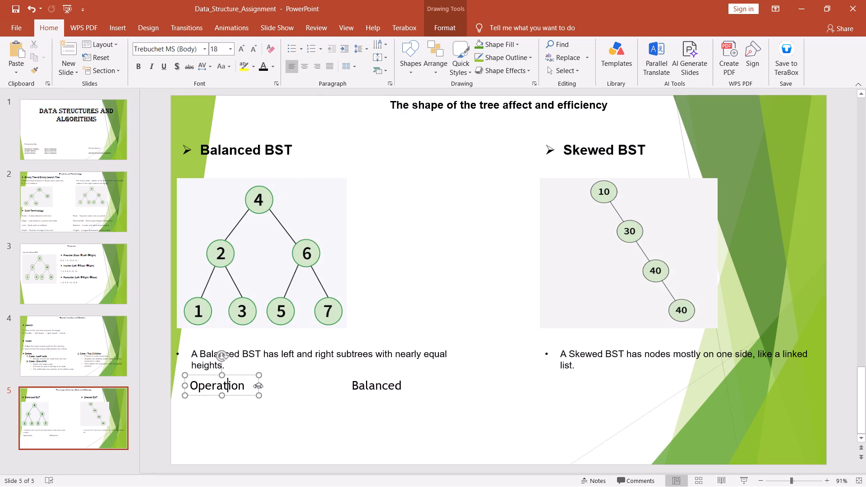
{"action": "left_click_drag", "start_coordinate": [258, 386], "coordinate": [249, 385]}
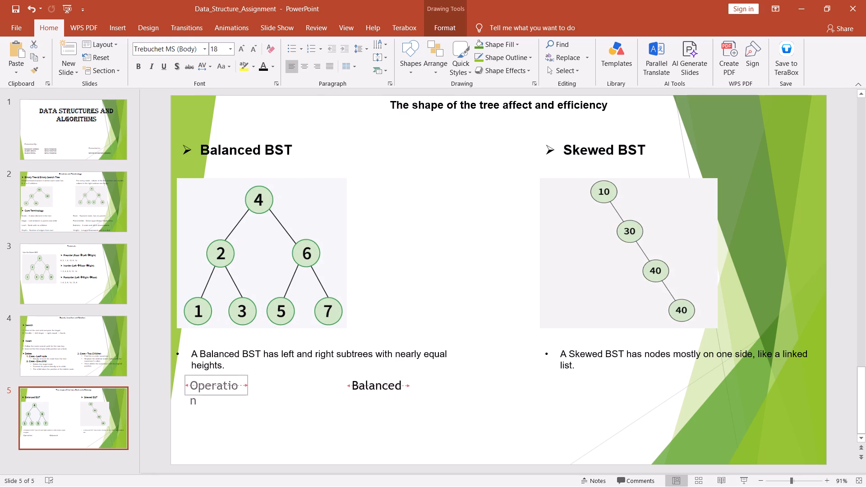
{"action": "left_click_drag", "start_coordinate": [249, 385], "coordinate": [253, 385]}
{"action": "left_click", "coordinate": [431, 386]}
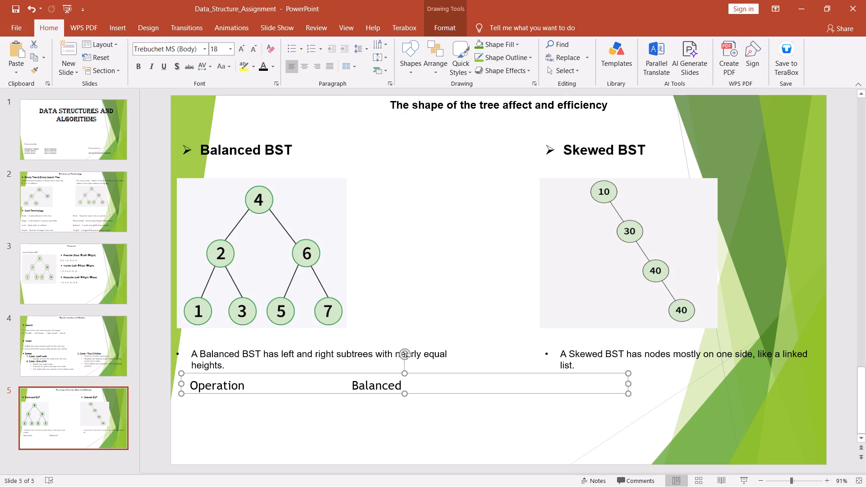
Add a third text box reading "Skewed" after "Balanced", checking the heading against the reference table in Binary_Trees_and_BST_5_Slides.
{"action": "left_click", "coordinate": [120, 32]}
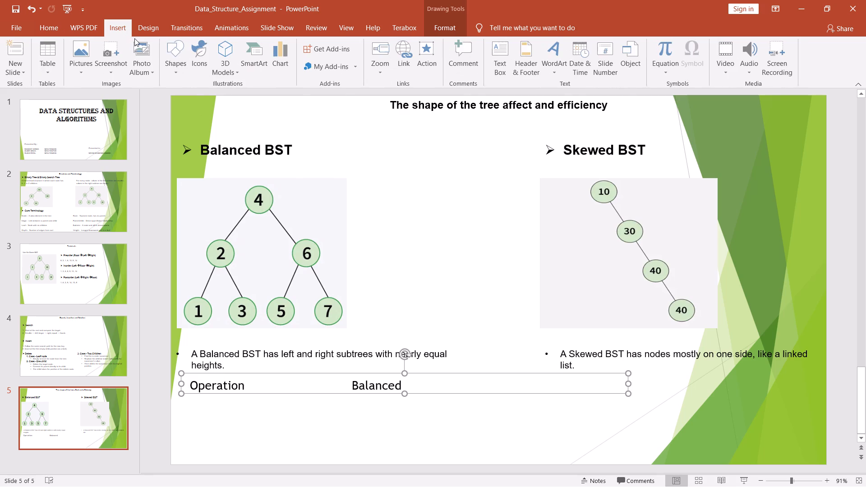
{"action": "left_click", "coordinate": [175, 49]}
{"action": "left_click", "coordinate": [175, 93]}
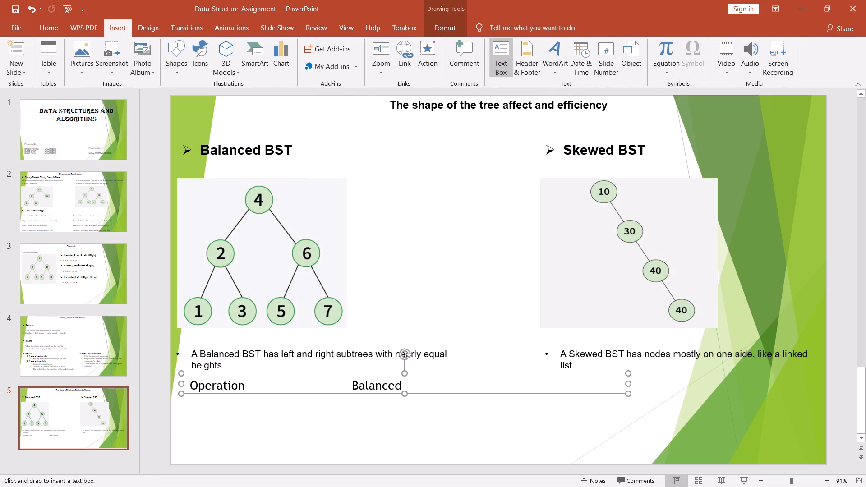
{"action": "left_click_drag", "start_coordinate": [503, 379], "coordinate": [585, 389]}
{"action": "key", "text": "alt+Tab"}
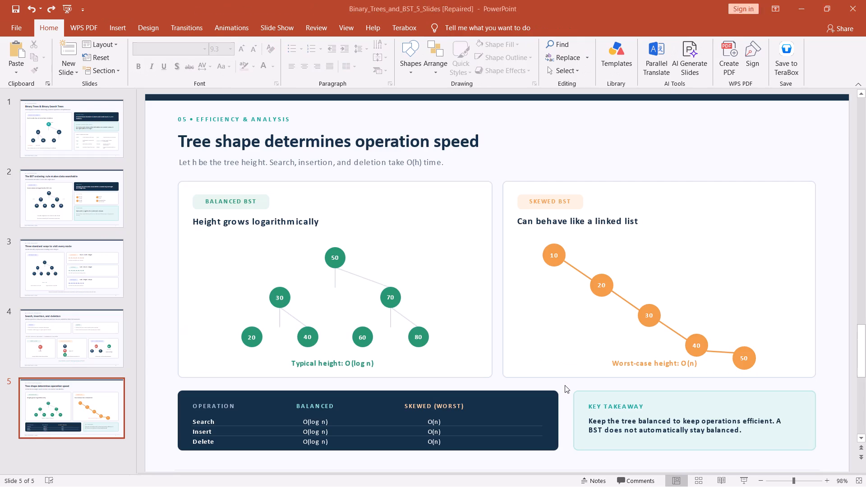
{"action": "key", "text": "alt+Tab"}
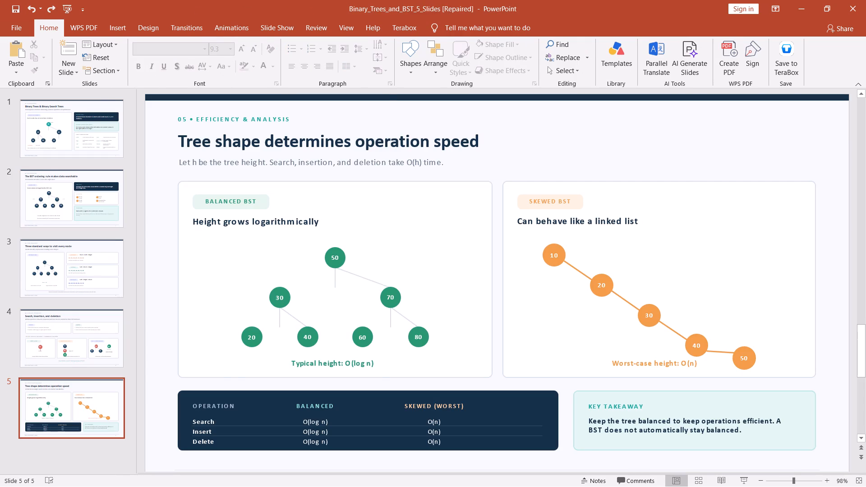
{"action": "type", "text": "Se"}
{"action": "key", "text": "alt+Tab"}
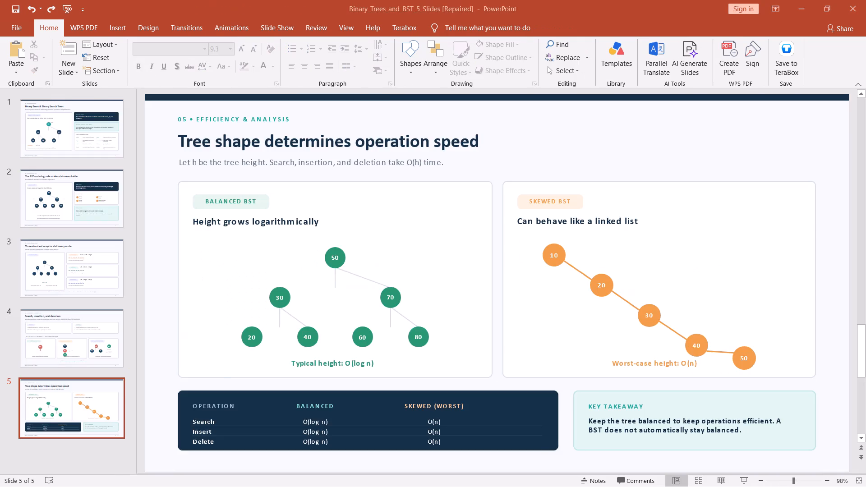
{"action": "key", "text": "alt+Tab"}
{"action": "key", "text": "BackSpace"}
{"action": "type", "text": "ke"}
{"action": "key", "text": "alt+Tab"}
{"action": "key", "text": "alt+Tab"}
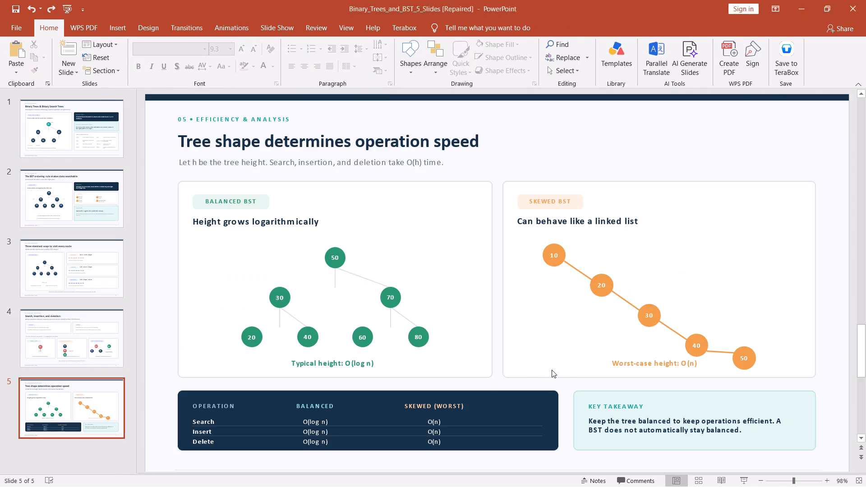
{"action": "key", "text": "e"}
{"action": "key", "text": "BackSpace"}
{"action": "type", "text": "wed"}
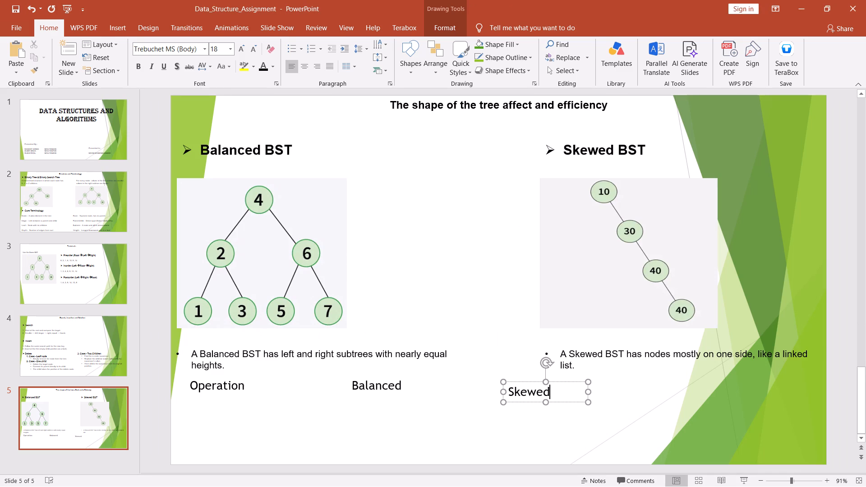
Align the "Skewed" text box with the "Operation" and "Balanced" row and narrow it to fit its word.
{"action": "left_click_drag", "start_coordinate": [563, 381], "coordinate": [563, 379]}
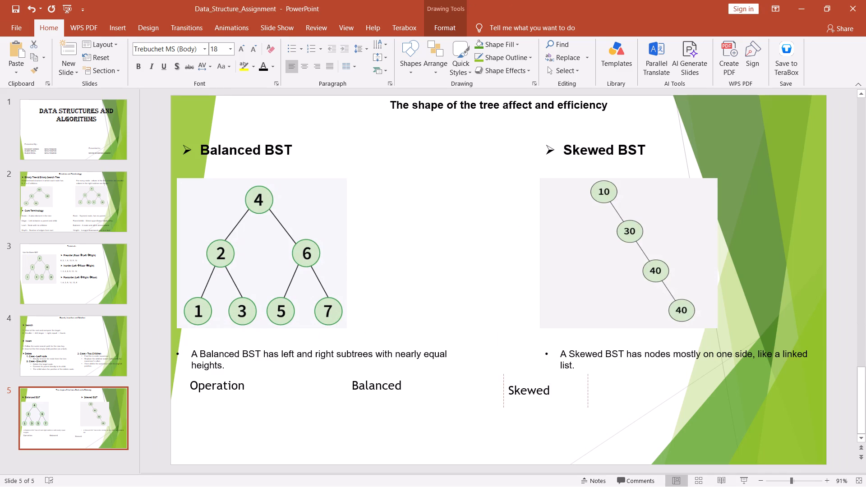
{"action": "left_click_drag", "start_coordinate": [563, 379], "coordinate": [562, 375]}
{"action": "left_click", "coordinate": [557, 415]}
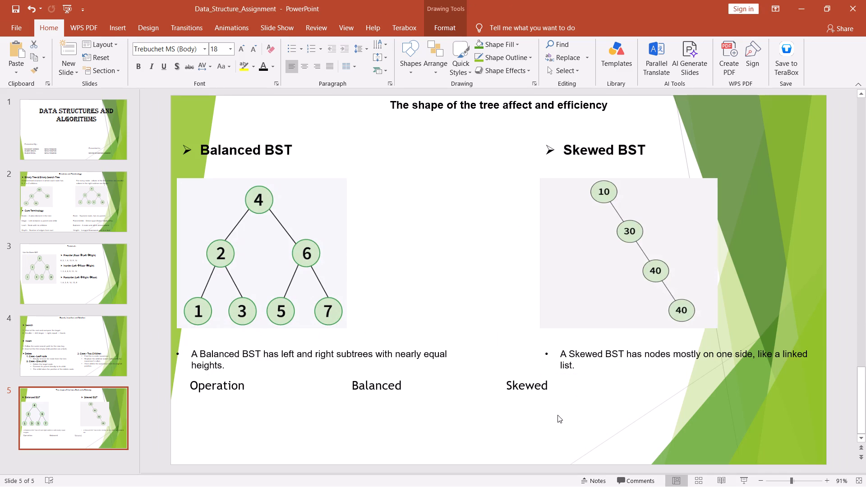
{"action": "left_click", "coordinate": [556, 390]}
{"action": "left_click_drag", "start_coordinate": [585, 387], "coordinate": [560, 387]}
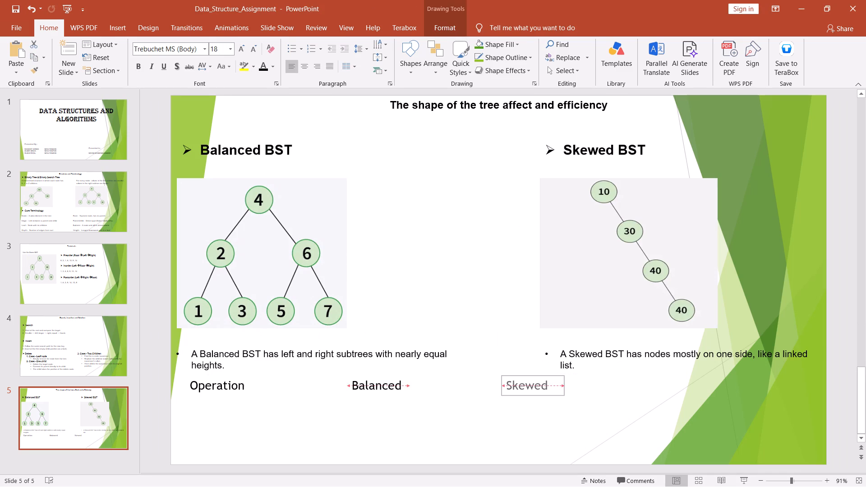
{"action": "left_click_drag", "start_coordinate": [560, 387], "coordinate": [553, 386]}
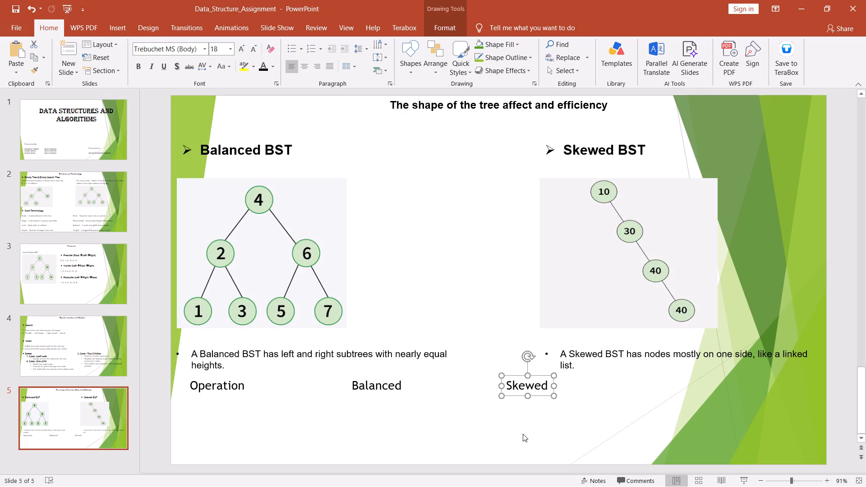
{"action": "left_click", "coordinate": [523, 434]}
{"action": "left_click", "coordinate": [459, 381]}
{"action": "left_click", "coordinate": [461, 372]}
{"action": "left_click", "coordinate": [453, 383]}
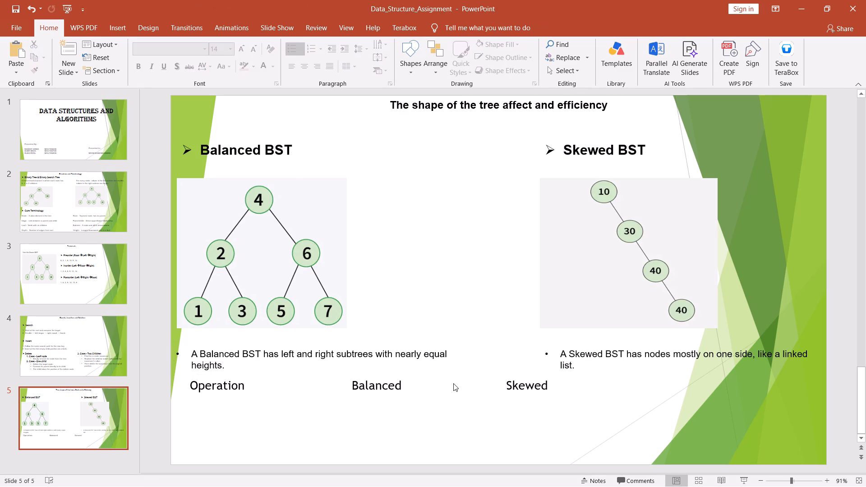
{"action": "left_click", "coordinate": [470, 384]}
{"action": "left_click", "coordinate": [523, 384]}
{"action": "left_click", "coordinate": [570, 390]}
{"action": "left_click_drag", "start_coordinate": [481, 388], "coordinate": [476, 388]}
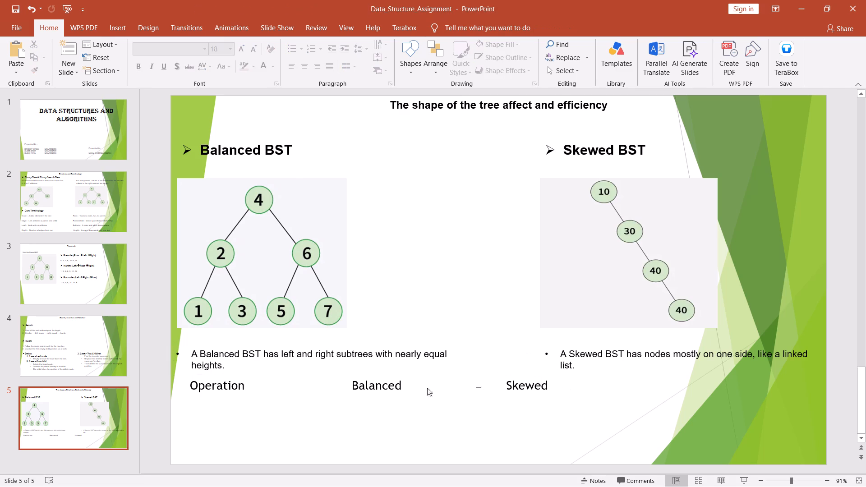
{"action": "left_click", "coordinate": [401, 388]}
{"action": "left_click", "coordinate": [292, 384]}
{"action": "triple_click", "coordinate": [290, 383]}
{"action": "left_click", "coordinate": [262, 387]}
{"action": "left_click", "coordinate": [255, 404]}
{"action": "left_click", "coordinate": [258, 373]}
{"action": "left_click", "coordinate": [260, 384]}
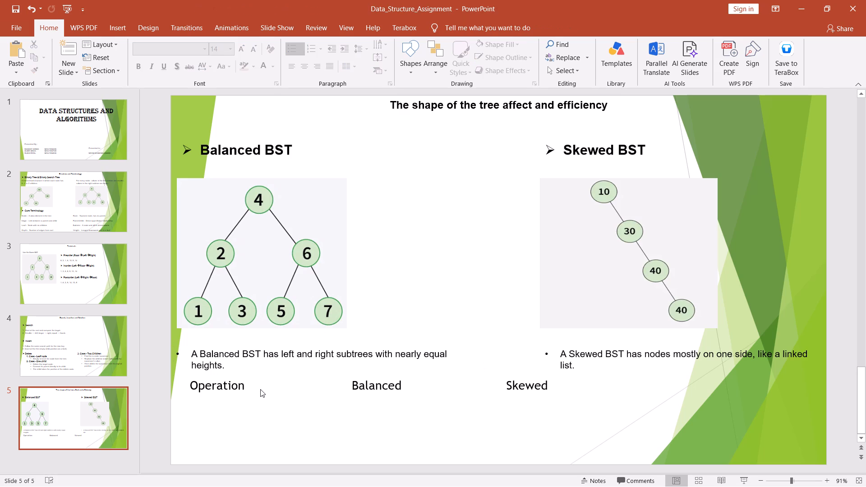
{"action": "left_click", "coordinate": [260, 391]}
Draw a large text box enclosing the Operation, Balanced and Skewed headings and the empty area beneath them.
{"action": "left_click", "coordinate": [111, 30]}
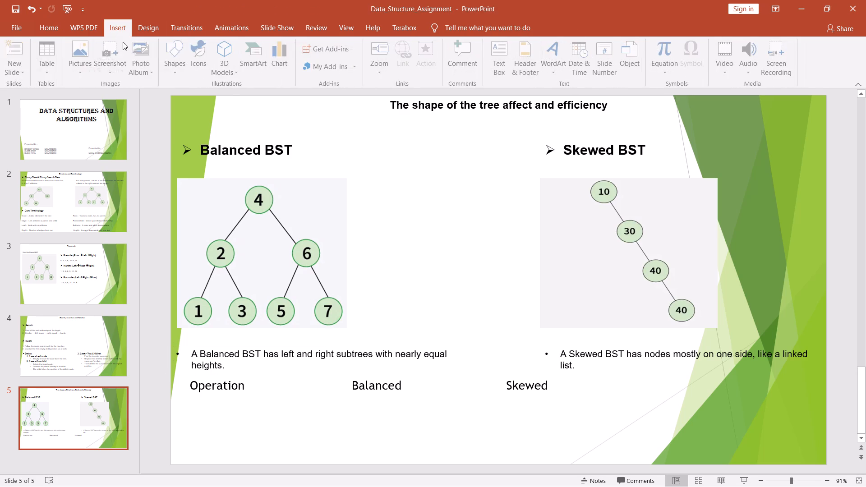
{"action": "left_click", "coordinate": [177, 50]}
{"action": "left_click", "coordinate": [169, 99]}
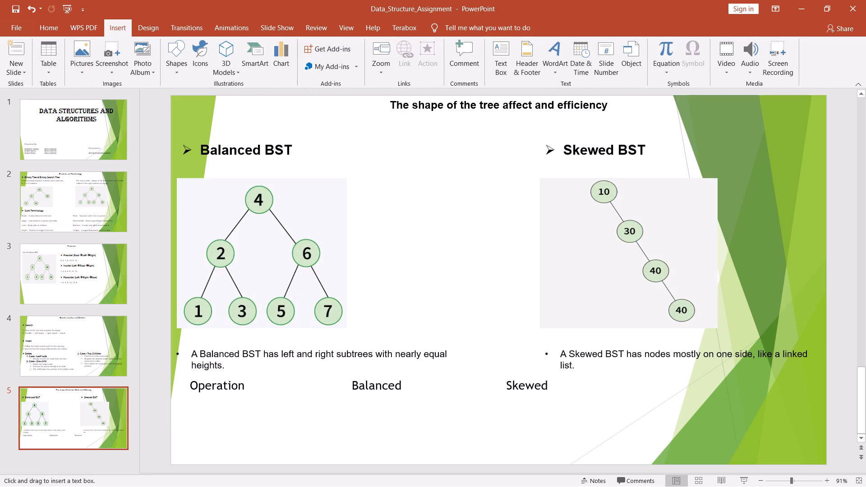
{"action": "left_click_drag", "start_coordinate": [175, 372], "coordinate": [696, 441]}
{"action": "left_click", "coordinate": [528, 400]}
{"action": "left_click", "coordinate": [529, 387]}
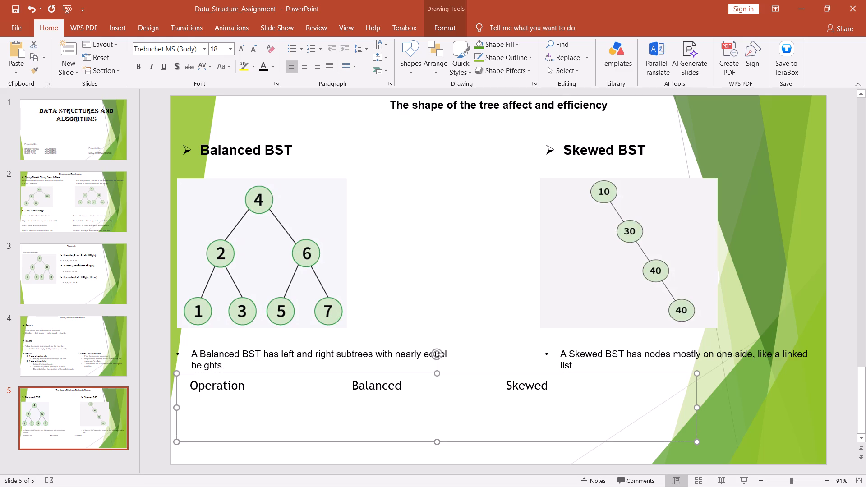
{"action": "left_click", "coordinate": [529, 386]}
{"action": "left_click", "coordinate": [475, 405]}
{"action": "left_click", "coordinate": [352, 383]}
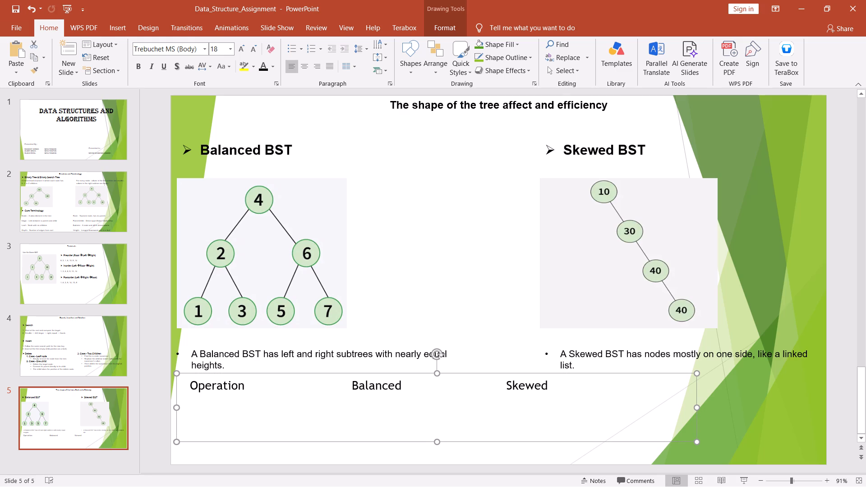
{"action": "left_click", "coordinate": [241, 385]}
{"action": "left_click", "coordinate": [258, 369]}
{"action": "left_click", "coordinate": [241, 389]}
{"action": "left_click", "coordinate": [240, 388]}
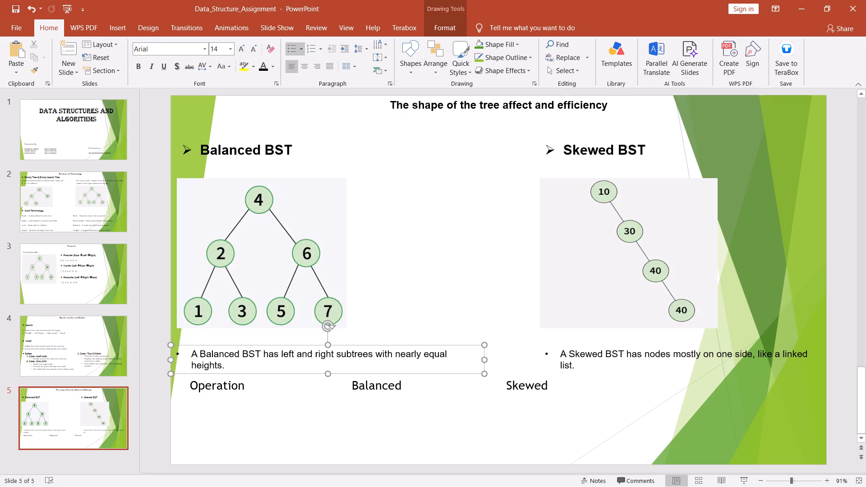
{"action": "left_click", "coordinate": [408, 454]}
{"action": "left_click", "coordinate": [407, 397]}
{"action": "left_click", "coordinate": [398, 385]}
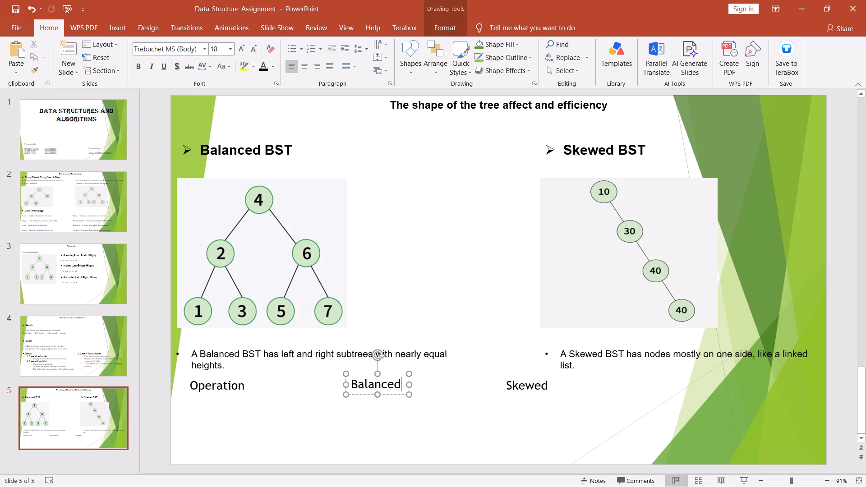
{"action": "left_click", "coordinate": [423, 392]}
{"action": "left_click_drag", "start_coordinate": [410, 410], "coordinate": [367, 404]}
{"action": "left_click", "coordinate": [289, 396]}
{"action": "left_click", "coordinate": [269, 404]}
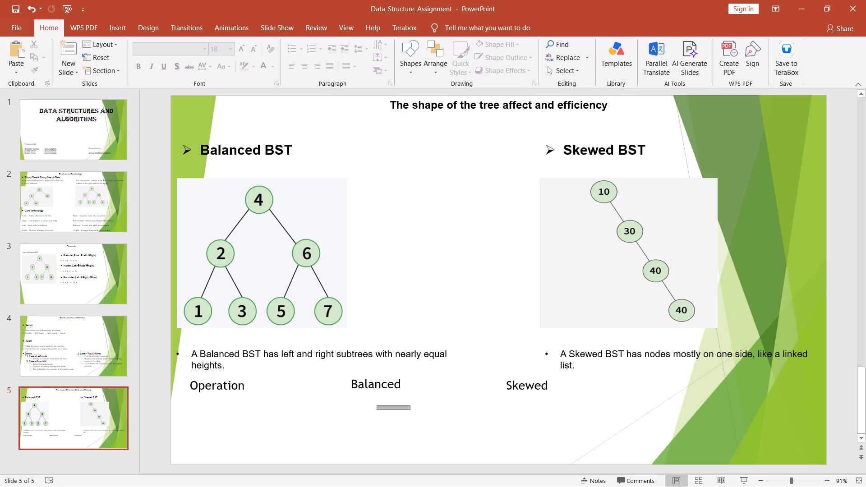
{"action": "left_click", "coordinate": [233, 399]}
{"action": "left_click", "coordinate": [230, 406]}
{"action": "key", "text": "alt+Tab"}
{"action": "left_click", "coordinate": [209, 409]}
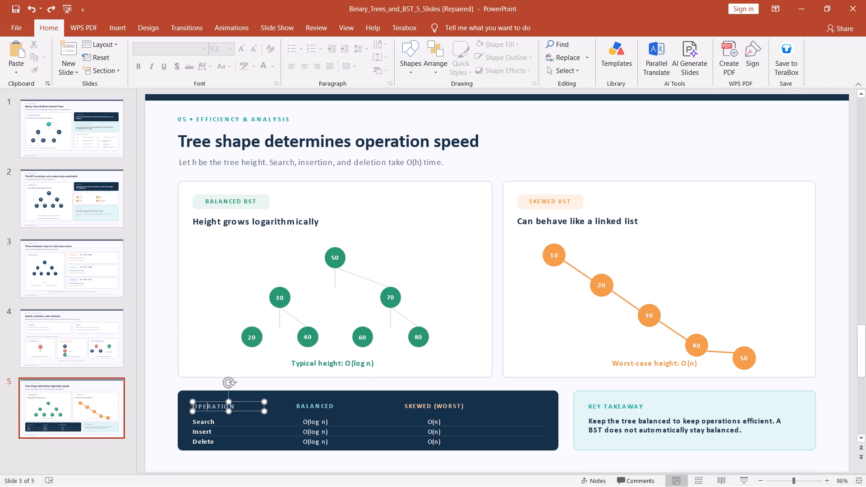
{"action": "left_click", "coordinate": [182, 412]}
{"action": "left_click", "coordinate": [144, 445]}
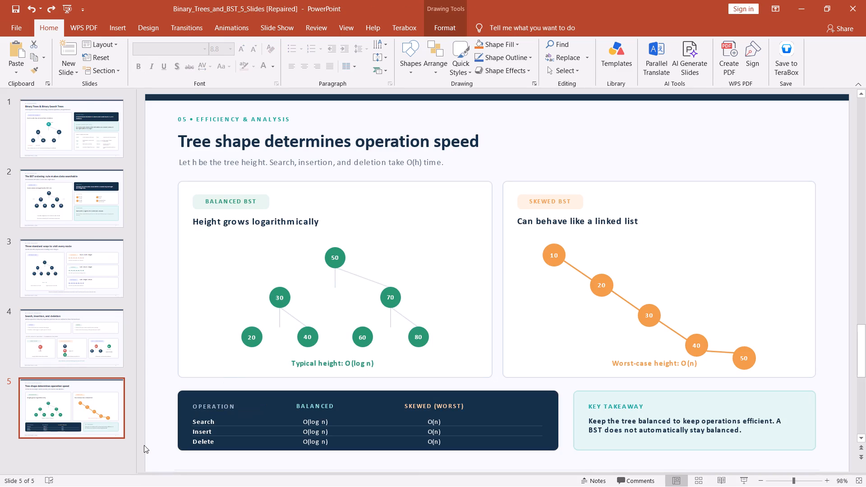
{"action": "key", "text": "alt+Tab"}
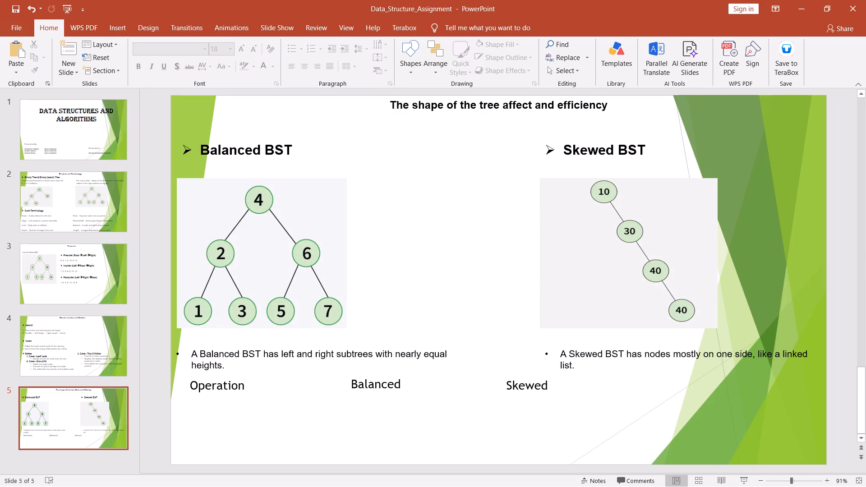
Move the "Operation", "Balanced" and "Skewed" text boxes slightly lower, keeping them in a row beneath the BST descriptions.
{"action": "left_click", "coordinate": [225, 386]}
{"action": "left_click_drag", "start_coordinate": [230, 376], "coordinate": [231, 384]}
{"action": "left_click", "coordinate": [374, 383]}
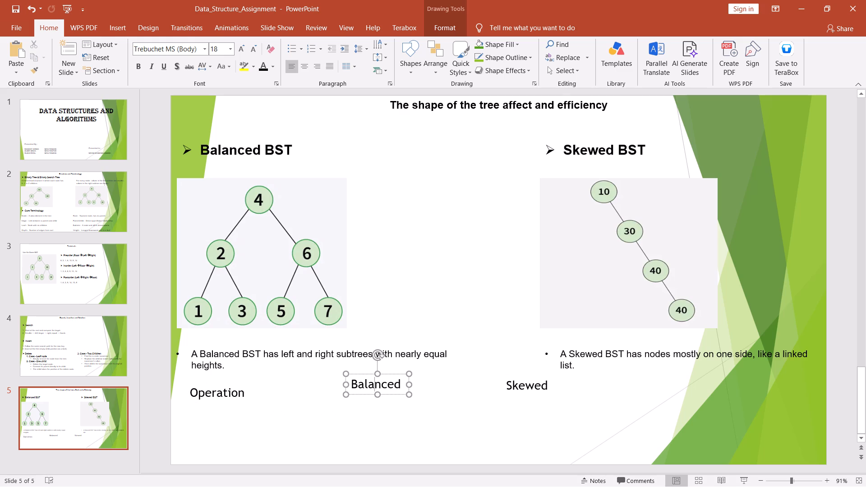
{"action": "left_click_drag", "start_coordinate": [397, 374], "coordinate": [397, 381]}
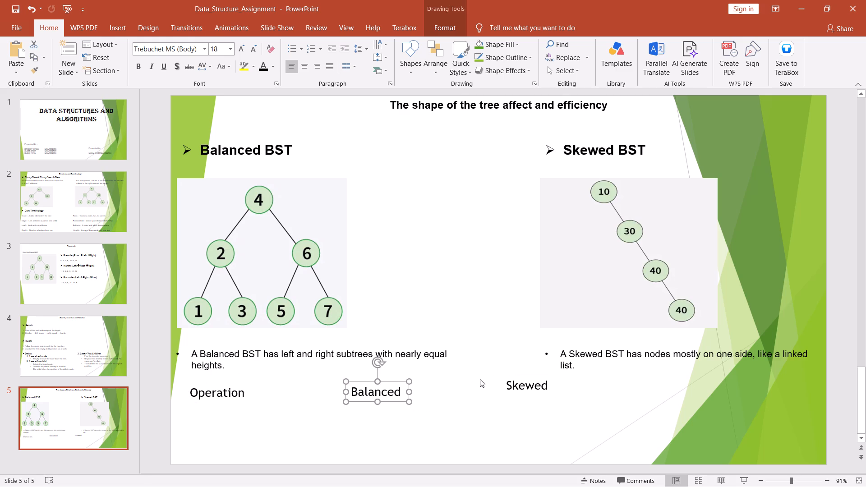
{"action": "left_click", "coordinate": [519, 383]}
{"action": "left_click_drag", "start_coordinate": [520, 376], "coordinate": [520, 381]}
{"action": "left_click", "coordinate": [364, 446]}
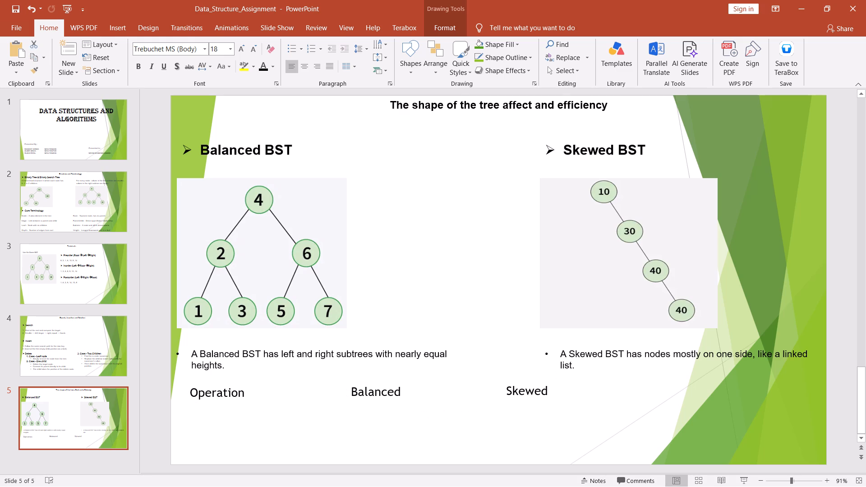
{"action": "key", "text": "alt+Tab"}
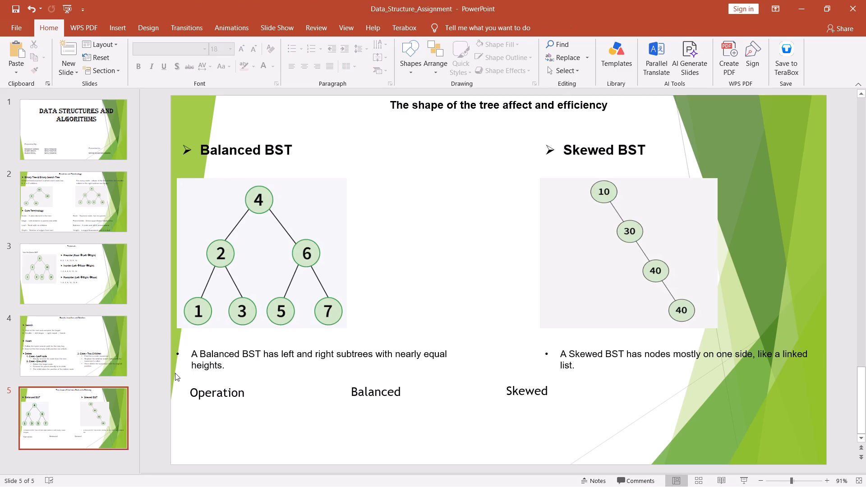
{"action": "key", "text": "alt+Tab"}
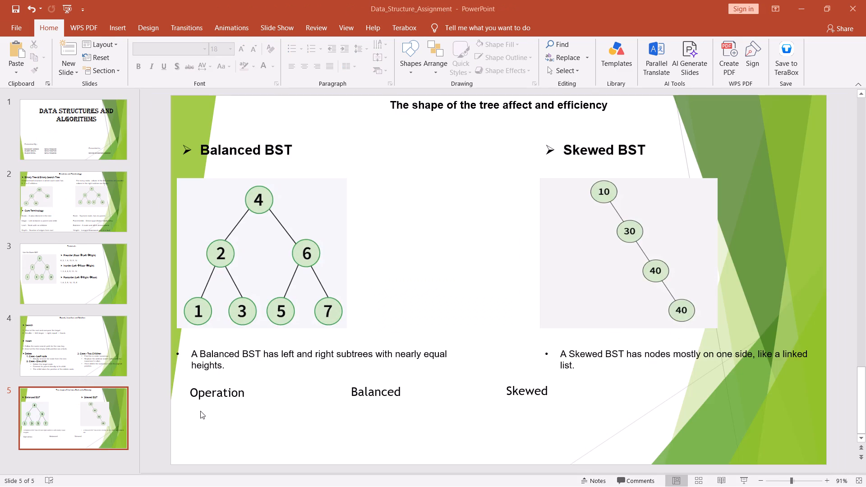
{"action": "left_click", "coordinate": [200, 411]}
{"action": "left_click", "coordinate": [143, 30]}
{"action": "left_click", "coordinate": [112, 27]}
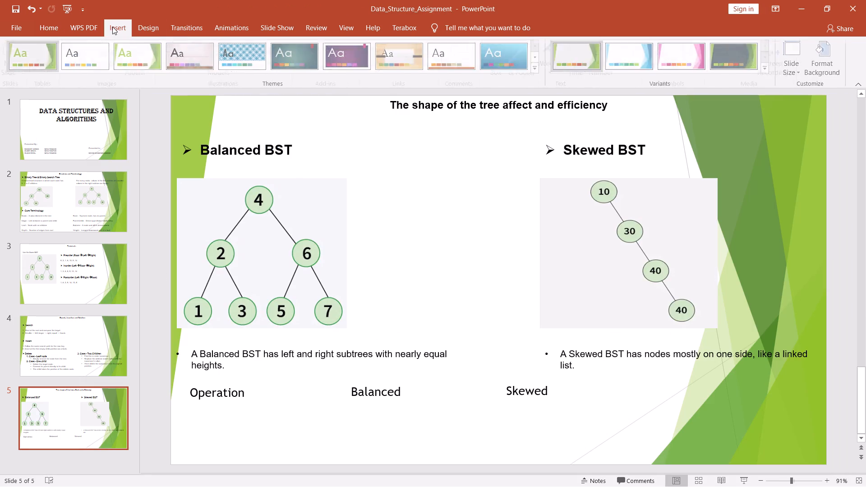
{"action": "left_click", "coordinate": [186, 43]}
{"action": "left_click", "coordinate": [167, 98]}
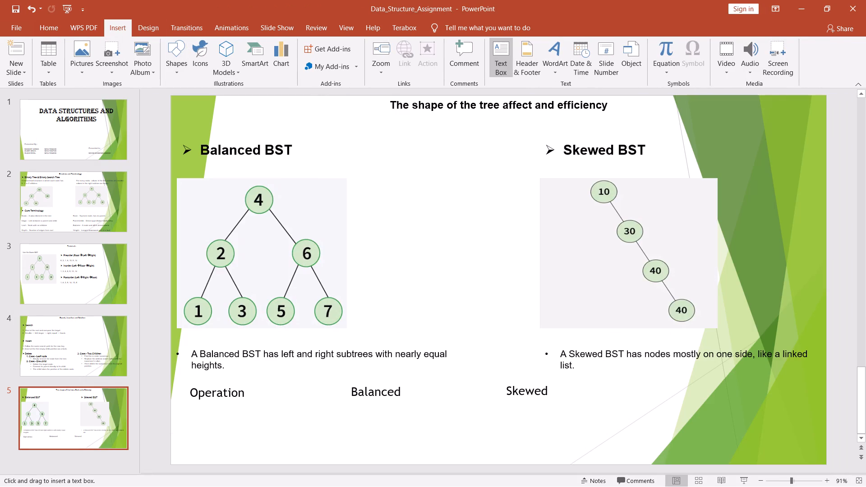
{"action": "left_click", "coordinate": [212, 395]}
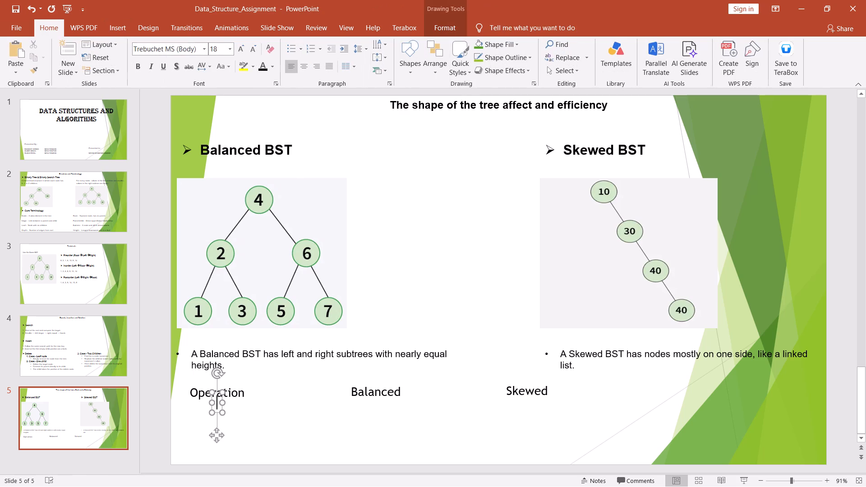
Delete the "Operation", "Balanced" and "Skewed" text boxes from slide 5.
{"action": "left_click", "coordinate": [195, 392]}
{"action": "left_click", "coordinate": [204, 383]}
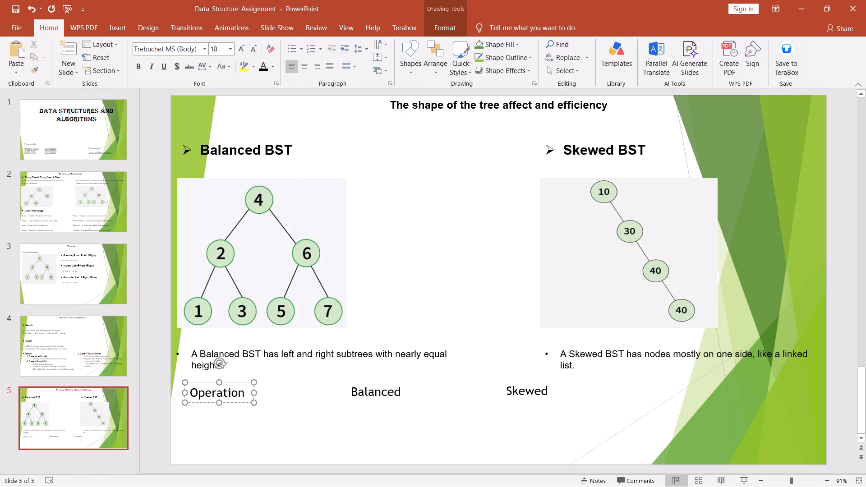
{"action": "key", "text": "Delete"}
{"action": "left_click", "coordinate": [398, 392]}
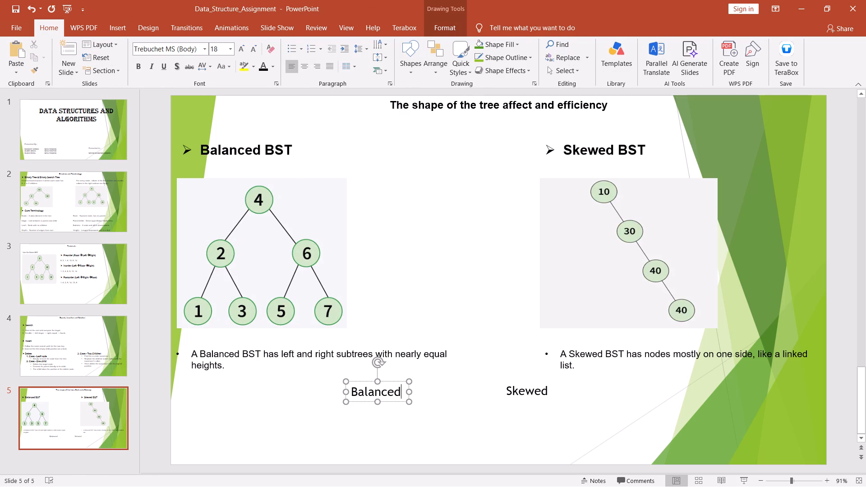
{"action": "left_click", "coordinate": [395, 381]}
{"action": "key", "text": "Delete"}
{"action": "left_click", "coordinate": [518, 383]}
{"action": "left_click", "coordinate": [519, 382]}
{"action": "key", "text": "Delete"}
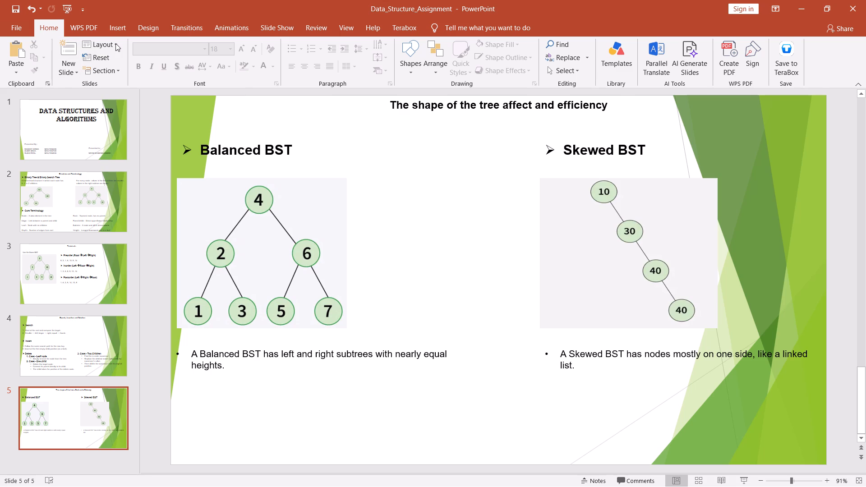
Insert a table with three columns and four rows on slide 5, matching the comparison table in Binary_Trees_and_BST_5_Slides.
{"action": "left_click", "coordinate": [111, 32]}
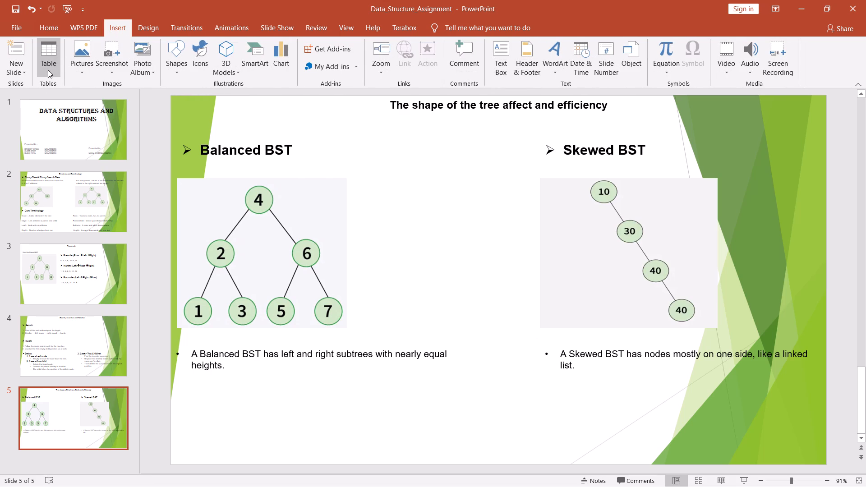
{"action": "left_click", "coordinate": [48, 70]}
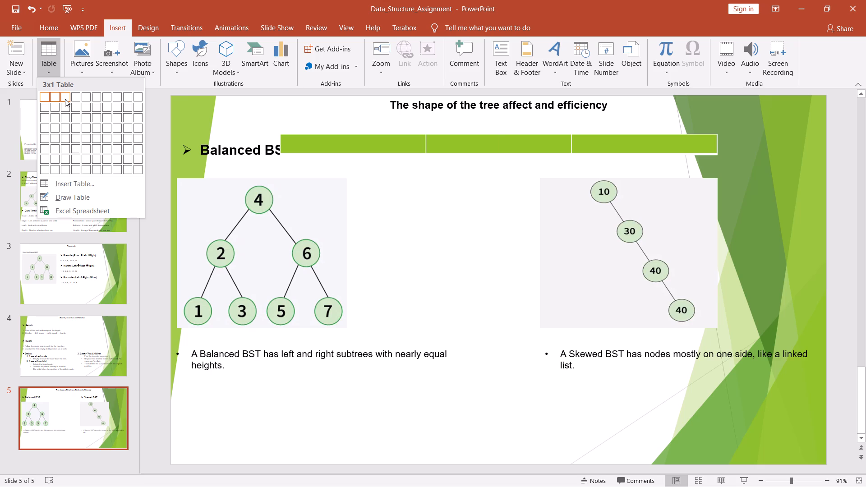
{"action": "key", "text": "alt+Tab"}
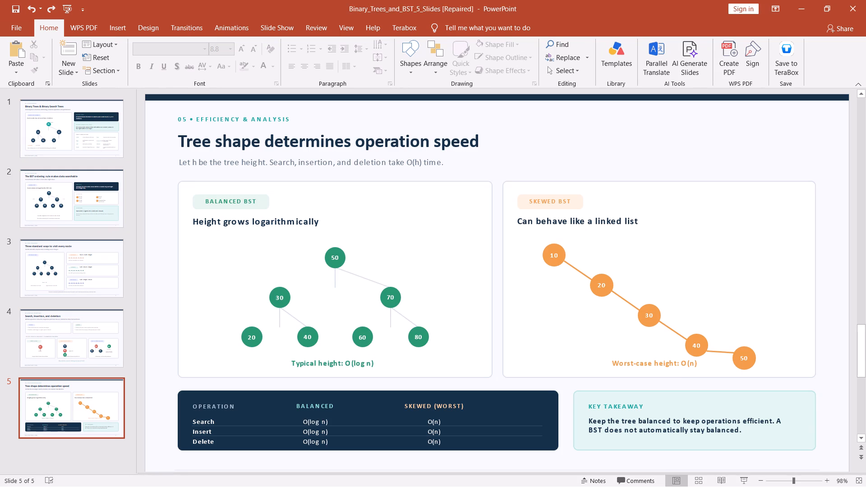
{"action": "key", "text": "alt+Tab"}
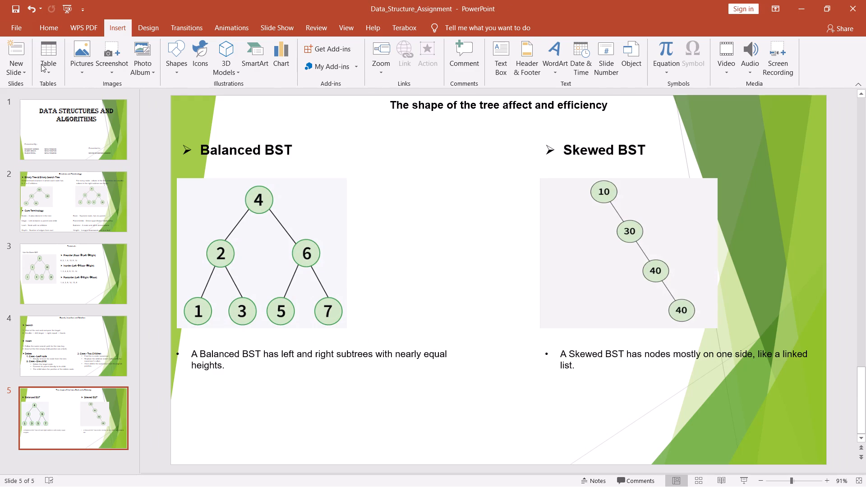
{"action": "left_click", "coordinate": [41, 64]}
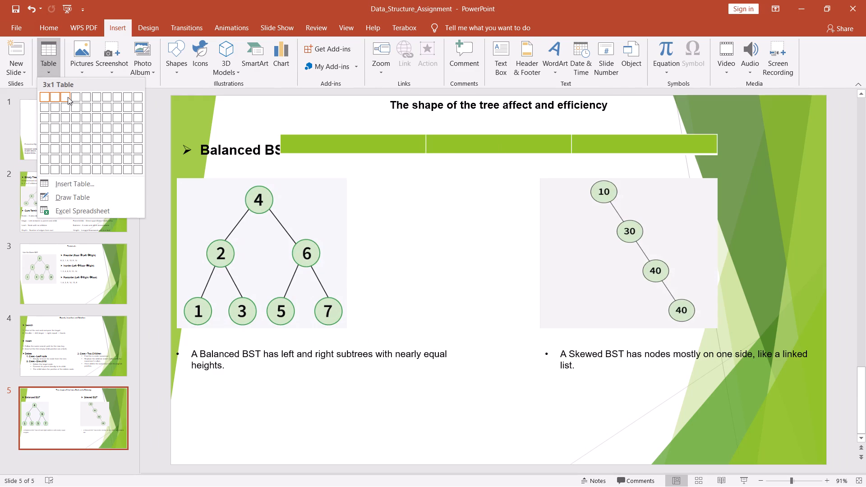
{"action": "left_click", "coordinate": [67, 129]}
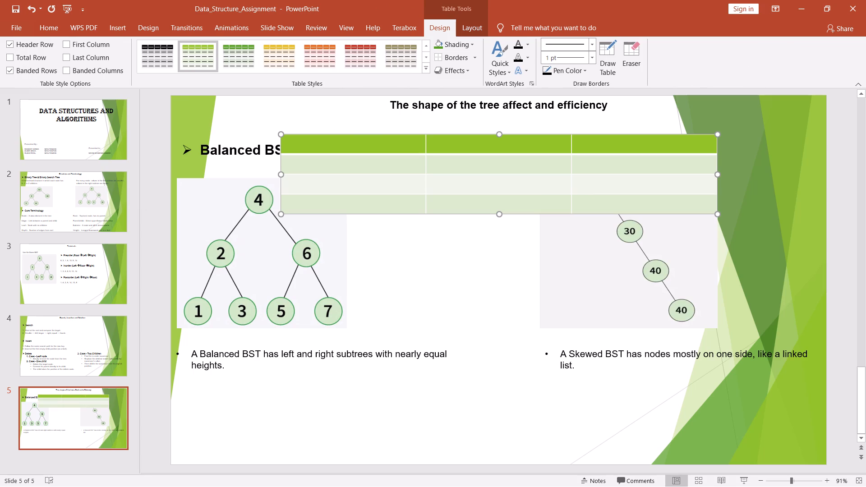
Move the new table into the empty space just beneath the Balanced BST description, lined up with the balanced tree picture's outer edge.
{"action": "left_click_drag", "start_coordinate": [415, 133], "coordinate": [424, 354]}
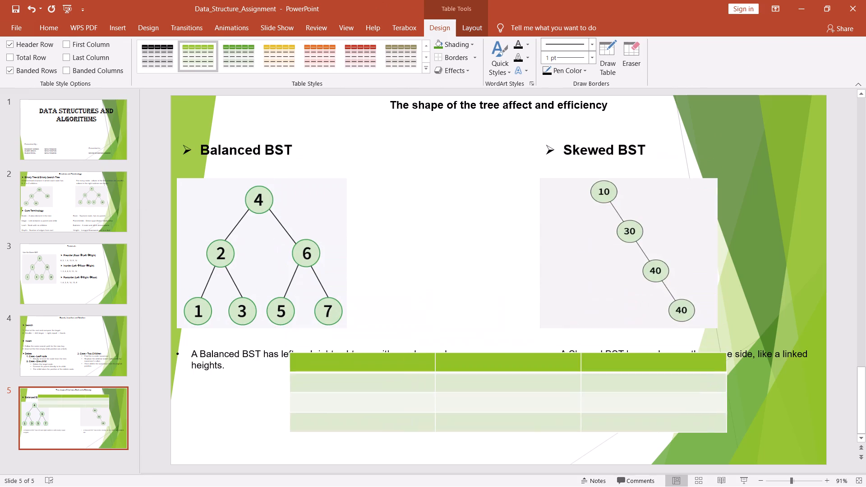
{"action": "left_click_drag", "start_coordinate": [424, 354], "coordinate": [379, 375]}
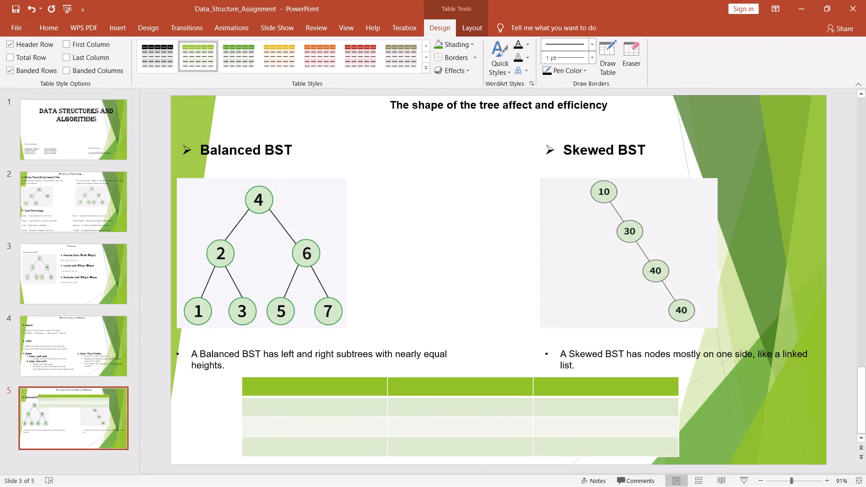
{"action": "left_click_drag", "start_coordinate": [379, 375], "coordinate": [313, 375]}
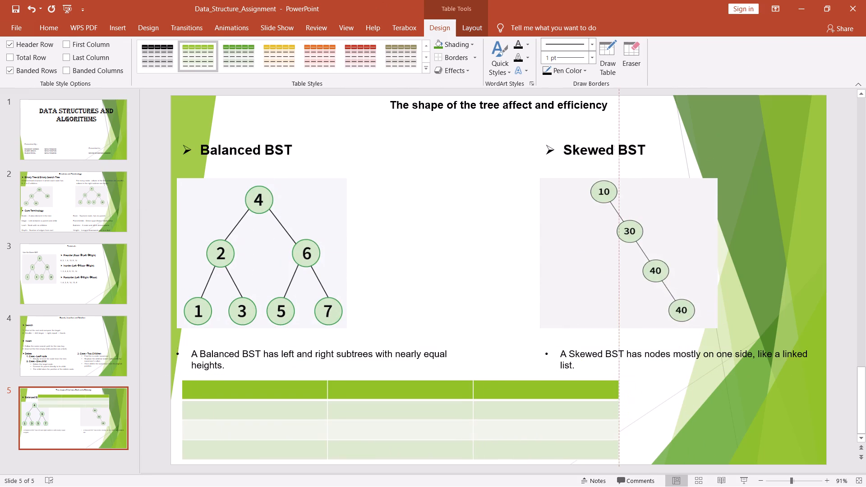
{"action": "left_click_drag", "start_coordinate": [313, 375], "coordinate": [309, 371]}
Enter "Operation" in the first header cell of the table, following the reference deck's comparison table.
{"action": "left_click", "coordinate": [281, 378]}
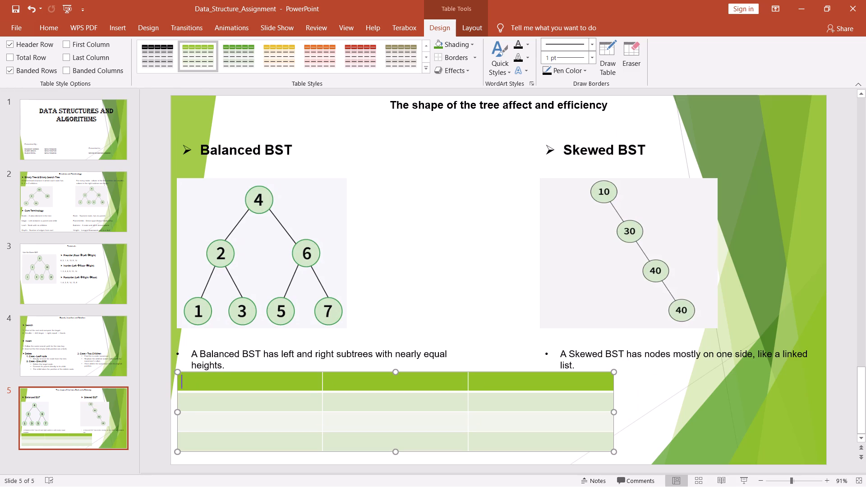
{"action": "key", "text": "alt+Tab"}
{"action": "key", "text": "alt+Tab"}
{"action": "type", "text": "Opw"}
{"action": "key", "text": "BackSpace"}
{"action": "key", "text": "BackSpace"}
{"action": "key", "text": "BackSpace"}
{"action": "type", "text": "Operation"}
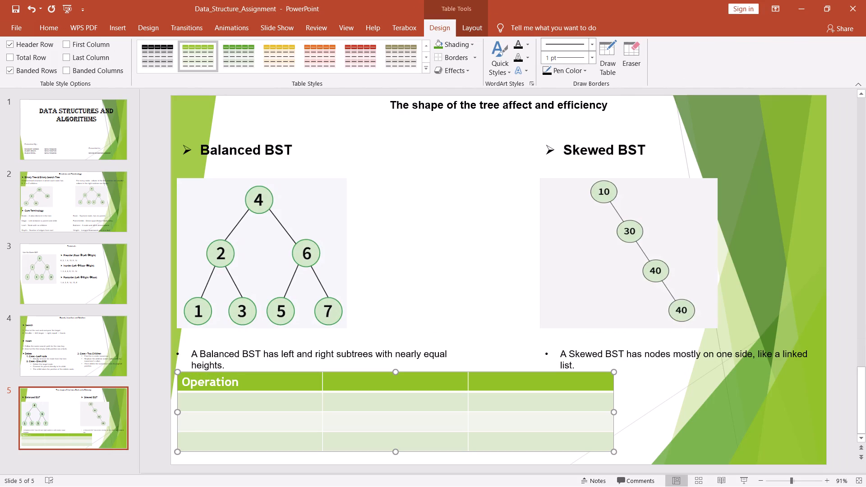
Enter "Balanced" in the second header cell, checking the wording against the reference deck.
{"action": "key", "text": "Right"}
{"action": "key", "text": "alt+Tab"}
{"action": "key", "text": "alt+Tab"}
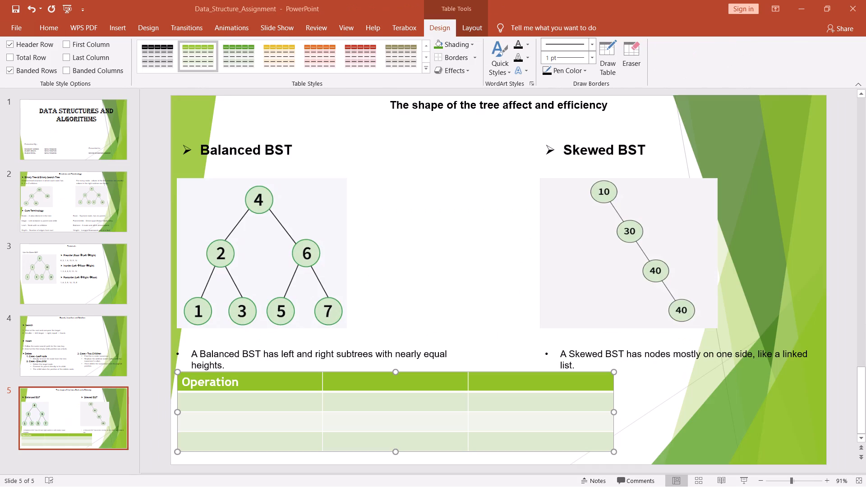
{"action": "type", "text": "Bala"}
{"action": "key", "text": "alt+Tab"}
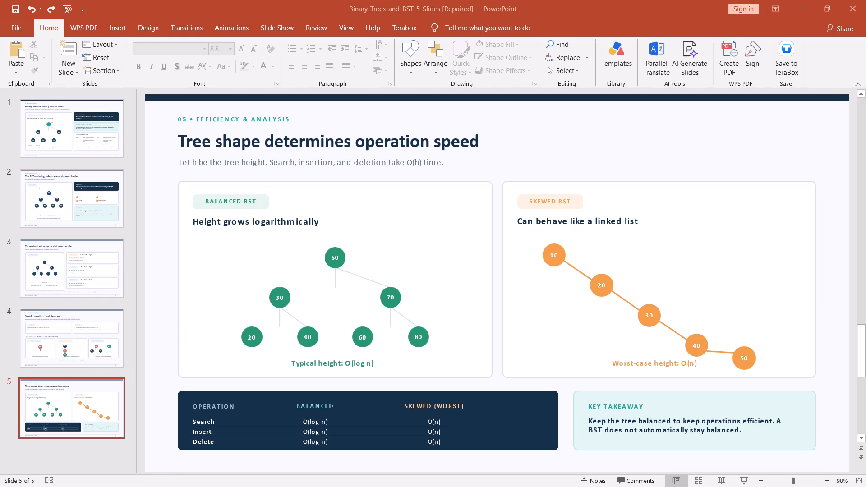
{"action": "key", "text": "alt+Tab"}
{"action": "type", "text": "nced"}
{"action": "key", "text": "alt+Tab"}
{"action": "key", "text": "alt+Tab"}
Enter "Skewed" in the third header cell, checking the wording against the reference deck.
{"action": "key", "text": "Right"}
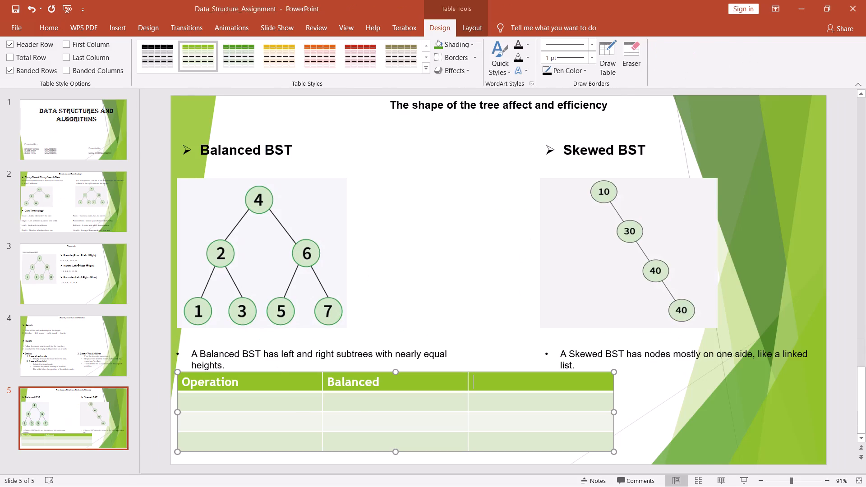
{"action": "key", "text": "alt+Tab"}
{"action": "key", "text": "alt+Tab"}
{"action": "type", "text": "Ske"}
{"action": "key", "text": "alt+Tab"}
{"action": "key", "text": "alt+Tab"}
{"action": "type", "text": "wed"}
Enter "Search" in the Operation column of the first row under the header, checking the reference table.
{"action": "left_click", "coordinate": [227, 404]}
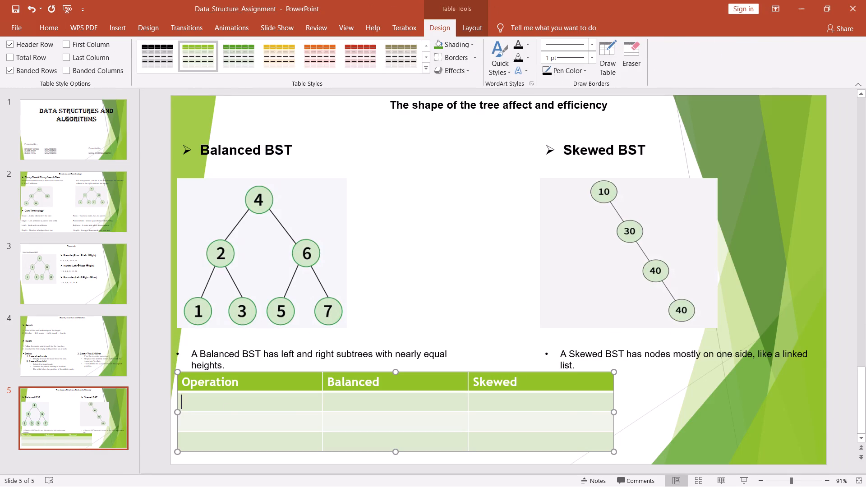
{"action": "key", "text": "alt+Tab"}
{"action": "key", "text": "alt+Tab"}
{"action": "type", "text": "Sea"}
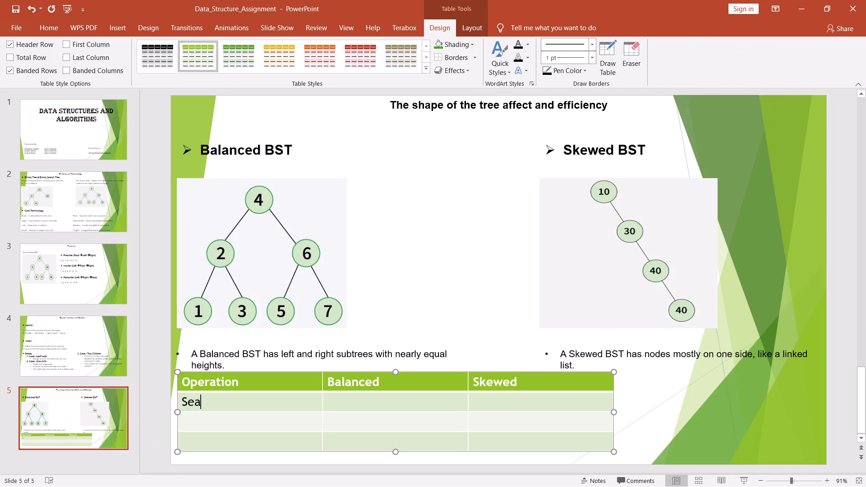
{"action": "key", "text": "BackSpace"}
{"action": "key", "text": "BackSpace"}
{"action": "key", "text": "BackSpace"}
{"action": "type", "text": "Search"}
Enter "O(log n)" under Balanced in the Search row, checking the value against the reference deck's table.
{"action": "key", "text": "Right"}
{"action": "key", "text": "alt+Tab"}
{"action": "key", "text": "alt+Tab"}
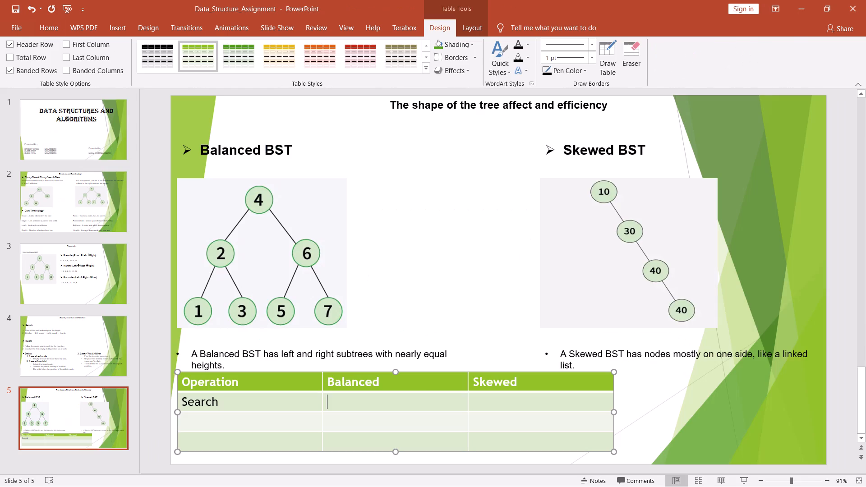
{"action": "key", "text": "shift+o"}
{"action": "key", "text": "alt+Tab"}
{"action": "key", "text": "alt+Tab"}
{"action": "type", "text": "(lig"}
{"action": "key", "text": "BackSpace"}
{"action": "key", "text": "BackSpace"}
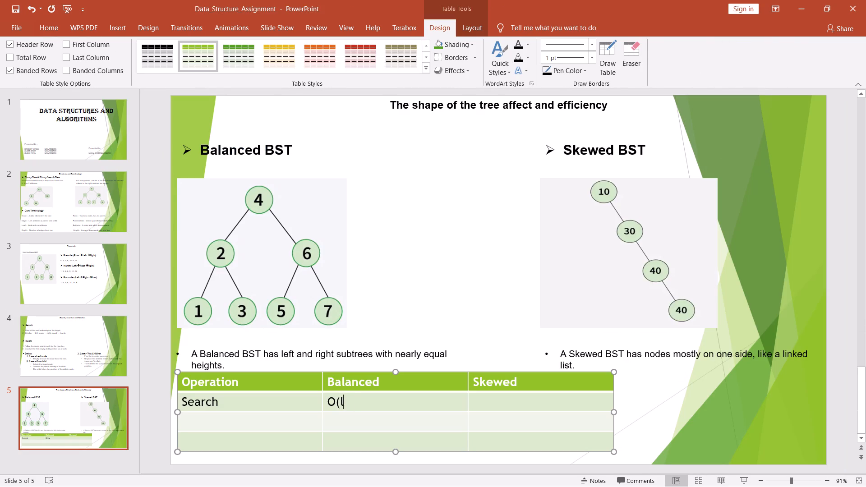
{"action": "type", "text": "og"}
{"action": "key", "text": "space"}
{"action": "type", "text": "n)"}
Enter "O(n)" in all three cells under the Skewed header, following the reference deck's table.
{"action": "key", "text": "Right"}
{"action": "key", "text": "alt+Tab"}
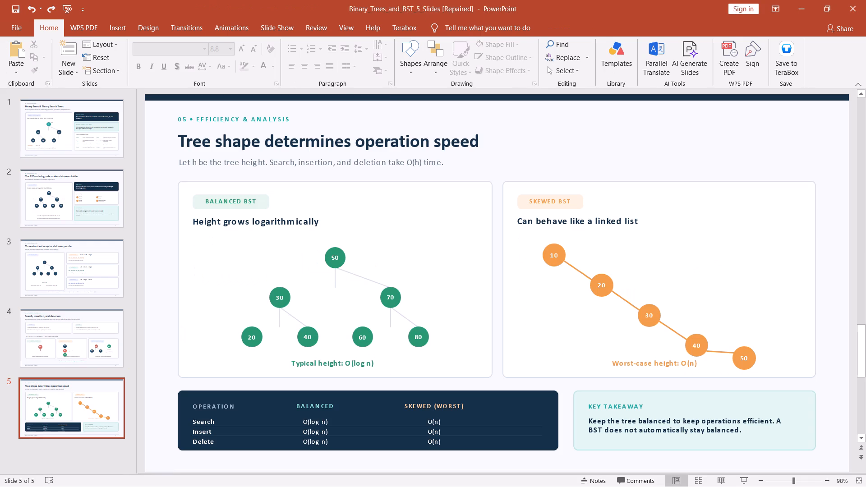
{"action": "key", "text": "alt+Tab"}
{"action": "type", "text": "O(n)"}
{"action": "key", "text": "Down"}
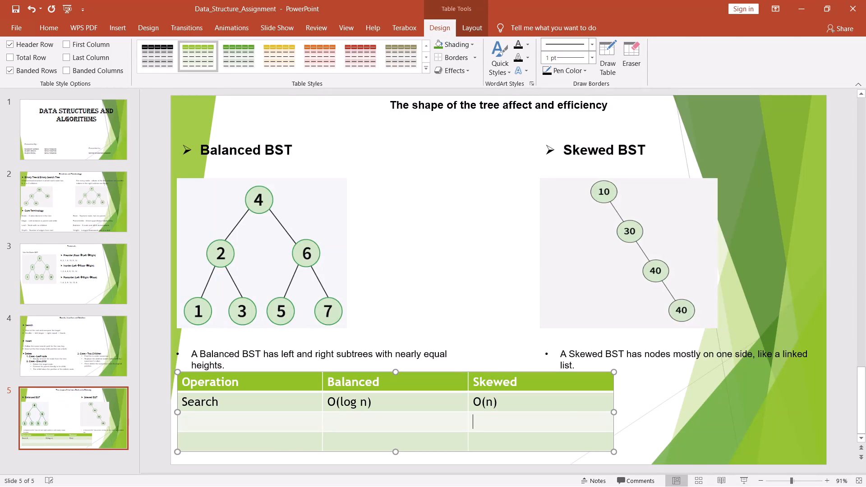
{"action": "key", "text": "alt+Tab"}
{"action": "key", "text": "alt+Tab"}
{"action": "type", "text": "O(n)"}
{"action": "key", "text": "Up"}
{"action": "key", "text": "Down"}
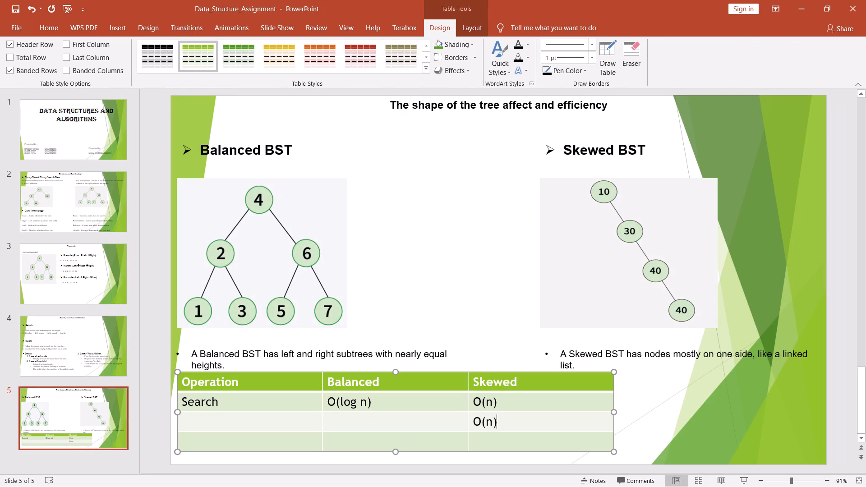
{"action": "key", "text": "Down"}
{"action": "type", "text": "O(n"}
{"action": "key", "text": "Right"}
{"action": "key", "text": "shift+parenright"}
Enter "O(log n)" in the two empty cells of the Balanced column, following the reference table.
{"action": "key", "text": "Left"}
{"action": "key", "text": "Left"}
{"action": "key", "text": "Left"}
{"action": "key", "text": "Left"}
{"action": "key", "text": "Left"}
{"action": "key", "text": "Up"}
{"action": "key", "text": "alt+Tab"}
{"action": "key", "text": "alt+Tab"}
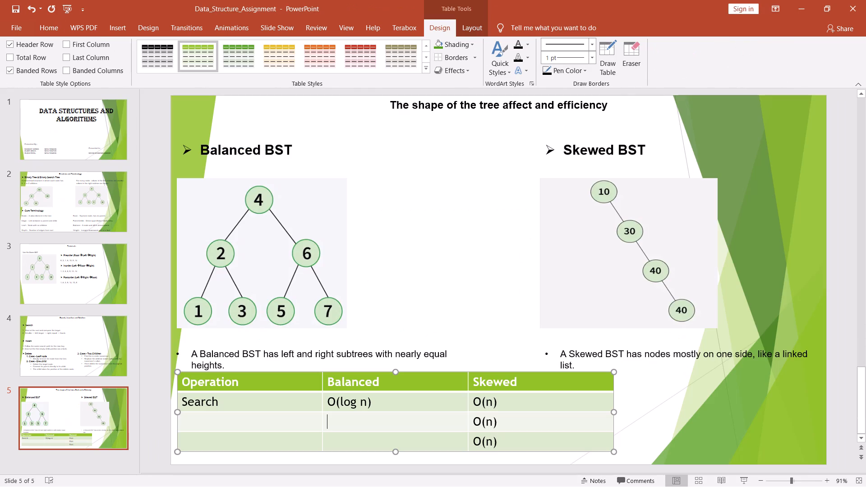
{"action": "key", "text": "shift+o"}
{"action": "key", "text": "shift+parenleft"}
{"action": "type", "text": "log n)"}
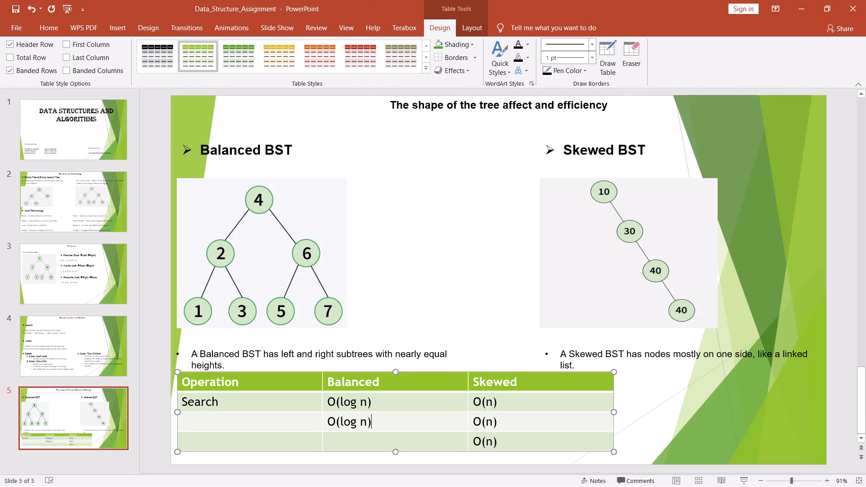
{"action": "key", "text": "Down"}
{"action": "key", "text": "shift+o"}
{"action": "type", "text": "(lo"}
{"action": "type", "text": "g n)"}
Enter "Insert" and "Delete" in the two empty cells of the Operation column, following the reference table.
{"action": "key", "text": "Left"}
{"action": "key", "text": "Left"}
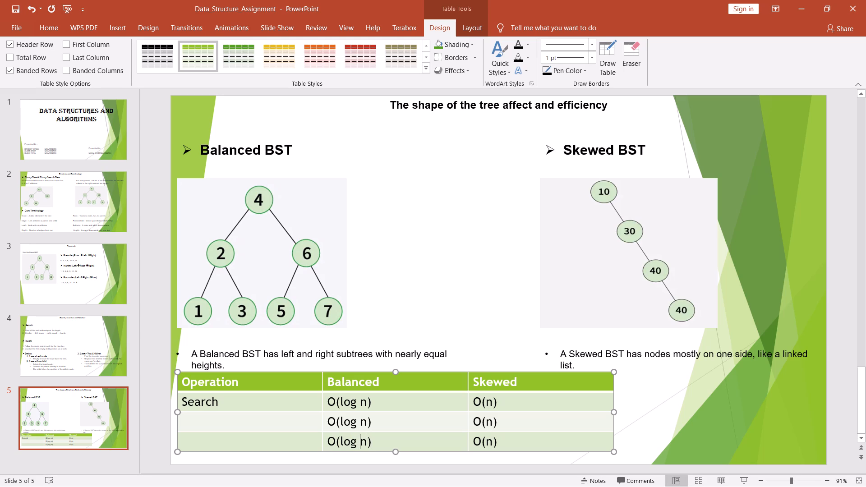
{"action": "key", "text": "Left"}
{"action": "key", "text": "Left"}
{"action": "key", "text": "Left"}
{"action": "key", "text": "Left"}
{"action": "key", "text": "Left"}
{"action": "key", "text": "Left"}
{"action": "key", "text": "Left"}
{"action": "key", "text": "Left"}
{"action": "left_click", "coordinate": [196, 427]}
{"action": "key", "text": "alt+Tab"}
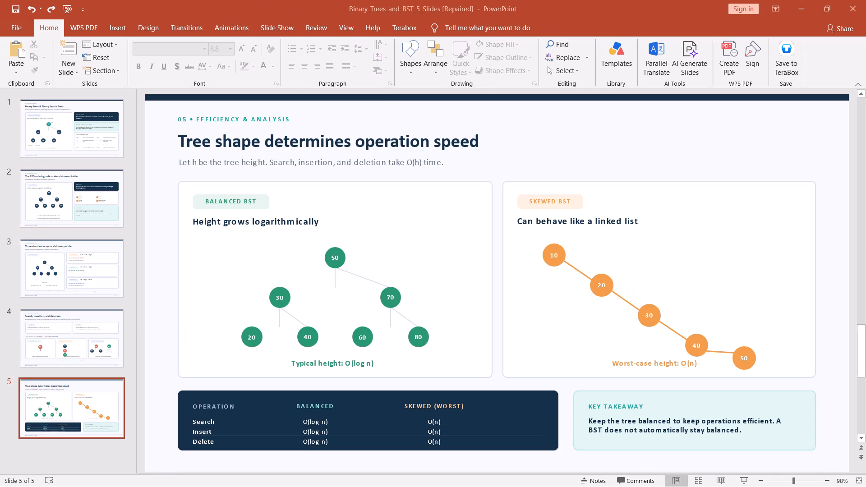
{"action": "key", "text": "alt+Tab"}
{"action": "type", "text": "In"}
{"action": "left_click", "coordinate": [197, 414]}
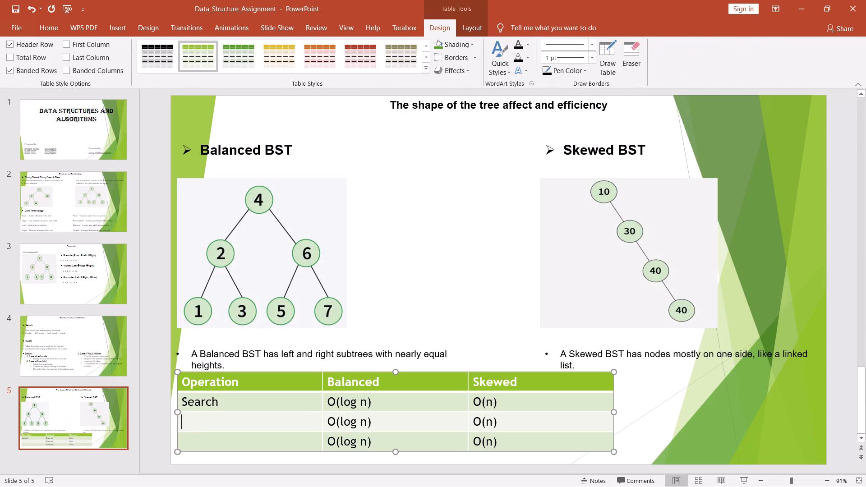
{"action": "type", "text": "Insert"}
{"action": "key", "text": "Down"}
{"action": "type", "text": "Delete"}
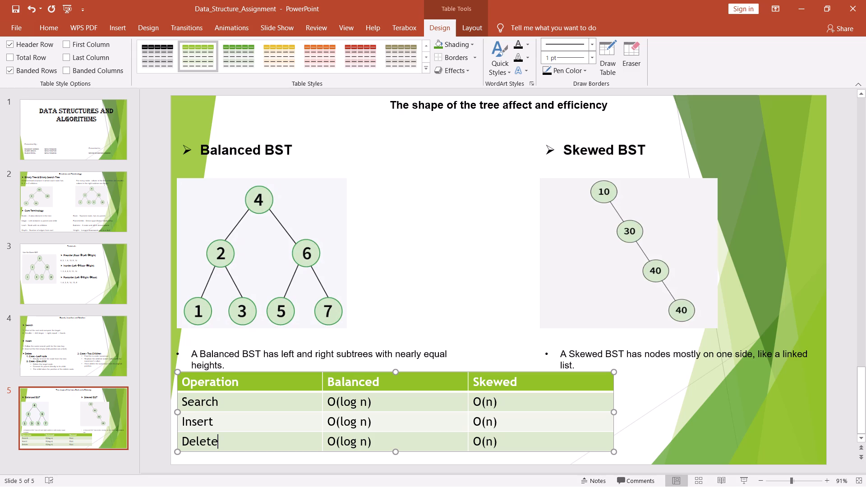
Apply the table style with a black header and grey banded rows to the whole table.
{"action": "key", "text": "ctrl+a"}
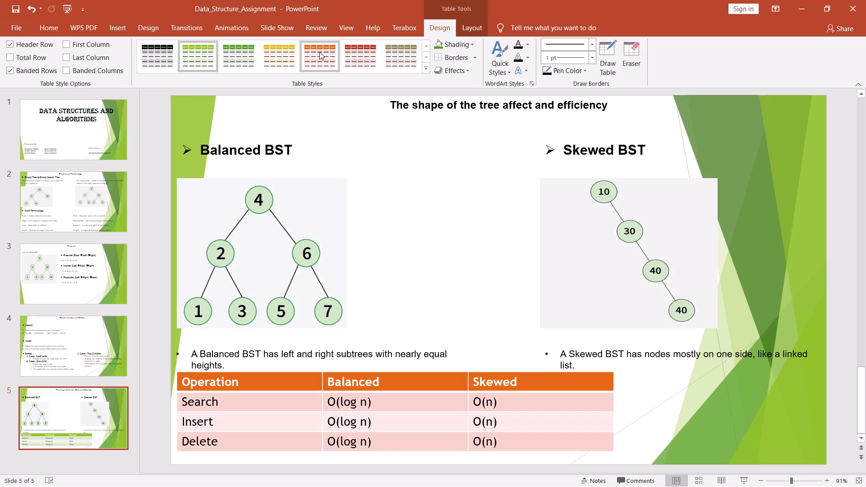
{"action": "left_click", "coordinate": [162, 49]}
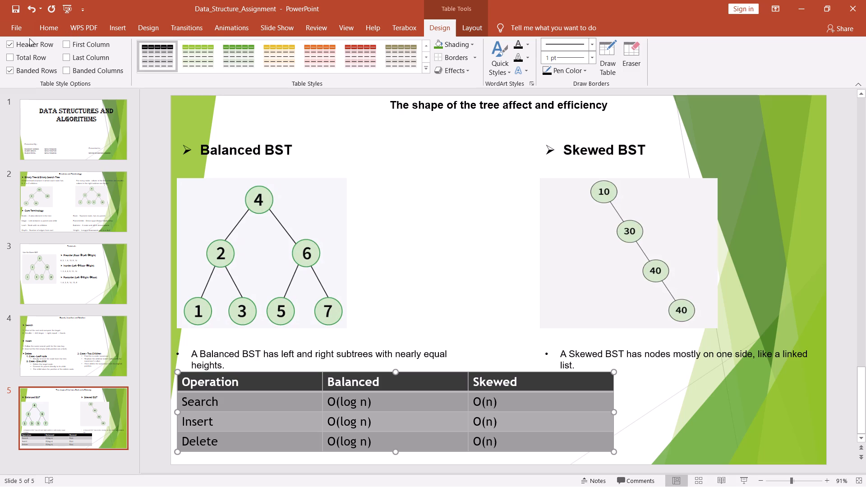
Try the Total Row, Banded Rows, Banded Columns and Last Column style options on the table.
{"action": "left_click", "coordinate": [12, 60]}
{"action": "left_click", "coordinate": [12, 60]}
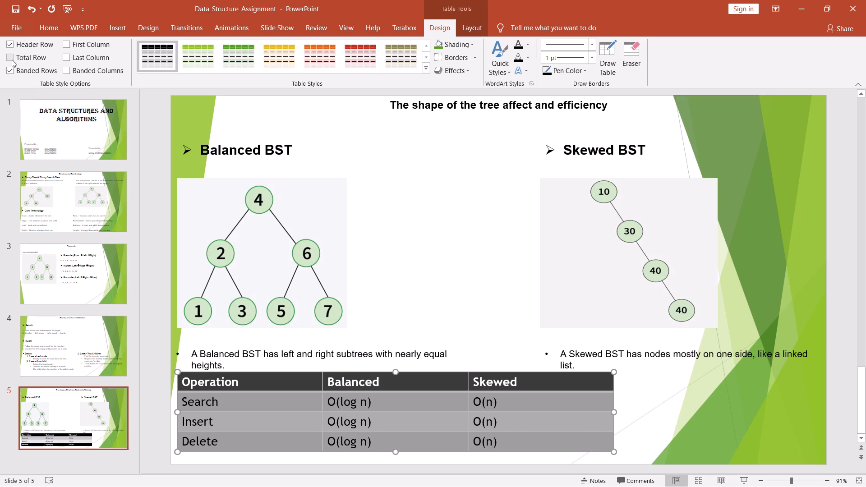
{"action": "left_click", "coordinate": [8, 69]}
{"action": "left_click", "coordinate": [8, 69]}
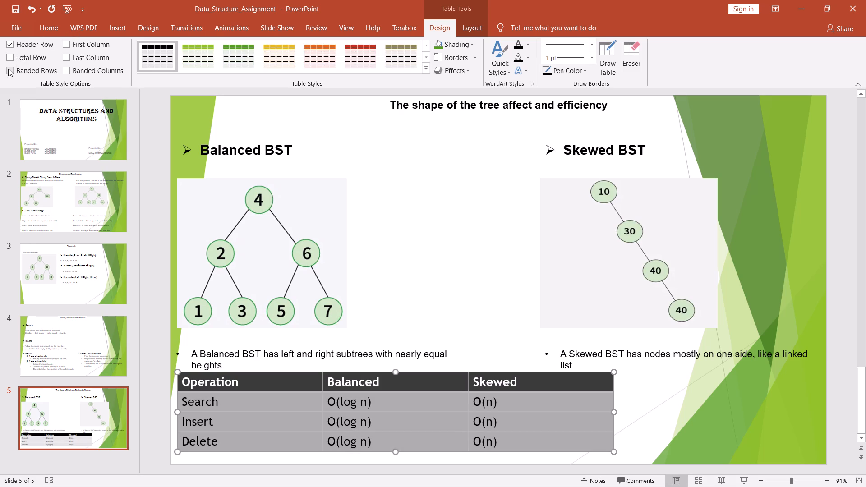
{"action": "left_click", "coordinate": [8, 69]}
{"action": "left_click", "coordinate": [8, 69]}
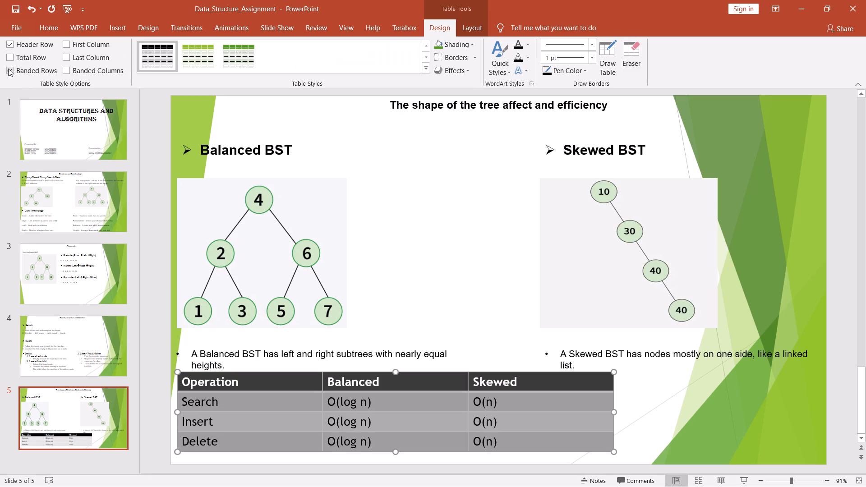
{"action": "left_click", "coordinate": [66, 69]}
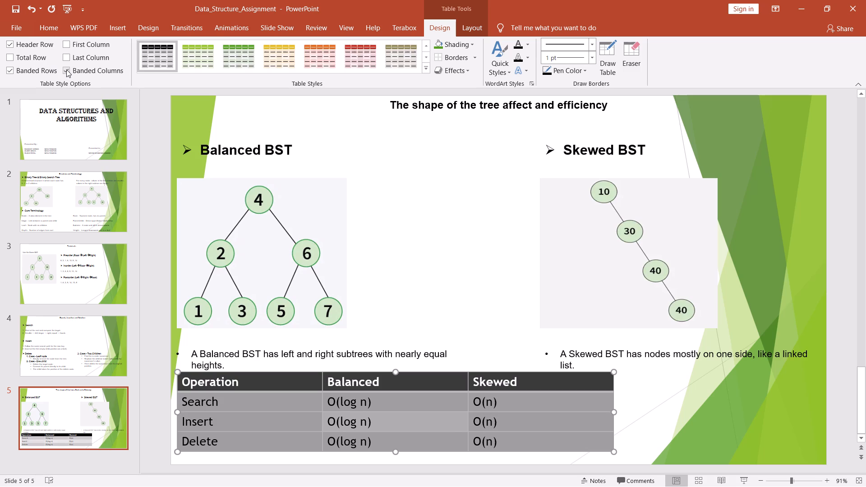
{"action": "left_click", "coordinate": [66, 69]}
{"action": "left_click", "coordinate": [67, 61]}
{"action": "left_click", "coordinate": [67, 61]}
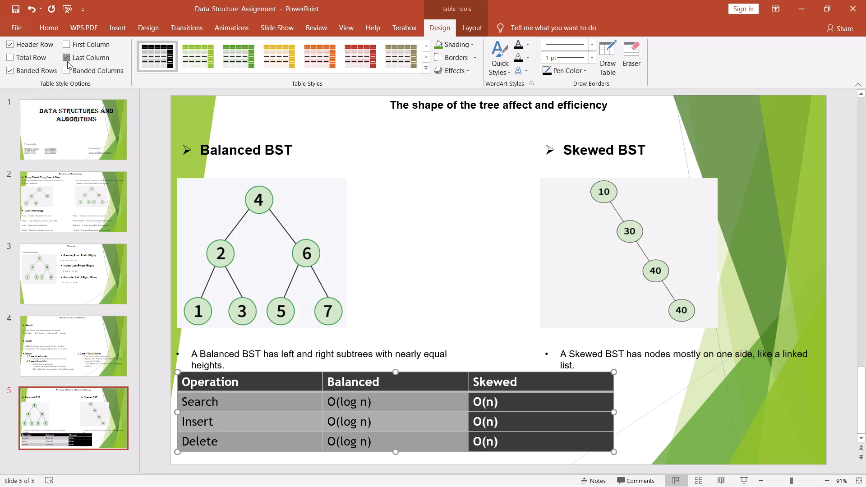
Set all the table text to Arial at size 14.
{"action": "left_click", "coordinate": [113, 30]}
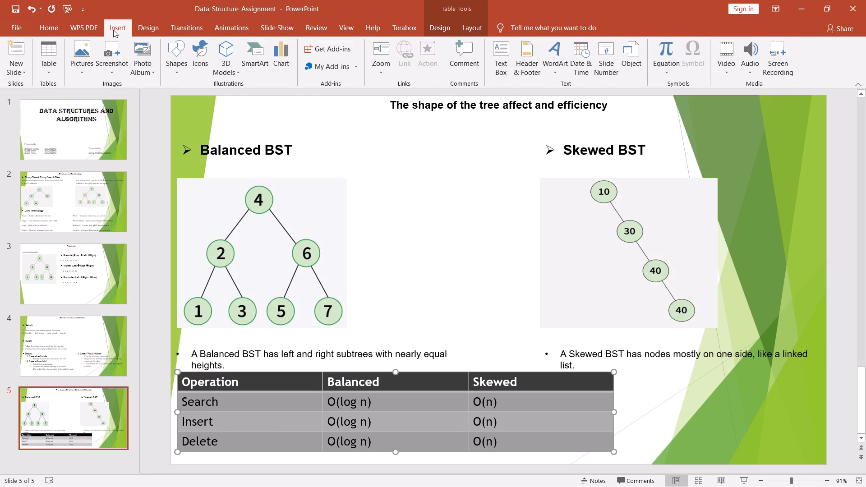
{"action": "left_click", "coordinate": [53, 33]}
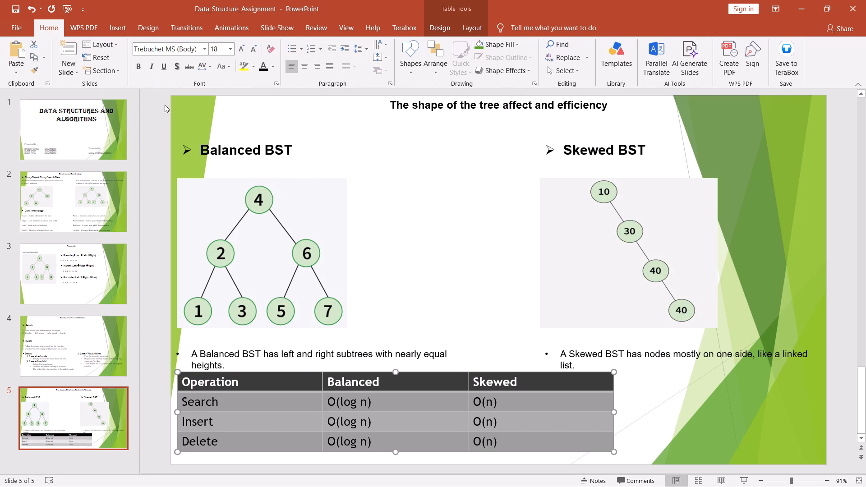
{"action": "left_click", "coordinate": [203, 51]}
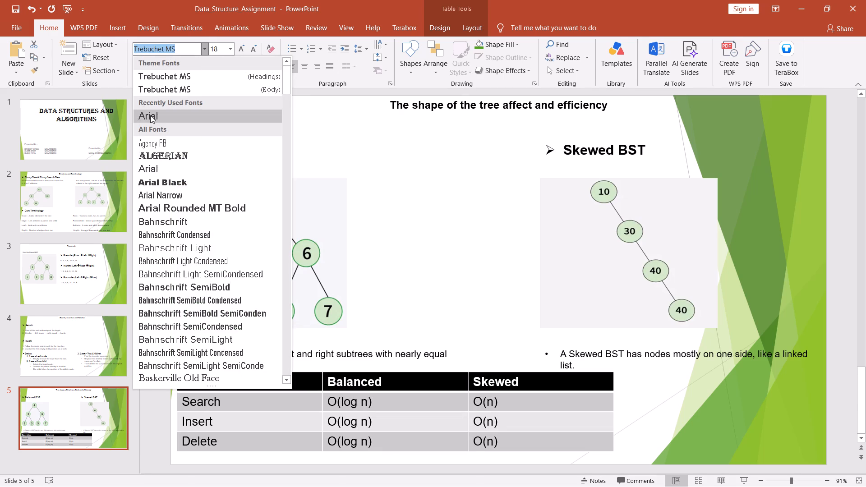
{"action": "left_click", "coordinate": [150, 115]}
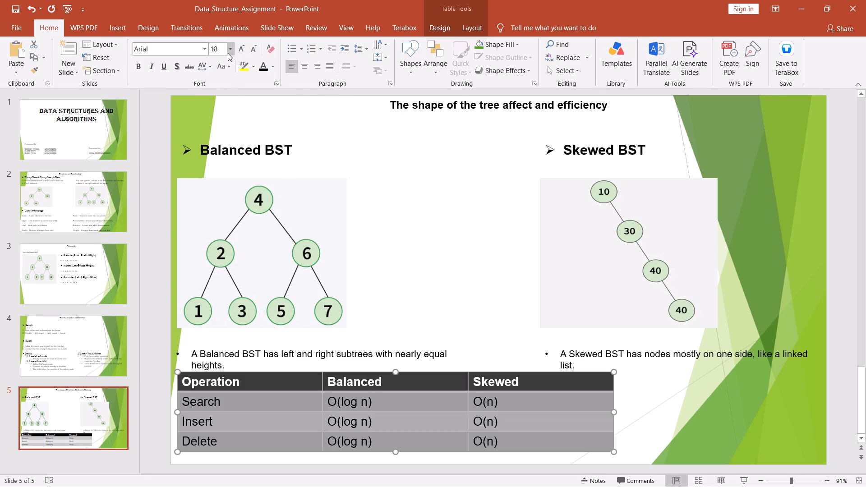
{"action": "left_click", "coordinate": [230, 50]}
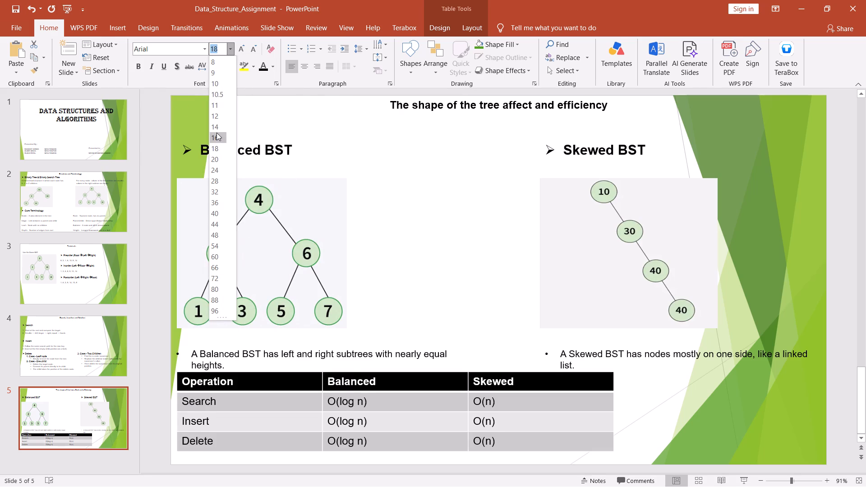
{"action": "left_click", "coordinate": [218, 128]}
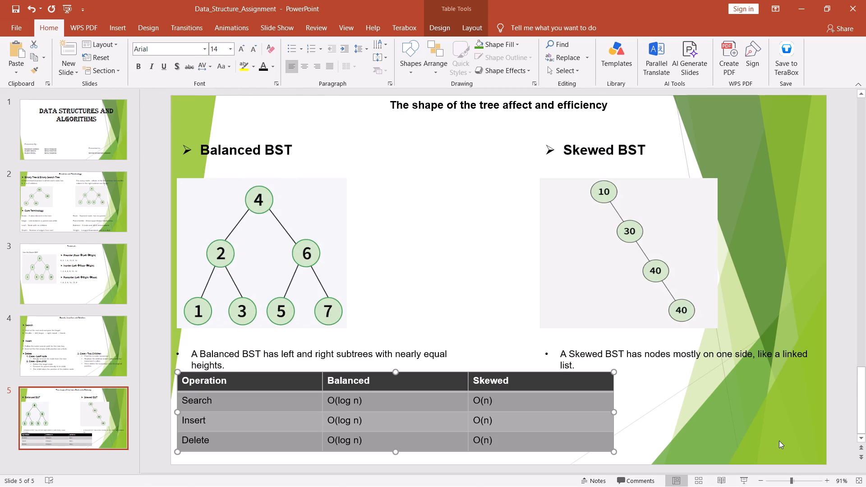
{"action": "left_click", "coordinate": [780, 441]}
Move the table slightly down so it sits clear of the Balanced and Skewed BST descriptions, aligned with the balanced tree picture's outer edge.
{"action": "left_click", "coordinate": [407, 372]}
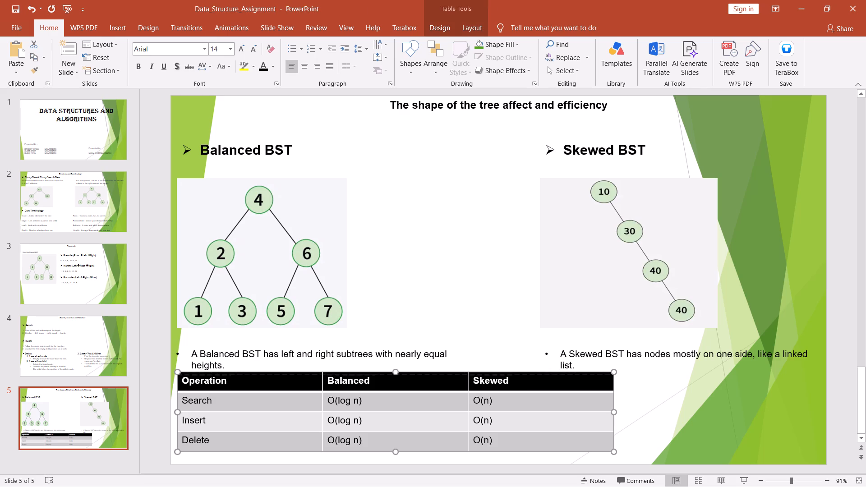
{"action": "left_click_drag", "start_coordinate": [420, 376], "coordinate": [422, 370]}
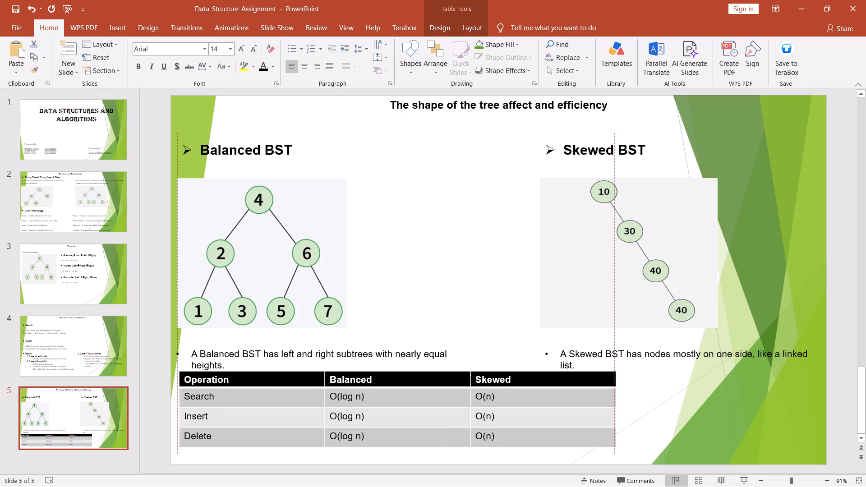
{"action": "left_click_drag", "start_coordinate": [422, 370], "coordinate": [422, 370]}
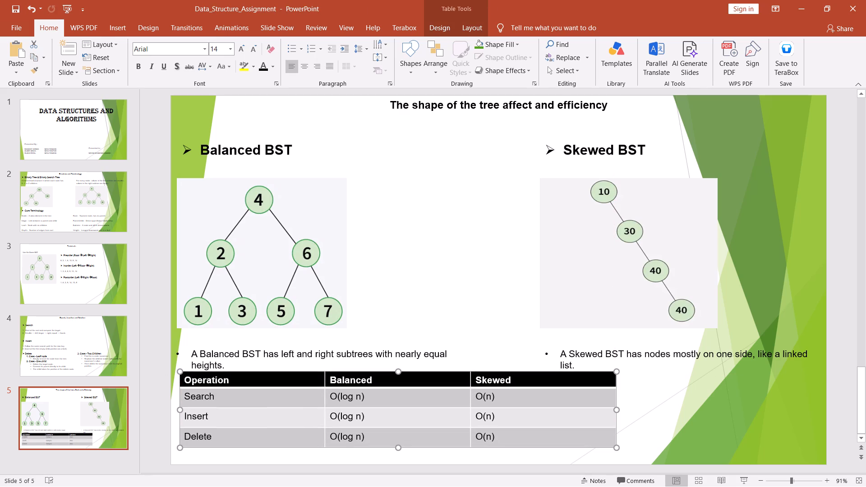
{"action": "left_click", "coordinate": [420, 374]}
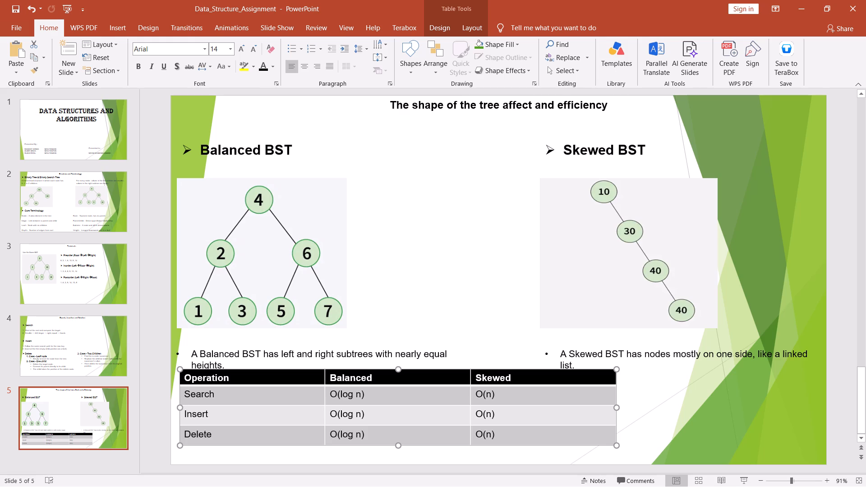
{"action": "left_click_drag", "start_coordinate": [420, 368], "coordinate": [419, 380]}
{"action": "left_click", "coordinate": [633, 412]}
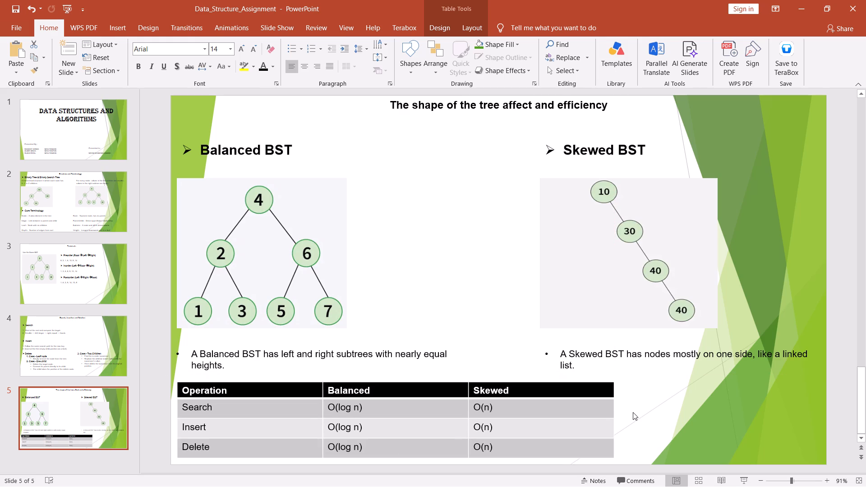
Save the Data_Structure_Assignment presentation.
{"action": "key", "text": "ctrl+s"}
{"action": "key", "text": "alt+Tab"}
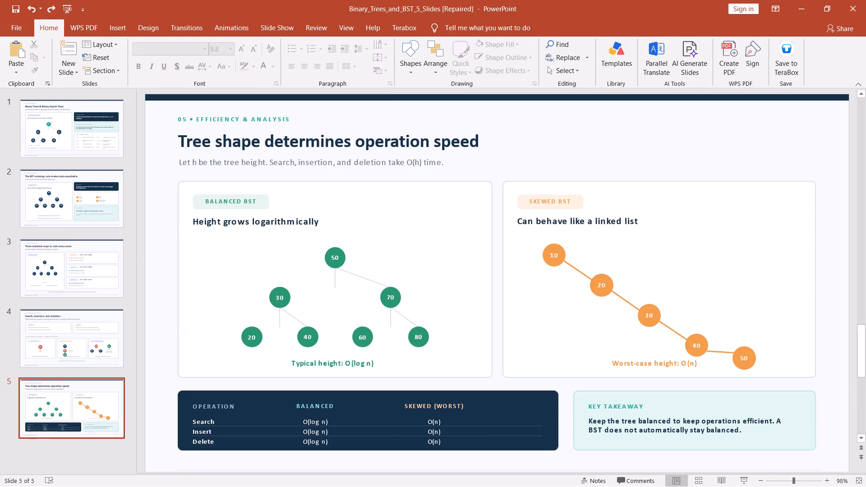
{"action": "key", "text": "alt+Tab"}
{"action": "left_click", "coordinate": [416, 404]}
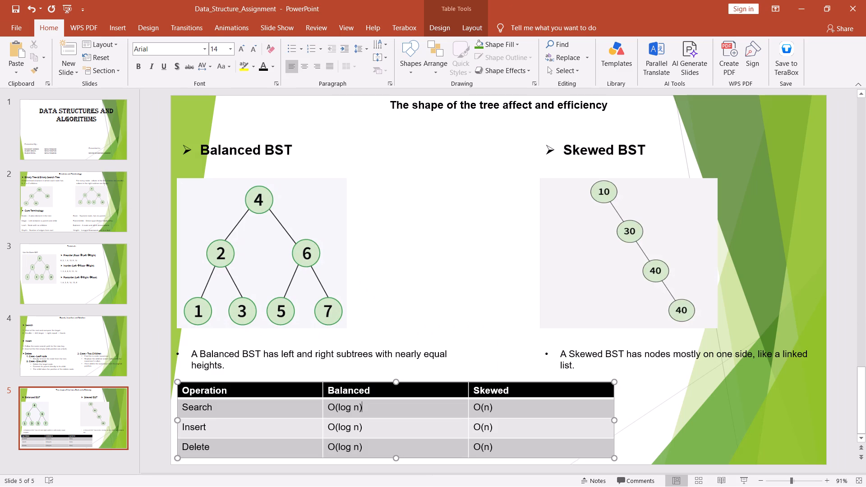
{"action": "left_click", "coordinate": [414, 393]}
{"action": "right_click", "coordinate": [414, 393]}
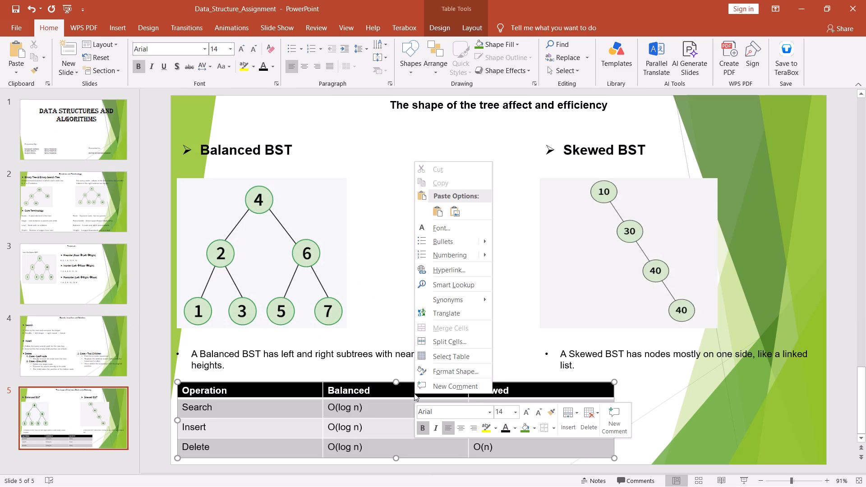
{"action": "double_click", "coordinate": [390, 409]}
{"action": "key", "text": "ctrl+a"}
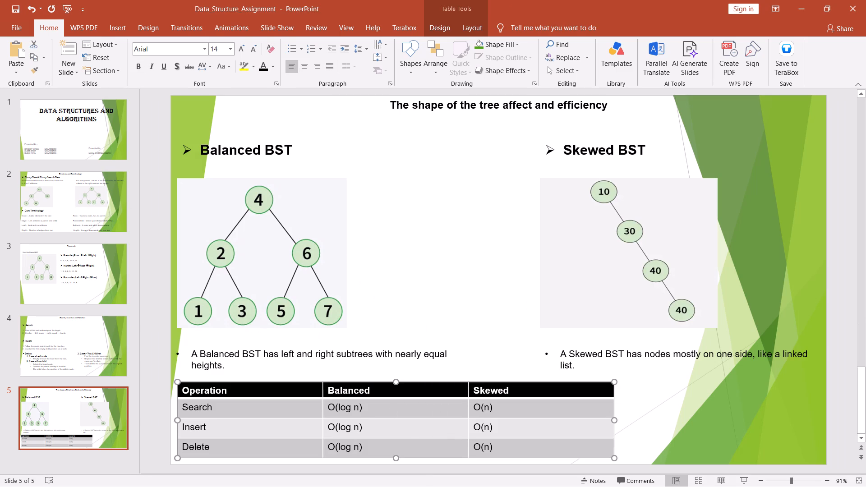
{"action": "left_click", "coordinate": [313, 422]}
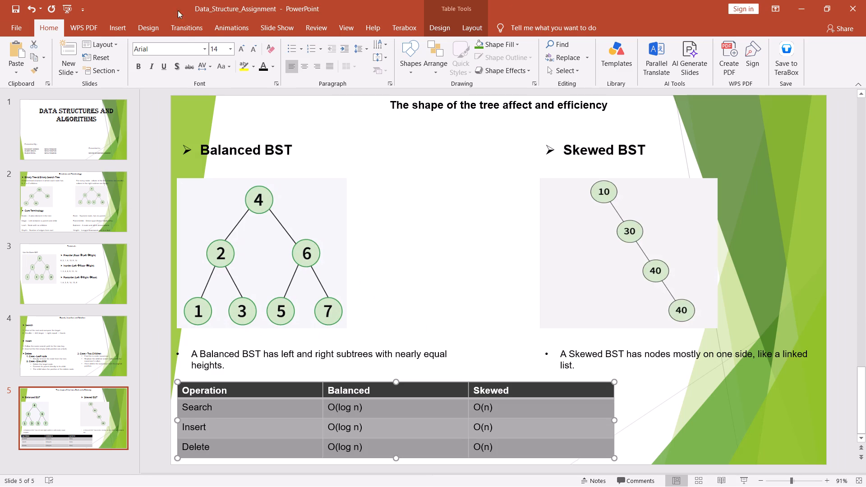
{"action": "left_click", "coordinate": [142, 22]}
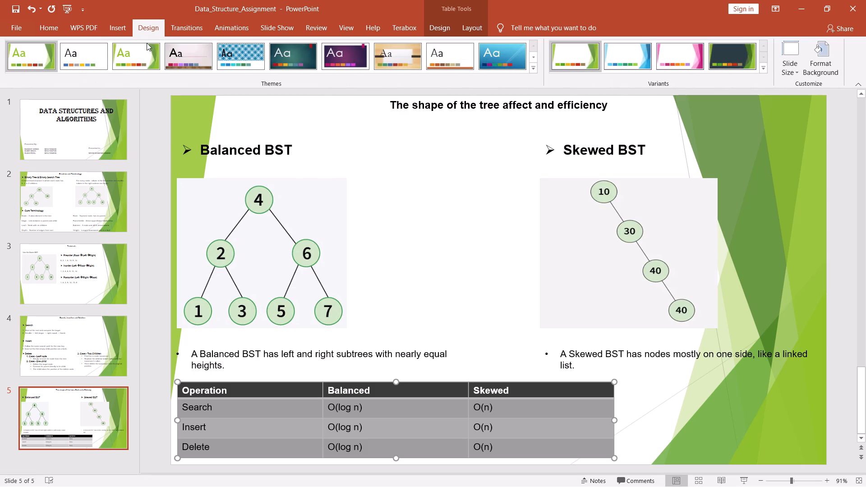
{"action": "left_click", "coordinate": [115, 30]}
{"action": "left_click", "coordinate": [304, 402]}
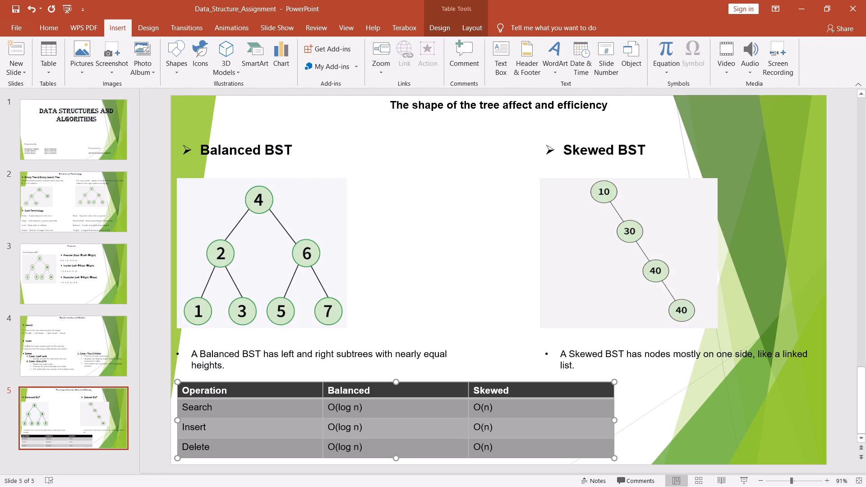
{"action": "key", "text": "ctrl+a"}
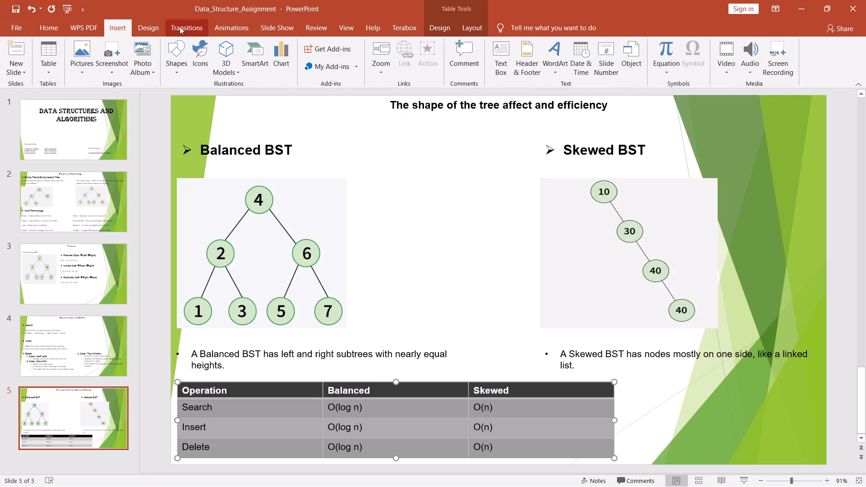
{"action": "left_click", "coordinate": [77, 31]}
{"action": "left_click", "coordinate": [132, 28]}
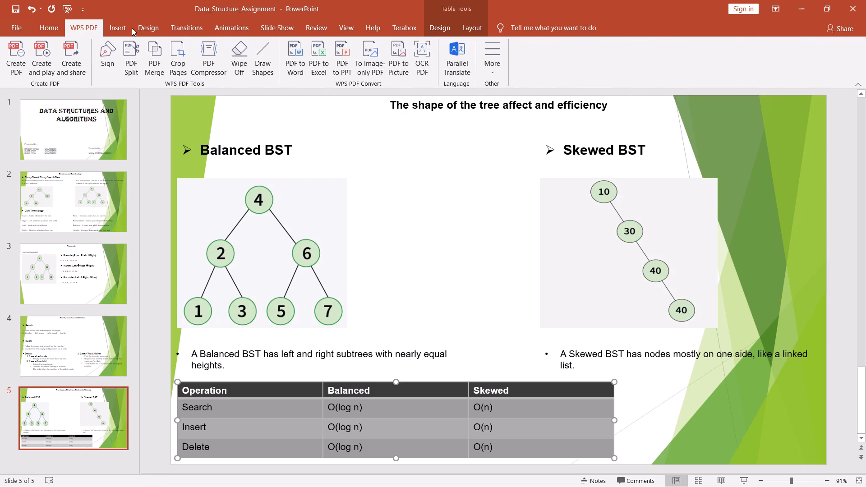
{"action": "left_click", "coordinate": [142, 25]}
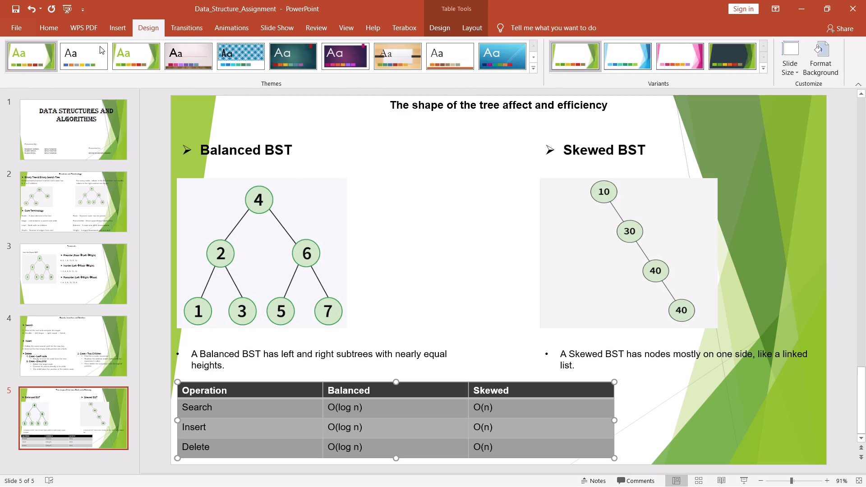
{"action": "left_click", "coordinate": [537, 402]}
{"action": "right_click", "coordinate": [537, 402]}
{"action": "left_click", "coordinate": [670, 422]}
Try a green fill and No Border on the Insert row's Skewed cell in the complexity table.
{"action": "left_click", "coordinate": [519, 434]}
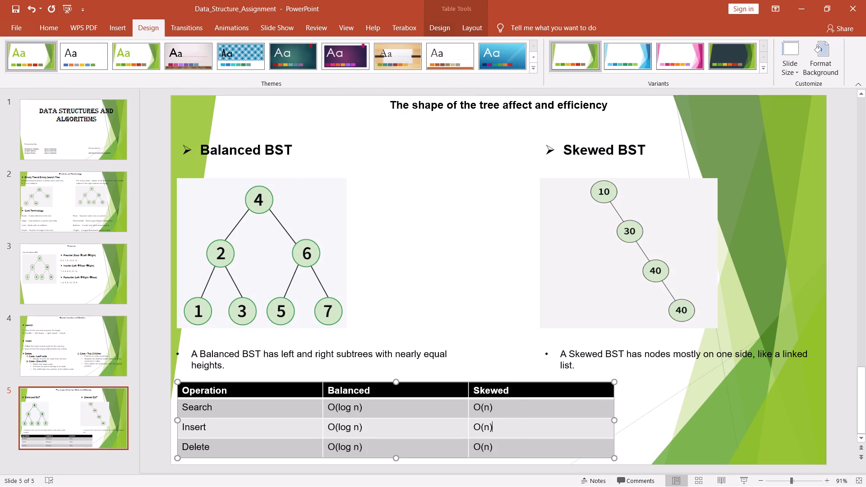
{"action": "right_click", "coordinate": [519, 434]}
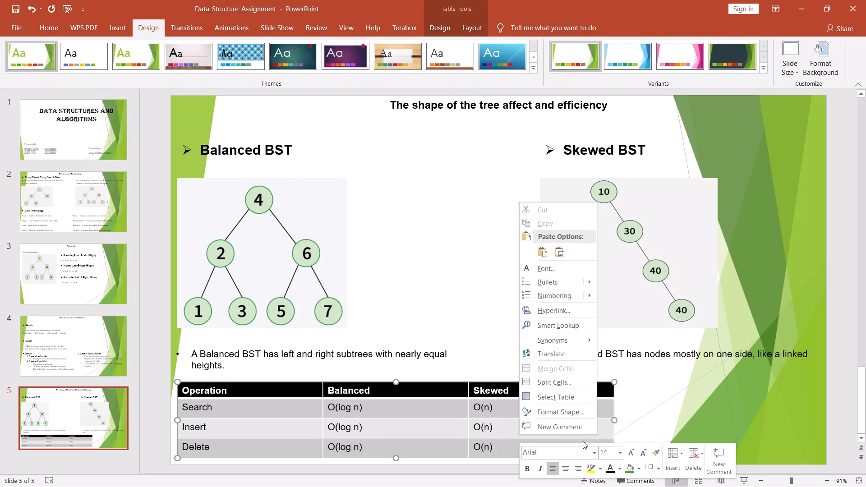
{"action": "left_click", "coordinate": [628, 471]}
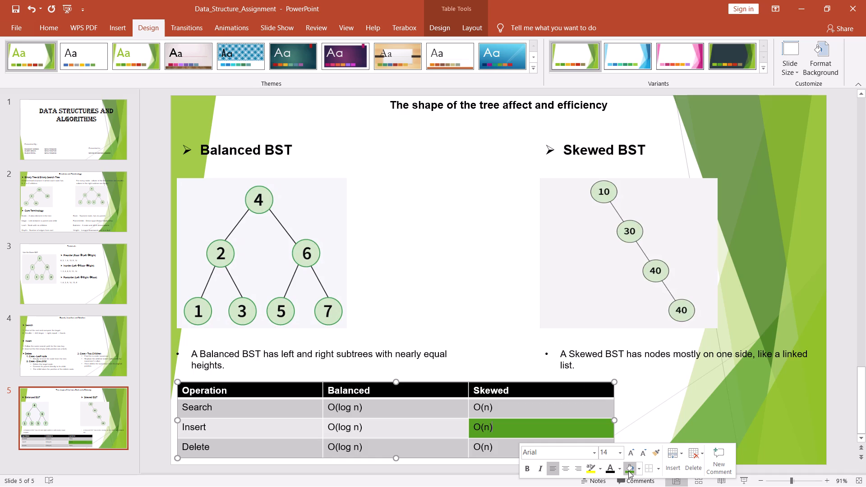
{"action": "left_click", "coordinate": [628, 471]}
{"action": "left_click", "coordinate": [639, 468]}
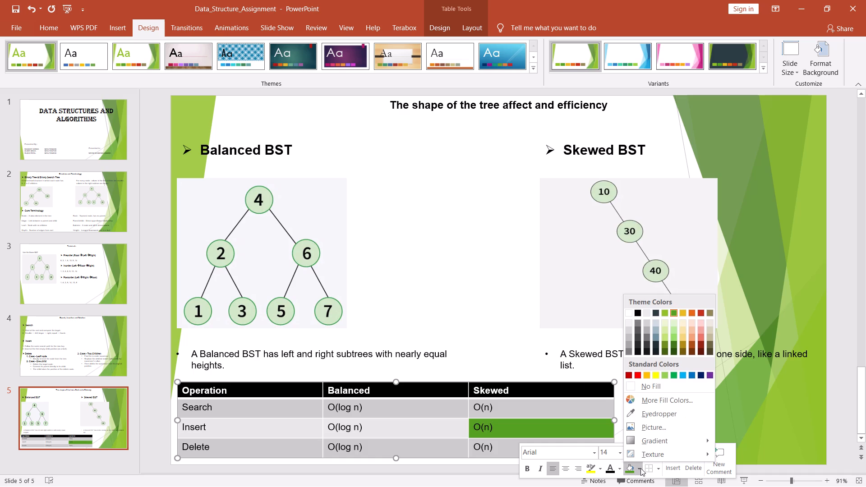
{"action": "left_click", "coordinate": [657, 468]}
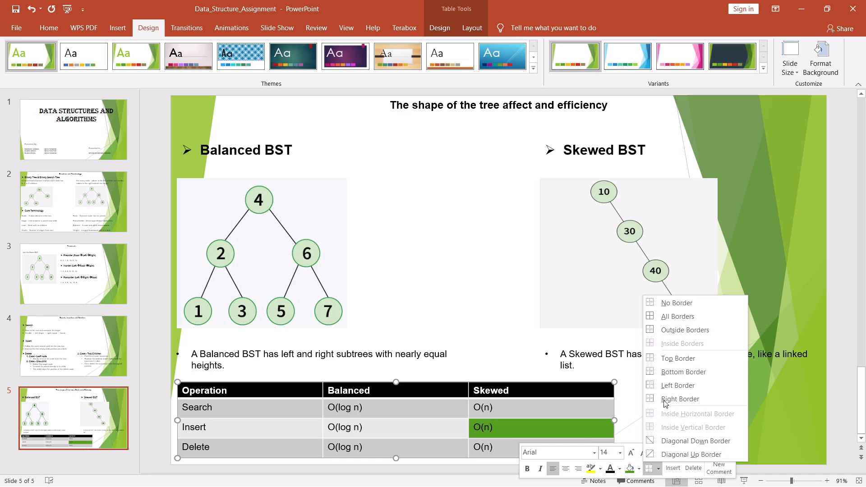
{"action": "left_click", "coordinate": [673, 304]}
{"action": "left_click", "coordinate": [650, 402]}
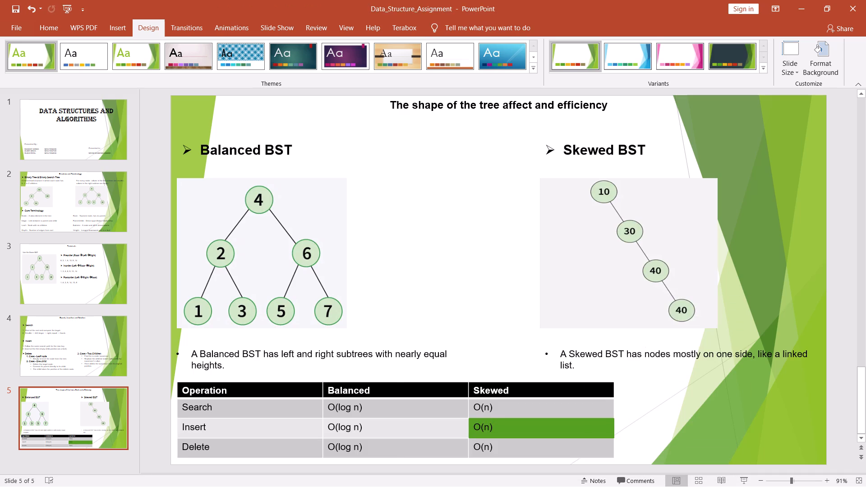
Delete the whole black-and-grey complexity table from slide 5.
{"action": "left_click", "coordinate": [510, 430]}
{"action": "left_click", "coordinate": [515, 381]}
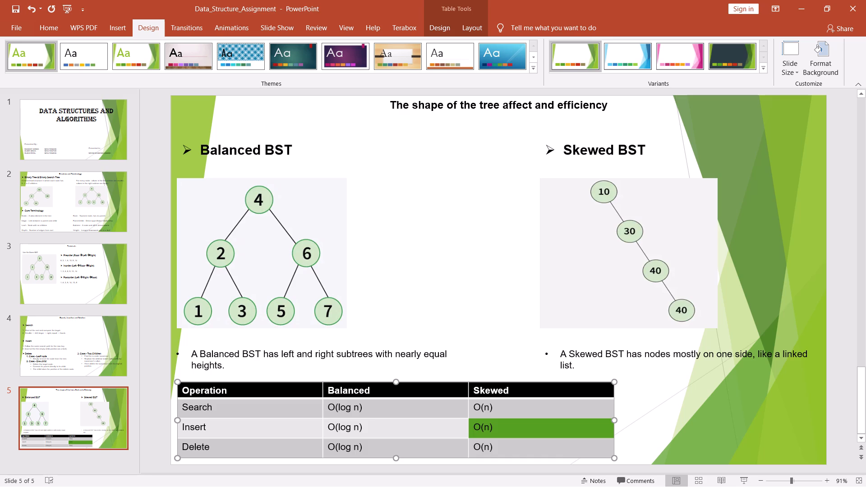
{"action": "key", "text": "Delete"}
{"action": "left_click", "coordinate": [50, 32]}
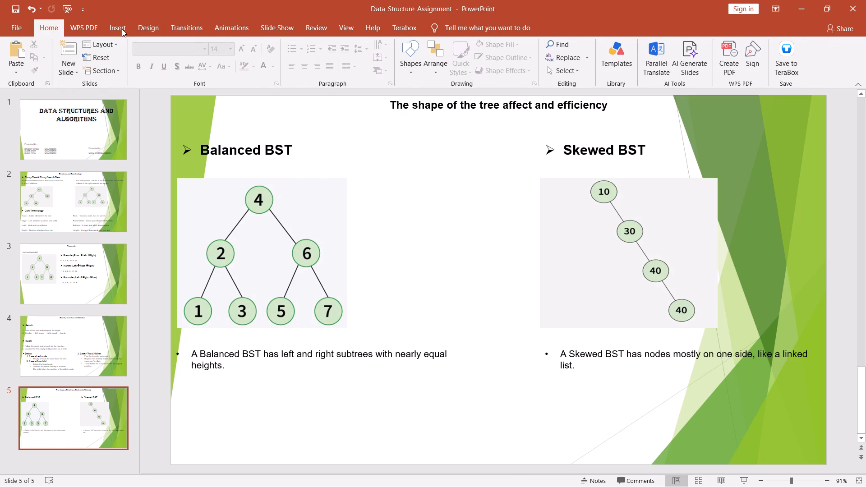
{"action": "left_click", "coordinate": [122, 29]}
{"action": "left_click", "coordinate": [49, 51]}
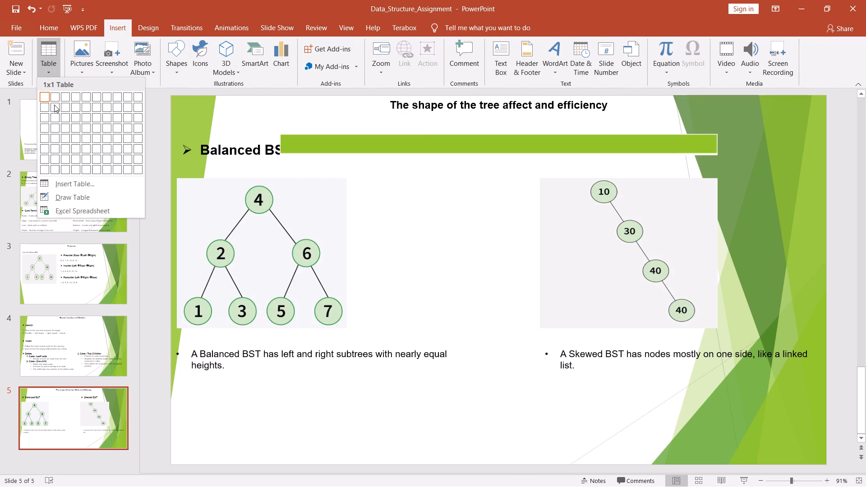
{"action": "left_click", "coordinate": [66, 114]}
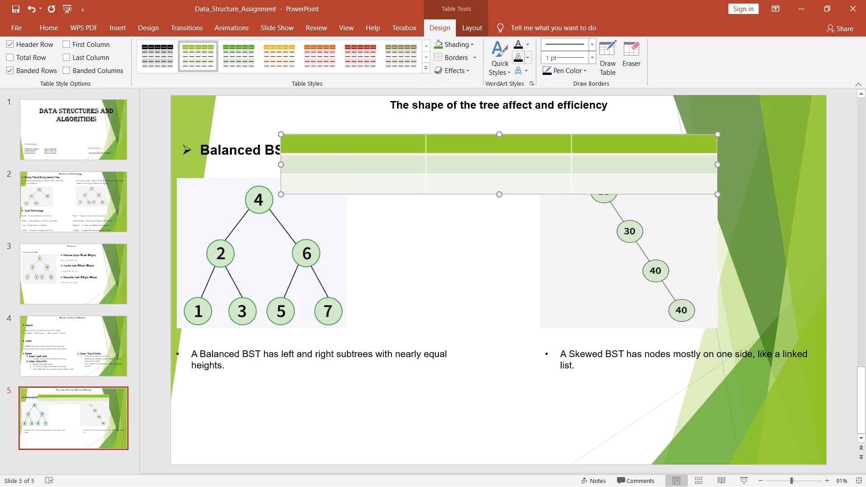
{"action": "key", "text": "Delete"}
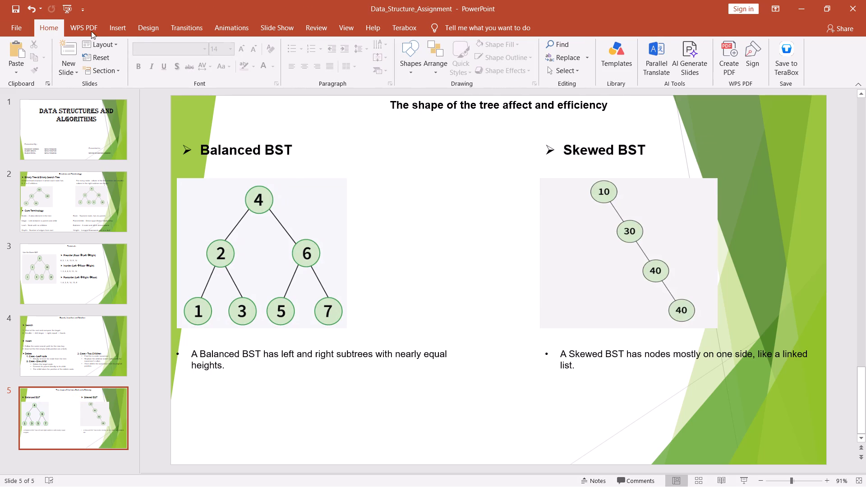
Insert a three-column, four-row table and place it below the BST descriptions, aligned with the balanced tree picture's outer edge.
{"action": "left_click", "coordinate": [142, 31]}
{"action": "left_click", "coordinate": [117, 31]}
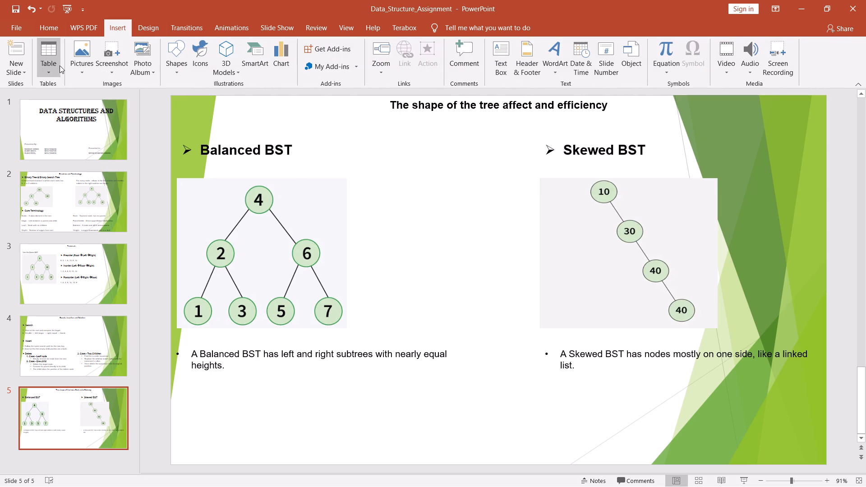
{"action": "left_click", "coordinate": [44, 57]}
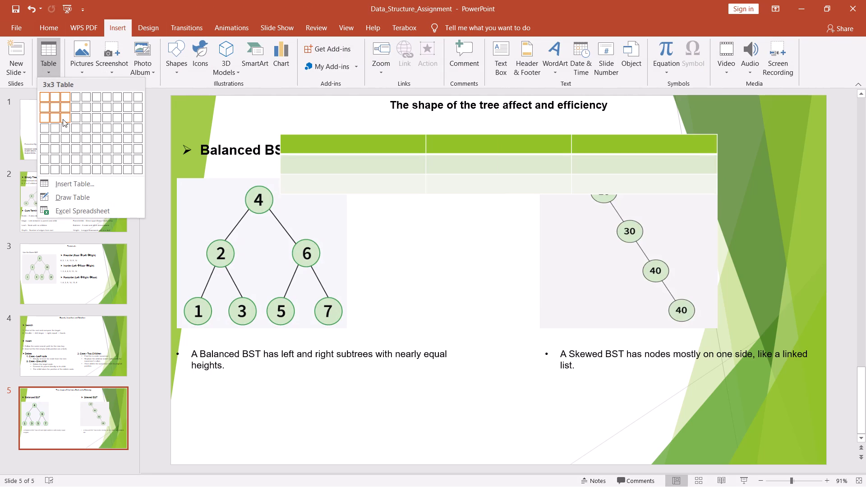
{"action": "left_click", "coordinate": [65, 129]}
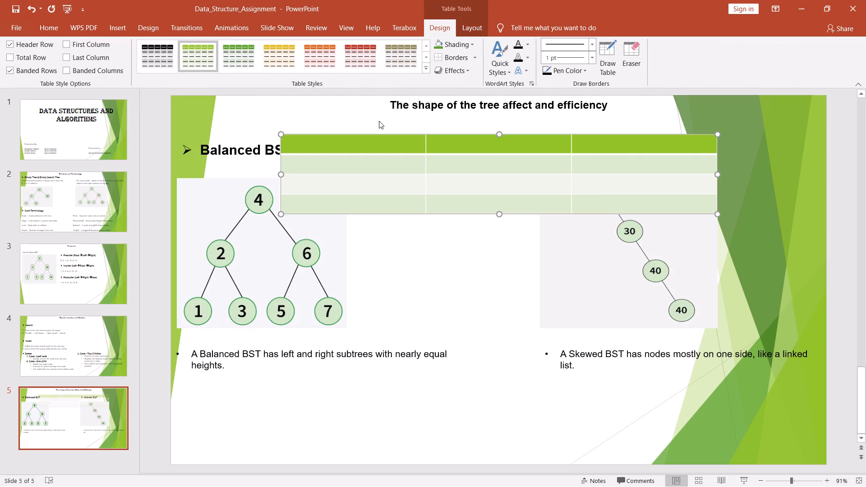
{"action": "left_click_drag", "start_coordinate": [389, 135], "coordinate": [293, 378]}
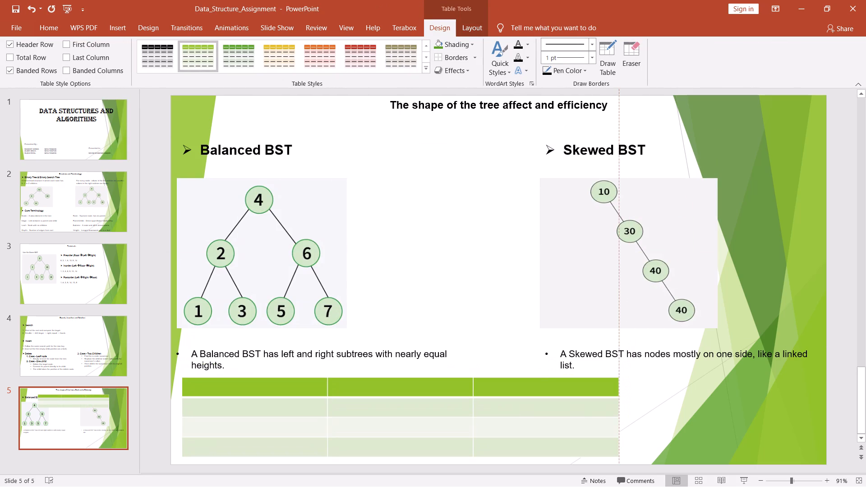
{"action": "left_click_drag", "start_coordinate": [293, 378], "coordinate": [285, 378]}
Enter Operation and Balanced as the first two column headings of the new table.
{"action": "left_click", "coordinate": [280, 383]}
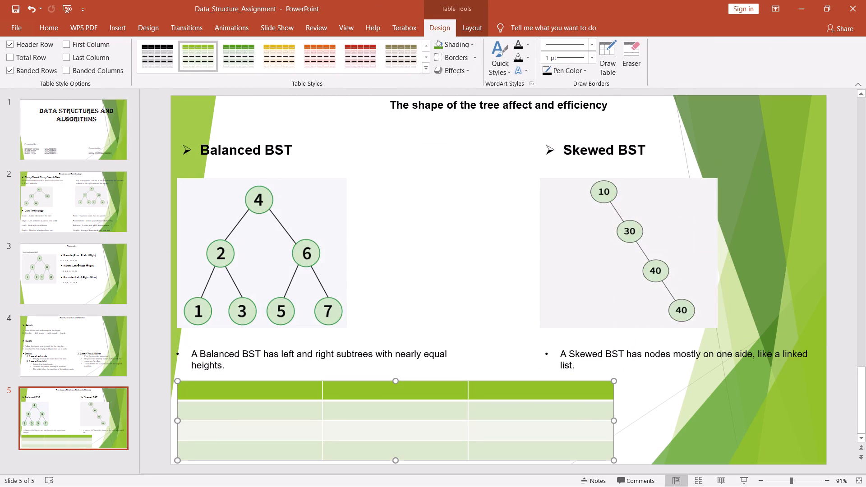
{"action": "type", "text": "Opw"}
{"action": "key", "text": "BackSpace"}
{"action": "type", "text": "eration"}
{"action": "key", "text": "Right"}
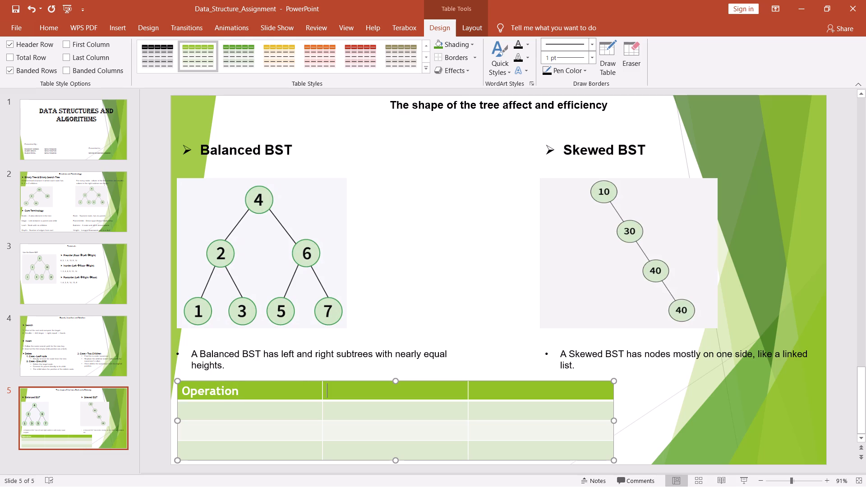
{"action": "type", "text": "Bala"}
{"action": "key", "text": "BackSpace"}
{"action": "key", "text": "alt+Tab"}
{"action": "key", "text": "alt+Tab"}
{"action": "type", "text": "anced"}
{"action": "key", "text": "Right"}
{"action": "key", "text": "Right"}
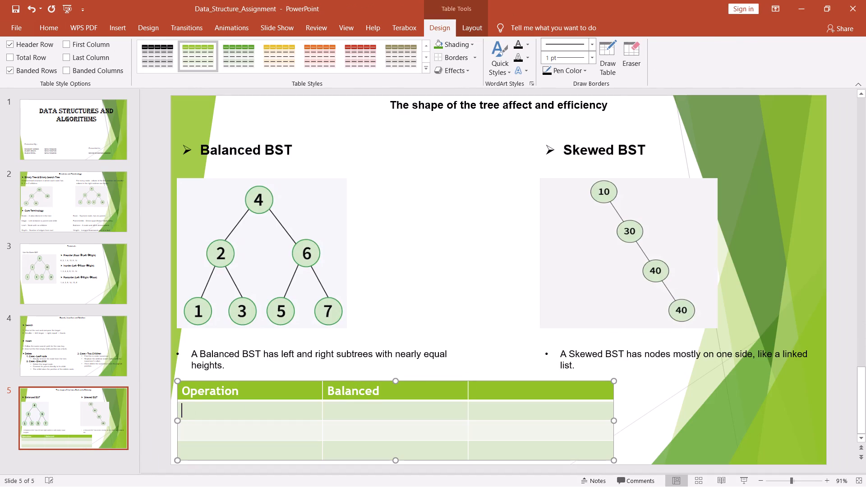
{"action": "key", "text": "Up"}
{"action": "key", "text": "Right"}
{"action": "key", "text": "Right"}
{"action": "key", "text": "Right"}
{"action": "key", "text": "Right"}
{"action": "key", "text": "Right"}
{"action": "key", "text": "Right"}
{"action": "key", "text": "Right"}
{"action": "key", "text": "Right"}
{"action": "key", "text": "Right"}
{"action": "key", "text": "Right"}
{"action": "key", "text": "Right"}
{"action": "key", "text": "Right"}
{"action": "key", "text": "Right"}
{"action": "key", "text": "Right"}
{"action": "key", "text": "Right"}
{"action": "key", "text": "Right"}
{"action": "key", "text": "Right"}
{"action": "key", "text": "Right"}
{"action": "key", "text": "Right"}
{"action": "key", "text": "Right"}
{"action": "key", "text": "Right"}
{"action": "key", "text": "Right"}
Fill the Operation column with the row labels Search, Insert and Delete, following the reference deck.
{"action": "left_click", "coordinate": [203, 416]}
{"action": "type", "text": "Search"}
{"action": "key", "text": "Down"}
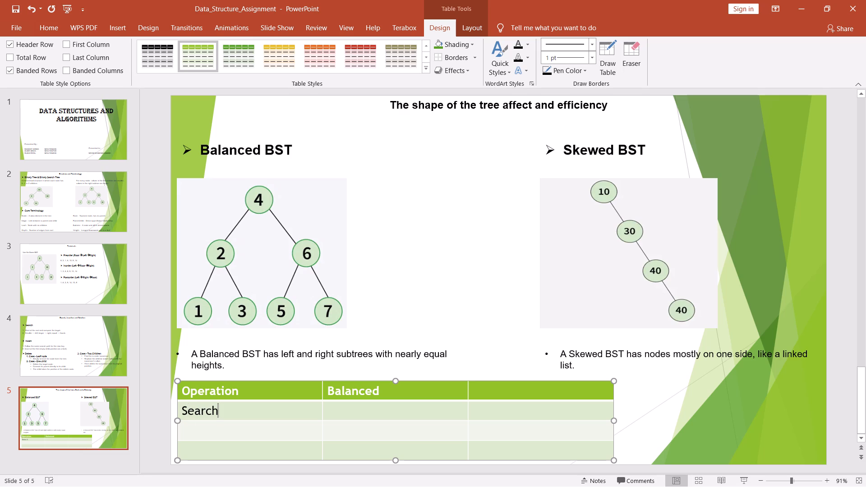
{"action": "key", "text": "alt+Tab"}
{"action": "key", "text": "alt+Tab"}
{"action": "type", "text": "Insert"}
{"action": "key", "text": "Down"}
{"action": "key", "text": "alt+Tab"}
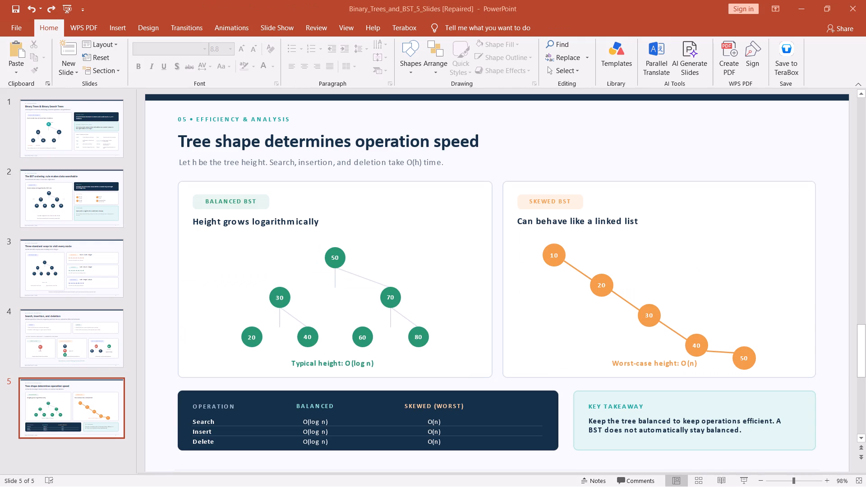
{"action": "key", "text": "alt+Tab"}
{"action": "type", "text": "Delete"}
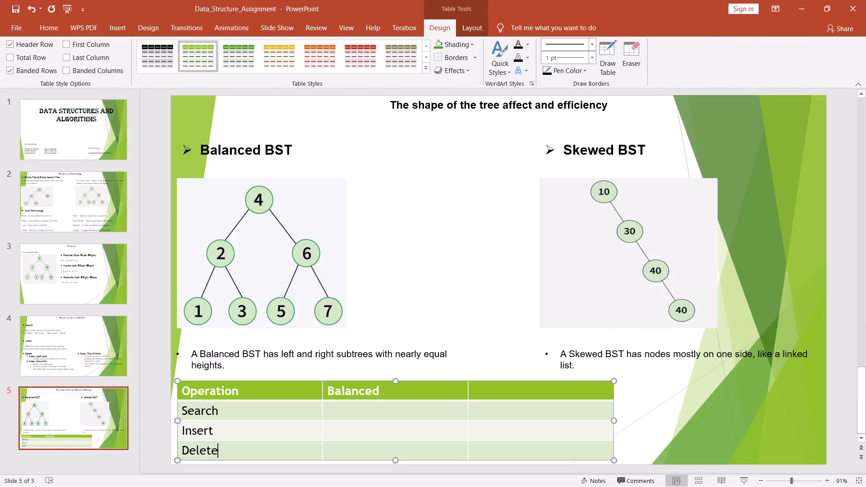
Fill the Balanced column with O(log n) for the Delete, Insert and Search rows, following the reference deck.
{"action": "key", "text": "Right"}
{"action": "key", "text": "alt+Tab"}
{"action": "key", "text": "alt+Tab"}
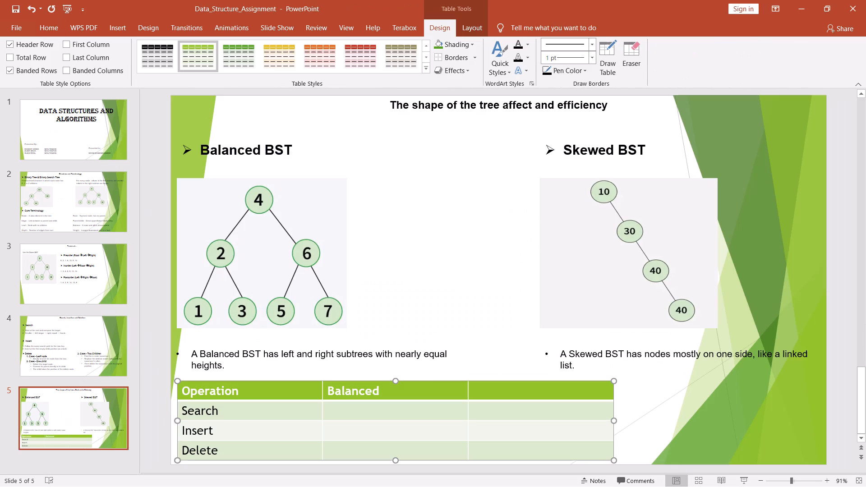
{"action": "key", "text": "shift+parenright"}
{"action": "key", "text": "BackSpace"}
{"action": "type", "text": "O("}
{"action": "key", "text": "alt+Tab"}
{"action": "key", "text": "alt+Tab"}
{"action": "type", "text": "log"}
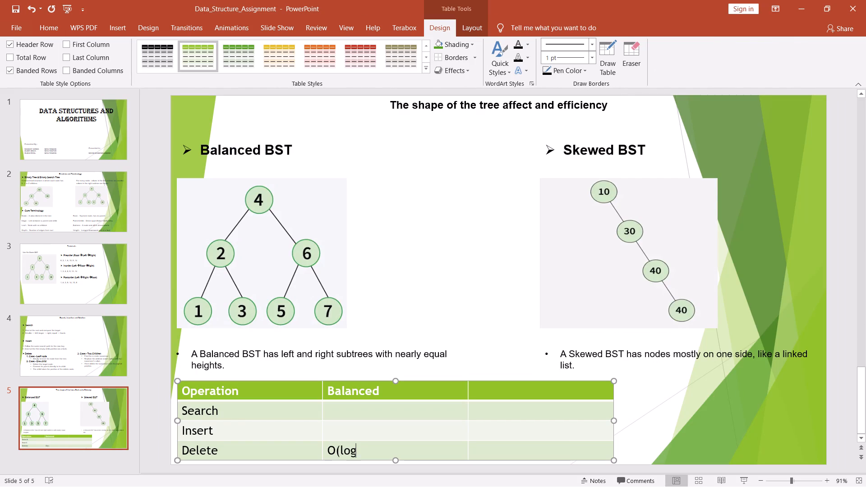
{"action": "key", "text": "space"}
{"action": "type", "text": "n)"}
{"action": "key", "text": "Up"}
{"action": "key", "text": "alt+Tab"}
{"action": "key", "text": "alt+Tab"}
{"action": "key", "text": "shift+o"}
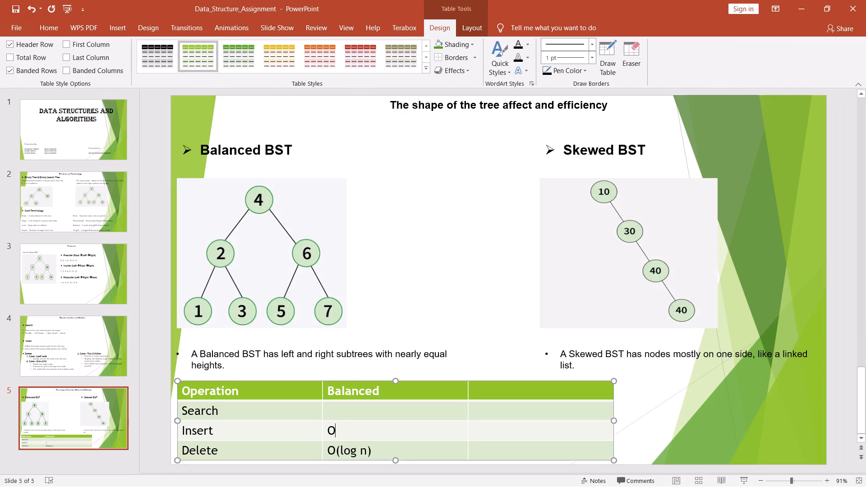
{"action": "key", "text": "shift+o"}
{"action": "key", "text": "BackSpace"}
{"action": "type", "text": "(log m"}
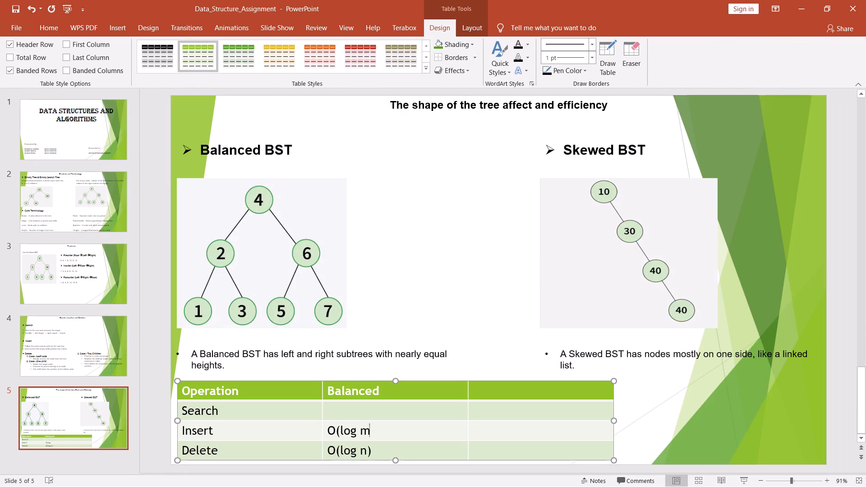
{"action": "key", "text": "BackSpace"}
{"action": "type", "text": "n)"}
{"action": "key", "text": "Up"}
{"action": "type", "text": "O(log"}
{"action": "key", "text": "space"}
{"action": "key", "text": "n"}
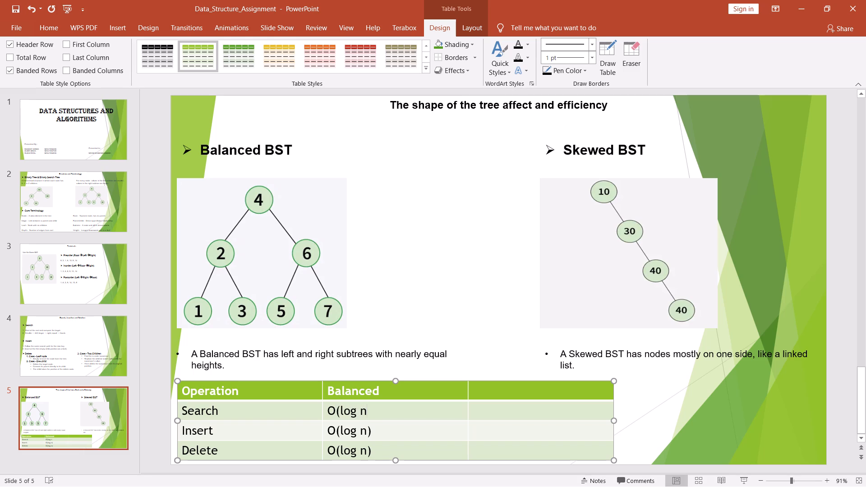
{"action": "key", "text": "shift+parenright"}
Enter Skewed as the third column heading, checking the wording against the reference deck's complexity table.
{"action": "key", "text": "alt+Tab"}
{"action": "key", "text": "alt+Tab"}
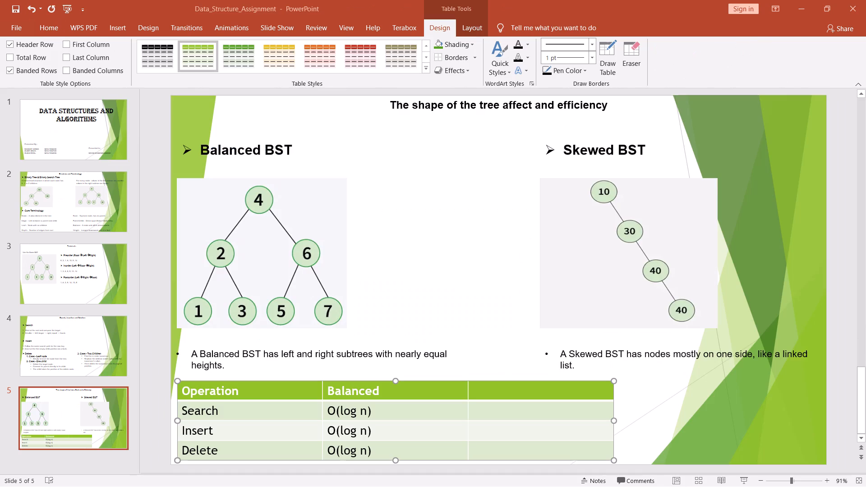
{"action": "key", "text": "Right"}
{"action": "key", "text": "Up"}
{"action": "key", "text": "alt+Tab"}
{"action": "key", "text": "alt+Tab"}
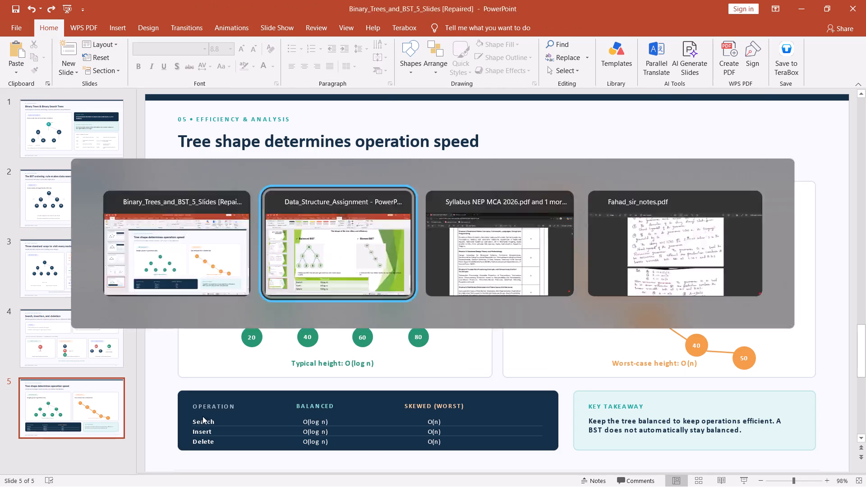
{"action": "key", "text": "shift+s"}
{"action": "type", "text": "ke"}
{"action": "key", "text": "alt+Tab"}
{"action": "key", "text": "alt+Tab"}
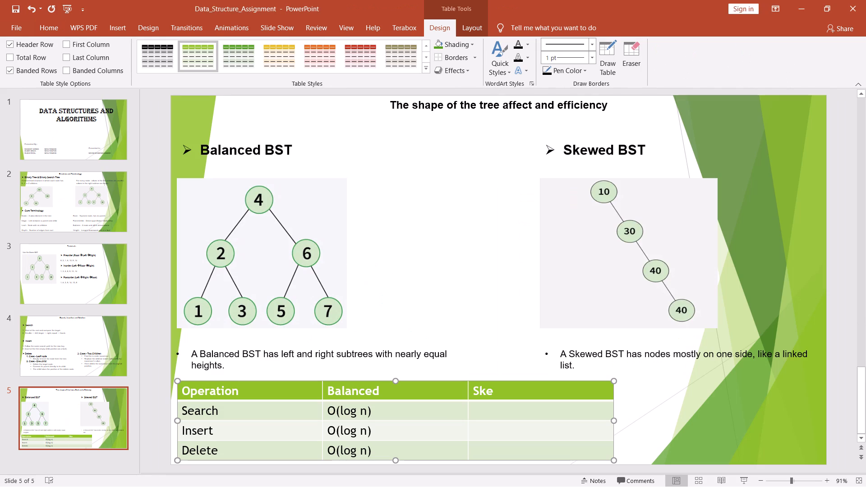
{"action": "type", "text": "wed"}
{"action": "key", "text": "alt+Tab"}
{"action": "key", "text": "alt+Tab"}
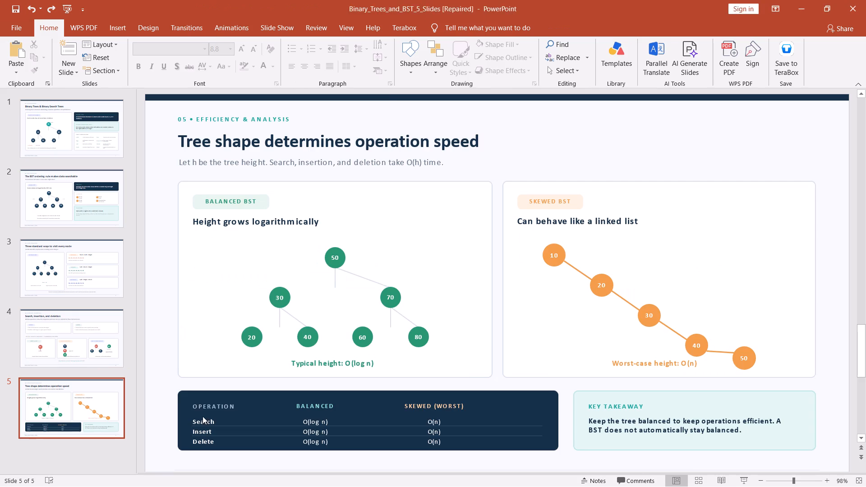
Fill the Skewed column with O(n) for the Search, Insert and Delete rows.
{"action": "key", "text": "Down"}
{"action": "type", "text": "O(n)"}
{"action": "key", "text": "Down"}
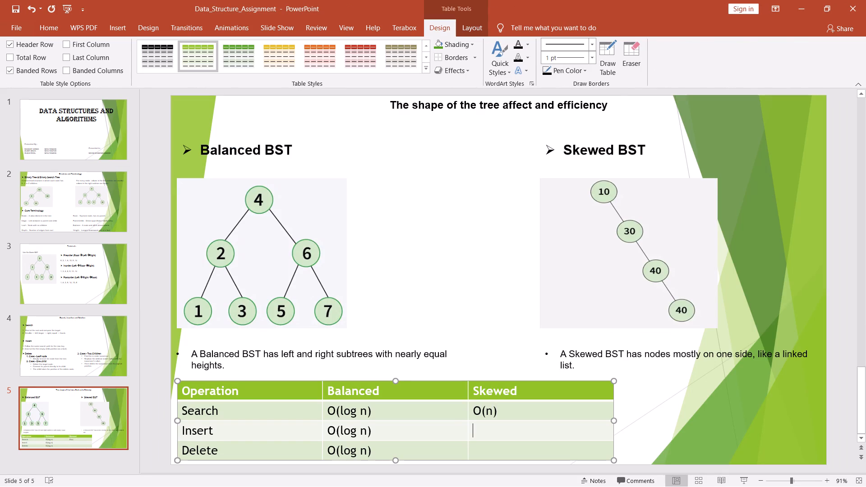
{"action": "type", "text": "O(n)"}
{"action": "key", "text": "Down"}
{"action": "type", "text": "O(n"}
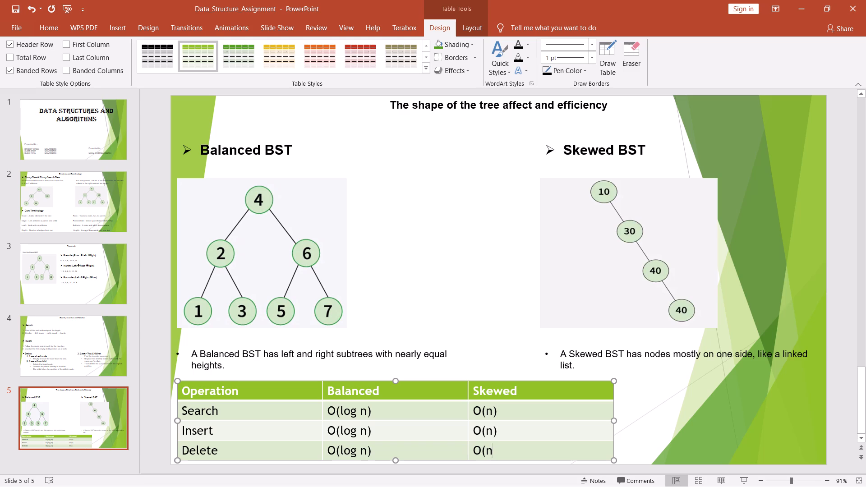
{"action": "key", "text": "shift+parenright"}
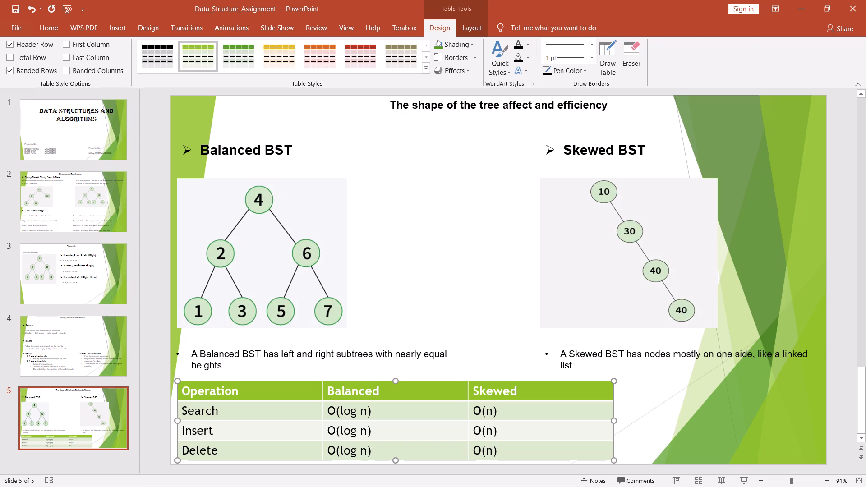
Move the complexity table slightly up, closer to the BST descriptions on slide 5.
{"action": "left_click", "coordinate": [699, 407]}
{"action": "left_click", "coordinate": [359, 390]}
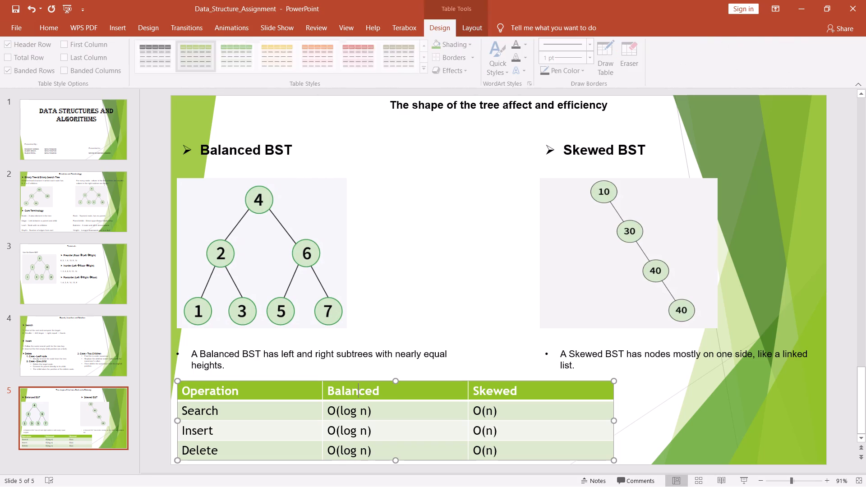
{"action": "left_click_drag", "start_coordinate": [410, 380], "coordinate": [412, 374]}
{"action": "left_click", "coordinate": [698, 430]}
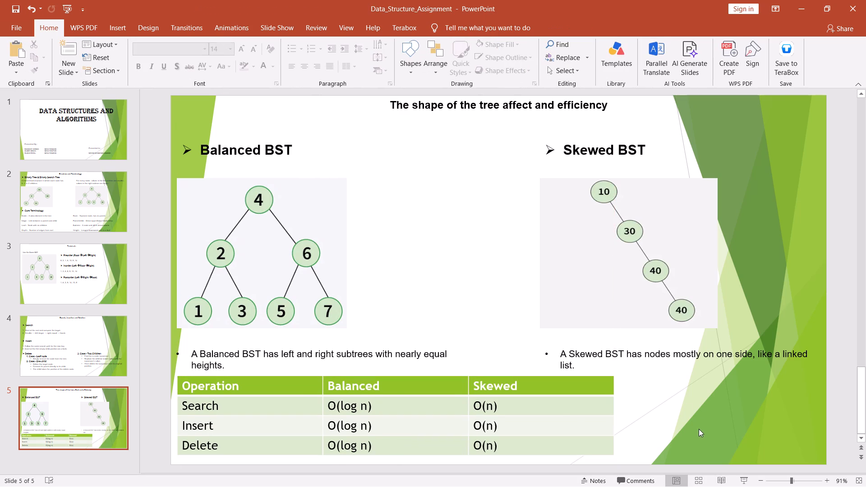
Save the presentation.
{"action": "key", "text": "ctrl+s"}
Review the layout of all slides in the editing view, going back to the title slide and forward to slide 5.
{"action": "key", "text": "Left"}
{"action": "key", "text": "Left"}
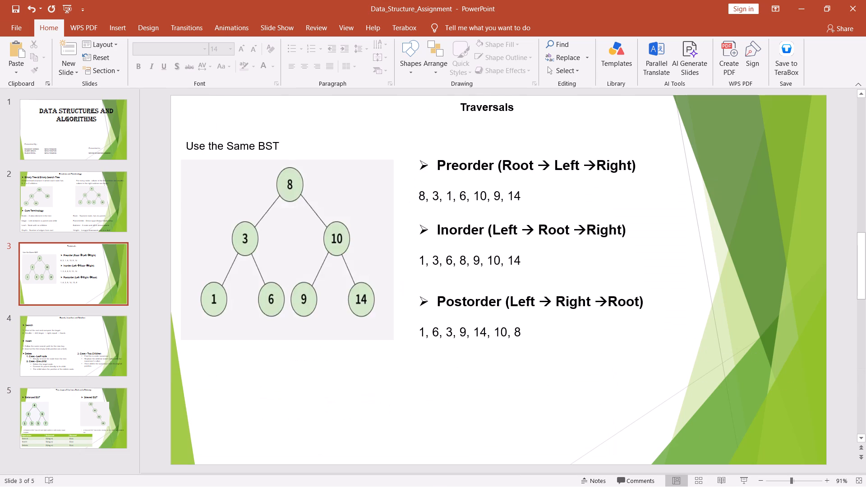
{"action": "key", "text": "Left"}
{"action": "key", "text": "Left"}
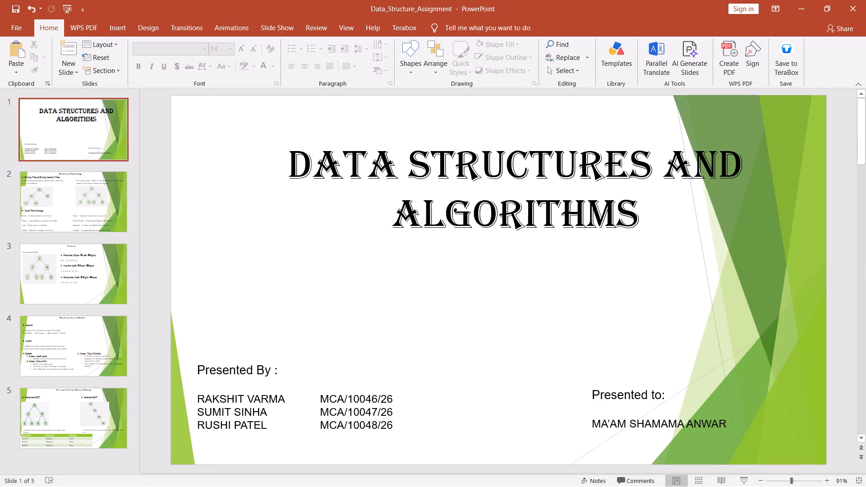
{"action": "key", "text": "Left"}
{"action": "key", "text": "Right"}
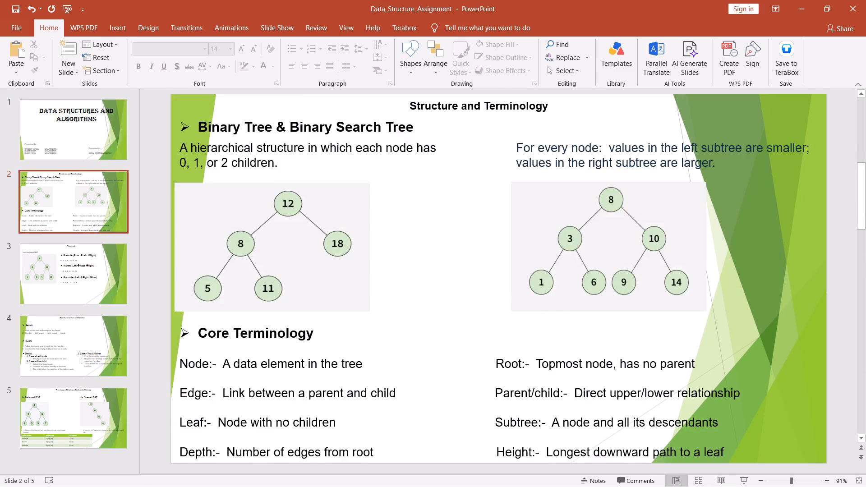
{"action": "key", "text": "Right"}
{"action": "key", "text": "Right"}
{"action": "key", "text": "Right"}
{"action": "key", "text": "Right"}
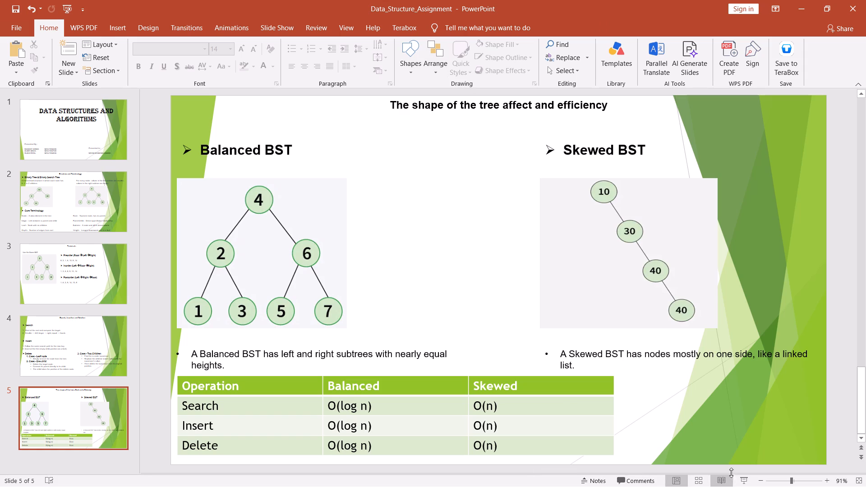
Preview the deck full screen as a slide show, checking every slide from the title through the BST efficiency slide.
{"action": "left_click", "coordinate": [744, 477]}
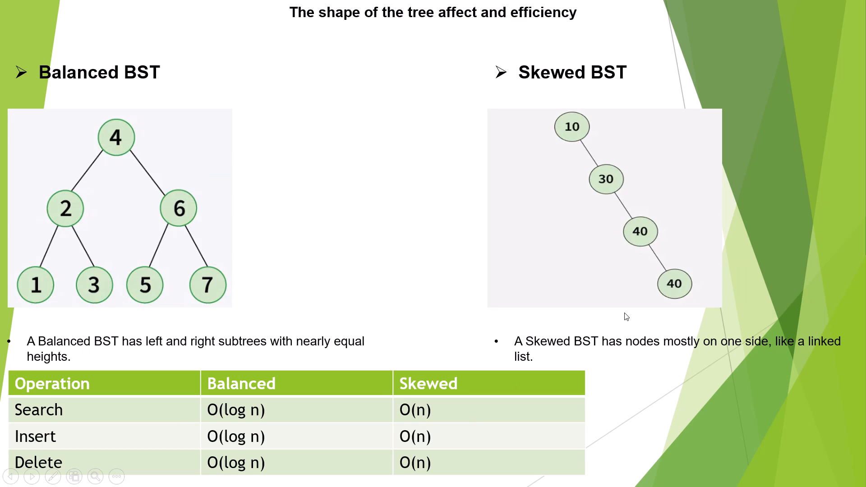
{"action": "key", "text": "Left"}
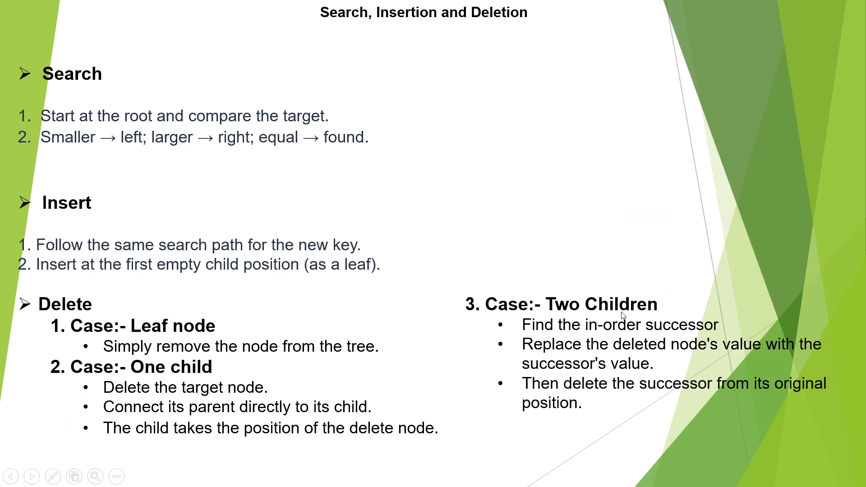
{"action": "key", "text": "Left"}
{"action": "key", "text": "Left"}
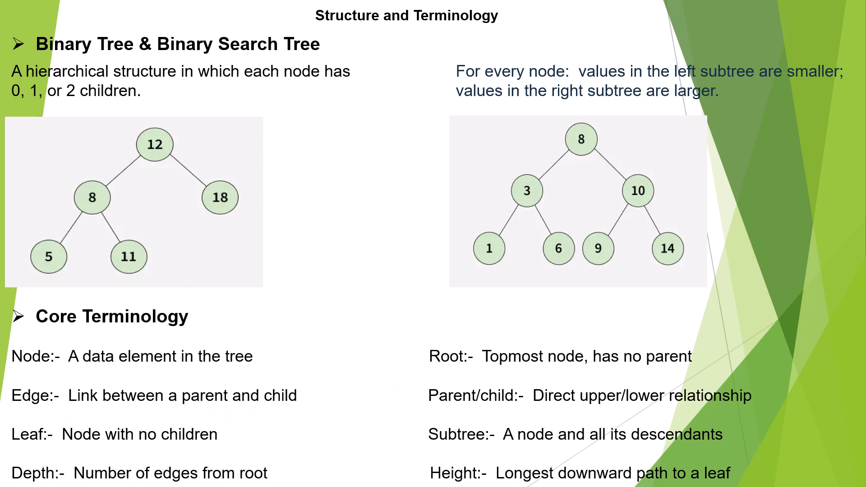
{"action": "key", "text": "Left"}
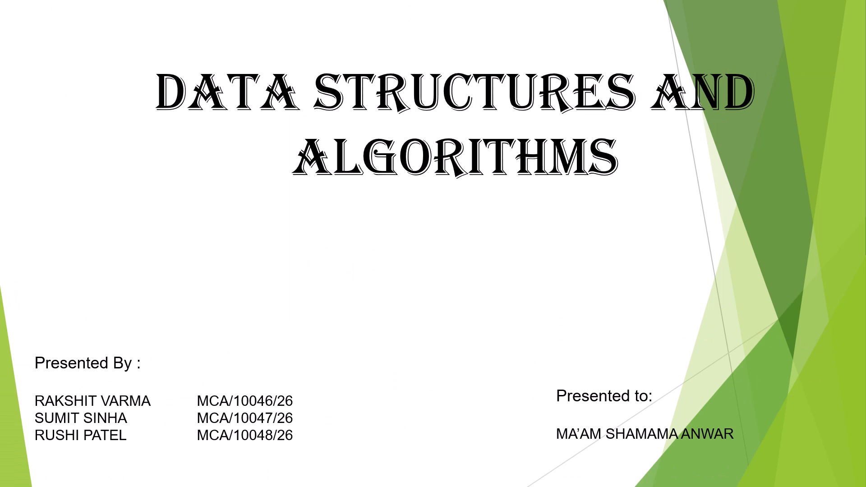
{"action": "key", "text": "Right"}
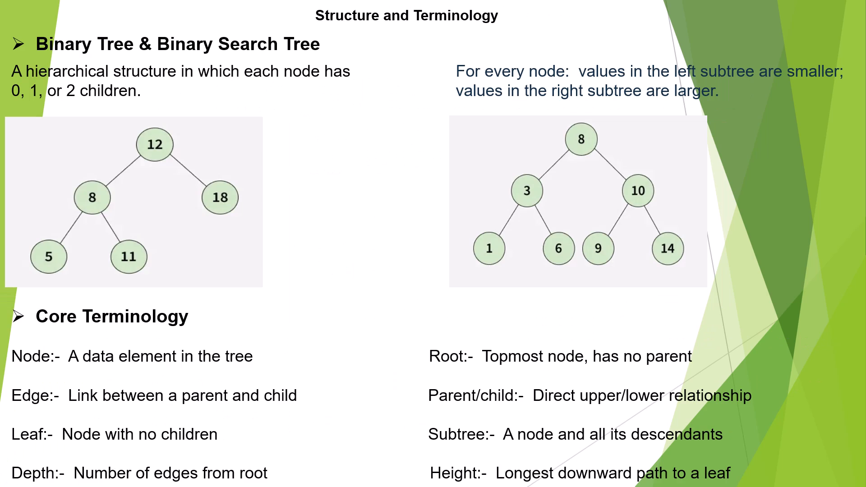
{"action": "key", "text": "Right"}
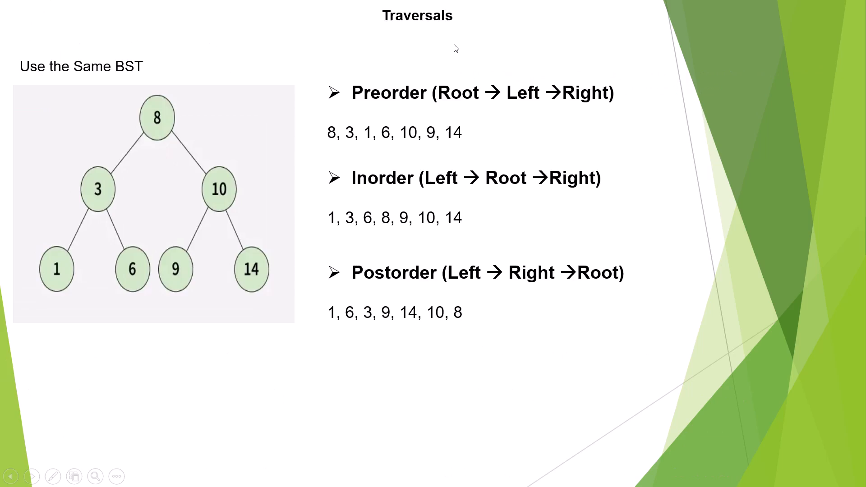
{"action": "key", "text": "Right"}
{"action": "key", "text": "Right"}
{"action": "key", "text": "Right"}
{"action": "key", "text": "Right"}
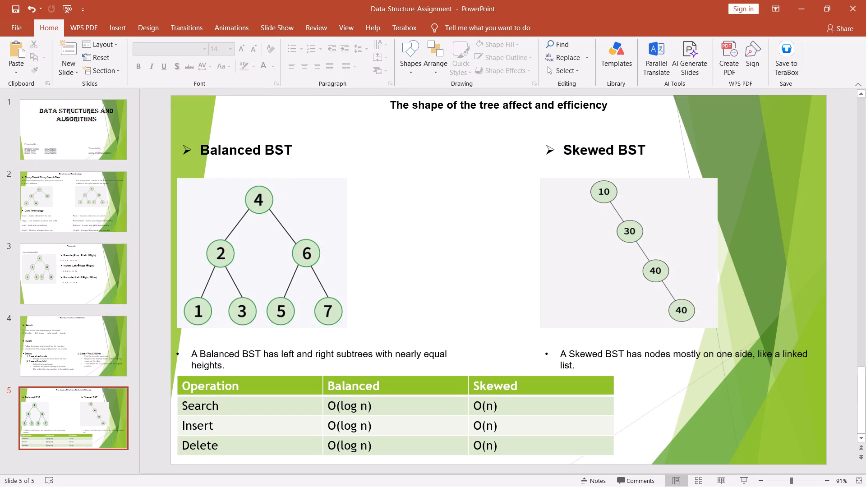
Shift the binary tree picture rooted at 12 on slide 2 slightly right, aligning its left edge with the description text above.
{"action": "left_click", "coordinate": [42, 191]}
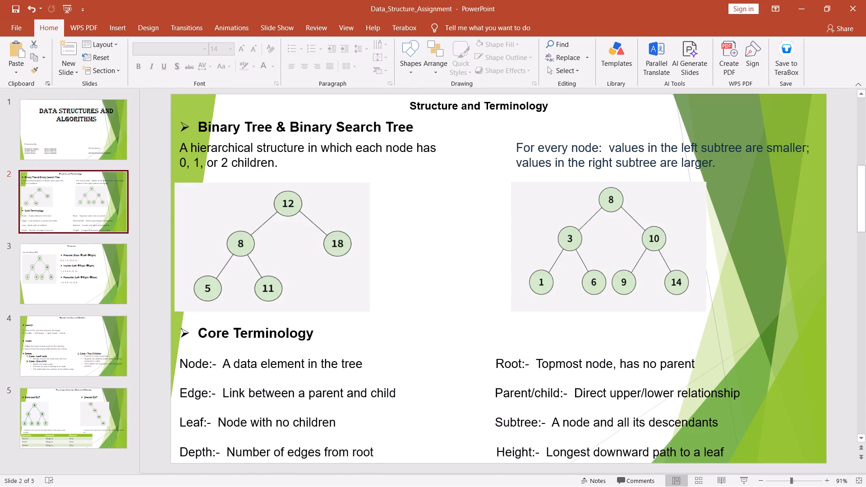
{"action": "left_click", "coordinate": [244, 261]}
{"action": "left_click_drag", "start_coordinate": [254, 236], "coordinate": [258, 236]}
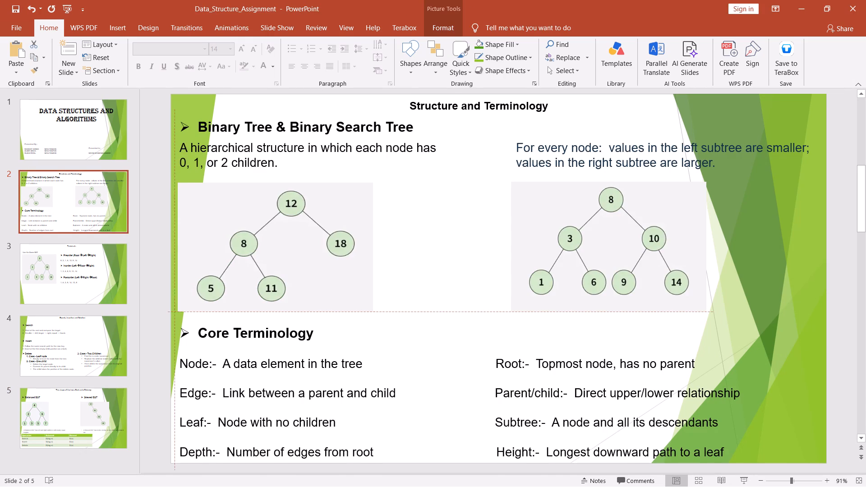
{"action": "left_click_drag", "start_coordinate": [258, 236], "coordinate": [264, 235]}
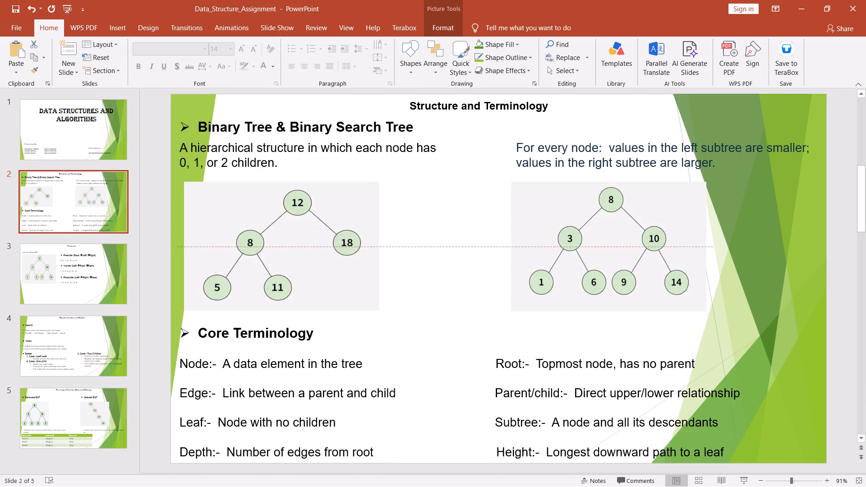
{"action": "left_click_drag", "start_coordinate": [264, 235], "coordinate": [259, 234]}
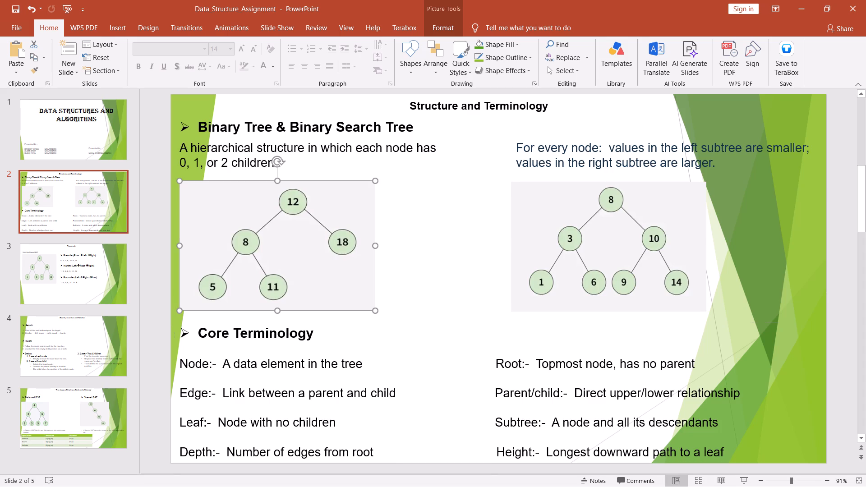
Shift the Core Terminology text block with its definitions slightly to the right on slide 2.
{"action": "left_click", "coordinate": [242, 354]}
{"action": "left_click_drag", "start_coordinate": [248, 322], "coordinate": [253, 322]}
Shift the binary tree description on slide 2 slightly right, aligning its left edge with the Core Terminology text.
{"action": "left_click", "coordinate": [258, 156]}
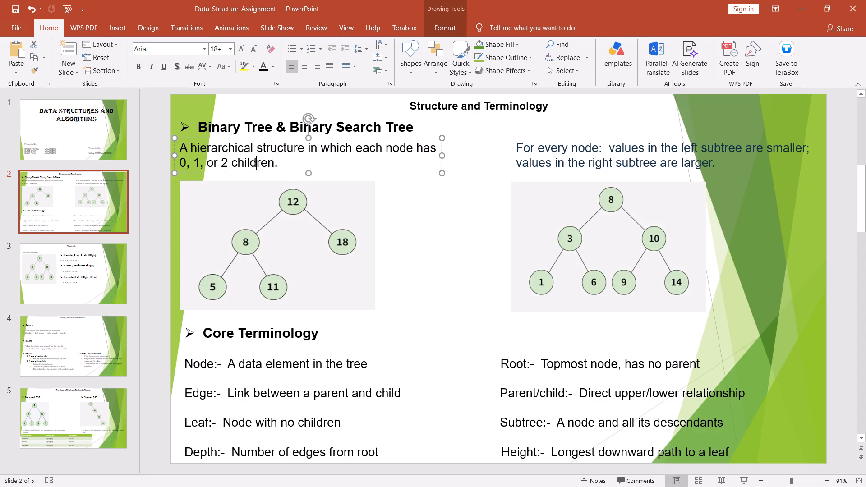
{"action": "left_click_drag", "start_coordinate": [259, 139], "coordinate": [260, 139]}
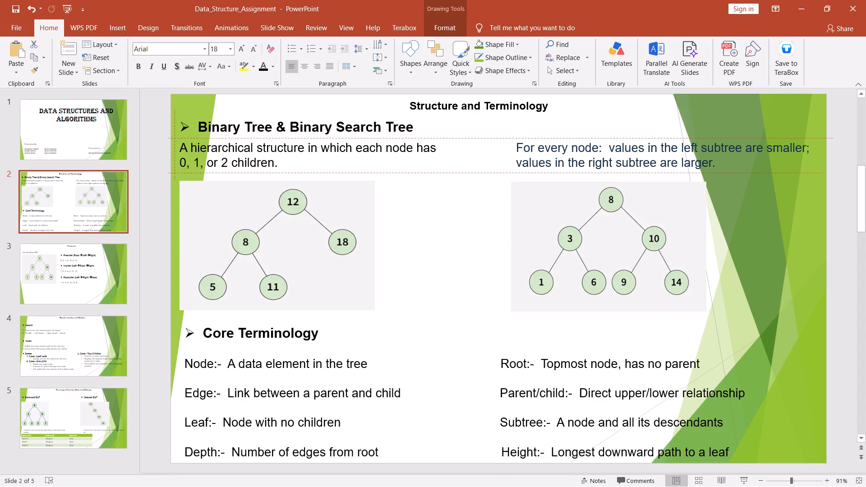
{"action": "left_click_drag", "start_coordinate": [260, 139], "coordinate": [264, 139]}
Shift the Binary Tree & Binary Search Tree heading slightly right and narrow its box to end level with the Core Terminology box.
{"action": "left_click", "coordinate": [267, 118]}
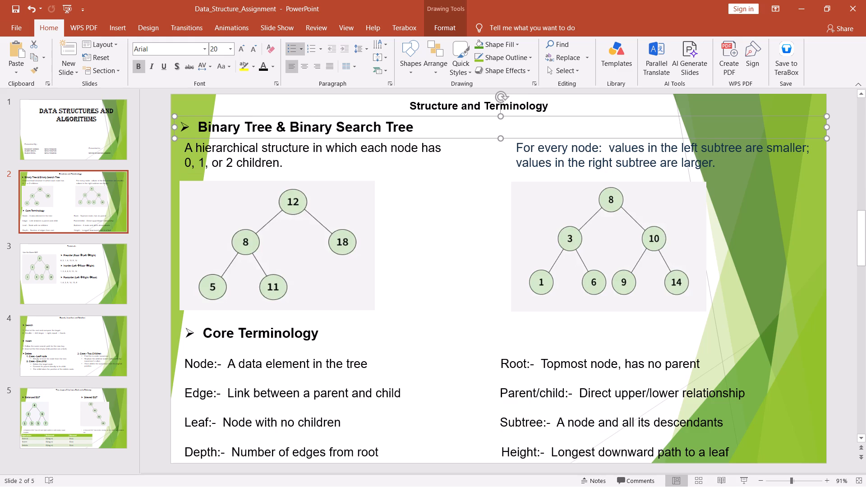
{"action": "left_click_drag", "start_coordinate": [268, 113], "coordinate": [272, 114]}
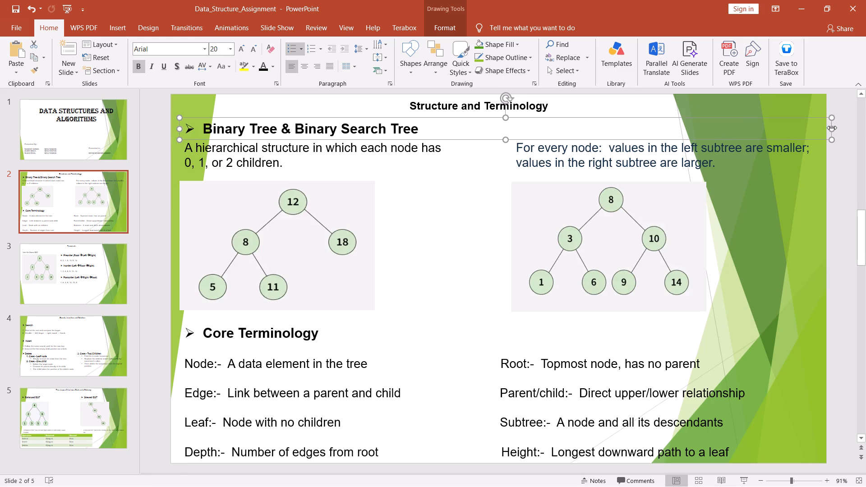
{"action": "left_click_drag", "start_coordinate": [833, 129], "coordinate": [814, 129]}
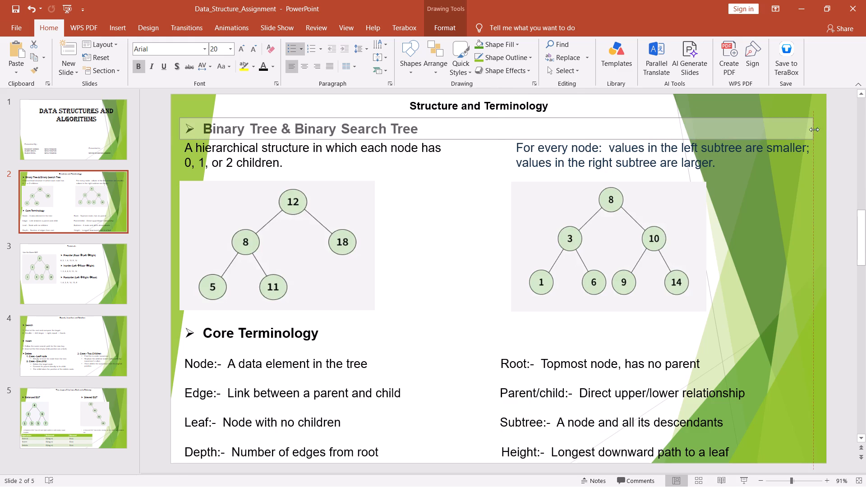
Save the presentation with the slide 2 alignment changes.
{"action": "left_click", "coordinate": [779, 348]}
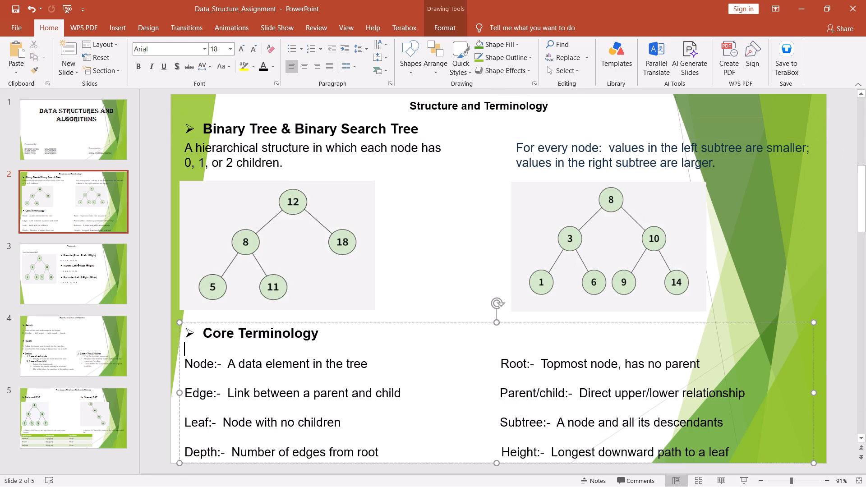
{"action": "left_click", "coordinate": [857, 354]}
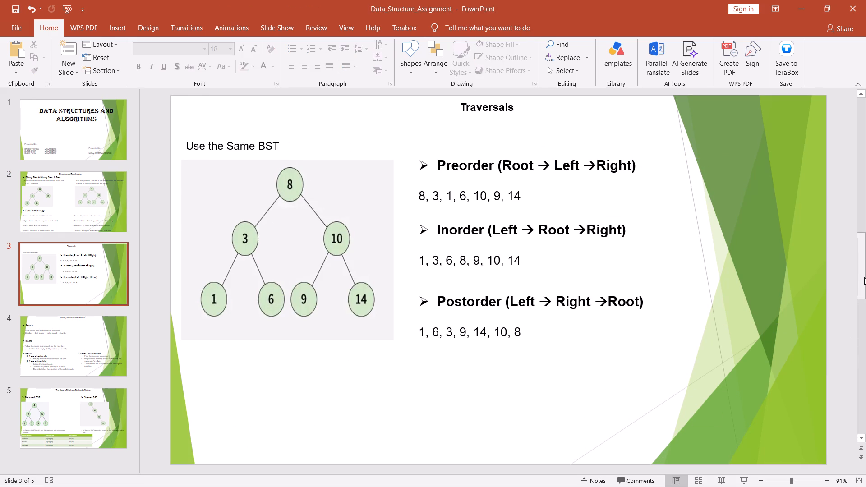
{"action": "left_click", "coordinate": [68, 197]}
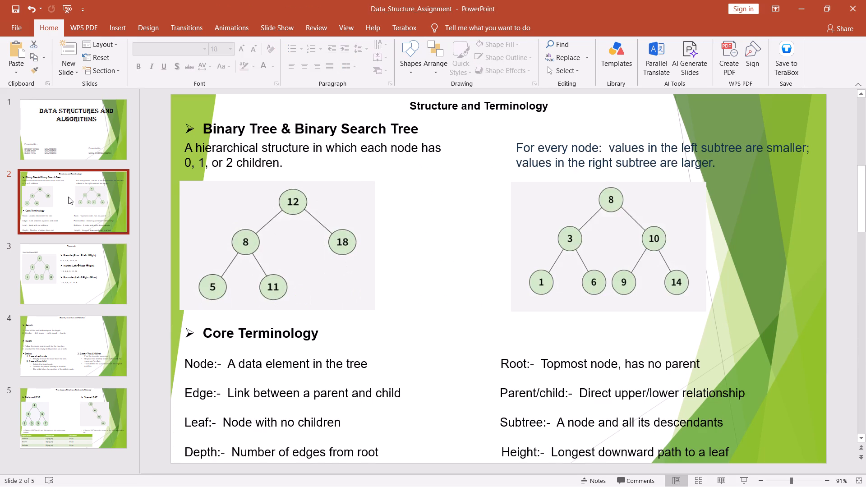
{"action": "key", "text": "ctrl+s"}
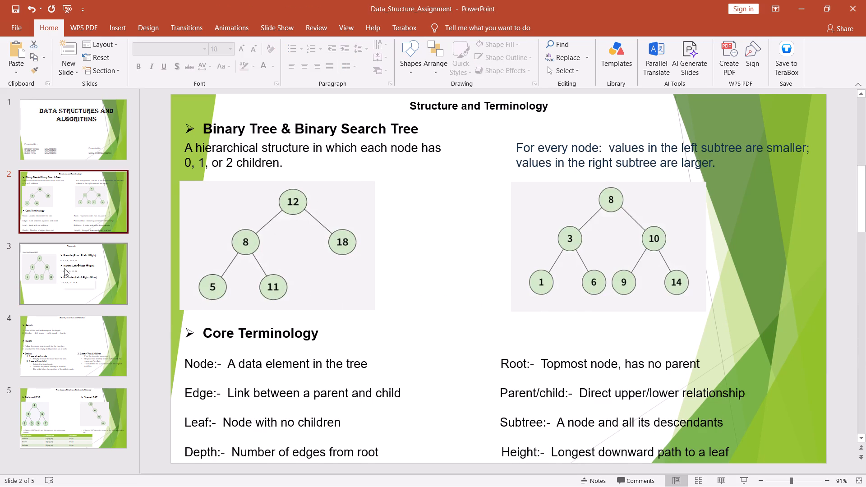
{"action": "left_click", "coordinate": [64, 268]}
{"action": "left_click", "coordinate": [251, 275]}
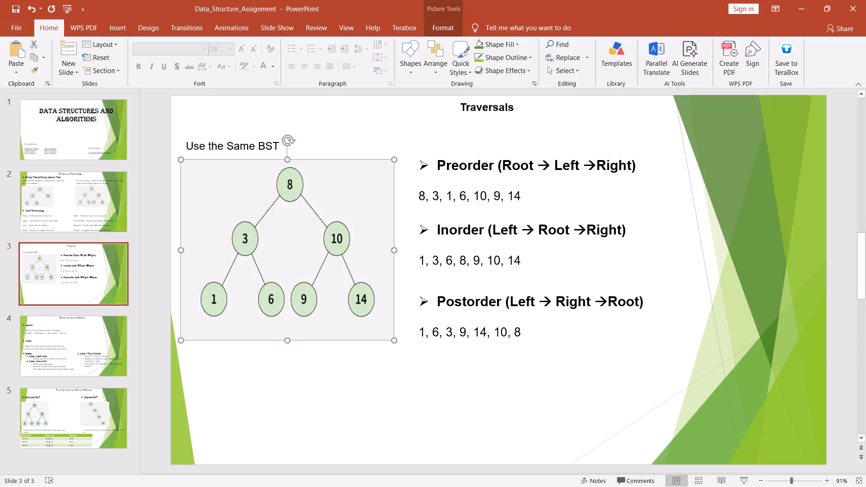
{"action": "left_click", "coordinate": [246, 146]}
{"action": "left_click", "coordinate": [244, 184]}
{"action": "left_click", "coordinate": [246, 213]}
Shift the Insert and Search text blocks on slide 4 slightly right, keeping their left edges aligned with each other.
{"action": "left_click", "coordinate": [48, 340]}
{"action": "left_click", "coordinate": [203, 290]}
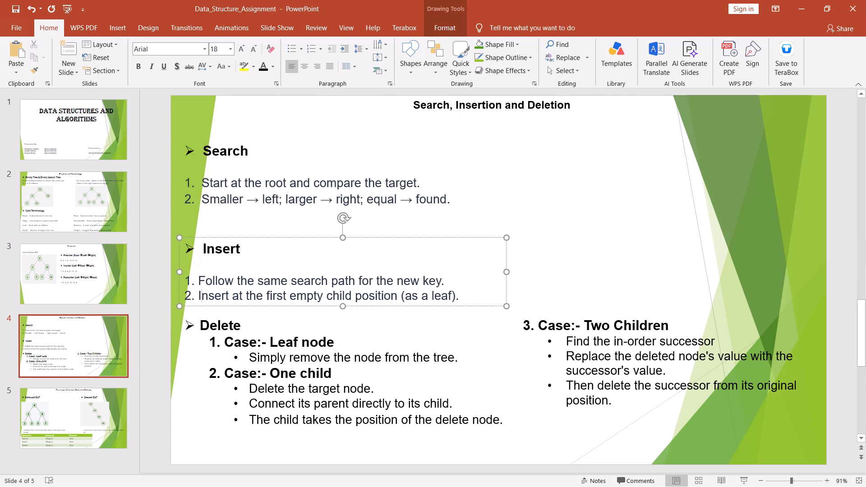
{"action": "left_click", "coordinate": [249, 239]}
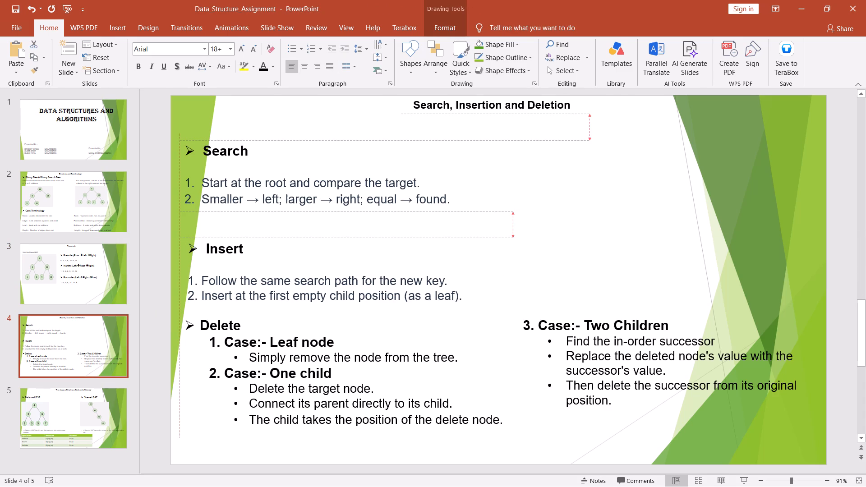
{"action": "left_click", "coordinate": [247, 177]}
{"action": "left_click", "coordinate": [251, 142]}
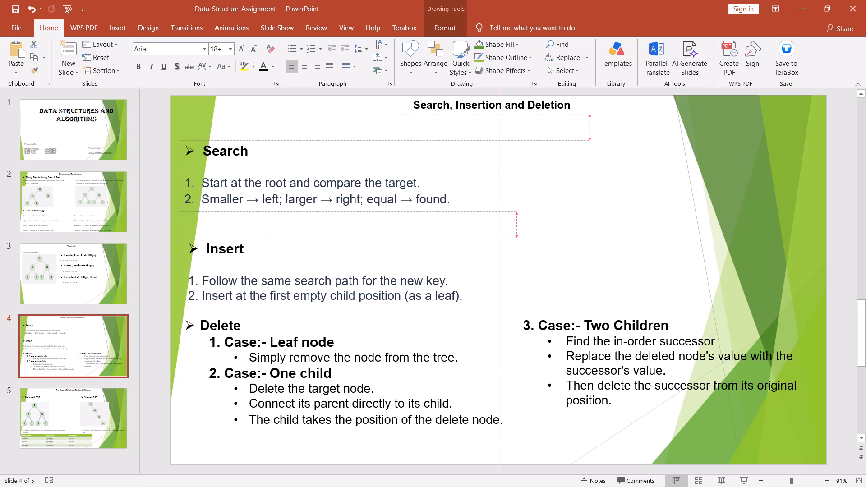
Shift the Delete text block on slide 4 slightly right in line with Insert, and narrow its box to the slide's right edge.
{"action": "left_click", "coordinate": [185, 399]}
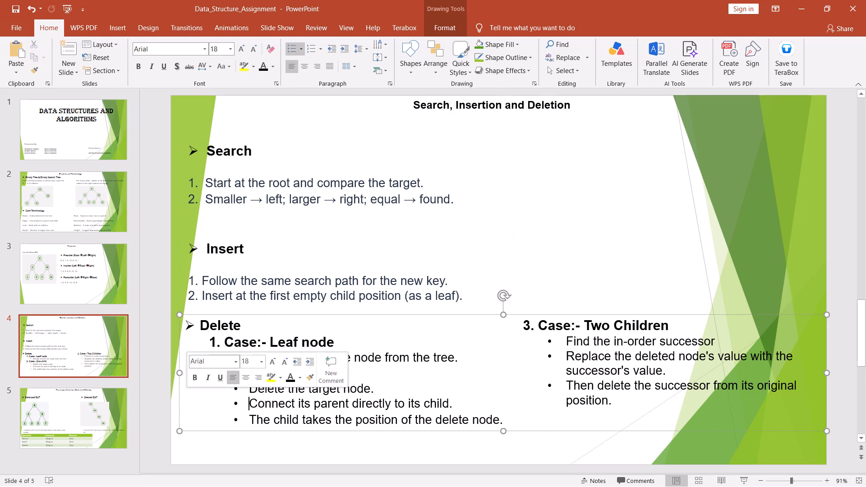
{"action": "left_click_drag", "start_coordinate": [221, 314], "coordinate": [226, 313]}
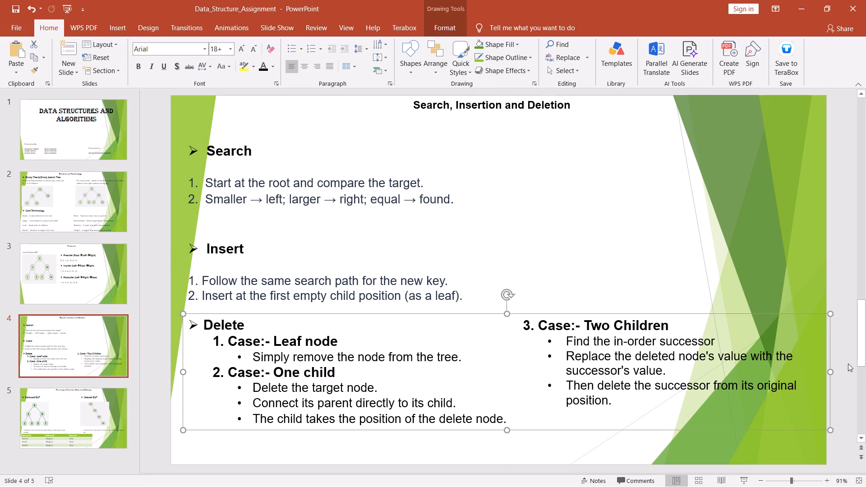
{"action": "left_click_drag", "start_coordinate": [830, 370], "coordinate": [825, 372]}
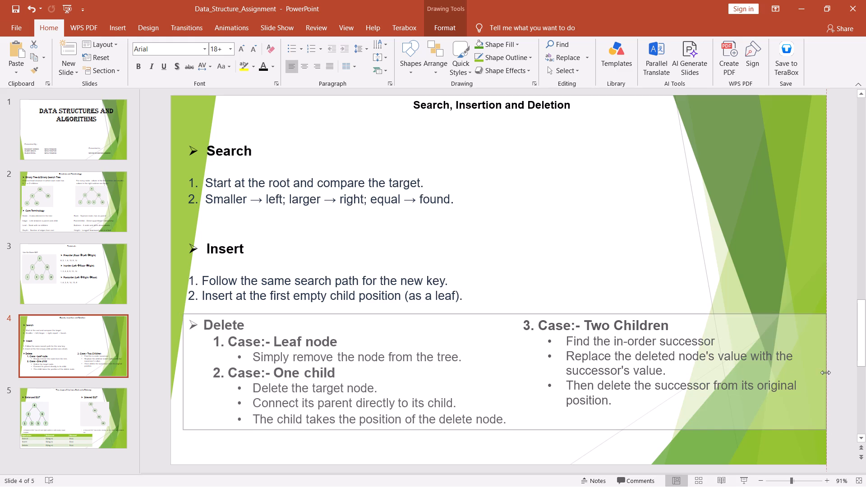
Save the presentation with the slide 4 alignment changes.
{"action": "left_click", "coordinate": [831, 371]}
{"action": "key", "text": "ctrl+s"}
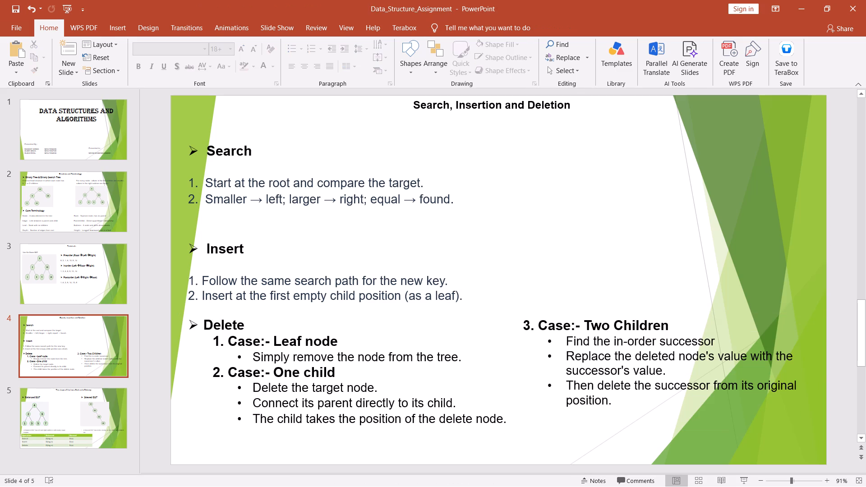
Shift the Balanced BST heading and its tree picture slightly right on slide 5, keeping their left edges aligned.
{"action": "left_click", "coordinate": [14, 405]}
{"action": "left_click", "coordinate": [254, 248]}
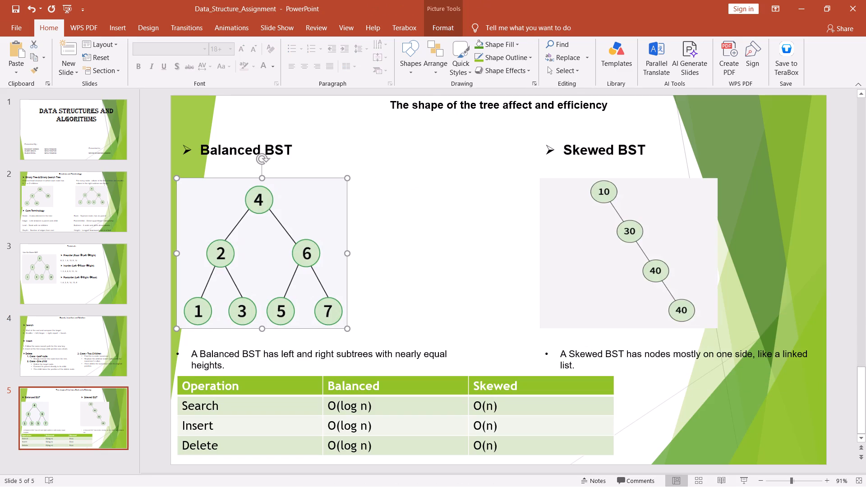
{"action": "left_click", "coordinate": [257, 237]}
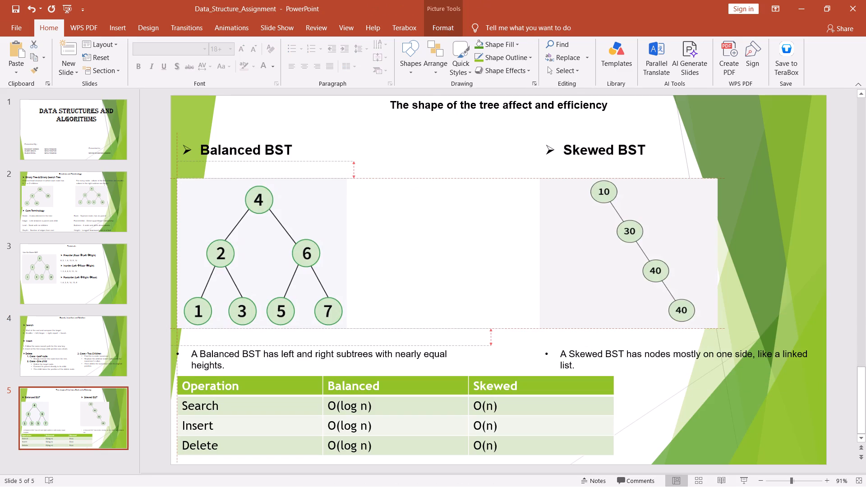
{"action": "left_click", "coordinate": [244, 152]}
{"action": "left_click", "coordinate": [244, 138]}
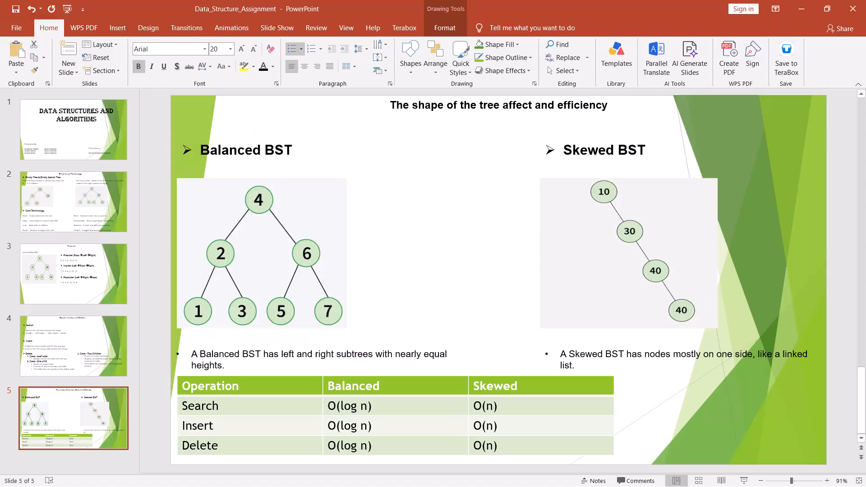
{"action": "left_click", "coordinate": [225, 138]}
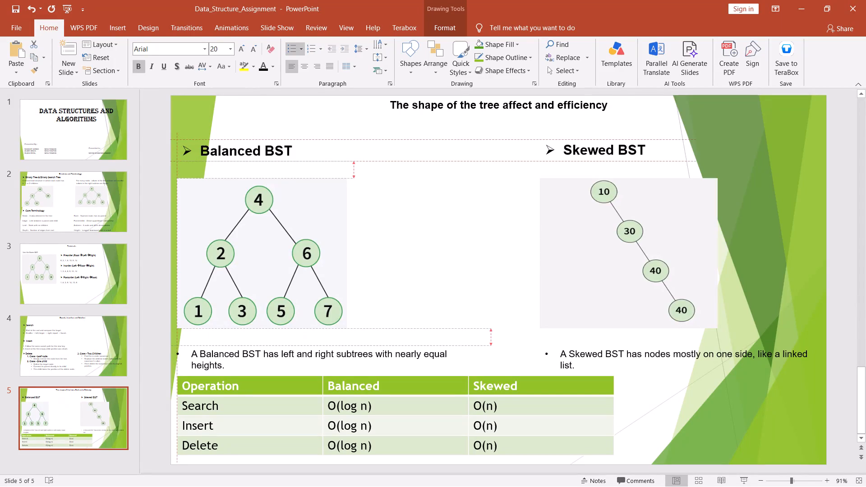
{"action": "left_click", "coordinate": [211, 221]}
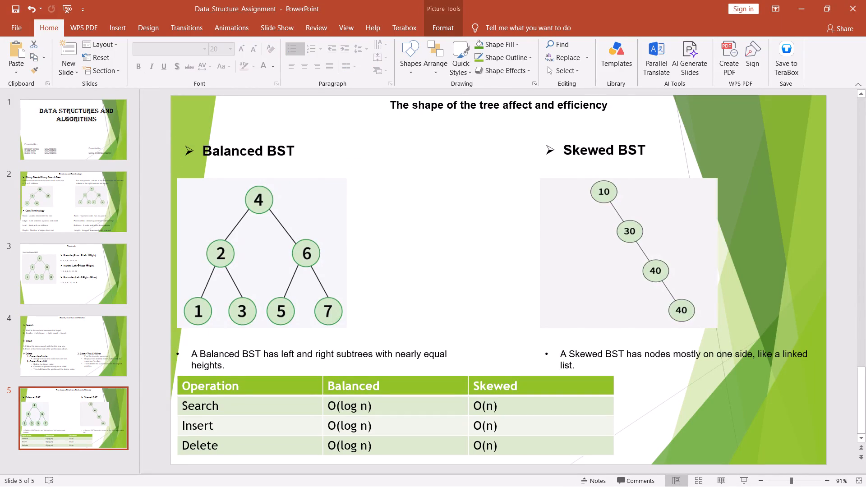
Shift the Balanced BST description text on slide 5 slightly to the right.
{"action": "left_click", "coordinate": [200, 372]}
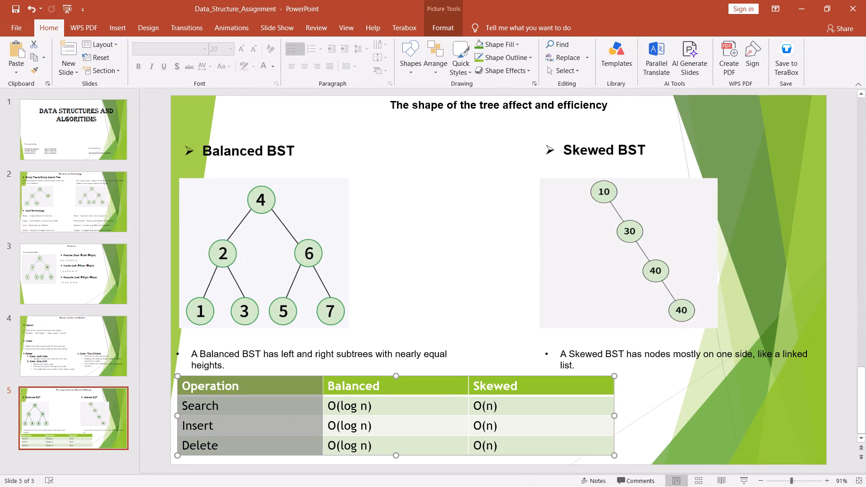
{"action": "left_click", "coordinate": [203, 354]}
{"action": "left_click_drag", "start_coordinate": [207, 343], "coordinate": [212, 343]}
Move the complexity table on slide 5 slightly right and up, aligning its left edge with the balanced tree picture.
{"action": "left_click", "coordinate": [645, 354]}
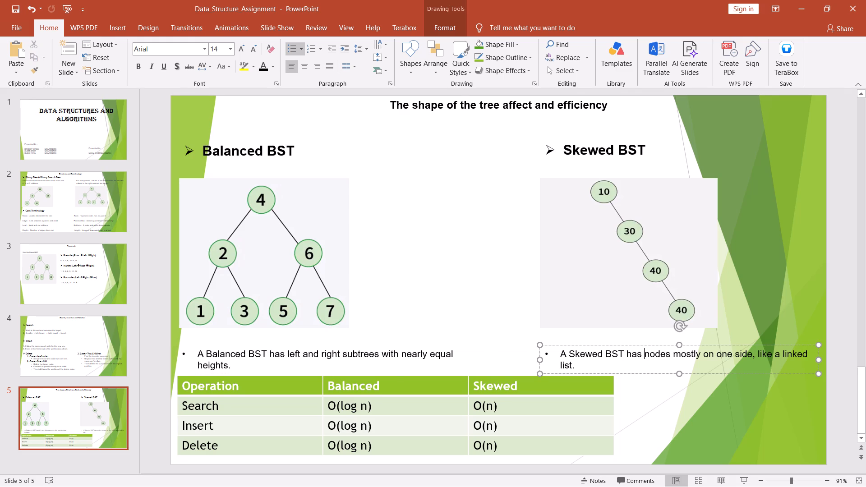
{"action": "left_click", "coordinate": [425, 408]}
{"action": "left_click", "coordinate": [424, 375]}
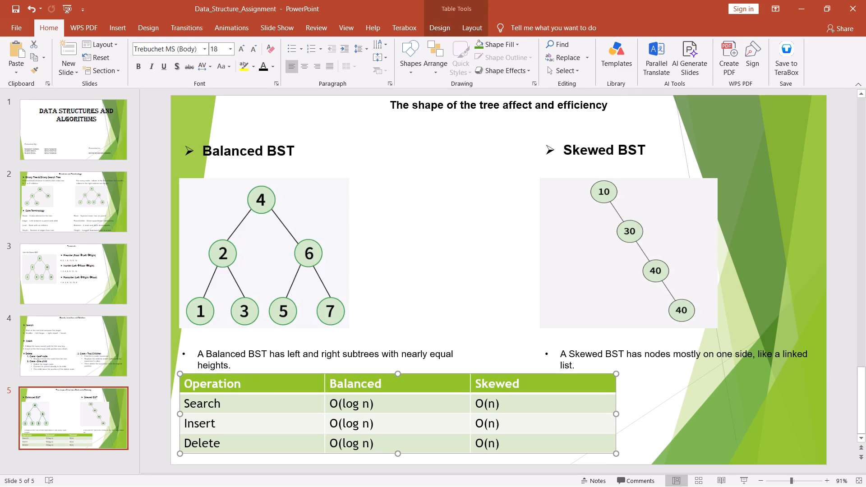
Save the presentation with the slide 5 alignment changes.
{"action": "left_click", "coordinate": [646, 419]}
{"action": "key", "text": "ctrl+s"}
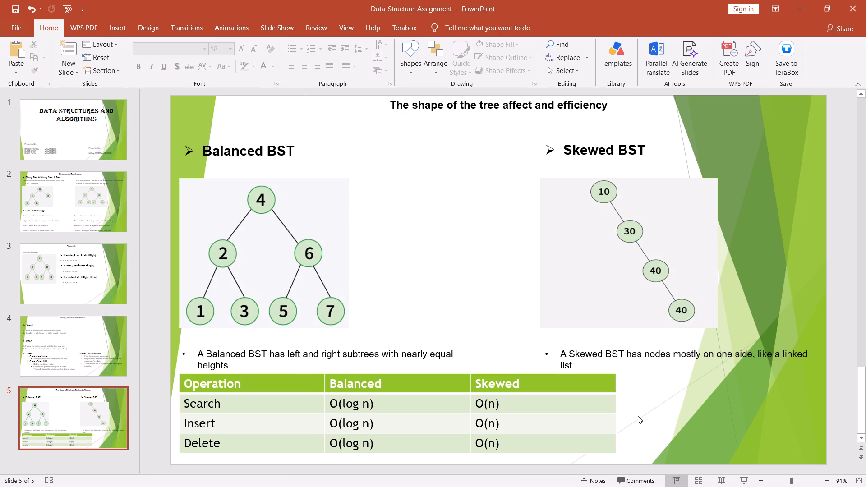
{"action": "key", "text": "ctrl+s"}
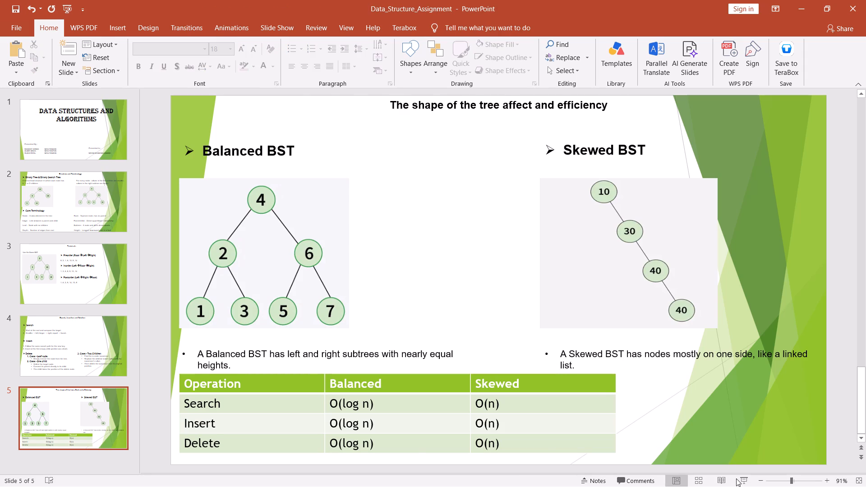
Play the slide show from slide 5 and page back and forth through the deck to compare text, picture and table alignment.
{"action": "left_click", "coordinate": [737, 479]}
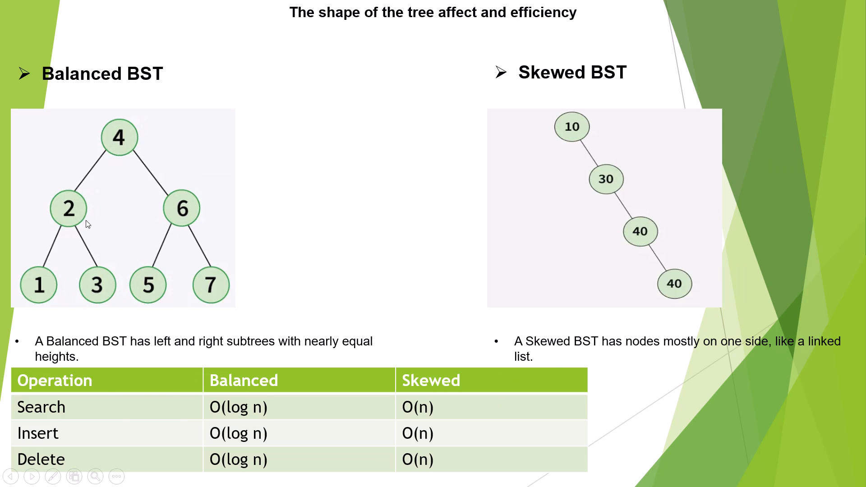
{"action": "key", "text": "Left"}
{"action": "key", "text": "Left"}
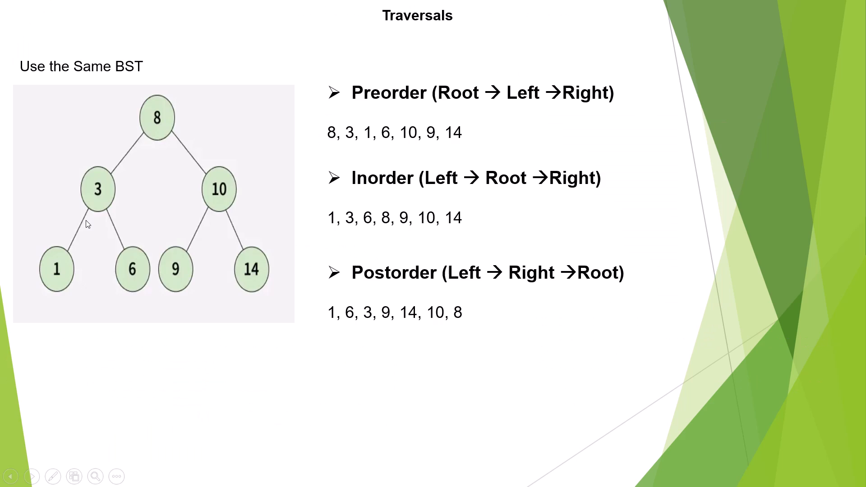
{"action": "key", "text": "Left"}
{"action": "key", "text": "Left"}
{"action": "key", "text": "Right"}
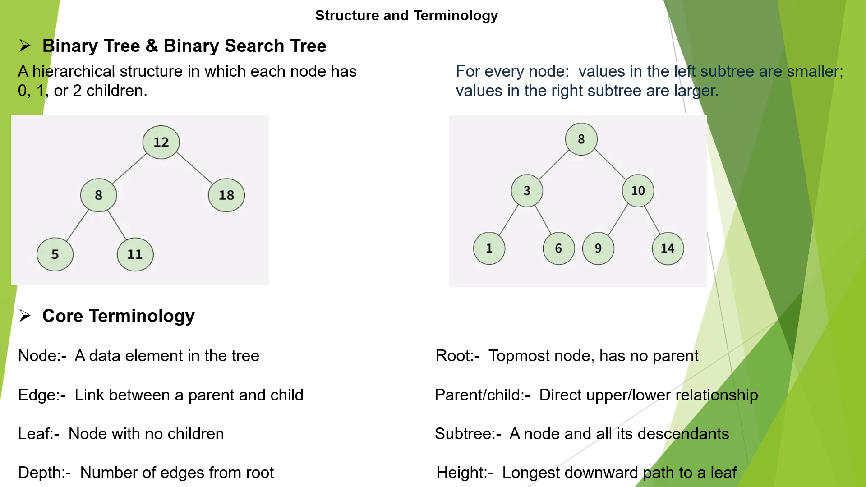
{"action": "key", "text": "Right"}
{"action": "key", "text": "Right"}
{"action": "key", "text": "Left"}
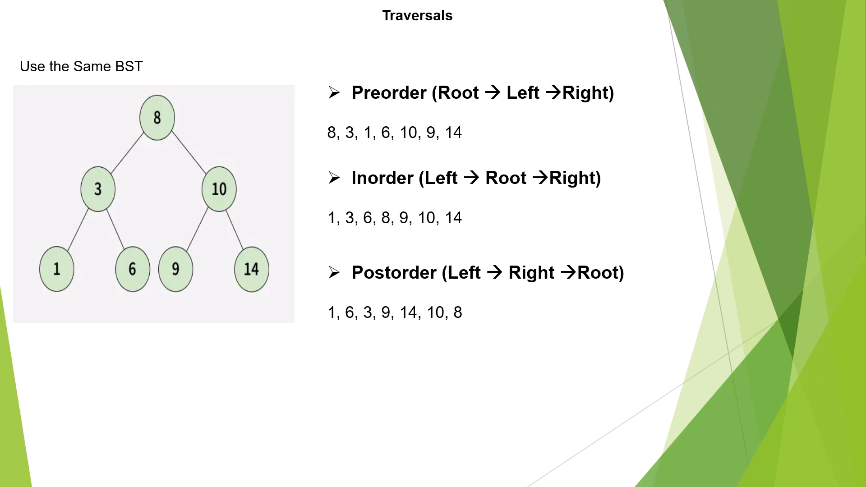
{"action": "key", "text": "Right"}
{"action": "key", "text": "Right"}
{"action": "key", "text": "Left"}
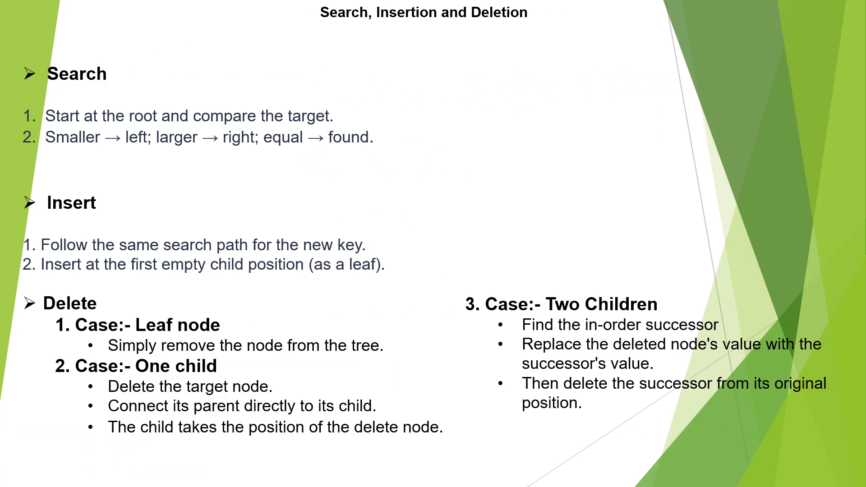
{"action": "key", "text": "Left"}
{"action": "key", "text": "Left"}
{"action": "key", "text": "Right"}
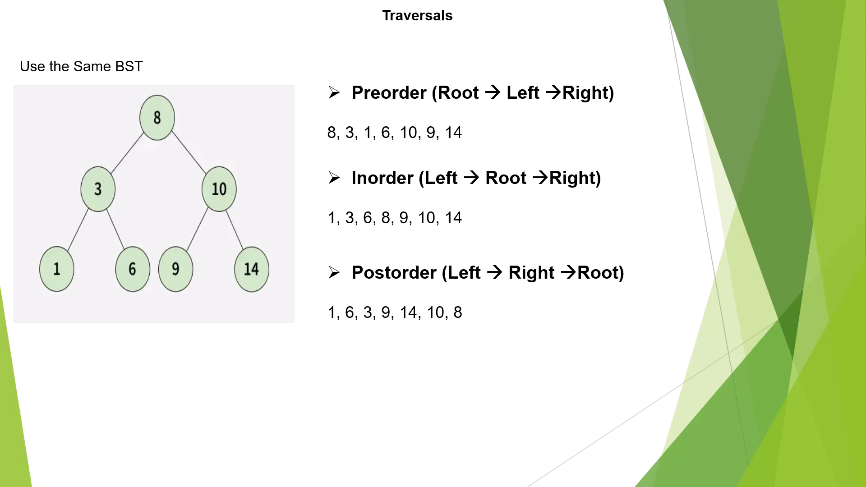
{"action": "key", "text": "Right"}
{"action": "key", "text": "Left"}
{"action": "key", "text": "Left"}
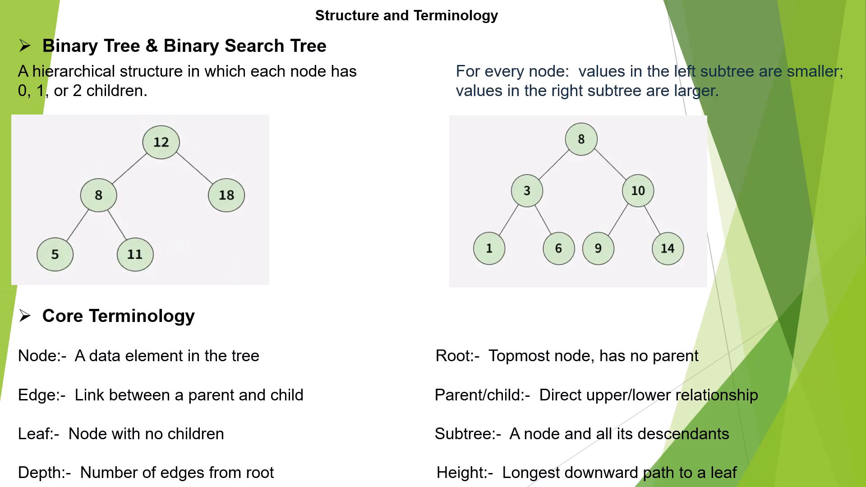
{"action": "key", "text": "Right"}
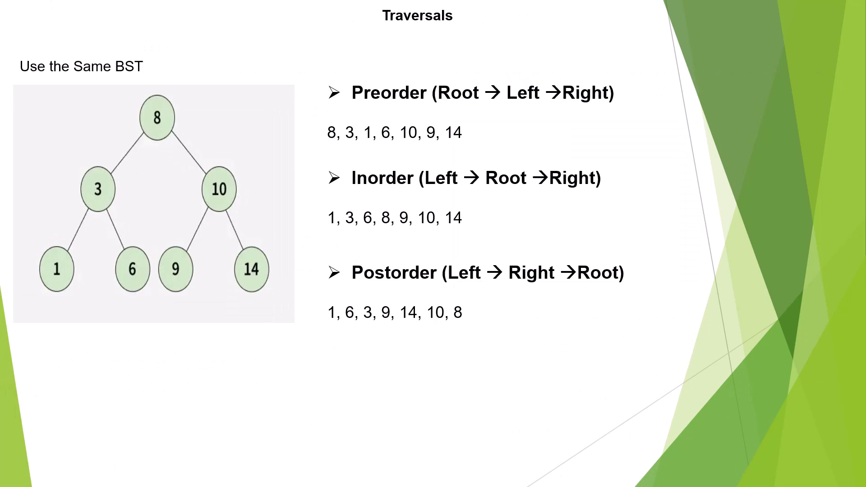
{"action": "key", "text": "Right"}
{"action": "key", "text": "Right"}
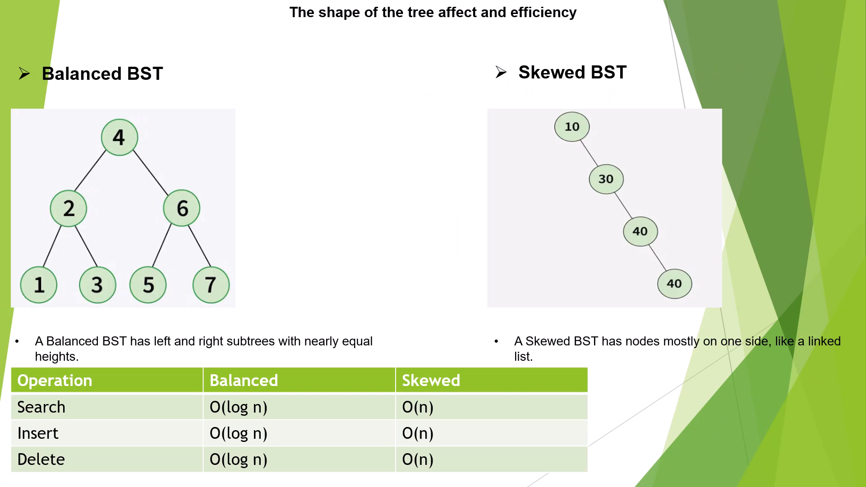
{"action": "key", "text": "Right"}
{"action": "key", "text": "Right"}
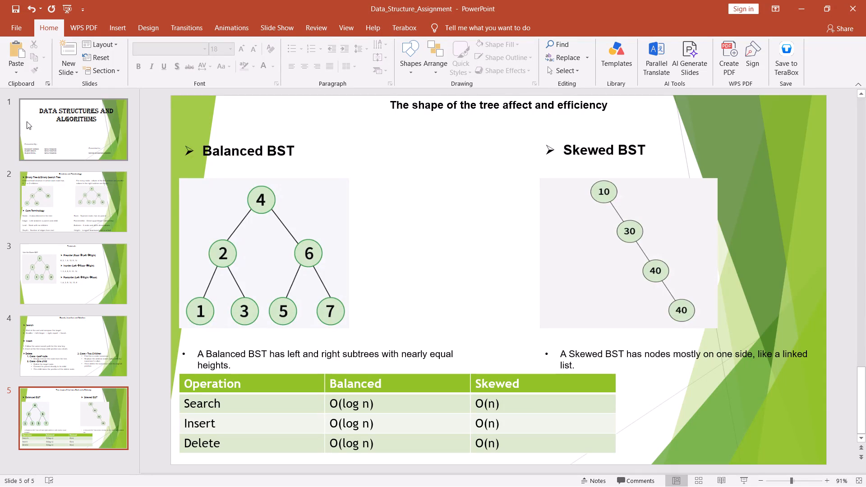
Save the Data_Structure_Assignment presentation.
{"action": "key", "text": "ctrl+s"}
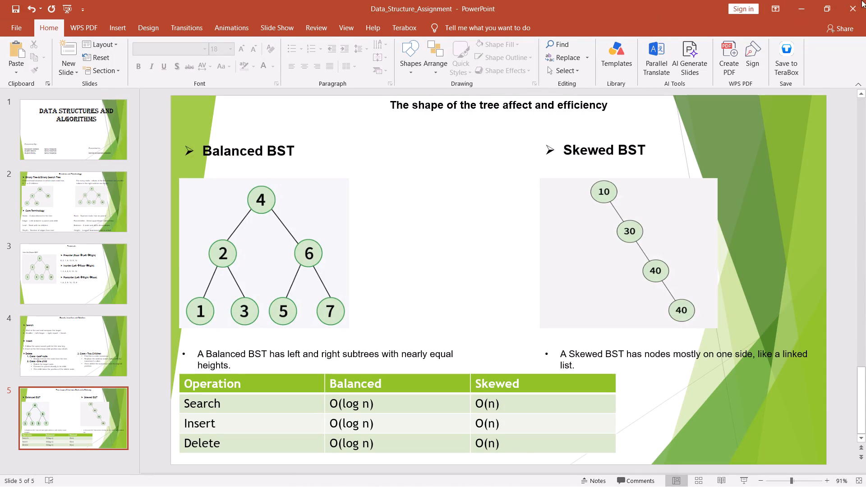
Close the Data_Structure_Assignment presentation and the Binary_Trees_and_BST_5_Slides reference deck.
{"action": "left_click", "coordinate": [865, 0]}
{"action": "left_click", "coordinate": [865, 0]}
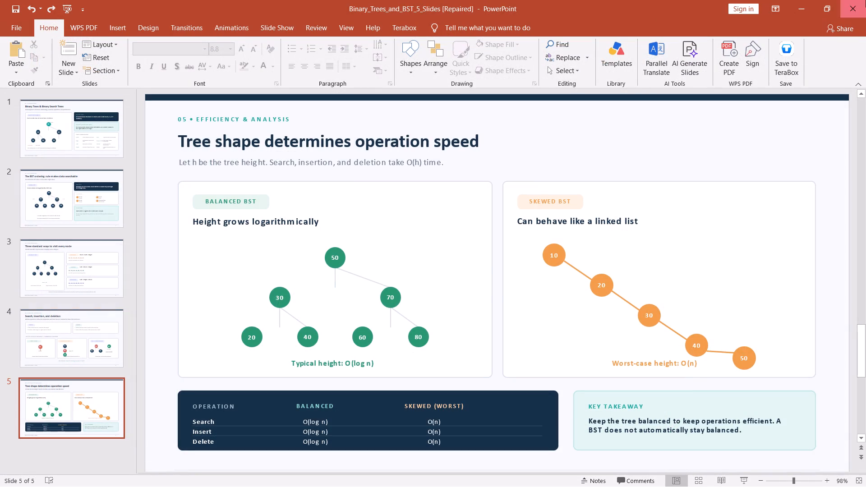
{"action": "left_click", "coordinate": [450, 277]}
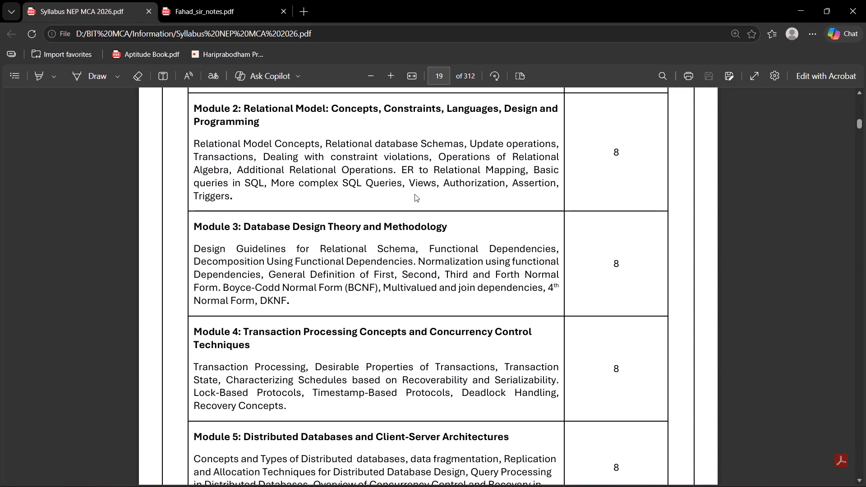
Minimise the syllabus PDF window and remove Binary_Trees_and_BST_5_Slides from the recent files in File Explorer.
{"action": "left_click", "coordinate": [808, 5]}
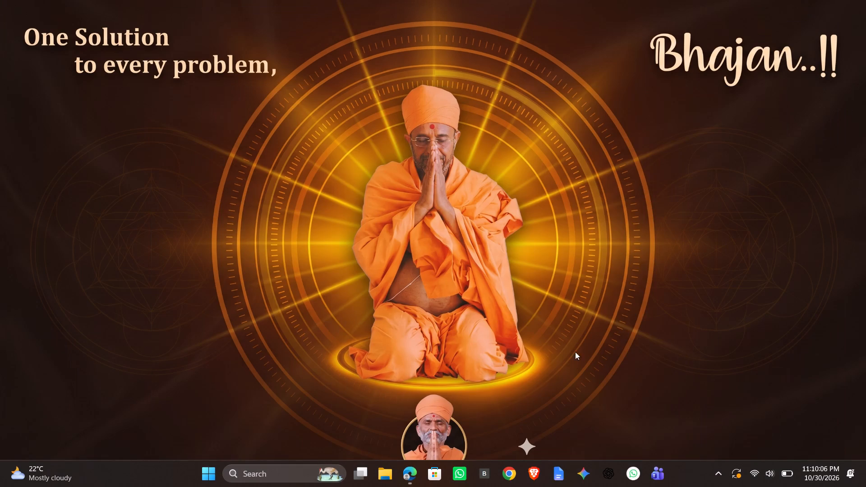
{"action": "left_click", "coordinate": [382, 471]}
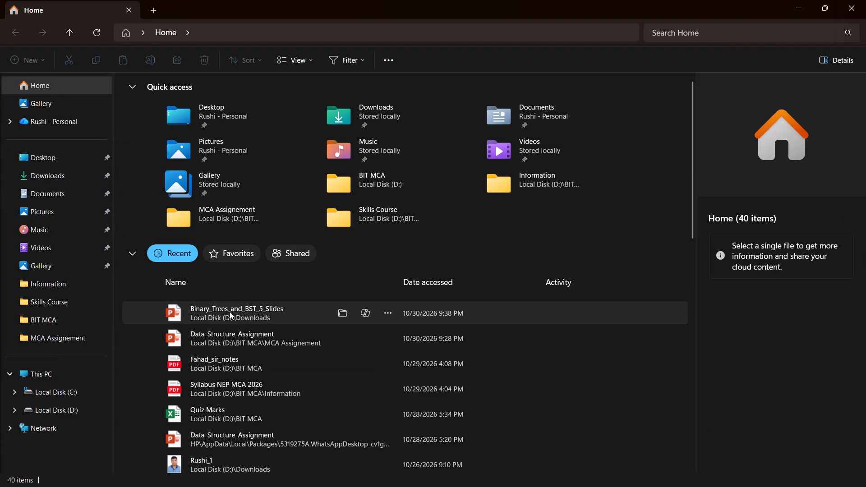
{"action": "right_click", "coordinate": [233, 312]}
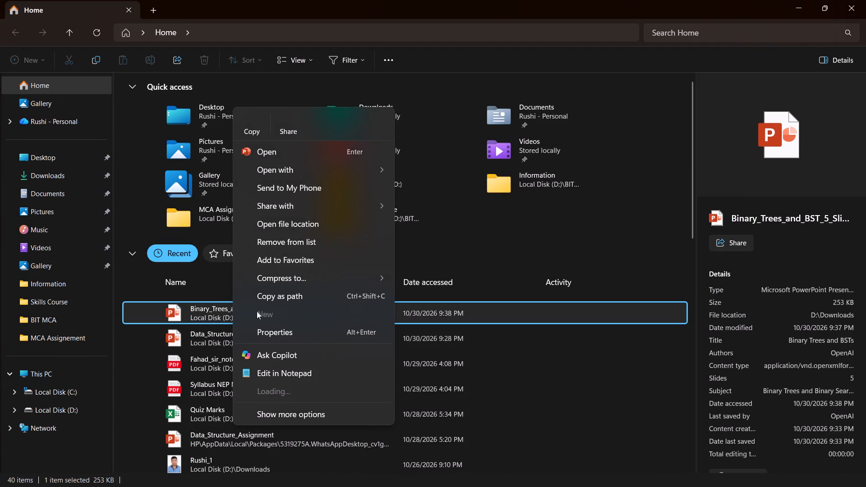
{"action": "left_click", "coordinate": [199, 302]}
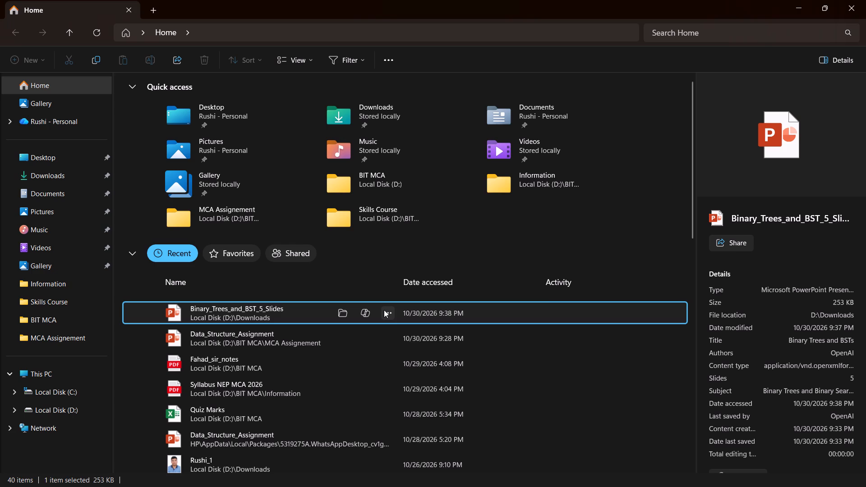
{"action": "left_click", "coordinate": [384, 310]}
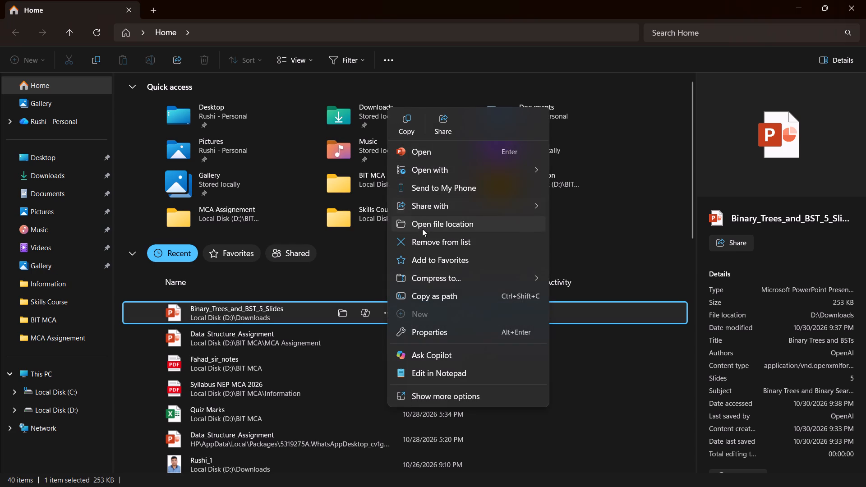
{"action": "left_click", "coordinate": [422, 243]}
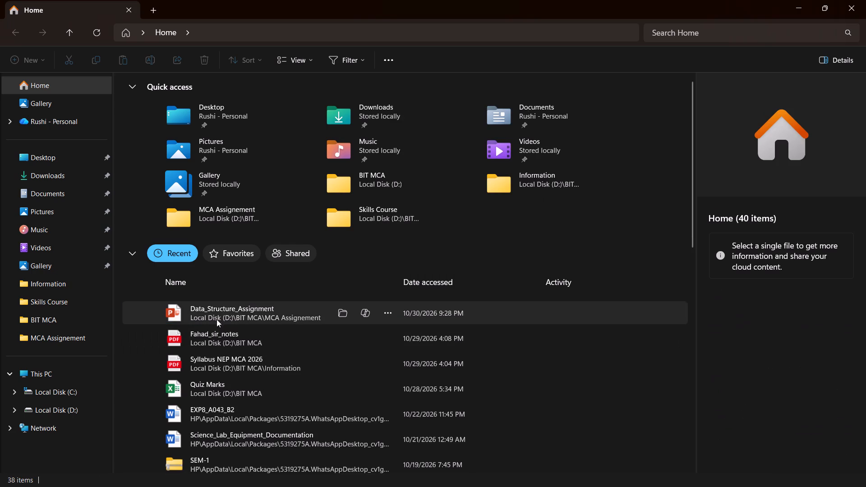
Reopen Data_Structure_Assignment from the recent files, page through its slides to check the saved version, and close it.
{"action": "double_click", "coordinate": [216, 315]}
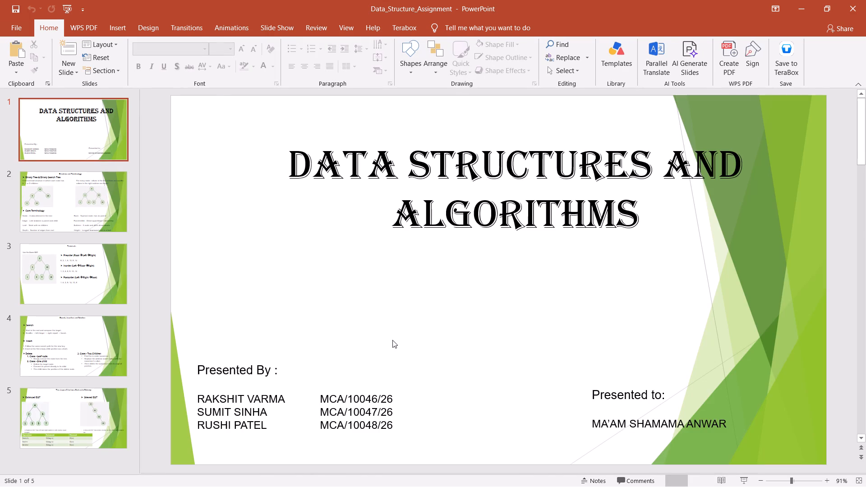
{"action": "key", "text": "Right"}
{"action": "key", "text": "Right"}
{"action": "key", "text": "Right"}
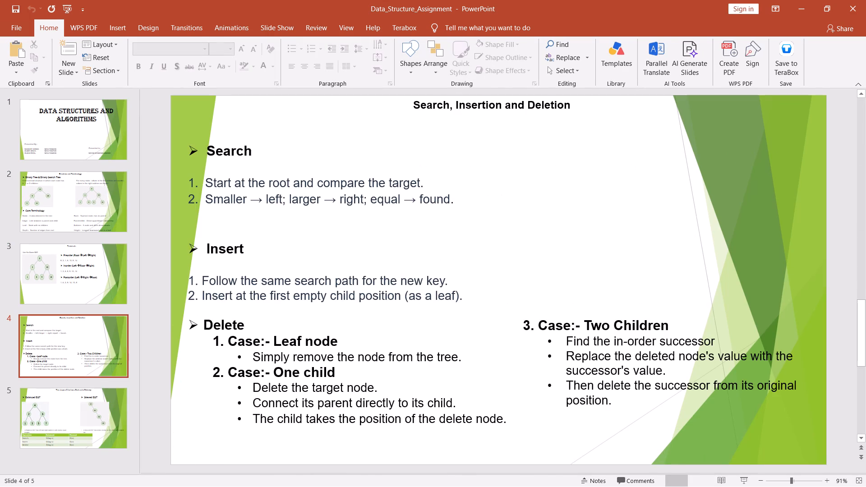
{"action": "key", "text": "Right"}
{"action": "key", "text": "Right"}
{"action": "key", "text": "Left"}
{"action": "key", "text": "Left"}
{"action": "key", "text": "Left"}
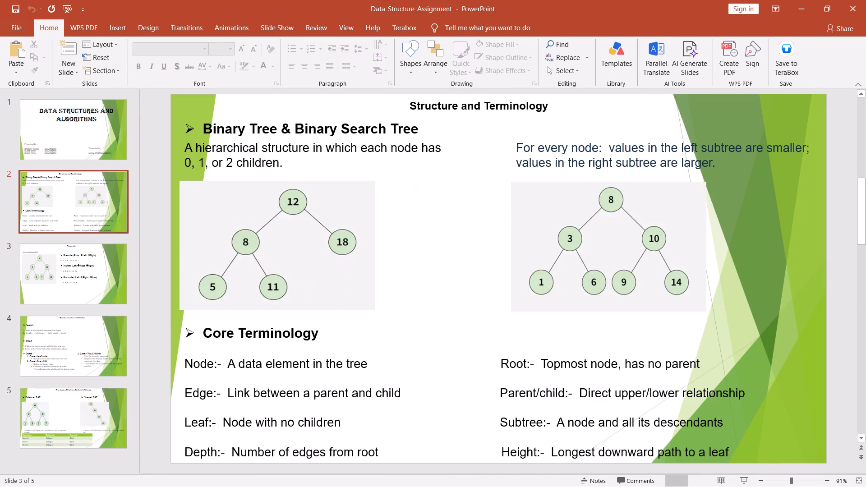
{"action": "key", "text": "Left"}
{"action": "key", "text": "Right"}
{"action": "key", "text": "Right"}
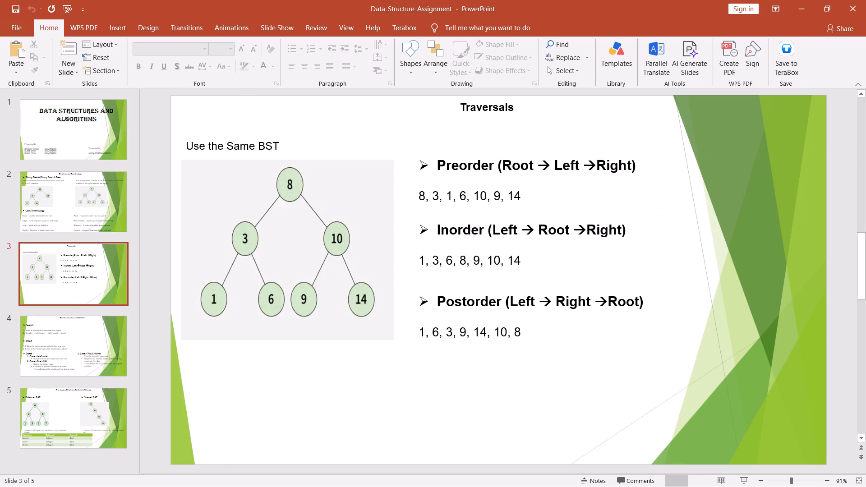
{"action": "key", "text": "Right"}
{"action": "key", "text": "Right"}
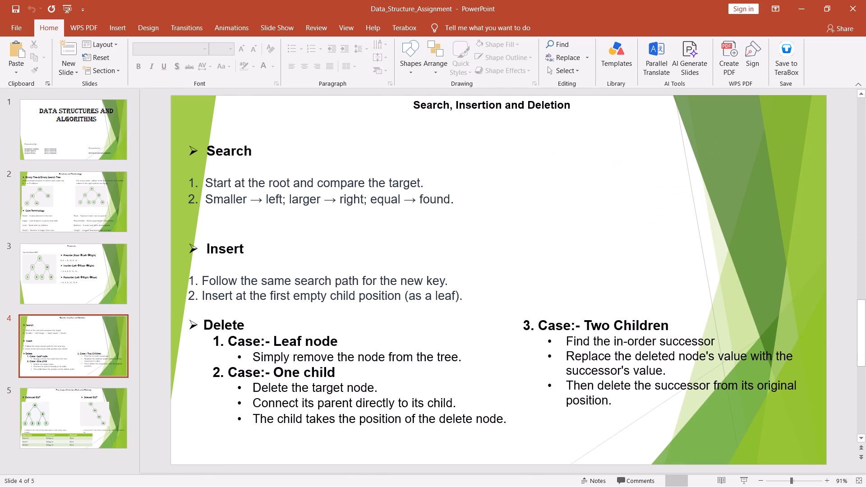
{"action": "key", "text": "Left"}
{"action": "key", "text": "Right"}
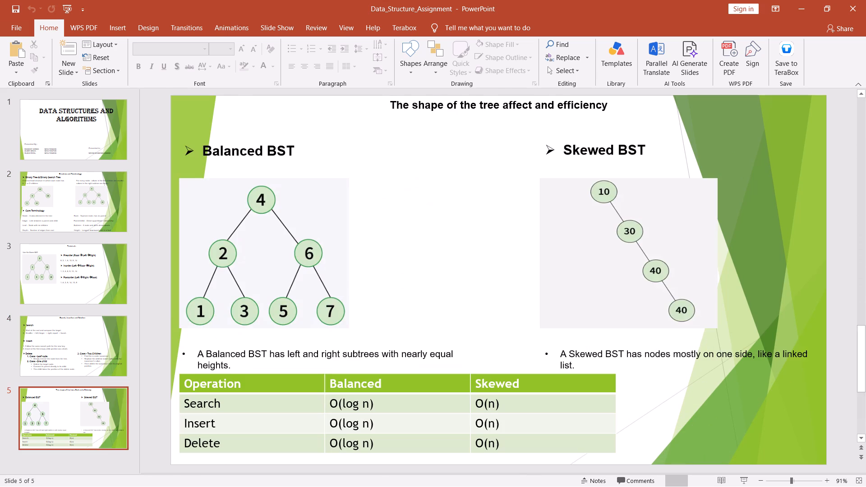
{"action": "key", "text": "Right"}
{"action": "left_click", "coordinate": [865, 0]}
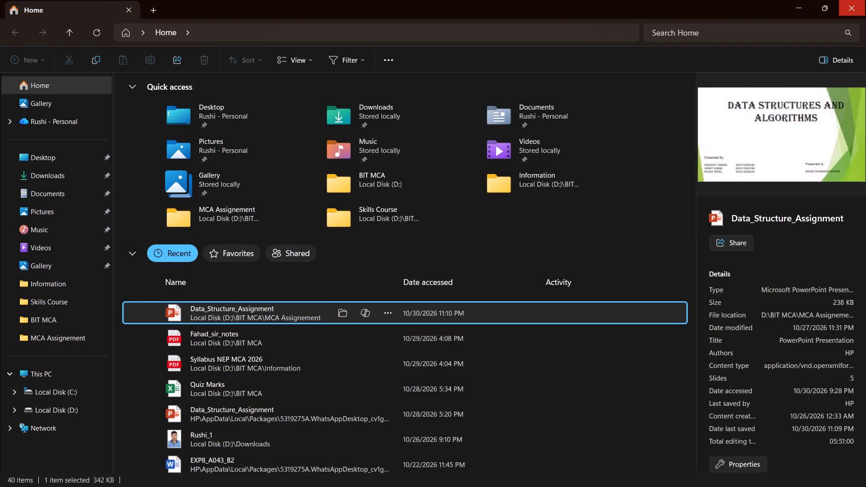
Copy the Data_Structure_Assignment file from the MCA Assignement folder in the recent files, and close File Explorer.
{"action": "right_click", "coordinate": [301, 312]}
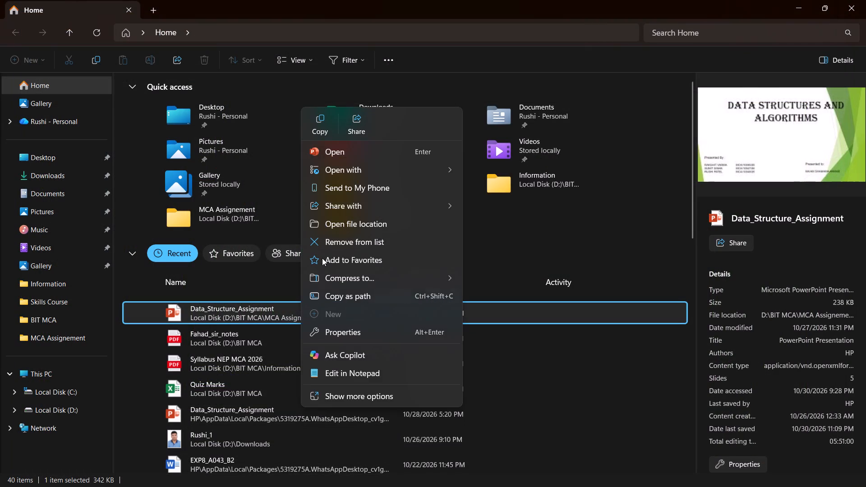
{"action": "left_click", "coordinate": [322, 119]}
{"action": "left_click", "coordinate": [865, 0]}
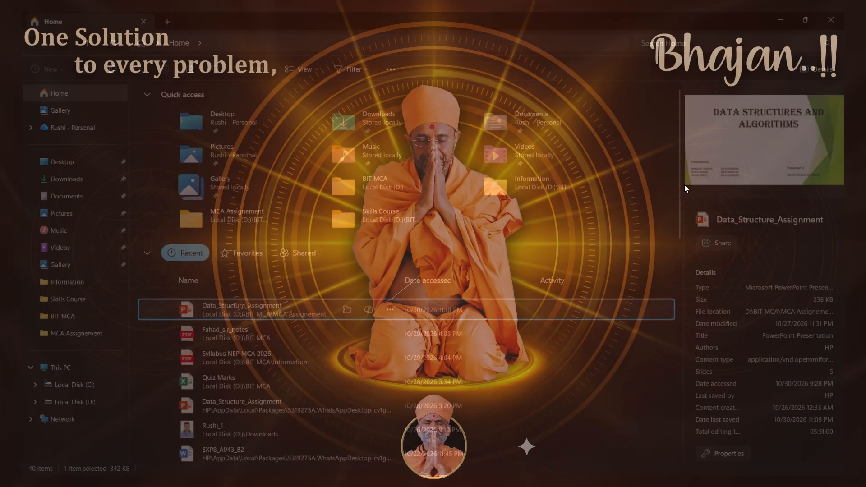
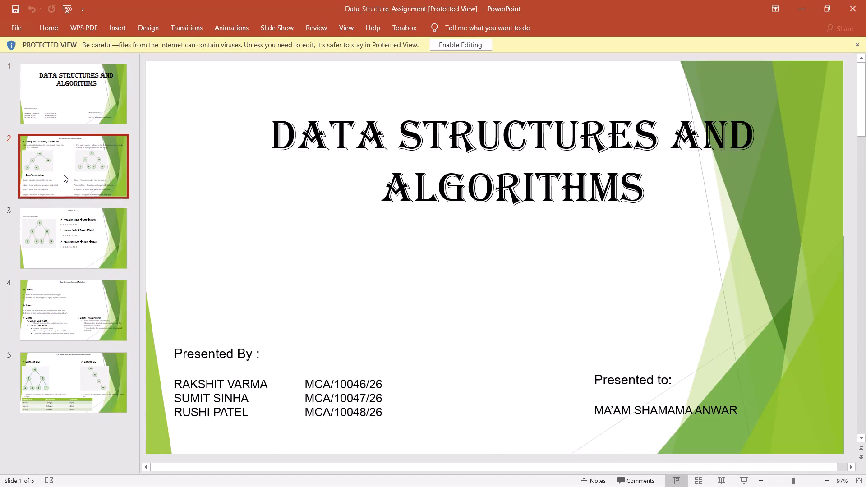
Look through the slides of the Data Structures and Algorithms presentation, going back to the title slide at the end.
{"action": "left_click", "coordinate": [63, 216]}
{"action": "left_click", "coordinate": [74, 292]}
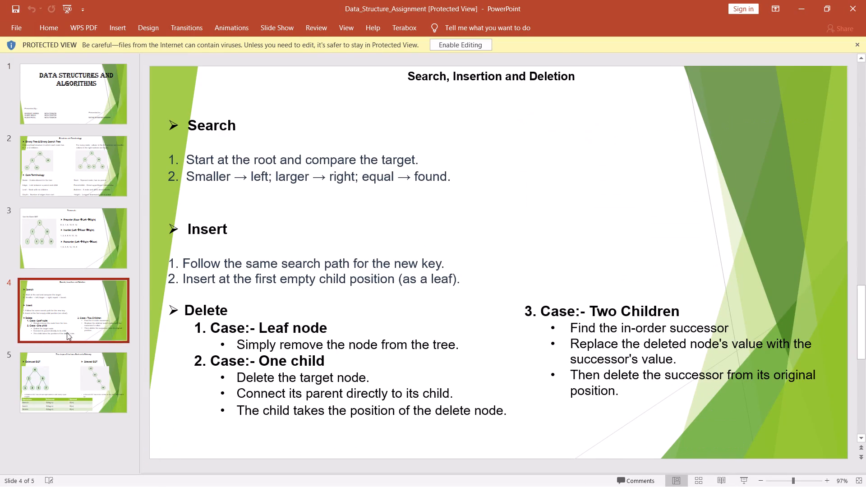
{"action": "left_click", "coordinate": [64, 354]}
{"action": "left_click", "coordinate": [66, 308]}
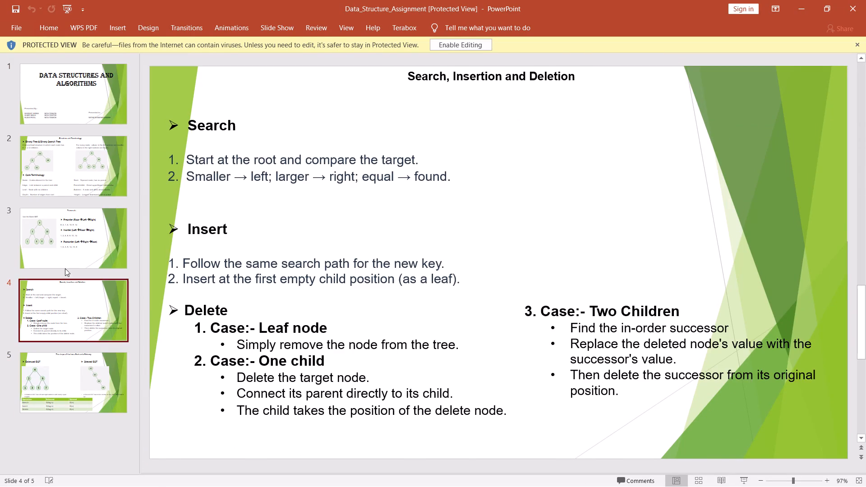
{"action": "left_click", "coordinate": [65, 267]}
{"action": "left_click", "coordinate": [65, 264]}
{"action": "left_click", "coordinate": [67, 211]}
{"action": "left_click", "coordinate": [68, 194]}
{"action": "left_click", "coordinate": [71, 157]}
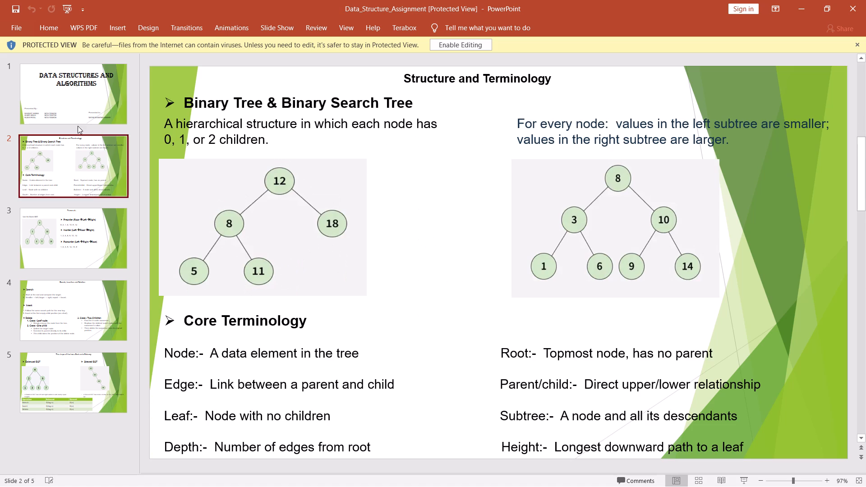
{"action": "left_click", "coordinate": [78, 124]}
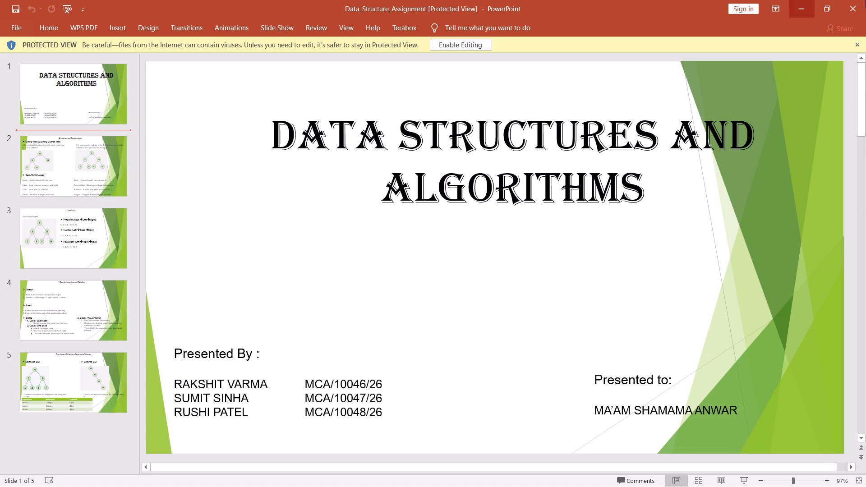
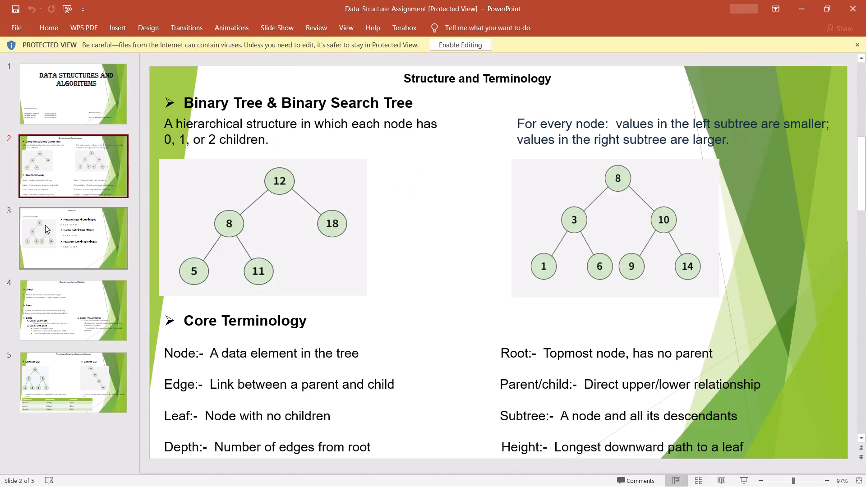
Look through slides 3 to 5 of the presentation, from Traversals to the slide comparing balanced and skewed BSTs.
{"action": "left_click", "coordinate": [45, 225]}
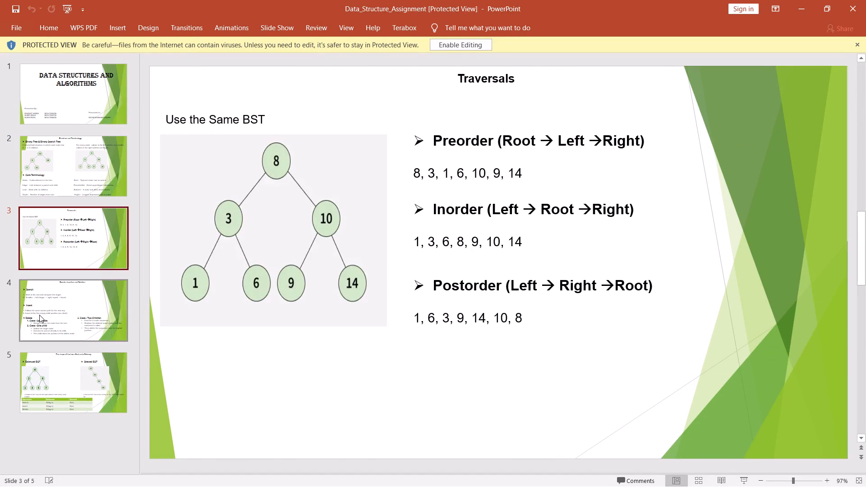
{"action": "left_click", "coordinate": [39, 315]}
{"action": "left_click", "coordinate": [41, 390]}
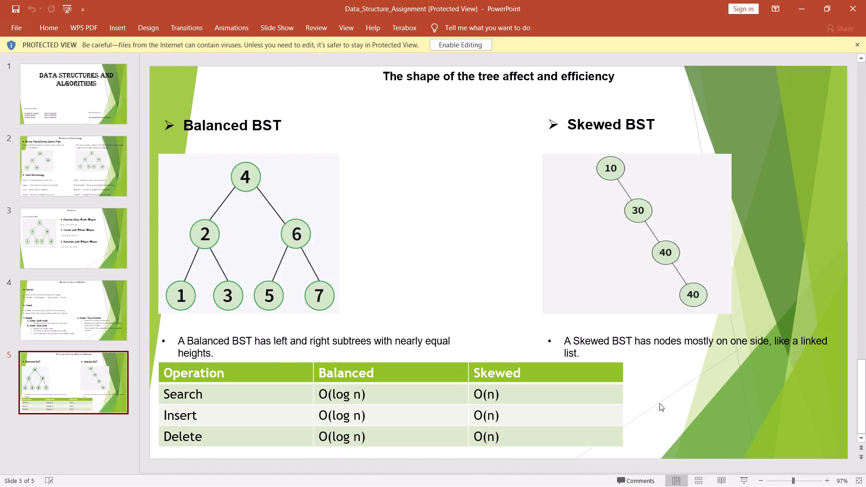